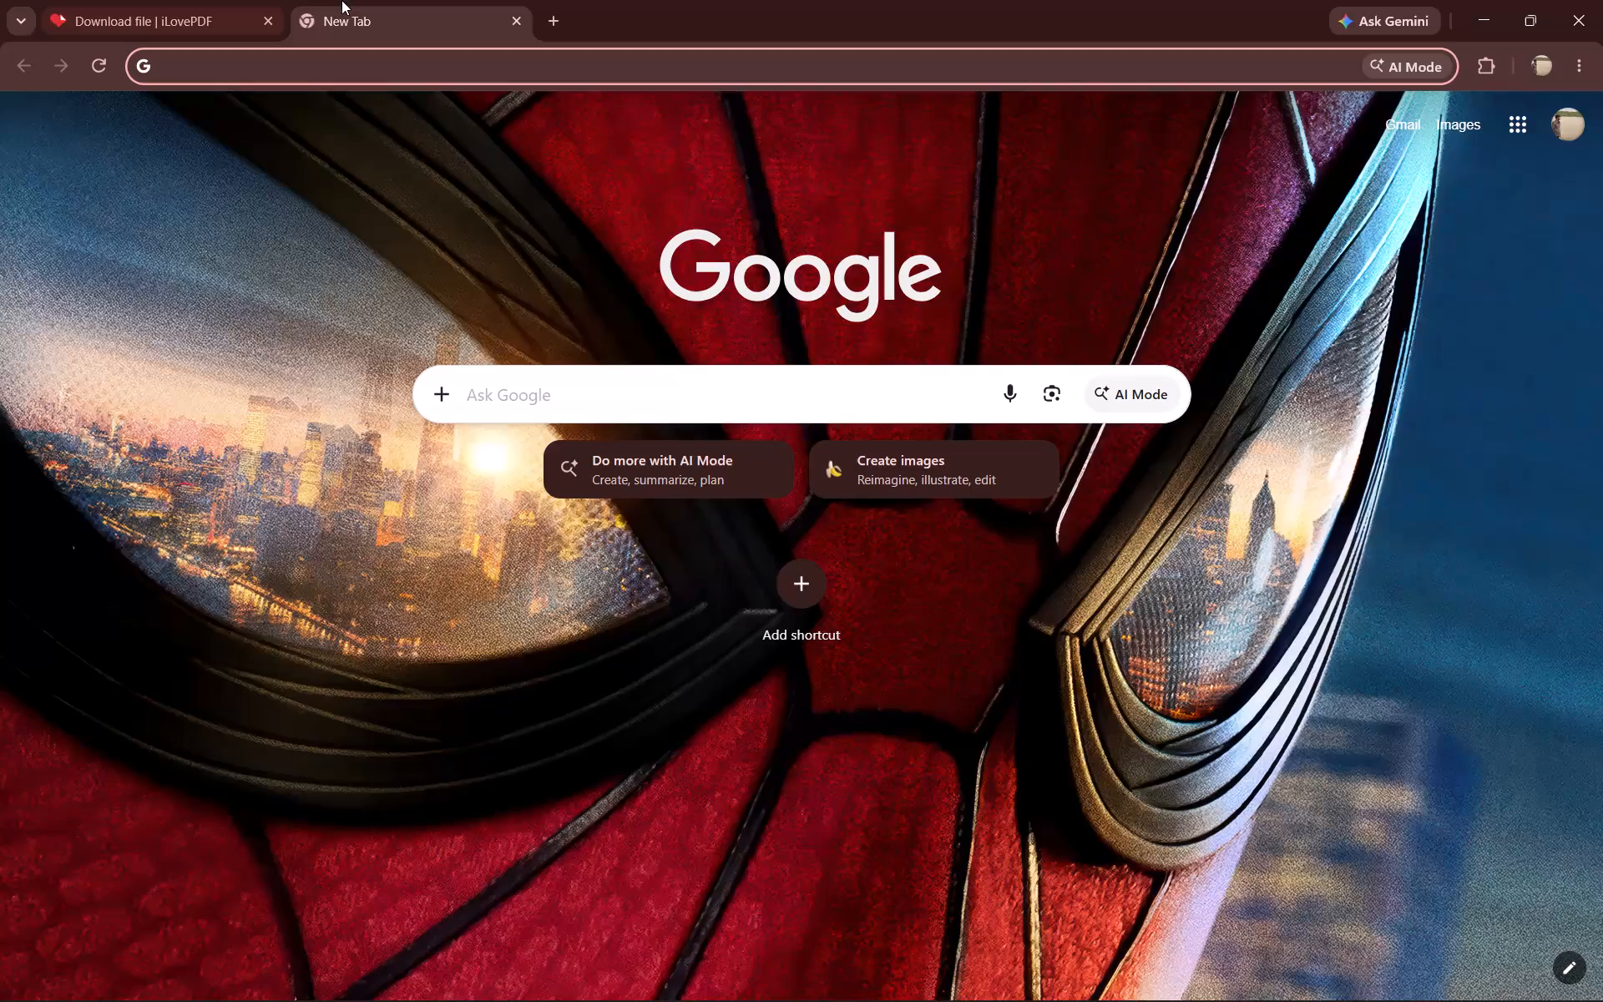
Go back from the finished iLovePDF download page to the PDF to WORD converter's upload page.
left_click(169, 0)
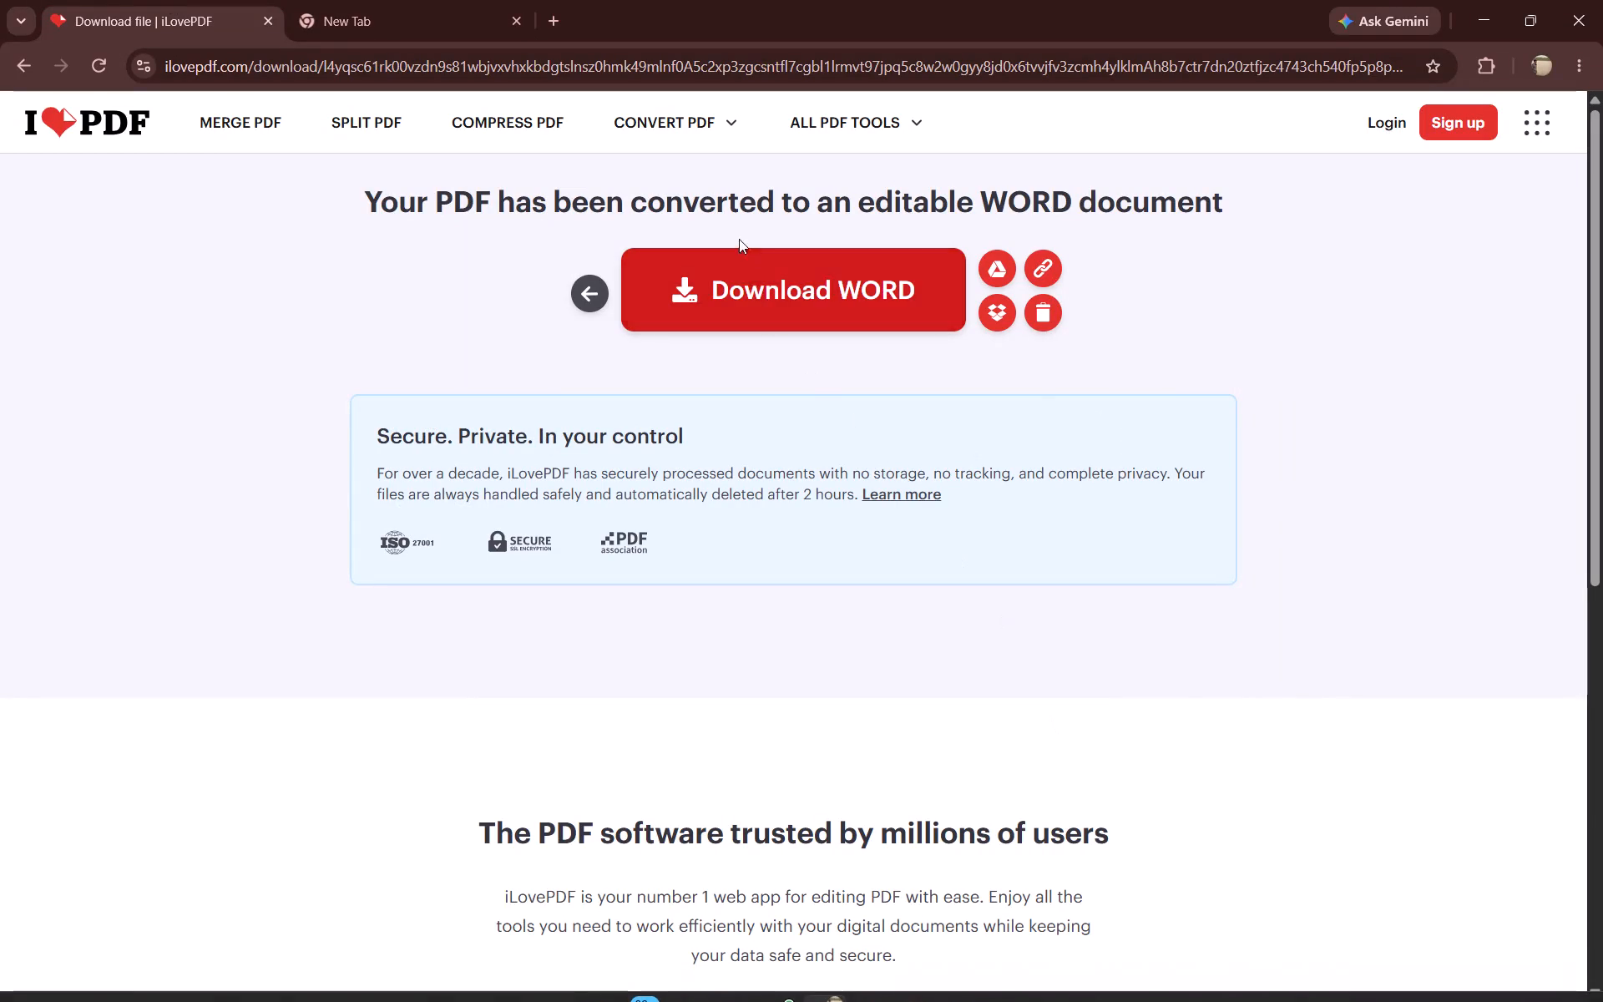
left_click(598, 293)
Browse the PDF files in the Desktop folder for a document to upload for conversion to Word.
left_click(812, 363)
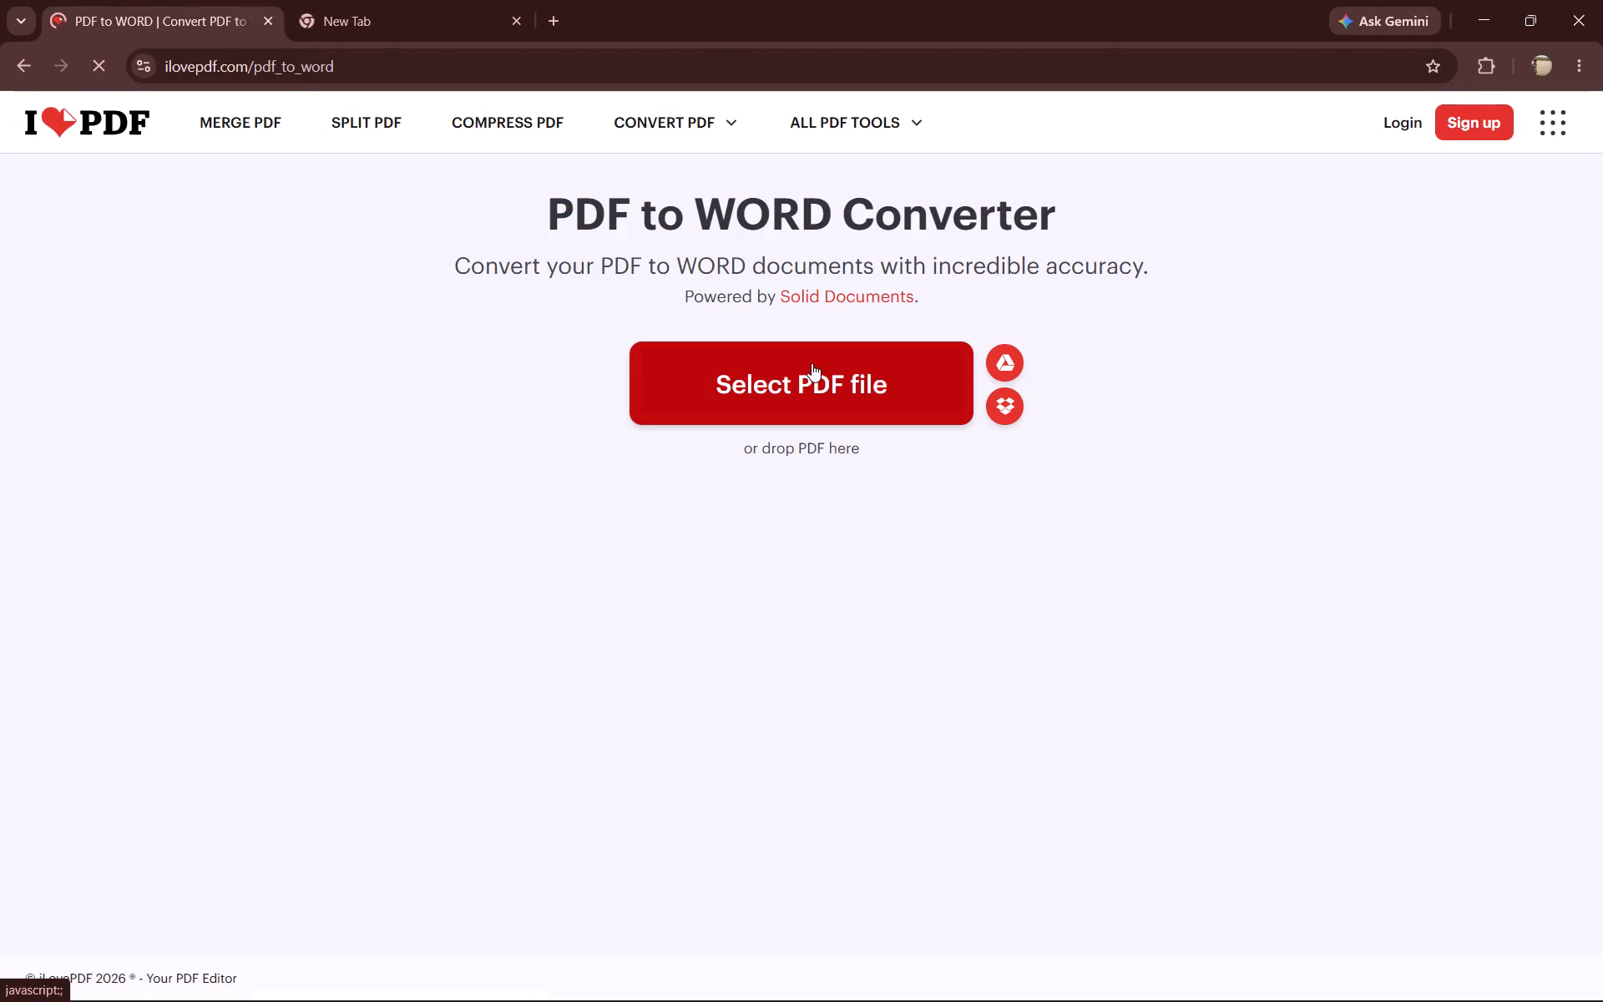
scroll(745, 481, "down", 2)
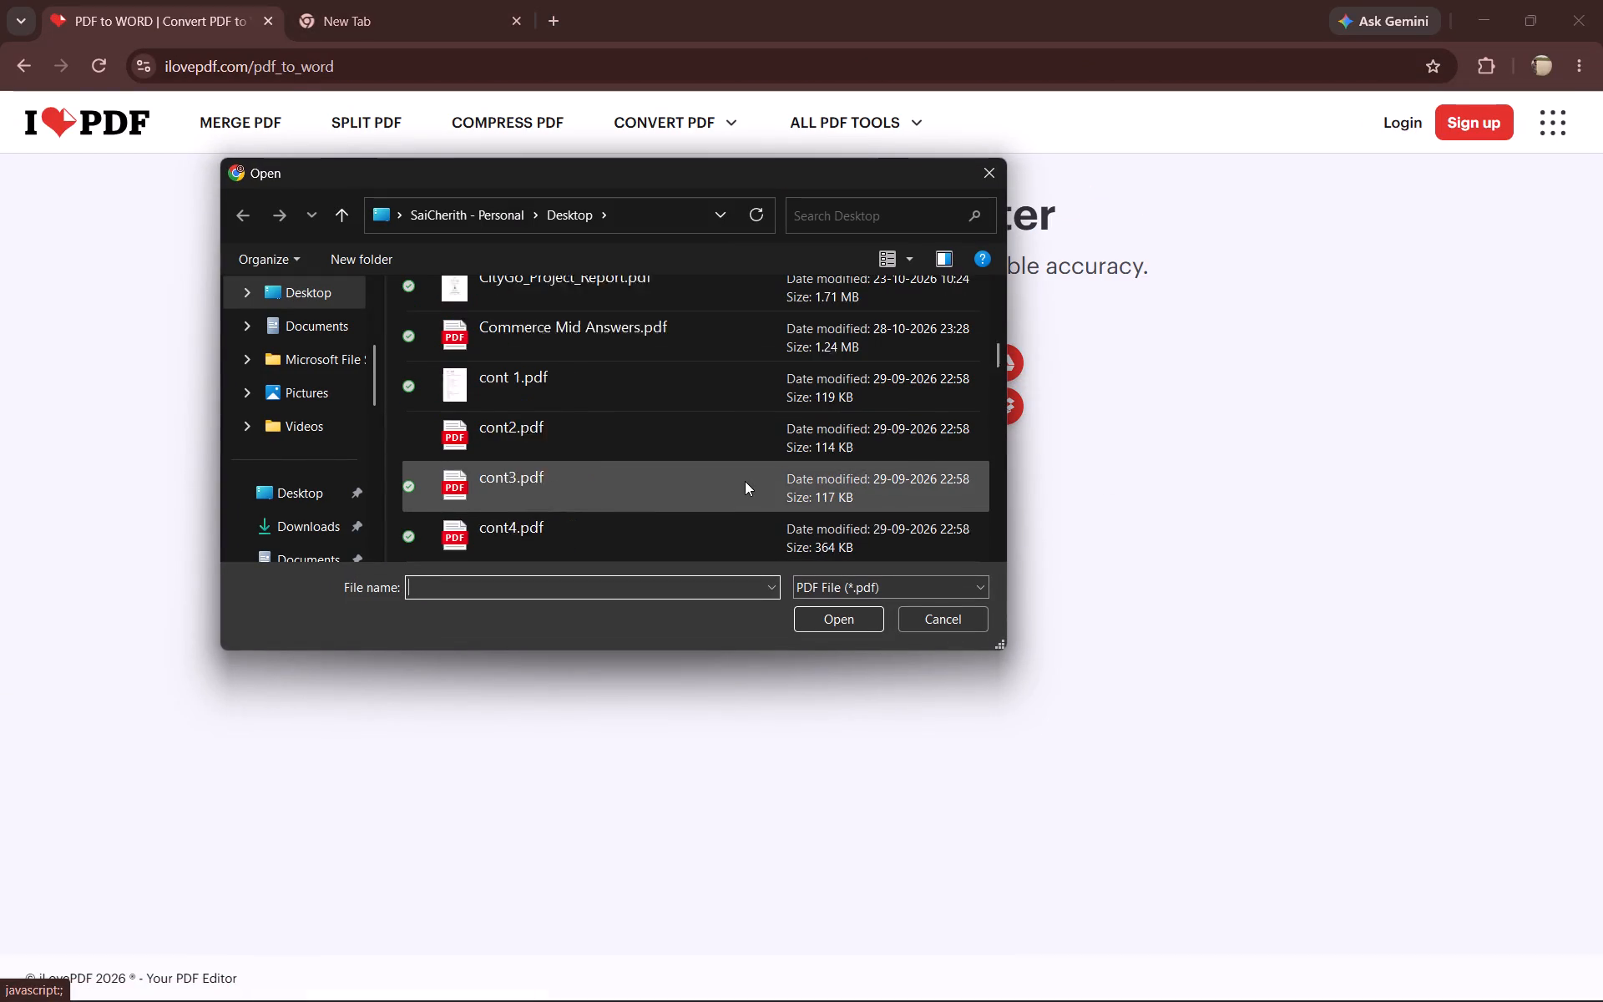
scroll(745, 481, "down", 2)
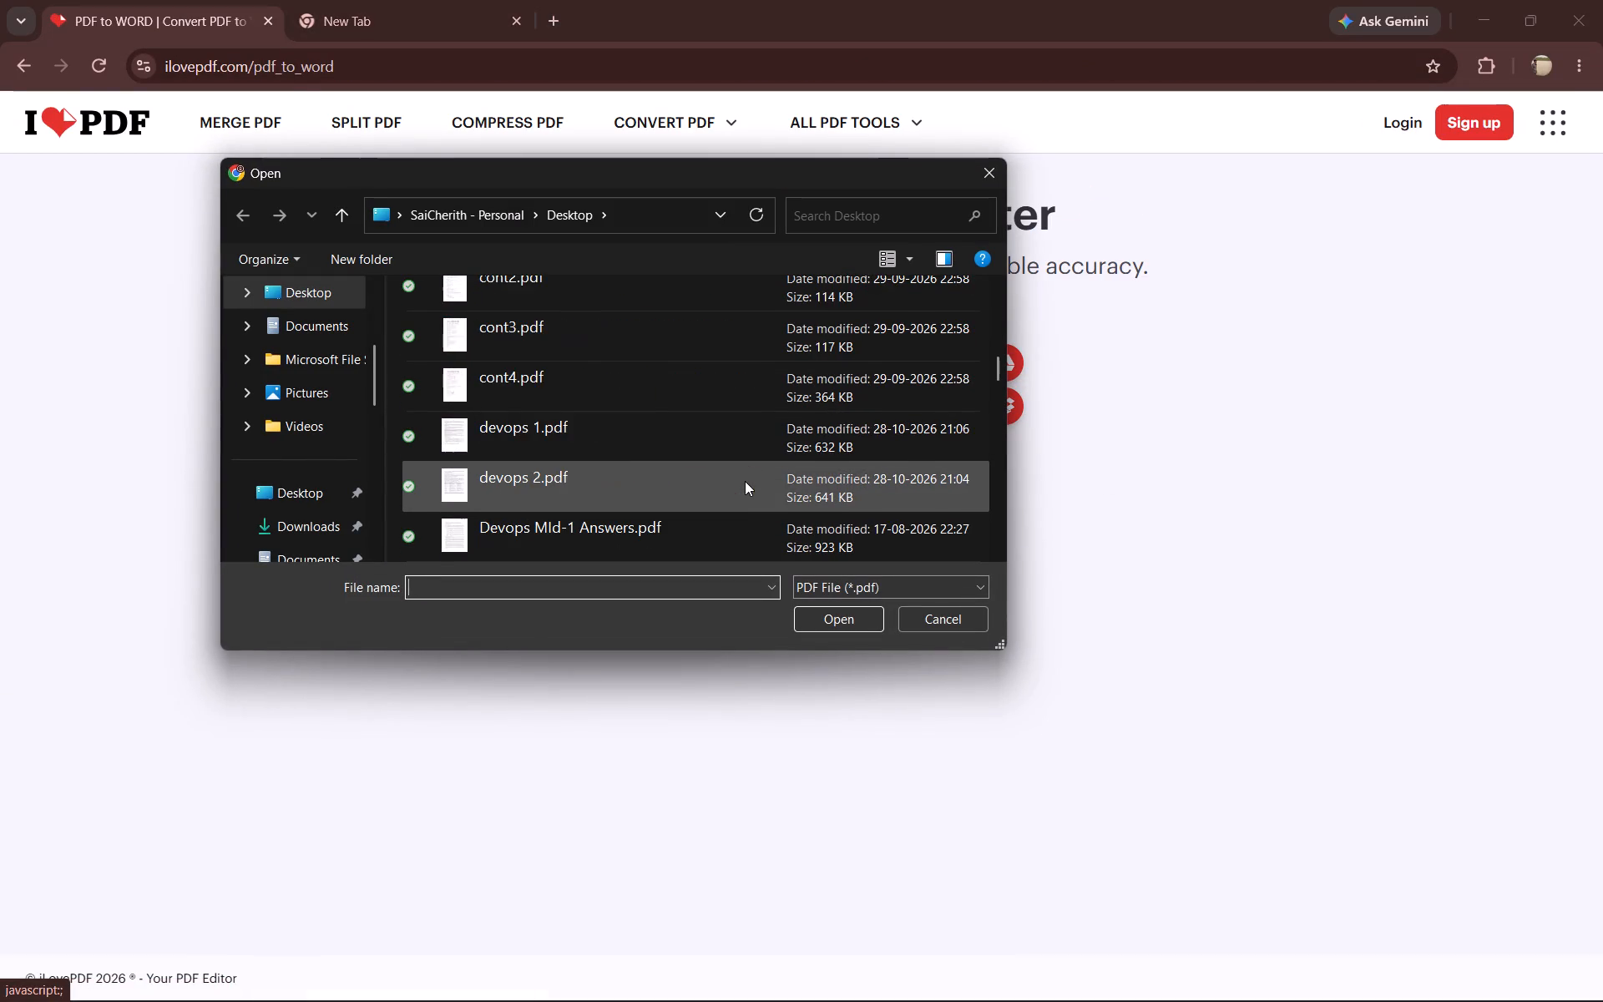
scroll(745, 481, "down", 1)
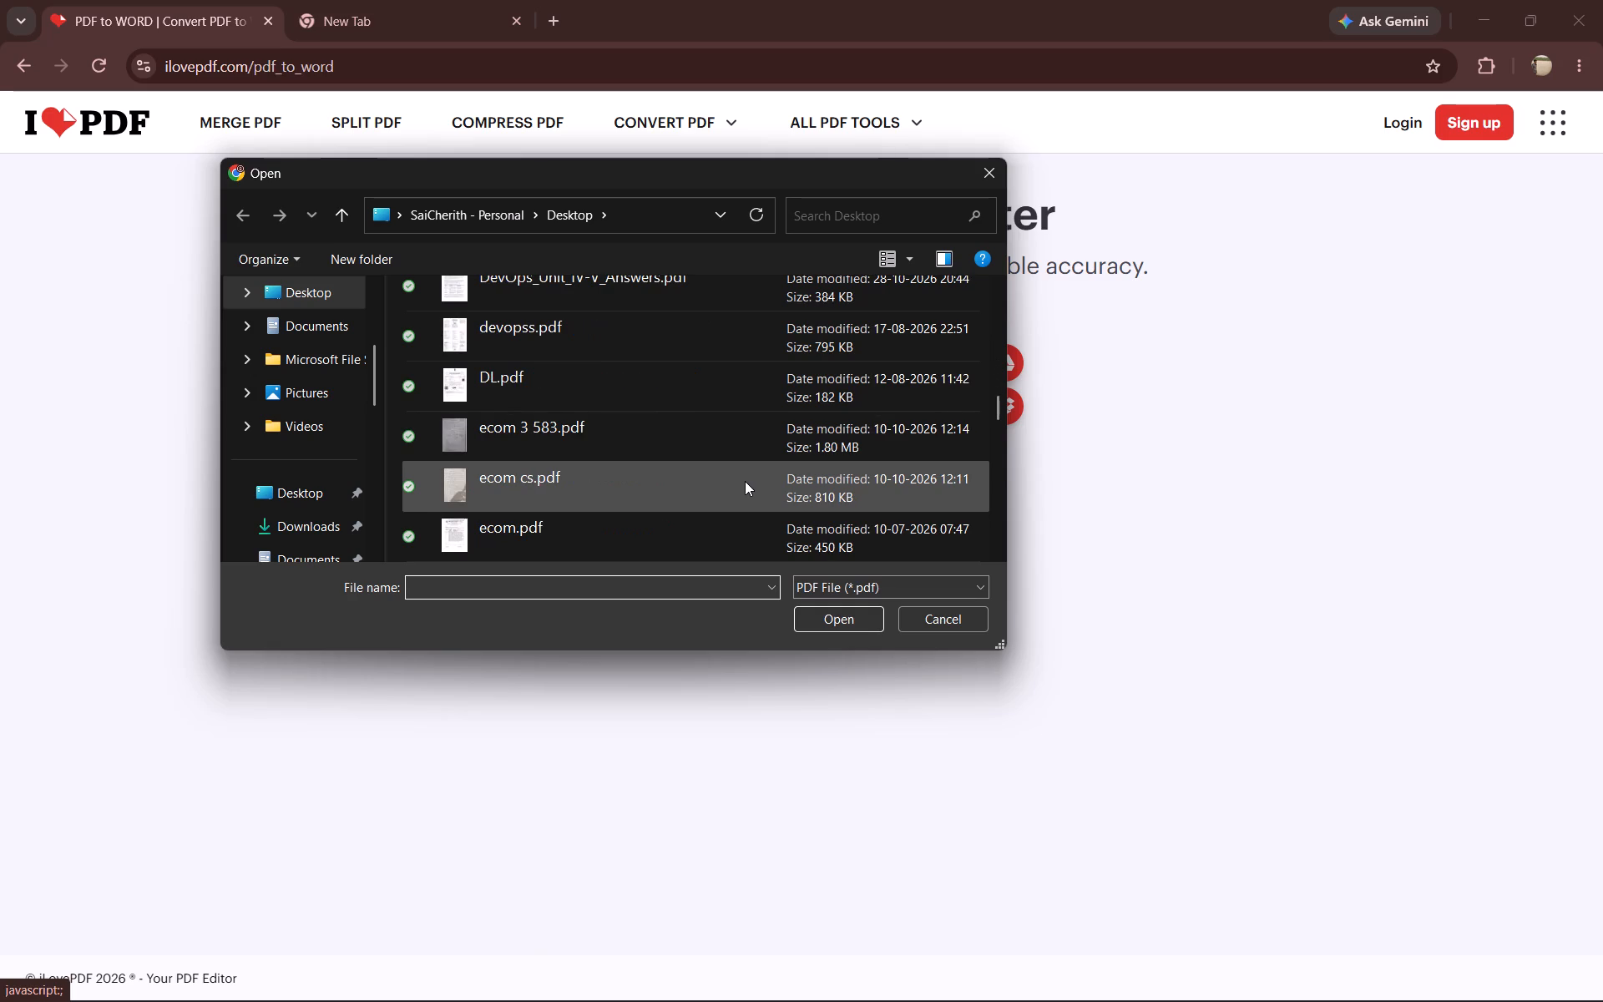
scroll(634, 344, "up", 1)
scroll(634, 344, "down", 1)
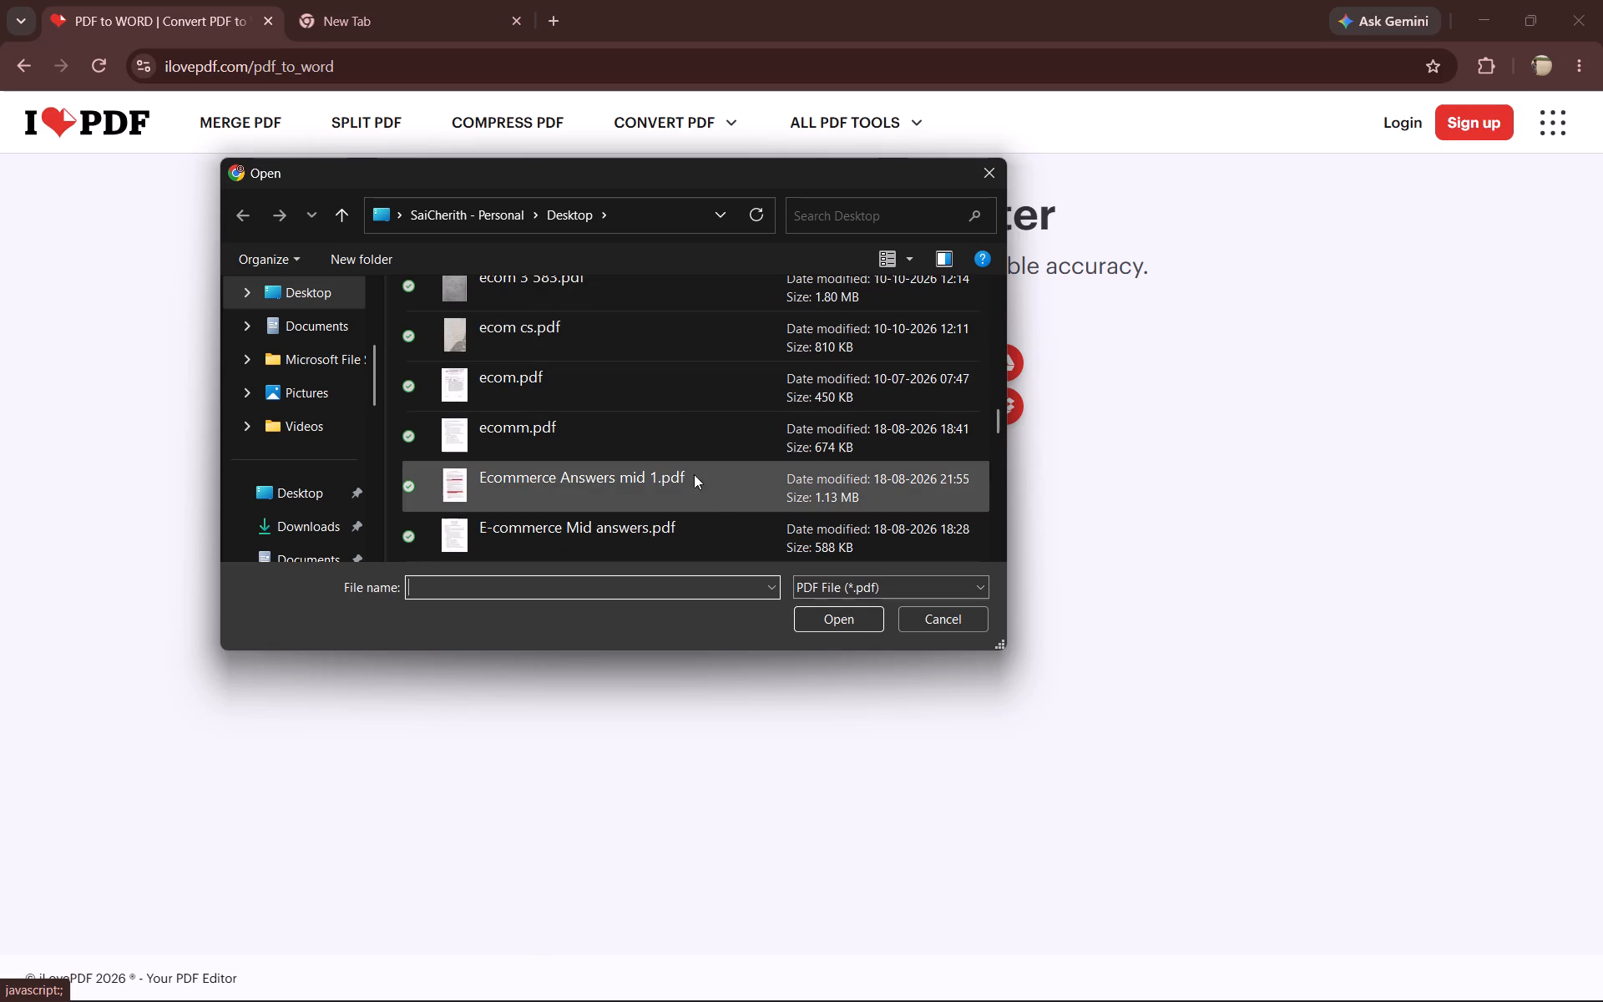
scroll(717, 501, "down", 1)
scroll(690, 457, "up", 1)
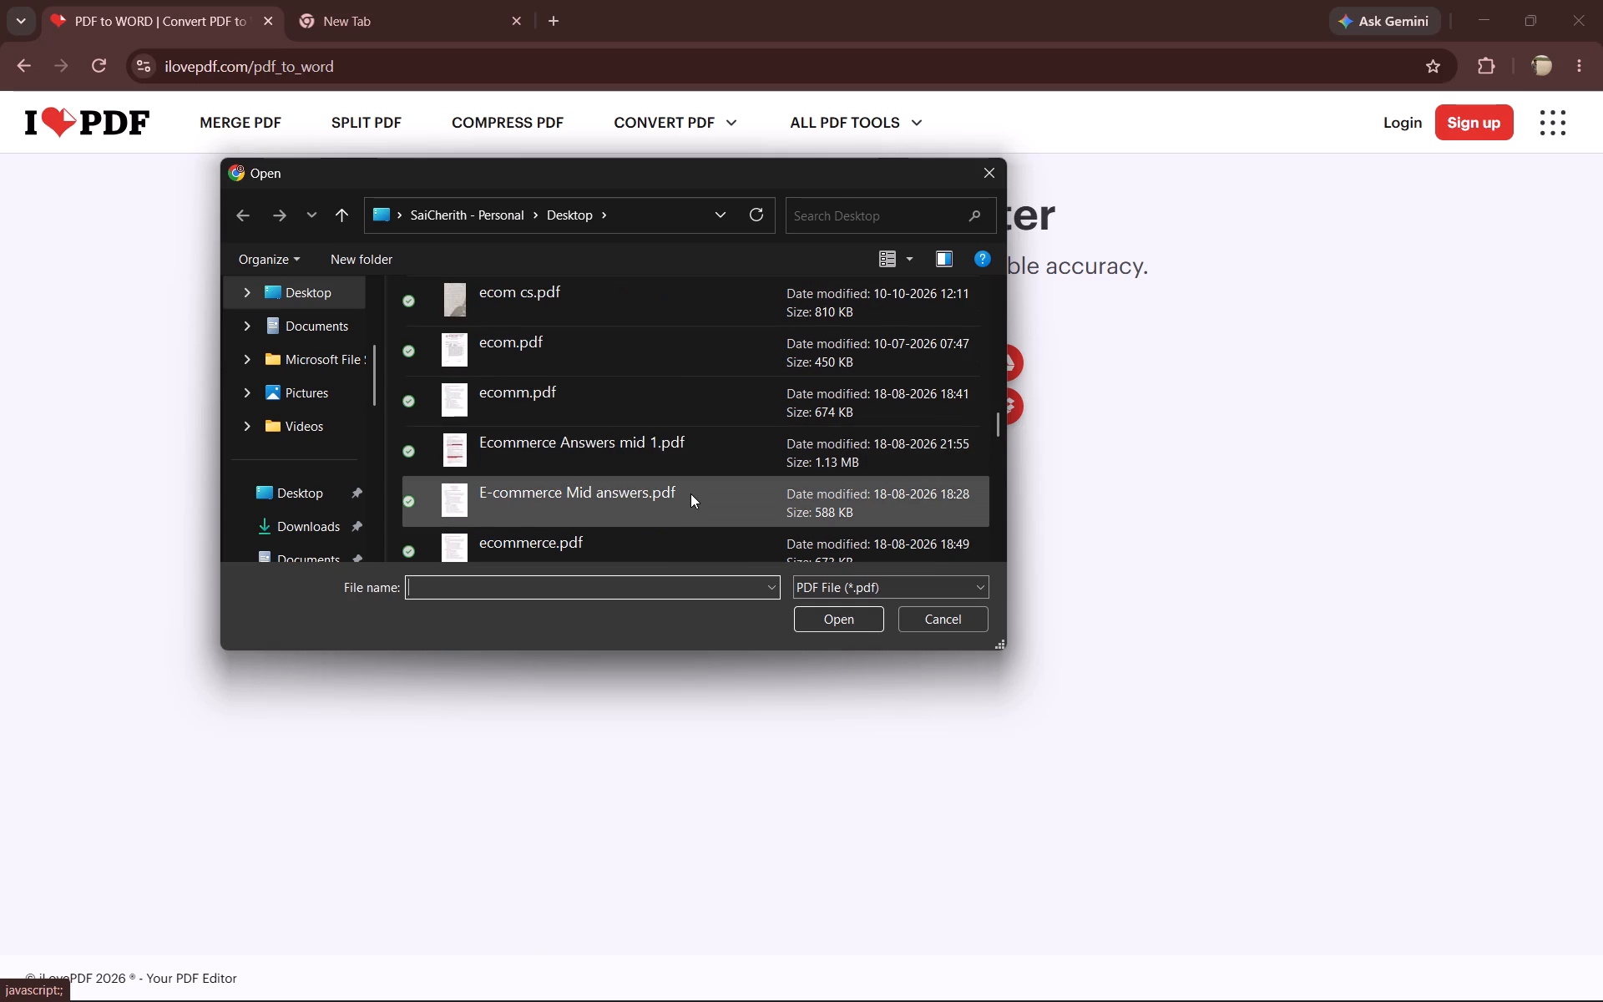
scroll(690, 493, "down", 1)
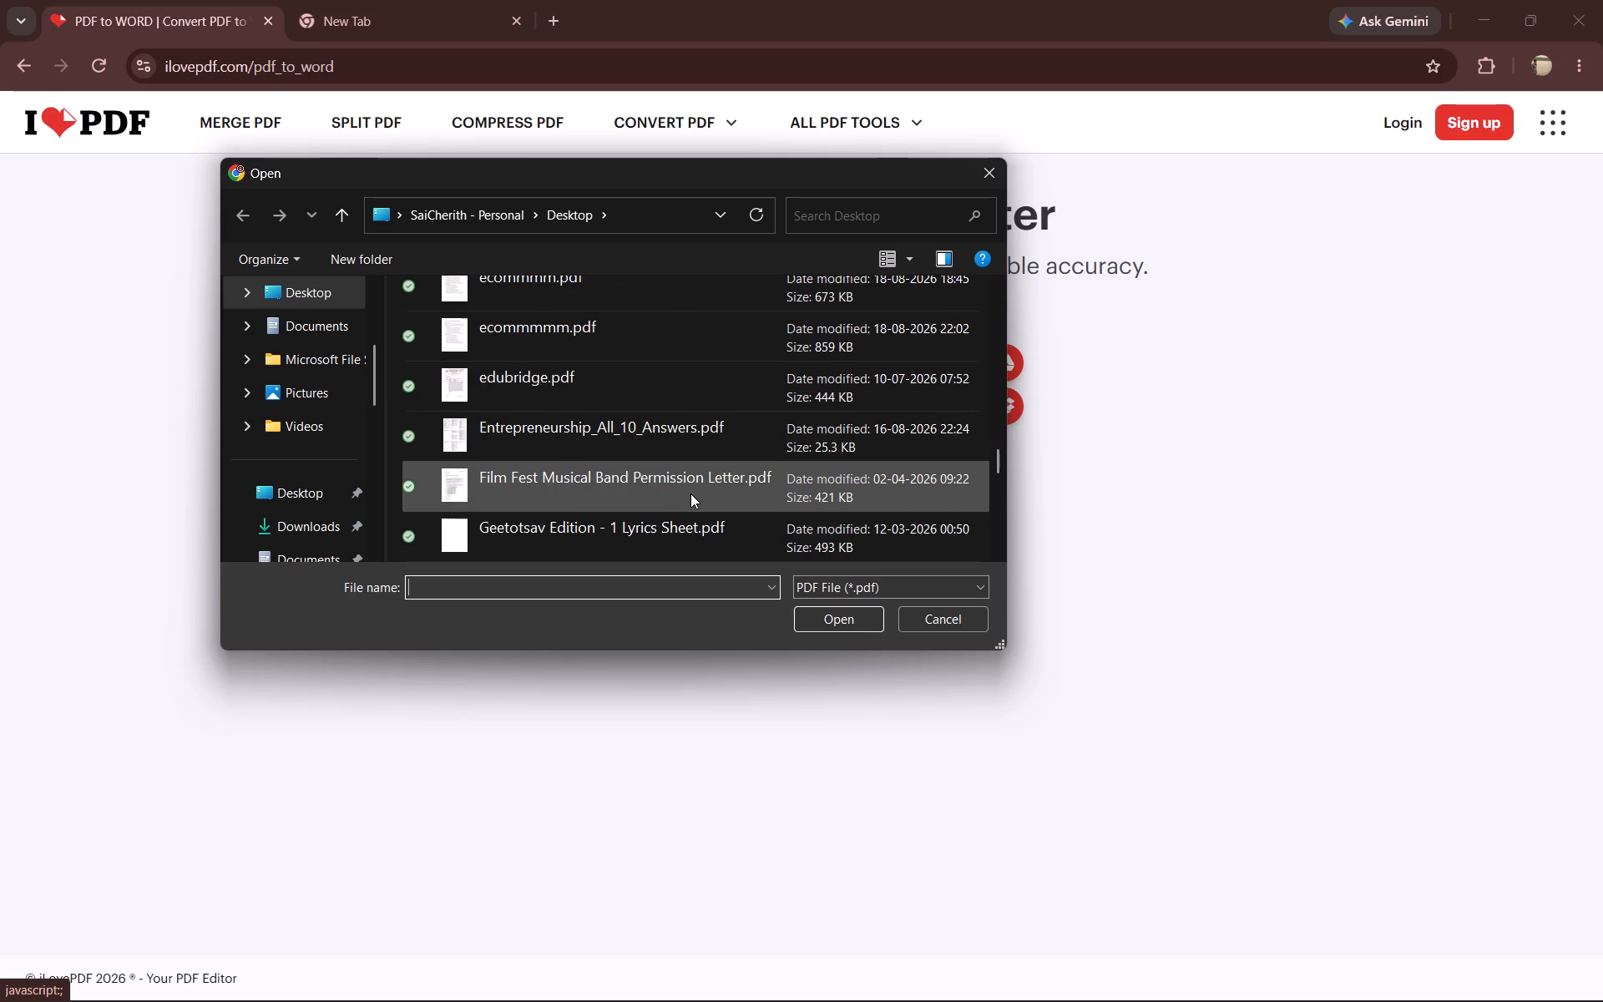
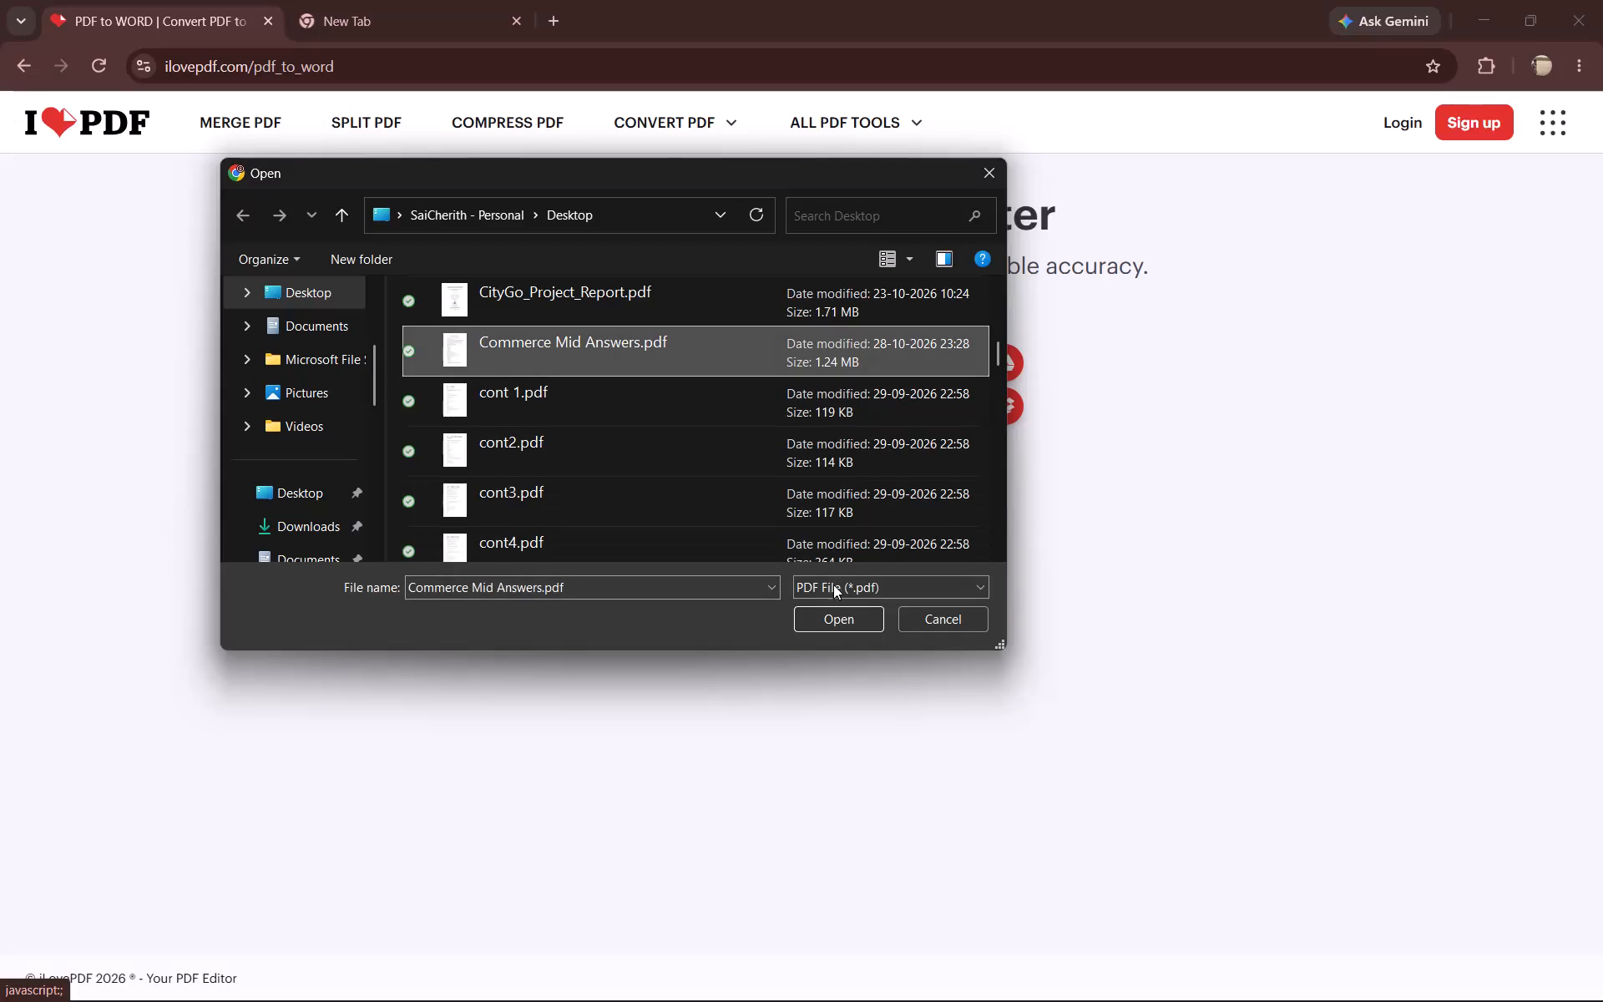
Upload Commerce Mid Answers.pdf and convert it to an editable Word document without OCR.
left_click(842, 618)
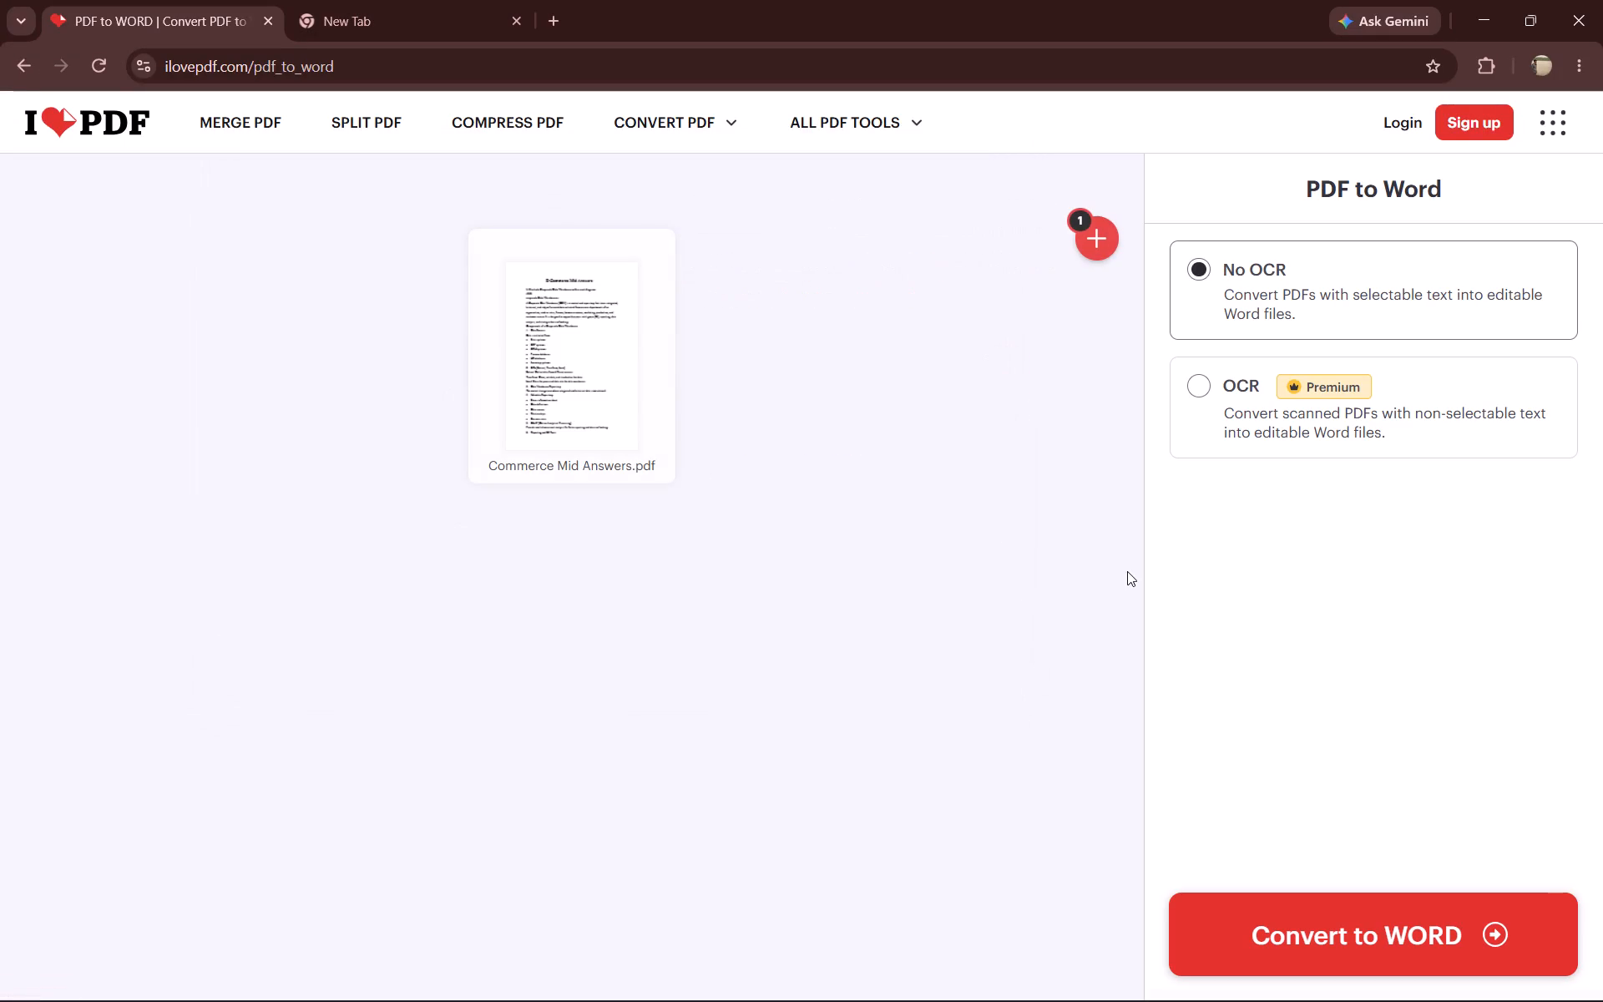
left_click(1360, 951)
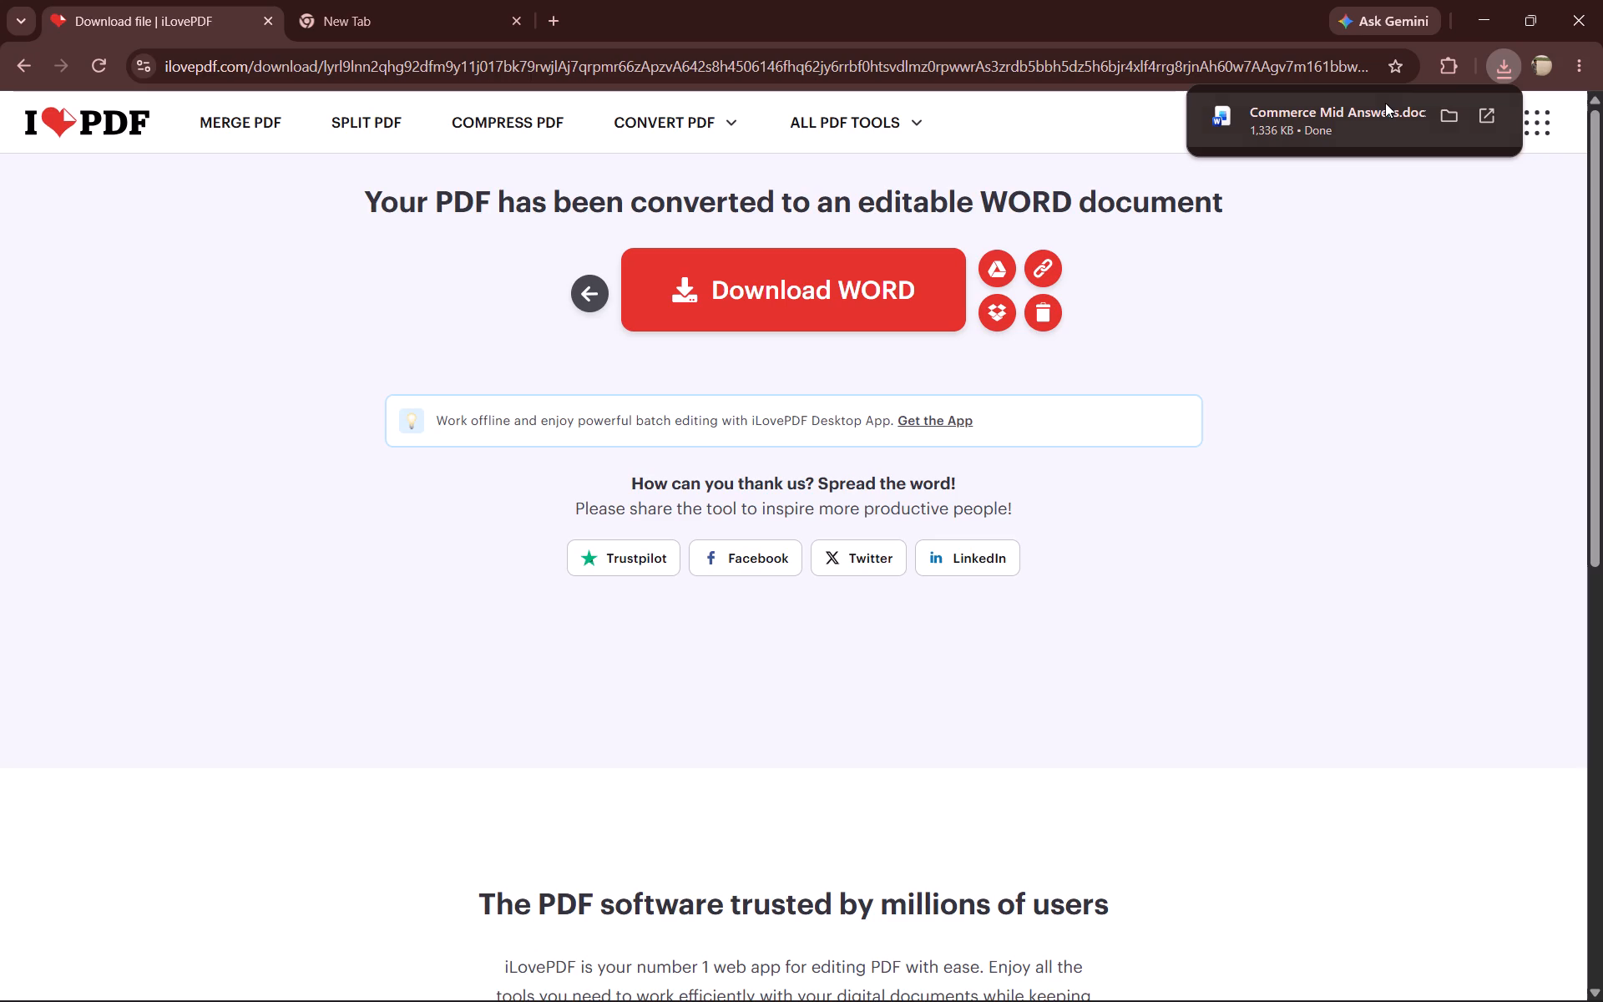
Open the downloaded Commerce Mid Answers document in Word and enable editing.
left_click(1385, 103)
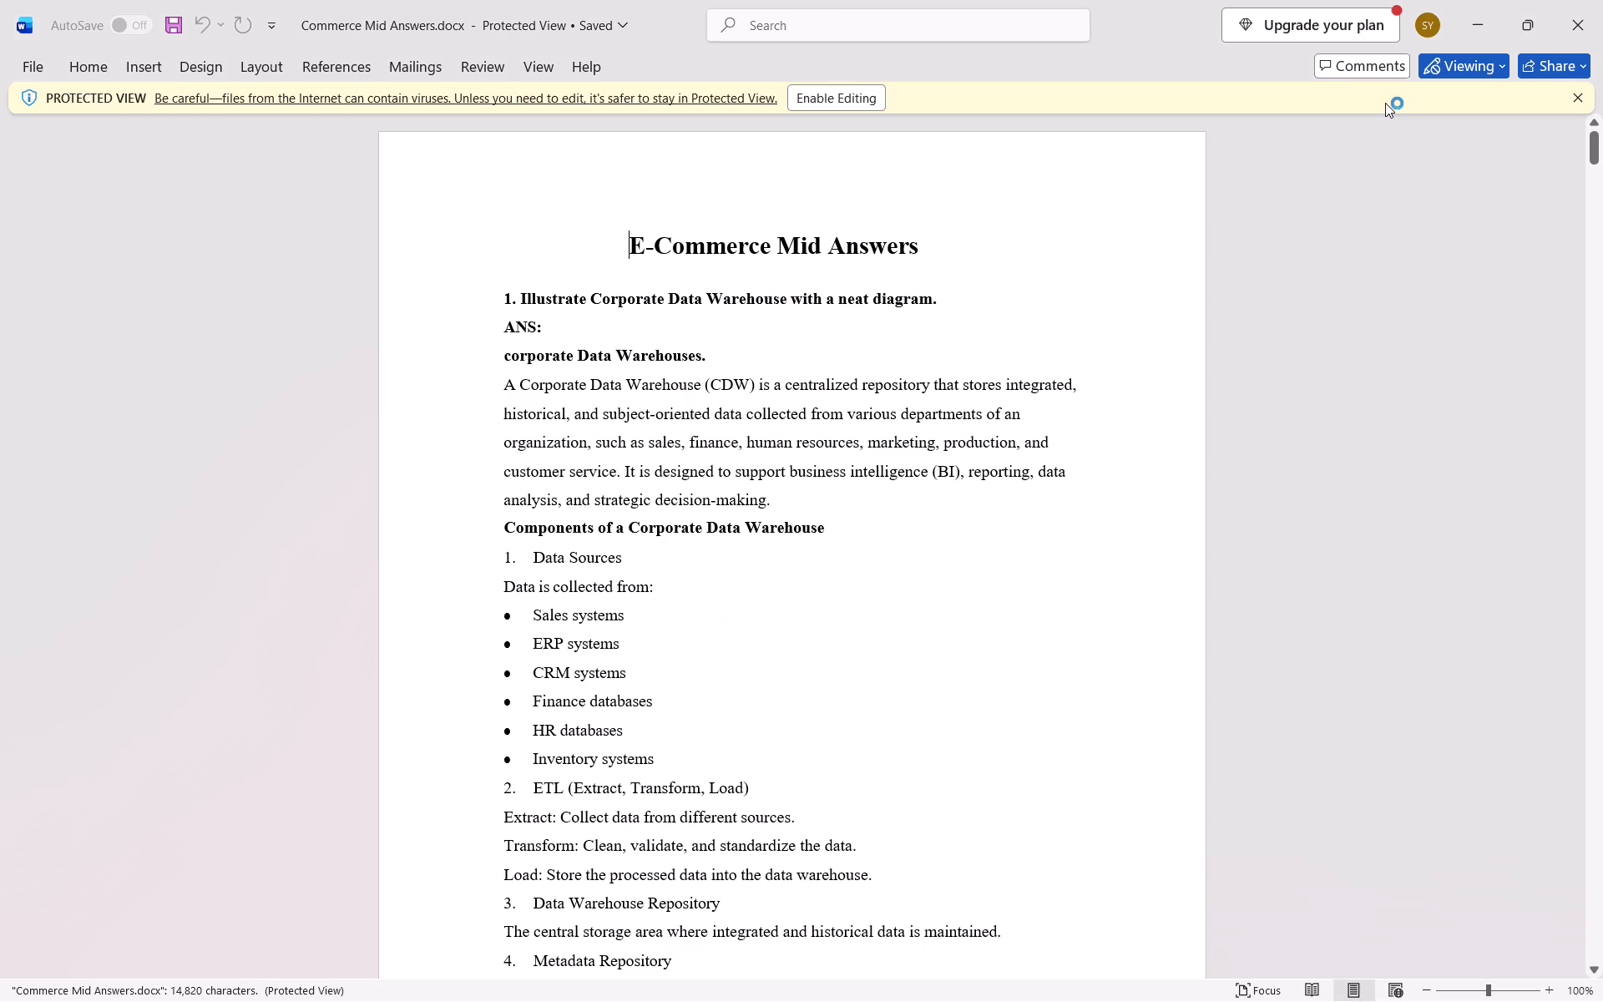
left_click(837, 86)
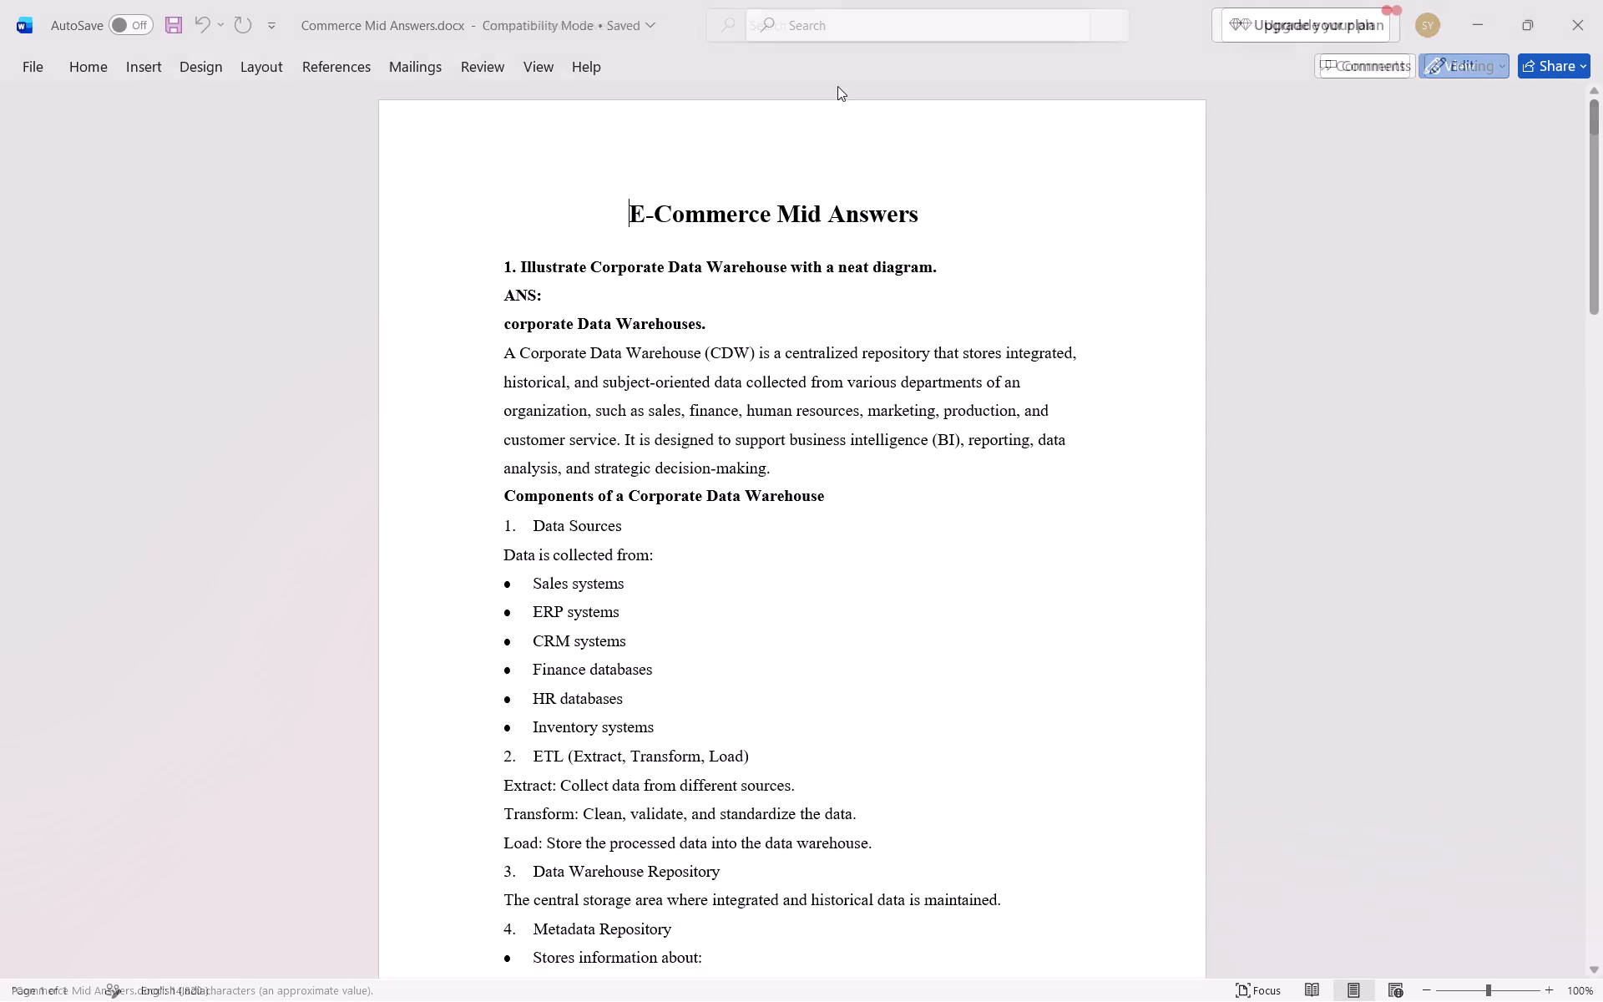
scroll(837, 86, "up", 1)
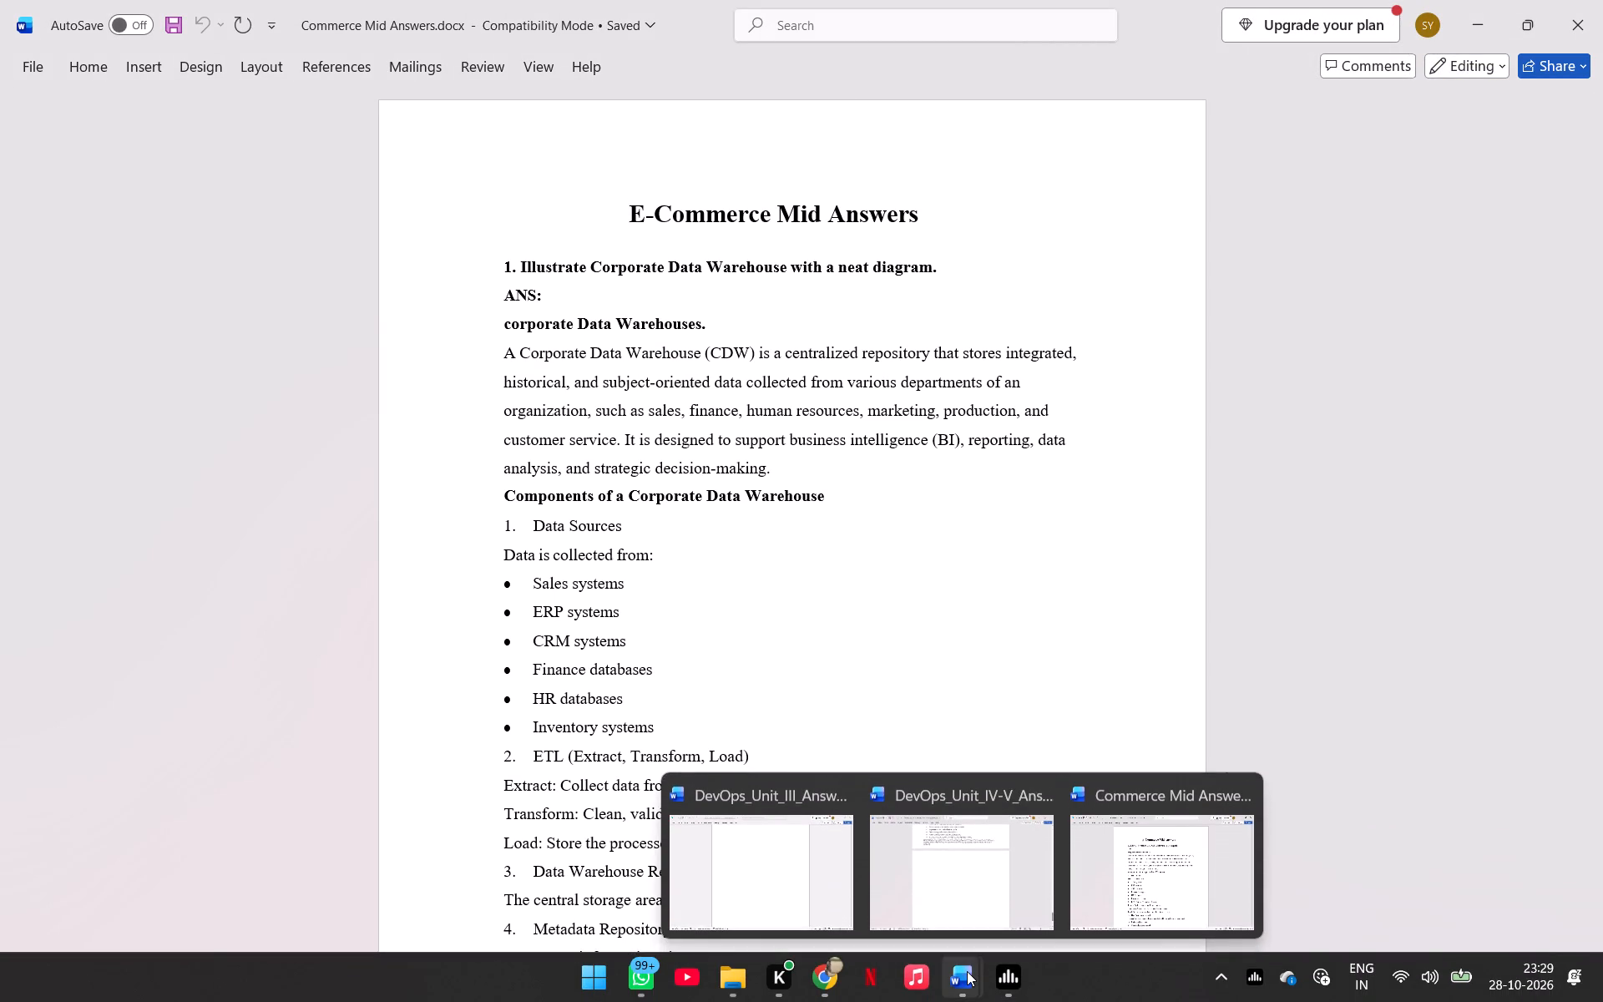
Close the DevOps_Unit_IV-V and DevOps_Unit_III Word documents without saving changes.
left_click(1034, 797)
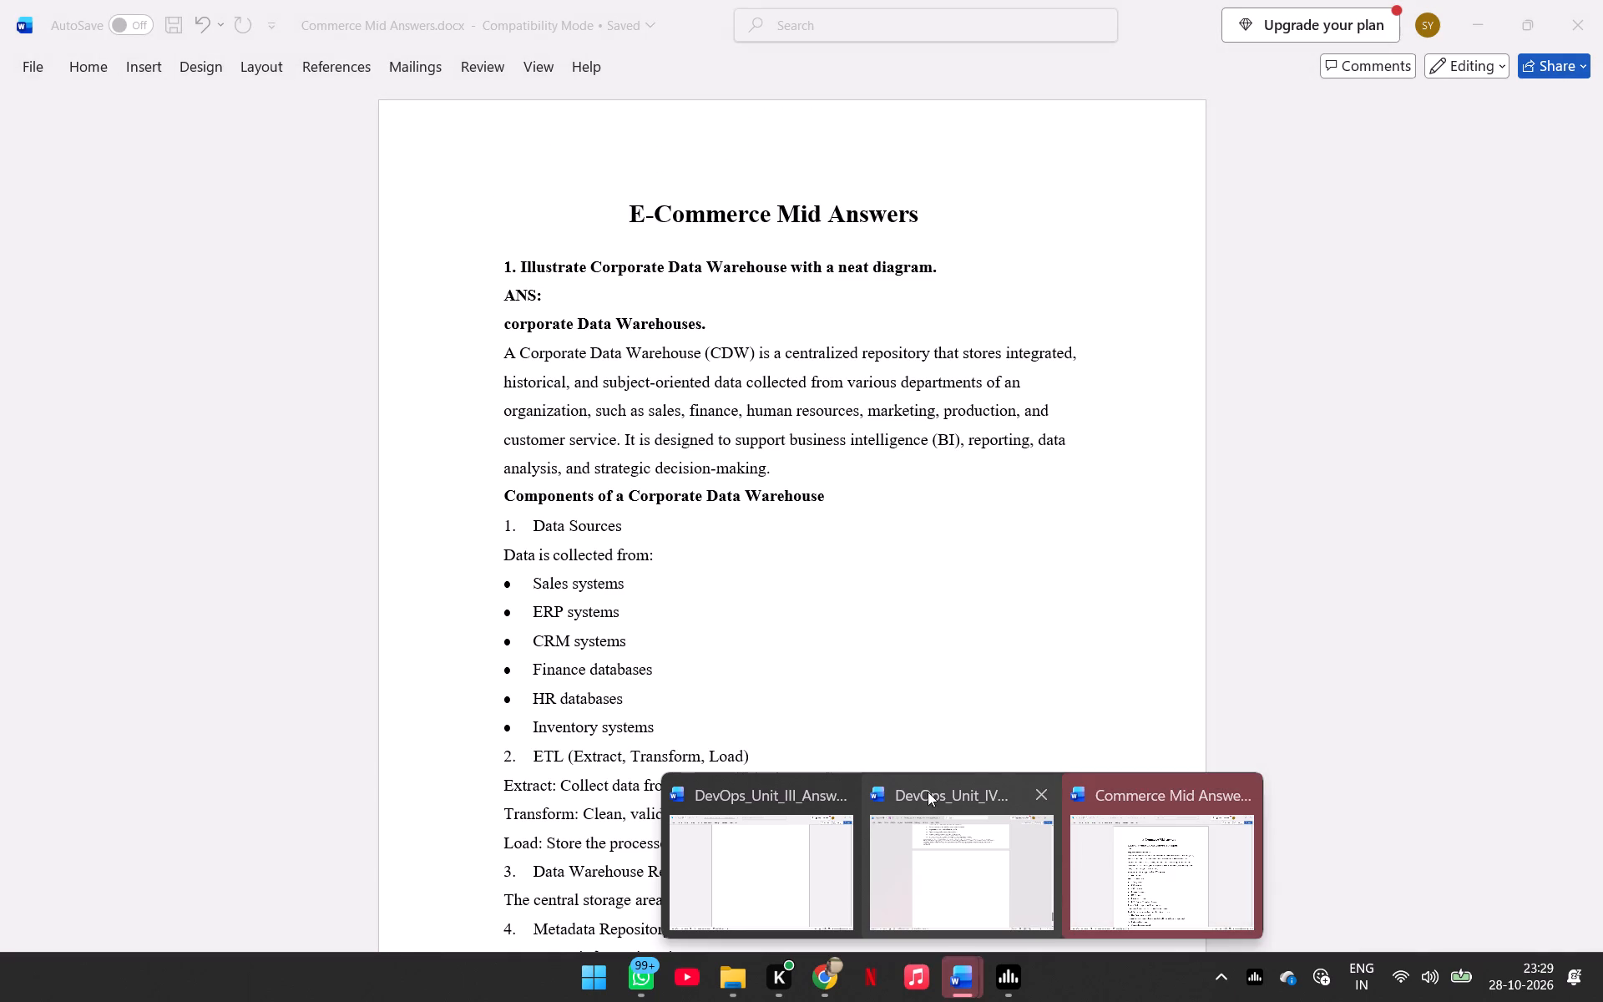
left_click(851, 792)
left_click(892, 654)
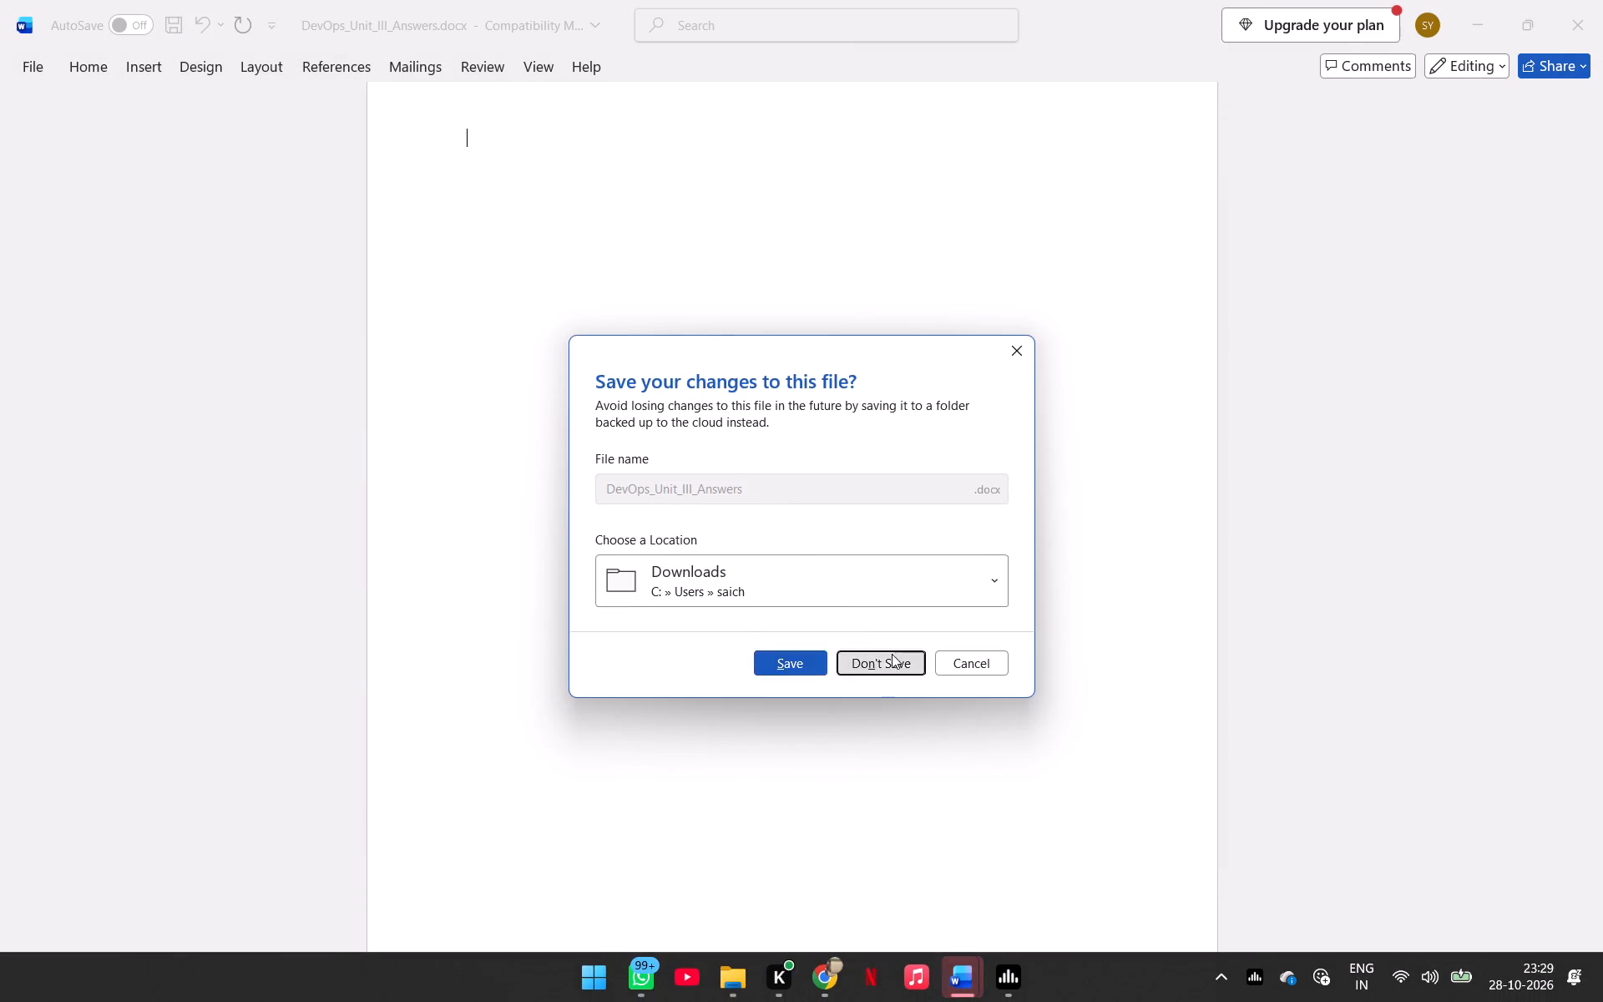
left_click(889, 668)
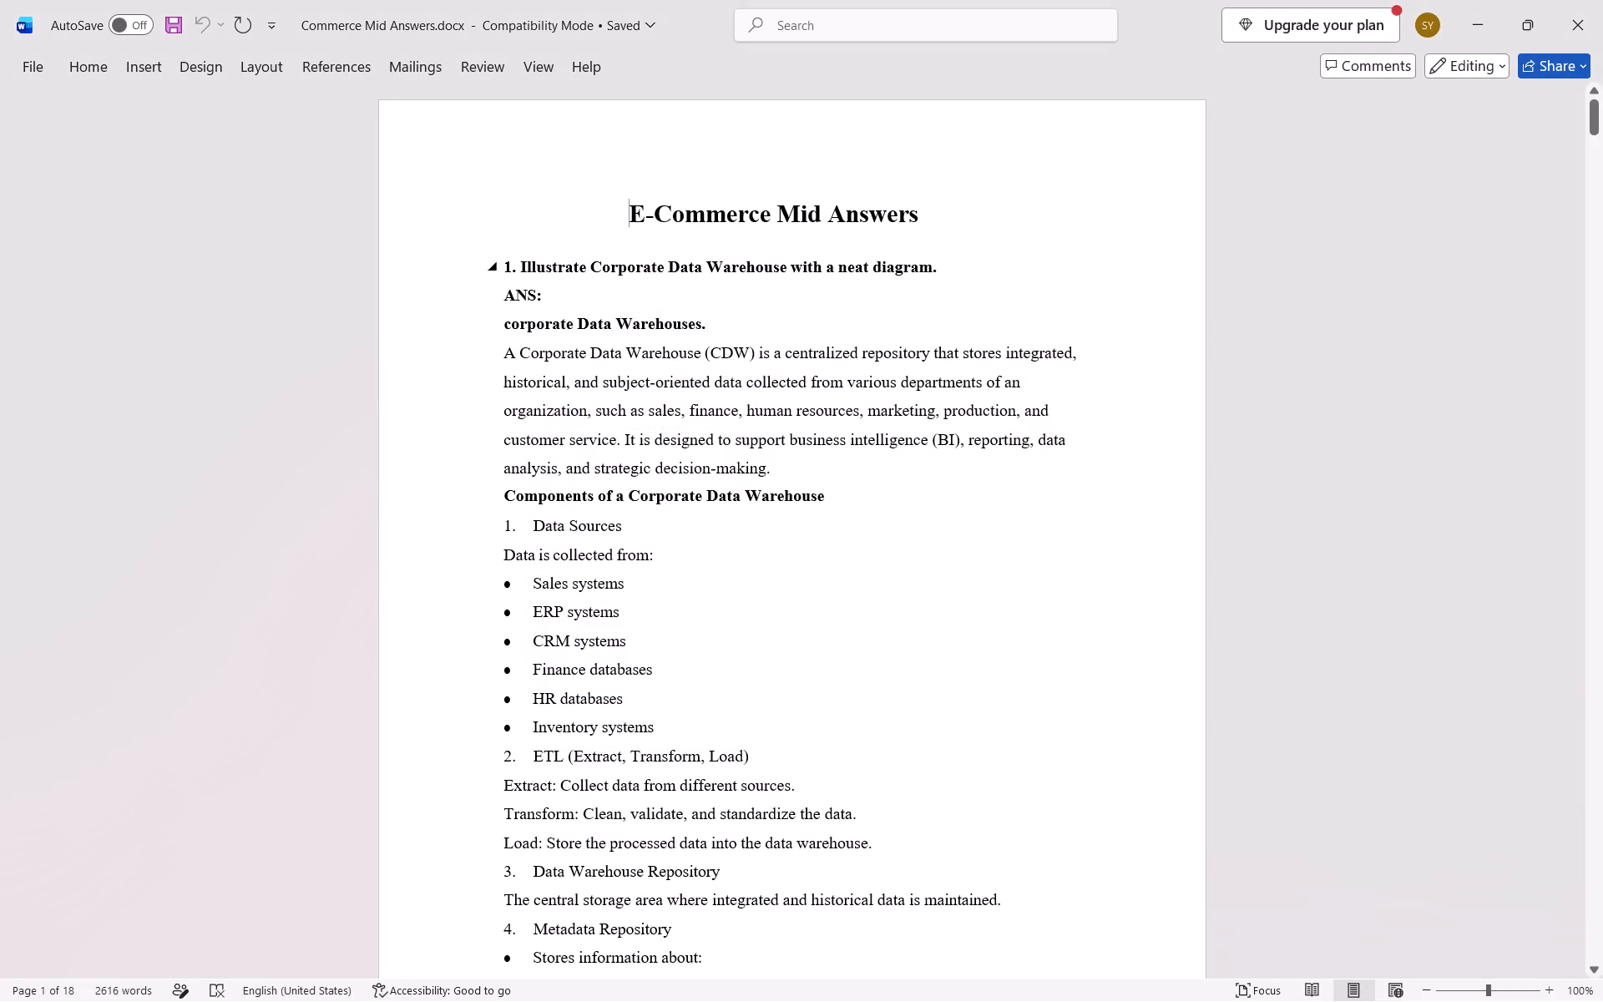
Delete the title "E-Commerce Mid Answers" from the first page.
left_click_drag(958, 205, 577, 175)
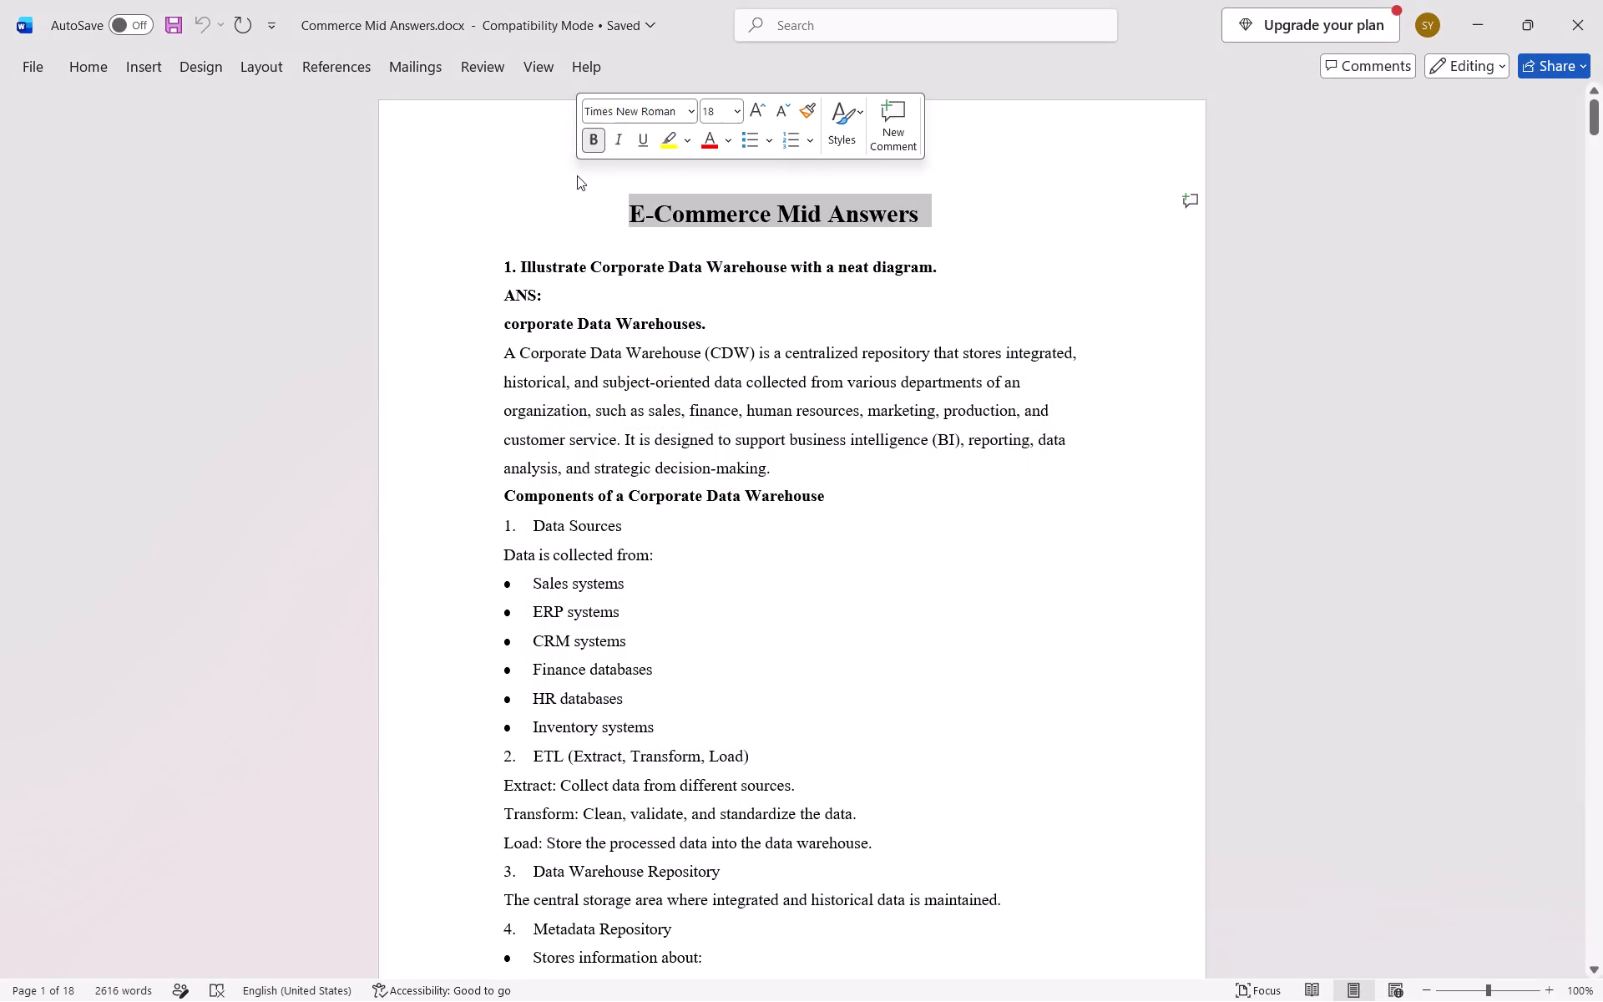
key("BackSpace")
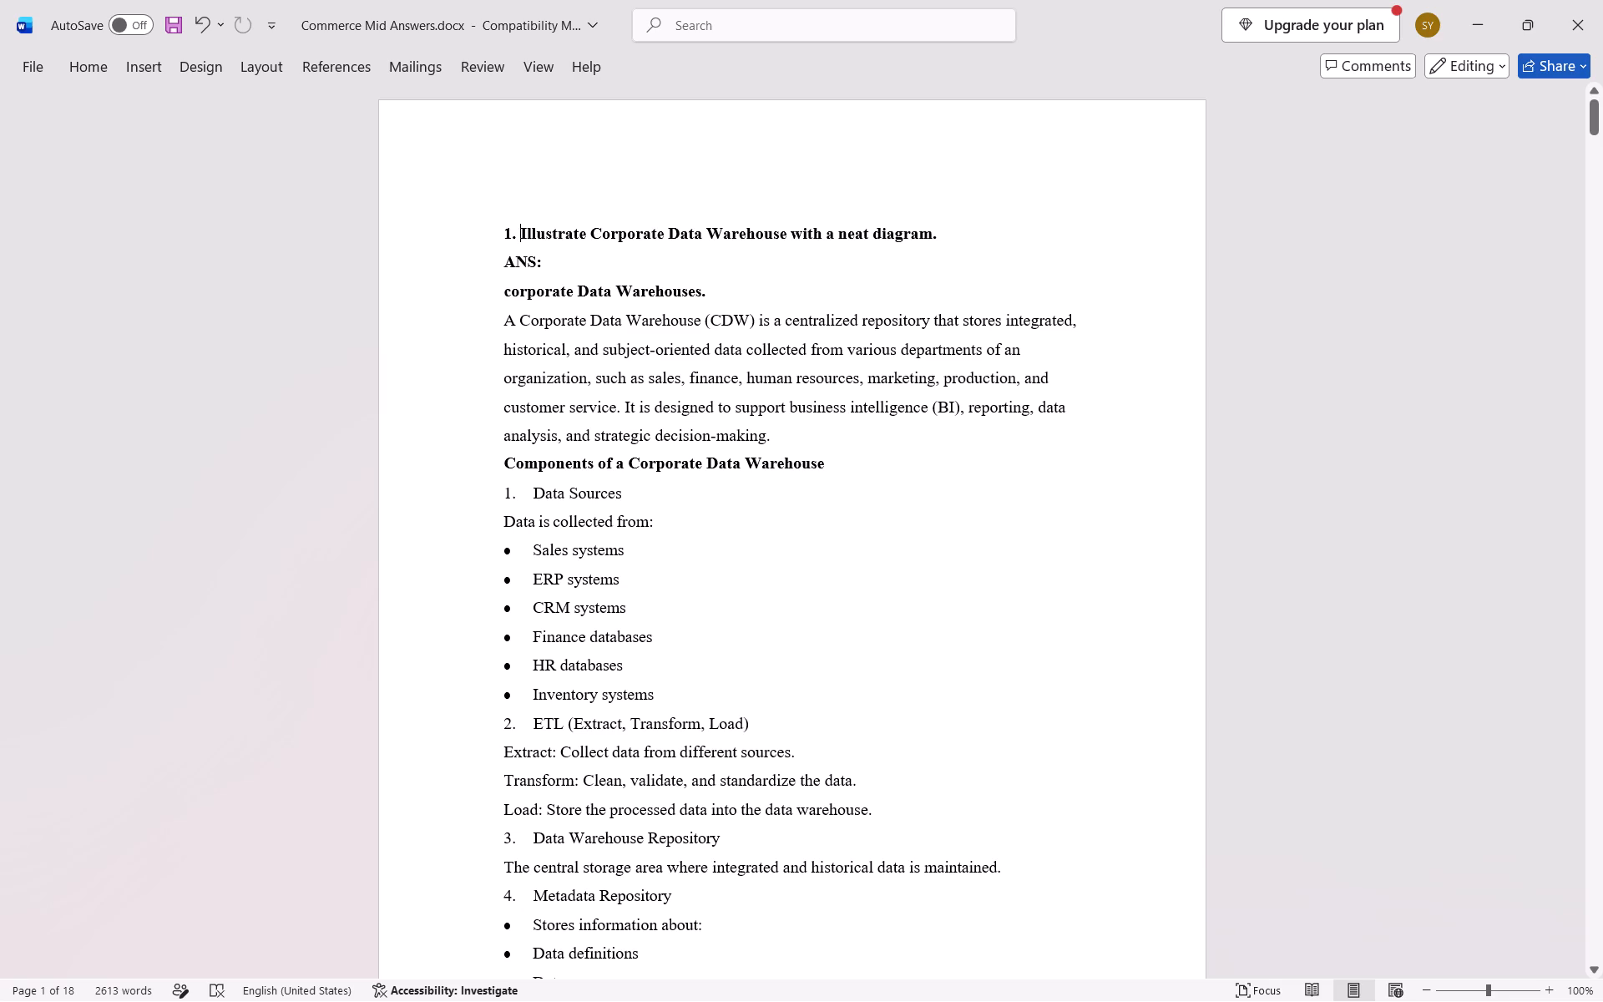
Review the opening pages of the document, from the Corporate Data Warehouse answer to the online marketing process flowchart.
scroll(917, 494, "down", 7)
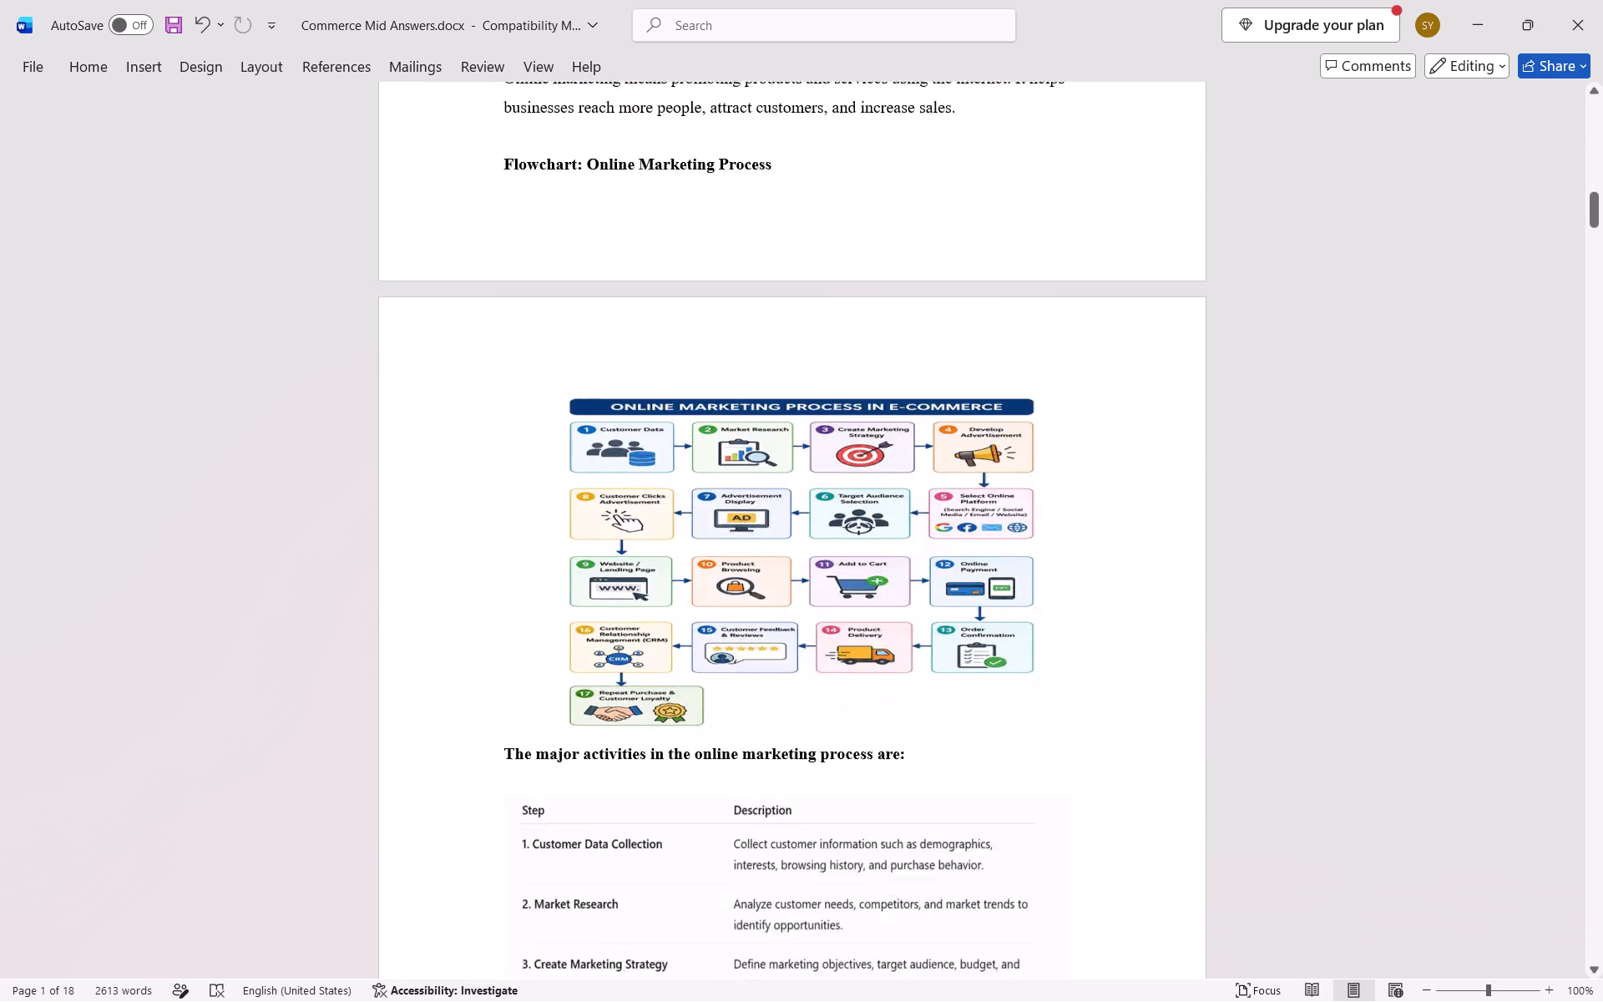
scroll(917, 494, "up", 4)
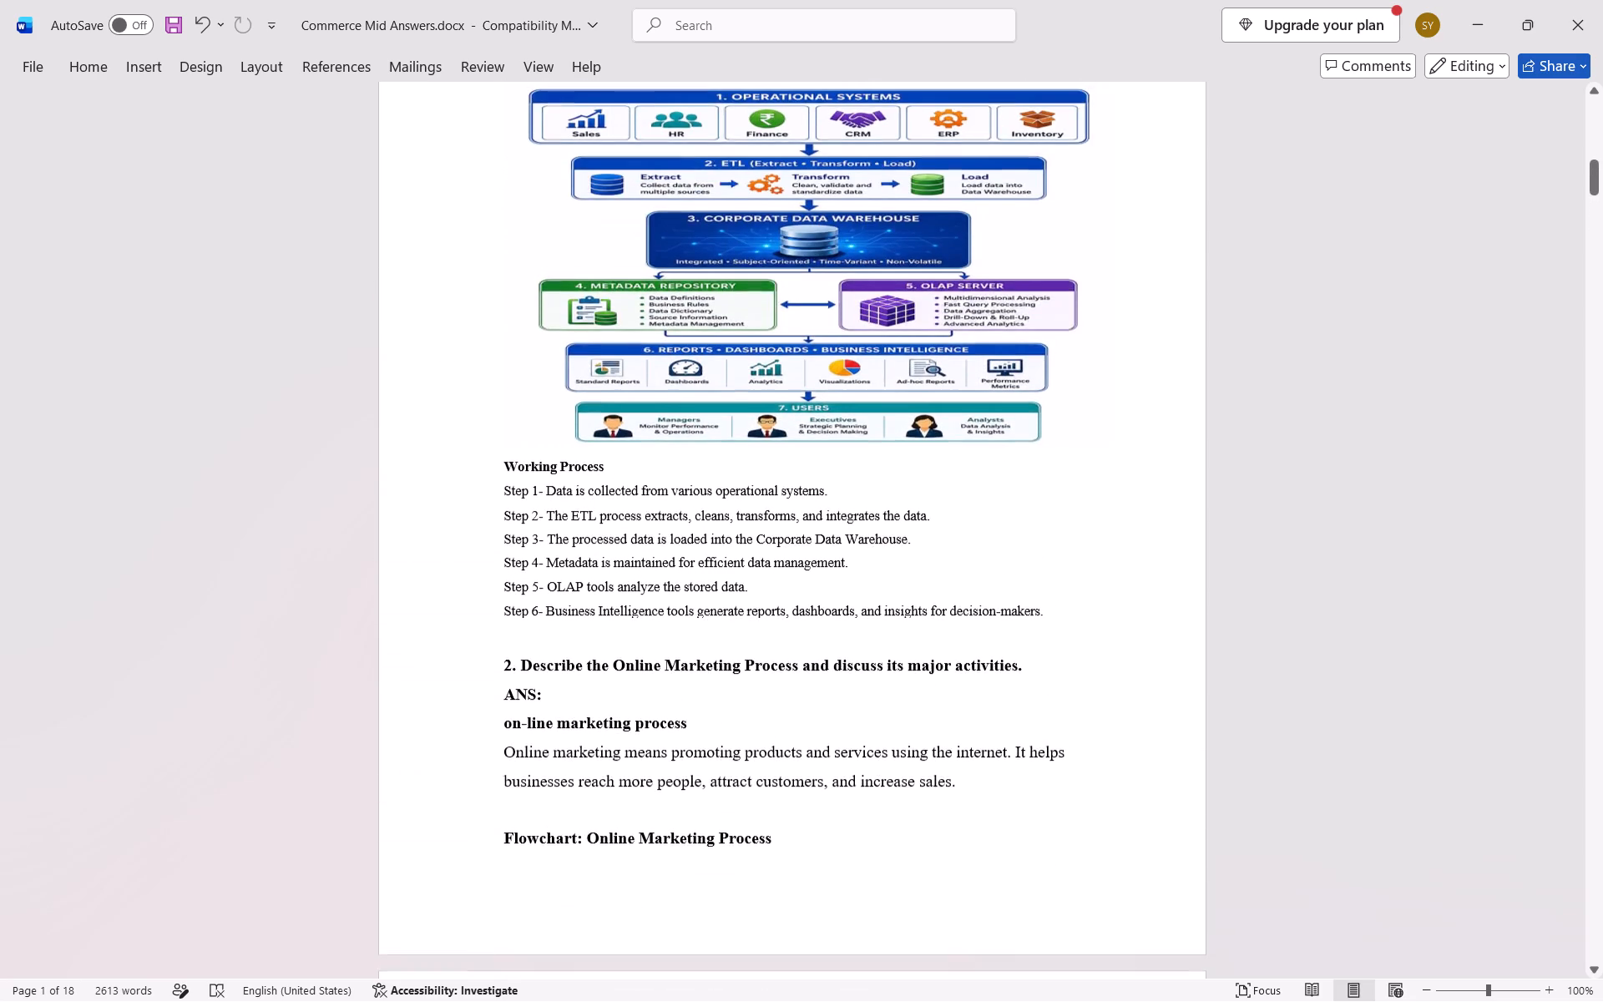
scroll(917, 494, "up", 1)
scroll(917, 494, "up", 1, "ctrl")
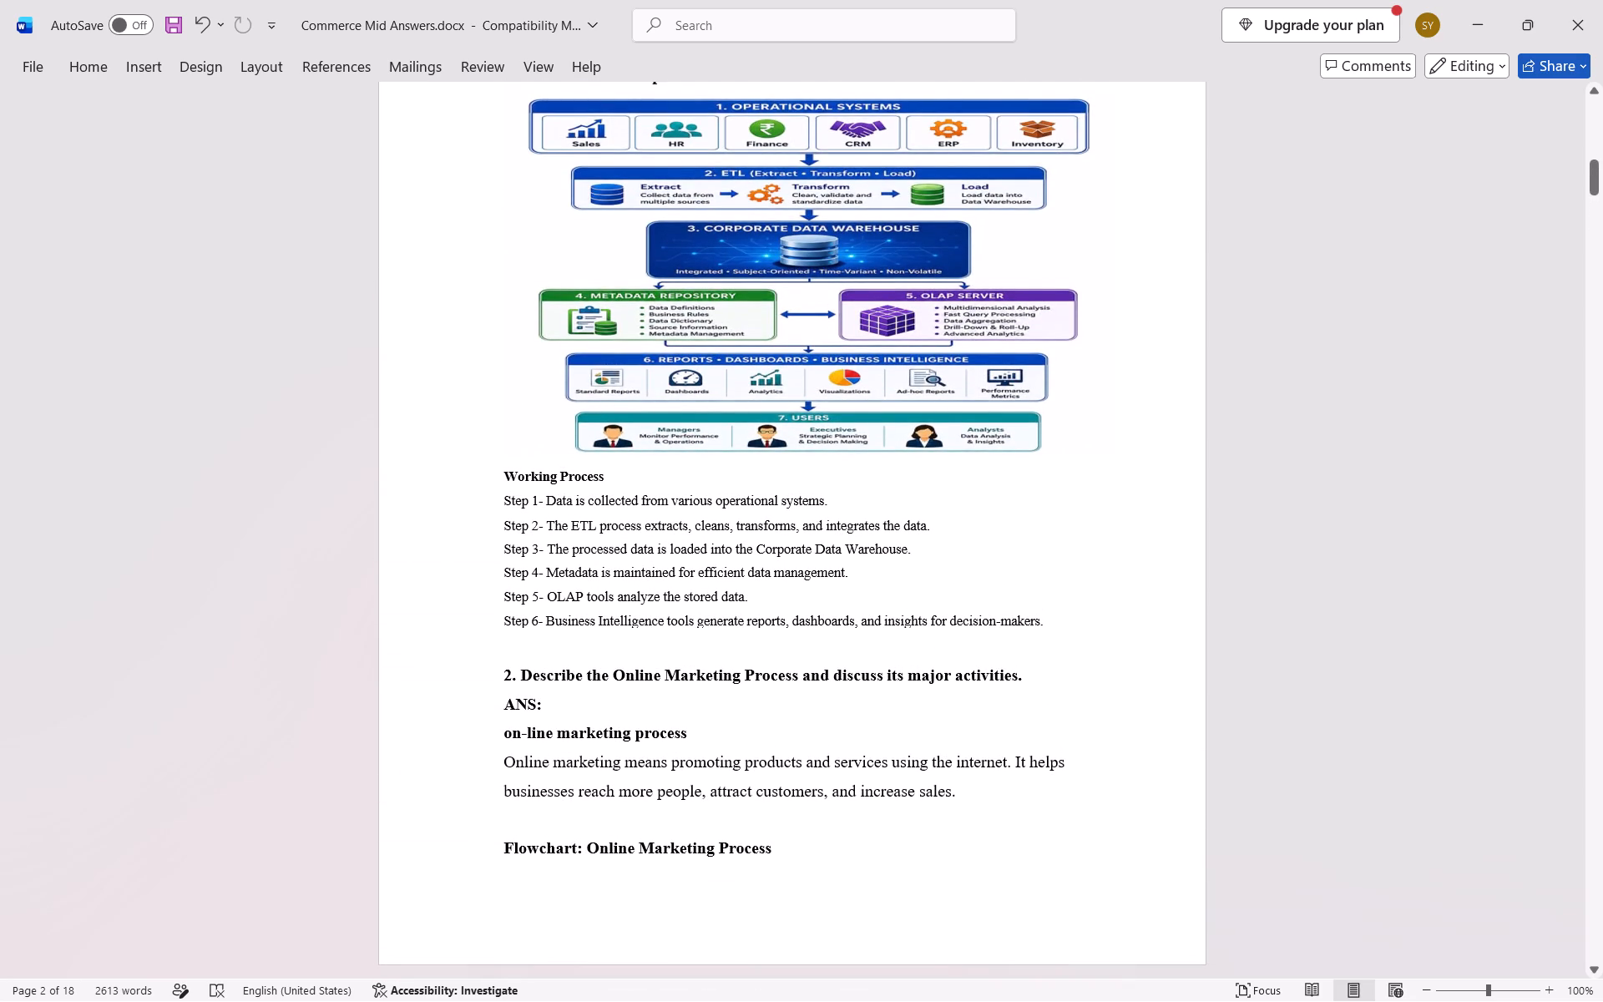
scroll(917, 494, "up", 1, "ctrl")
scroll(910, 423, "up", 2)
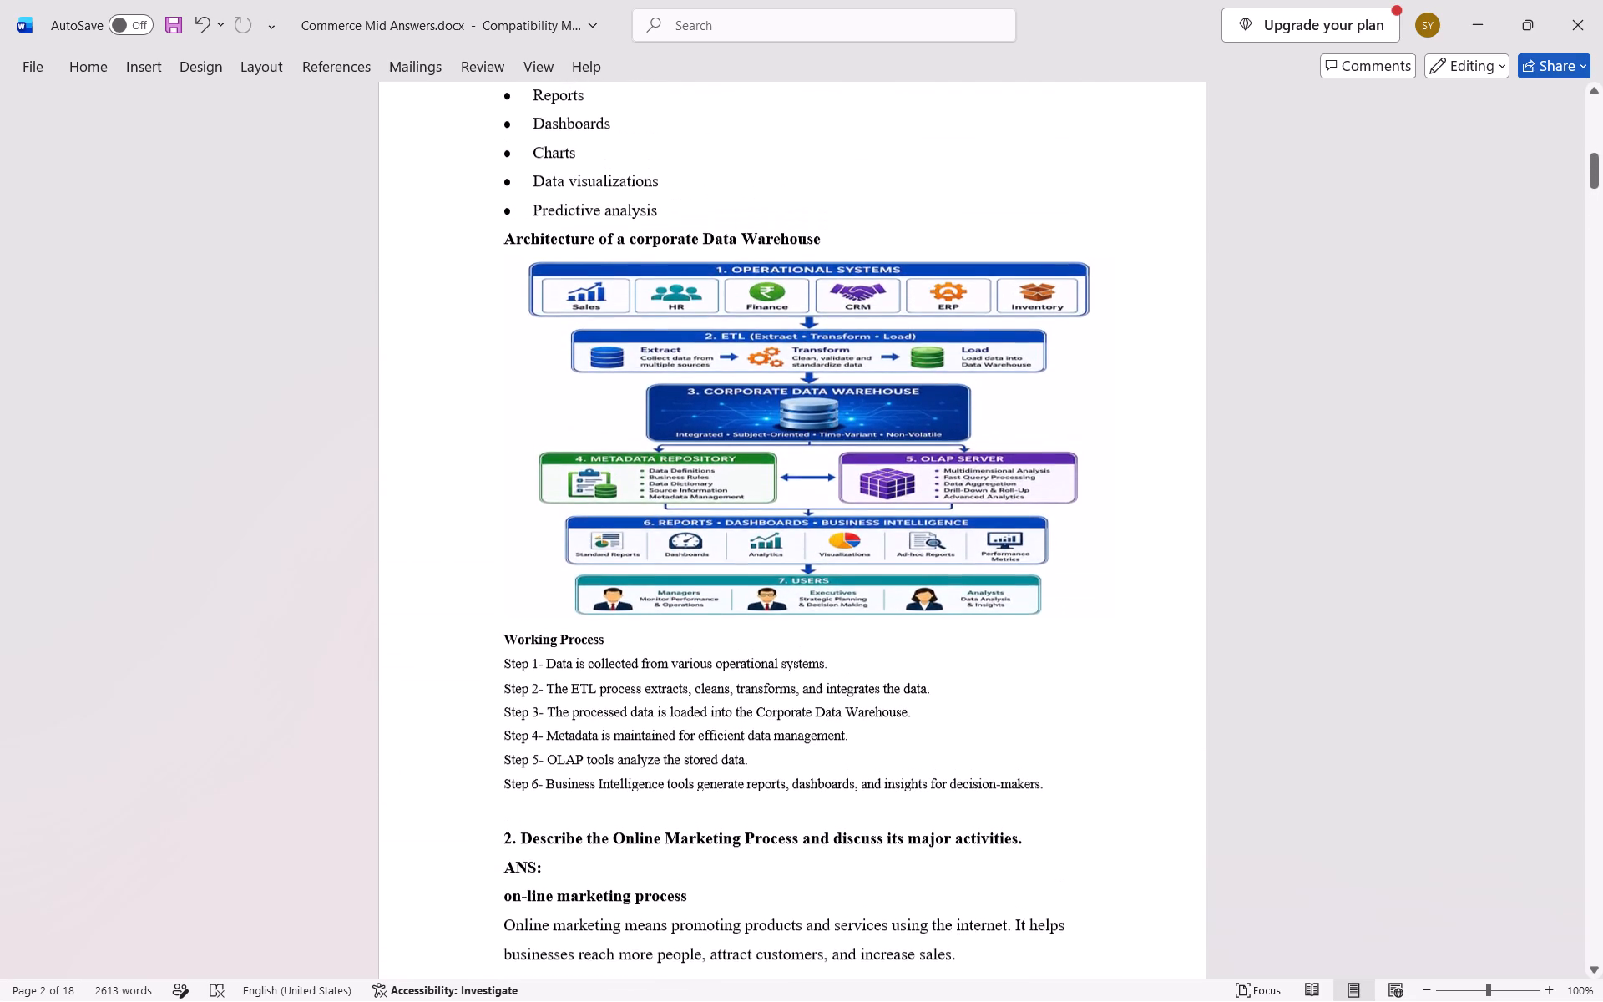
scroll(910, 423, "up", 3)
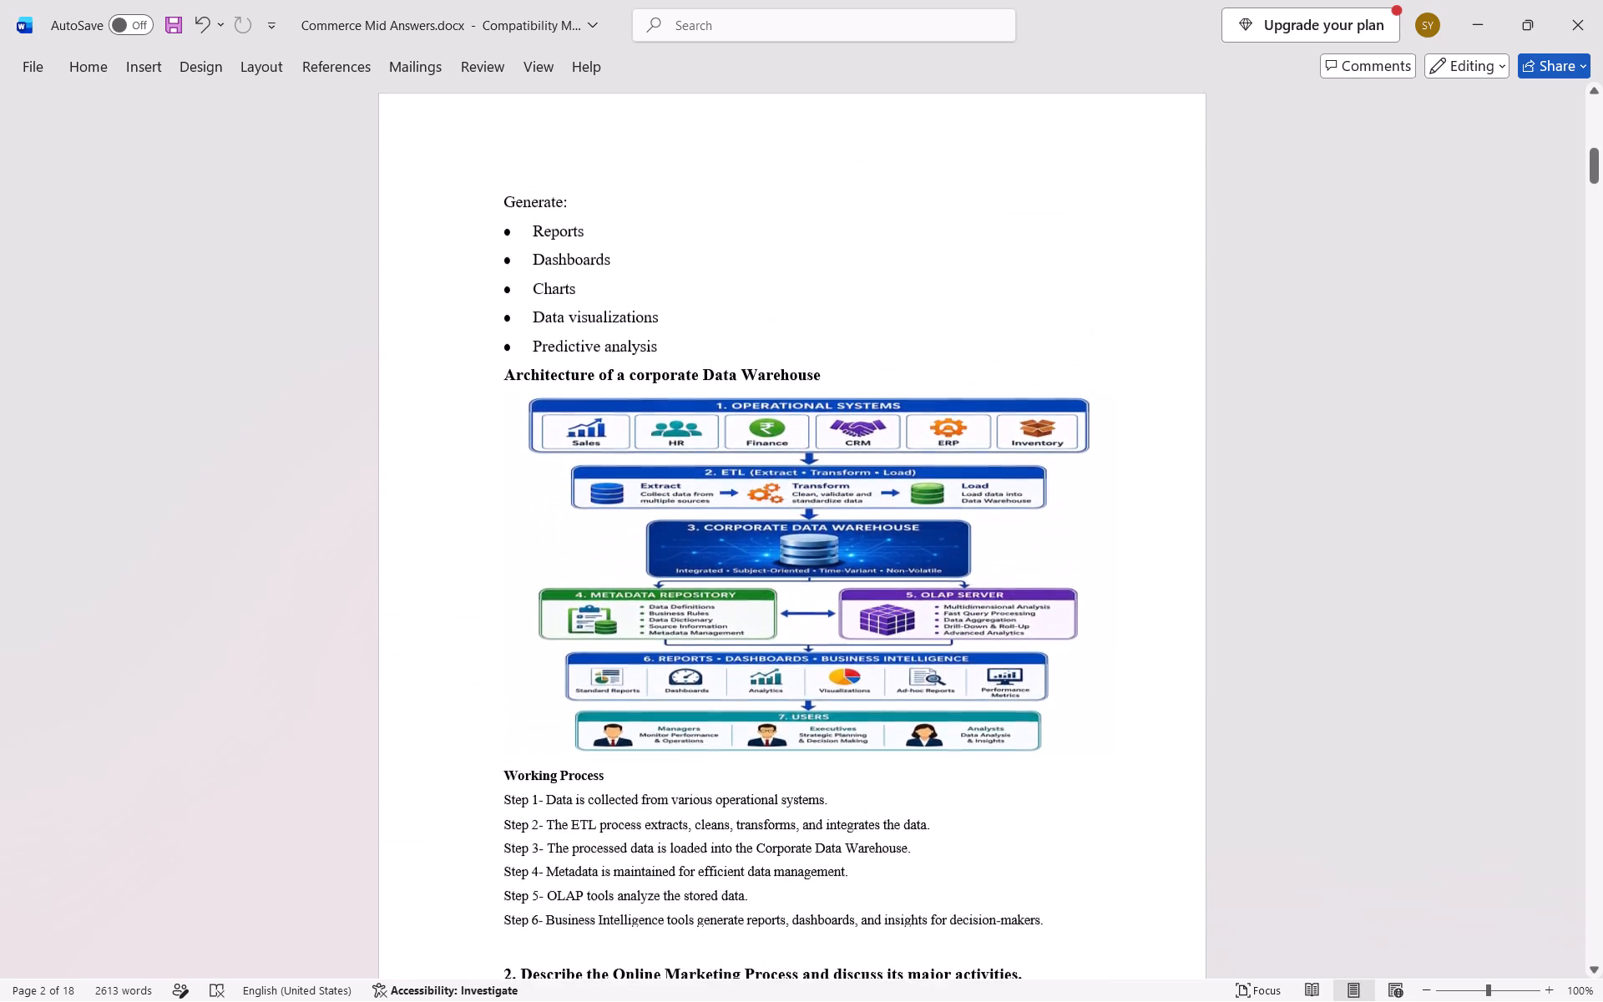
scroll(910, 423, "up", 3)
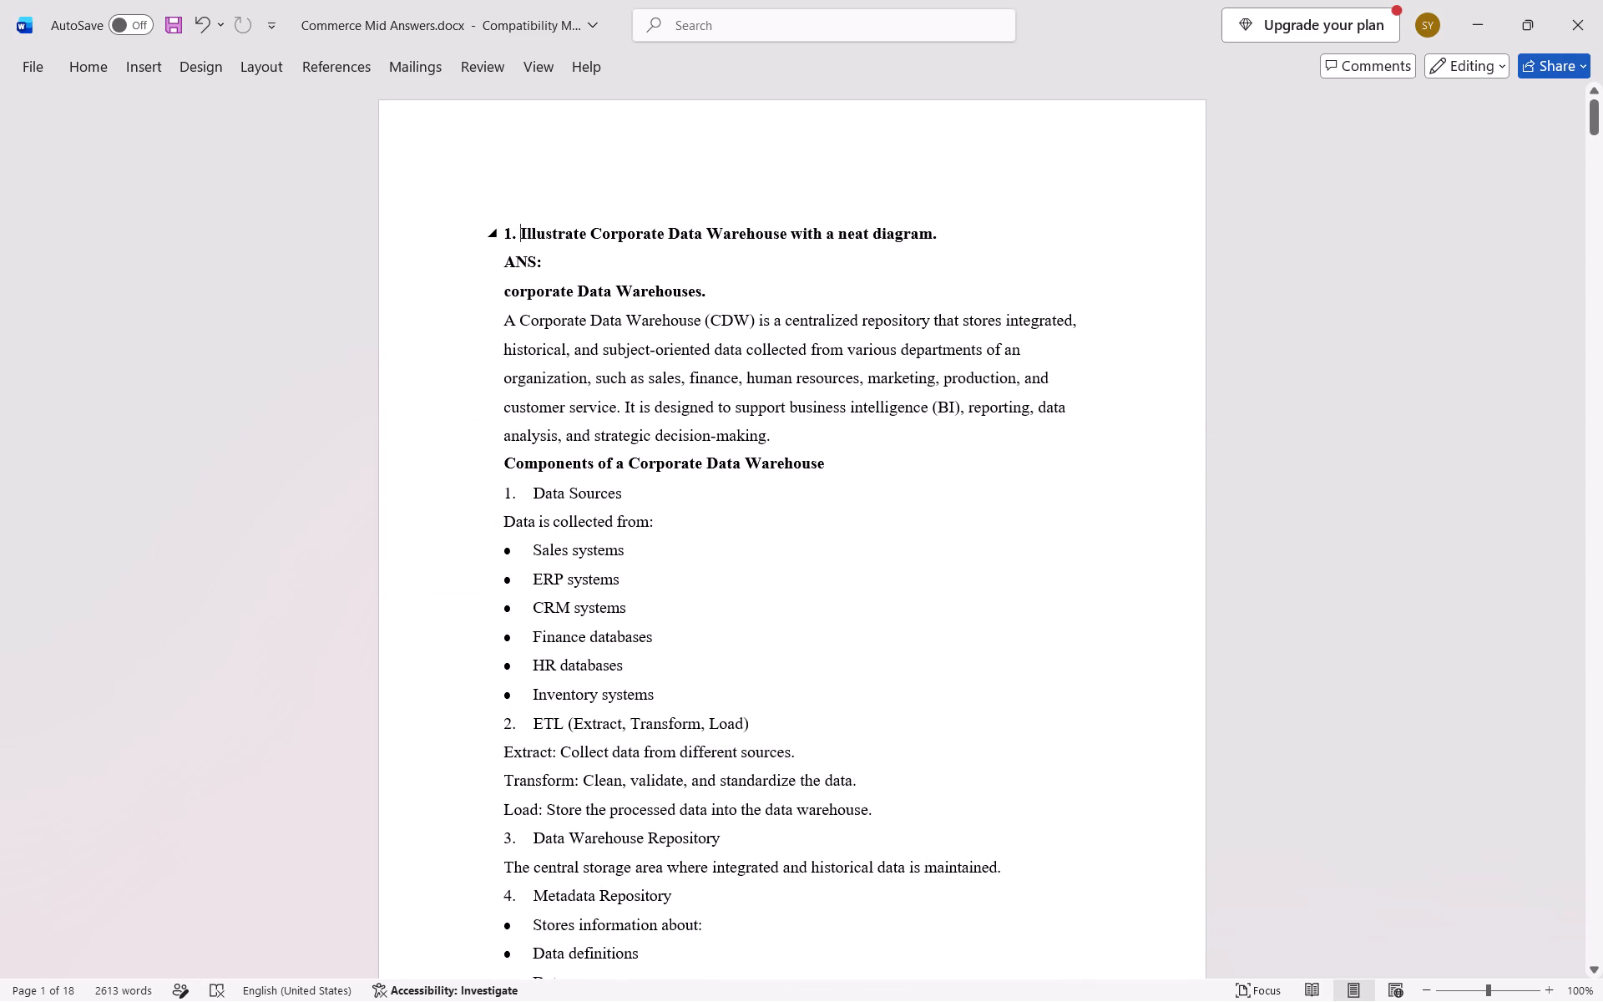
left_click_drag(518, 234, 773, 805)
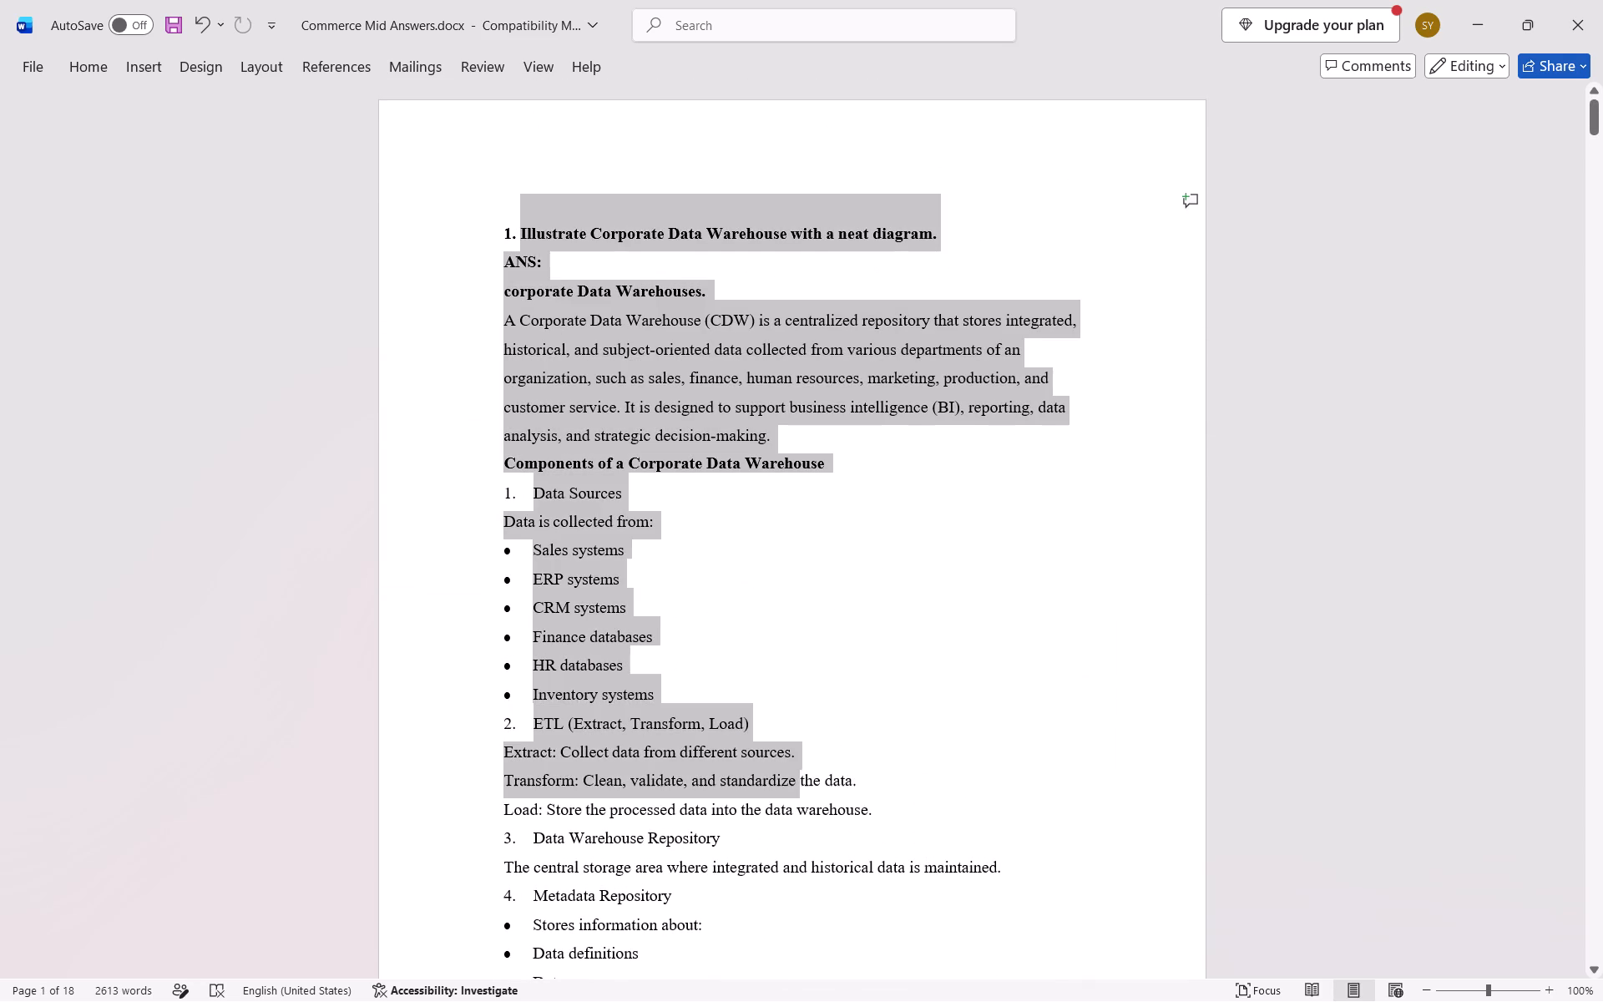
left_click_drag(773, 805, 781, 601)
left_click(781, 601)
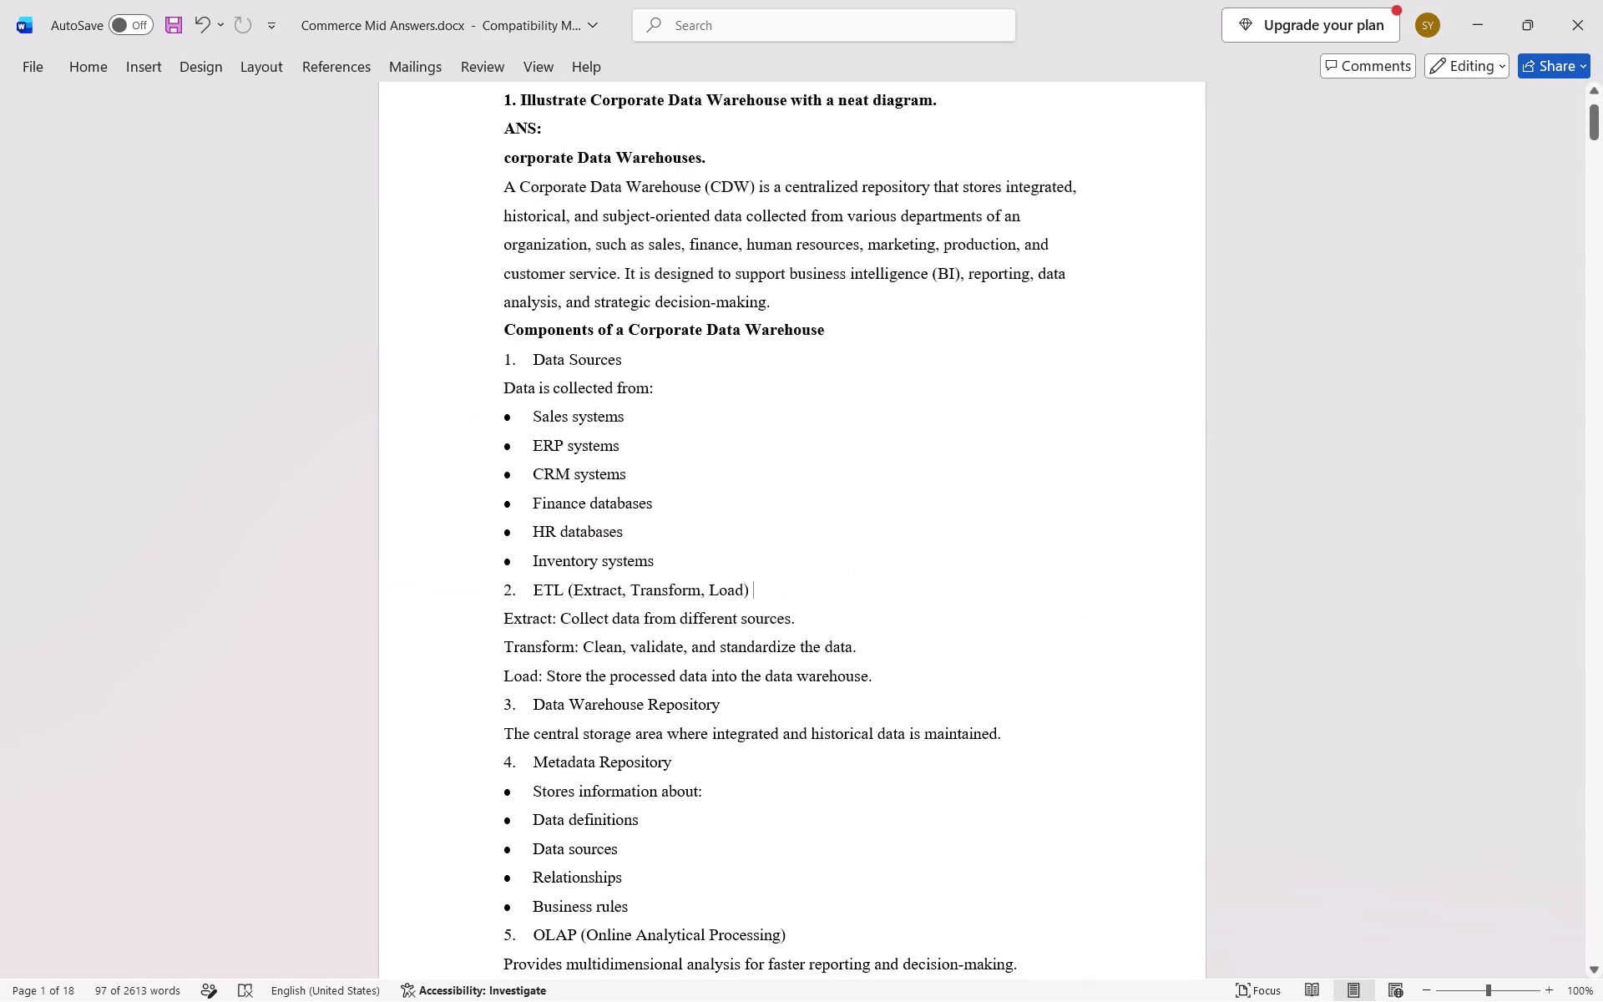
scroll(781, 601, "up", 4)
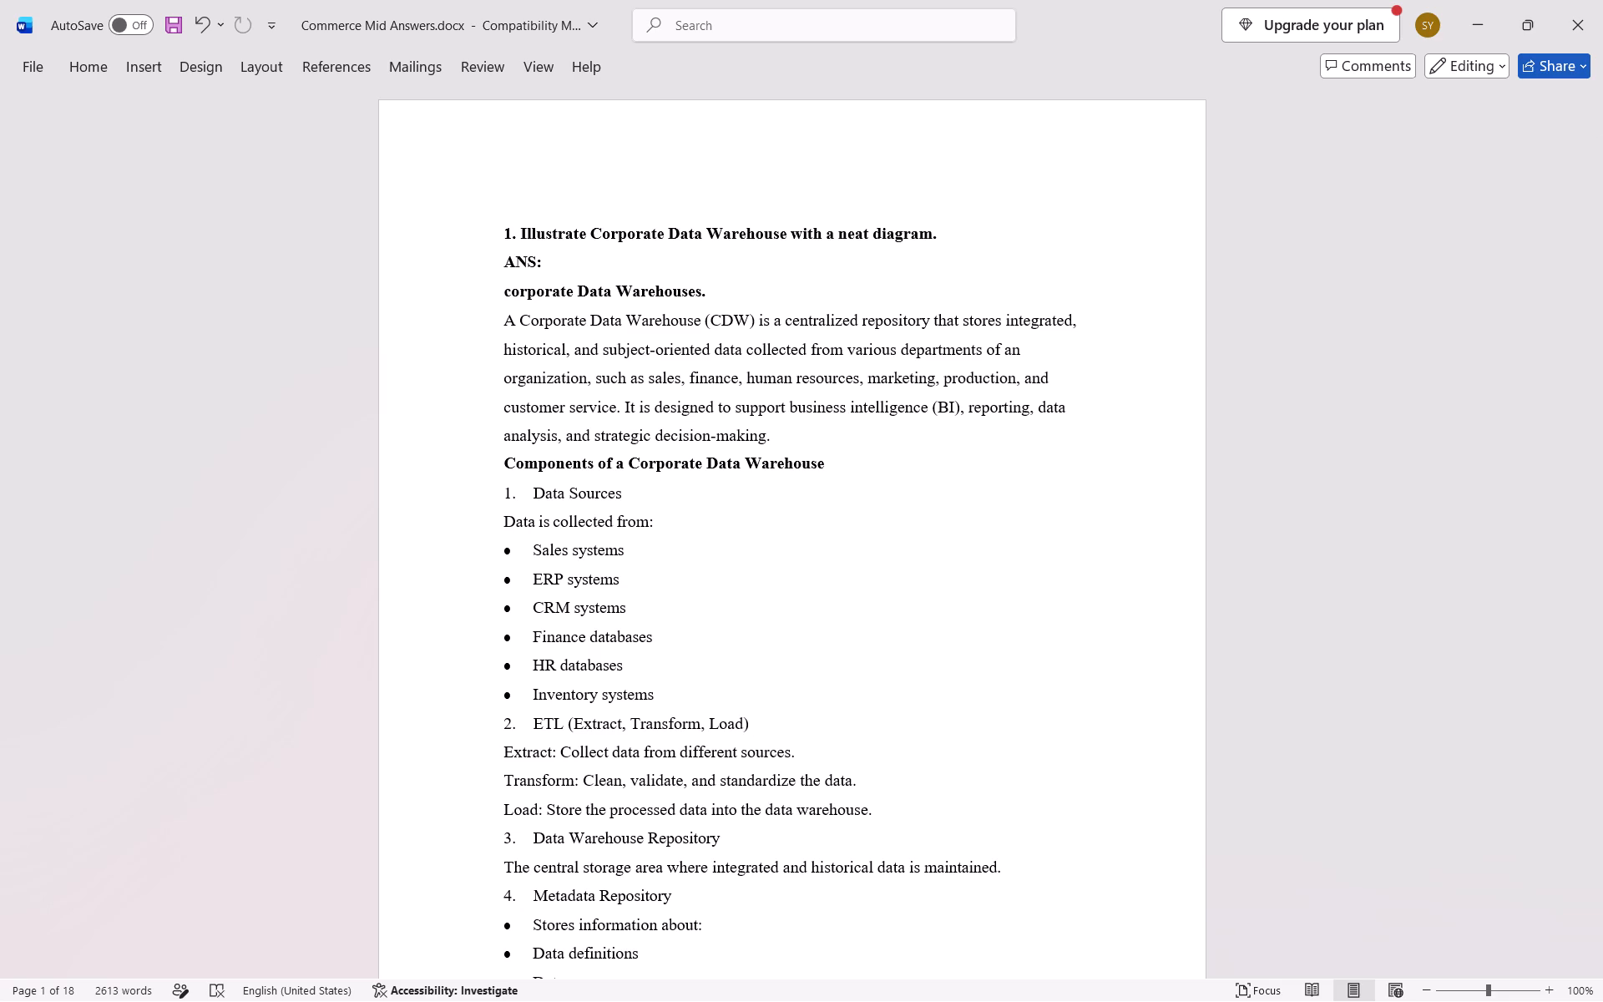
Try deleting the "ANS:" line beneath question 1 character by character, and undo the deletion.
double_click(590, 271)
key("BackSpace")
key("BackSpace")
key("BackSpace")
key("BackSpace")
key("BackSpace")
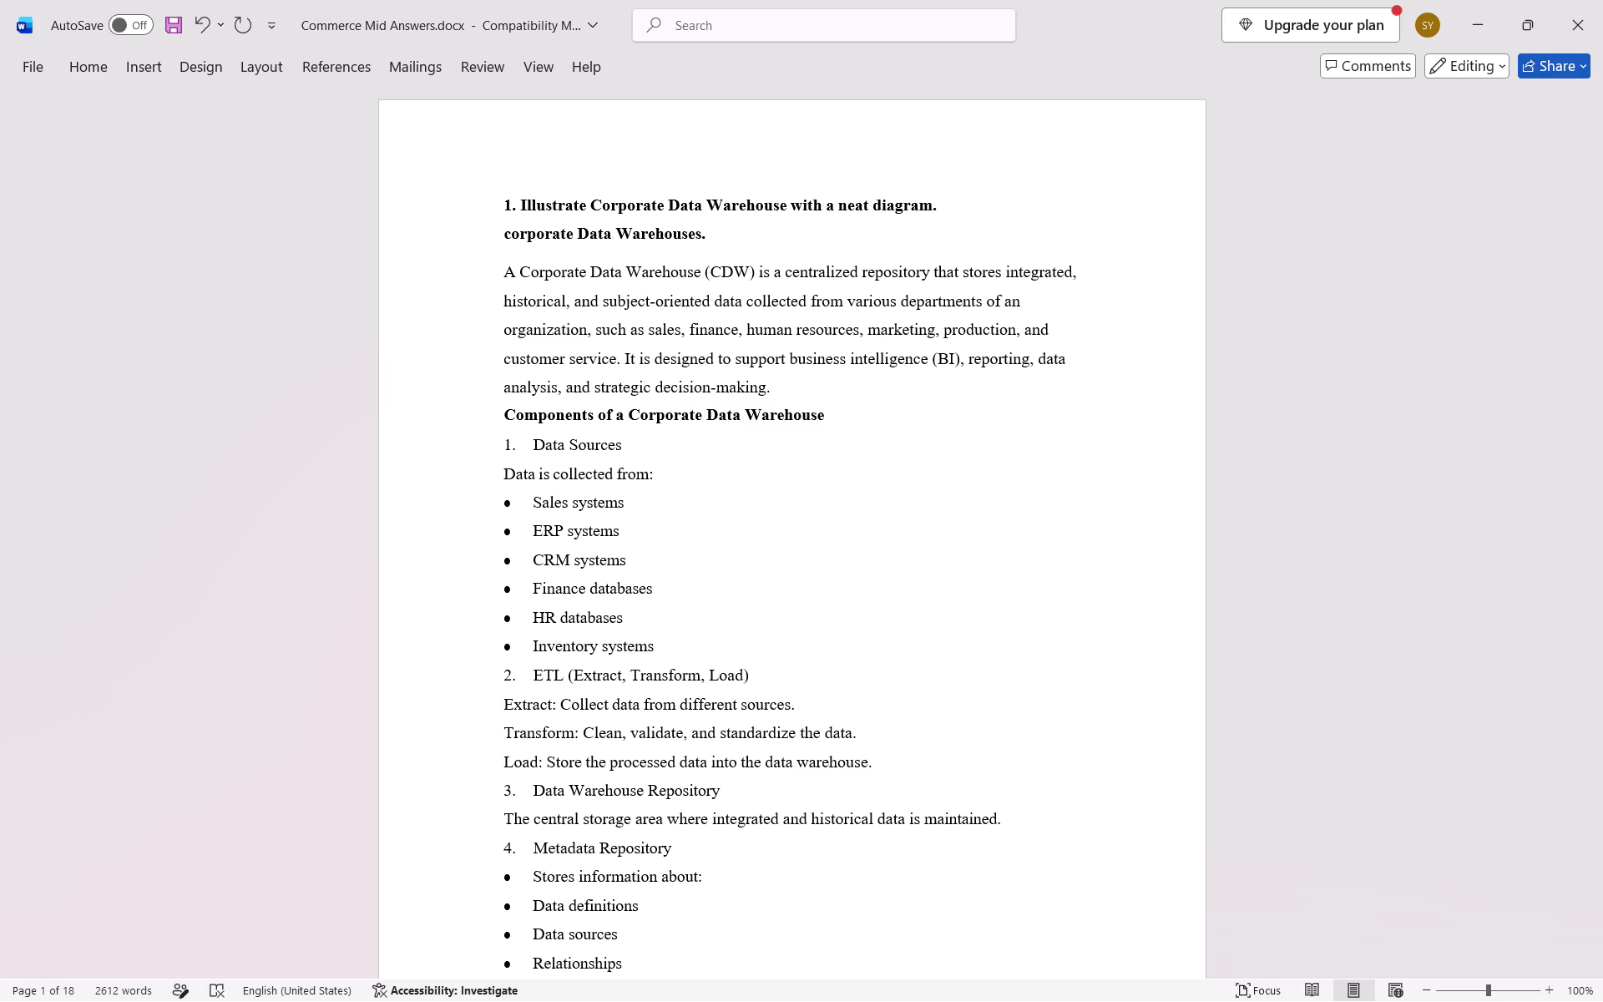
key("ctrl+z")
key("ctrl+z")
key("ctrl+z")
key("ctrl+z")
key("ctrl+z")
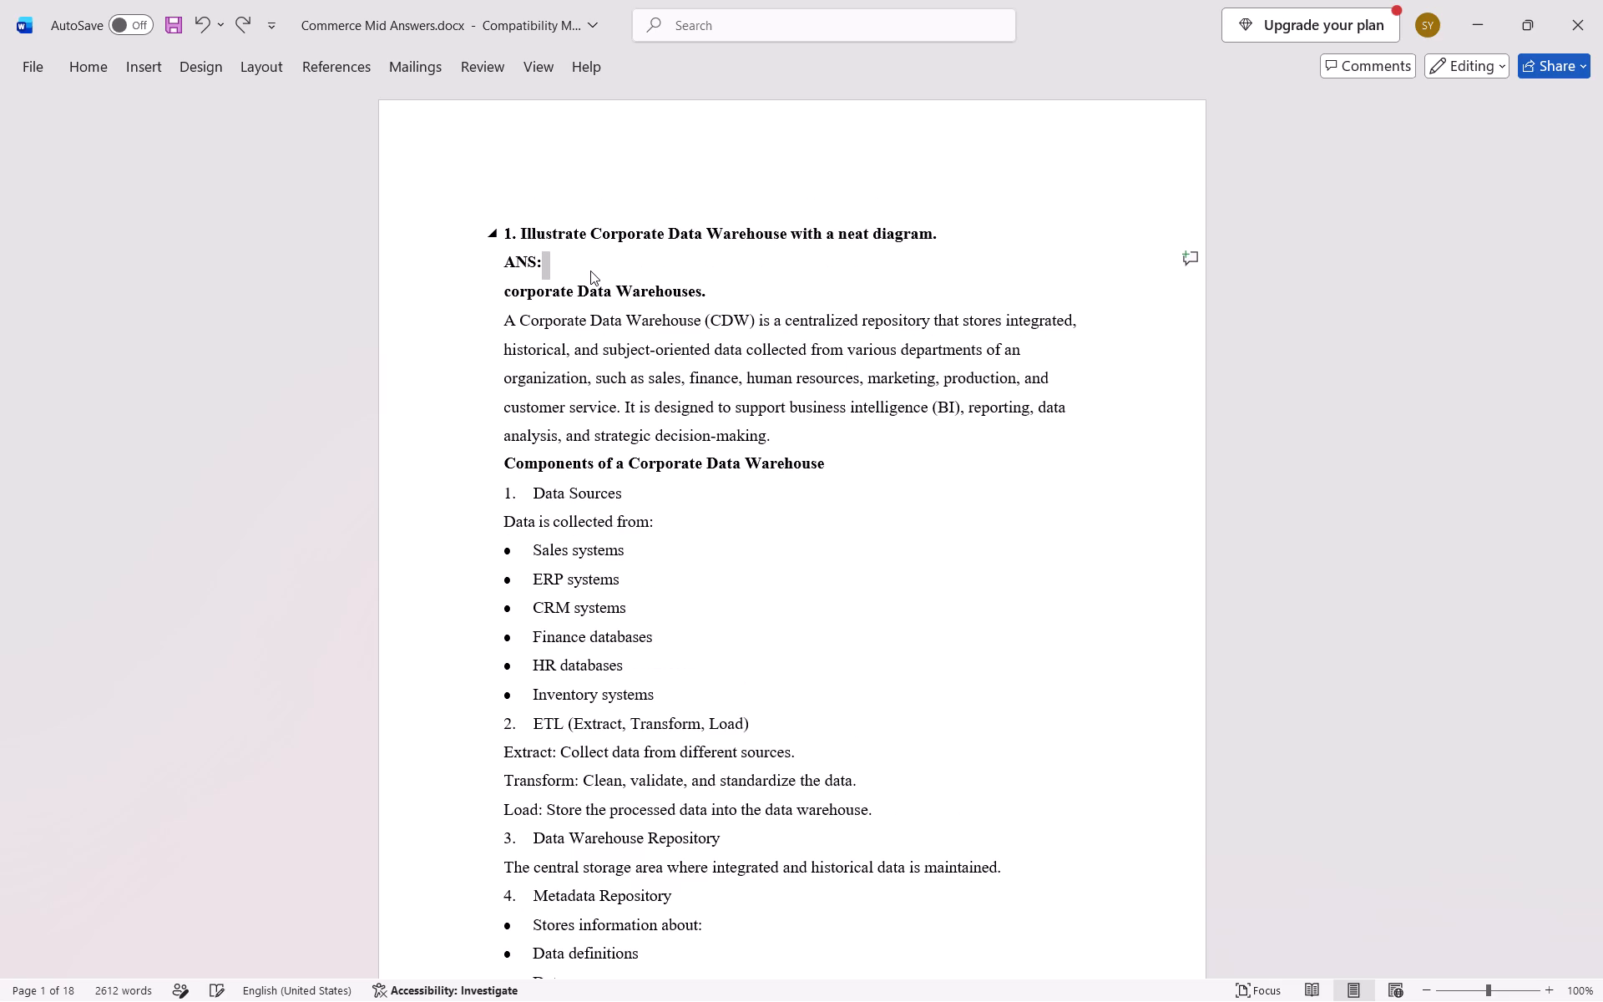
Delete the "ANS:" line beneath the question 1 heading.
double_click(534, 261)
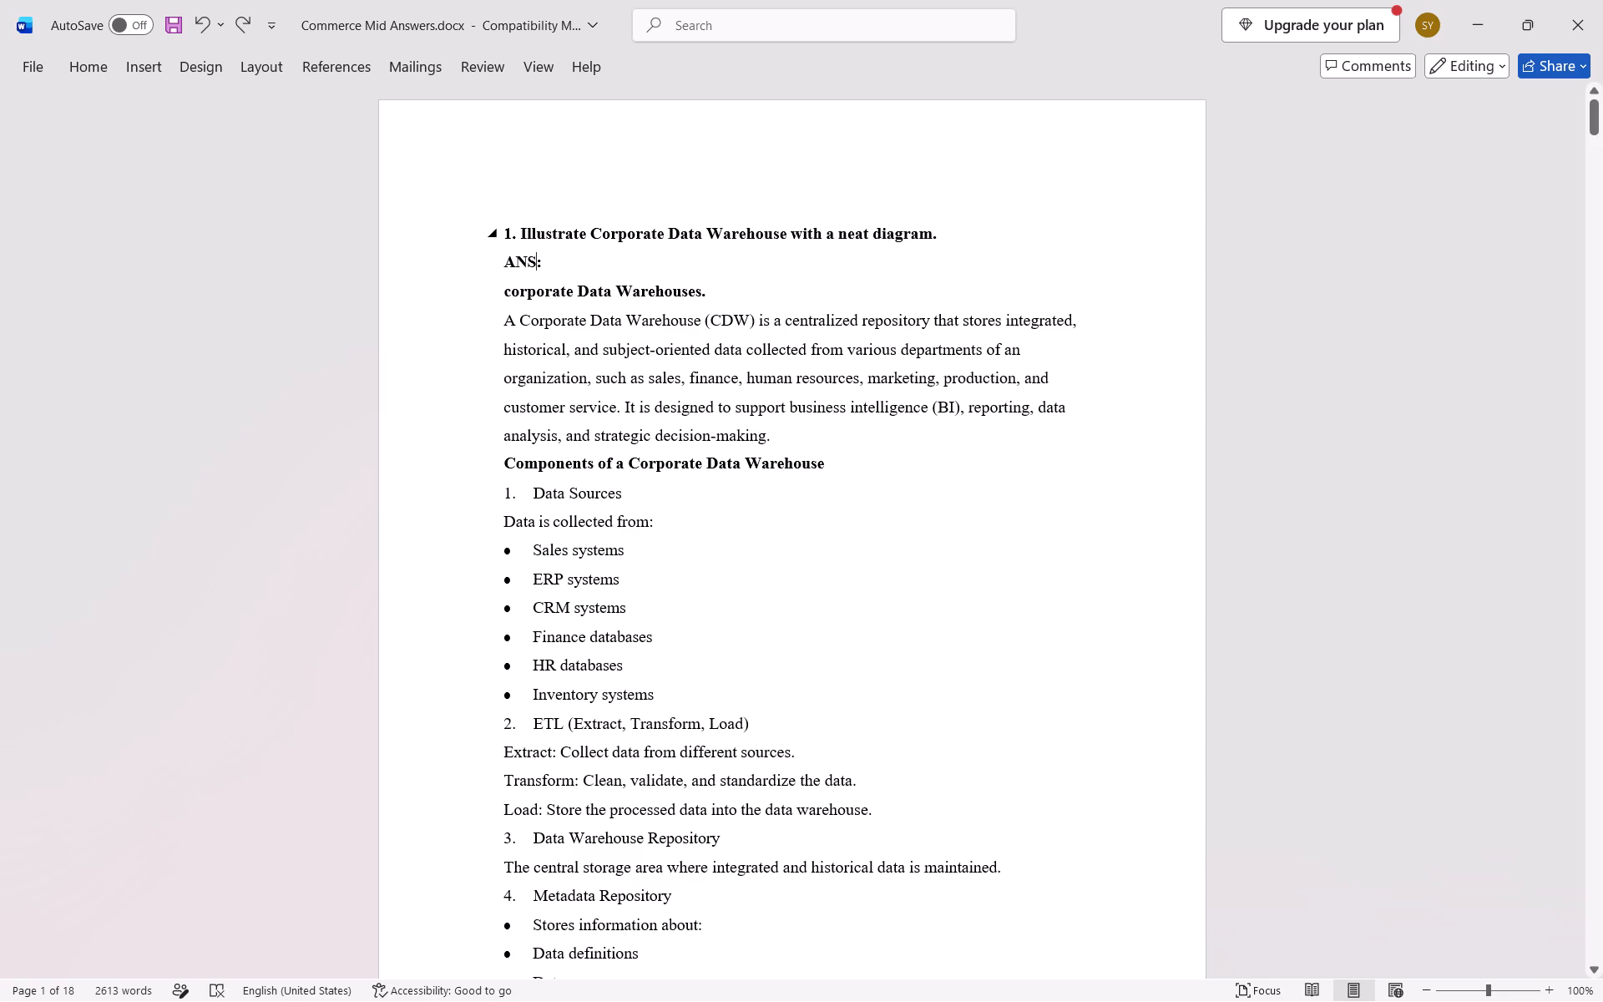
triple_click(534, 261)
left_click(534, 261)
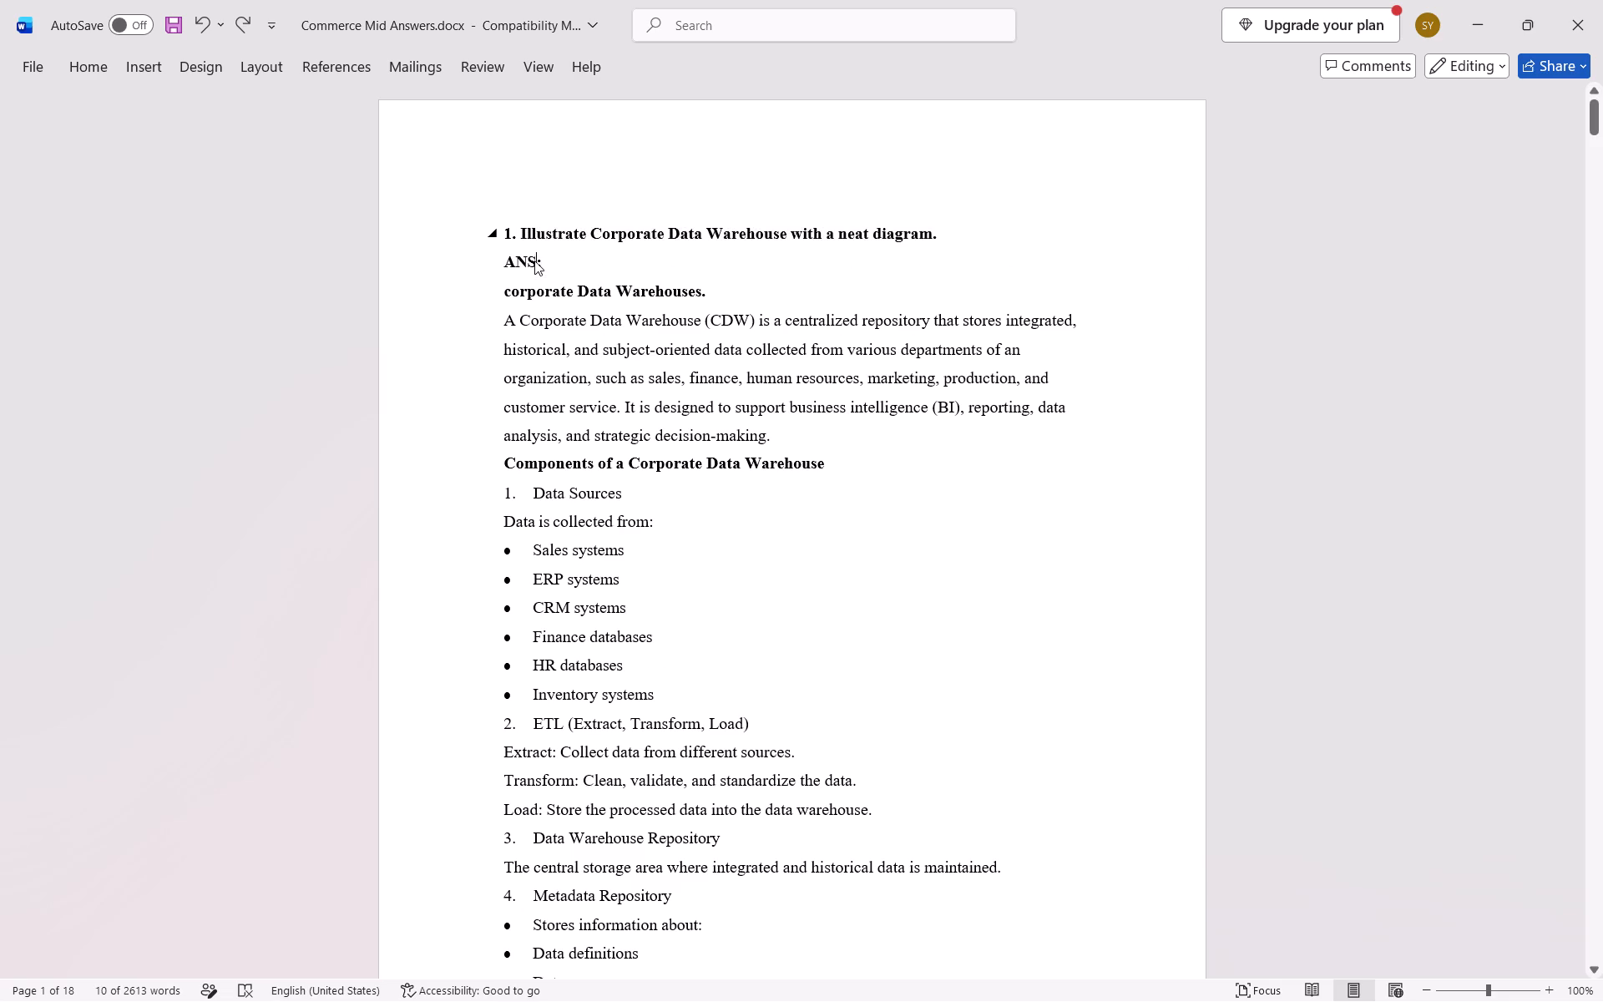
left_click(544, 262)
left_click_drag(544, 262, 488, 258)
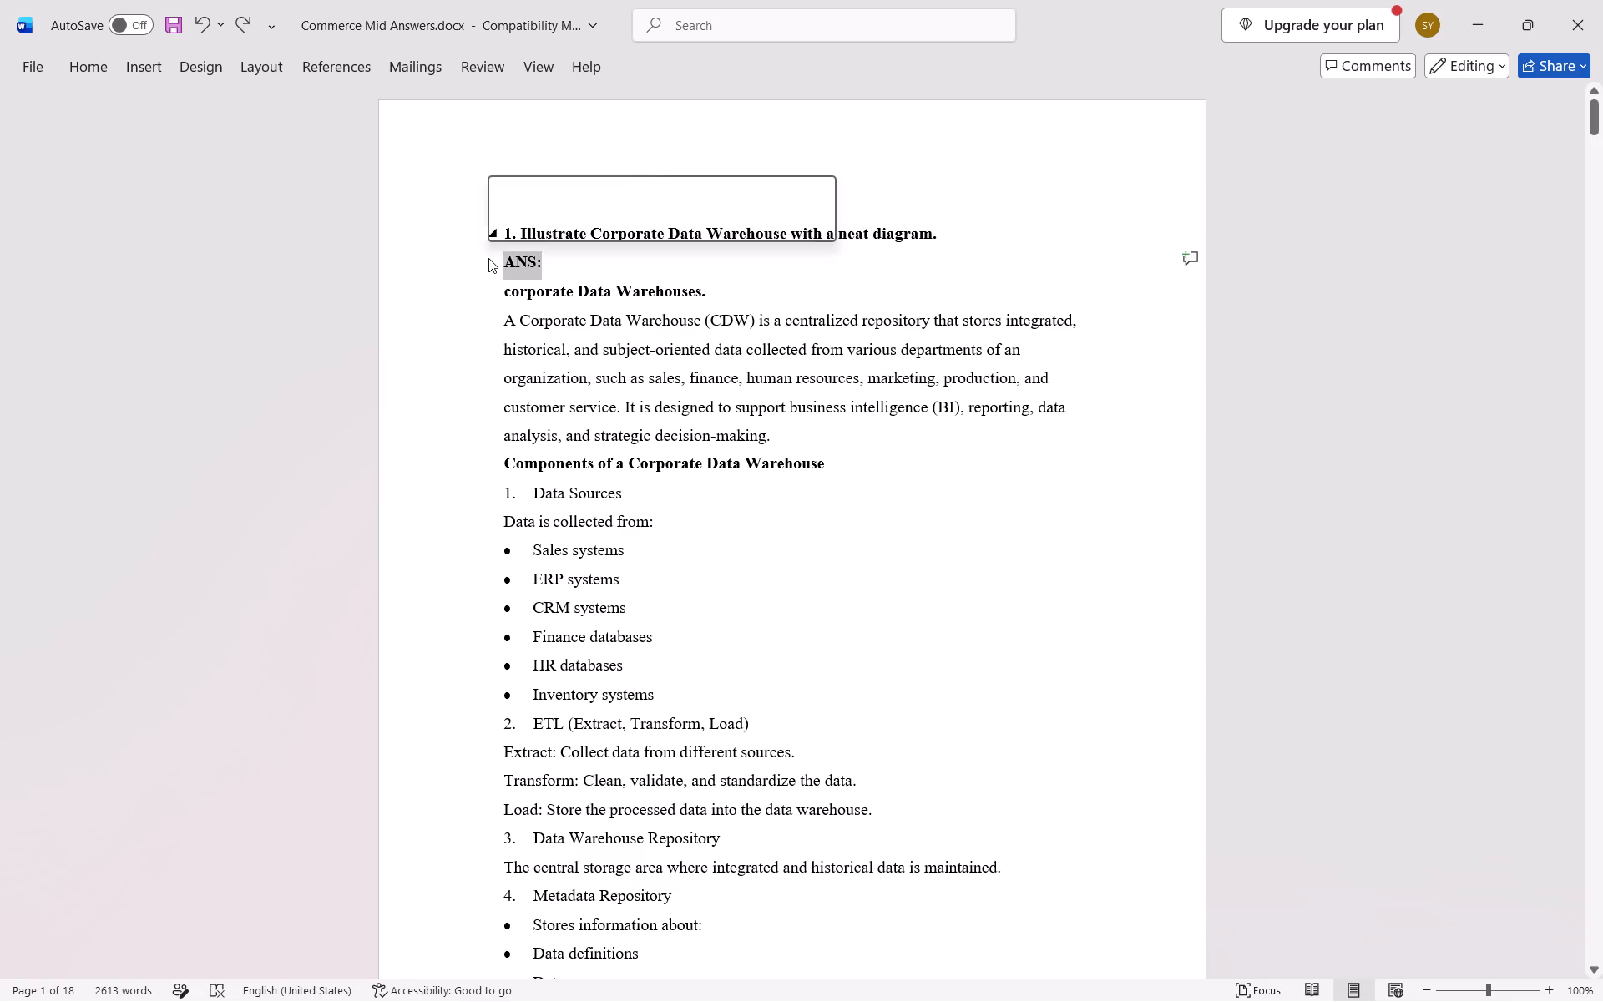
key("BackSpace")
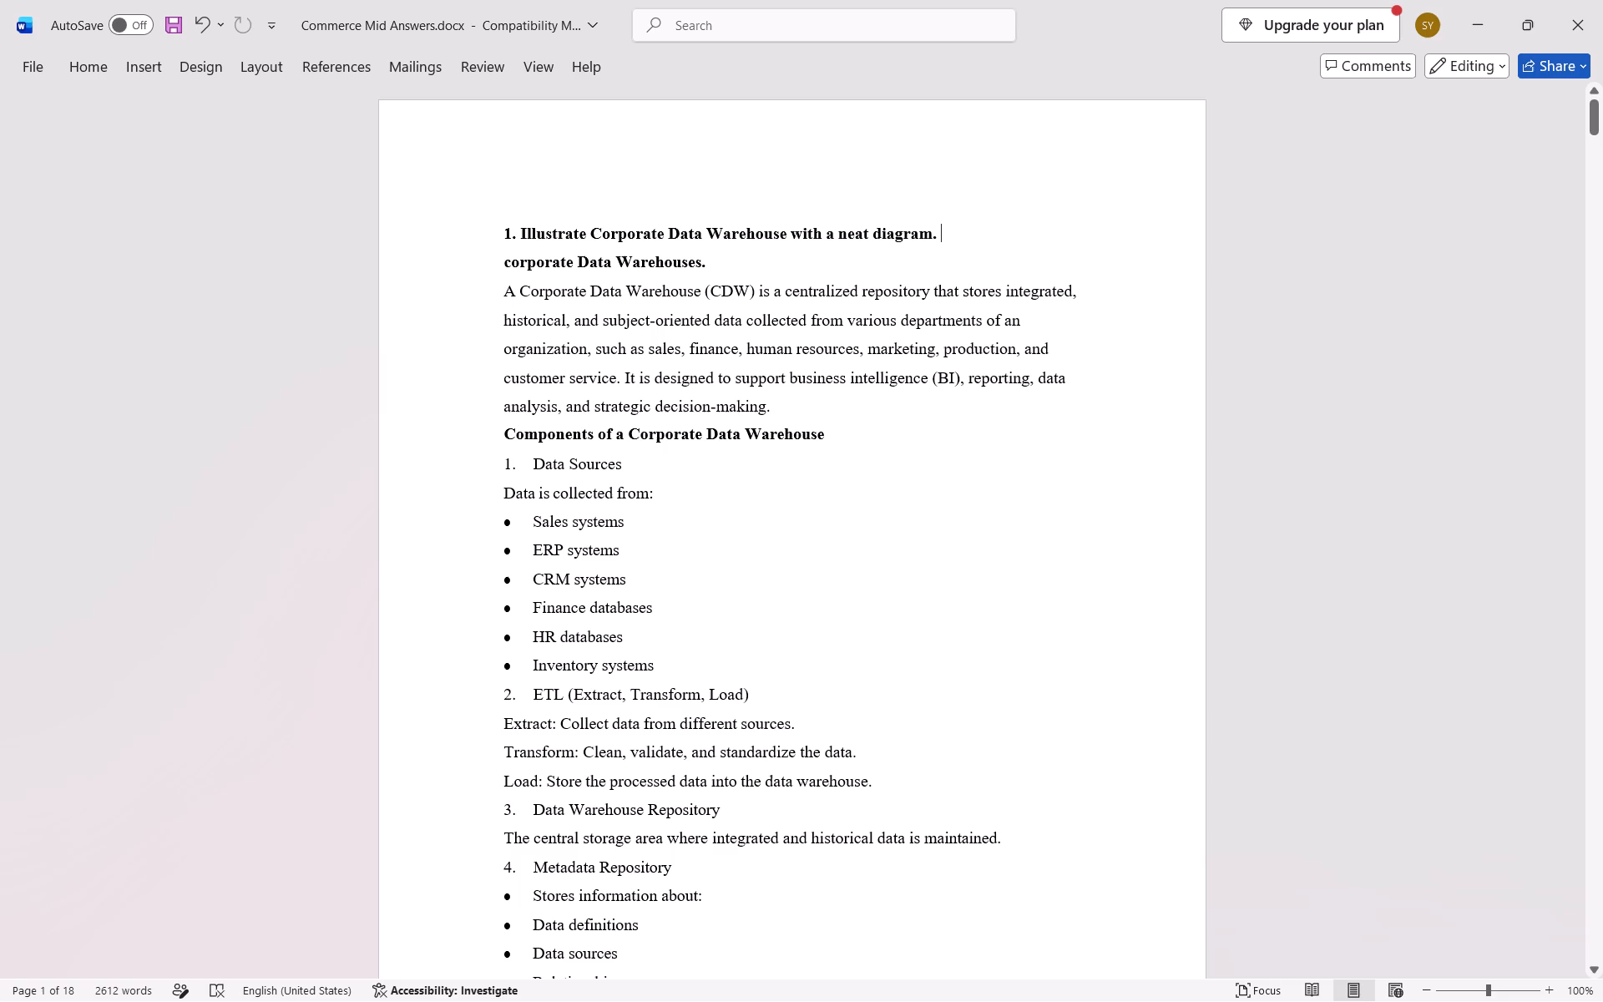
Join the definition paragraph onto the "corporate Data Warehouses" heading line, replacing the heading's full stop with a colon and a space.
key("Right")
key("Right")
key("Right")
key("Right")
key("Right")
key("Down")
key("Left")
key("Left")
key("Left")
key("Left")
key("BackSpace")
key("BackSpace")
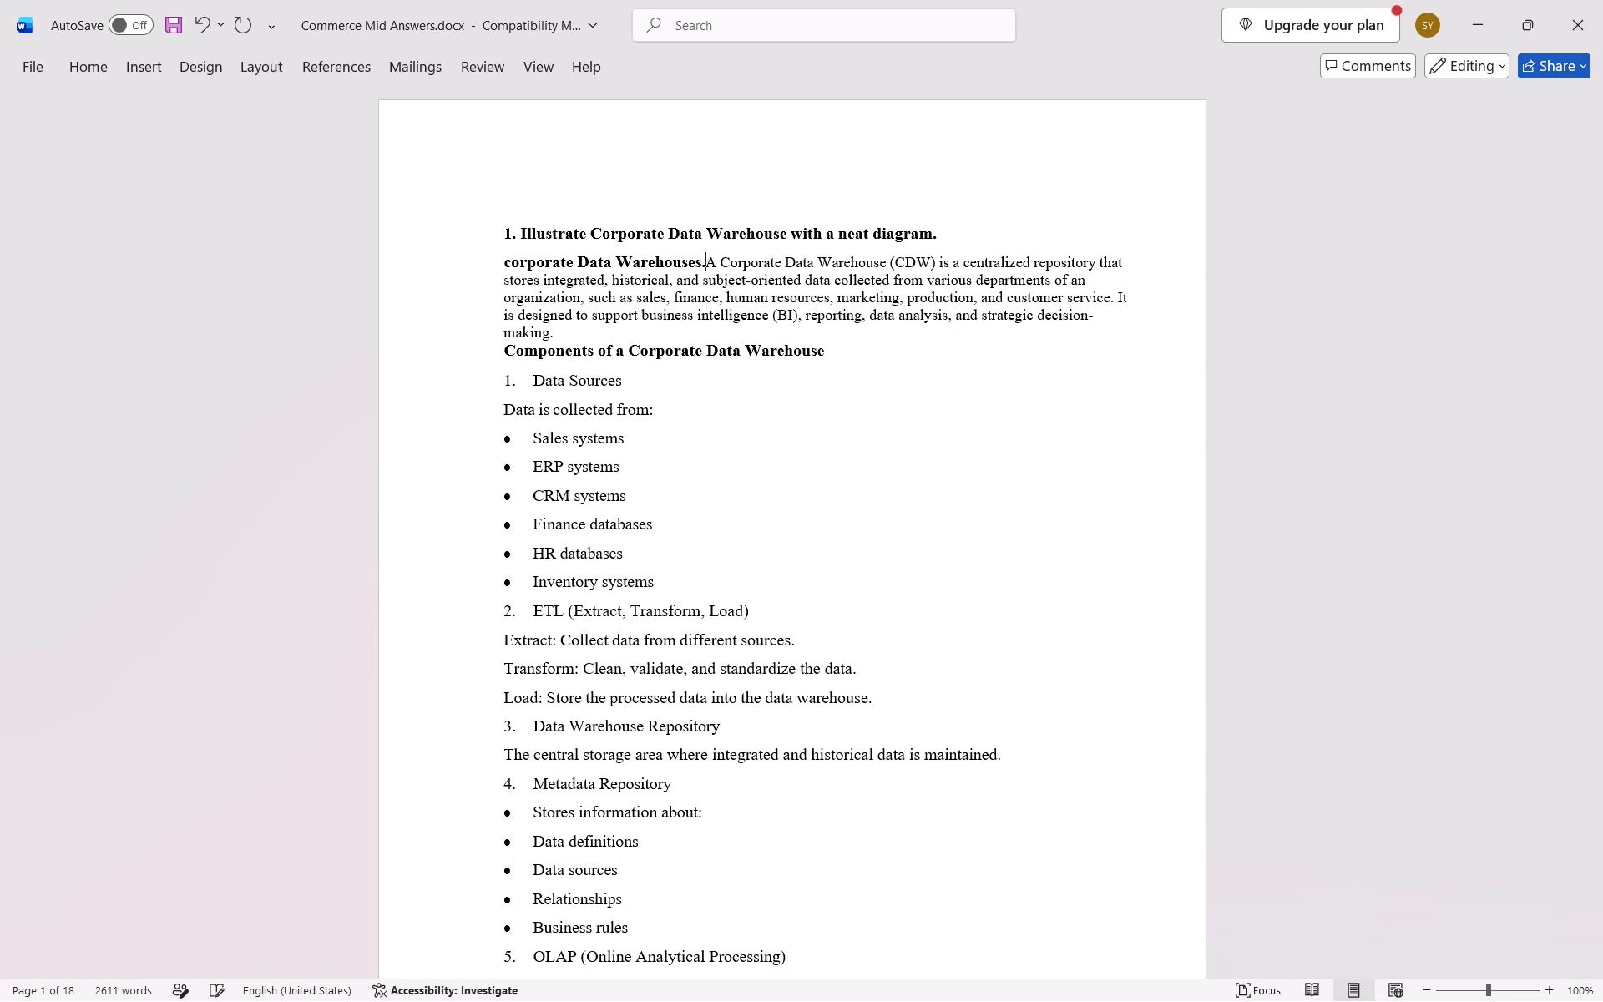
key("BackSpace")
type(":")
key("space")
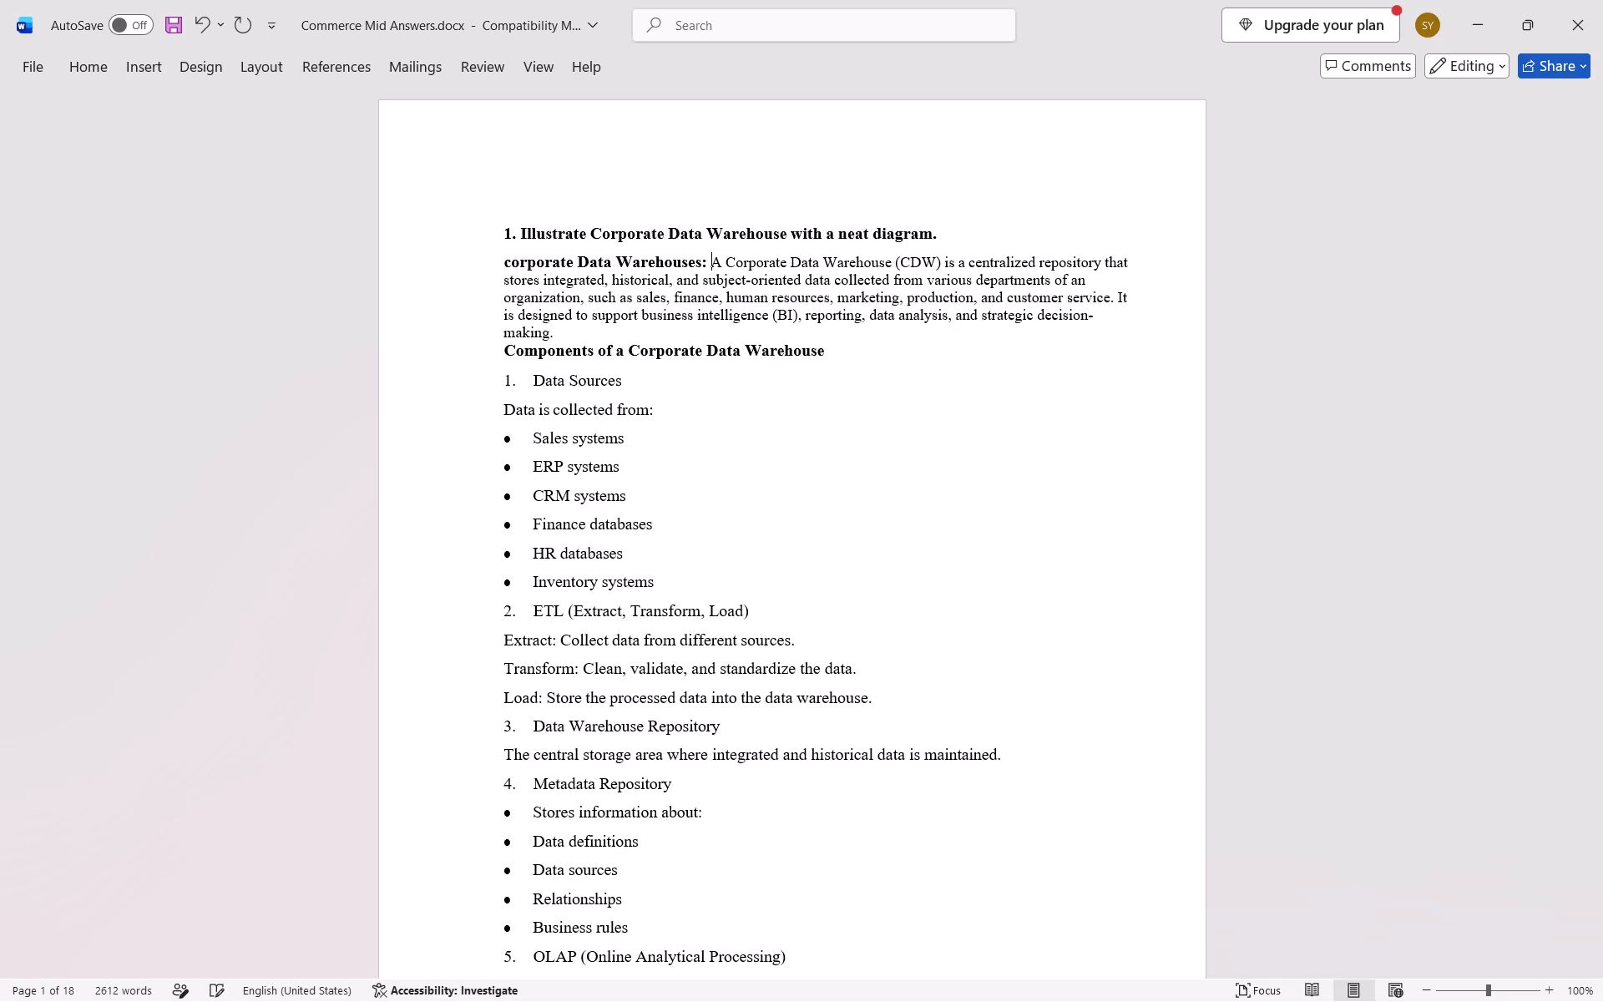
Capitalise the first letter of the "corporate Data Warehouses:" heading so it reads "Corporate".
left_click(507, 264)
key("Right")
key("BackSpace")
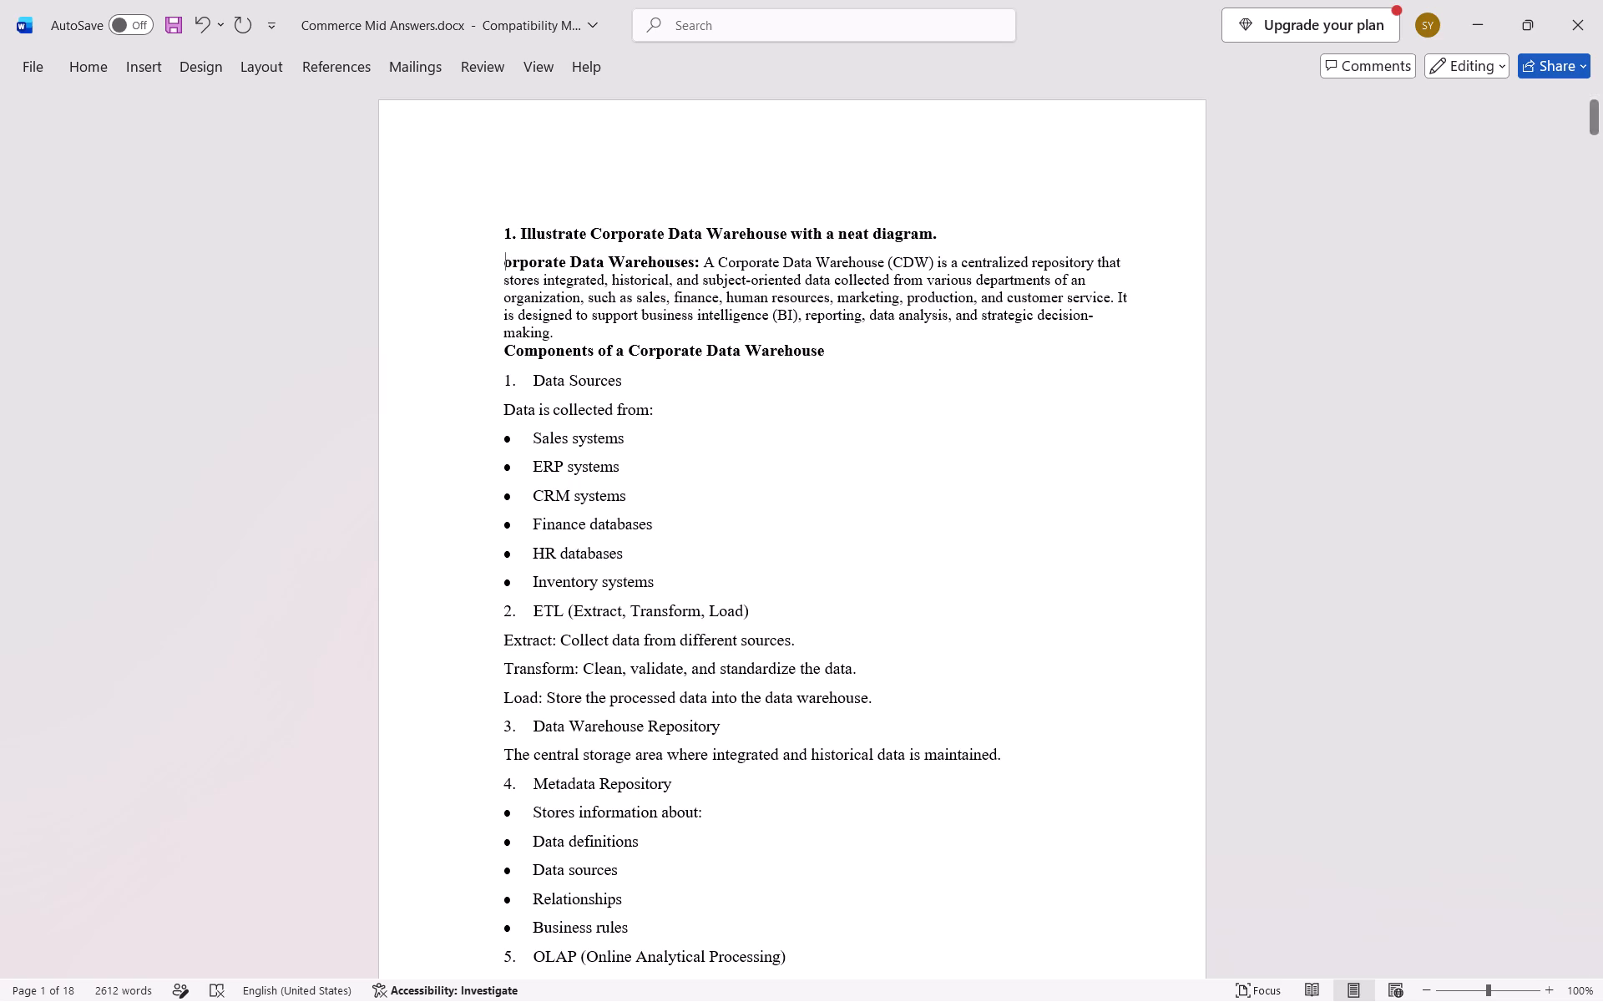
key("shift+c")
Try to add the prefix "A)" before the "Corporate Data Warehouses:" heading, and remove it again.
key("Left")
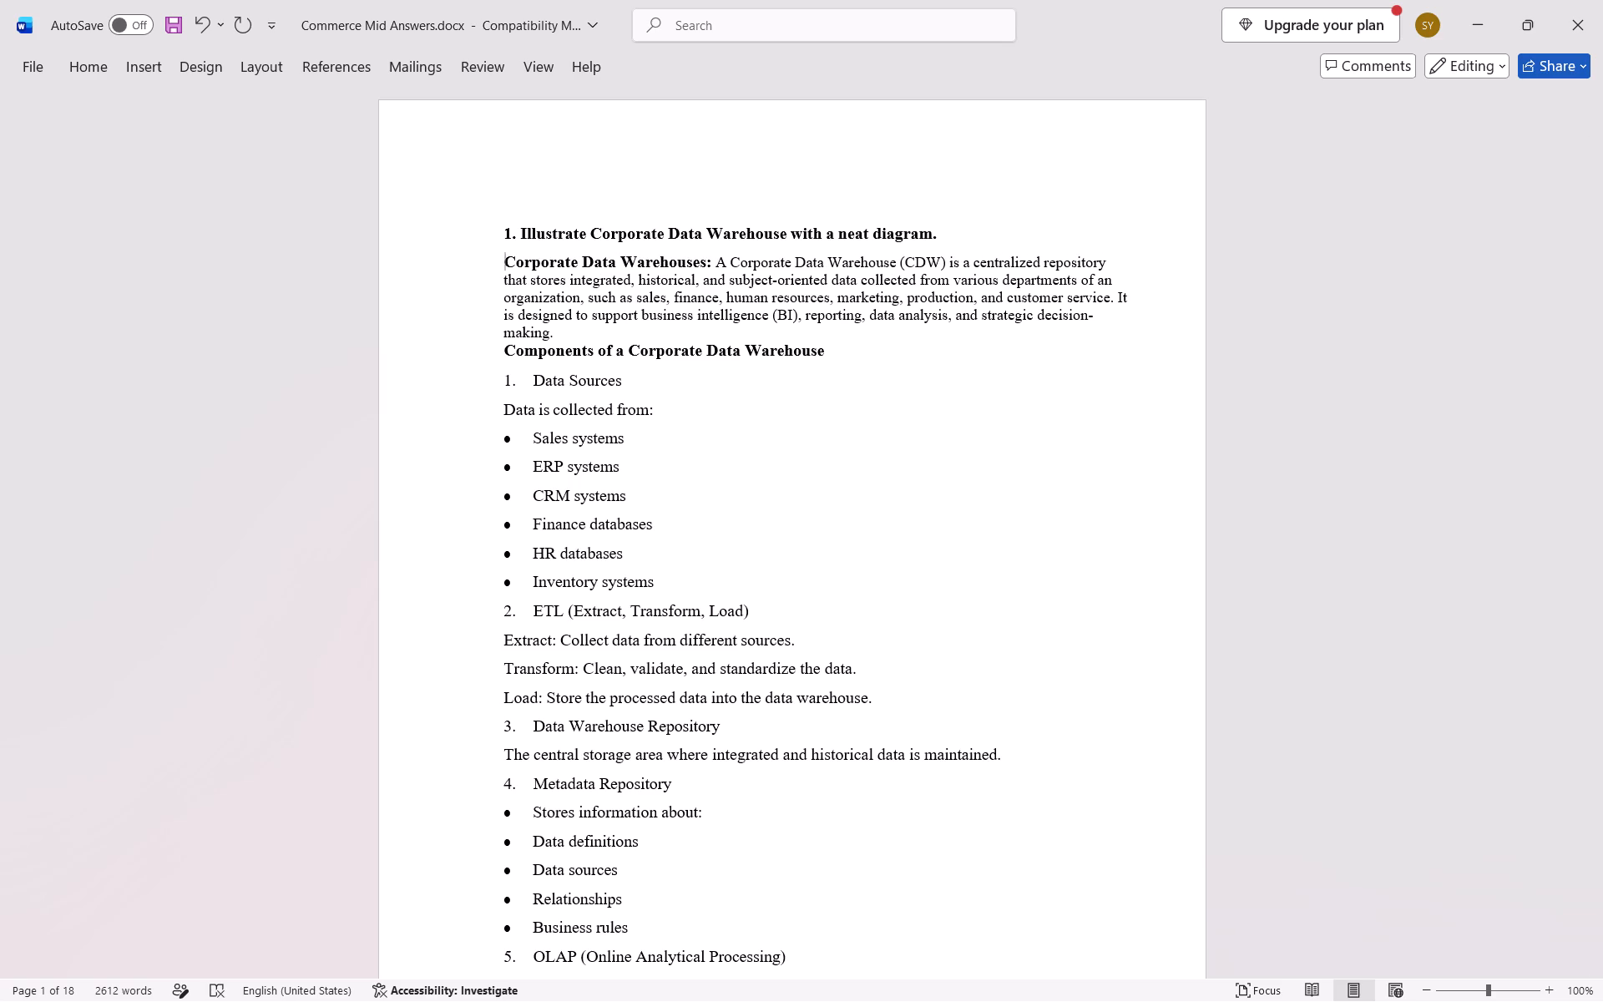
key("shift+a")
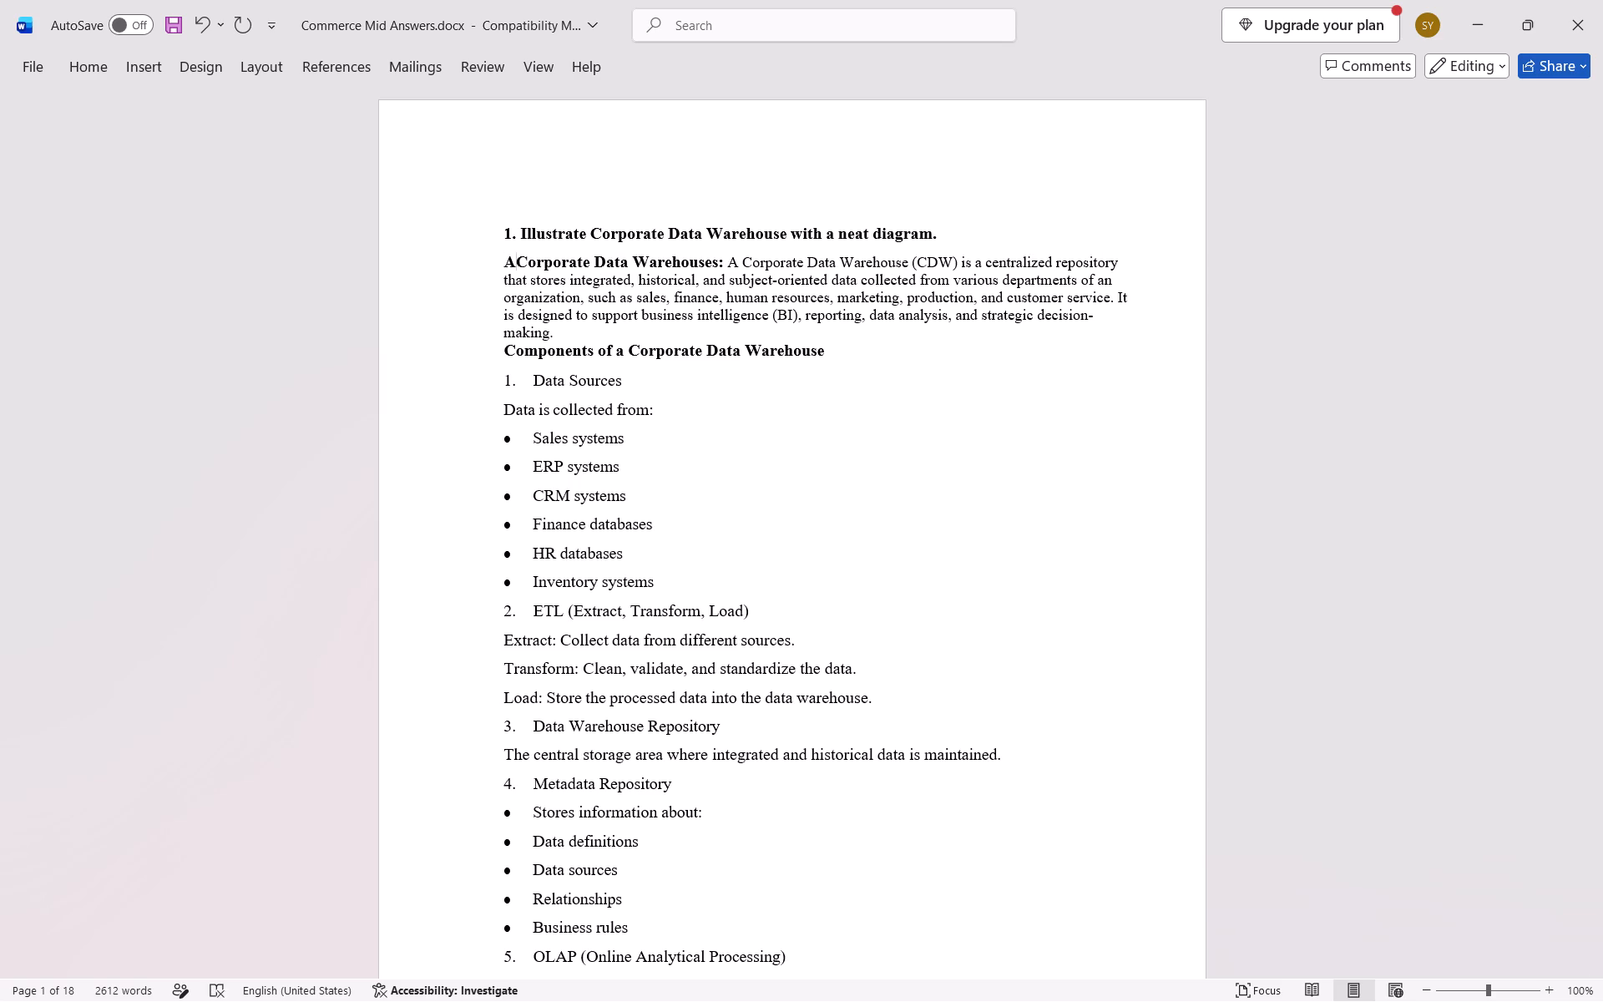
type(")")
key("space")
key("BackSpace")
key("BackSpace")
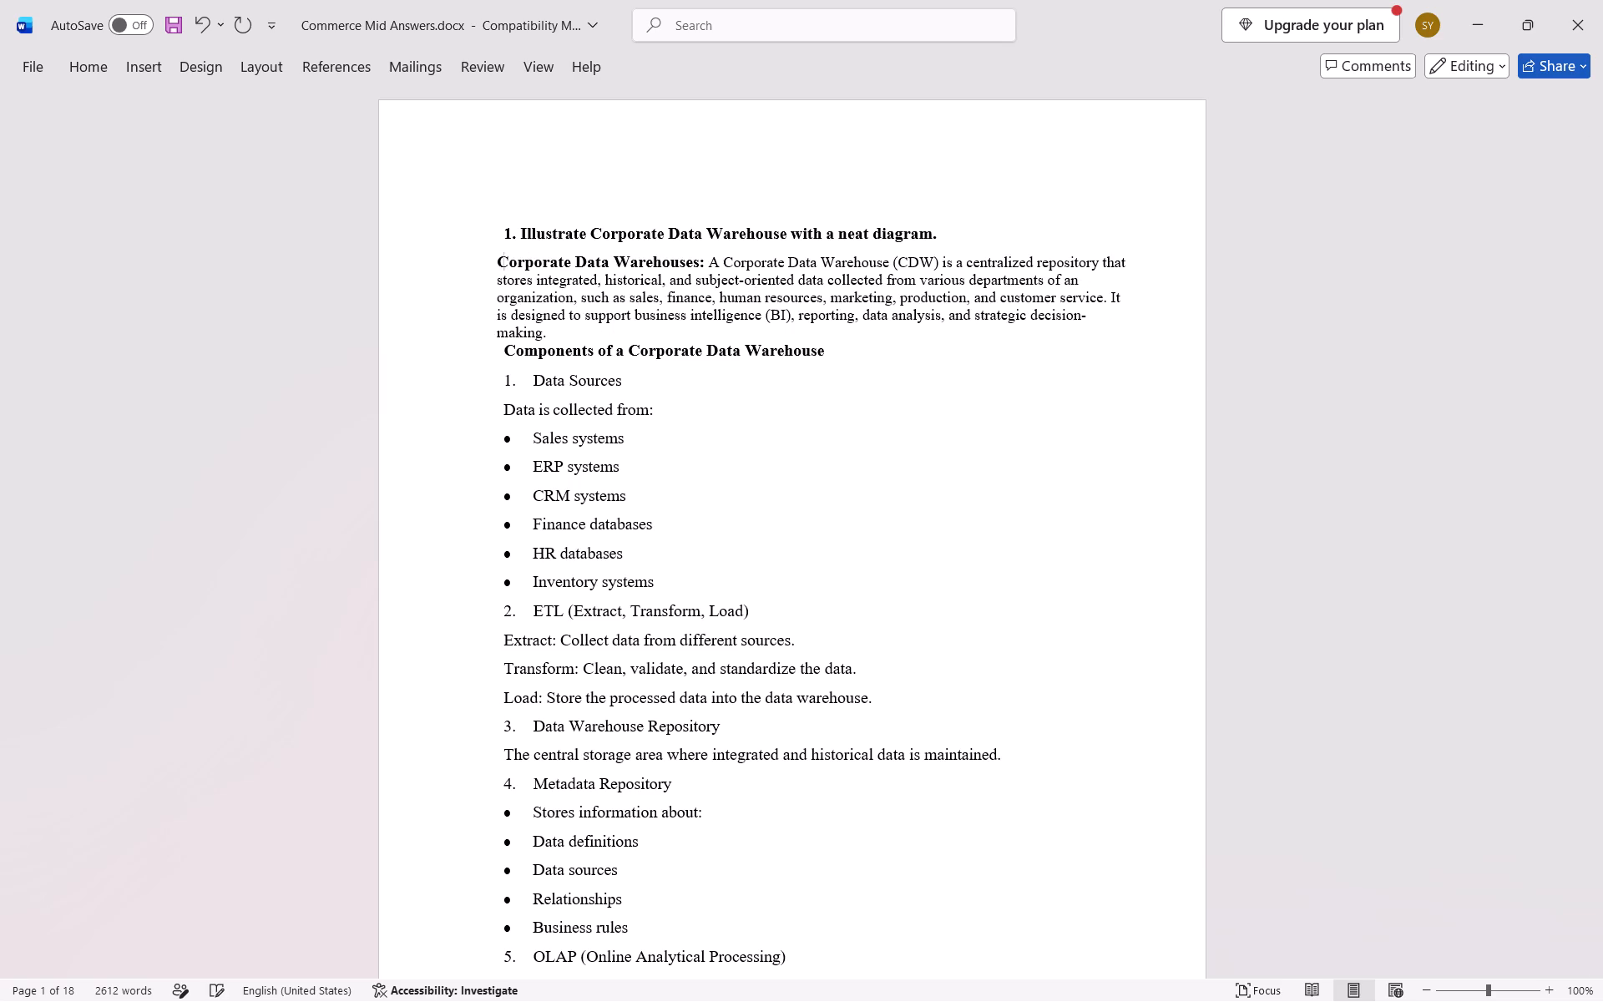
Add the prefix "A)" directly before the "Corporate Data Warehouses:" heading under question 1.
key("shift+a")
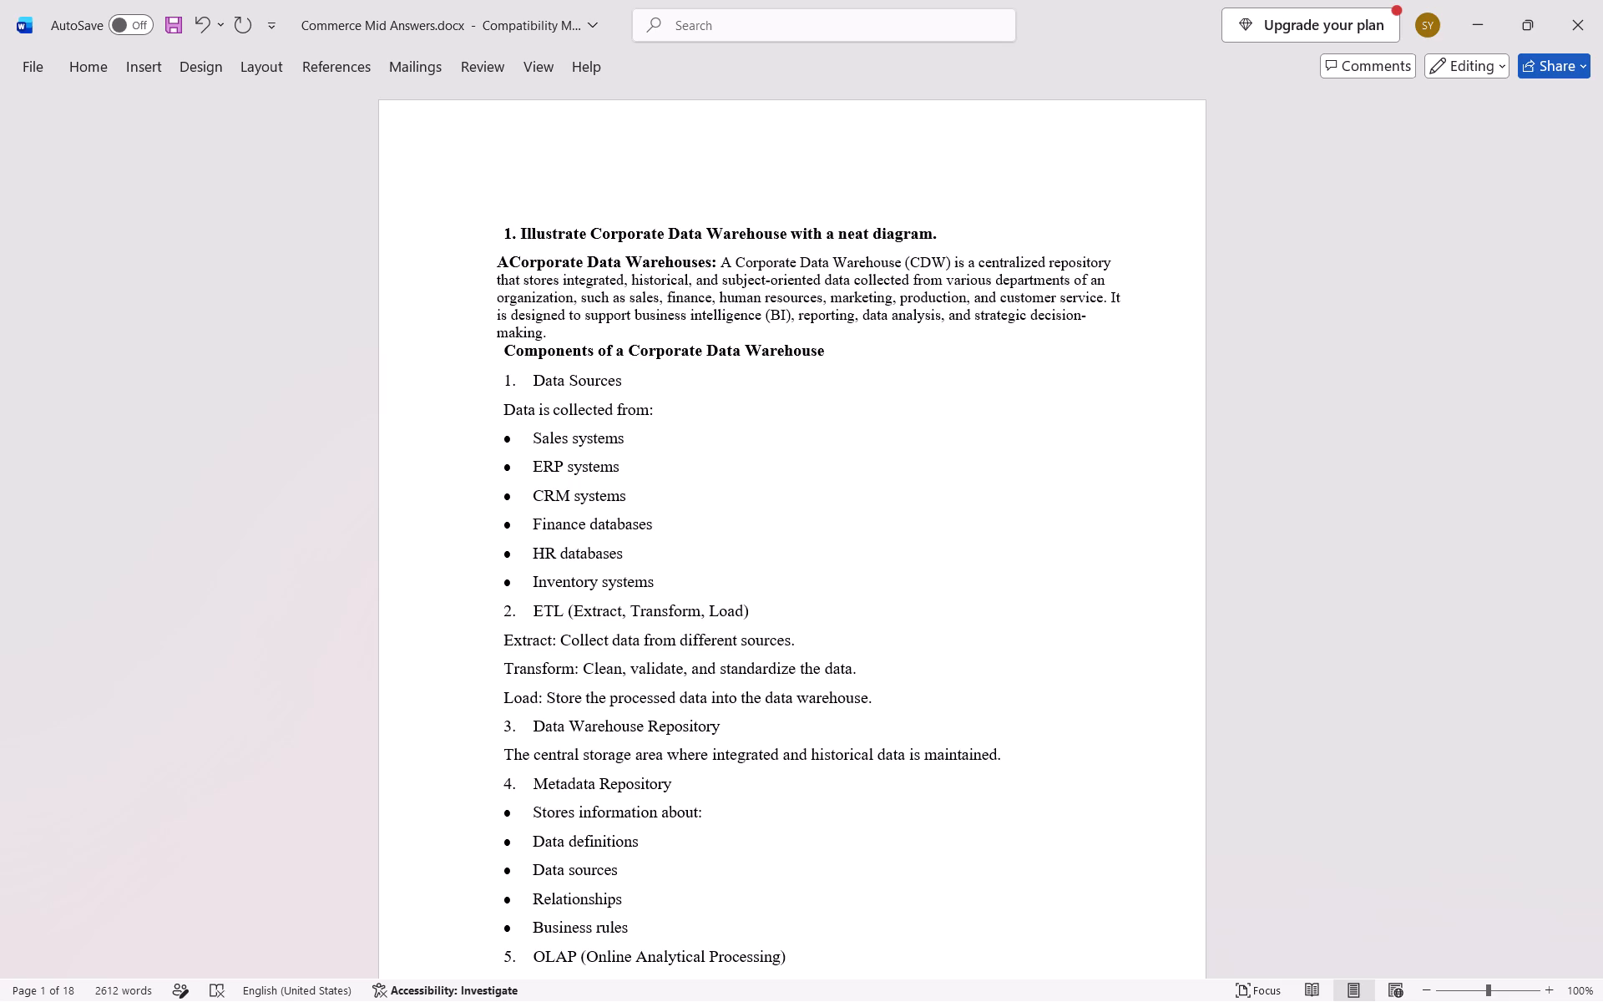
key("Up")
key("shift+parenright")
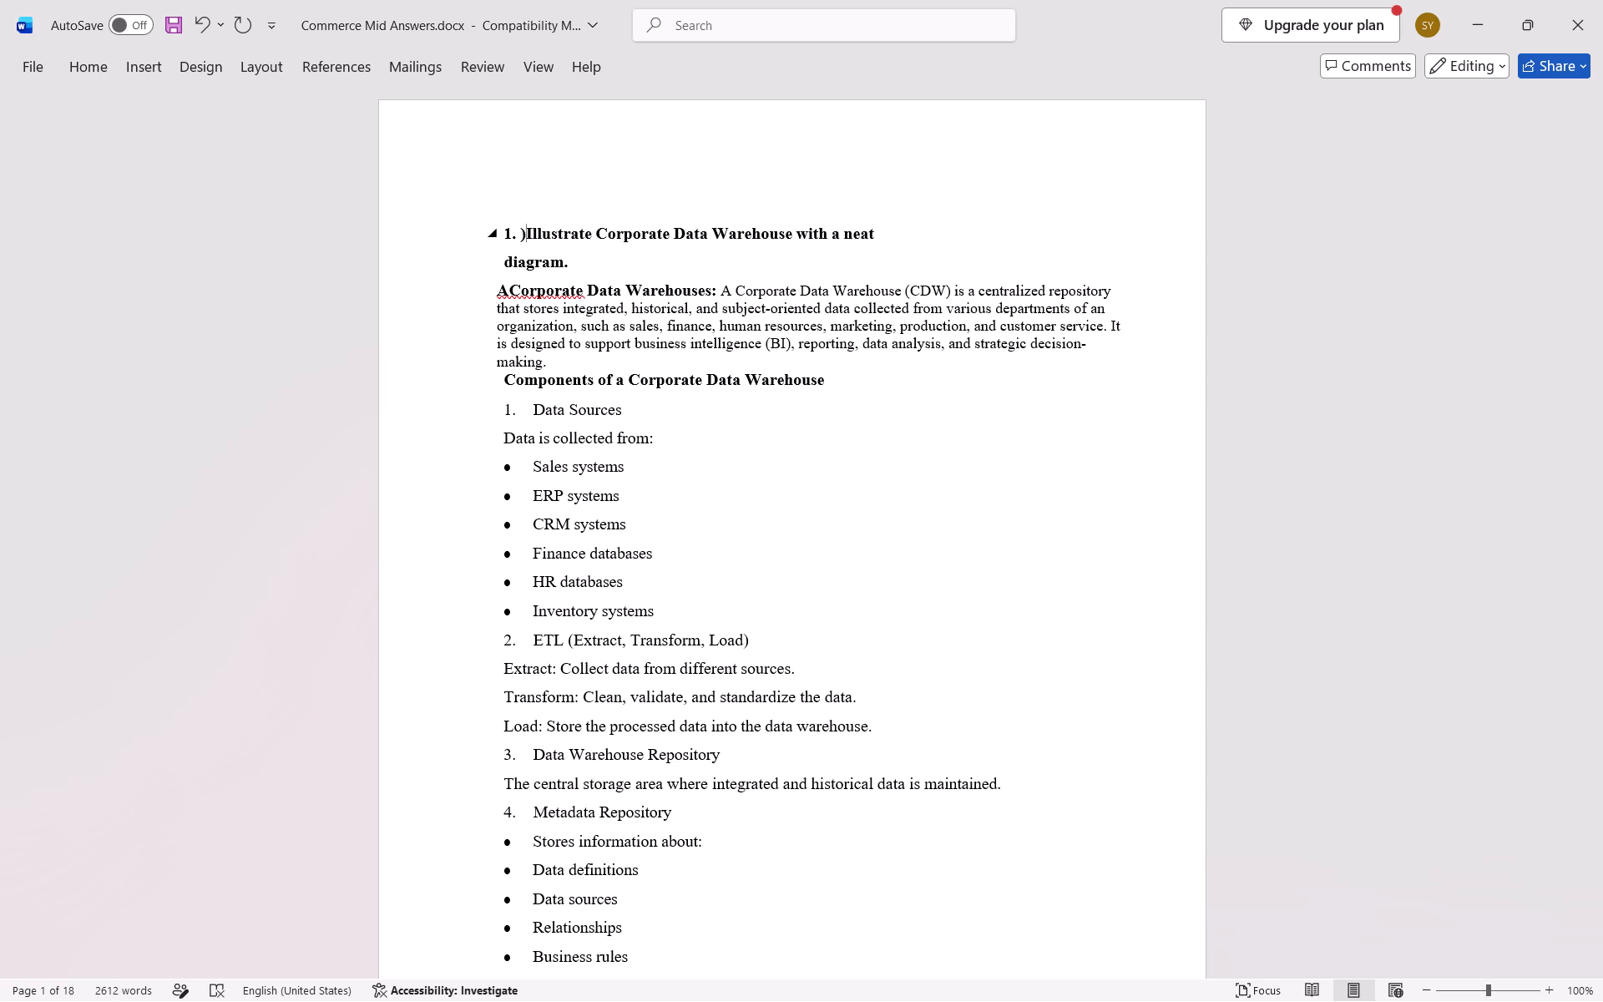
key("ctrl+z")
left_click(516, 264)
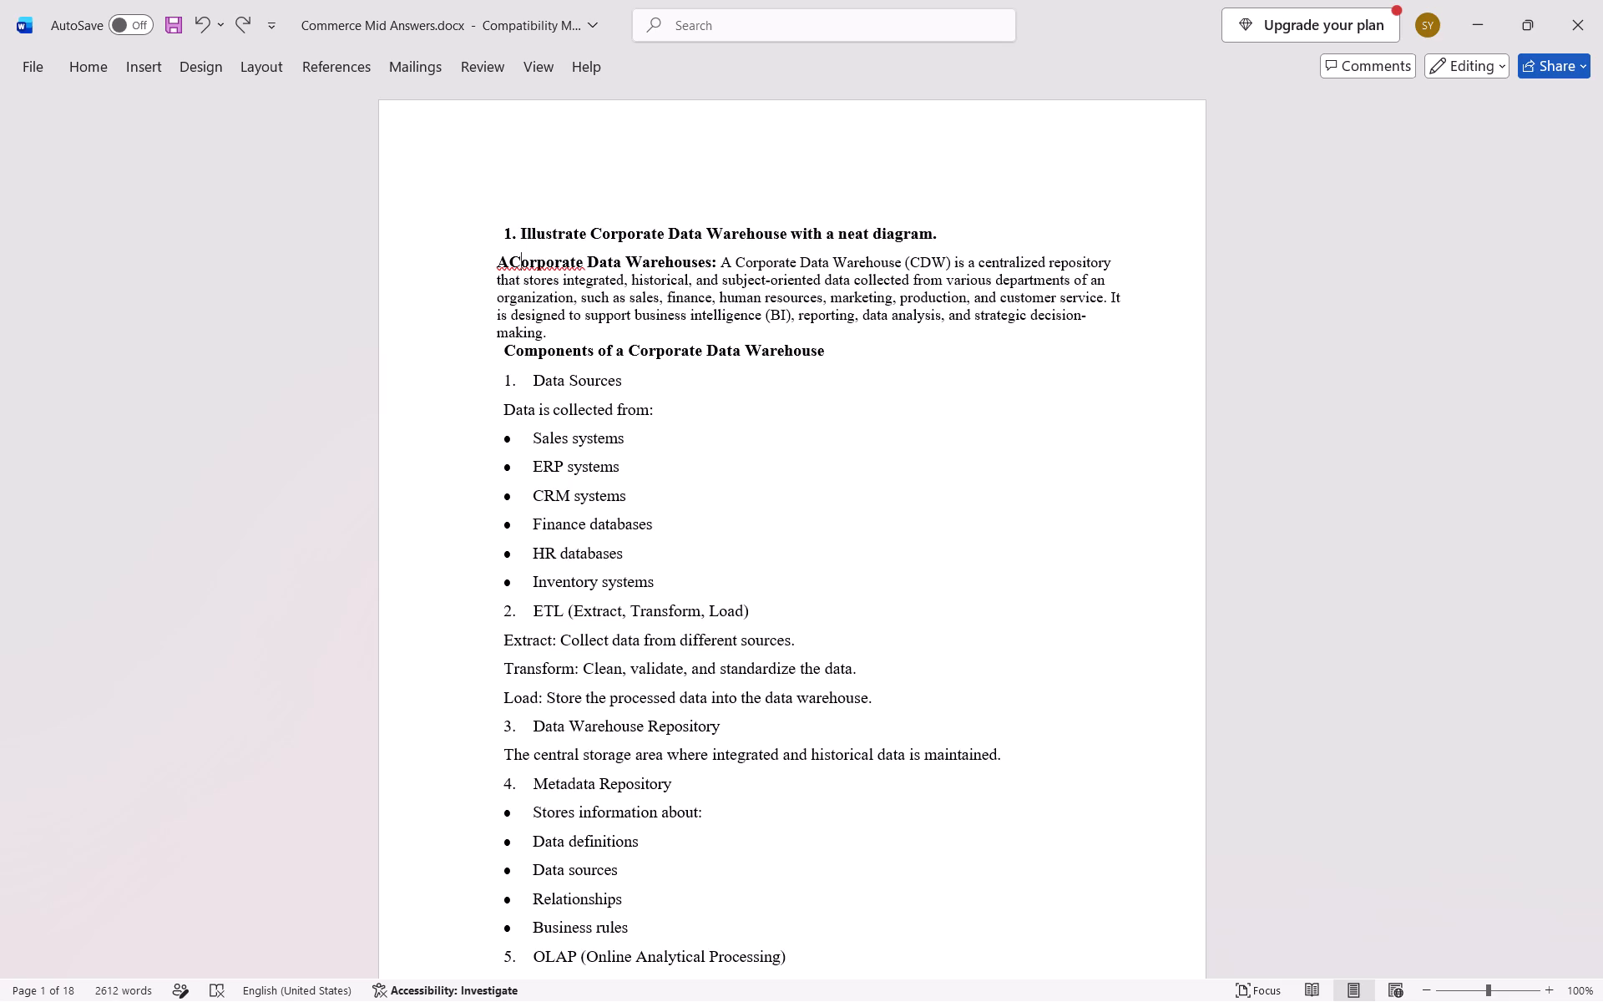
key("Left")
key("shift+parenright")
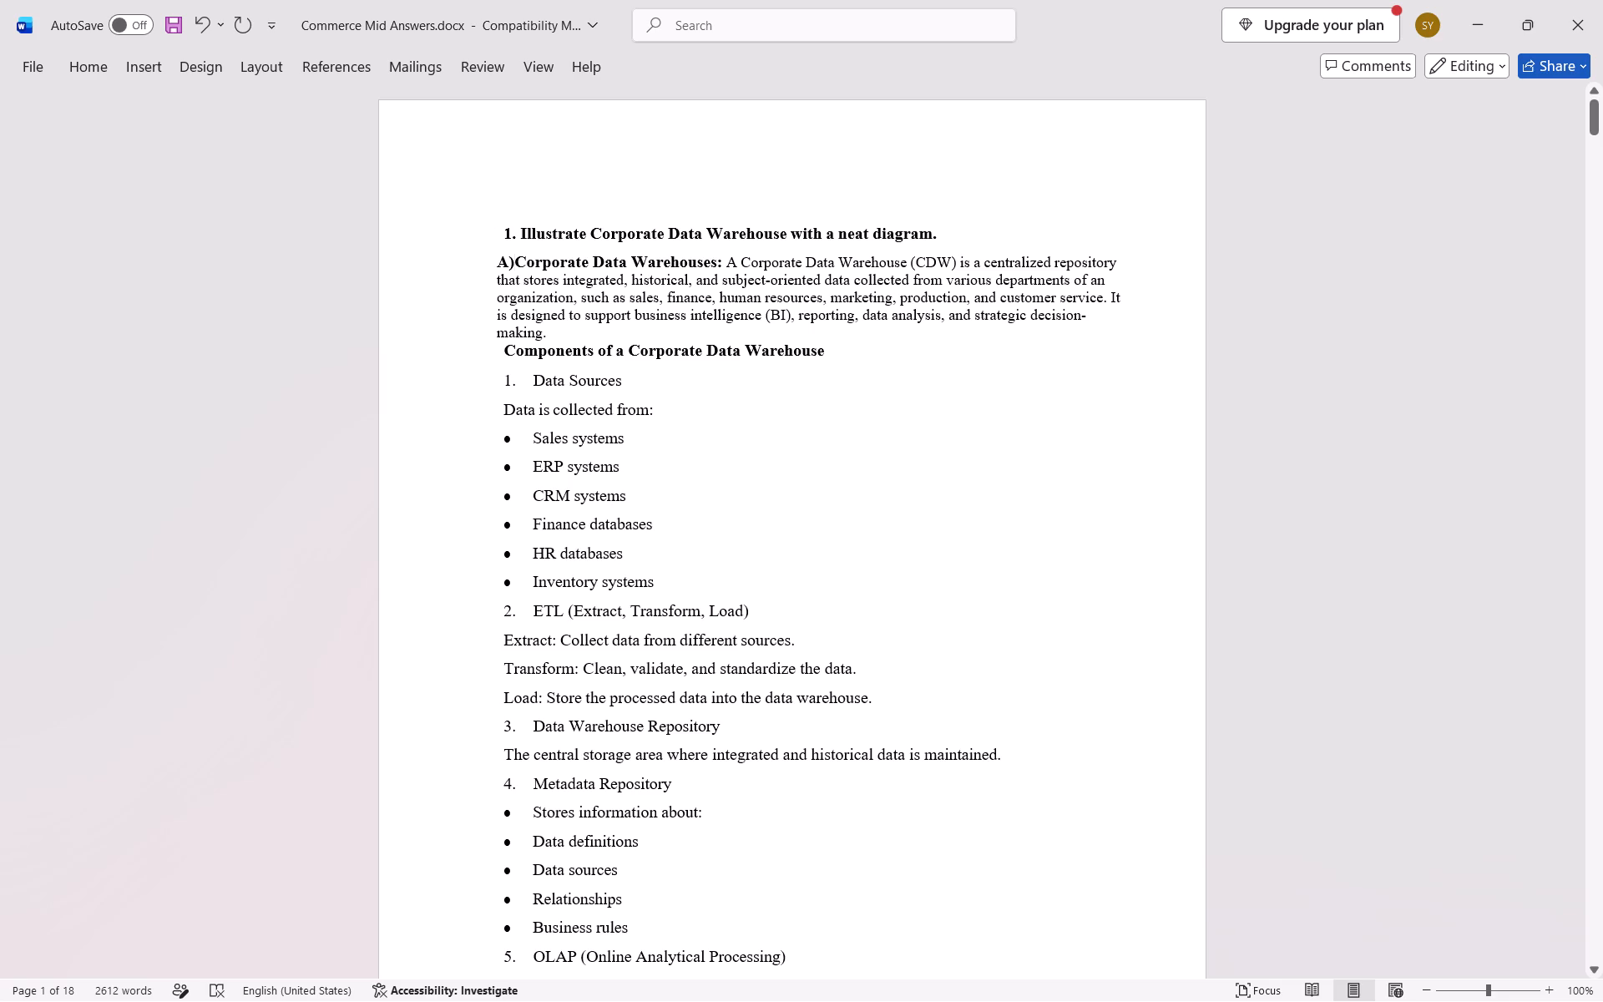
left_click(498, 278)
key("BackSpace")
key("space")
Merge the "Components of a Corporate Data Warehouse" heading into the definition paragraph after a line break, and make it bold.
left_click(505, 349)
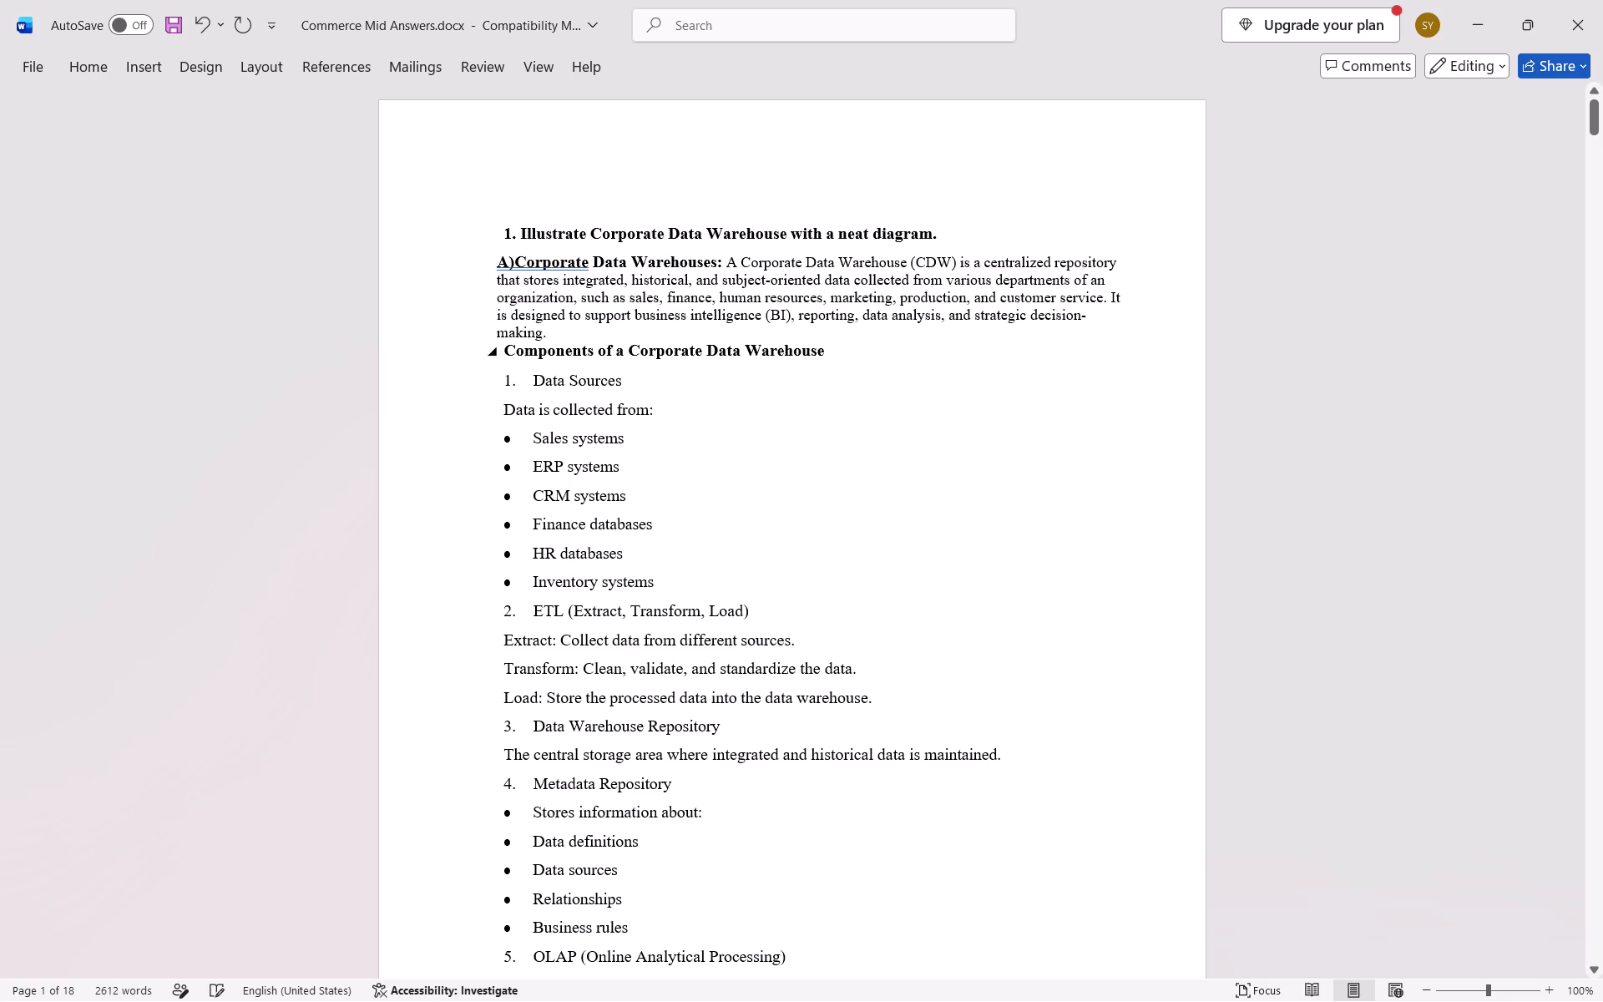
key("BackSpace")
key("BackSpace")
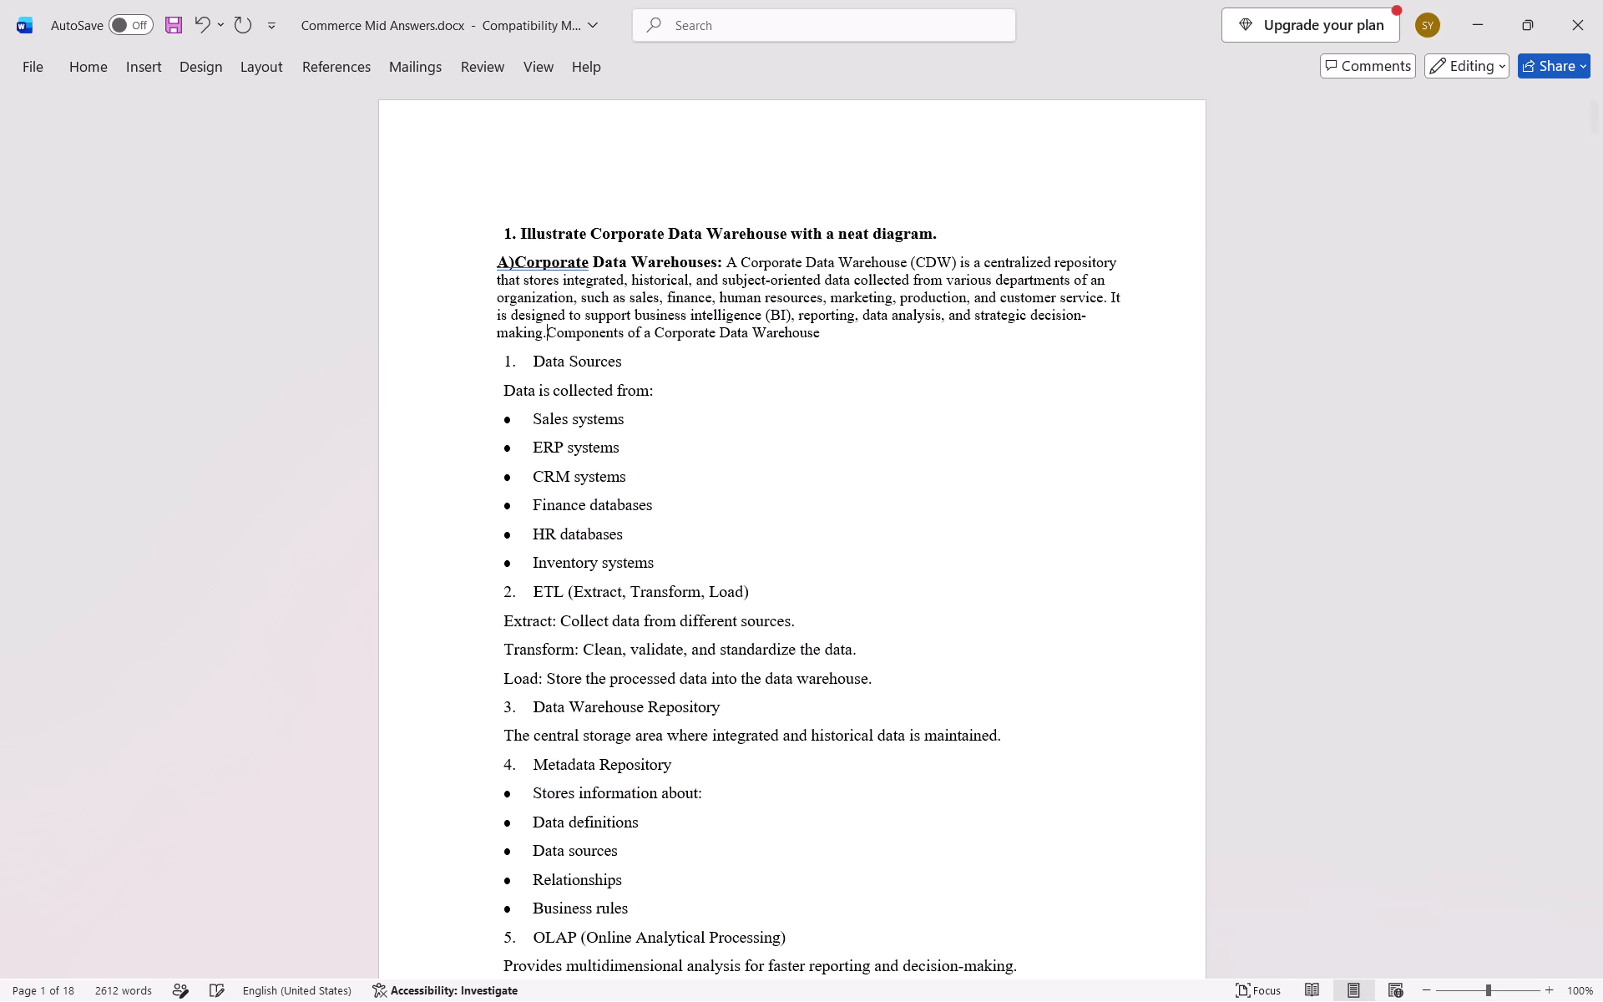
key("shift+Return")
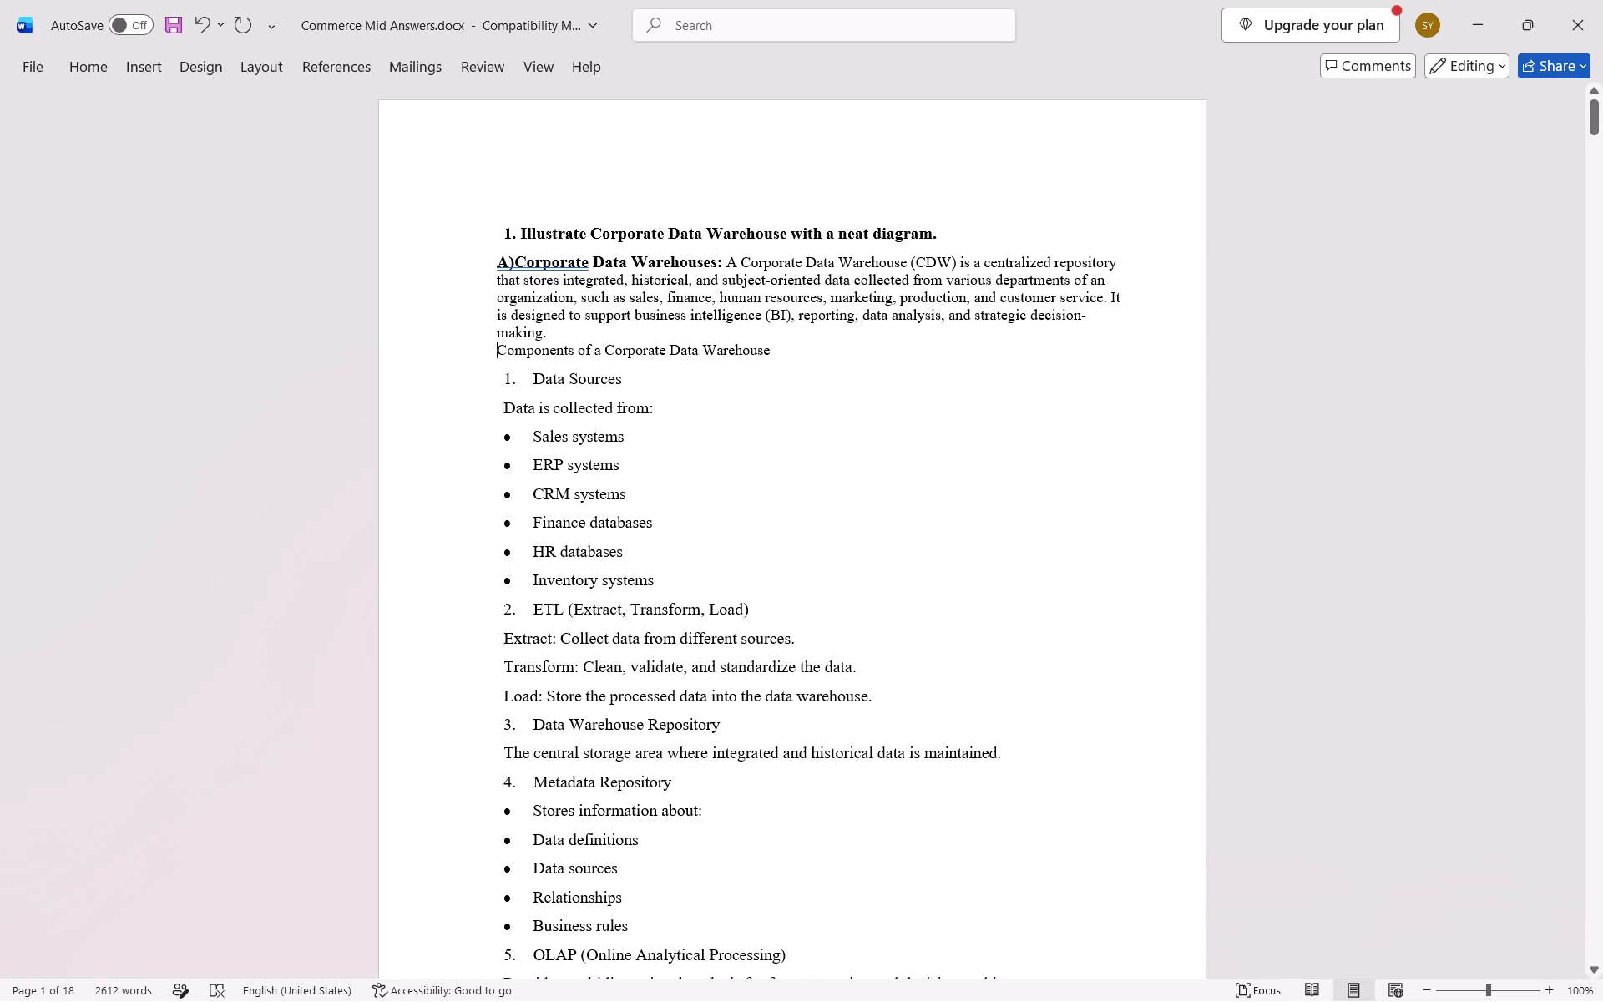
left_click_drag(497, 349, 774, 346)
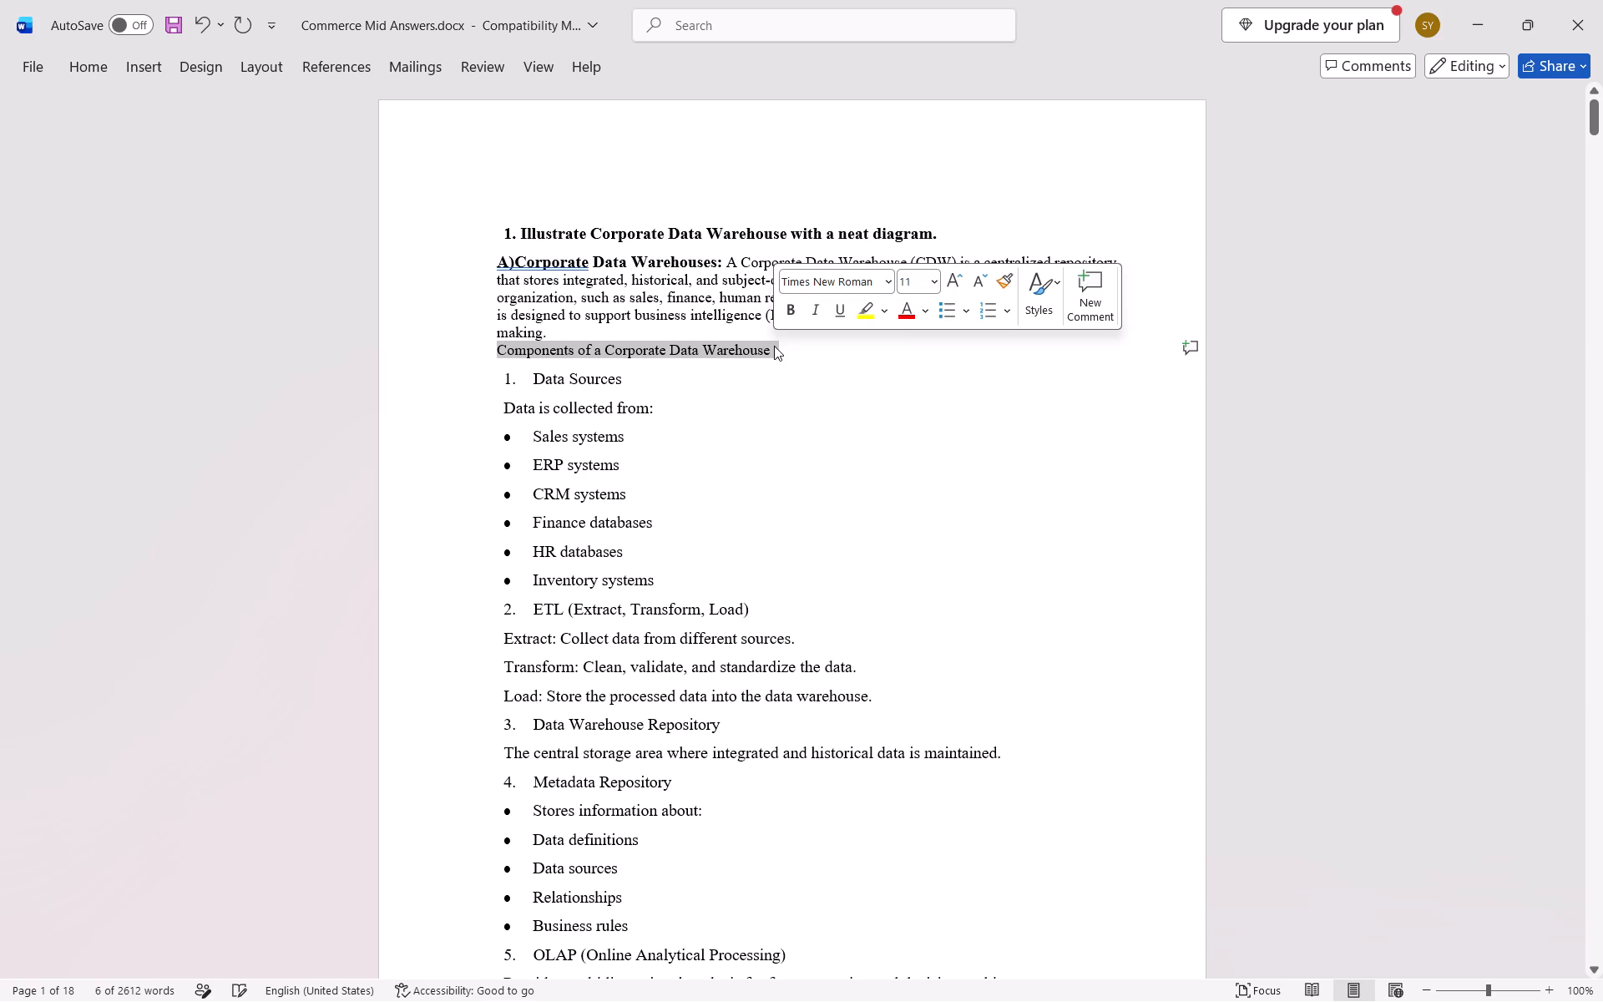
left_click(789, 316)
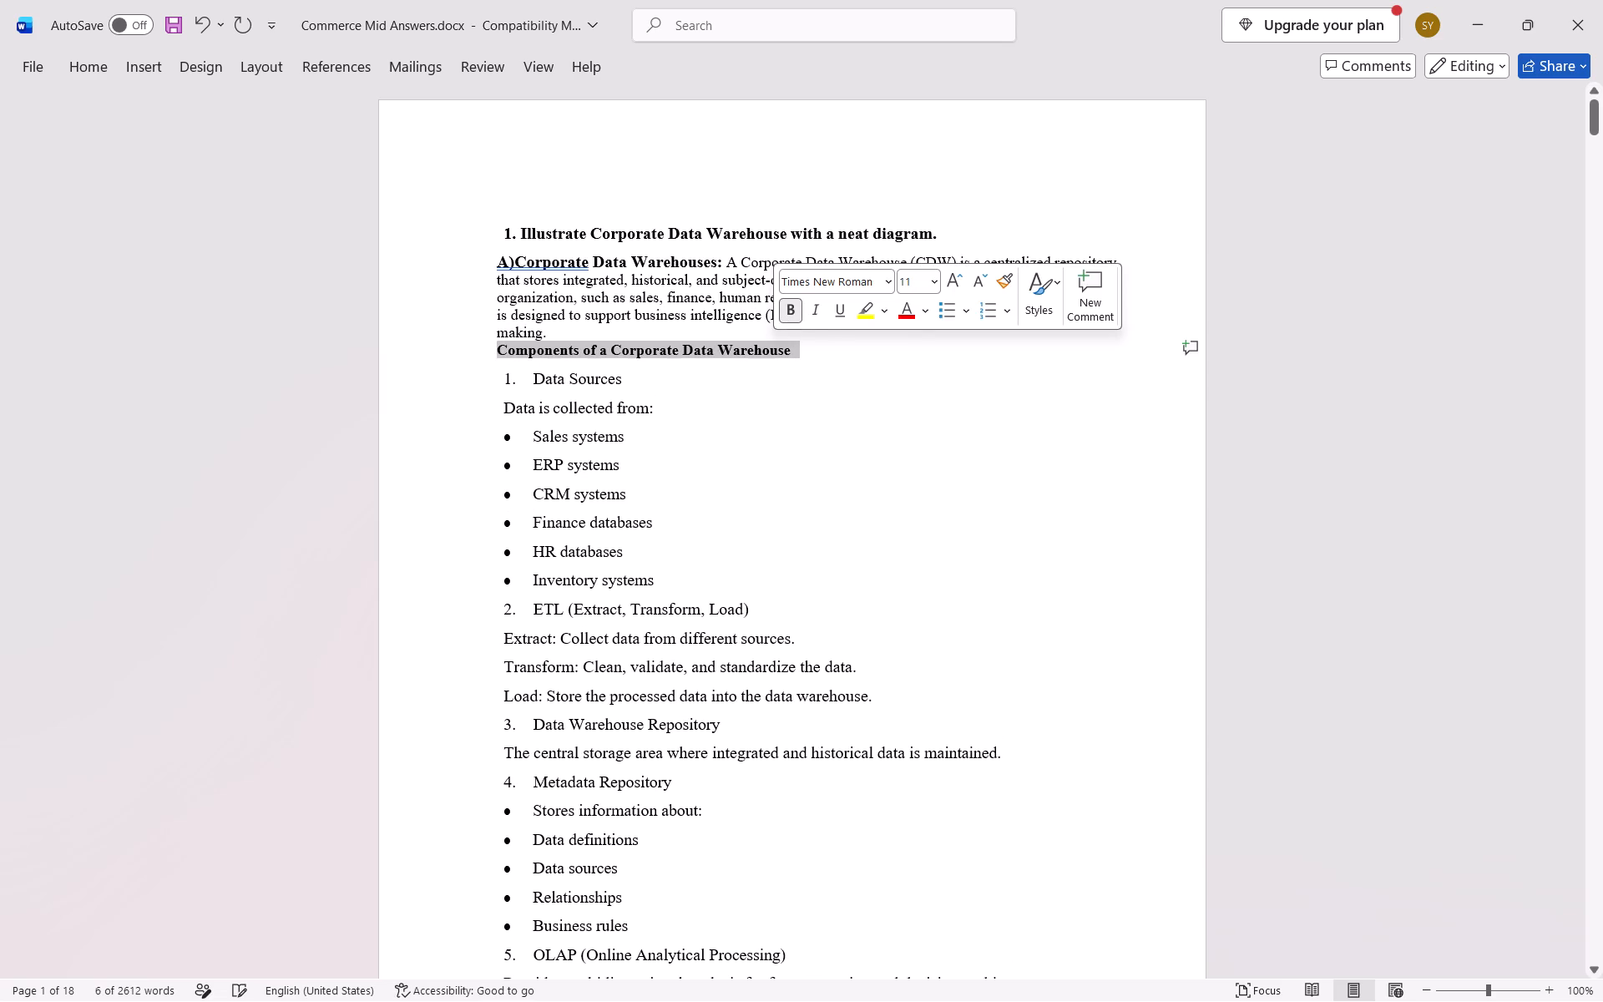
left_click(782, 397)
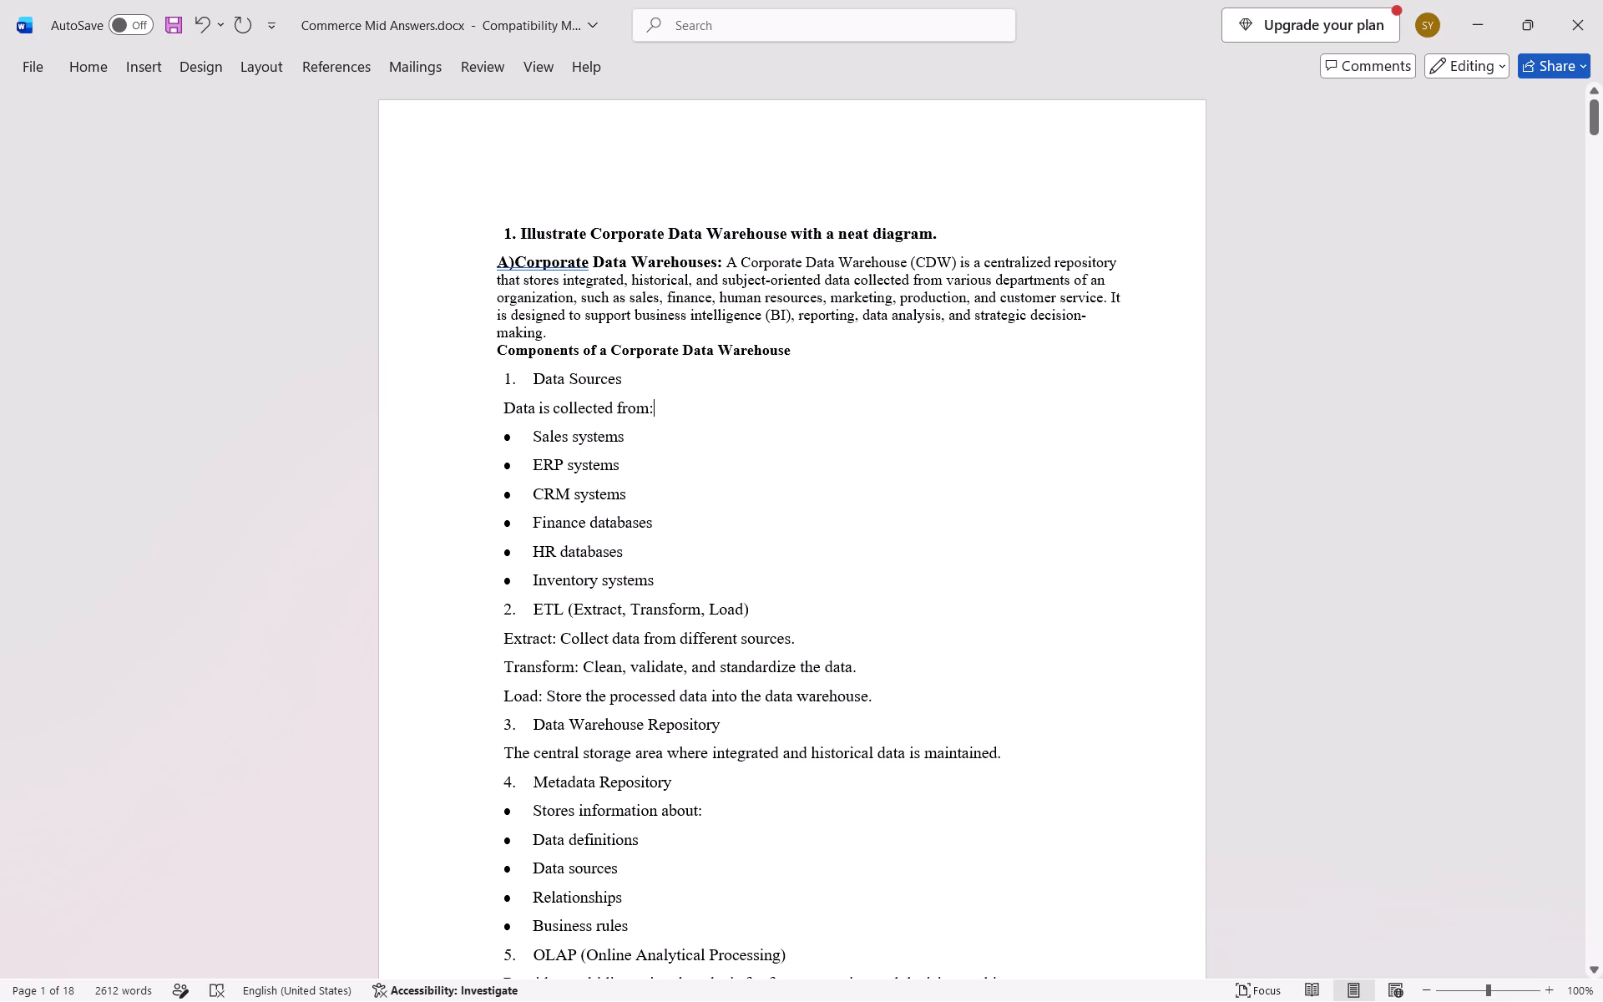
Merge the "Data is collected from:" line into the "Data Sources" paragraph, separated by a line break.
left_click(500, 405)
key("BackSpace")
key("shift+Return")
Replace the "Data Sources" automatic numbering with a line break under the Components heading and the manual number "1. ".
key("Up")
key("BackSpace")
key("BackSpace")
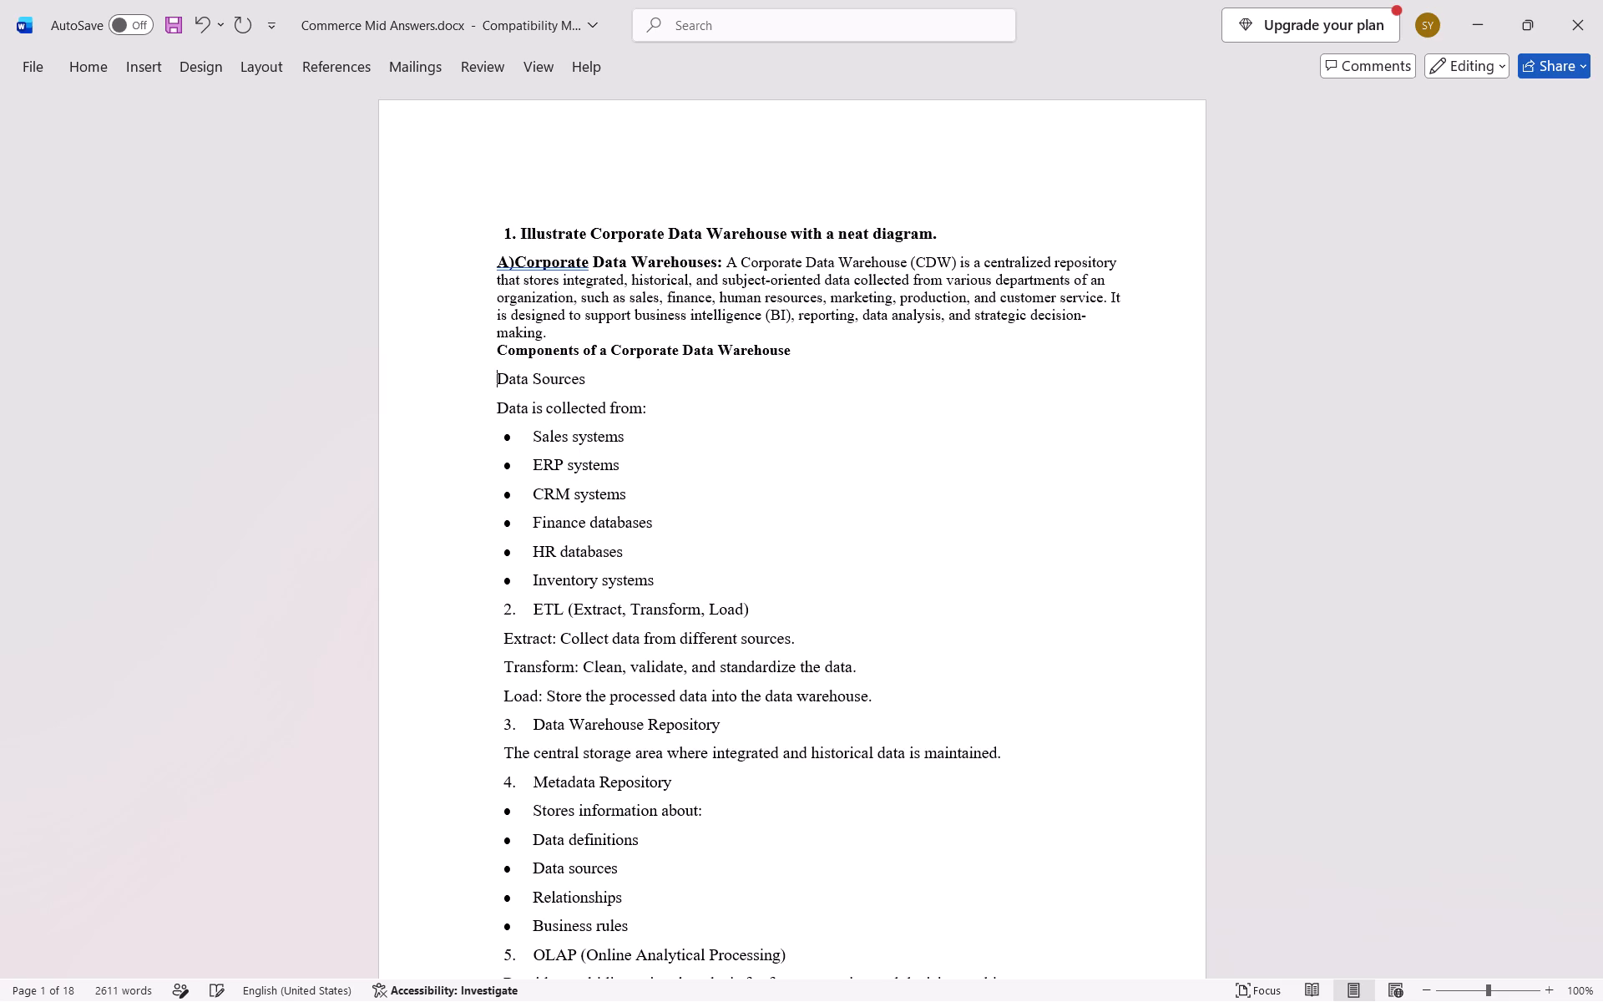
key("BackSpace")
key("shift+Return")
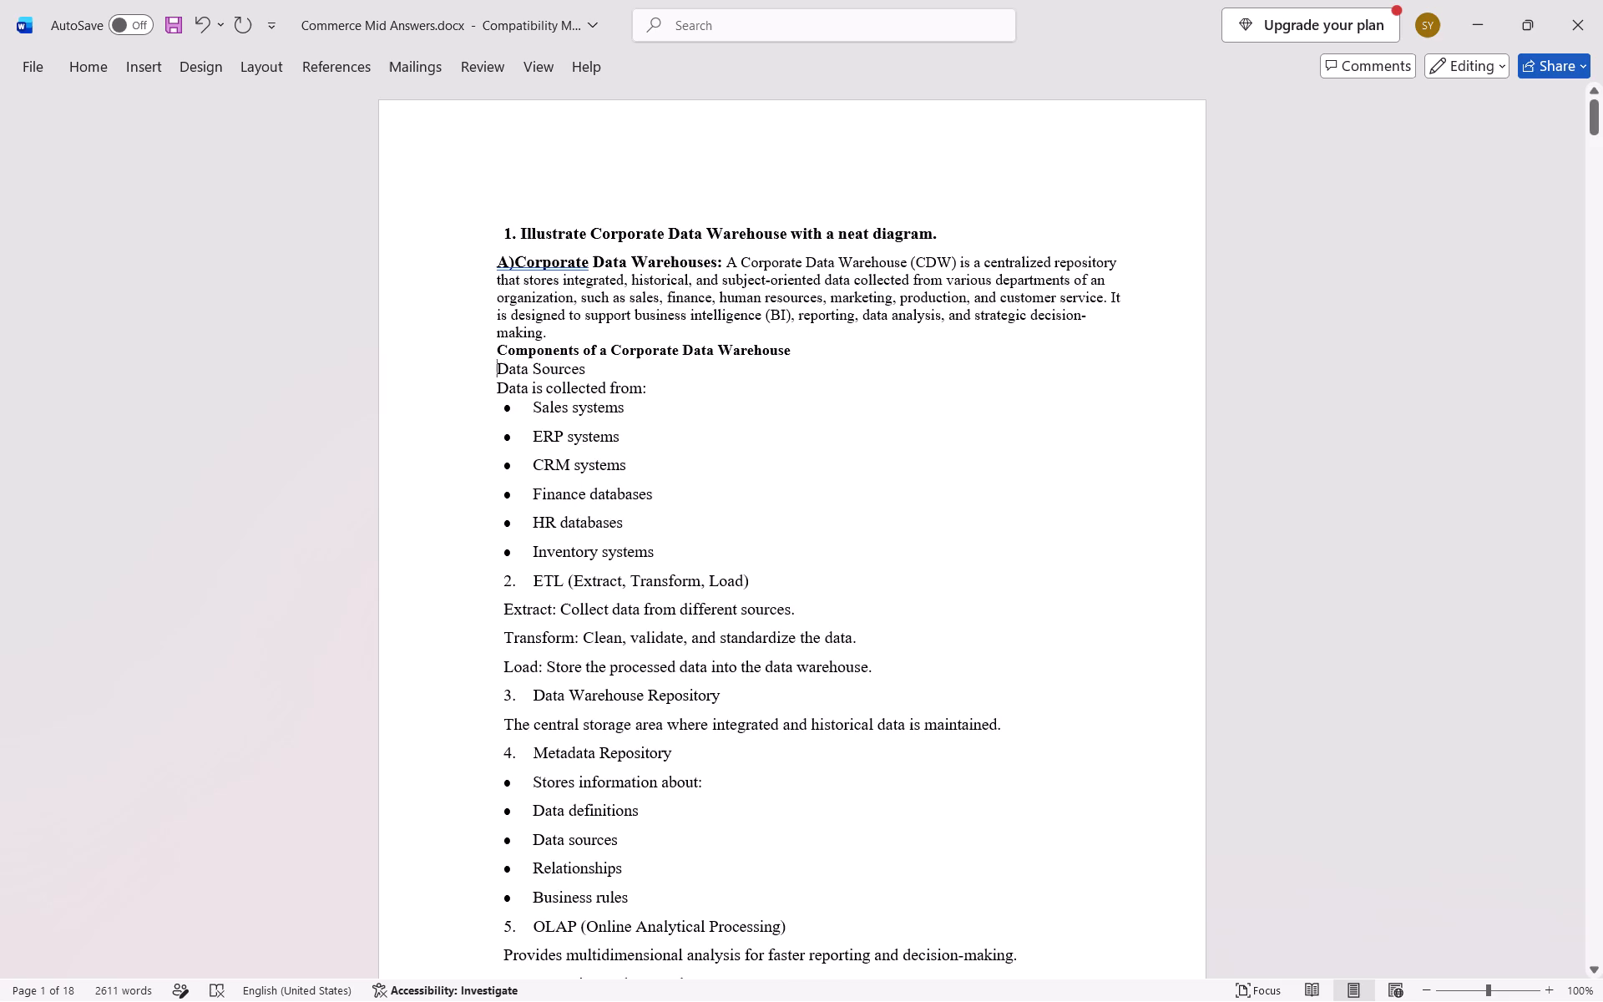
key("1")
type(".")
key("space")
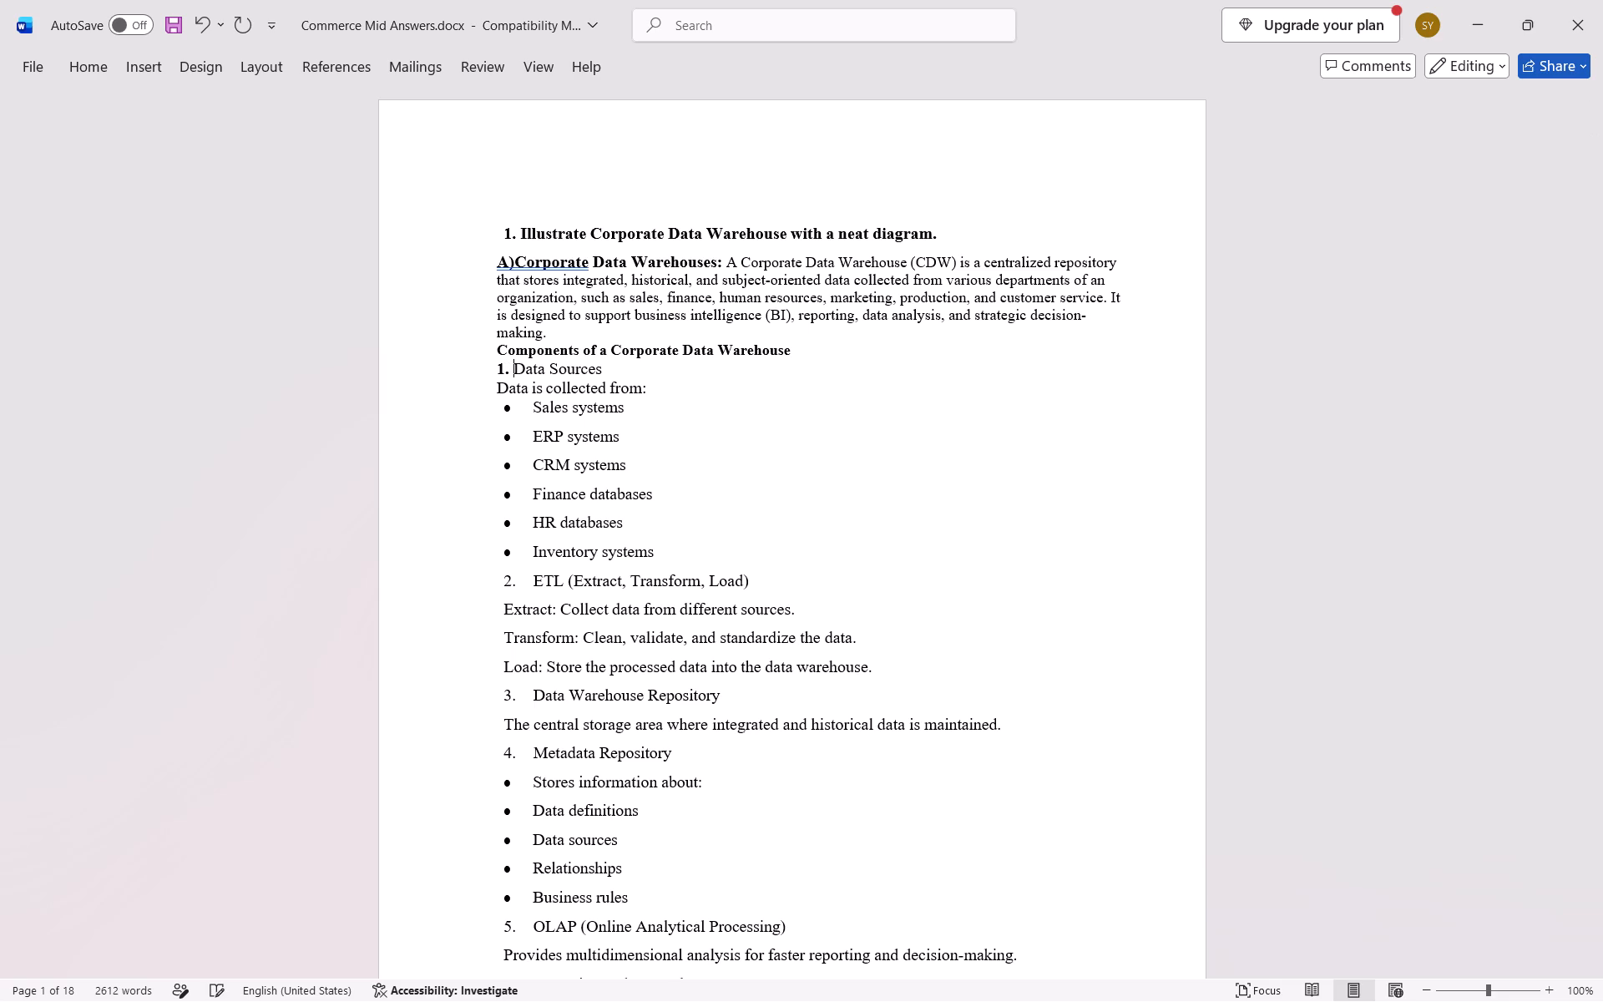
Join the "Sales systems" bullet onto the "Data is collected from:" line, separated by a space.
left_click(529, 407)
key("BackSpace")
key("BackSpace")
key("BackSpace")
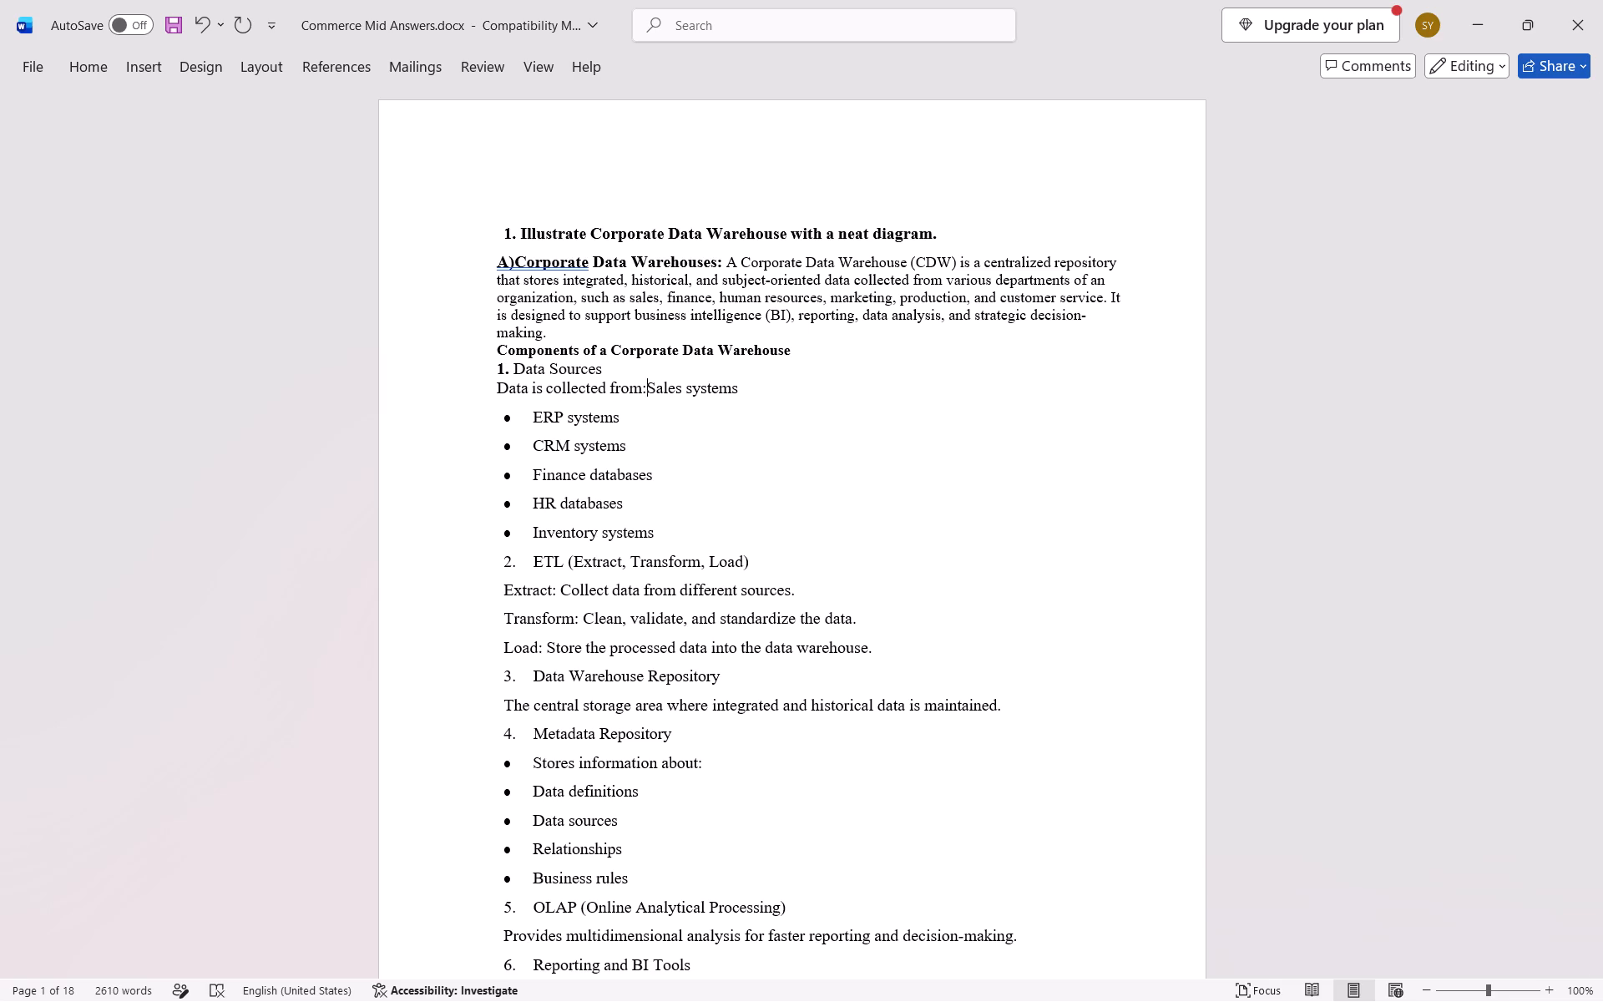
key("space")
Join the "ERP systems" bullet onto the line after "Sales systems", separated by a comma and a space.
key("Down")
key("Left")
key("ctrl+Left")
key("ctrl+Left")
key("BackSpace")
key("BackSpace")
key("BackSpace")
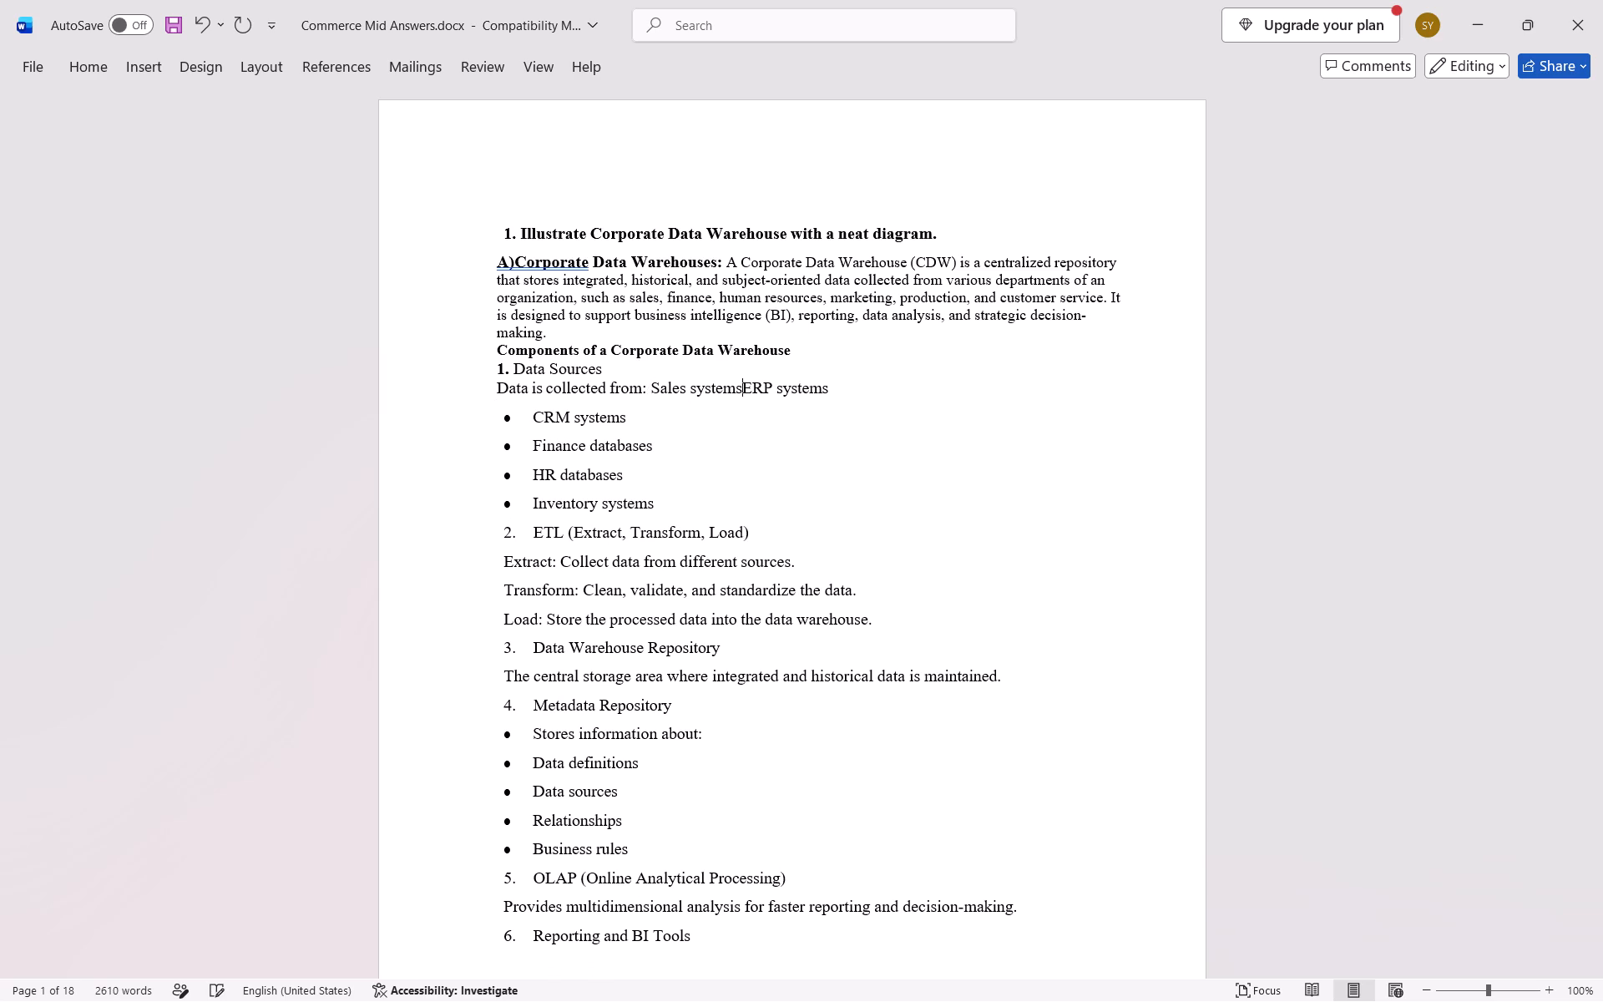
type(",")
key("space")
Join the "CRM systems" bullet onto the line after "ERP systems", separated by a comma and a space.
key("Down")
key("Left")
key("Left")
key("ctrl+Left")
key("ctrl+Left")
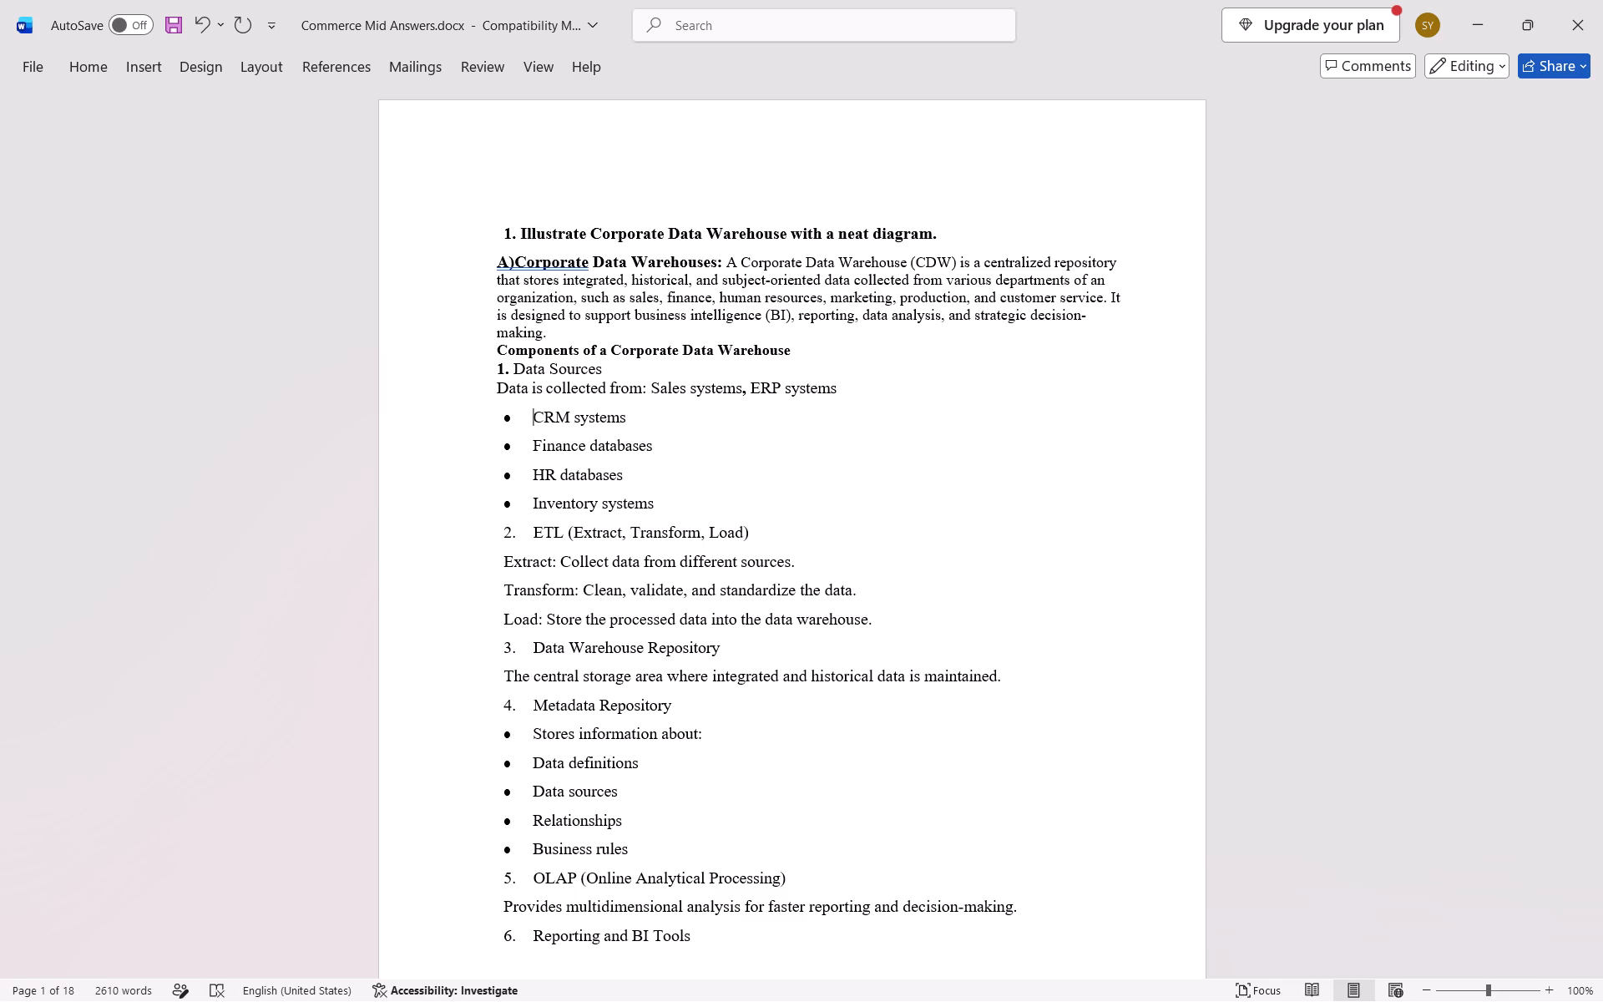
key("BackSpace")
key("BackSpace")
key("BackSpace")
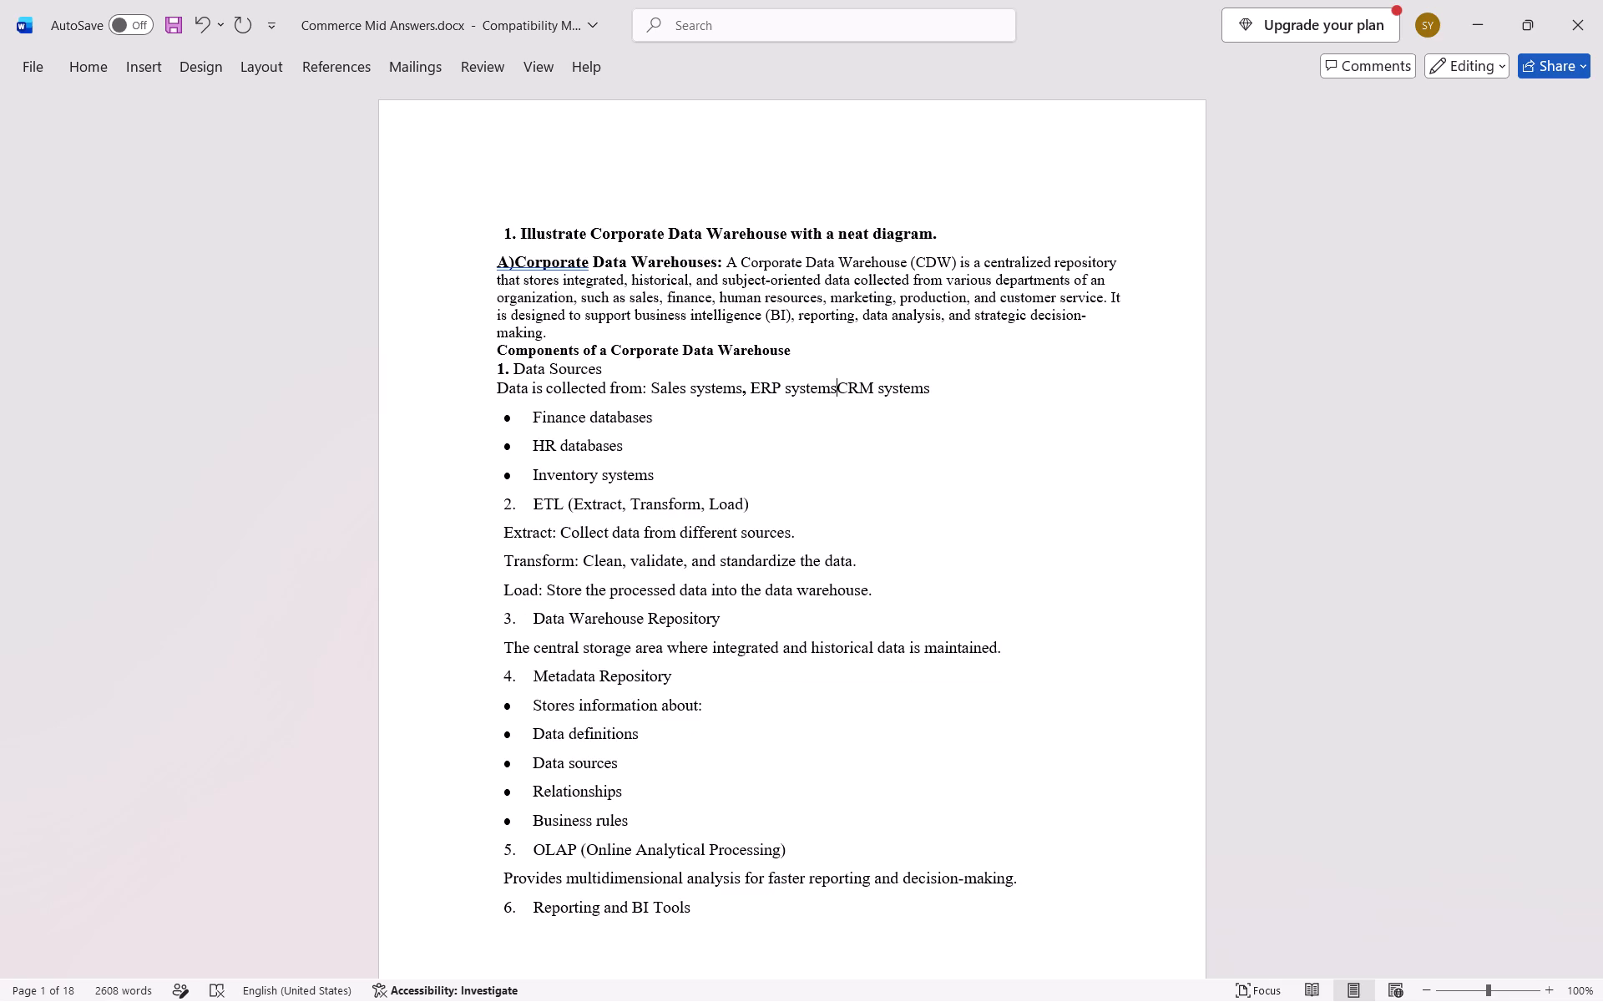
type(",")
key("space")
key("Left")
Join the "Finance databases" bullet onto the line after "CRM systems", separated by a comma.
left_click(535, 420)
key("Delete")
key("Delete")
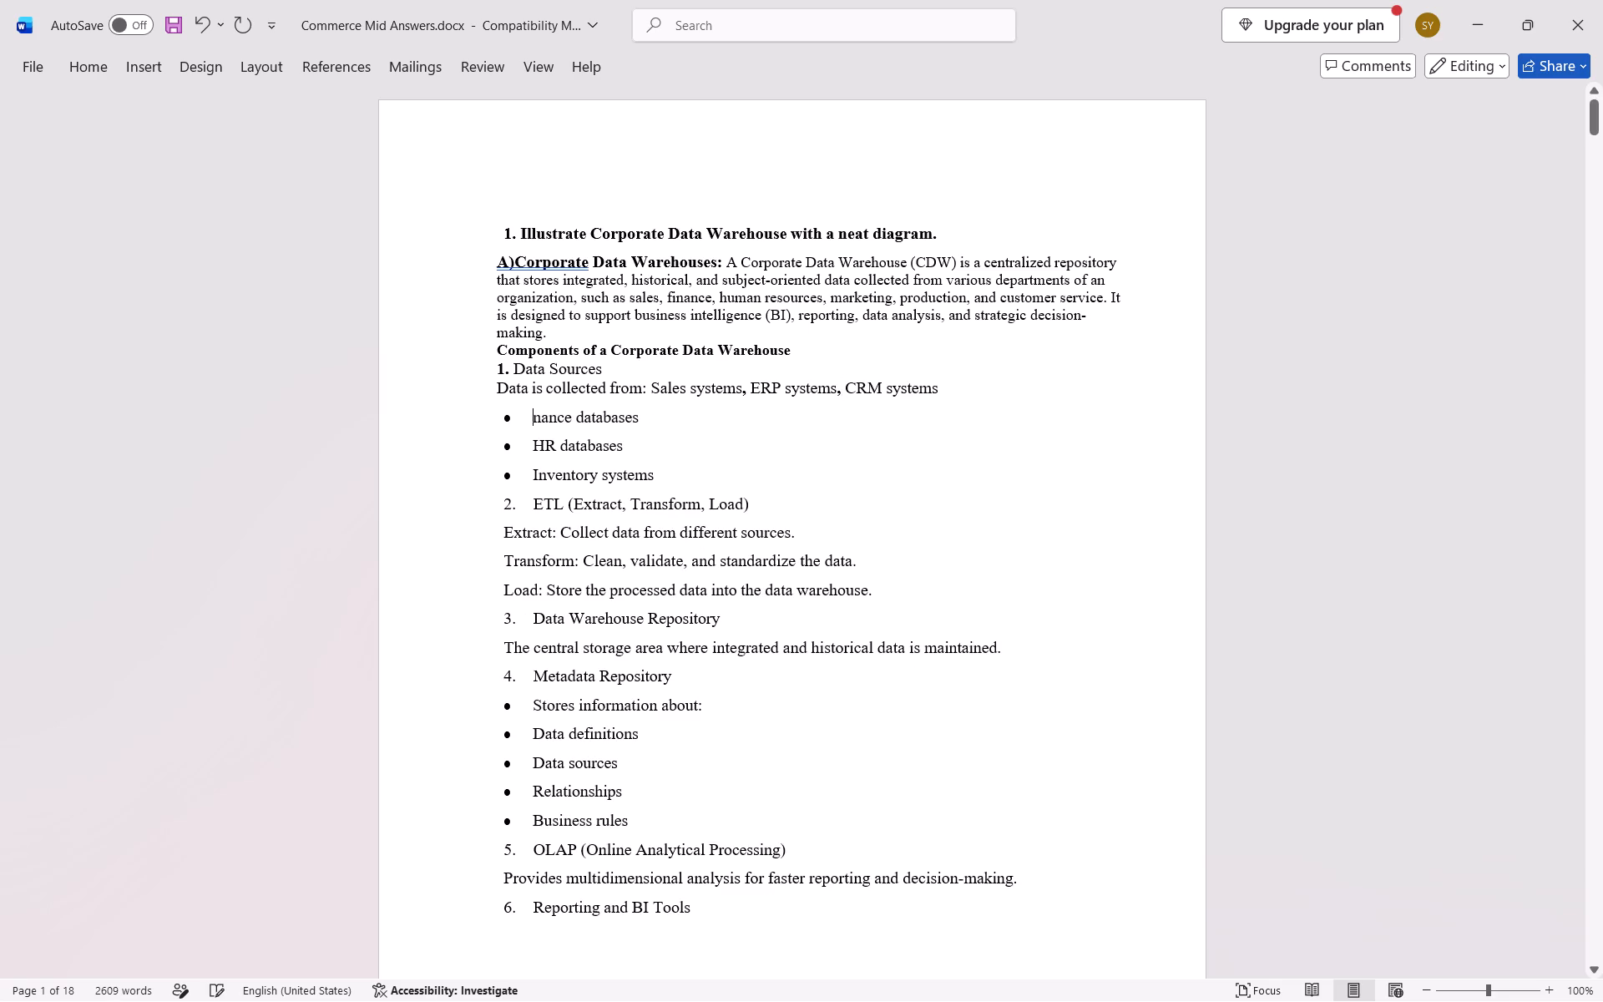
key("ctrl+z")
key("ctrl+z")
key("BackSpace")
key("BackSpace")
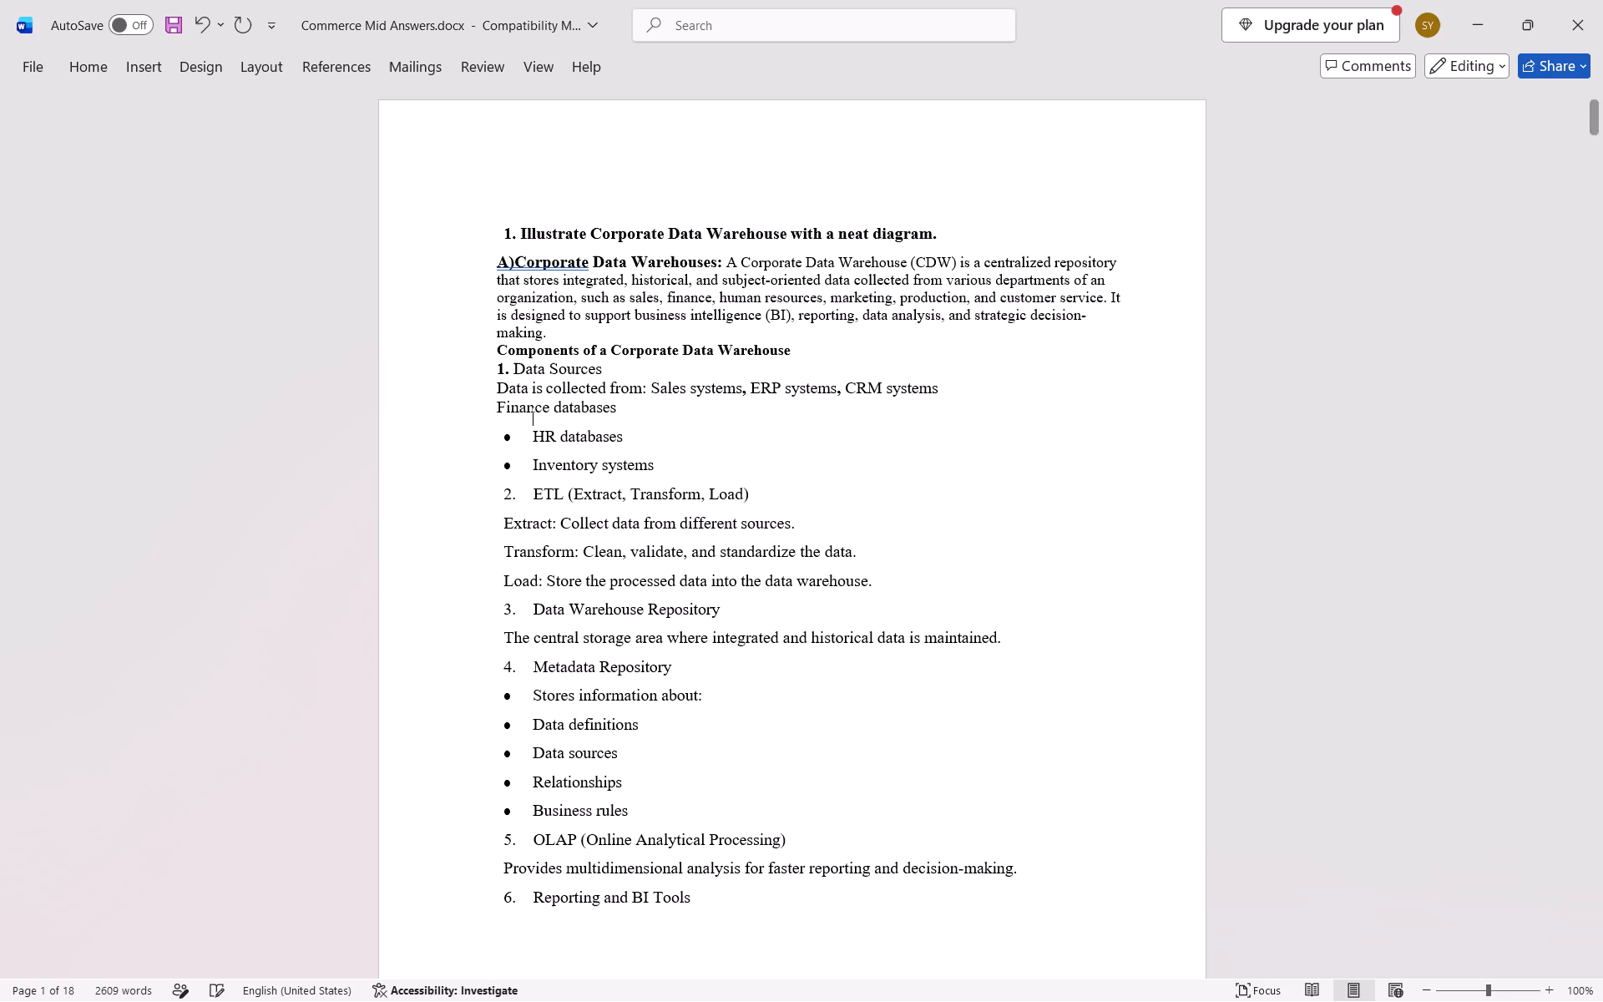
key("BackSpace")
key("comma")
Join the "HR databases" bullet onto the line after "Finance databases", separated by a comma and a space.
key("Down")
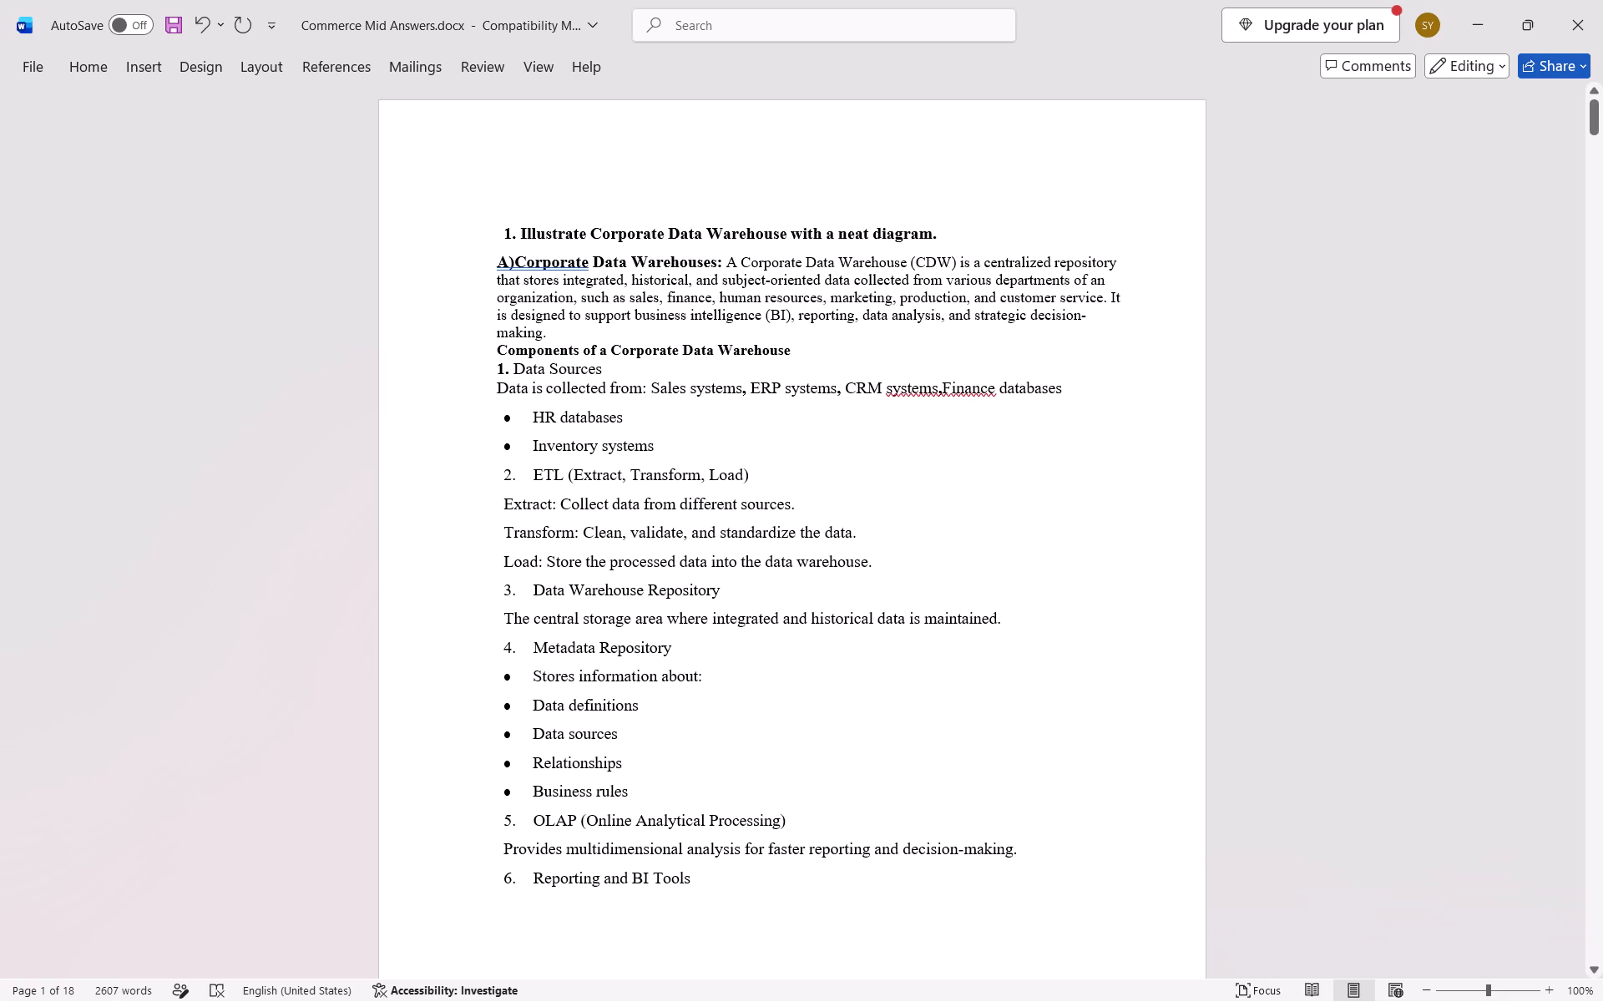
left_click(536, 418)
key("asterisk")
key("BackSpace")
key("BackSpace")
key("BackSpace")
key("BackSpace")
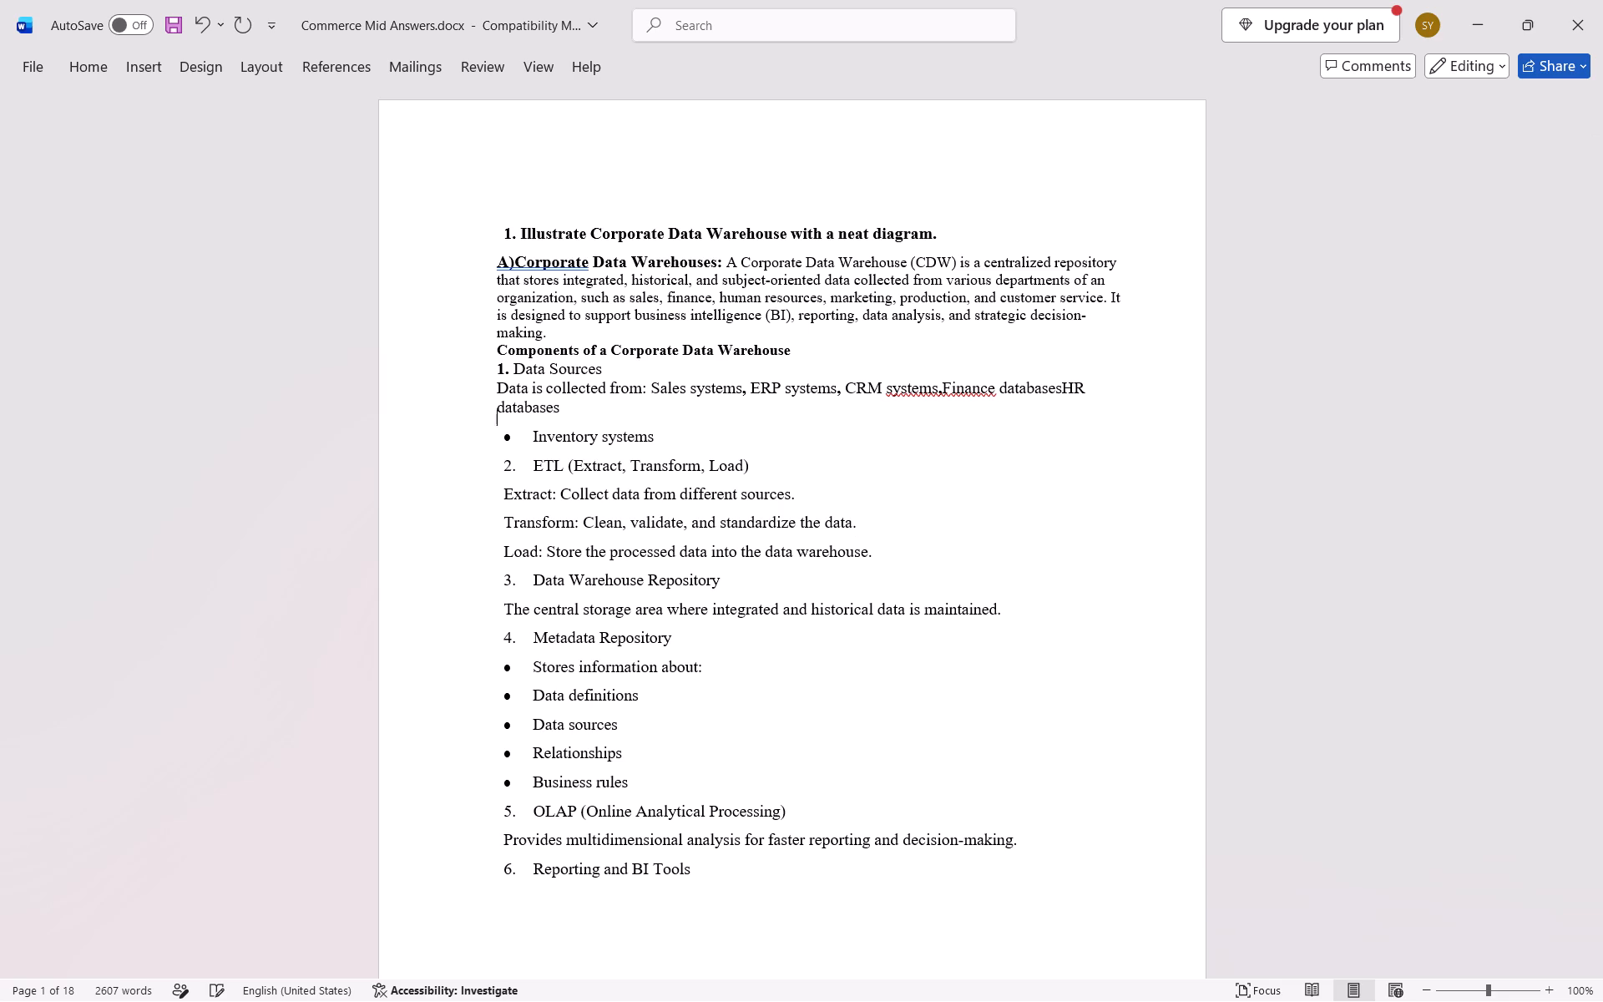
type(",")
key("space")
Insert a space between the comma after "CRM systems" and "Finance databases".
left_click(945, 392)
key("space")
Join the "Inventory systems" bullet onto the line after "HR databases", separated by a comma and a space.
left_click(534, 435)
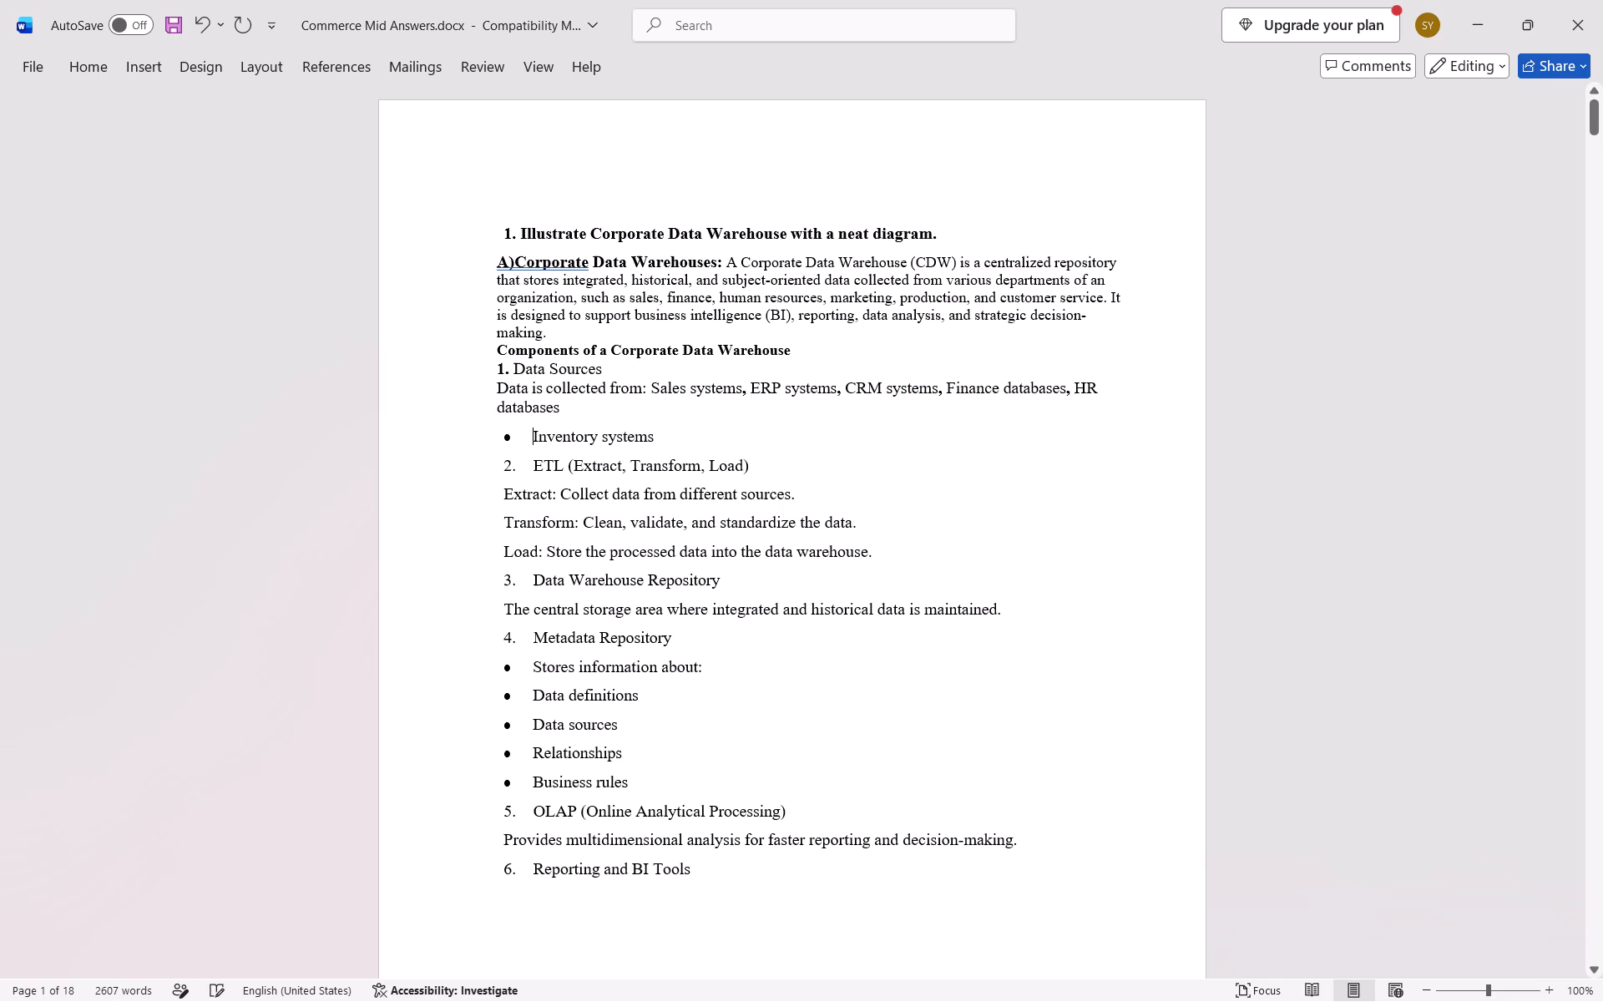
key("BackSpace")
key("BackSpace")
key("BackSpace")
type(",")
key("space")
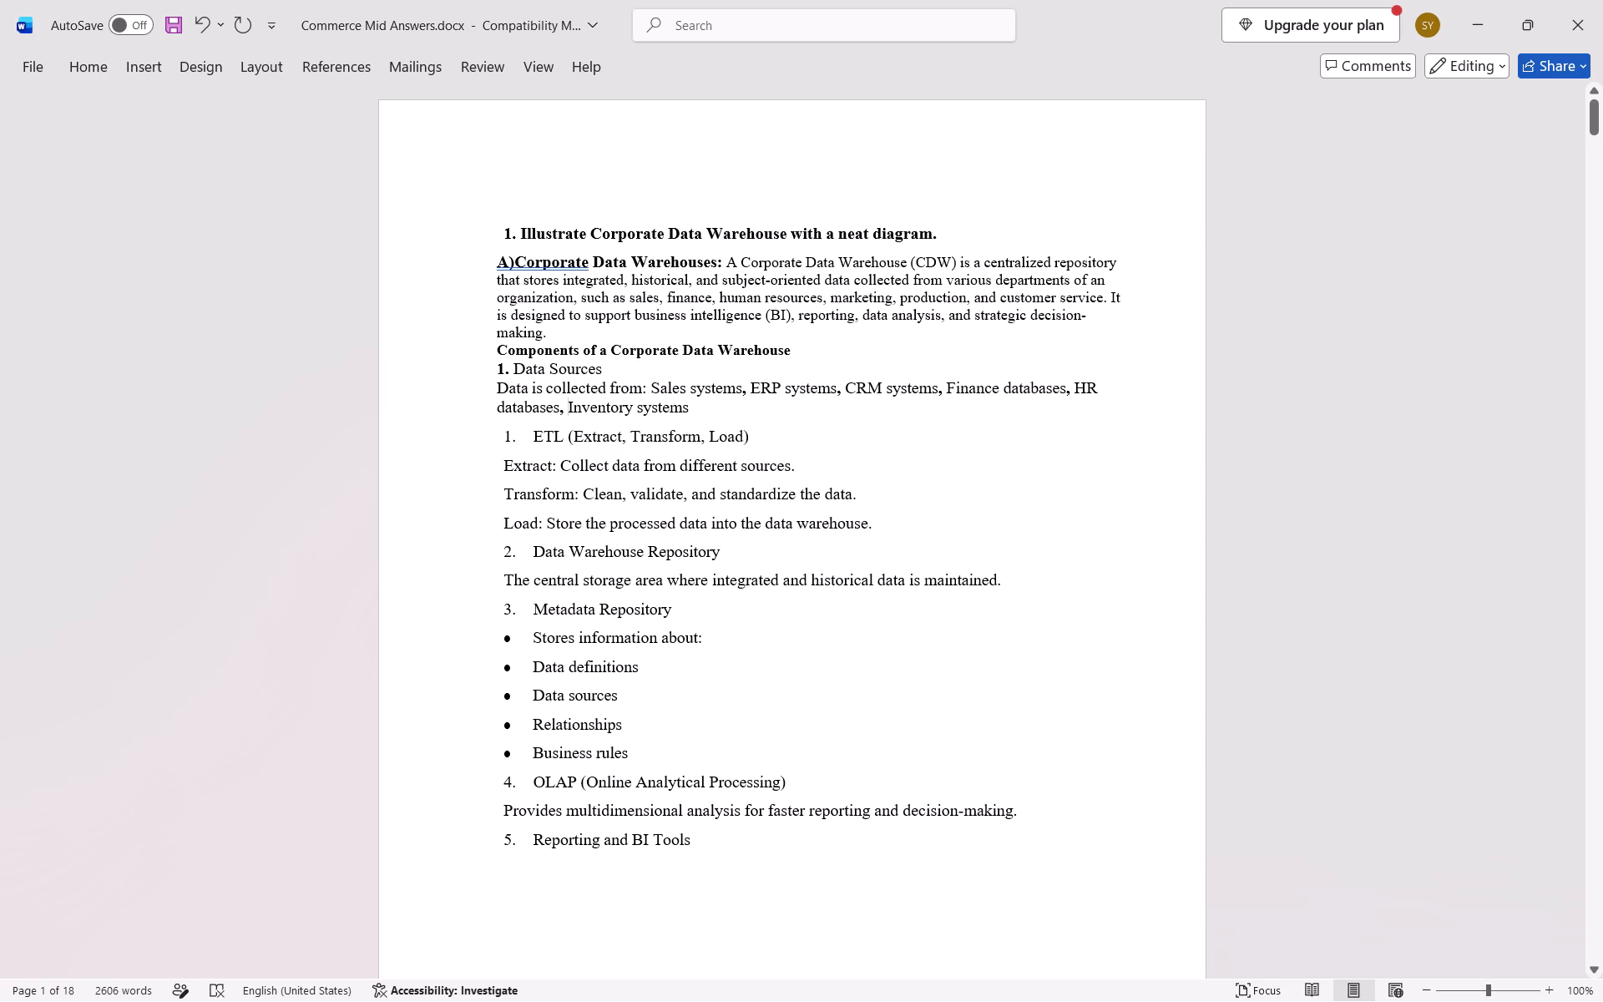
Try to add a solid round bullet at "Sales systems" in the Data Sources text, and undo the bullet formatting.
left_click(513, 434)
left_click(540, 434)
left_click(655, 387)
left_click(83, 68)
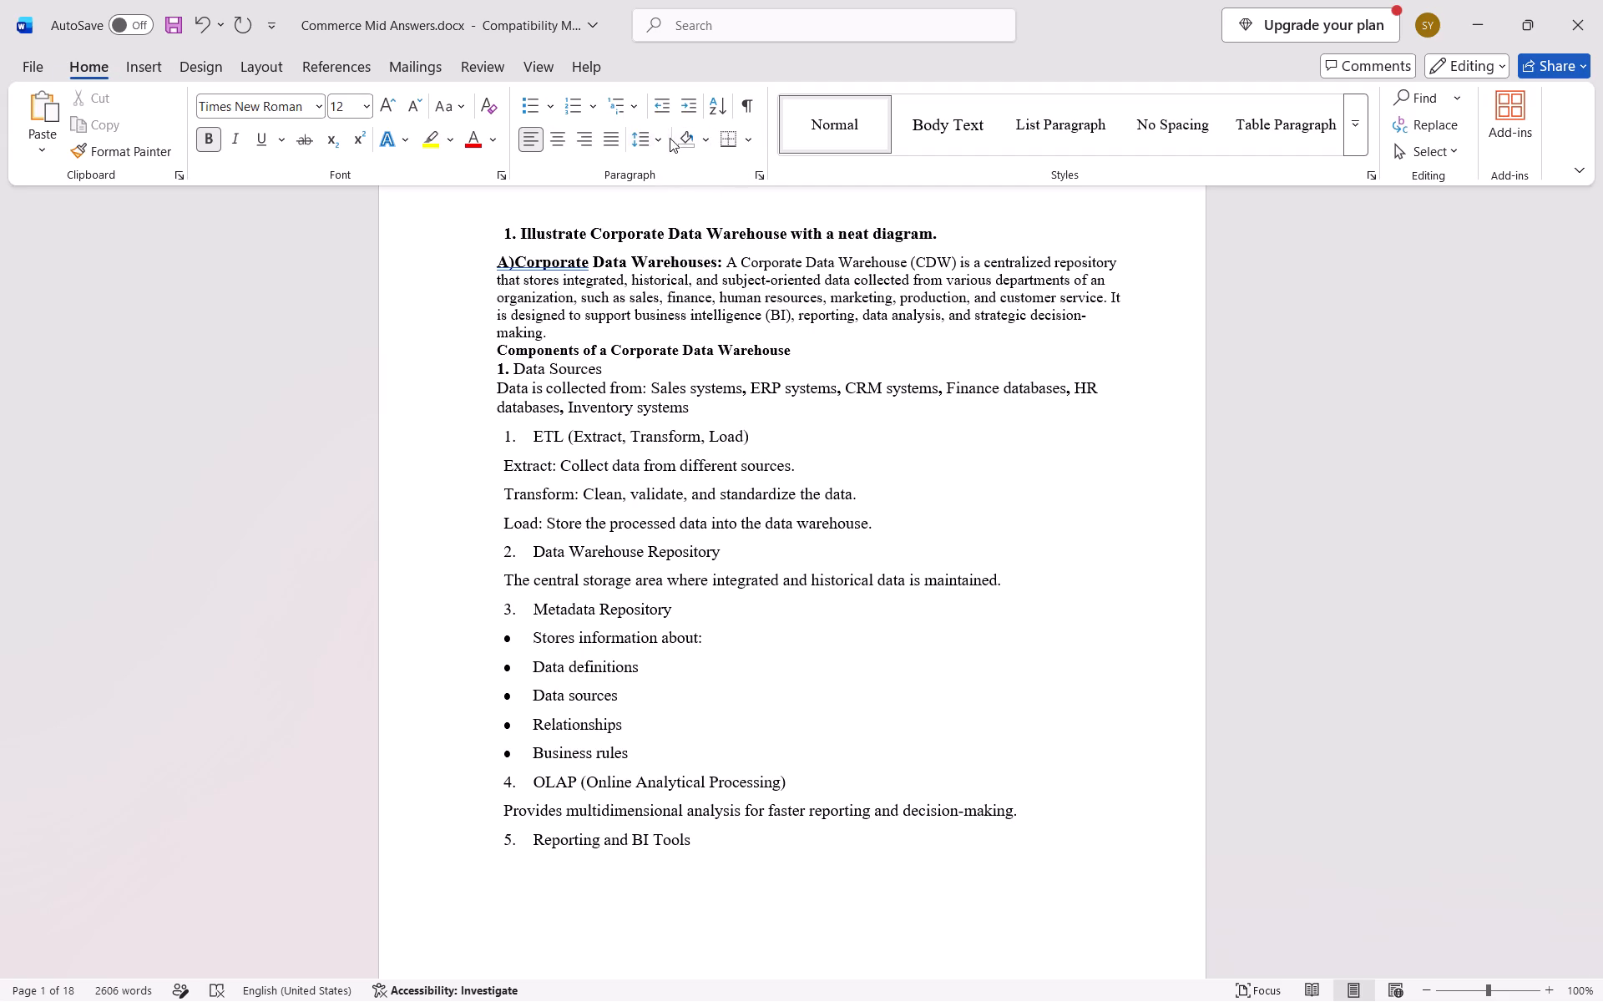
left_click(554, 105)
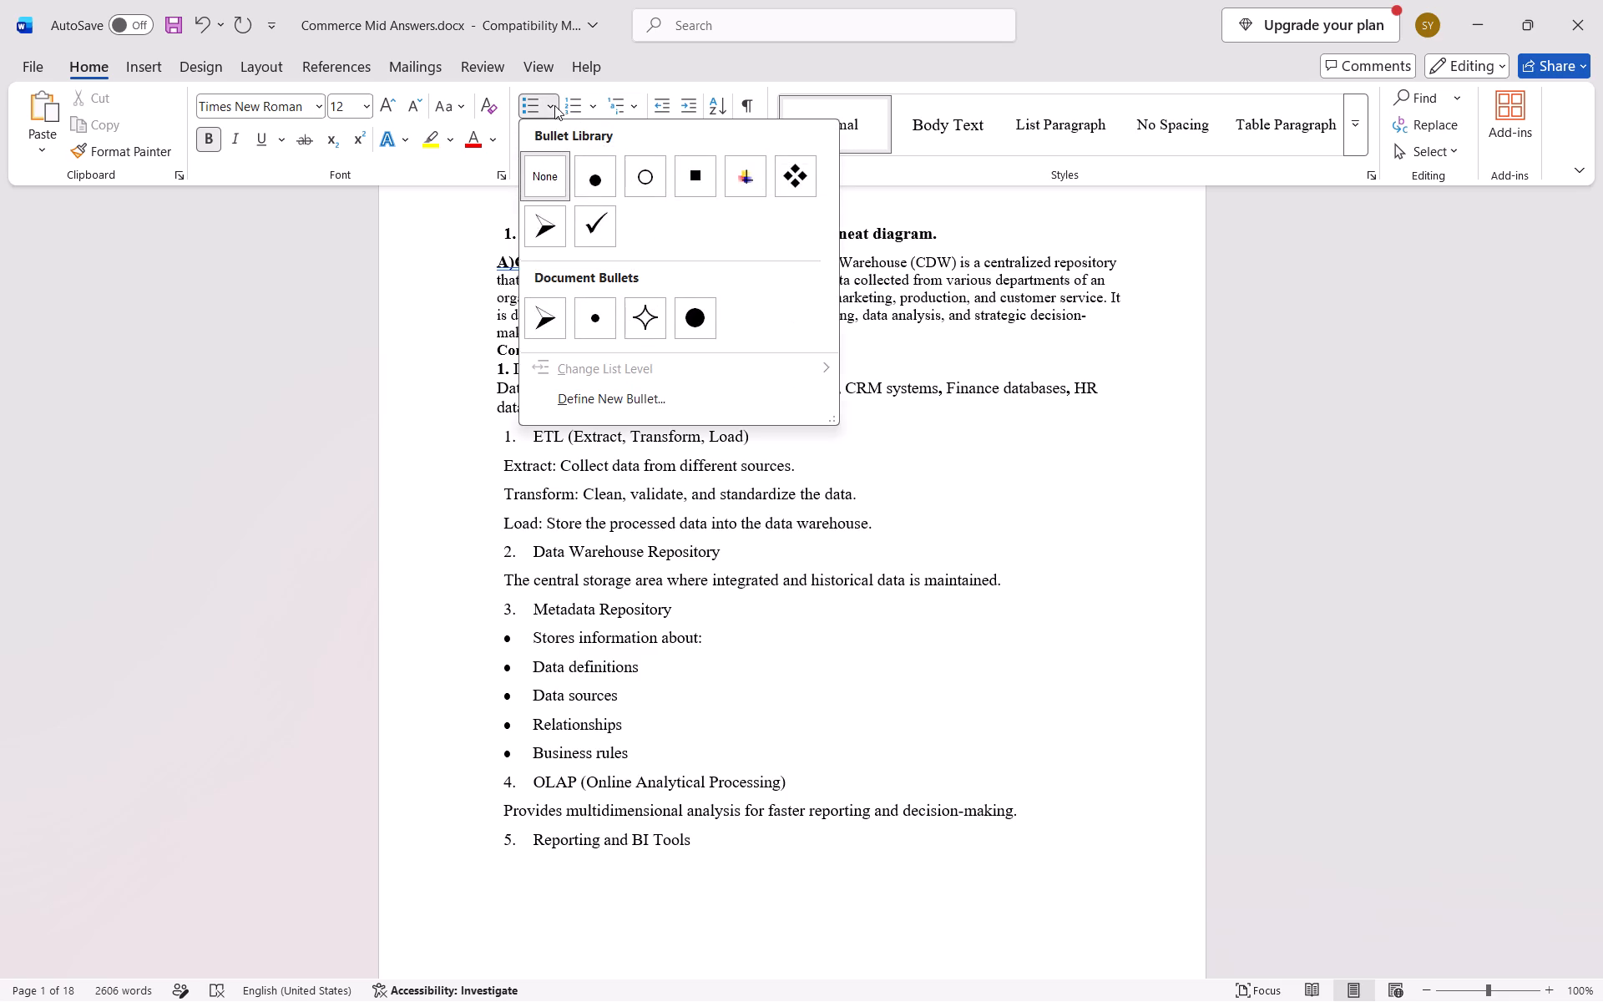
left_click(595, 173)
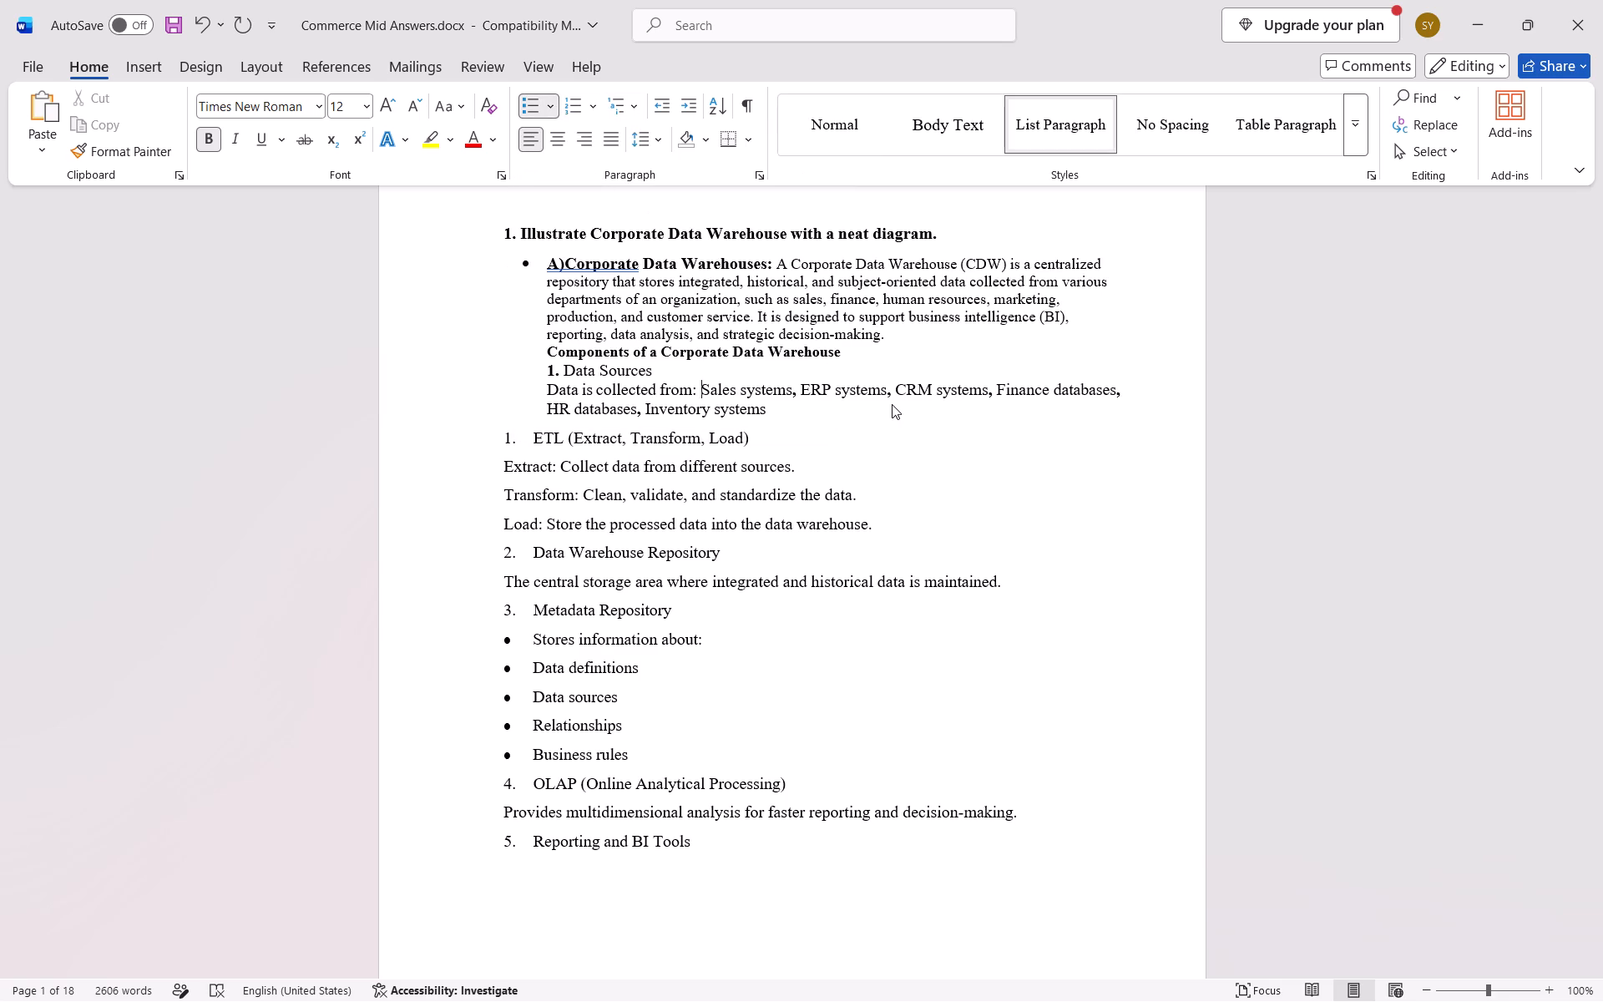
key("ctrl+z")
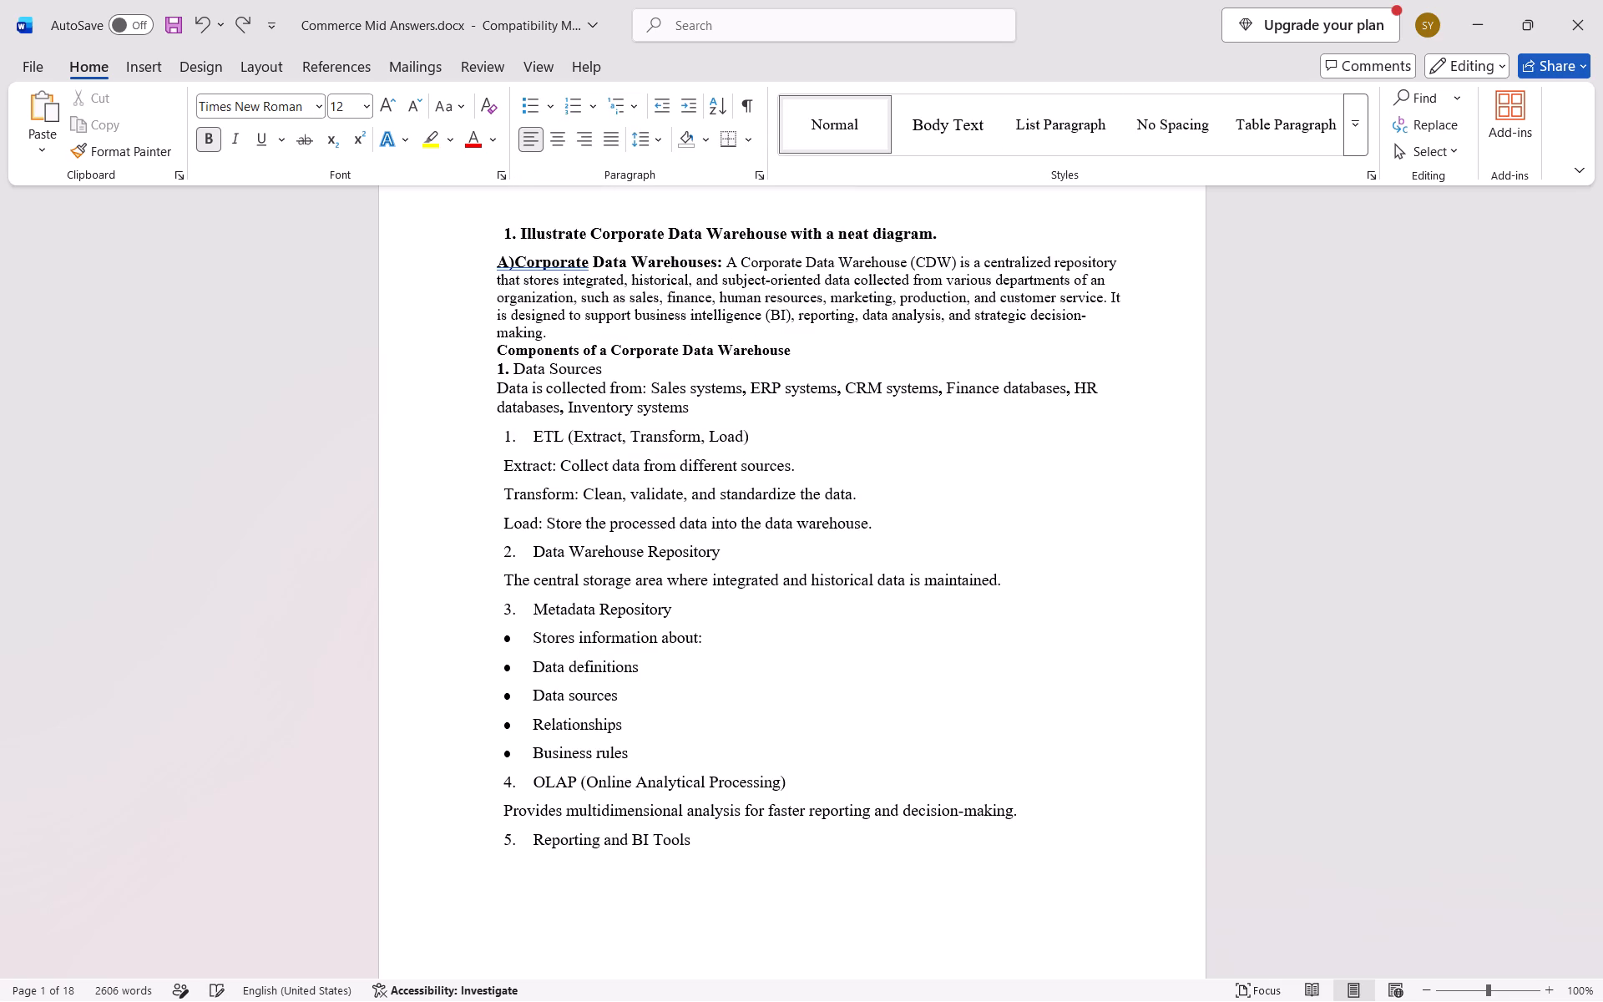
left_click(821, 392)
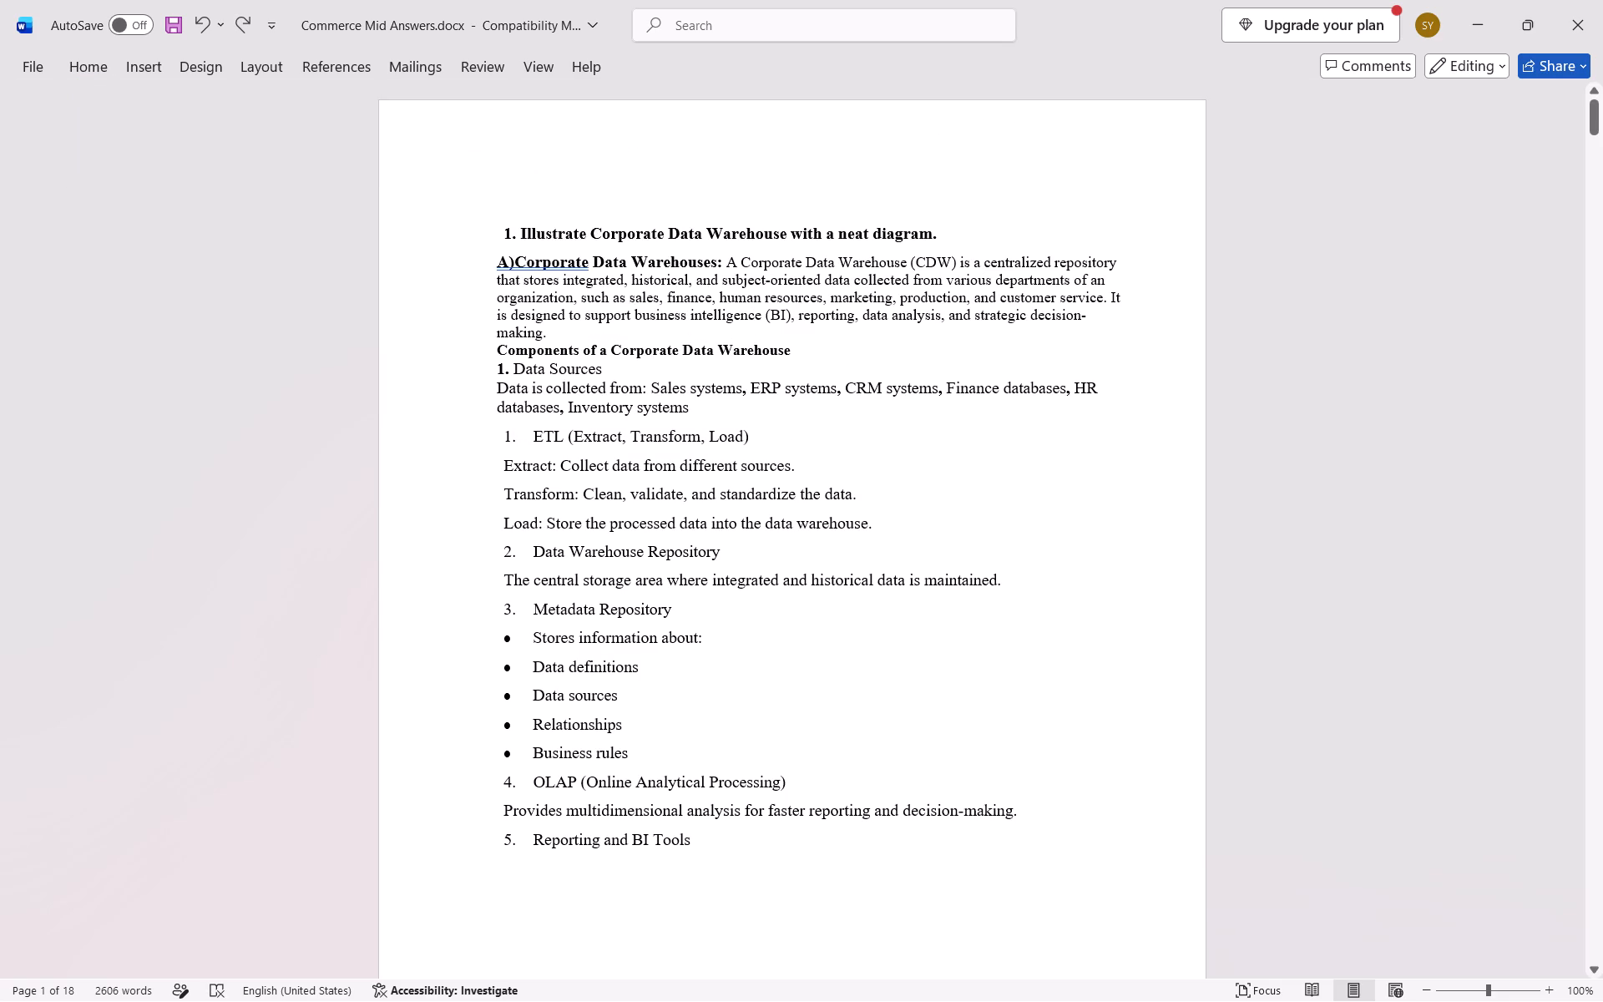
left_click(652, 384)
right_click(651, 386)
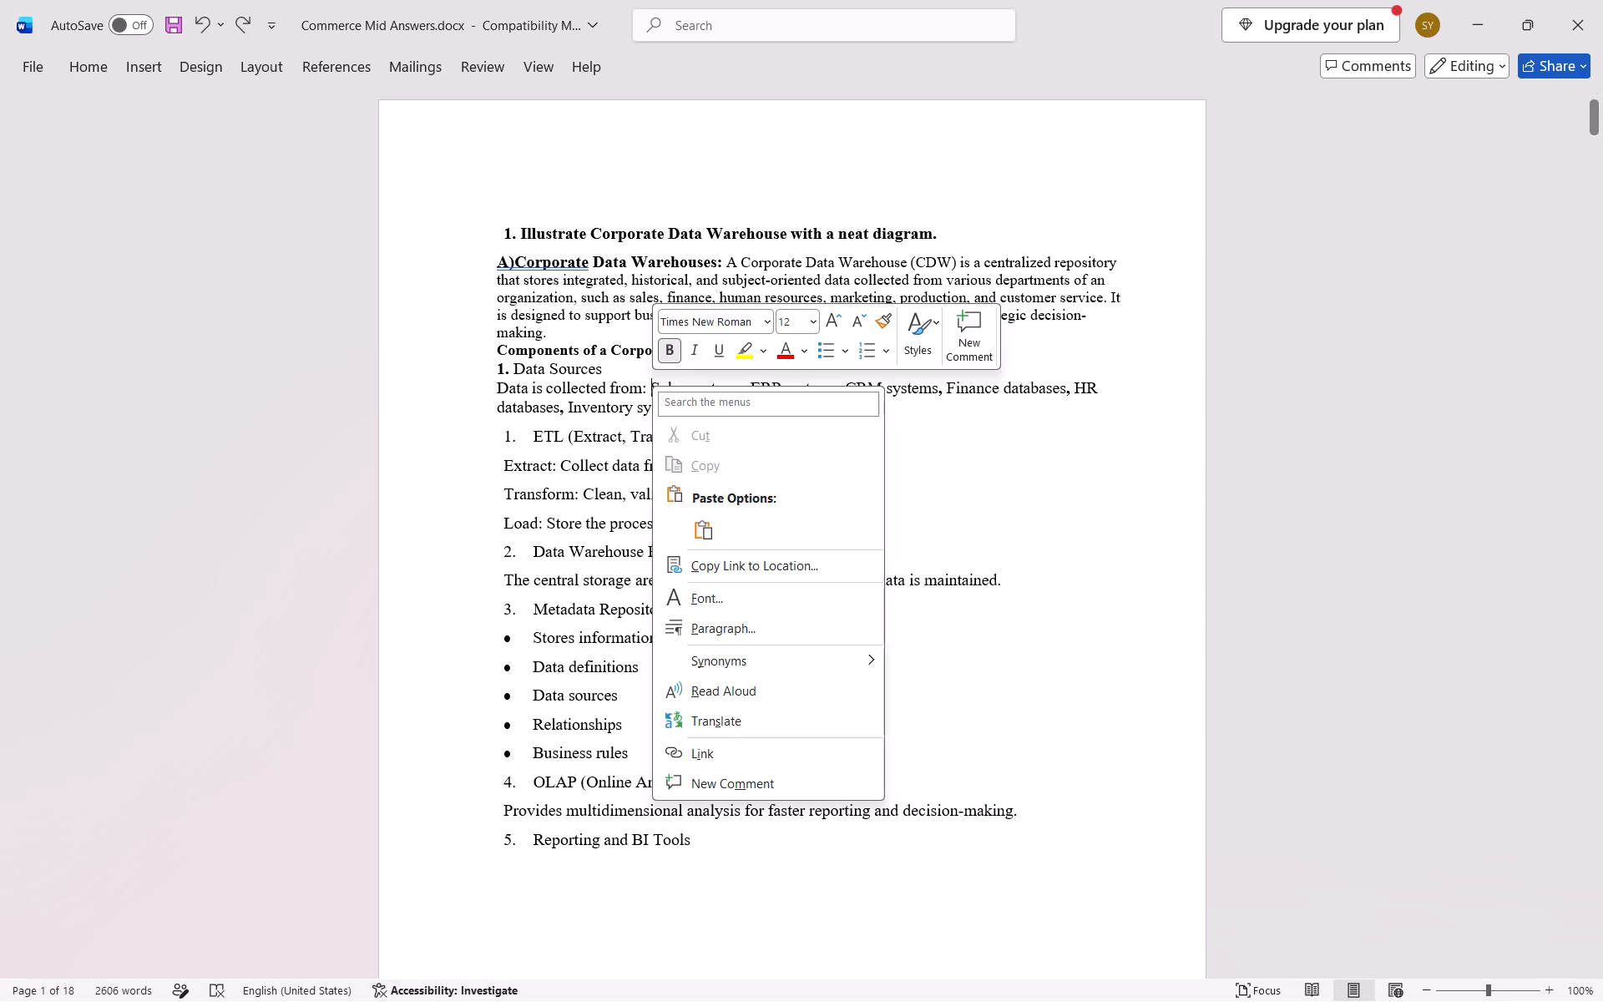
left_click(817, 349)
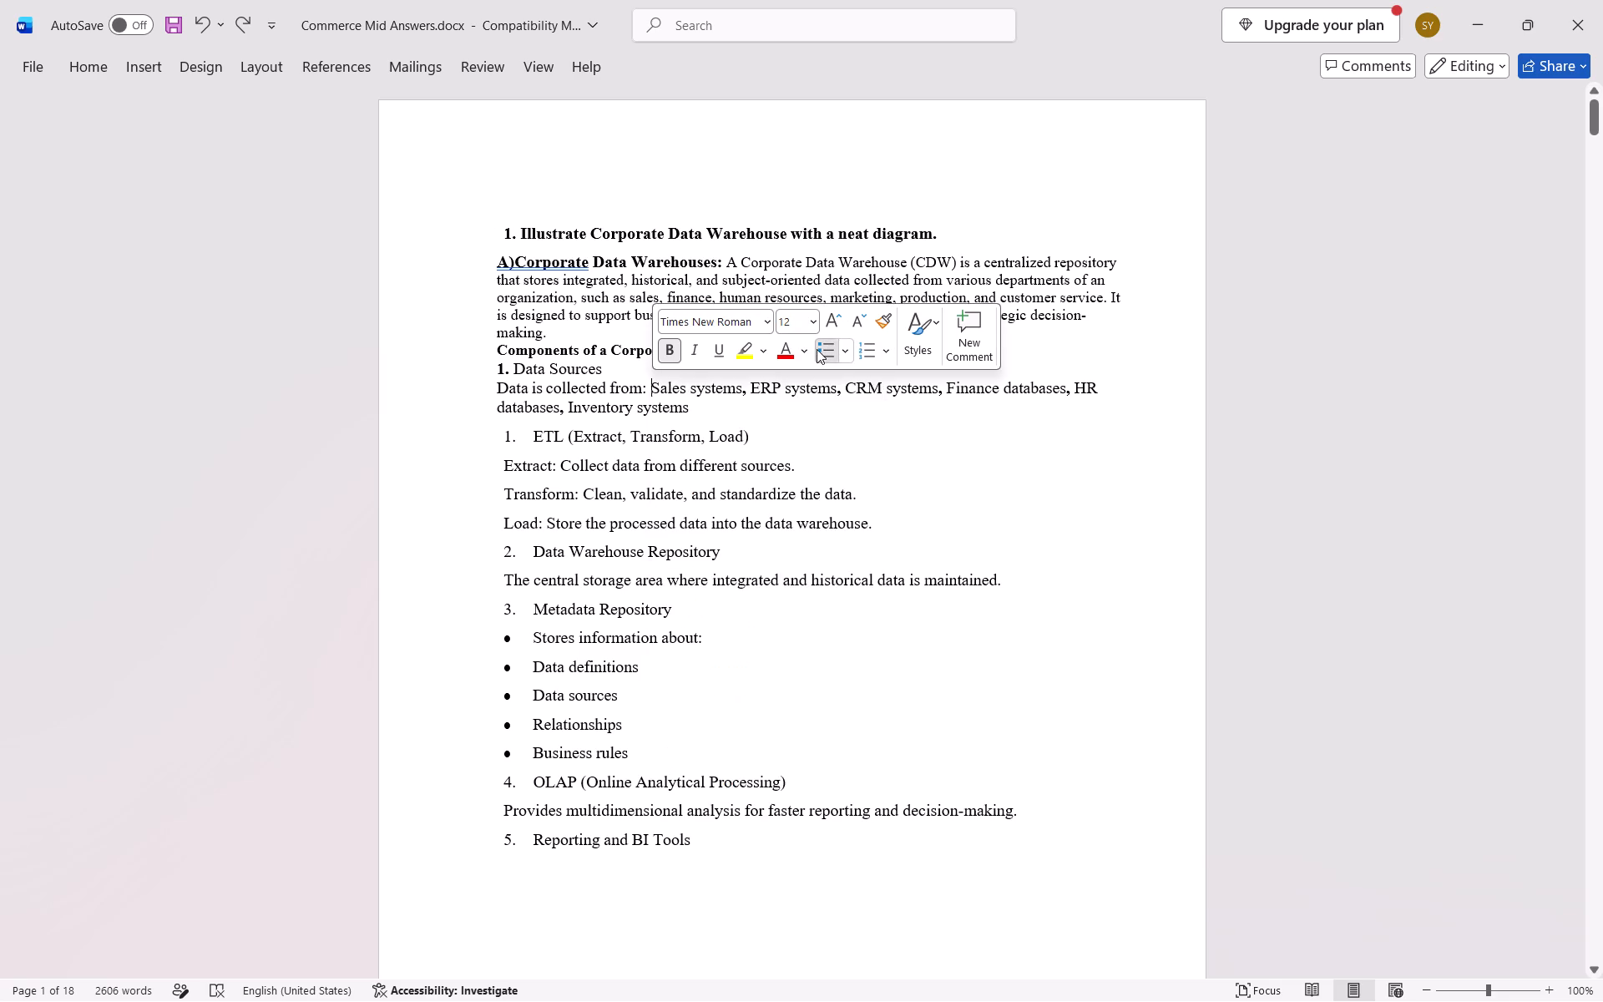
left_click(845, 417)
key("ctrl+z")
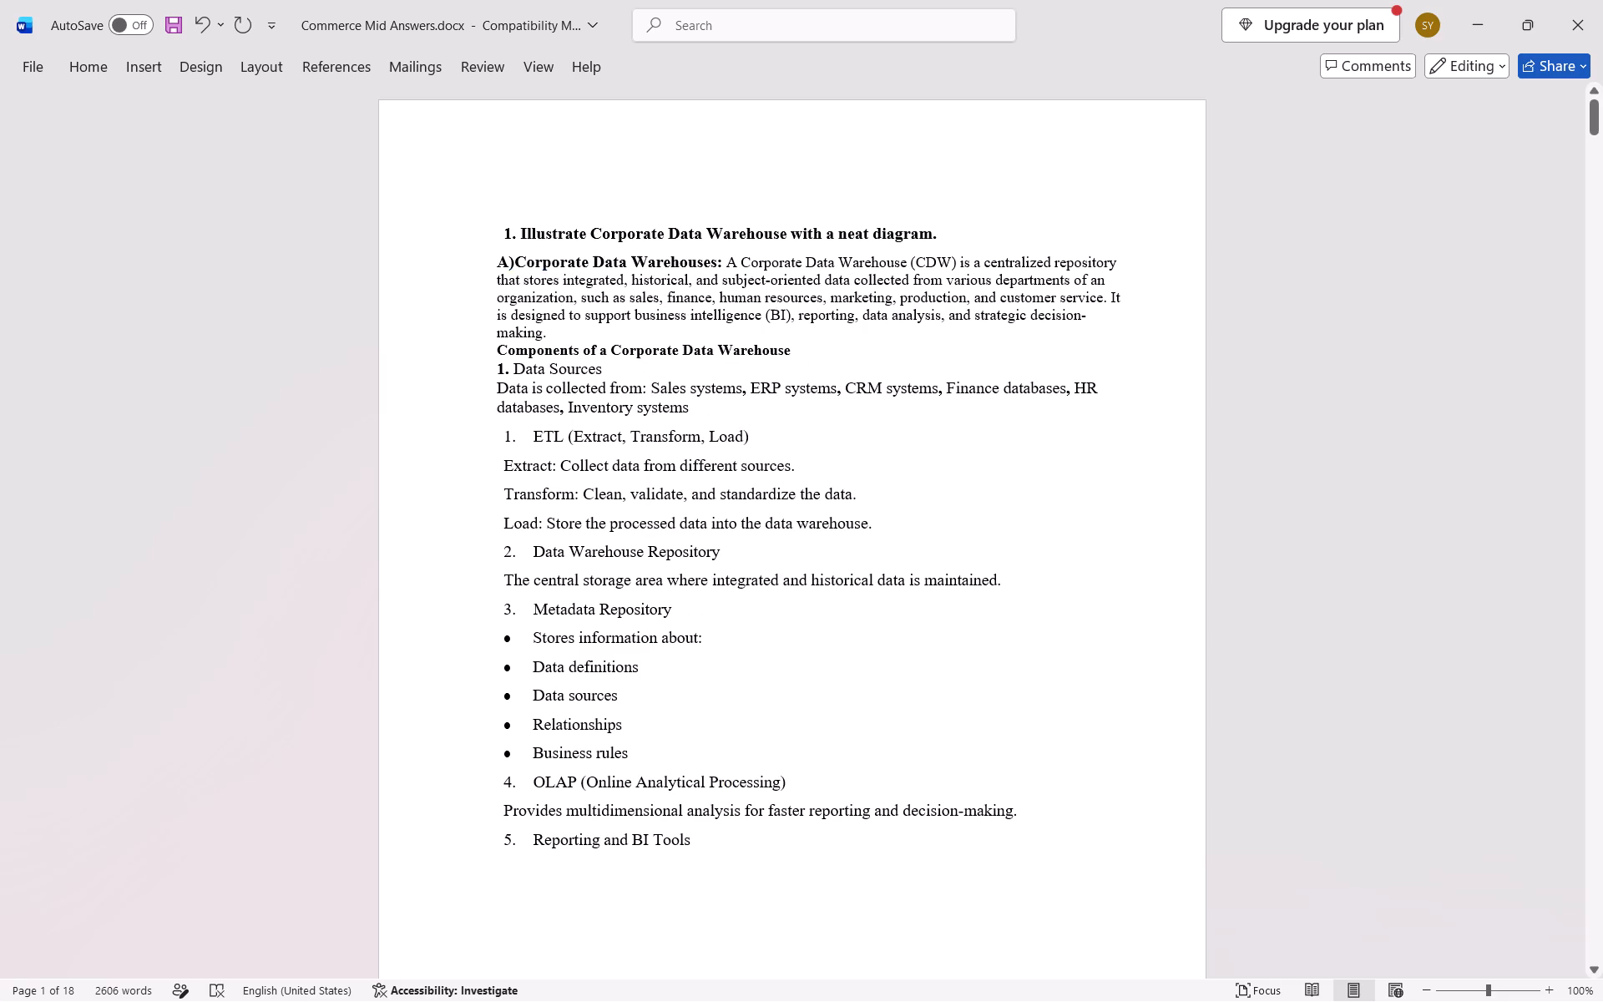
Turn the "ETL (Extract, Transform, Load)" list item into a plain line directly below "Inventory systems", numbered "2.".
left_click(535, 435)
key("BackSpace")
key("BackSpace")
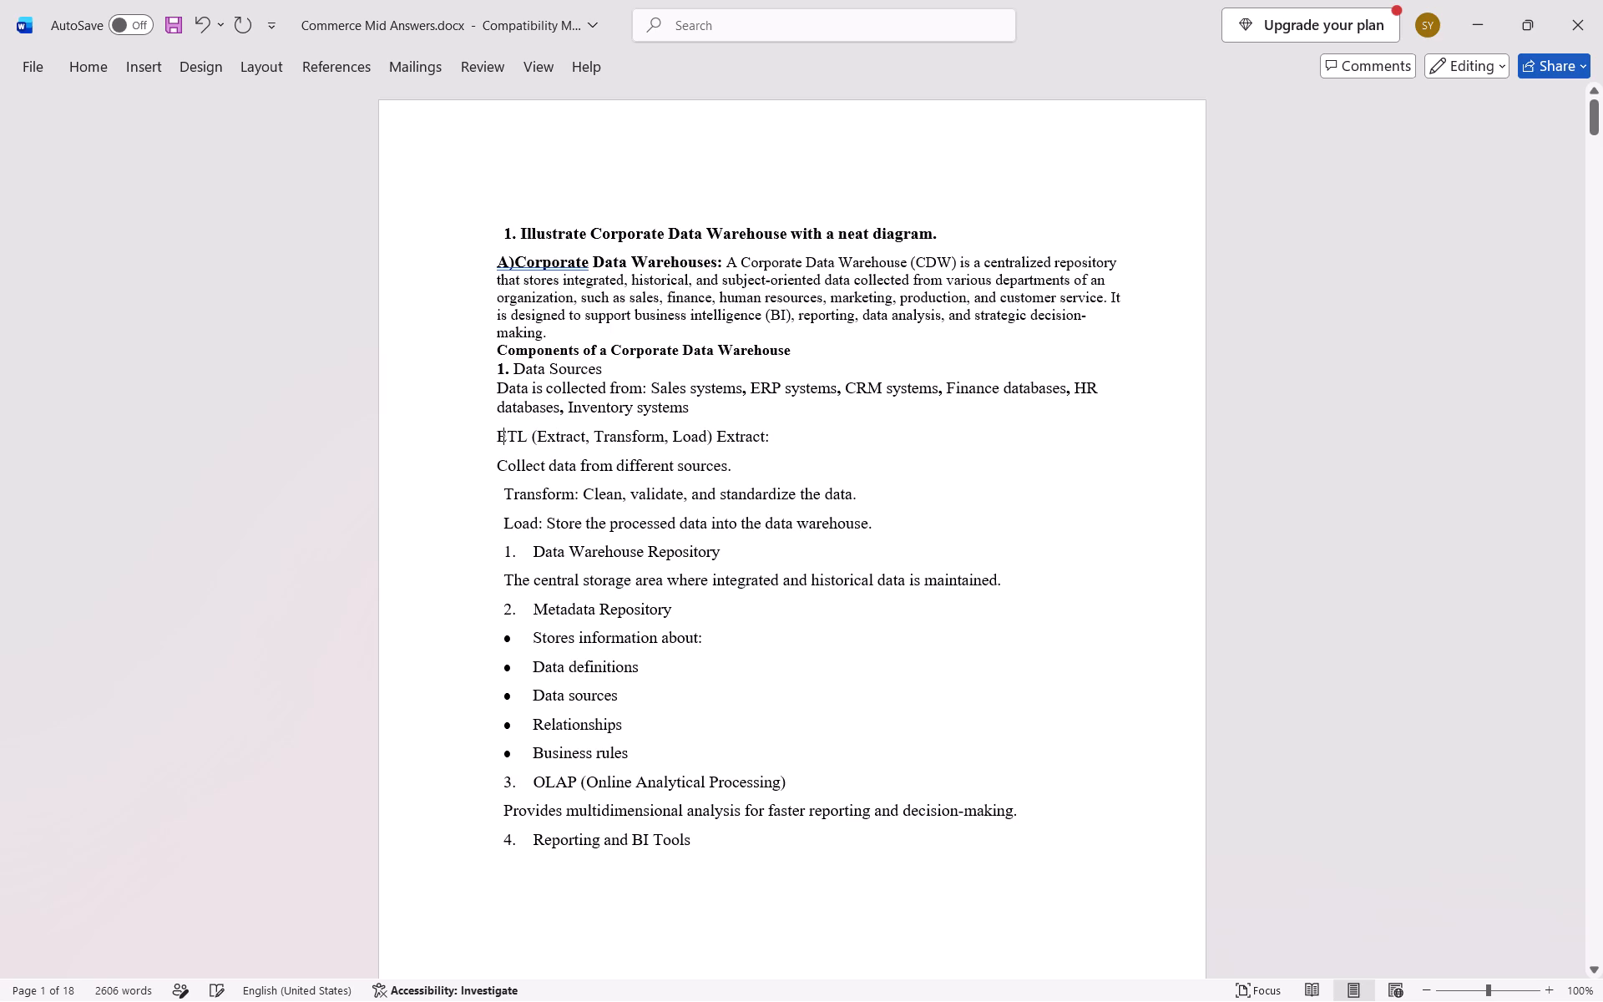
key("BackSpace")
key("shift+Return")
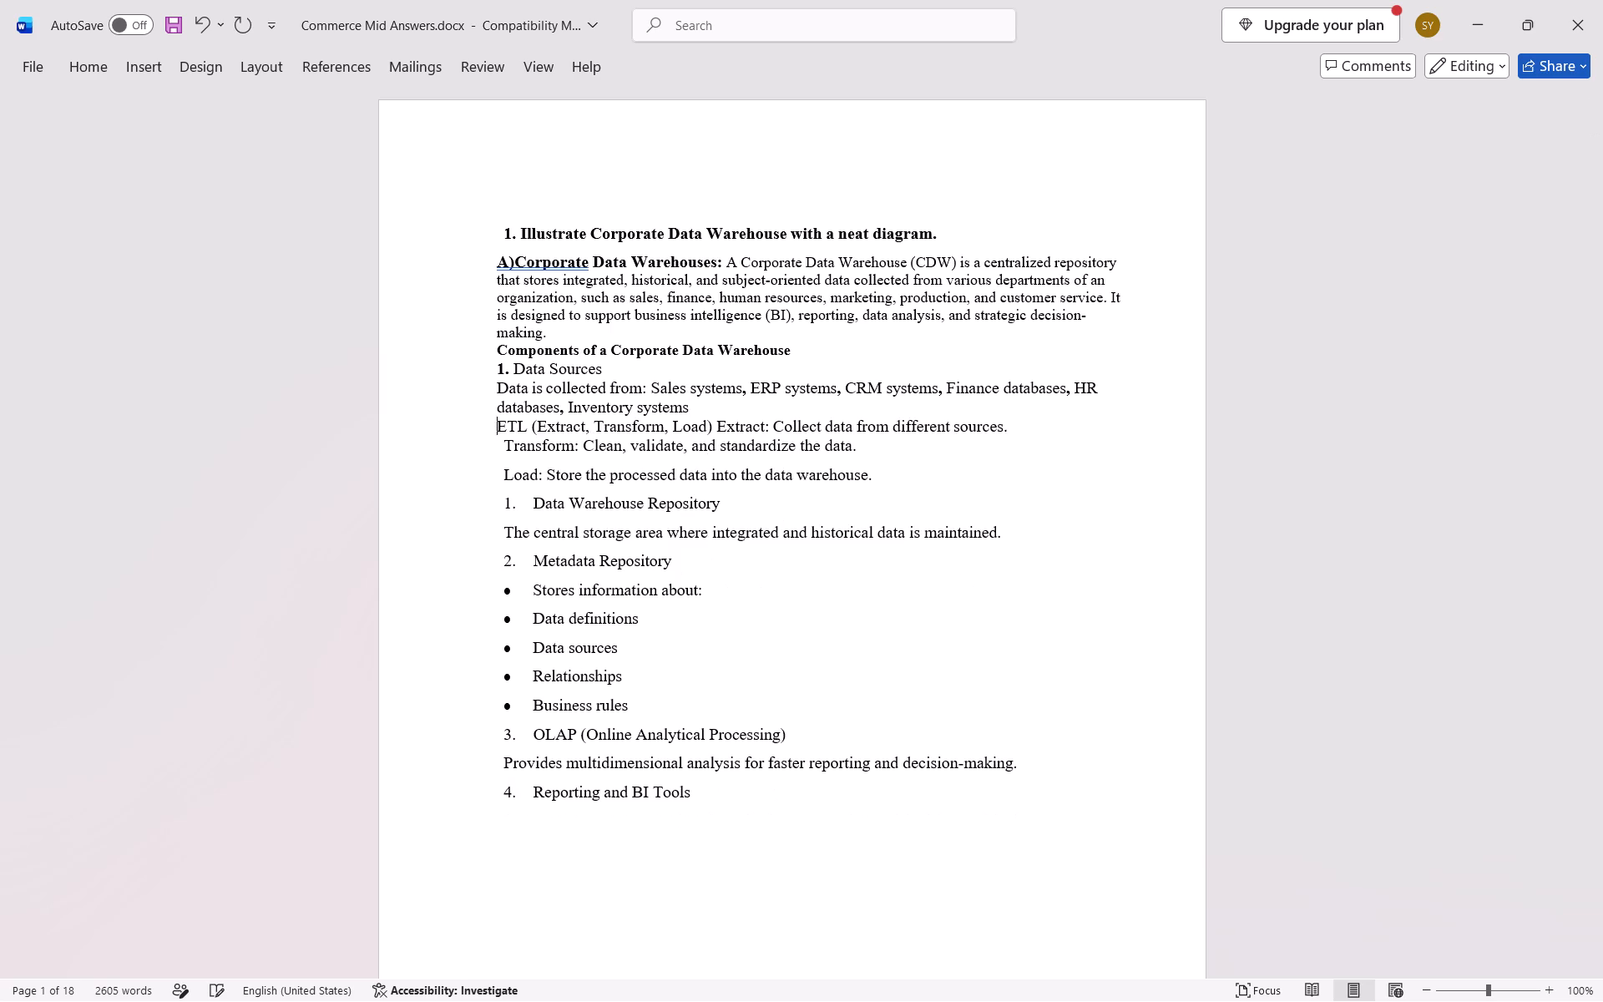
key("2")
key("period")
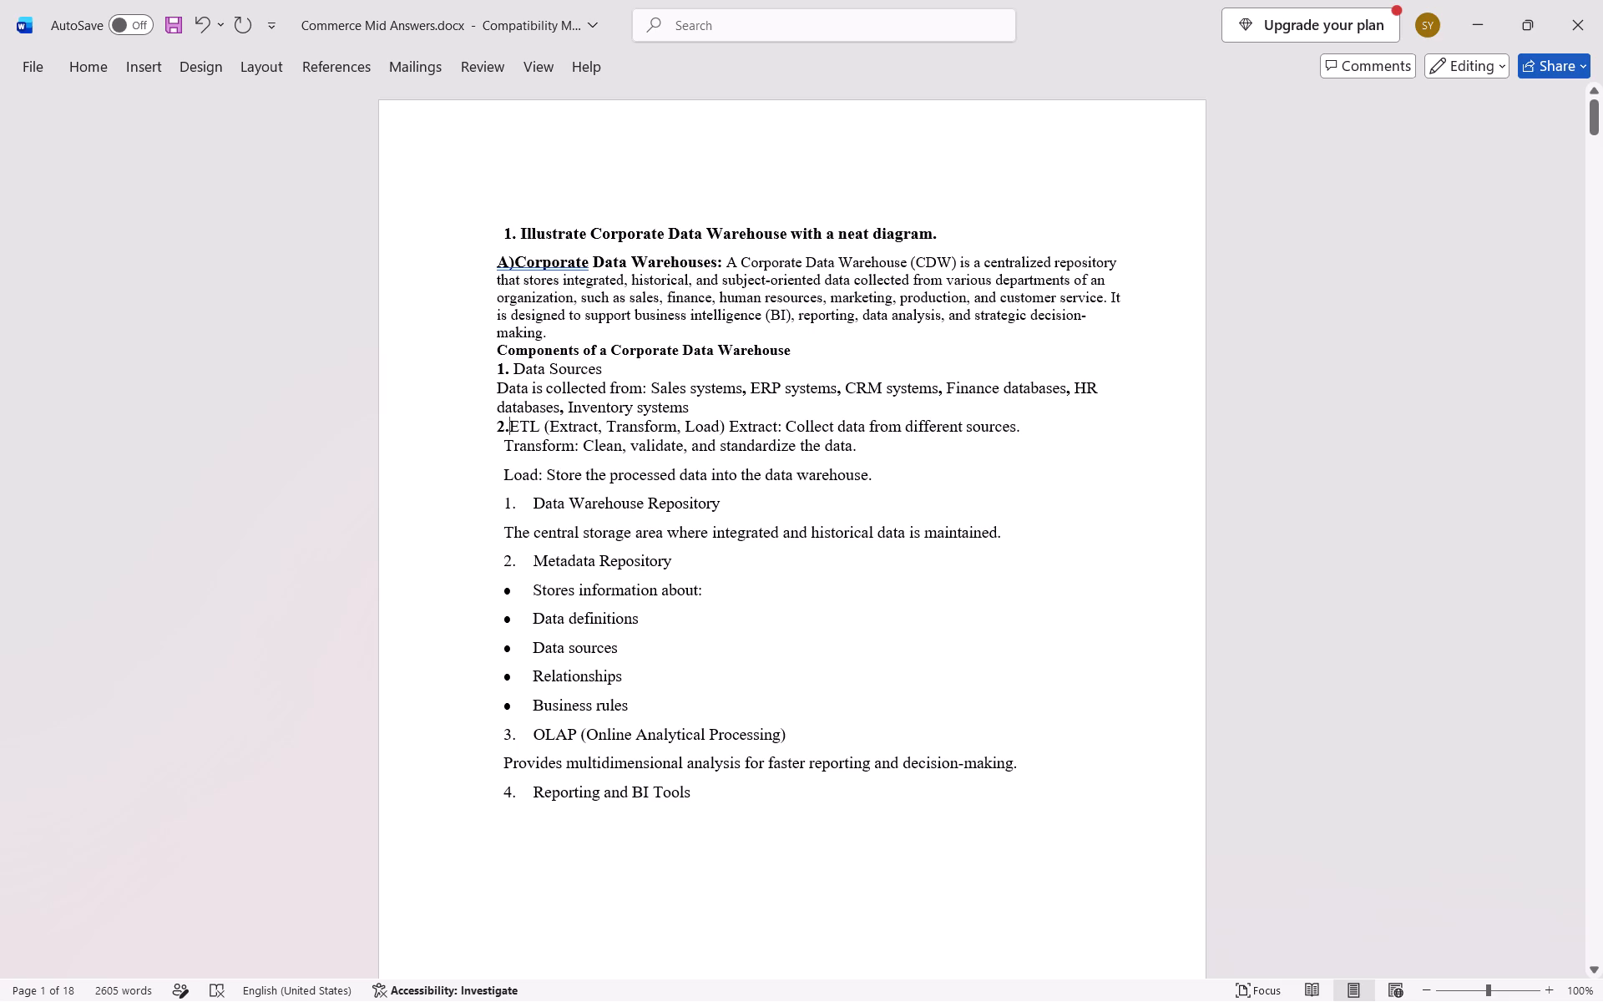
Place the "Transform:" and "Load:" sentences on separate, tightly spaced lines directly below the "Extract:" line.
left_click(506, 445)
key("BackSpace")
key("BackSpace")
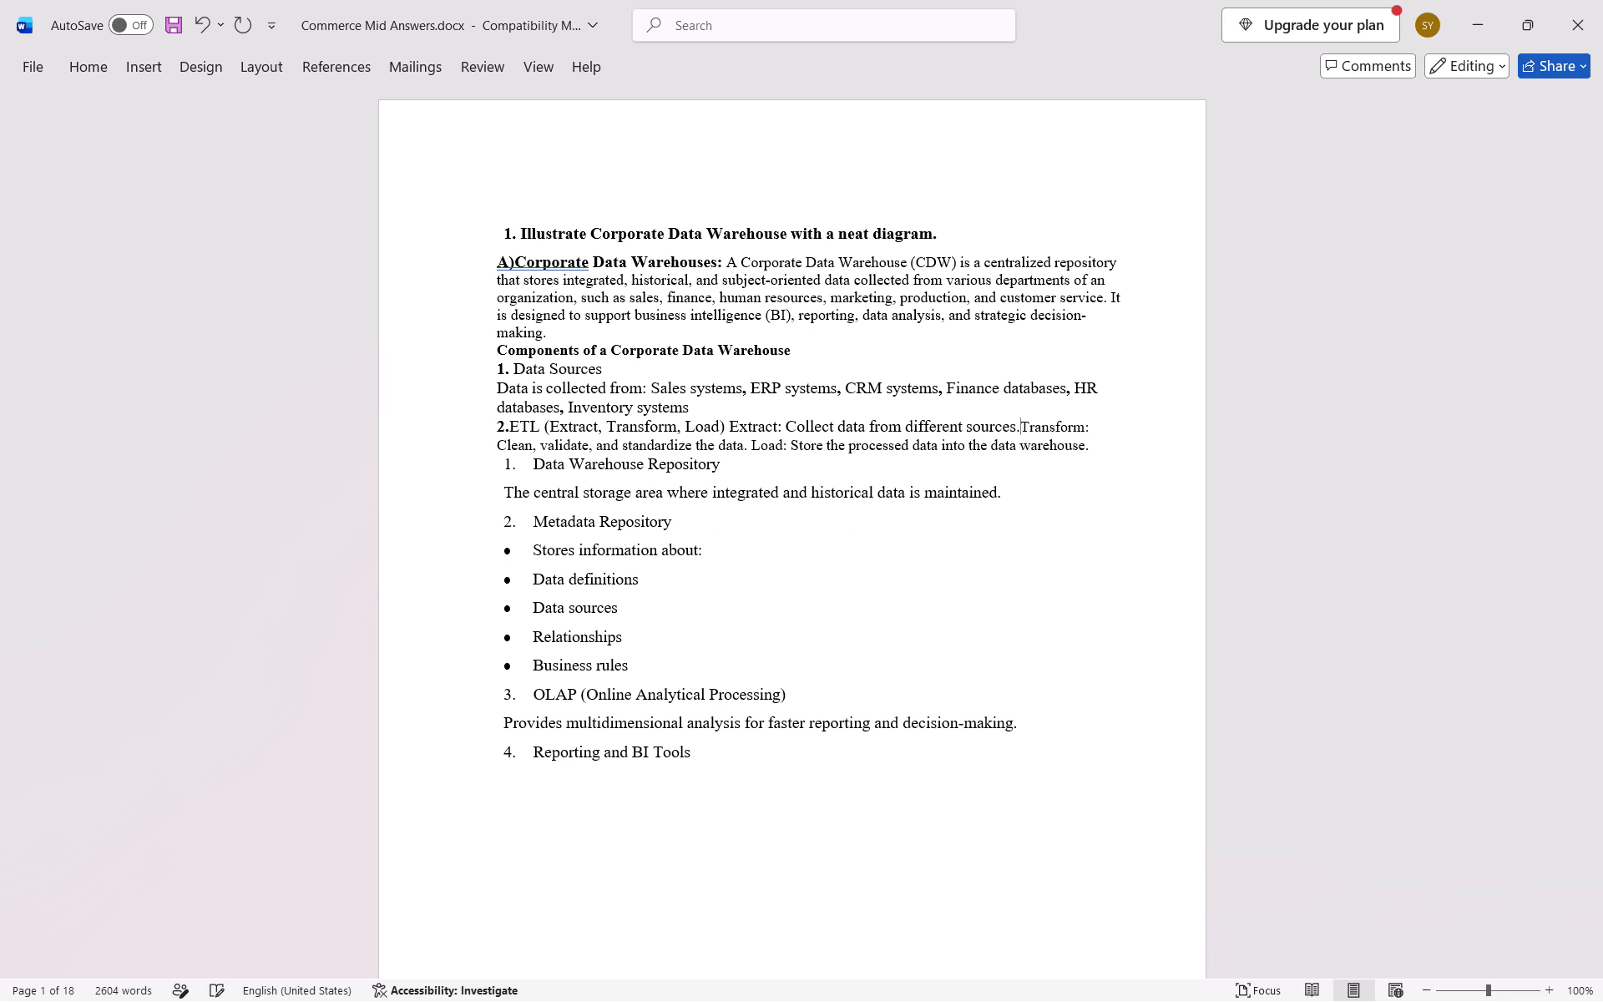
key("shift+Return")
key("Down")
key("Down")
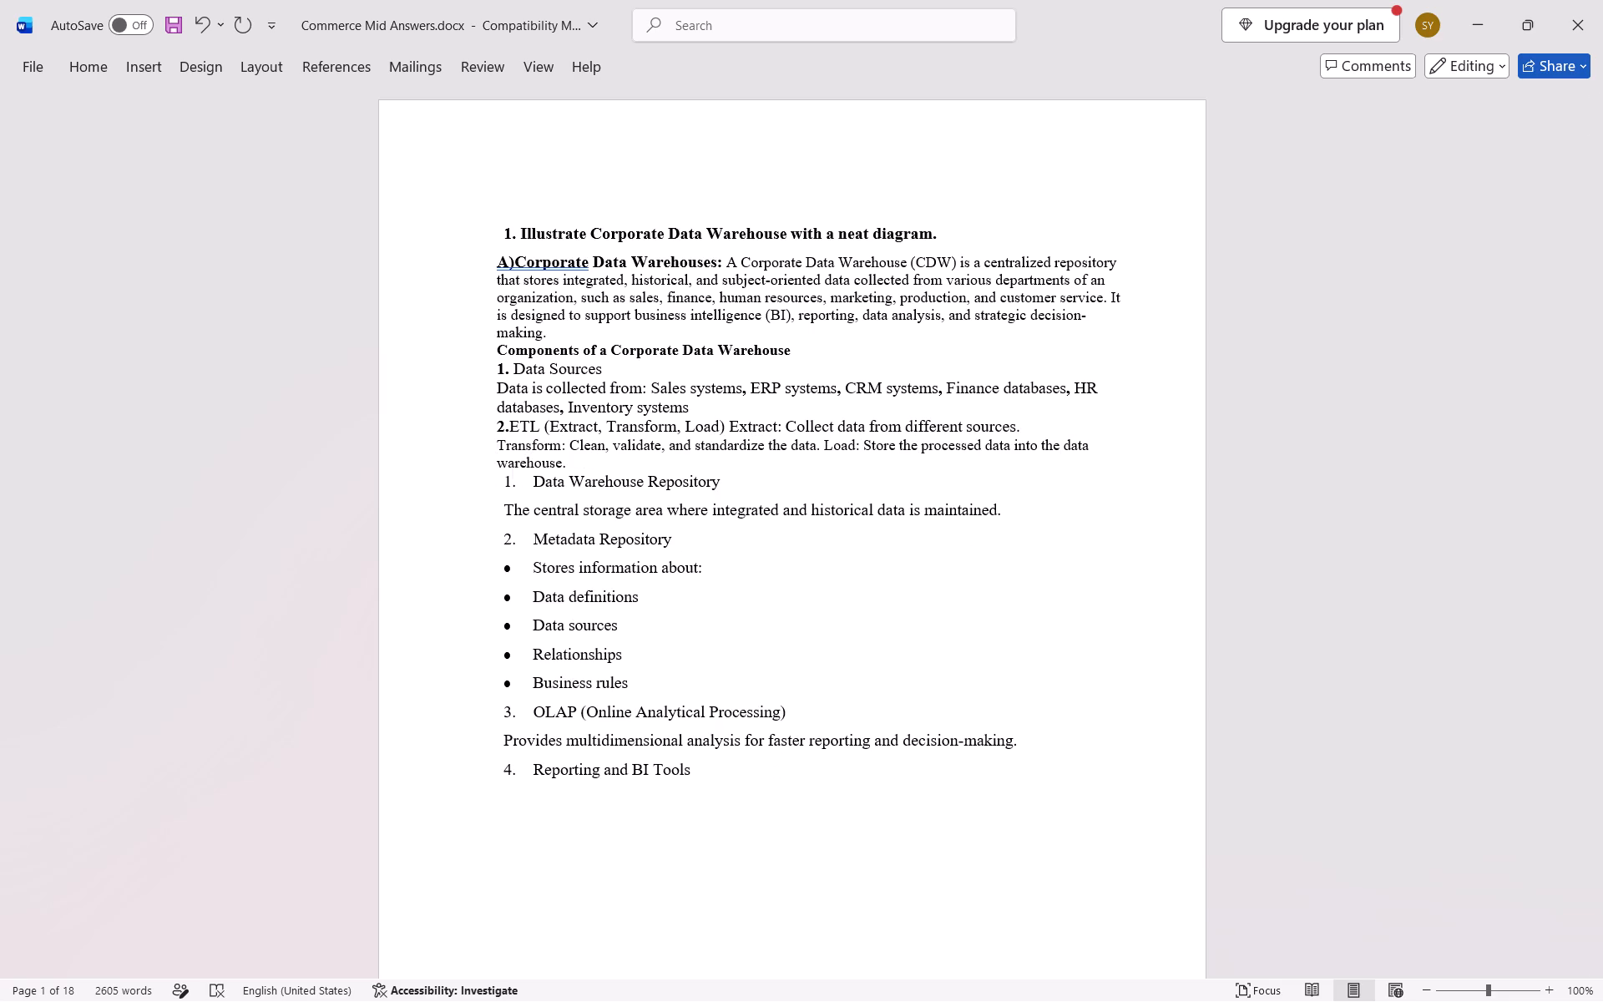
key("Up")
left_click(822, 446)
key("shift+Return")
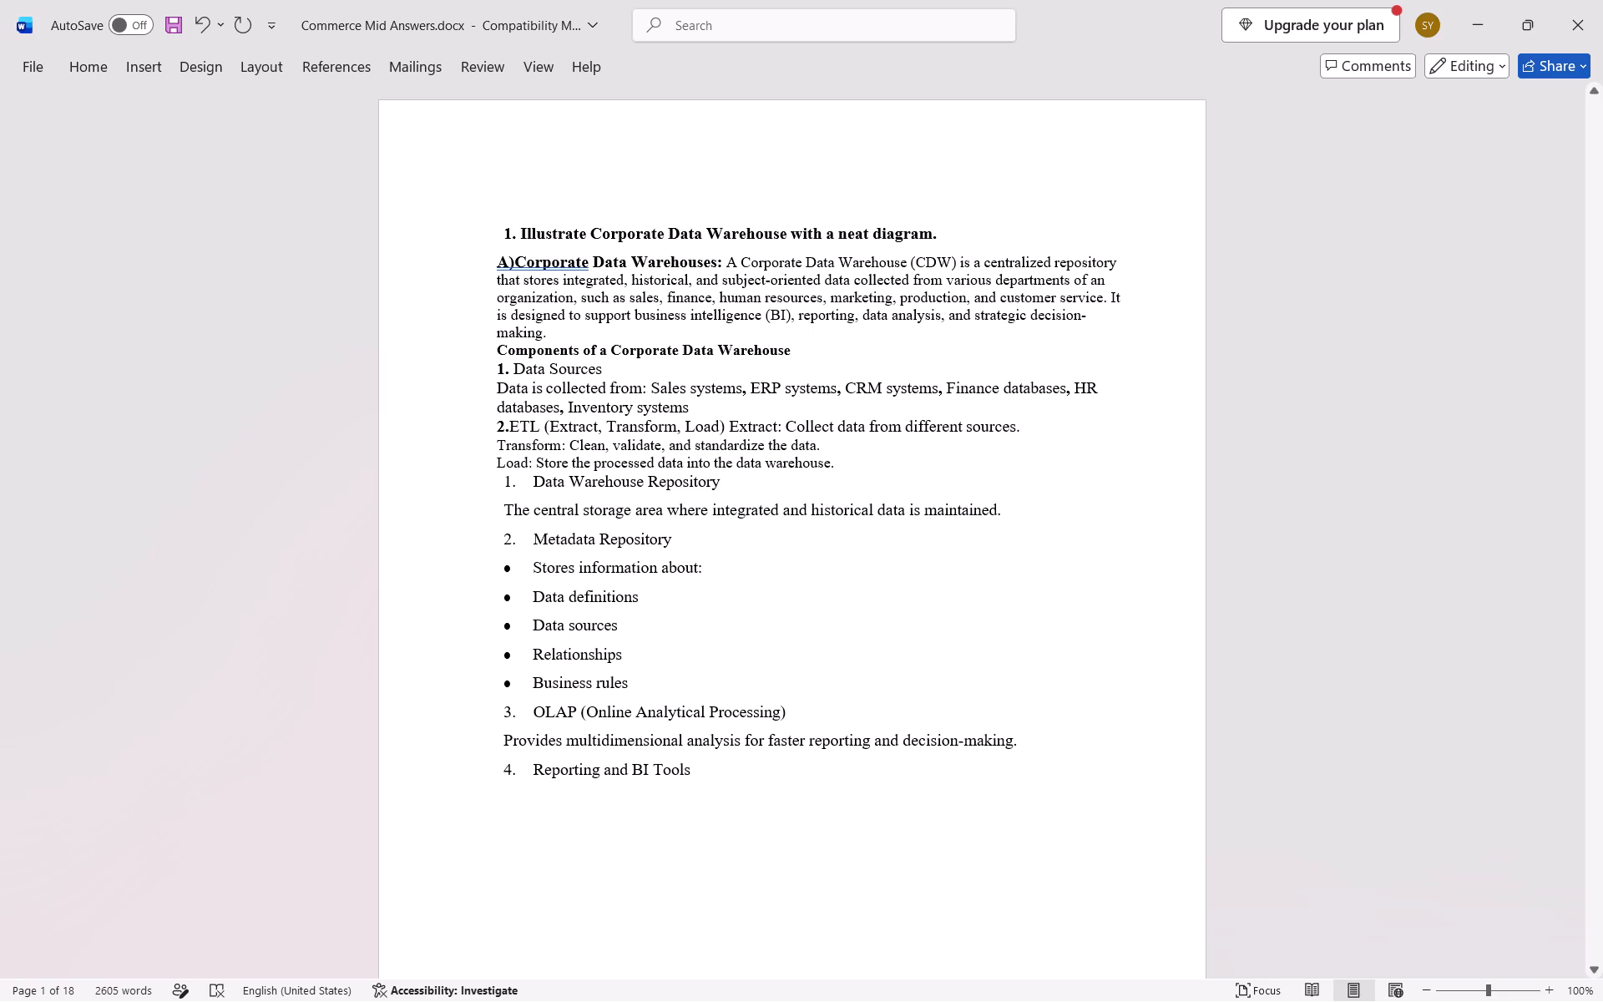
Turn the "Data Warehouse Repository" list item into a plain line directly below the "Load:" line, numbered "3.".
left_click(534, 480)
key("BackSpace")
key("BackSpace")
key("BackSpace")
key("shift+Return")
key("3")
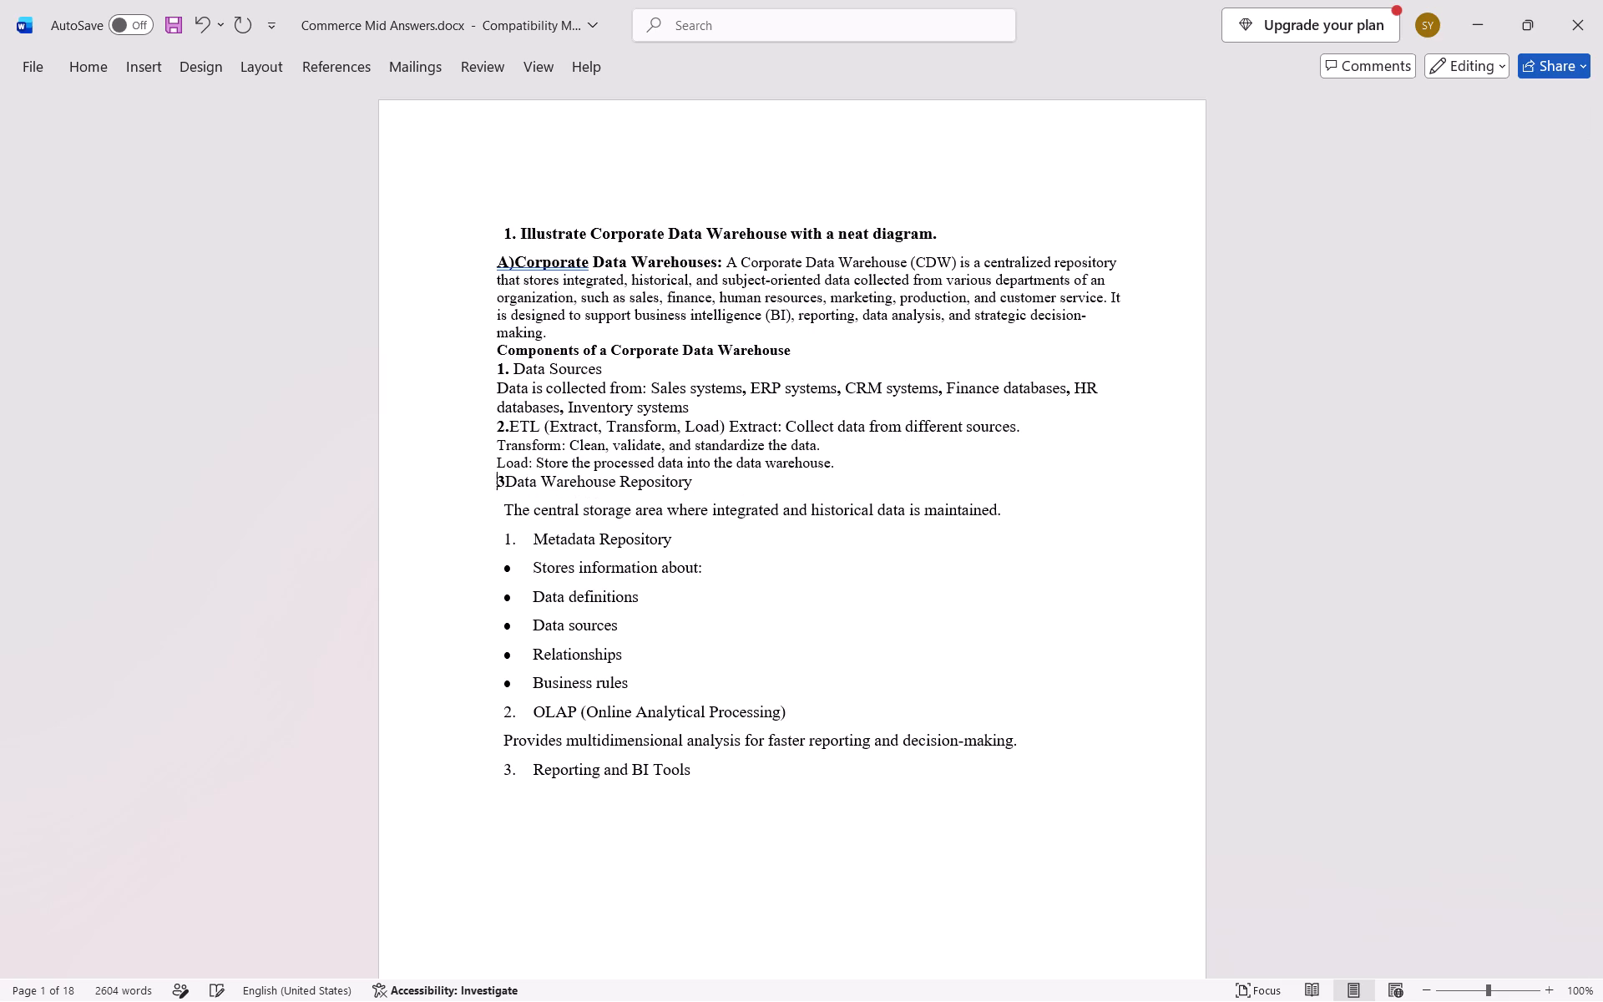
key("period")
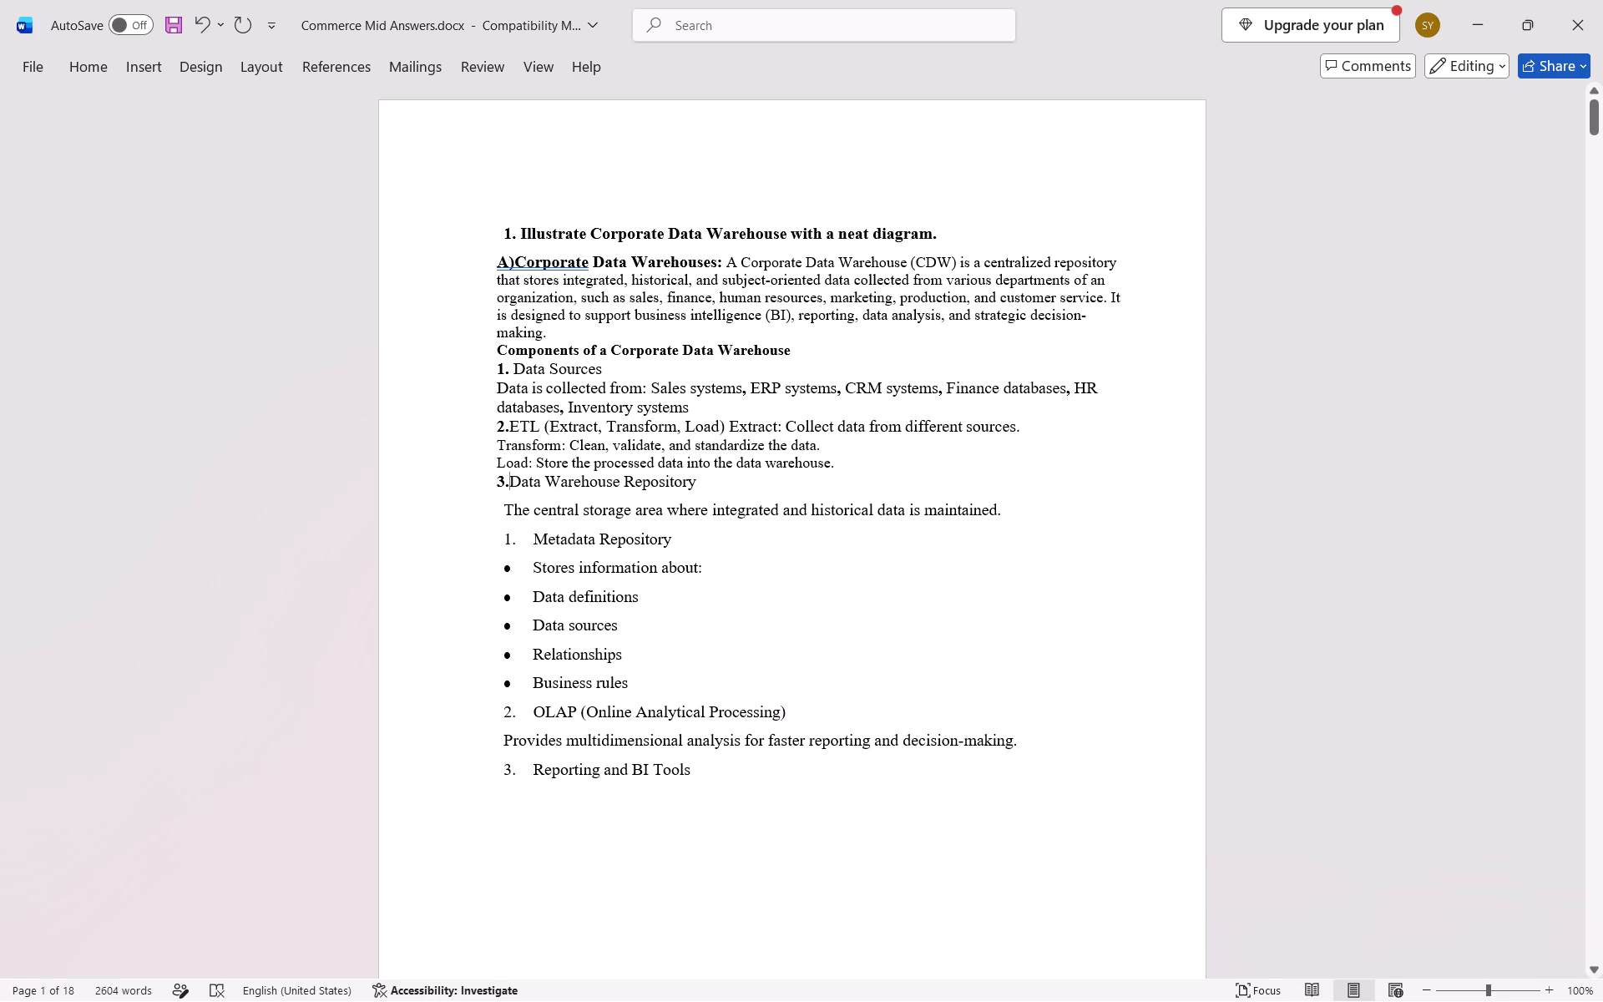
Pull the "The central storage area" sentence up as a line break directly below the "Data Warehouse Repository" heading.
left_click(507, 510)
key("BackSpace")
key("BackSpace")
key("shift+Return")
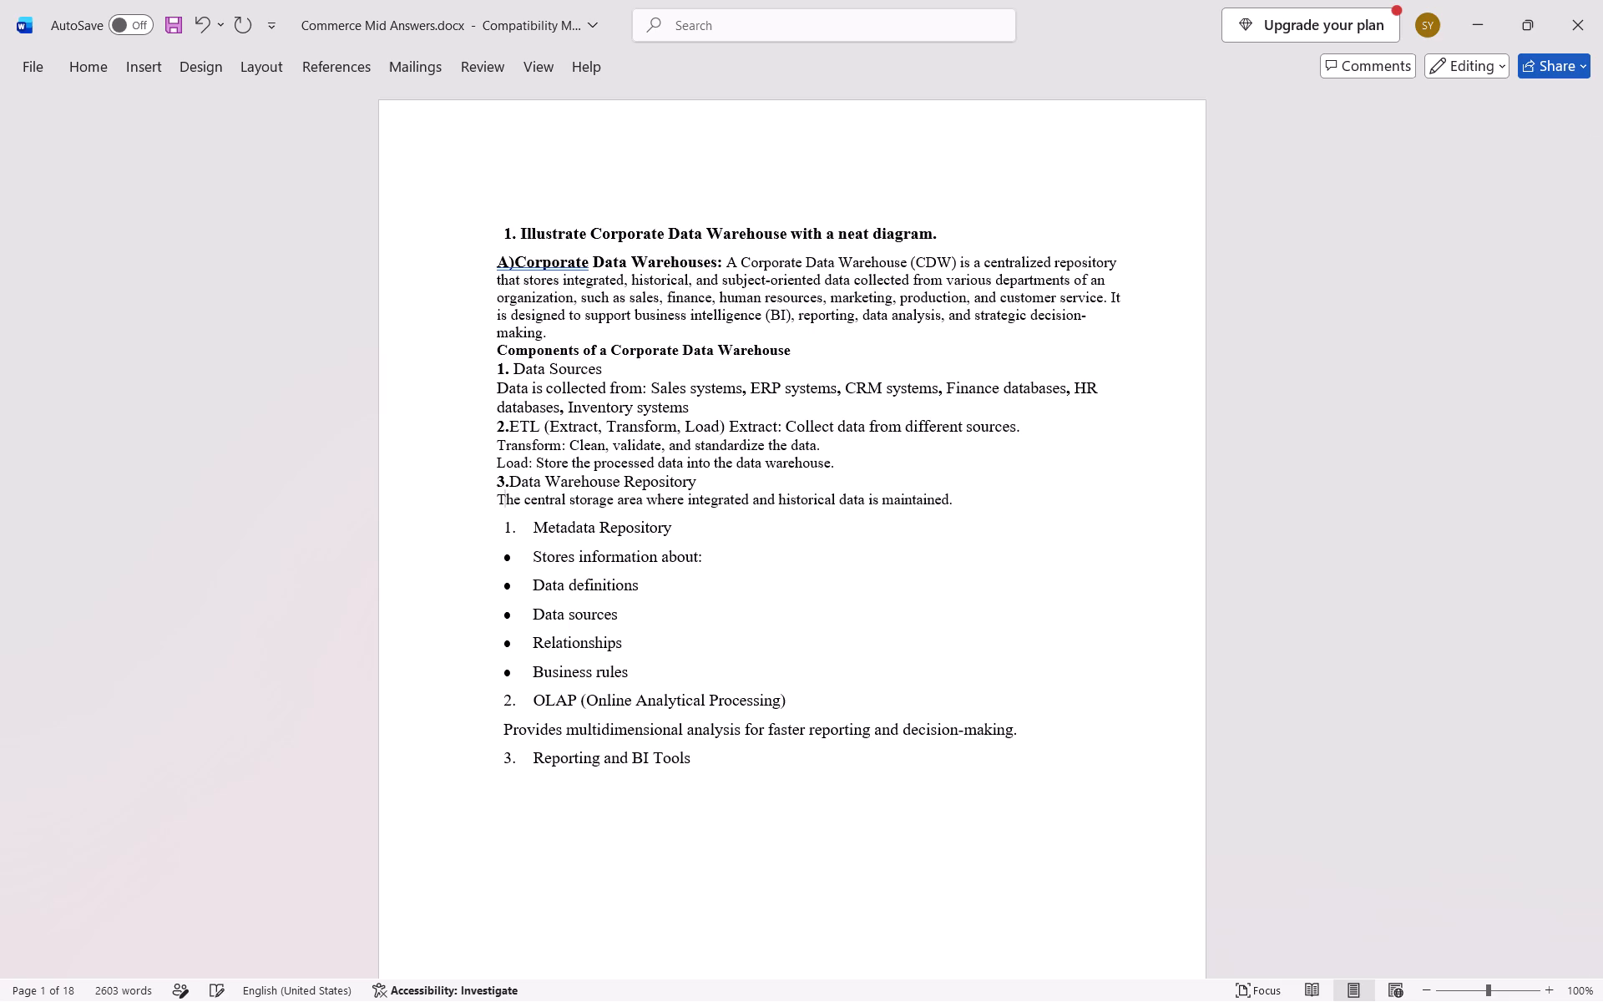
Turn the "Metadata Repository" list item into a plain line directly below the central storage area sentence, numbered "4.".
key("Down")
key("BackSpace")
key("BackSpace")
key("BackSpace")
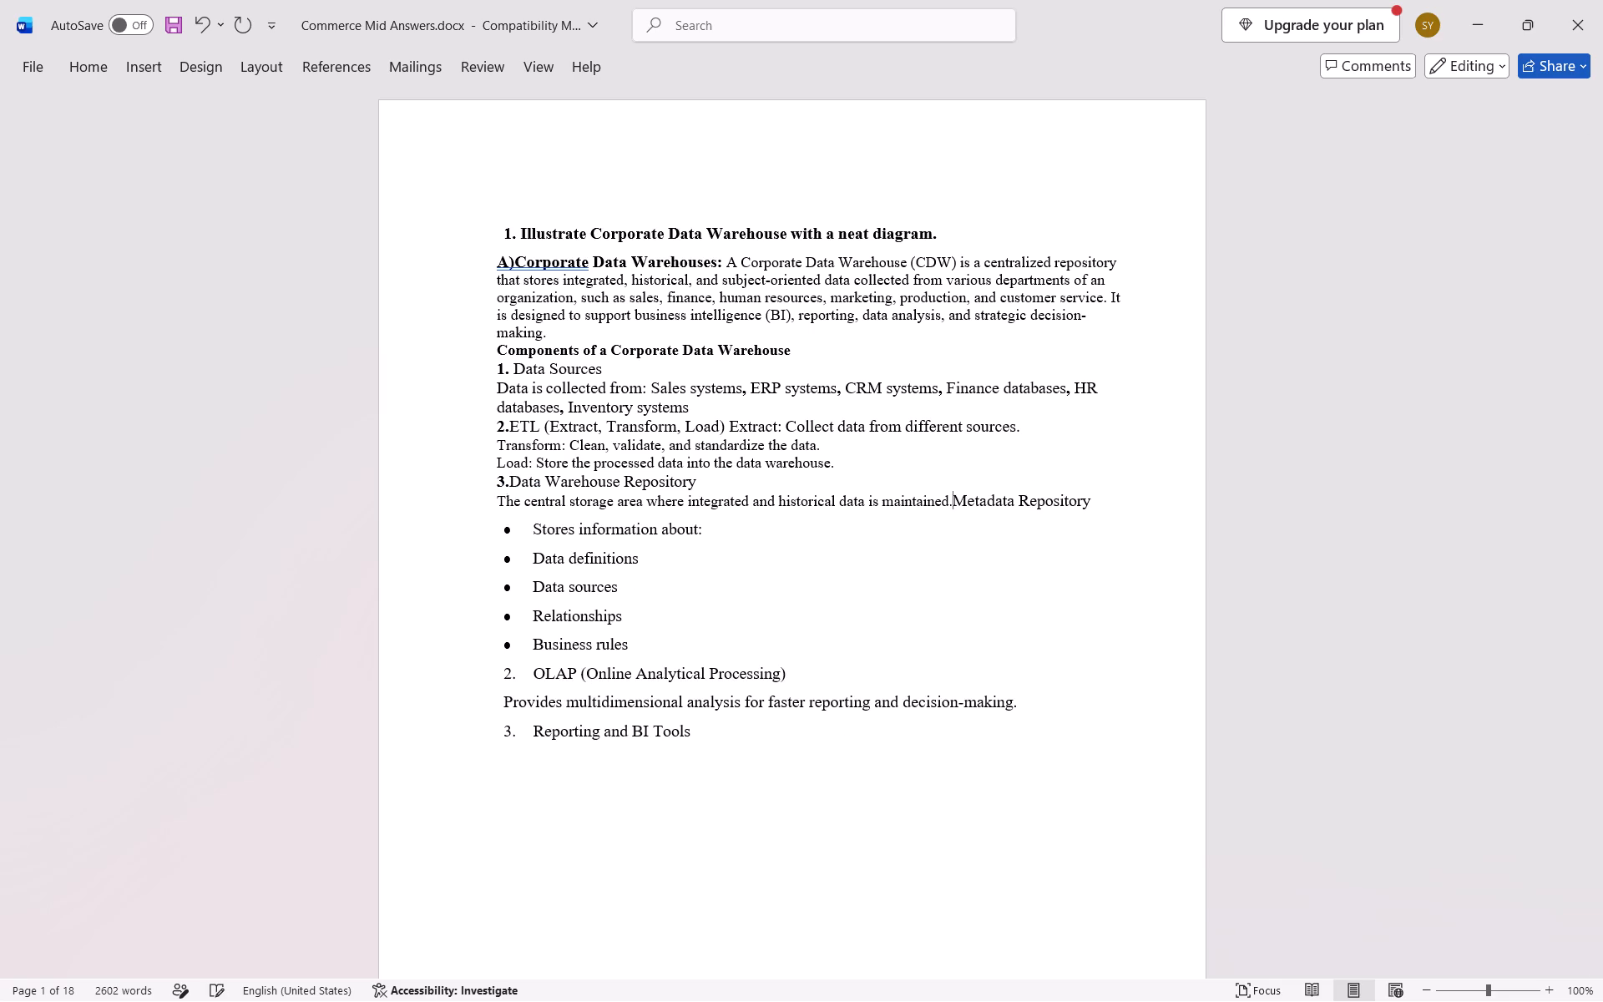
key("shift+Return")
key("4")
key("period")
Remove the bullet from "Stores information about:" and place it on a line directly below "Metadata Repository".
key("Down")
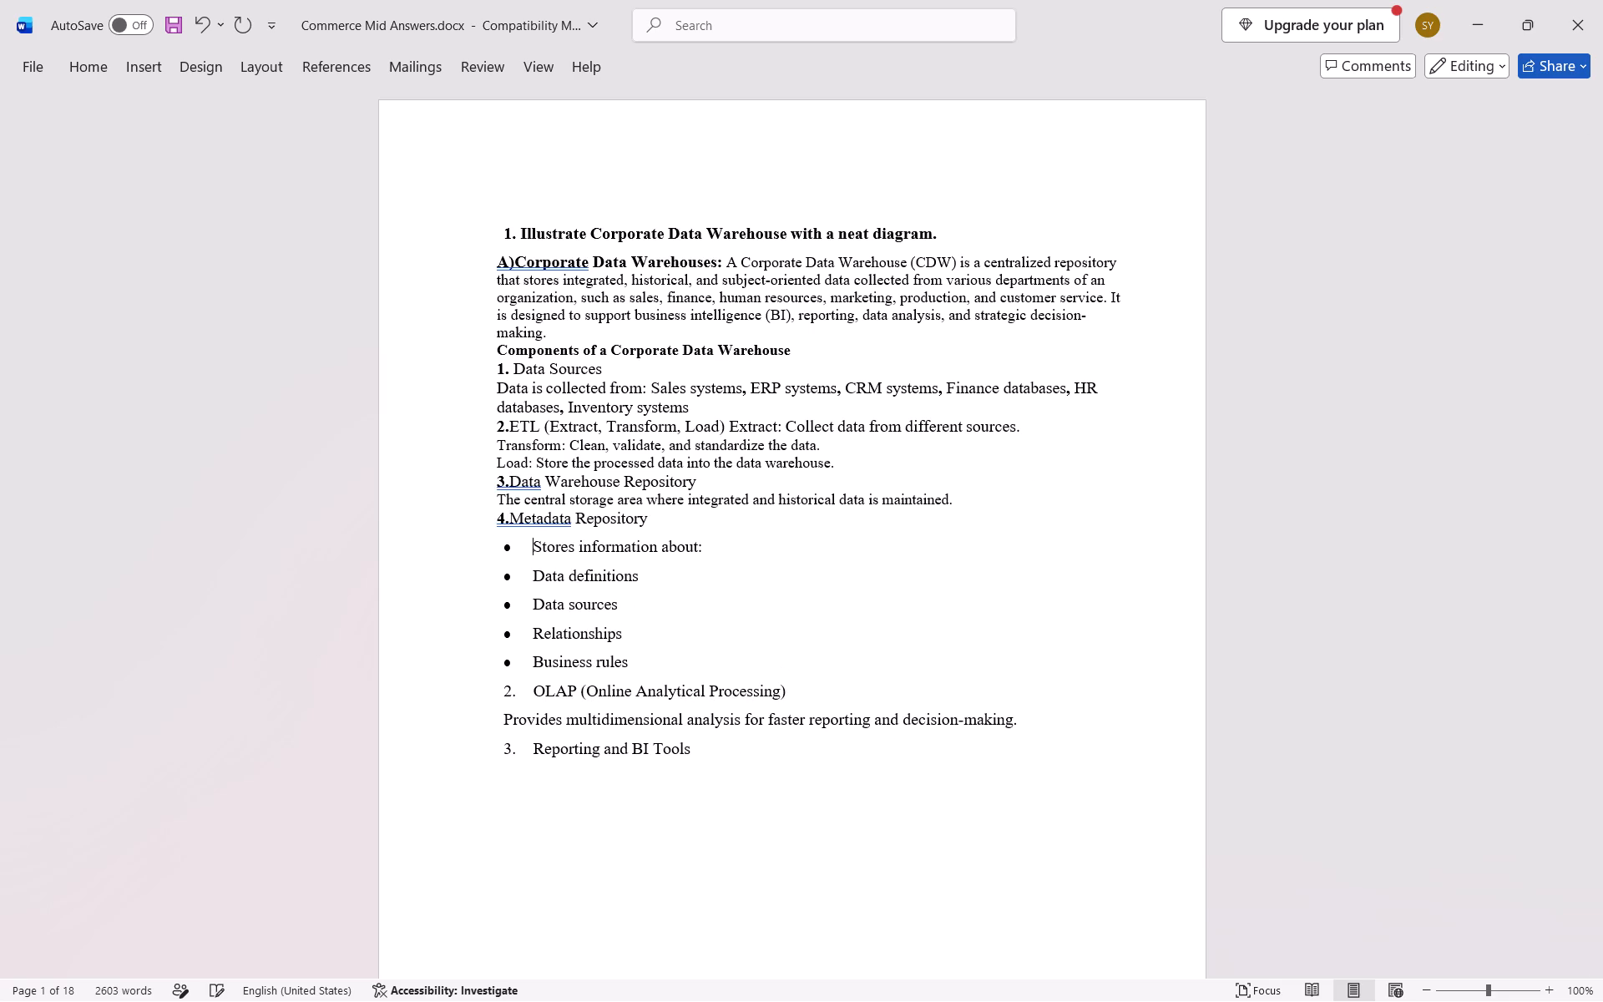
key("BackSpace")
key("BackSpace")
key("BackSpace")
key("shift+Return")
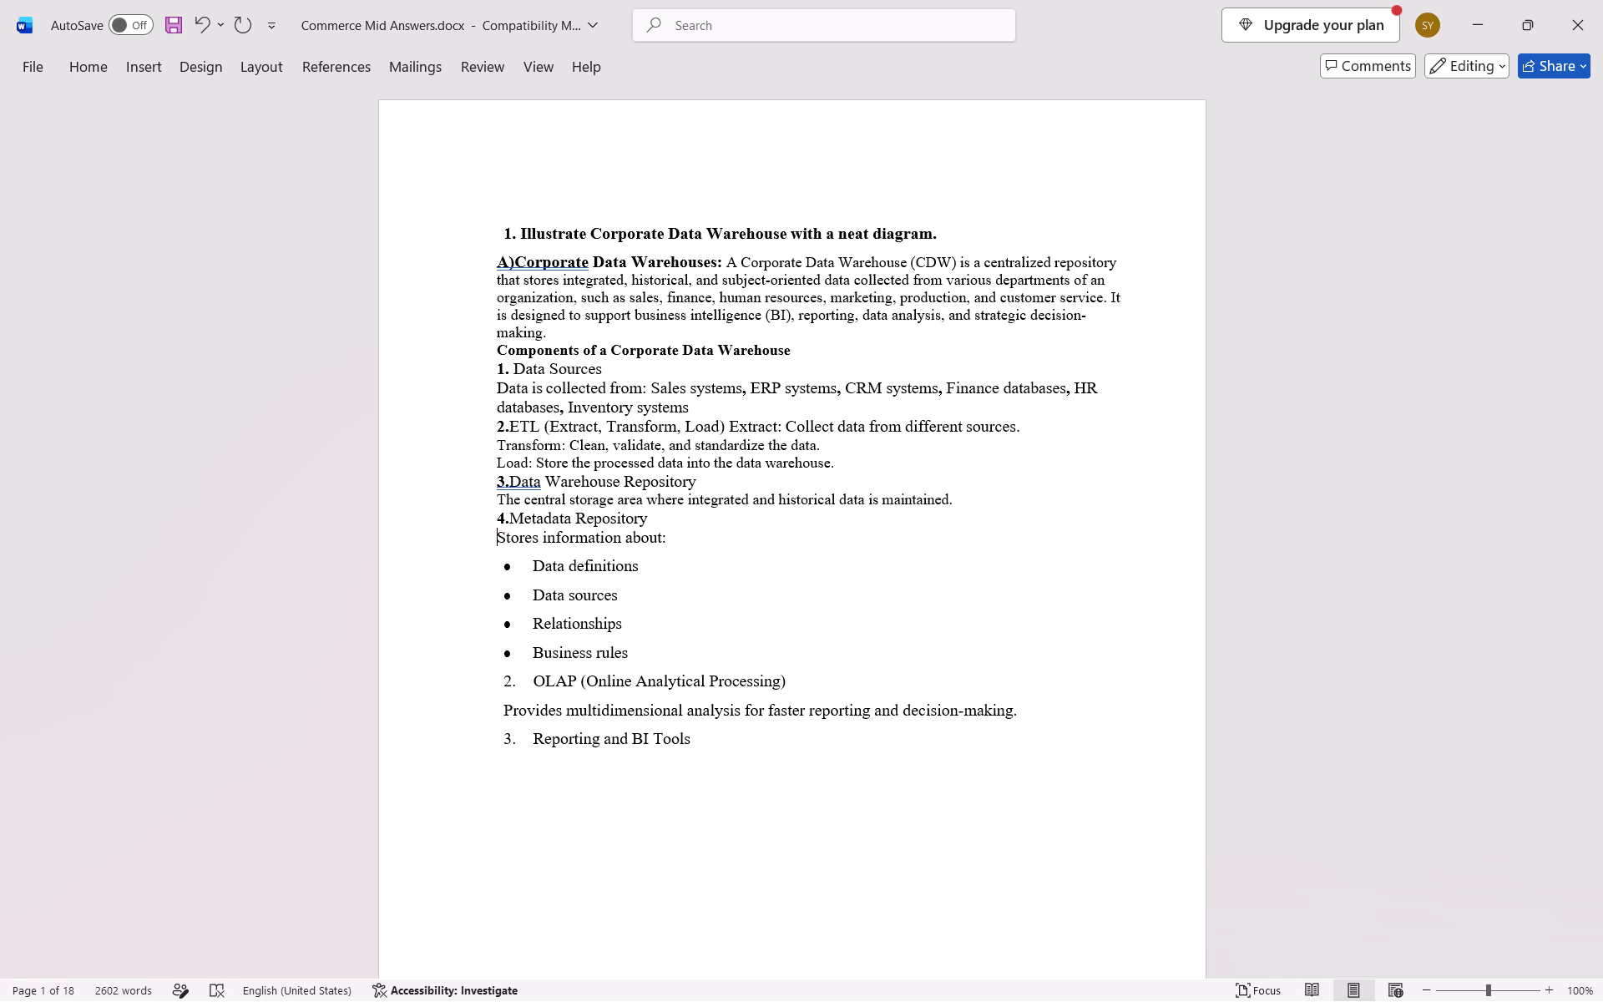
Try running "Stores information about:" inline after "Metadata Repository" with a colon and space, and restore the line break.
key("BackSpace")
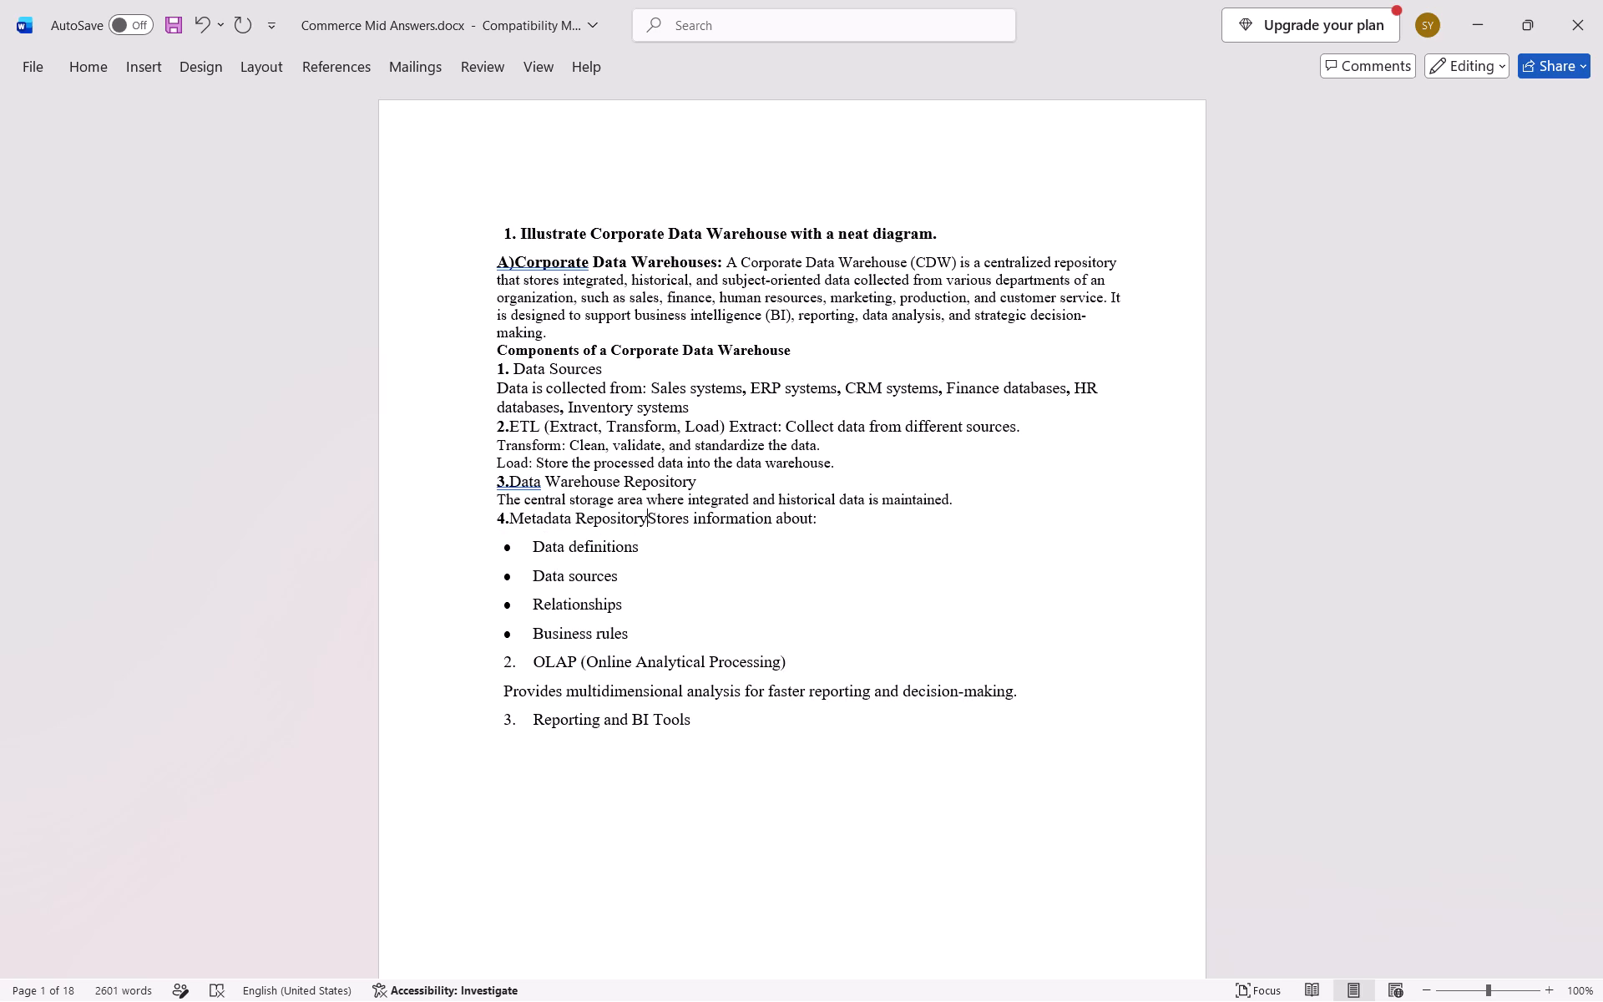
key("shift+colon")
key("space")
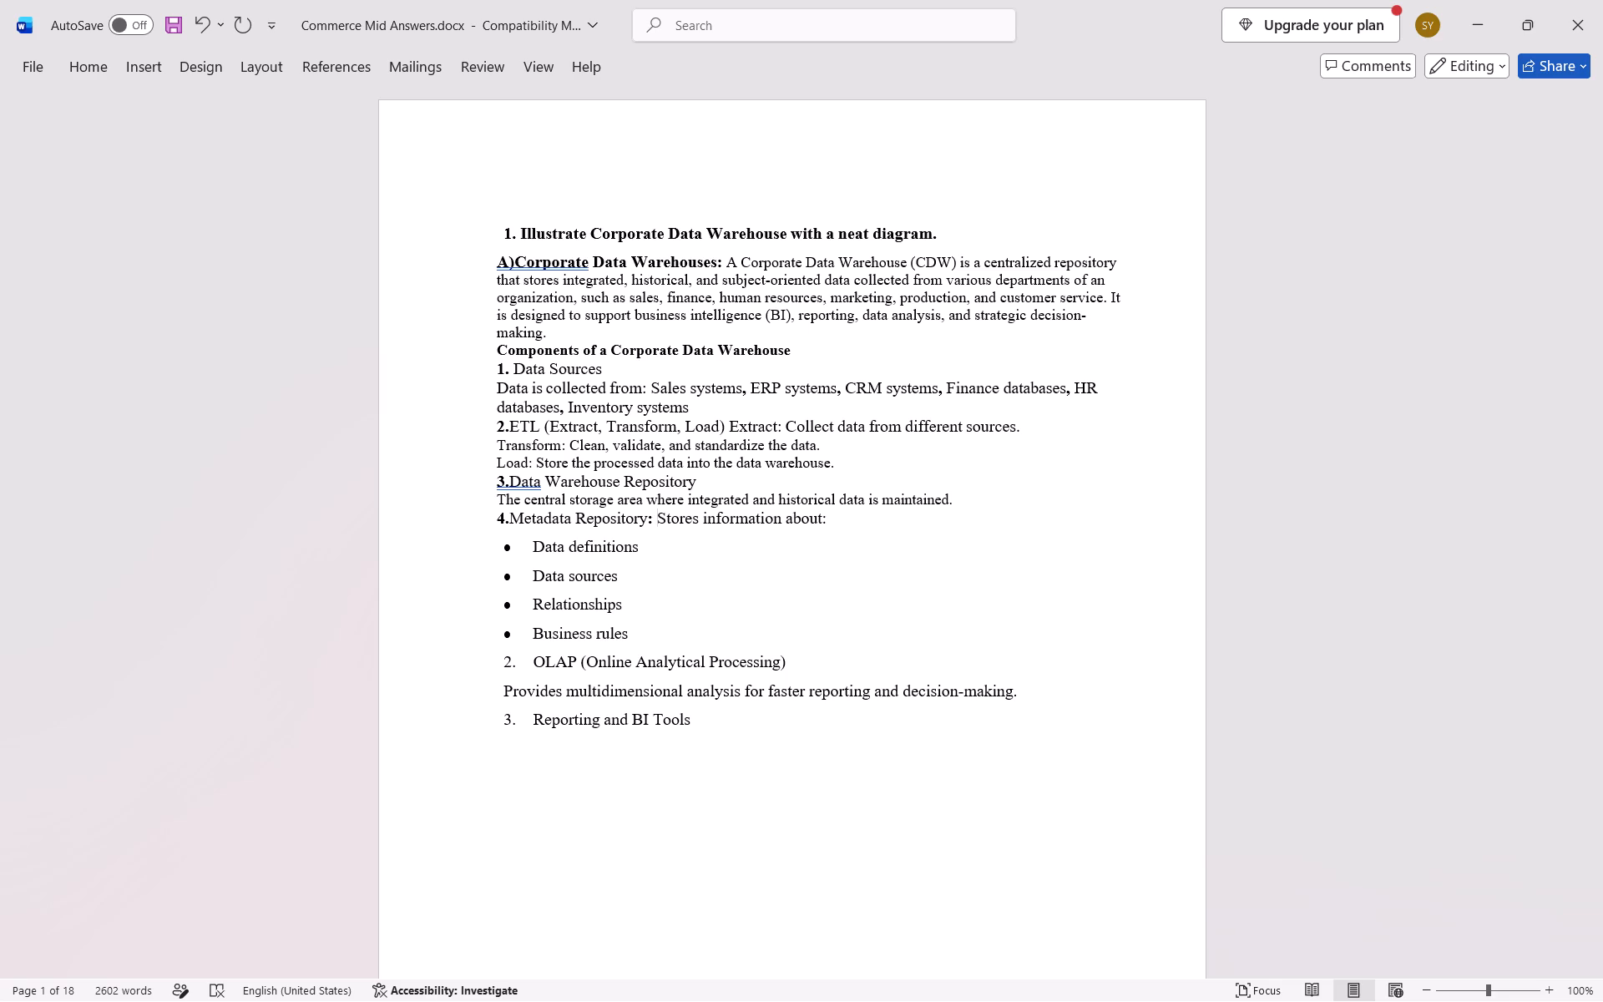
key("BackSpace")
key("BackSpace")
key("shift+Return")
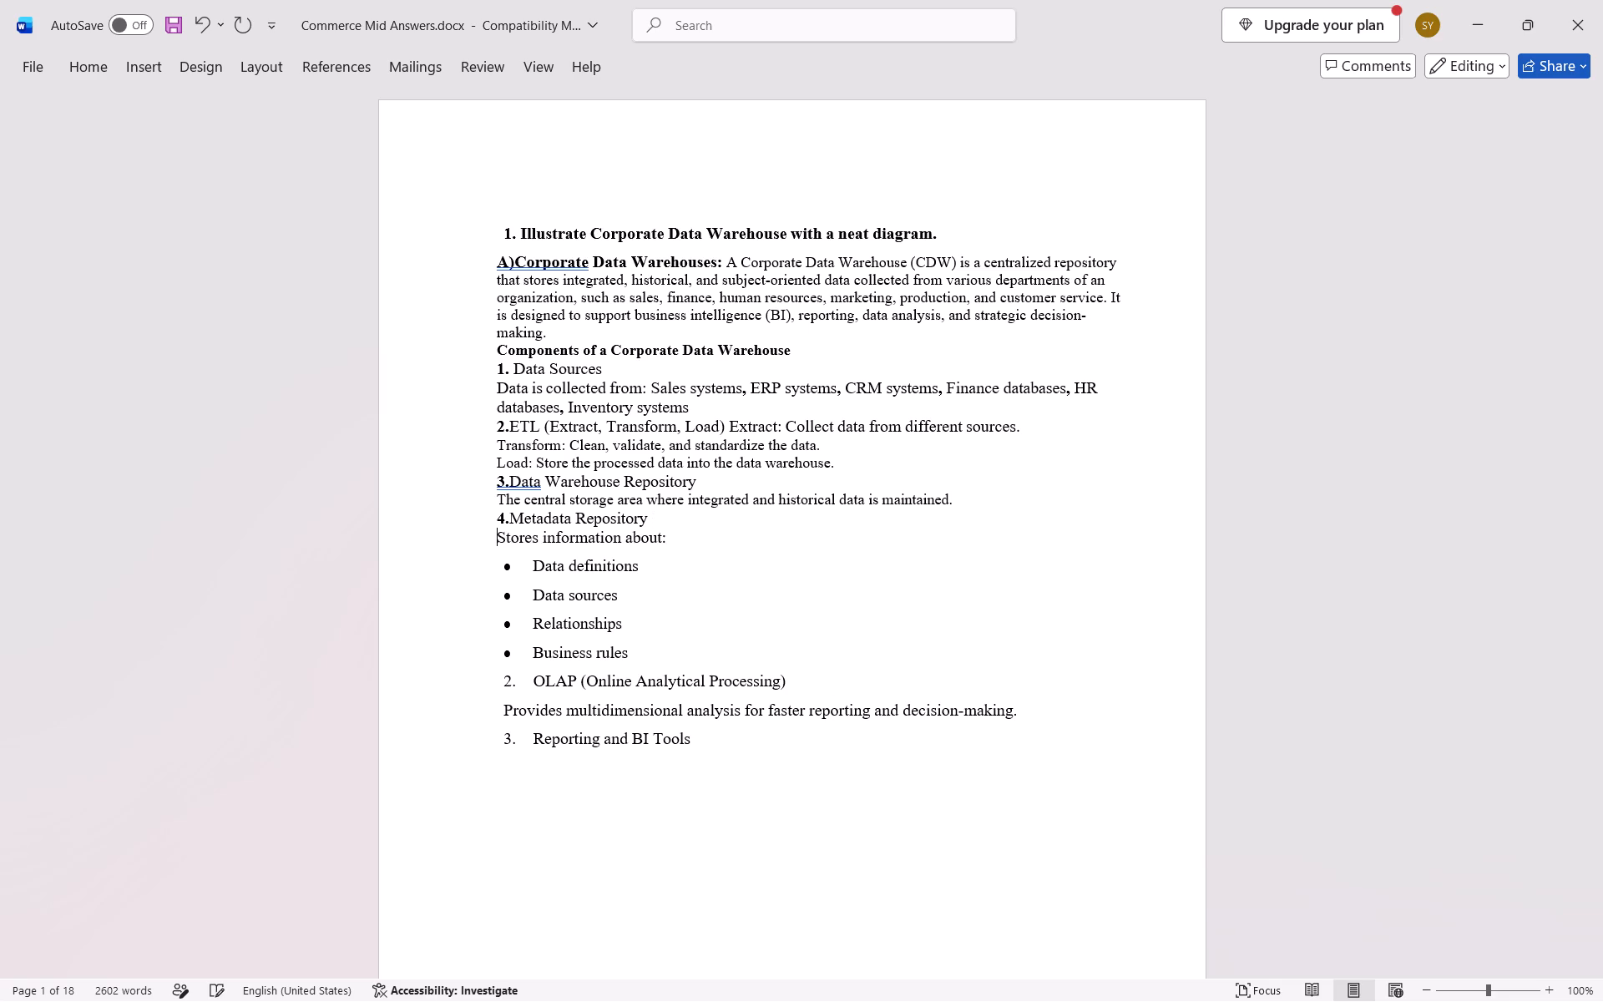
Join the "Data definitions" bullet onto the line after "Stores information about:", separated by a space.
key("Down")
key("BackSpace")
key("BackSpace")
key("BackSpace")
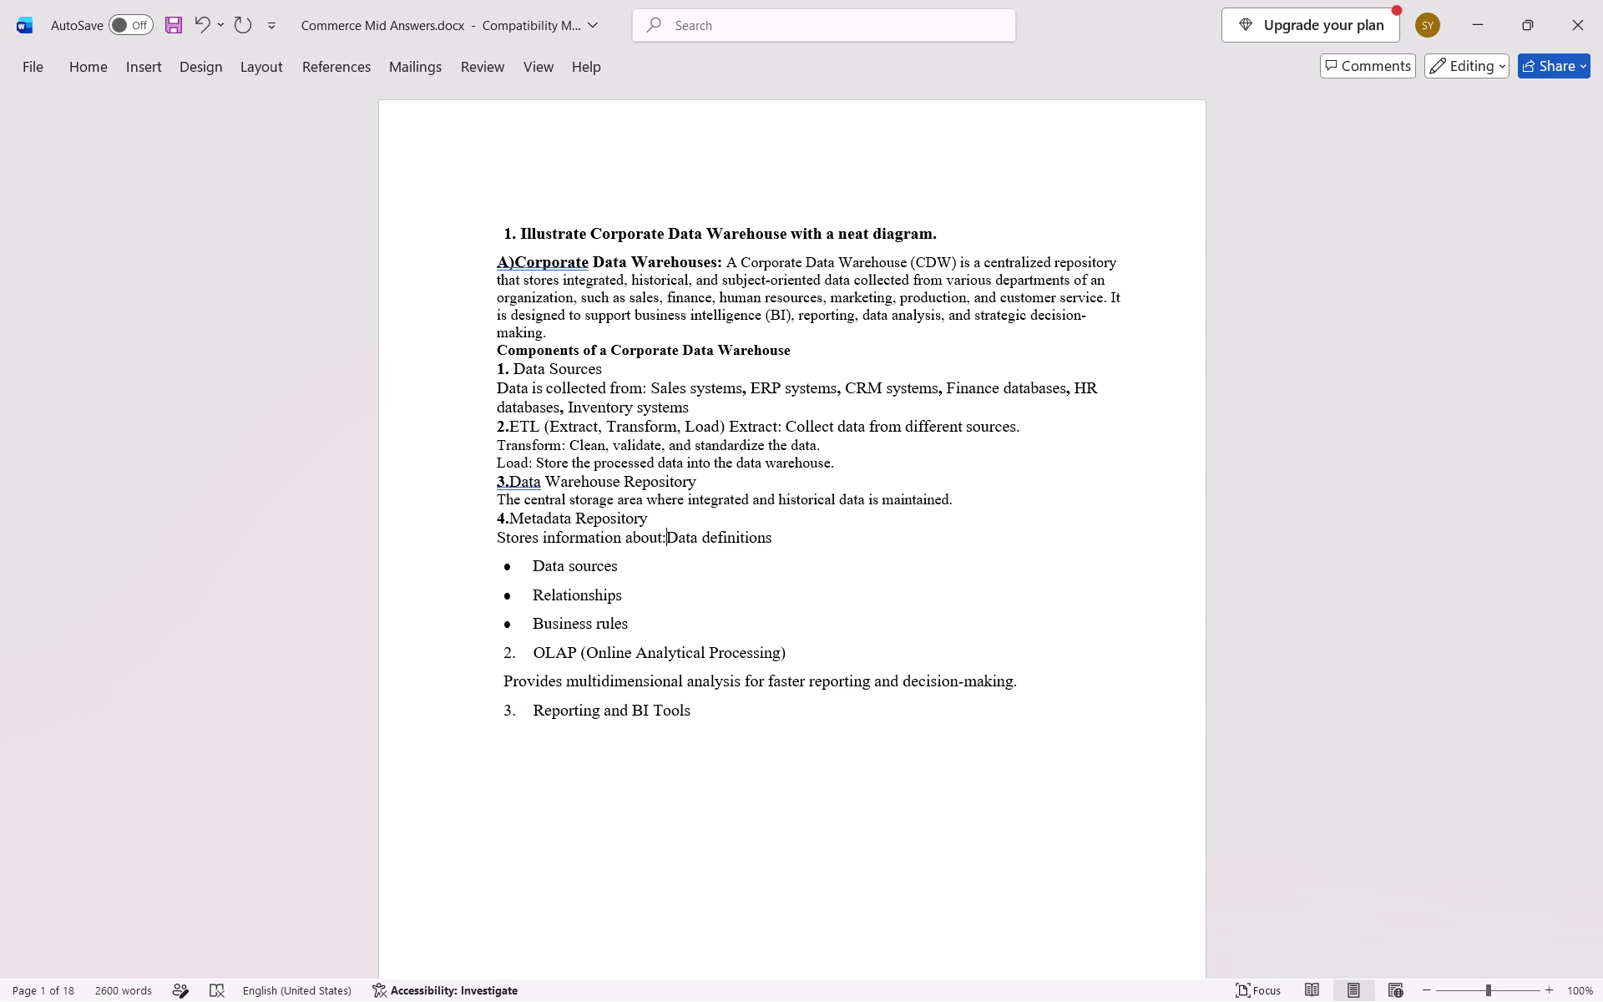
key("space")
Join the "Data sources" bullet onto the line after "Data definitions", separated by a comma and a space.
key("ctrl+Right")
key("ctrl+Right")
key("comma")
key("space")
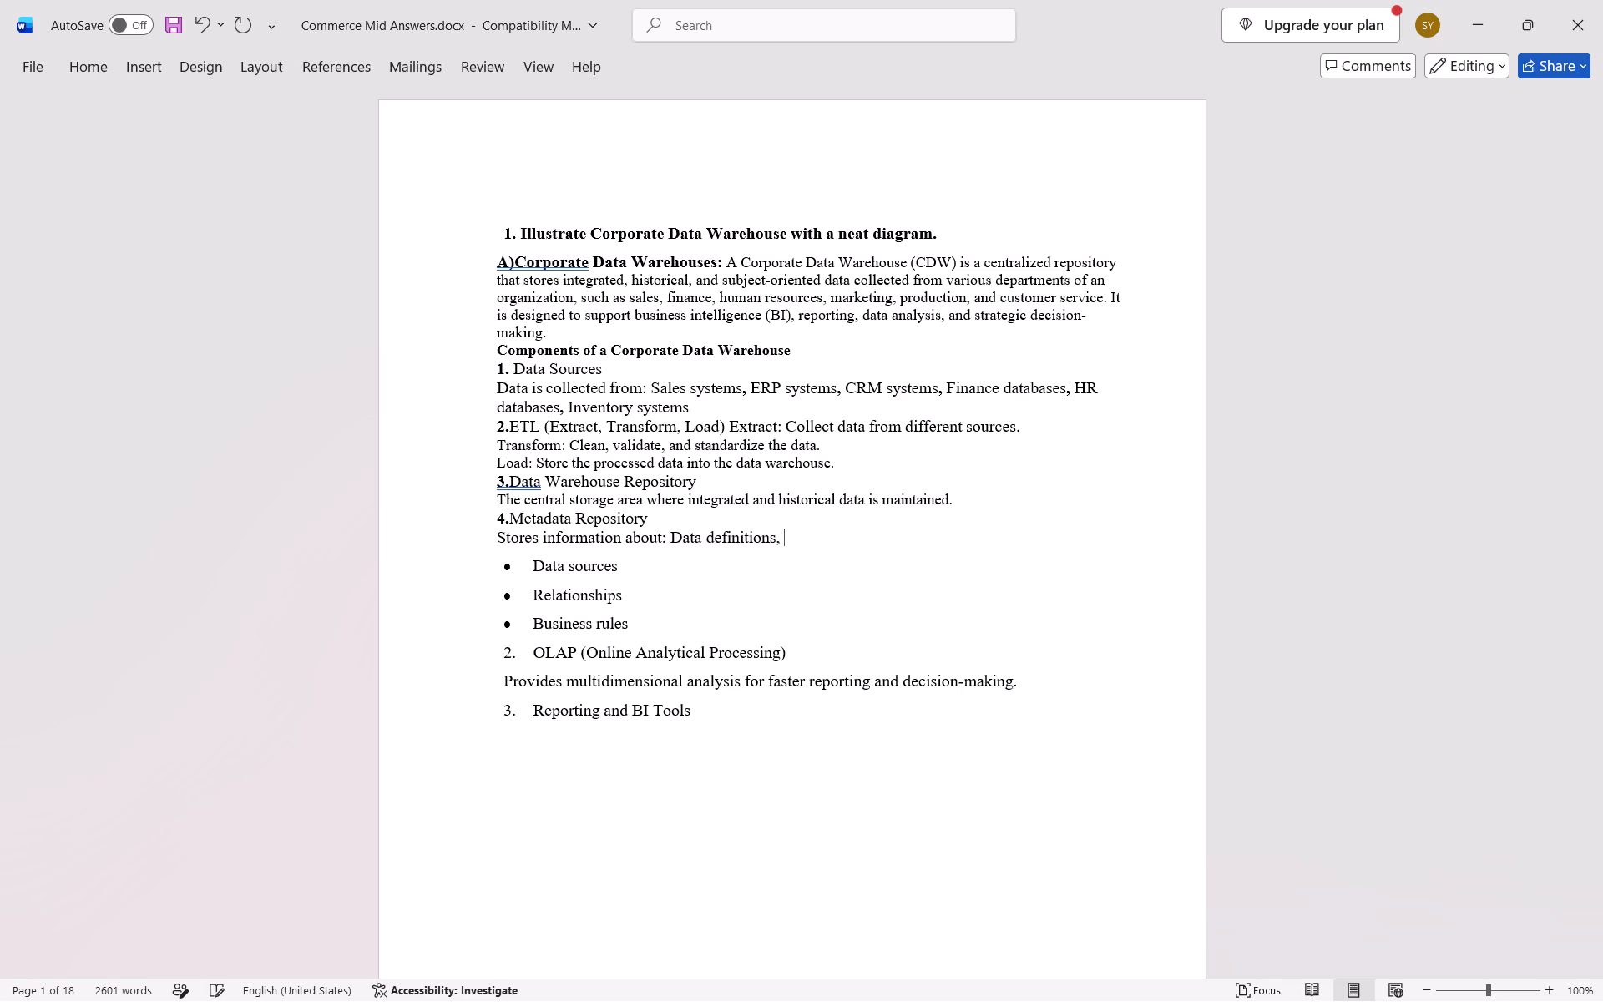
key("Down")
key("ctrl+Left")
key("ctrl+Left")
key("BackSpace")
key("BackSpace")
key("BackSpace")
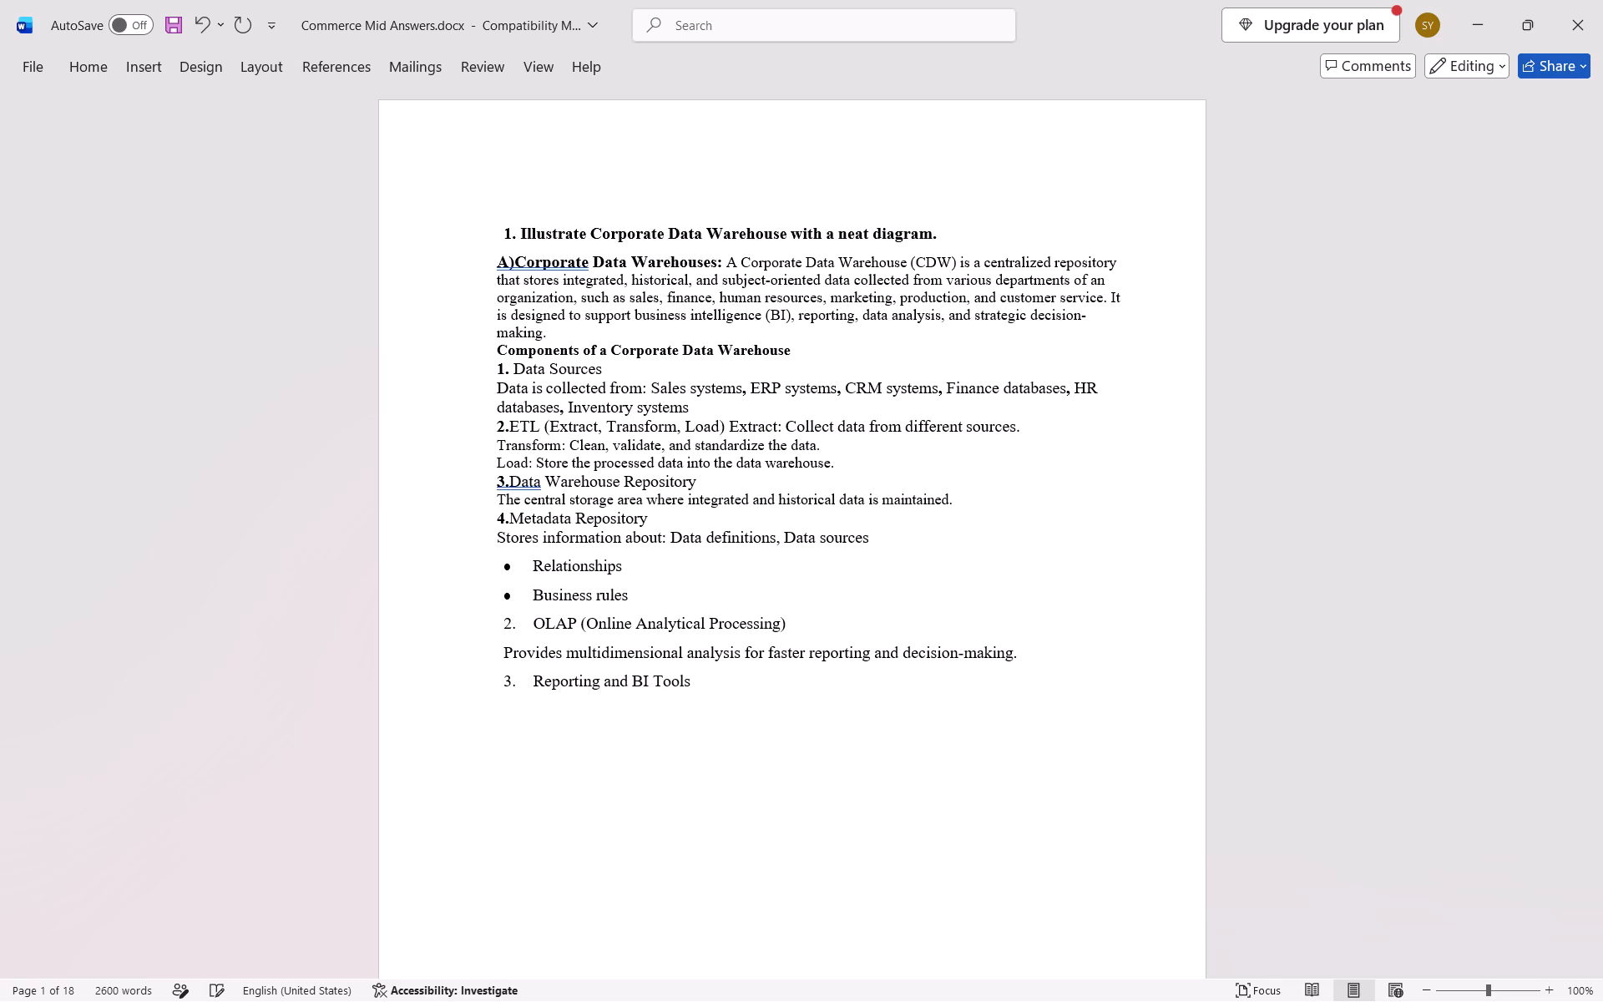
Join the "Relationships" bullet onto the line after "Data sources", separated by a comma and a space.
key("Down")
key("ctrl+Left")
key("BackSpace")
key("BackSpace")
key("BackSpace")
type(",")
key("space")
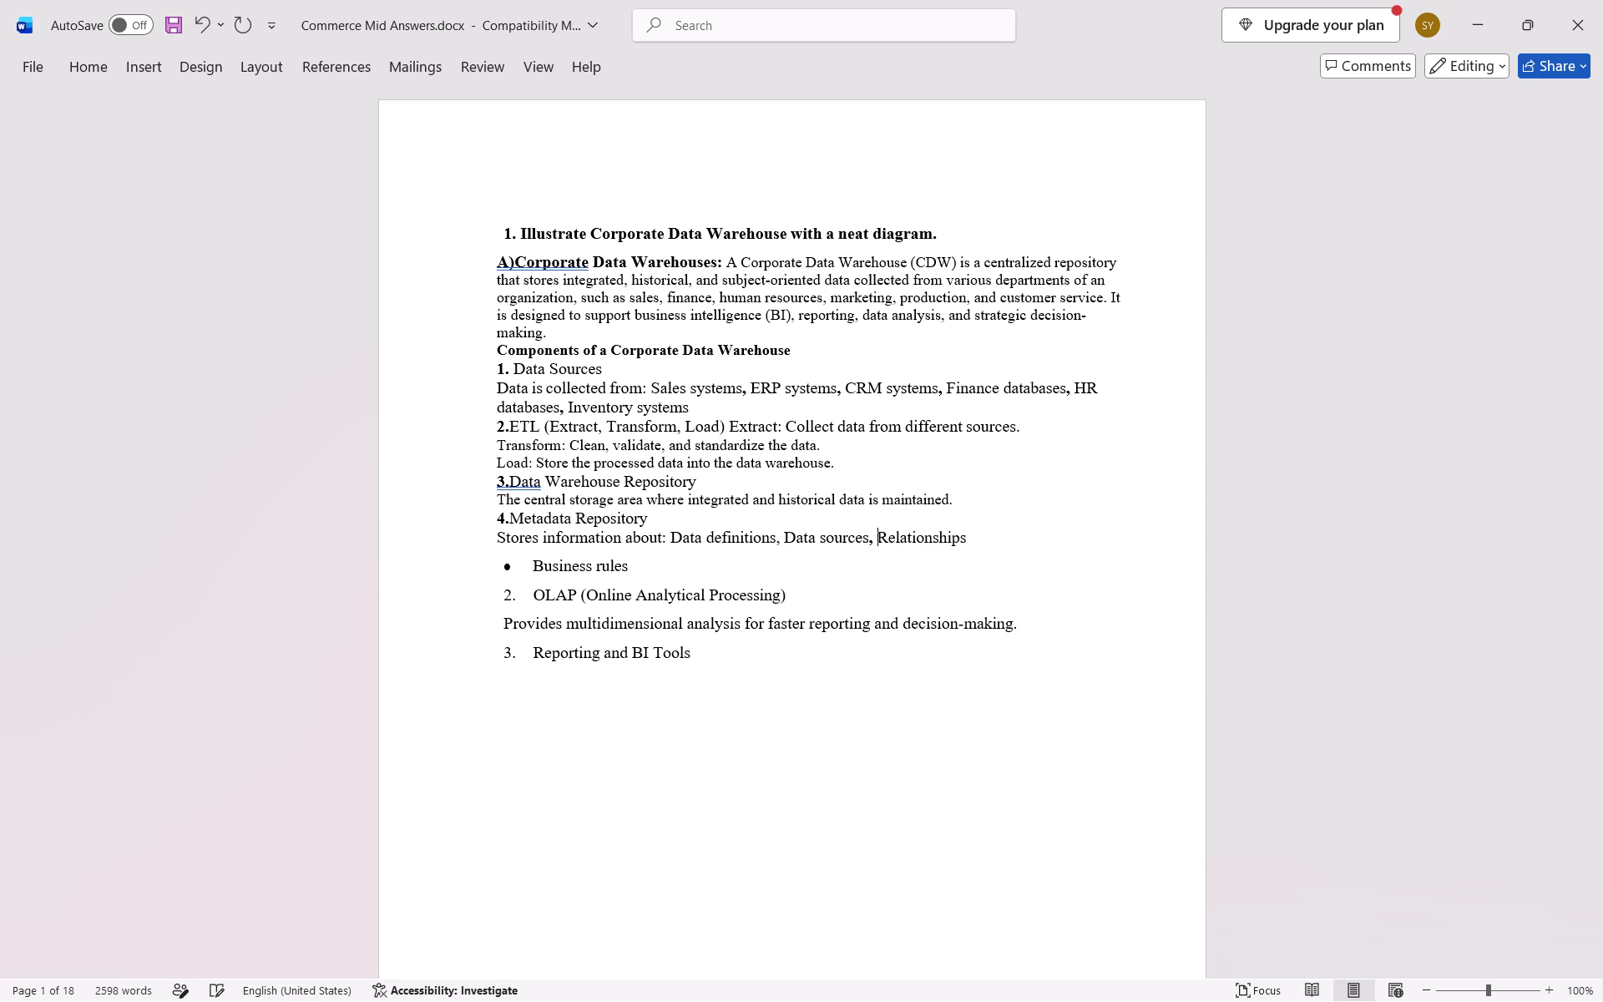
Join the "Business rules" bullet onto the line after "Relationships", separated by a comma and a space.
key("Down")
key("Left")
key("ctrl+Left")
key("ctrl+Left")
key("BackSpace")
key("BackSpace")
key("BackSpace")
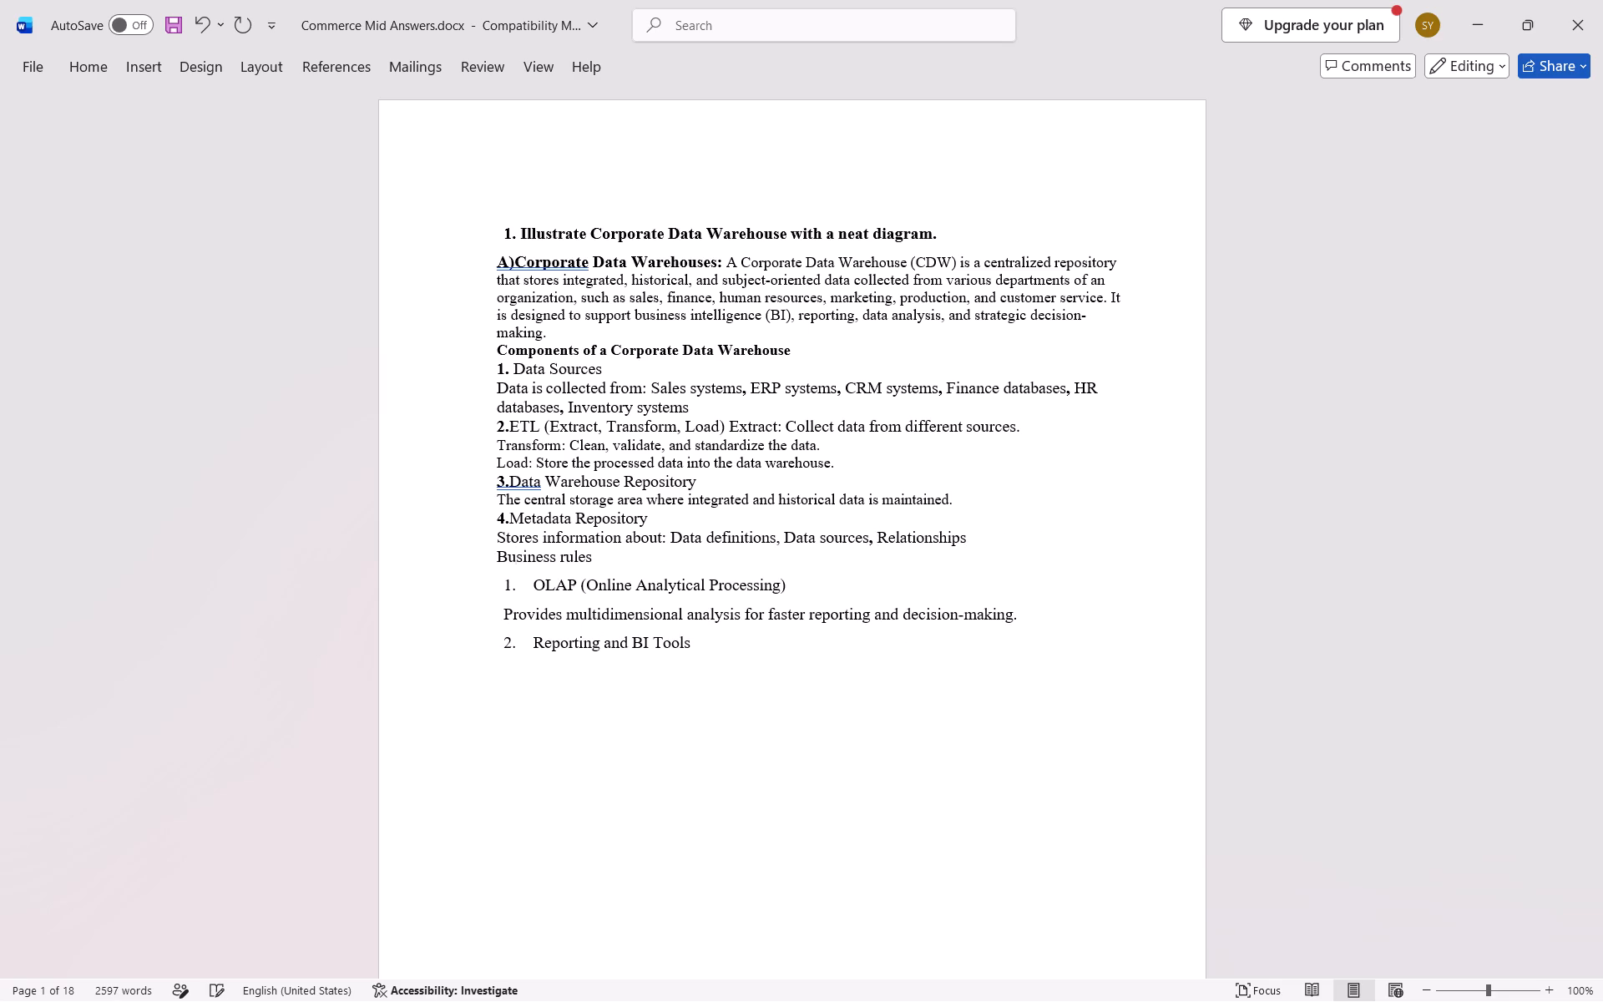
key("shift+Return")
key("BackSpace")
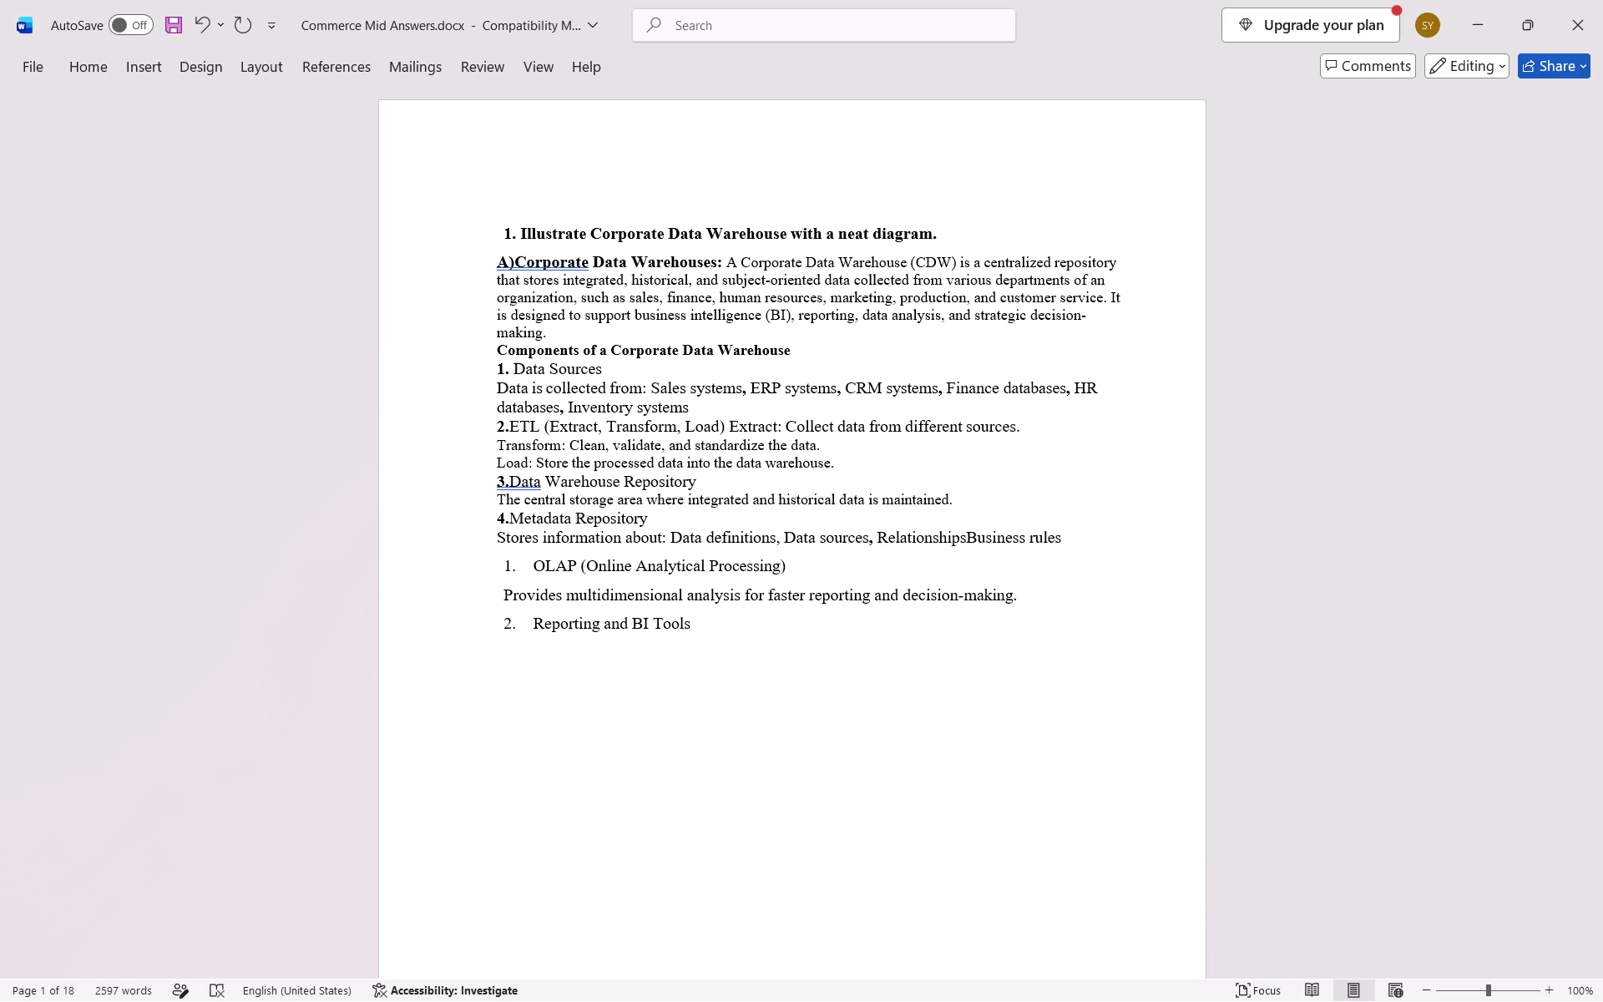
type(",")
key("space")
Replace the automatic numbering of "OLAP (Online Analytical Processing)" with "5." and place the heading directly below the "Stores information about:" line.
key("Down")
key("Left")
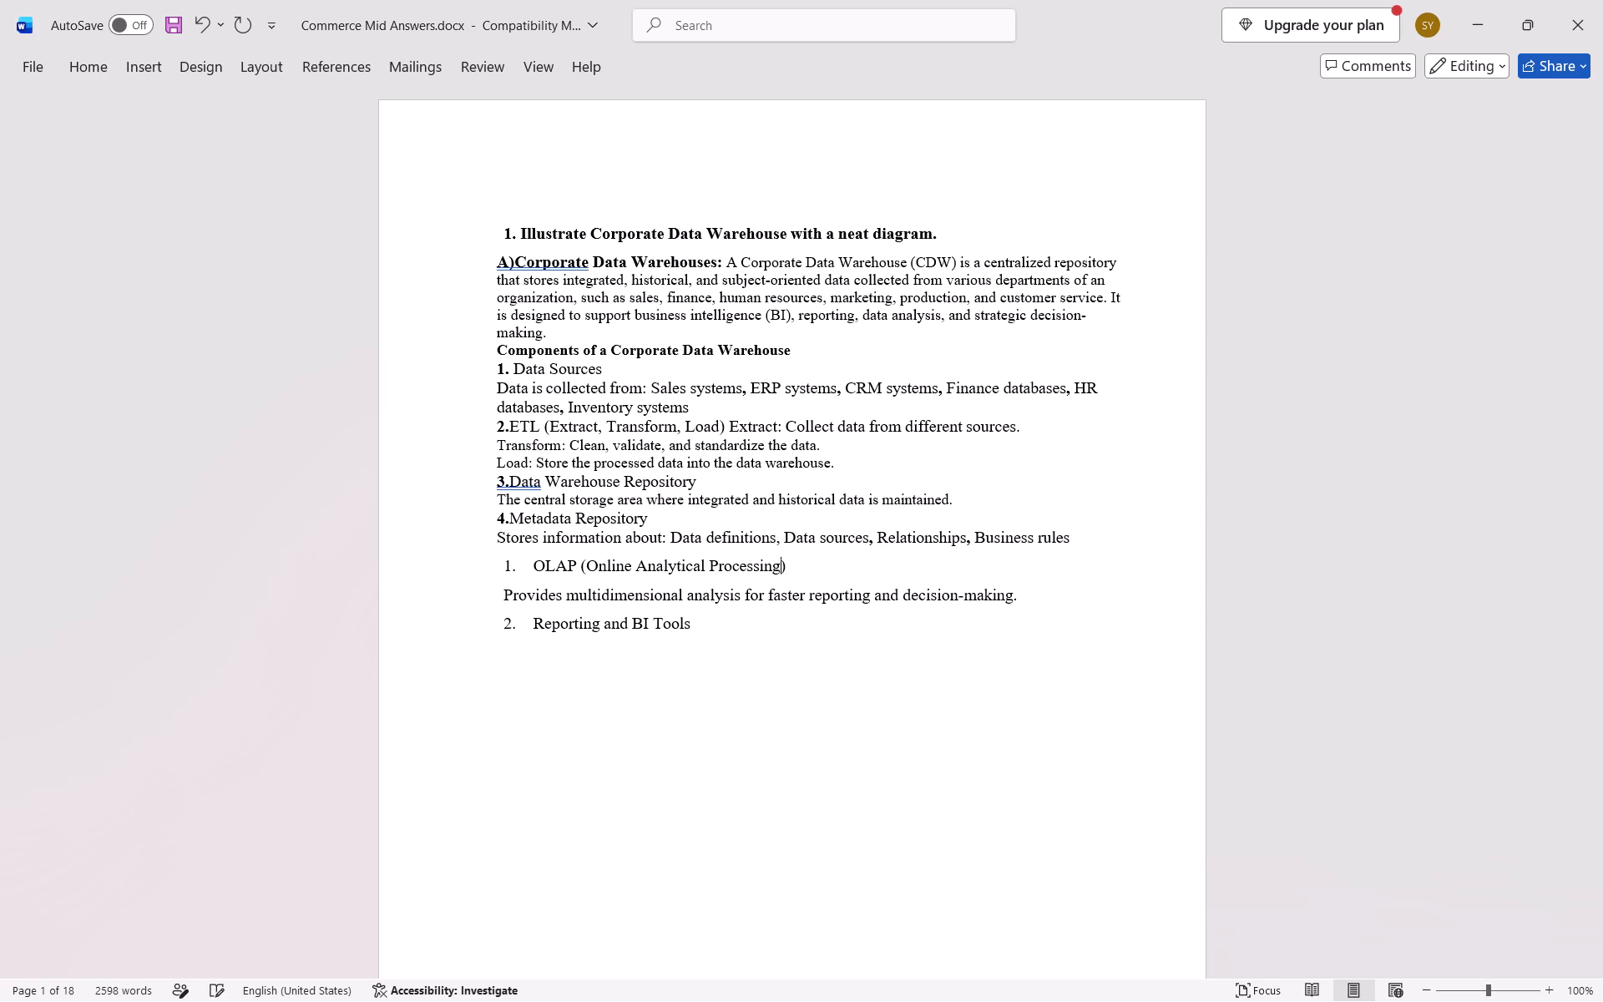
key("ctrl+Left")
key("ctrl+Left")
key("ctrl+Left")
key("ctrl+Left")
key("ctrl+Left")
key("BackSpace")
key("BackSpace")
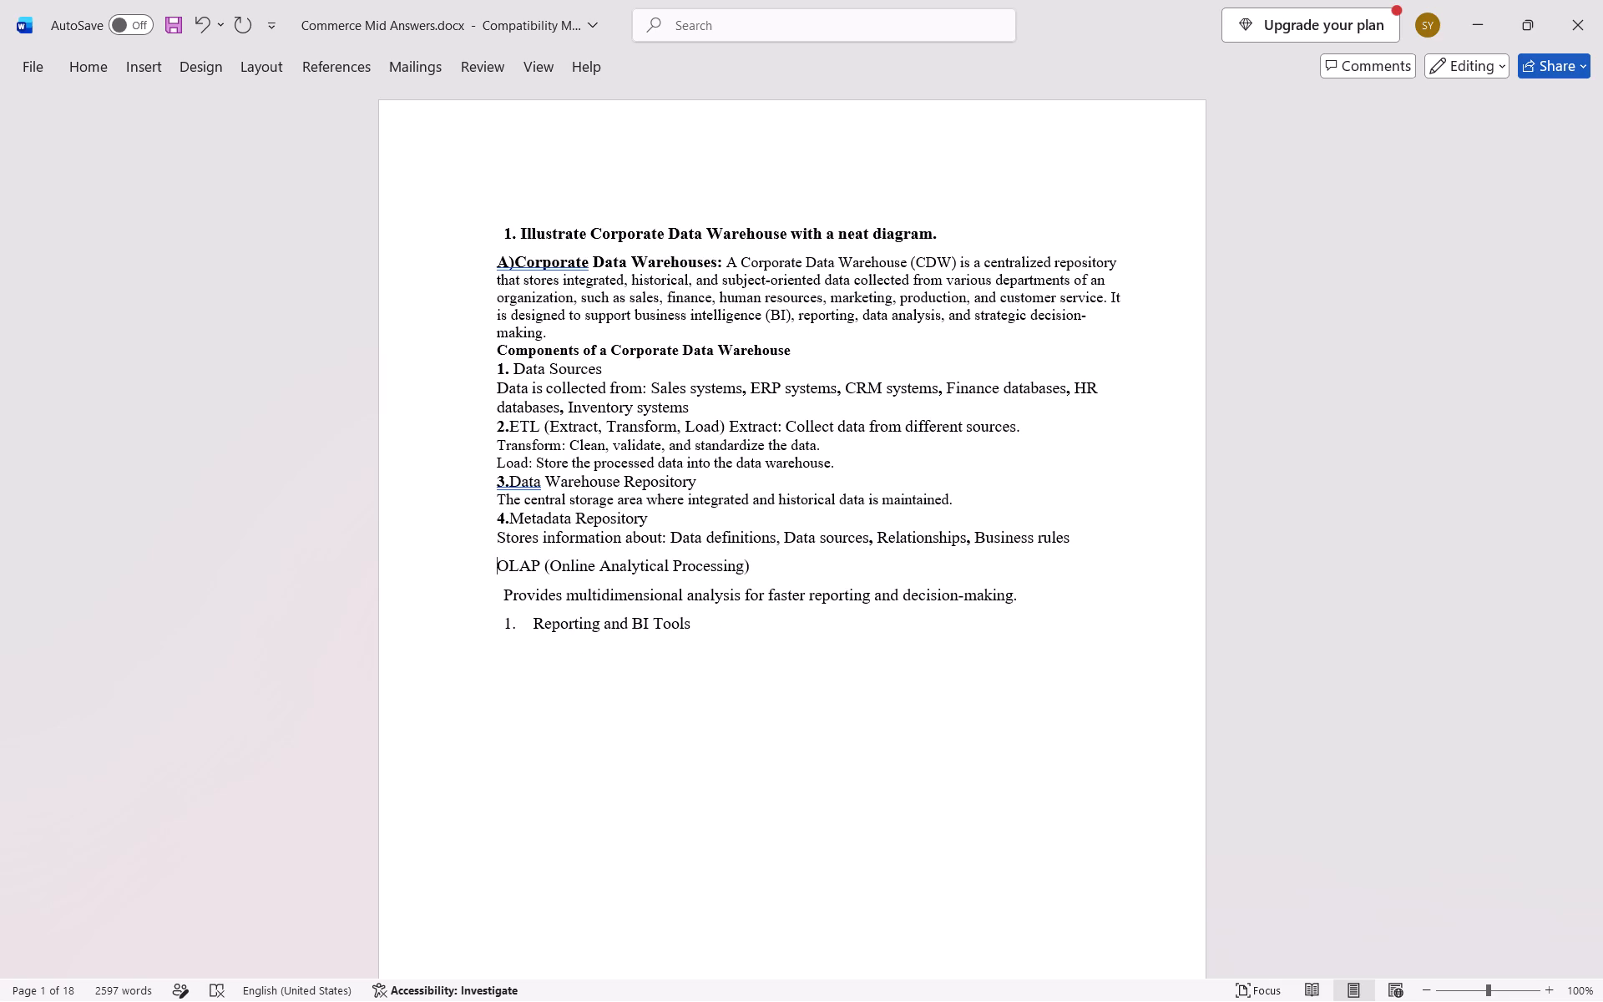
scroll(507, 510, "down", 2)
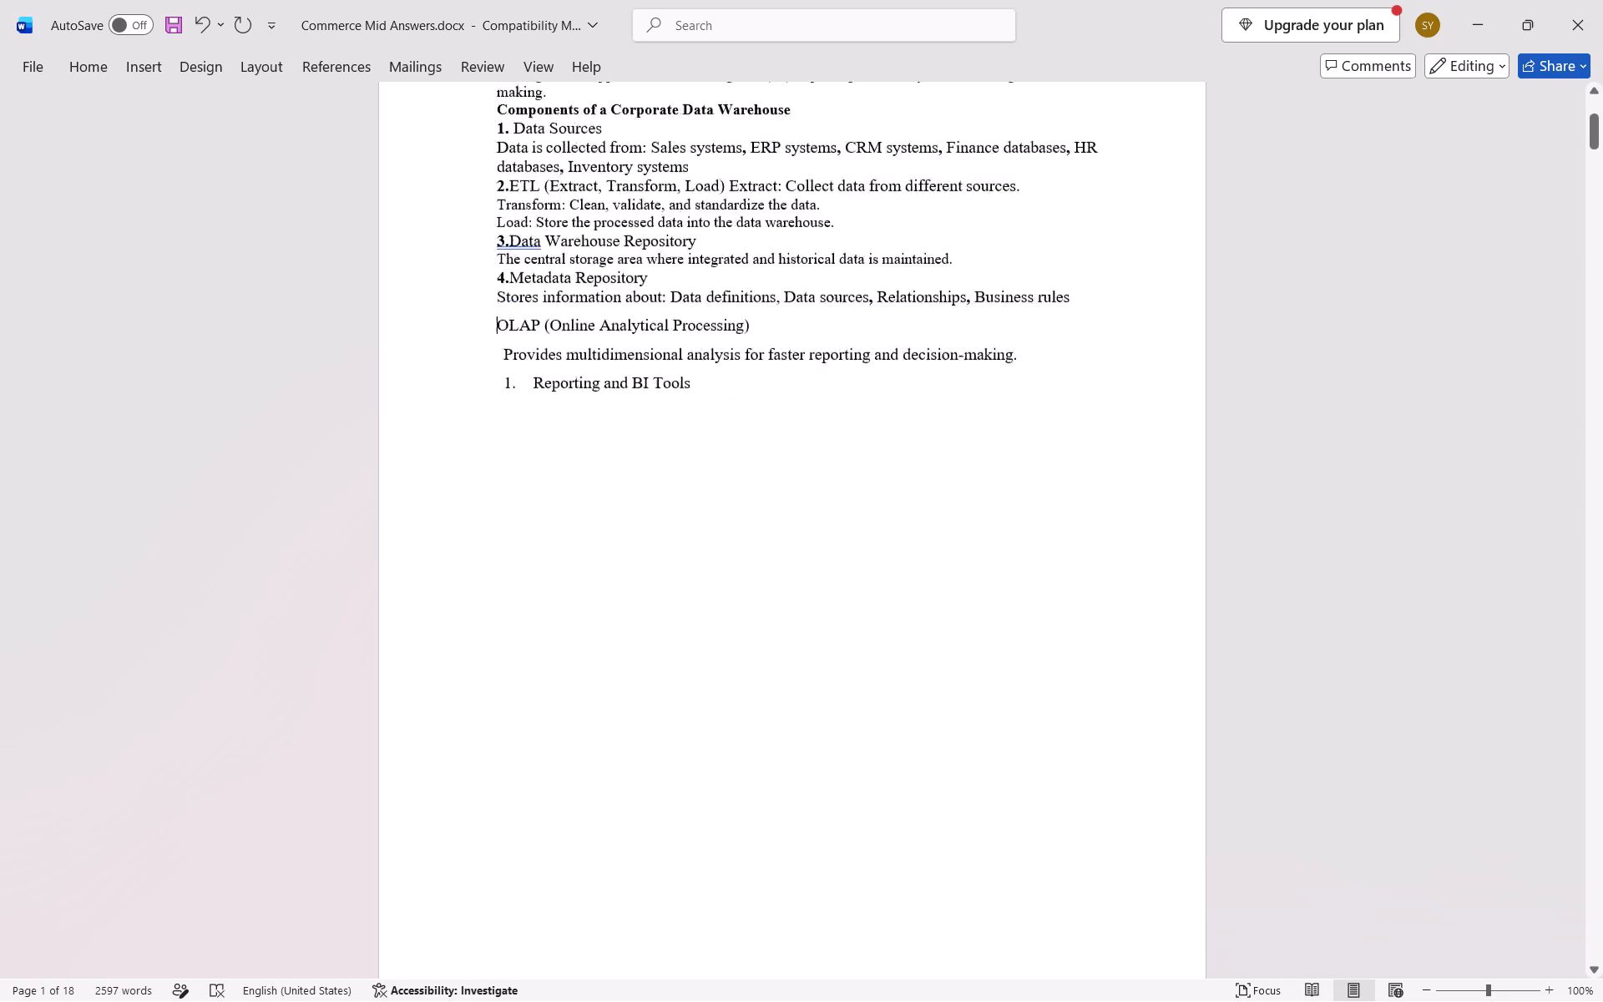
scroll(507, 510, "down", 4)
scroll(507, 510, "up", 1)
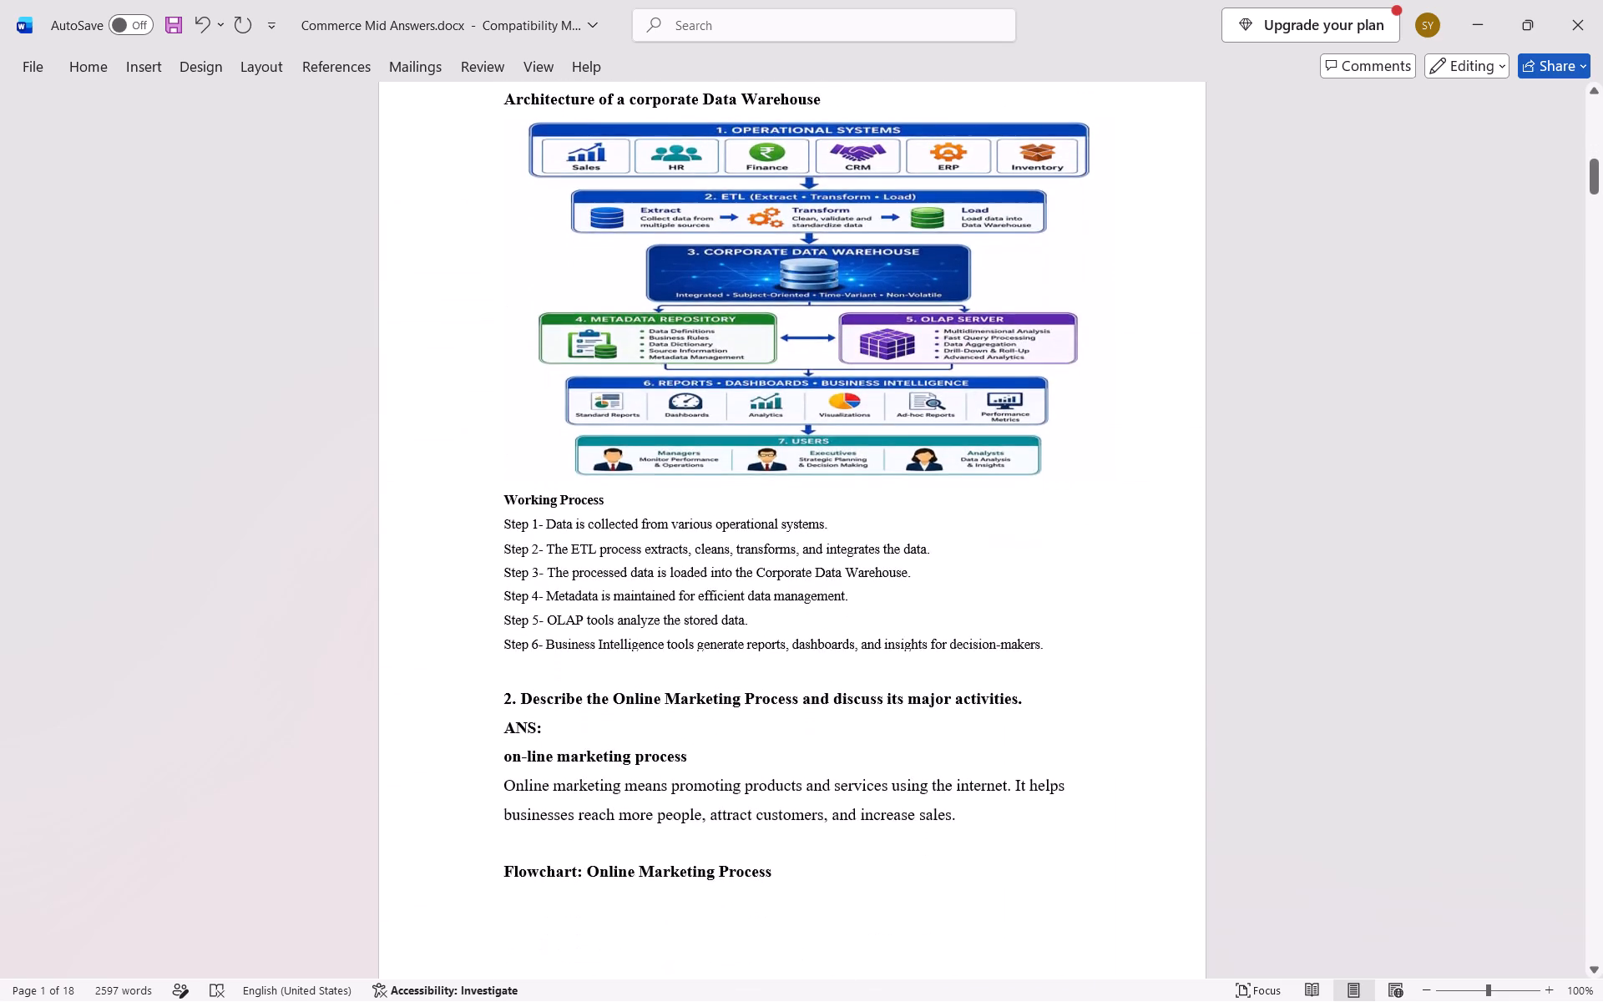
scroll(507, 510, "up", 1)
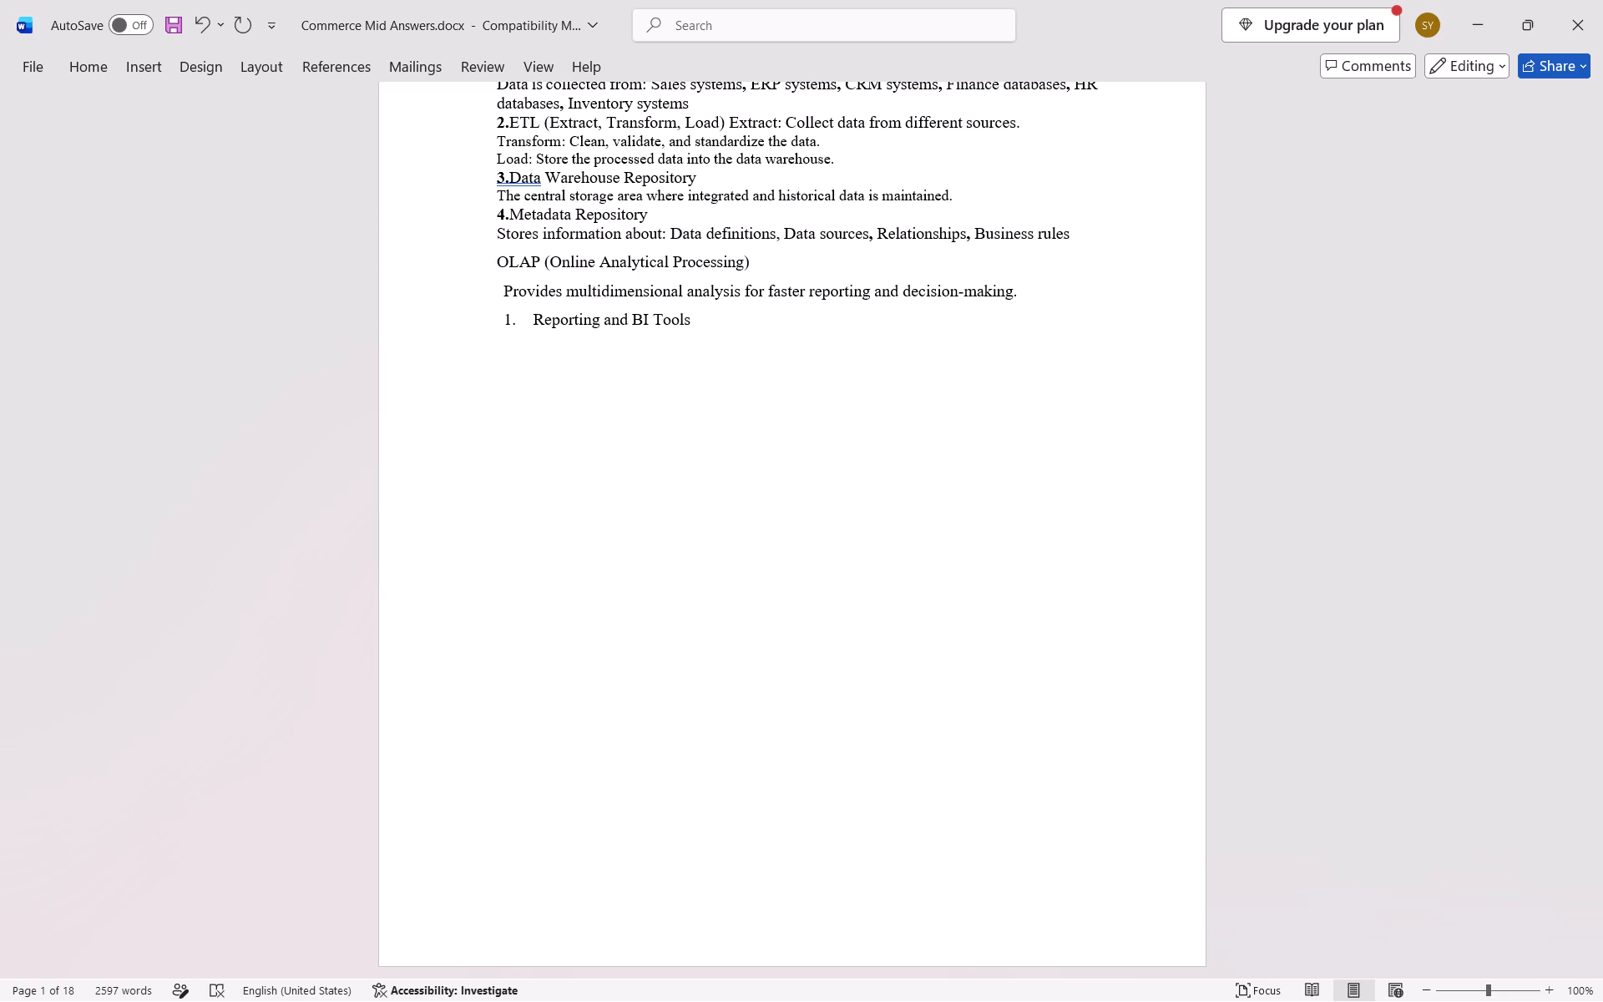
key("BackSpace")
key("shift+Return")
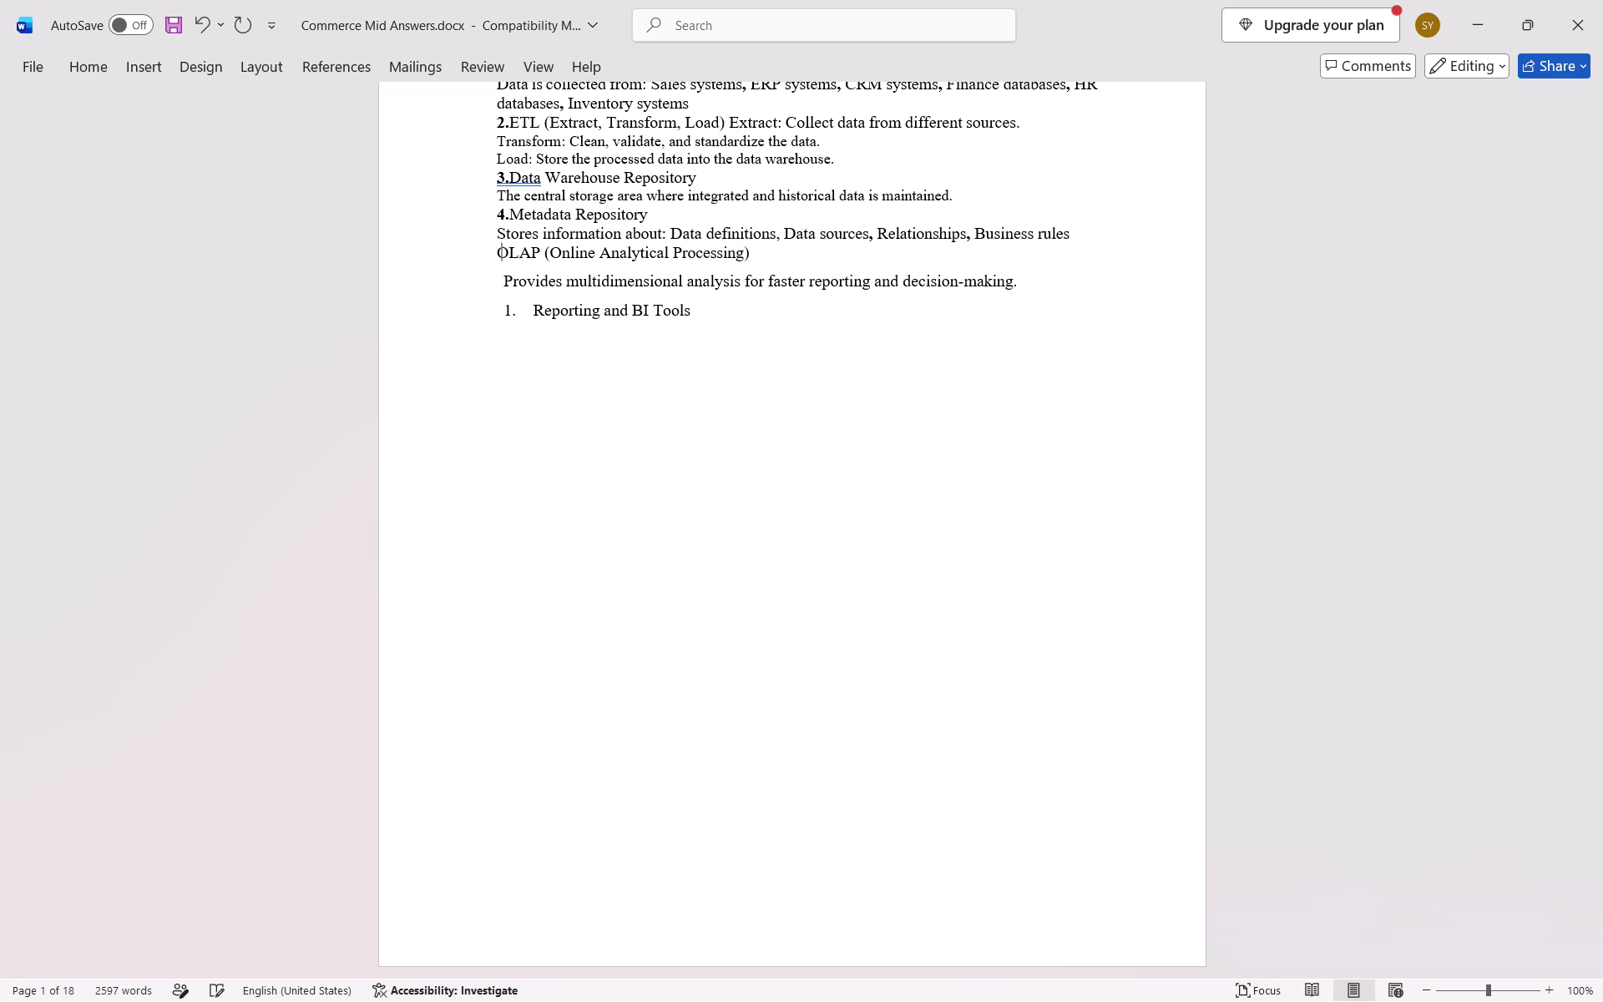
type("5.")
Run the "Provides multidimensional analysis" sentence inline after the OLAP heading, separated by a colon and a space.
key("Down")
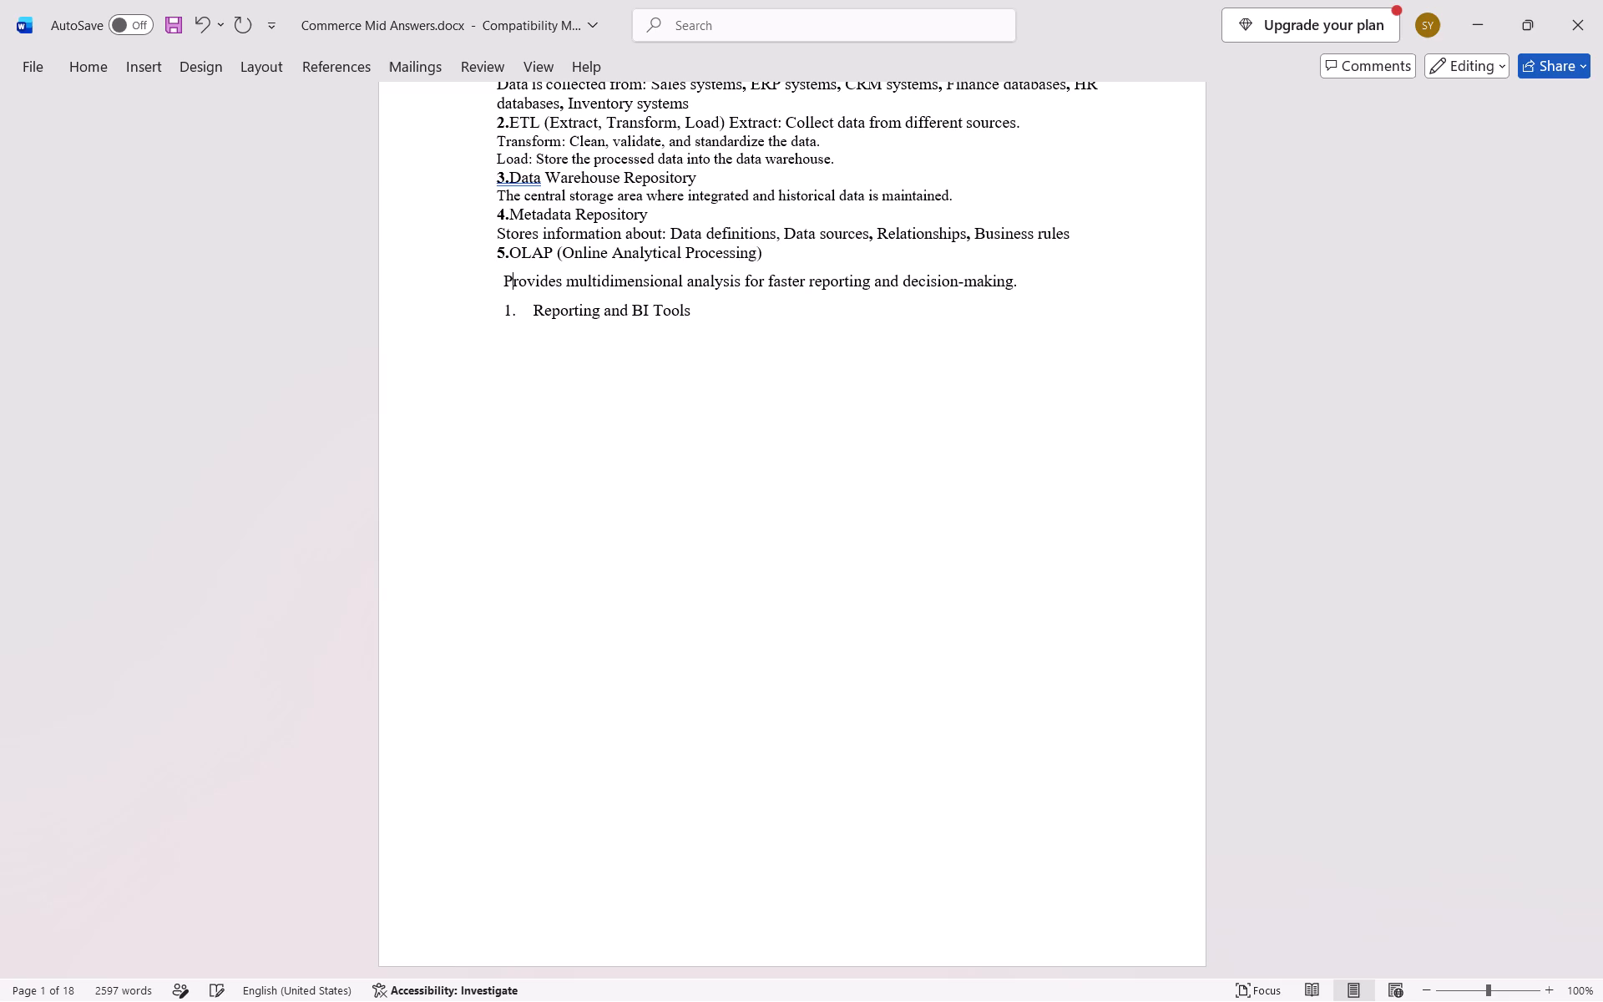
key("Left")
key("BackSpace")
key("BackSpace")
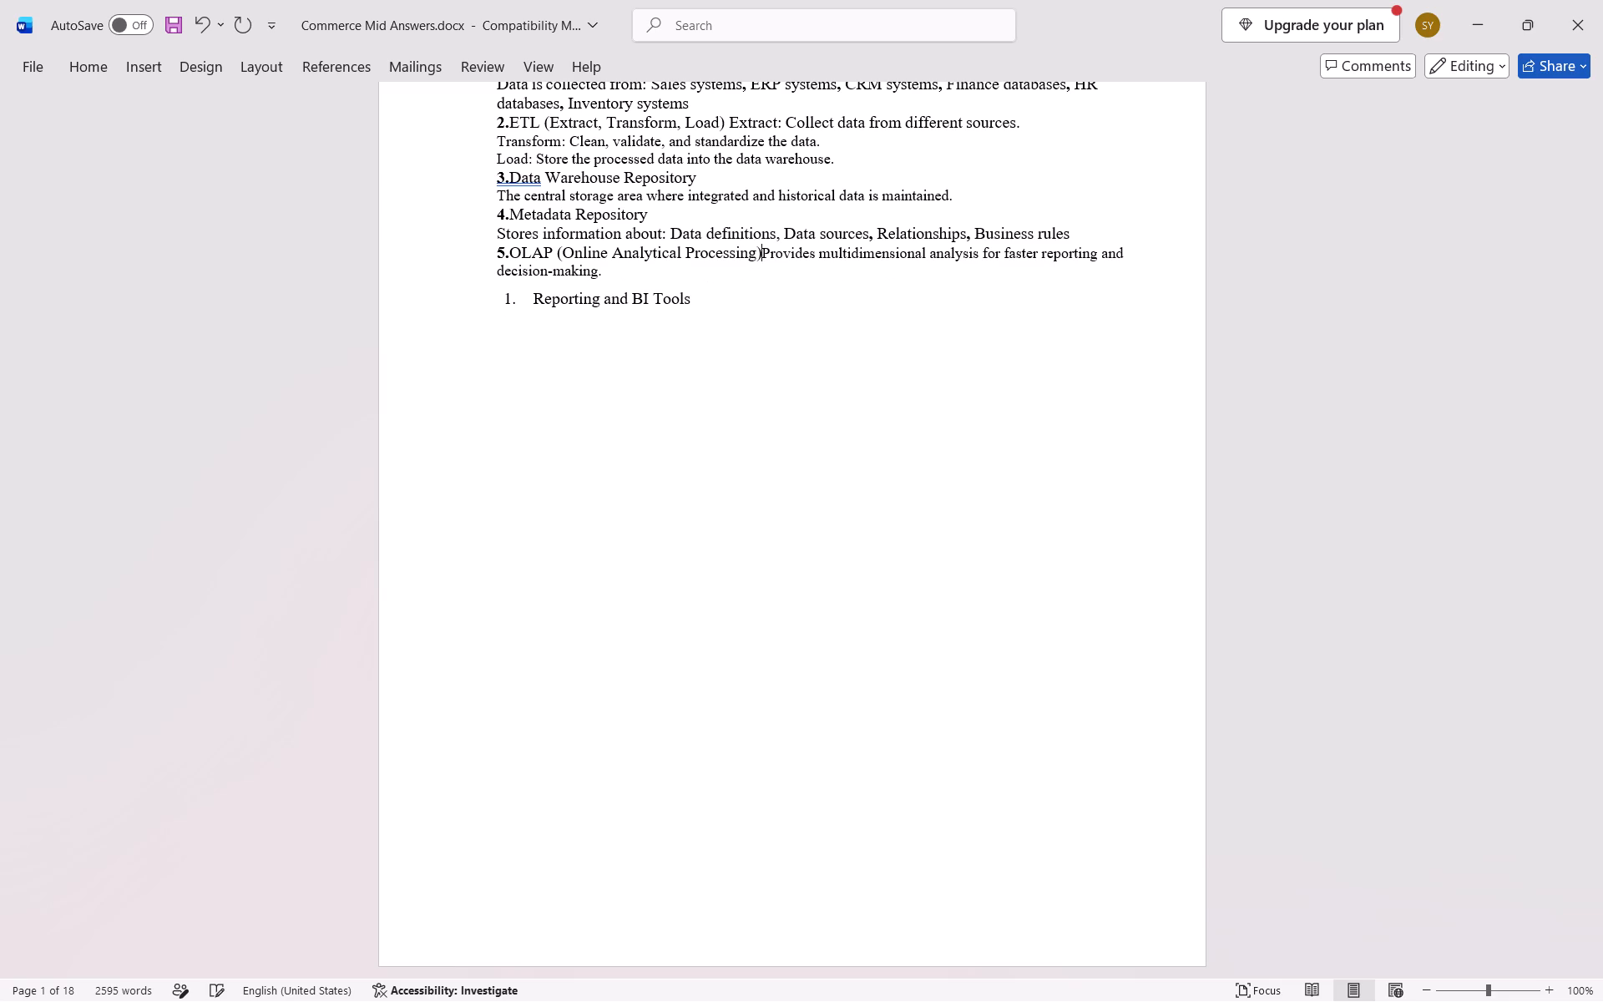
type(":")
key("space")
Replace the automatic numbering of "Reporting and BI Tools" with "6." and place the heading directly below the OLAP text.
key("Down")
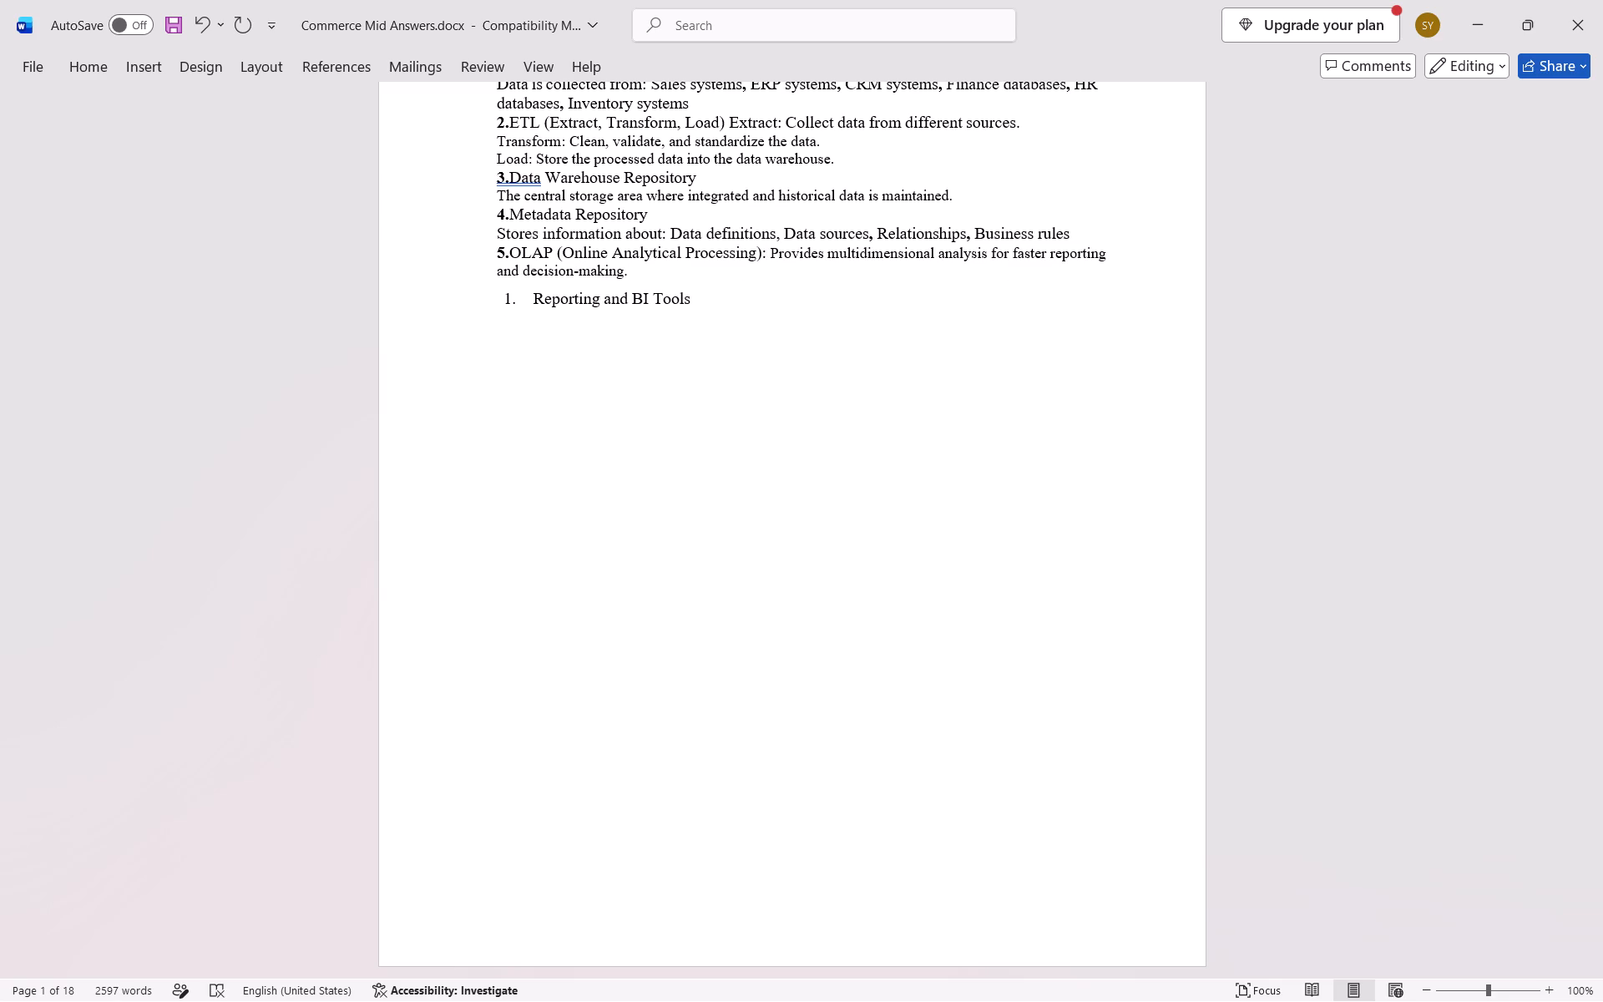
key("Down")
key("ctrl+Left")
key("ctrl+Left")
key("ctrl+Left")
key("ctrl+Left")
key("ctrl+Left")
key("BackSpace")
key("BackSpace")
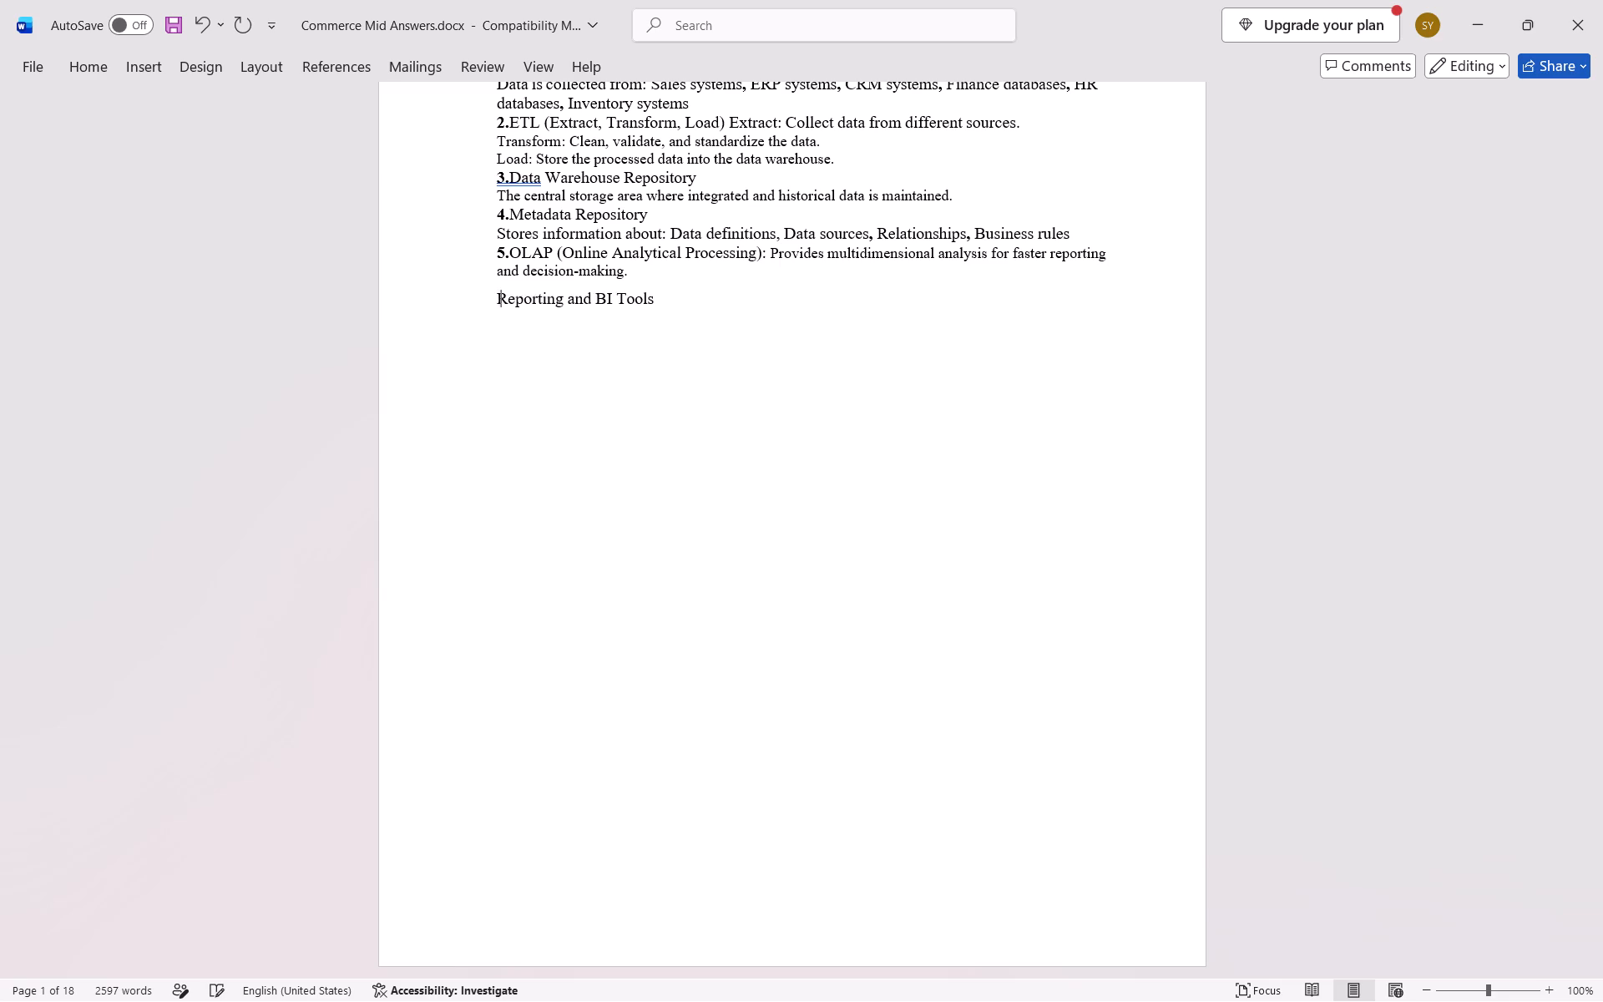
key("BackSpace")
key("shift+Return")
type("6.")
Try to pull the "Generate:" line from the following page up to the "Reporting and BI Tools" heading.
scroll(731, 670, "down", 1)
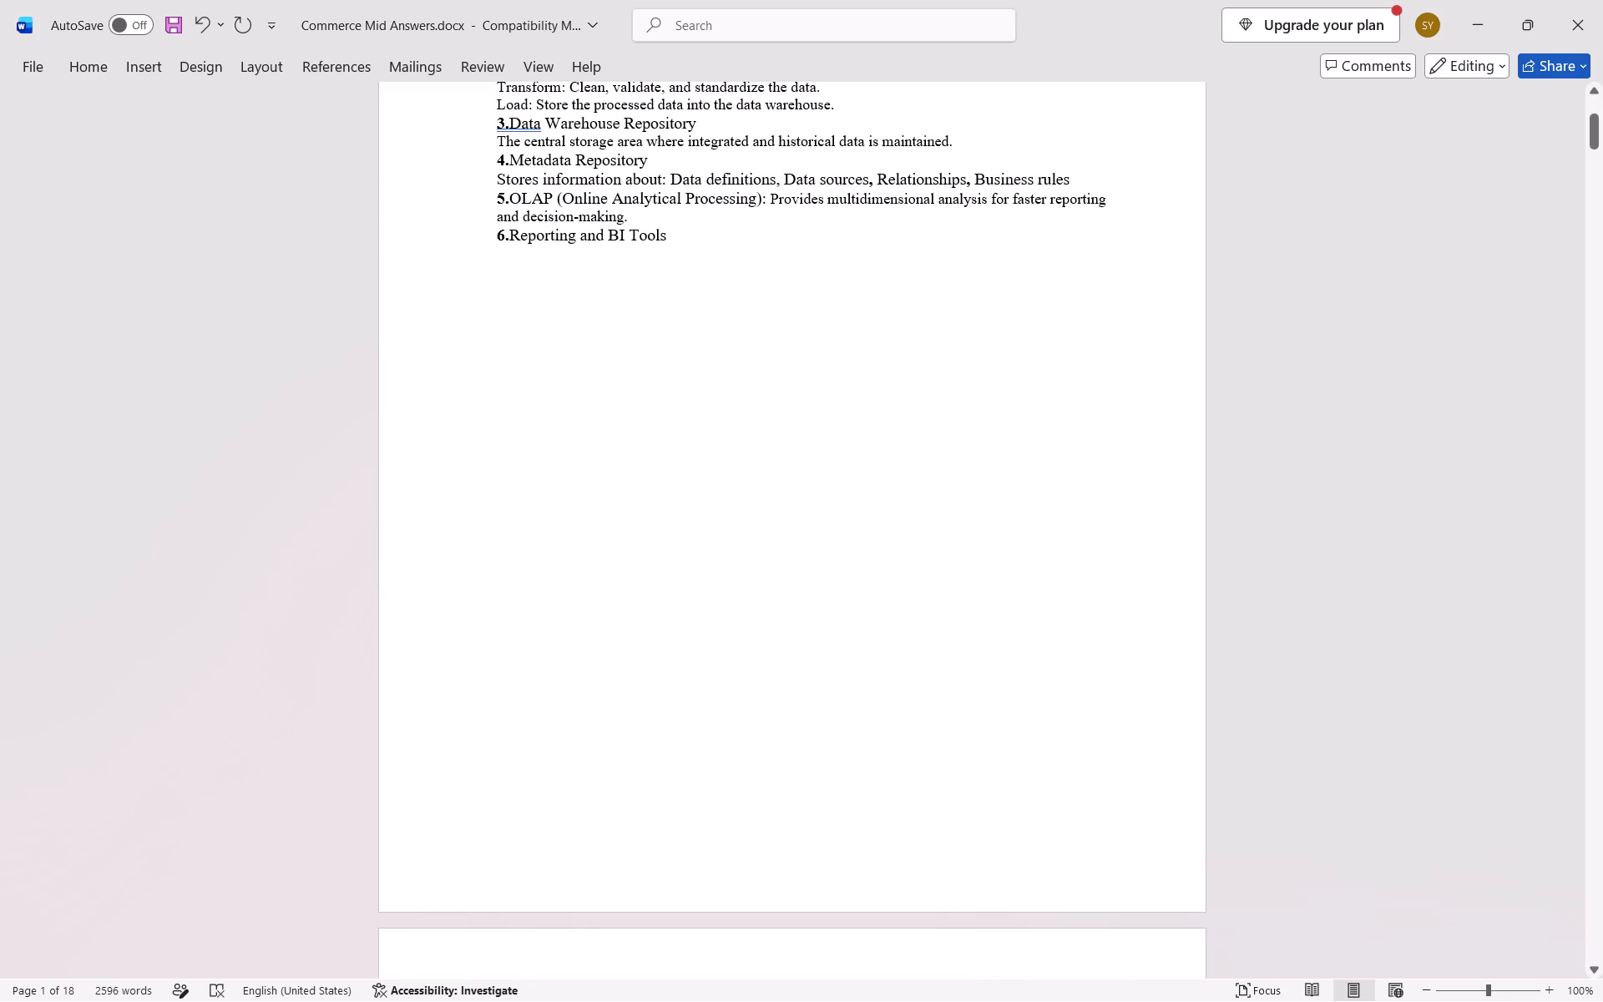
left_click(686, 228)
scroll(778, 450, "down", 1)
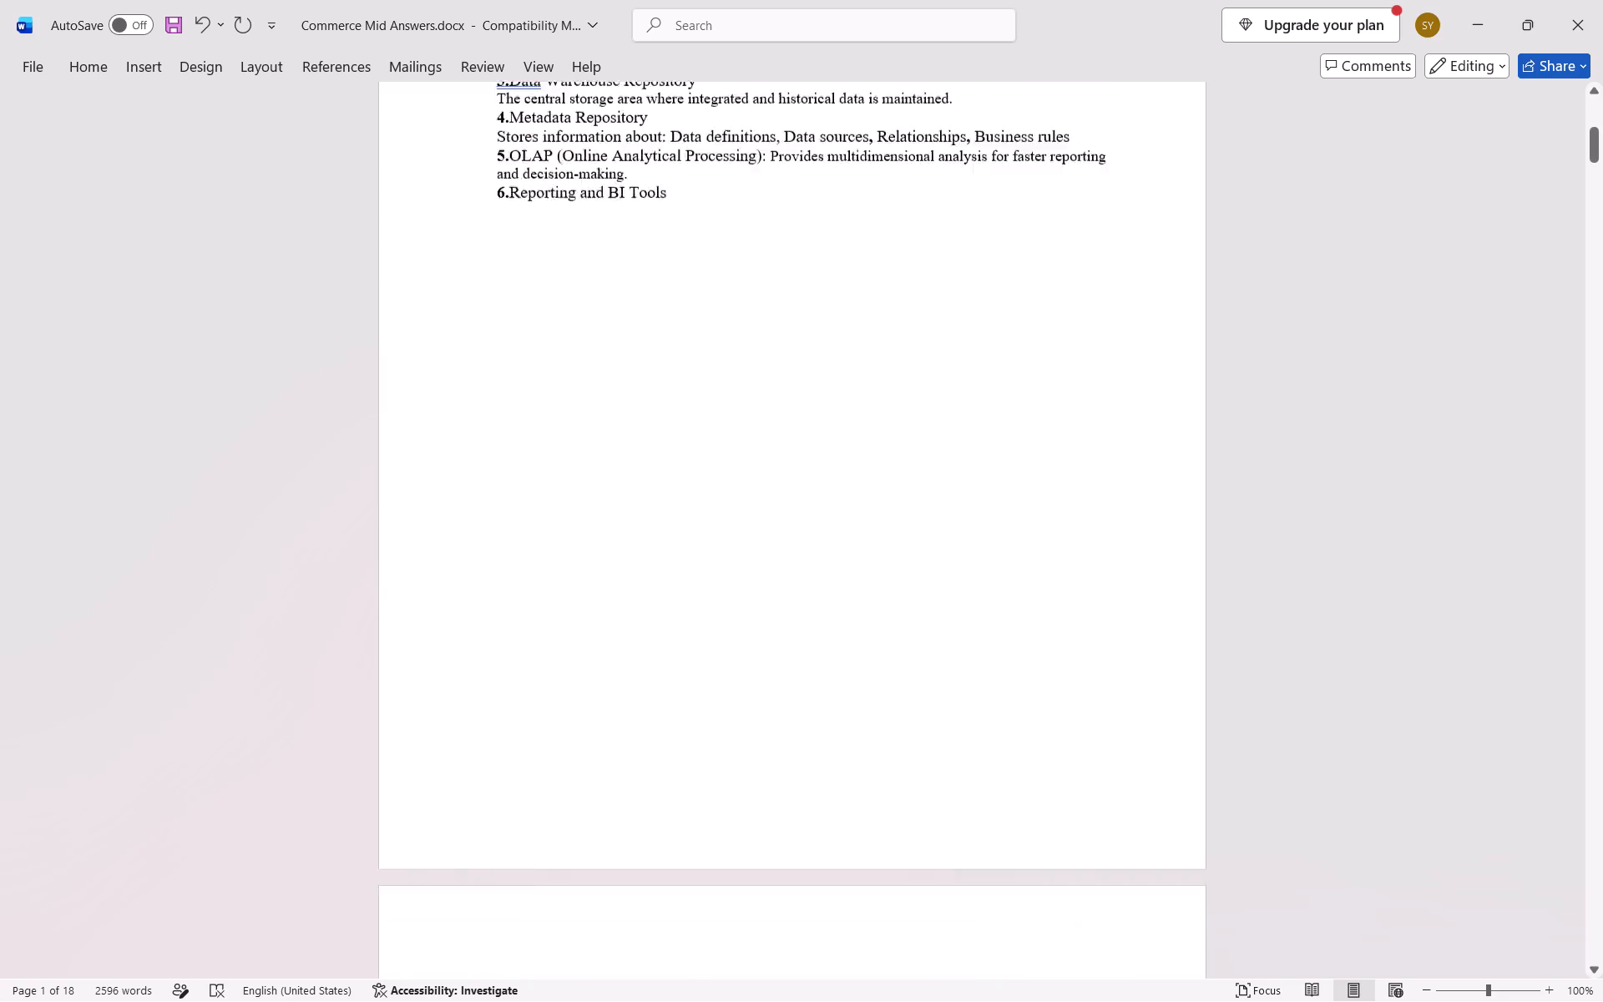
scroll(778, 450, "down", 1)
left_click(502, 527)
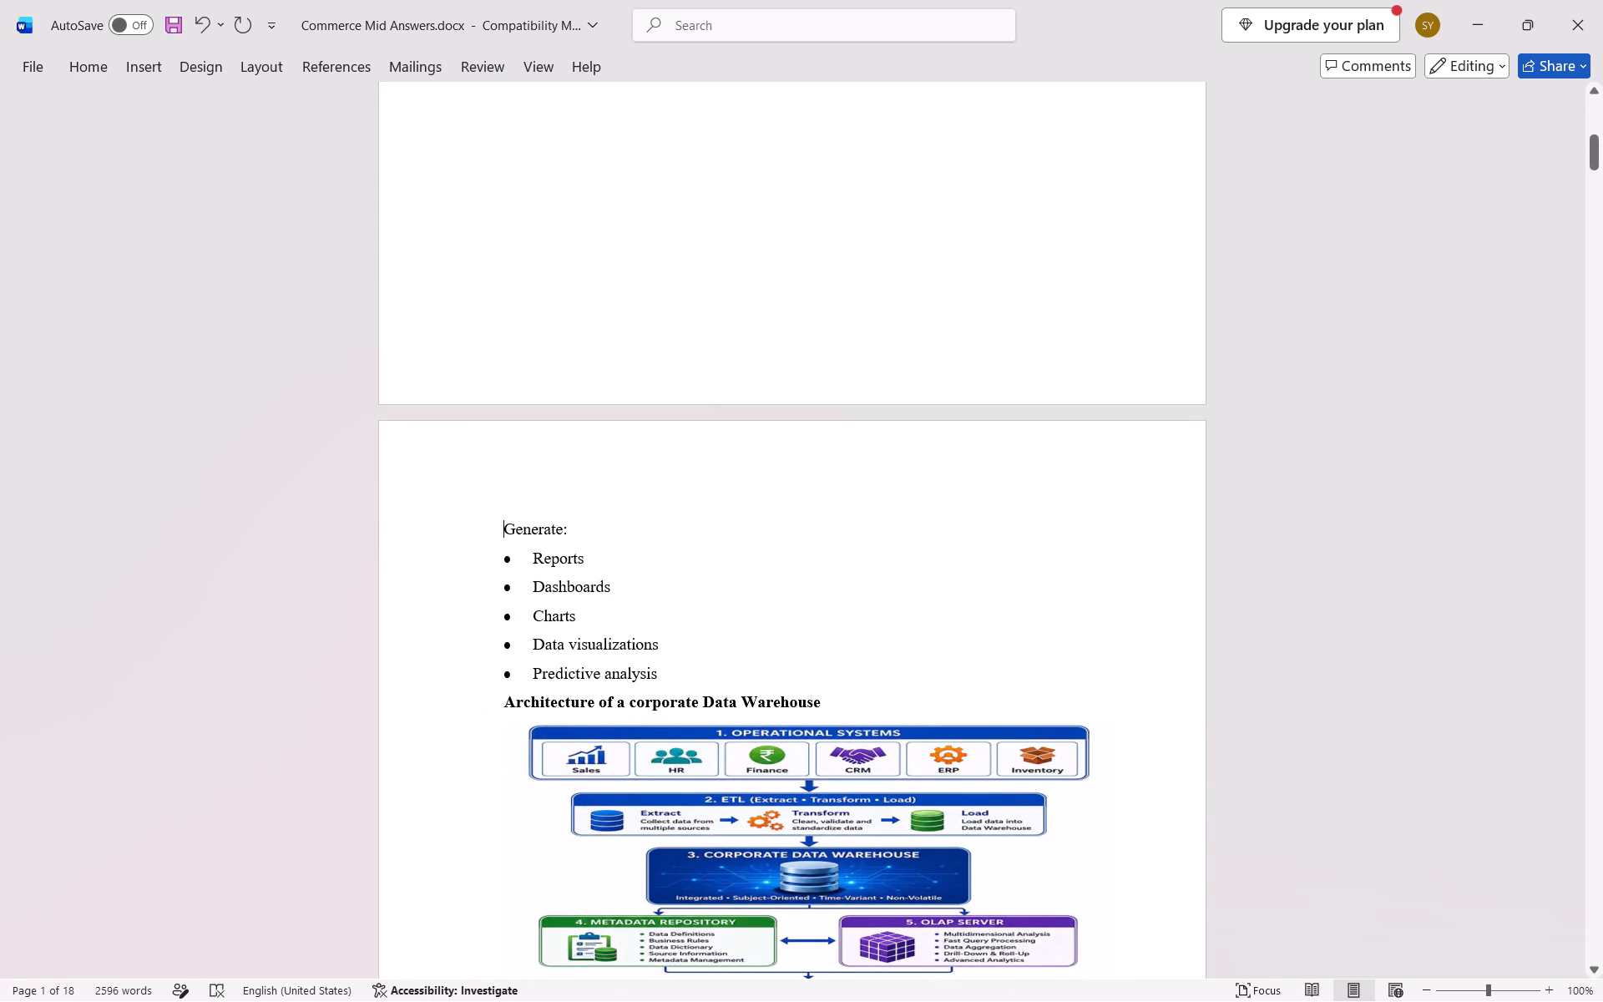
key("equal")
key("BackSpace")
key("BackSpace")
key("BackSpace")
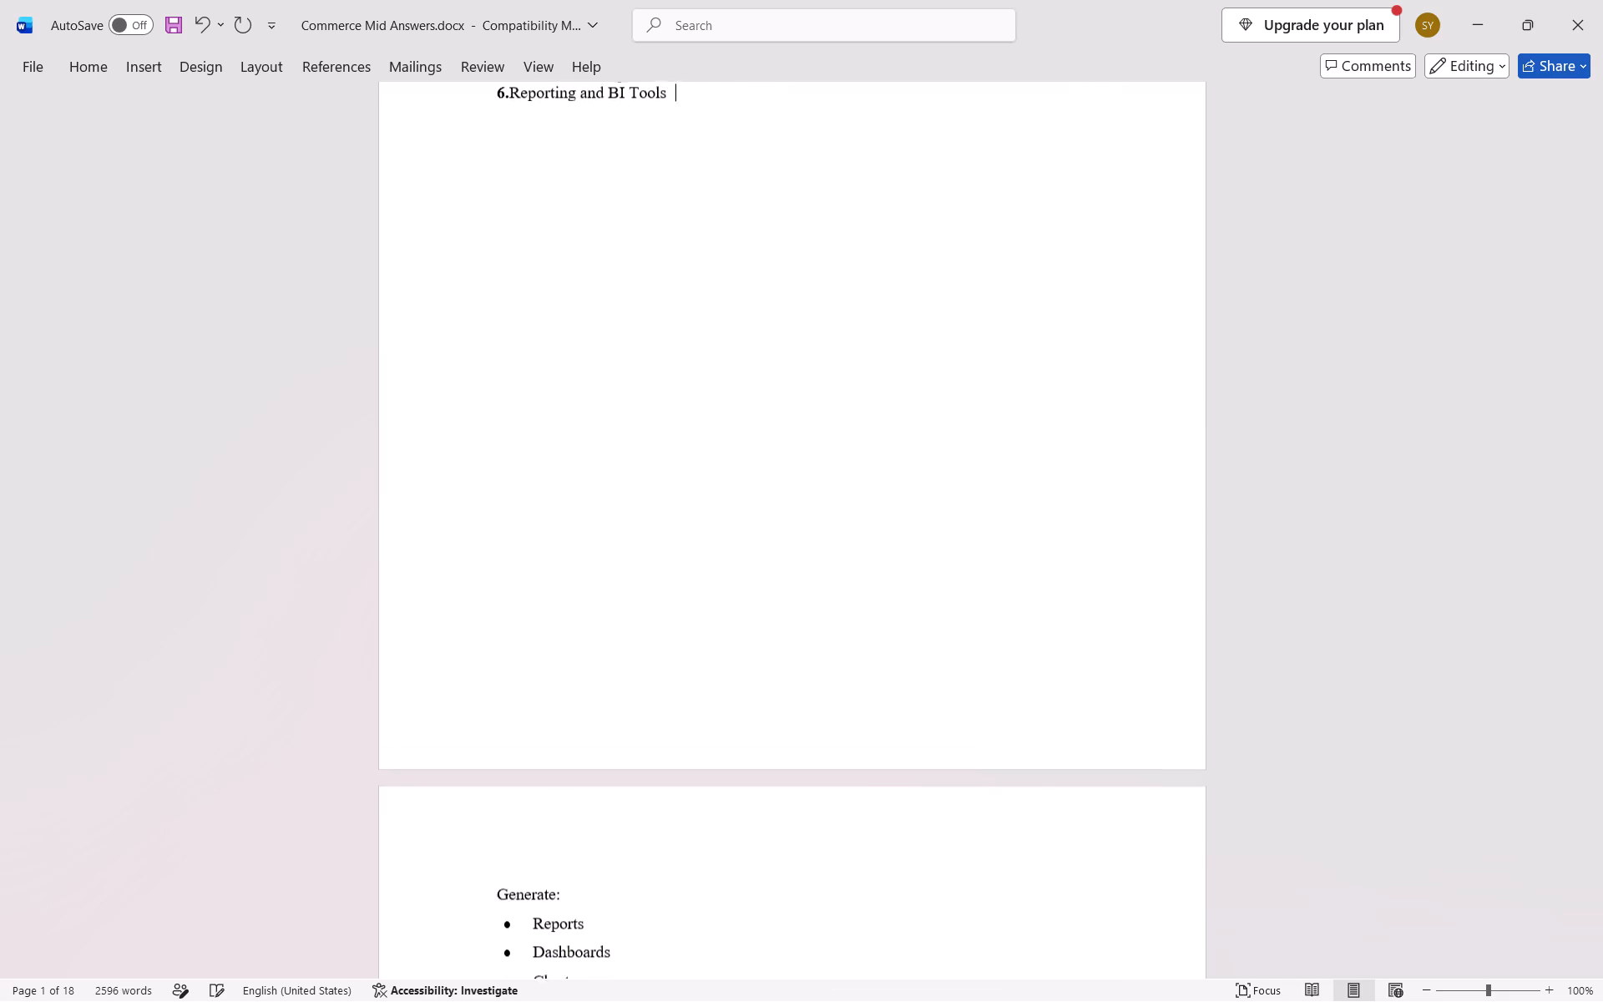
Move "Generate:" and its five bullets, Reports through Predictive analysis, from the following page to the end of the "Reporting and BI Tools" heading.
scroll(569, 716, "down", 1)
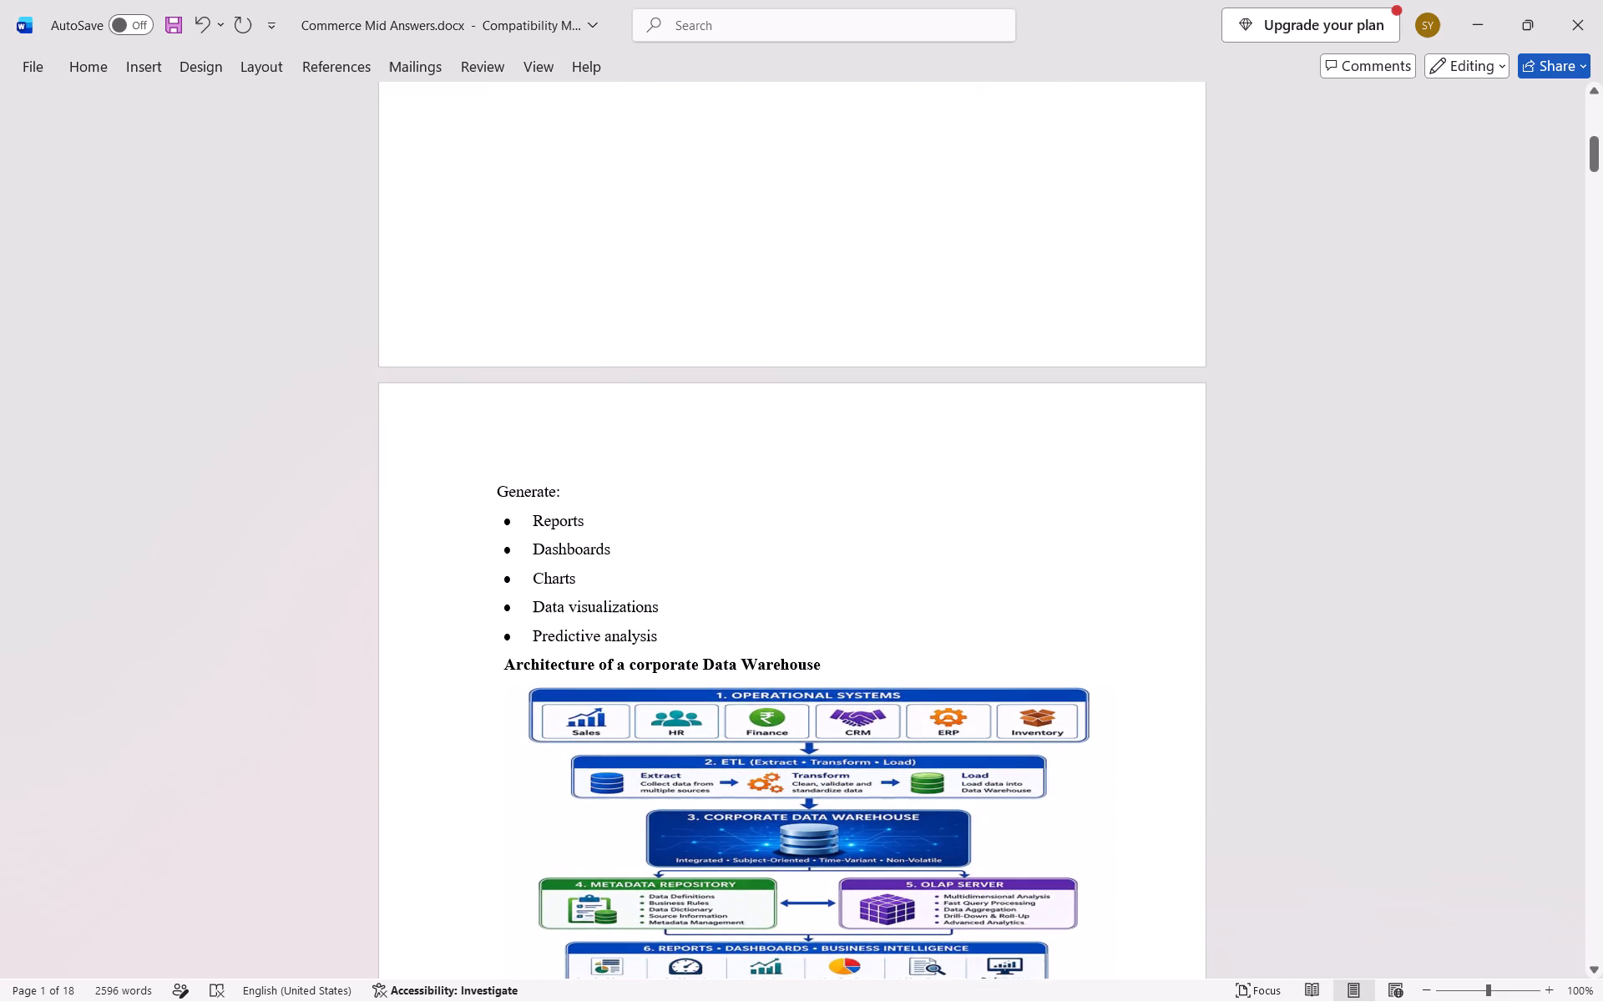
left_click_drag(497, 488, 716, 625)
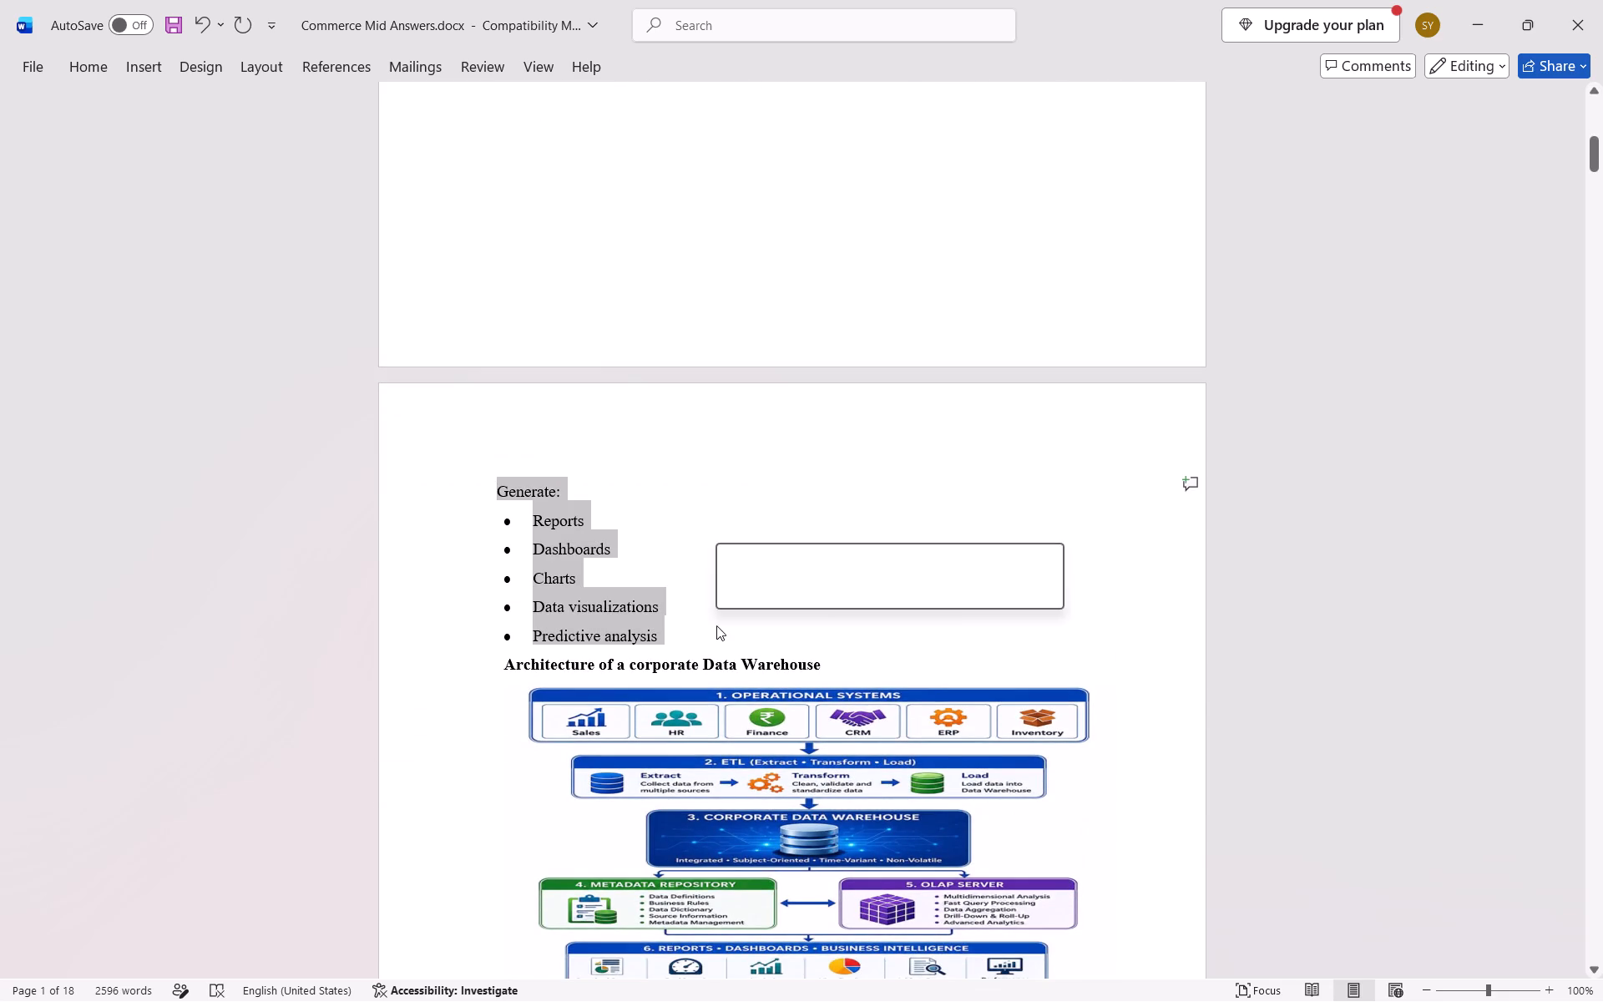
key("ctrl+x")
scroll(716, 625, "up", 4)
left_click(693, 593)
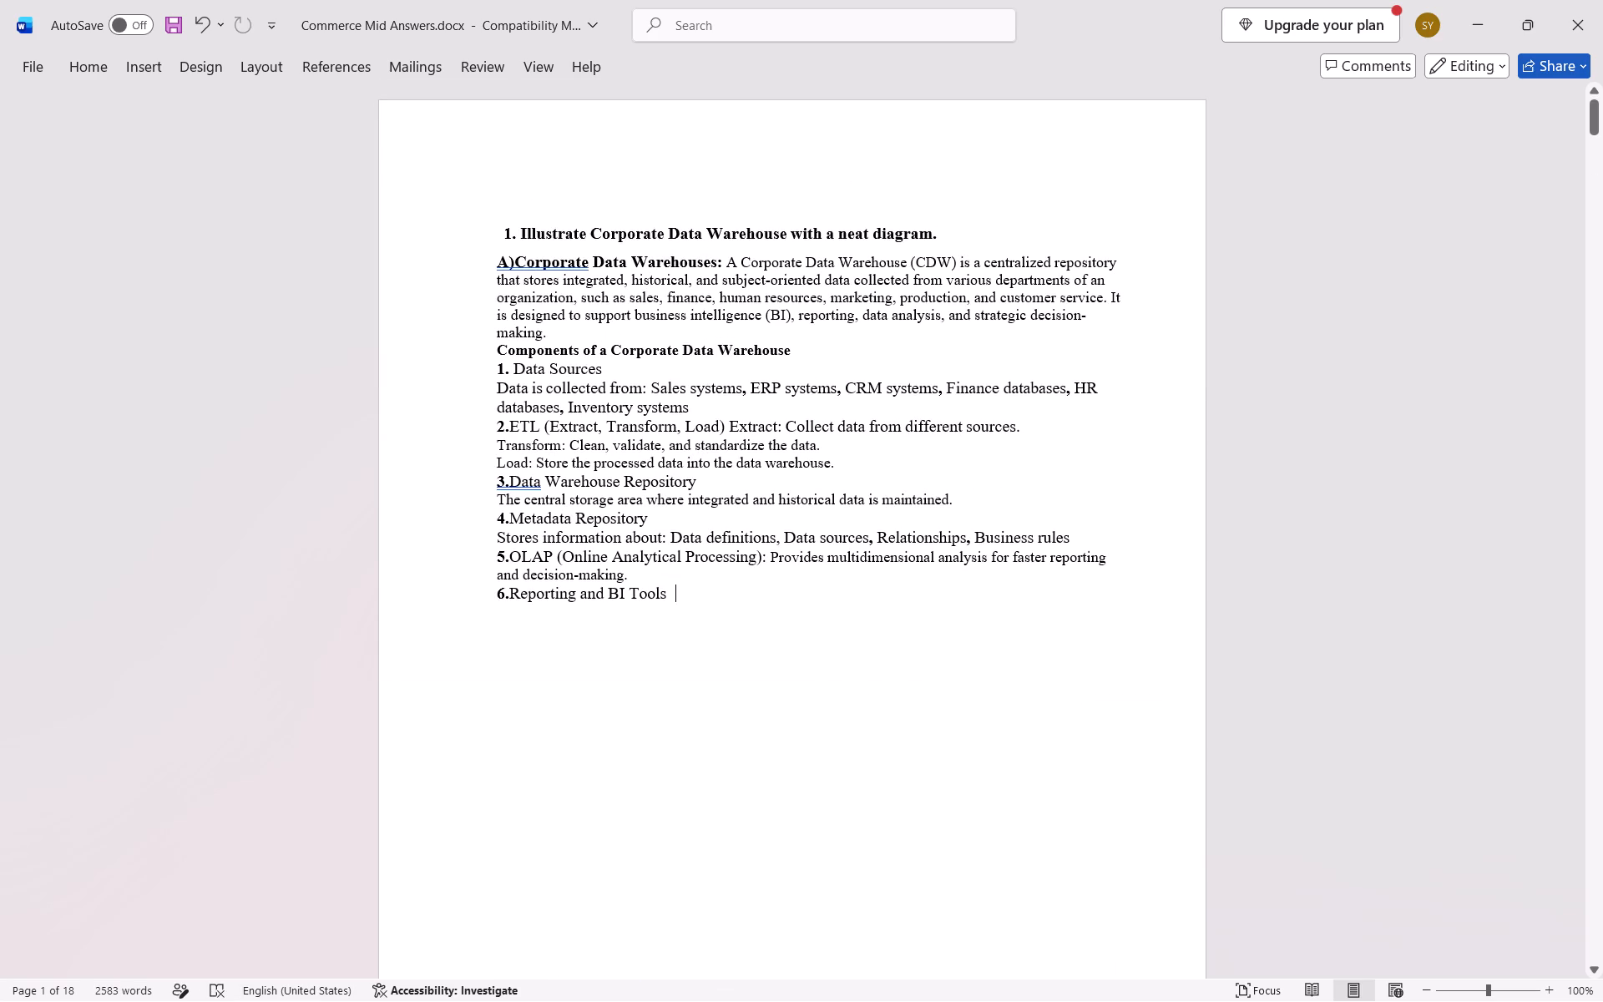
key("shift+Return")
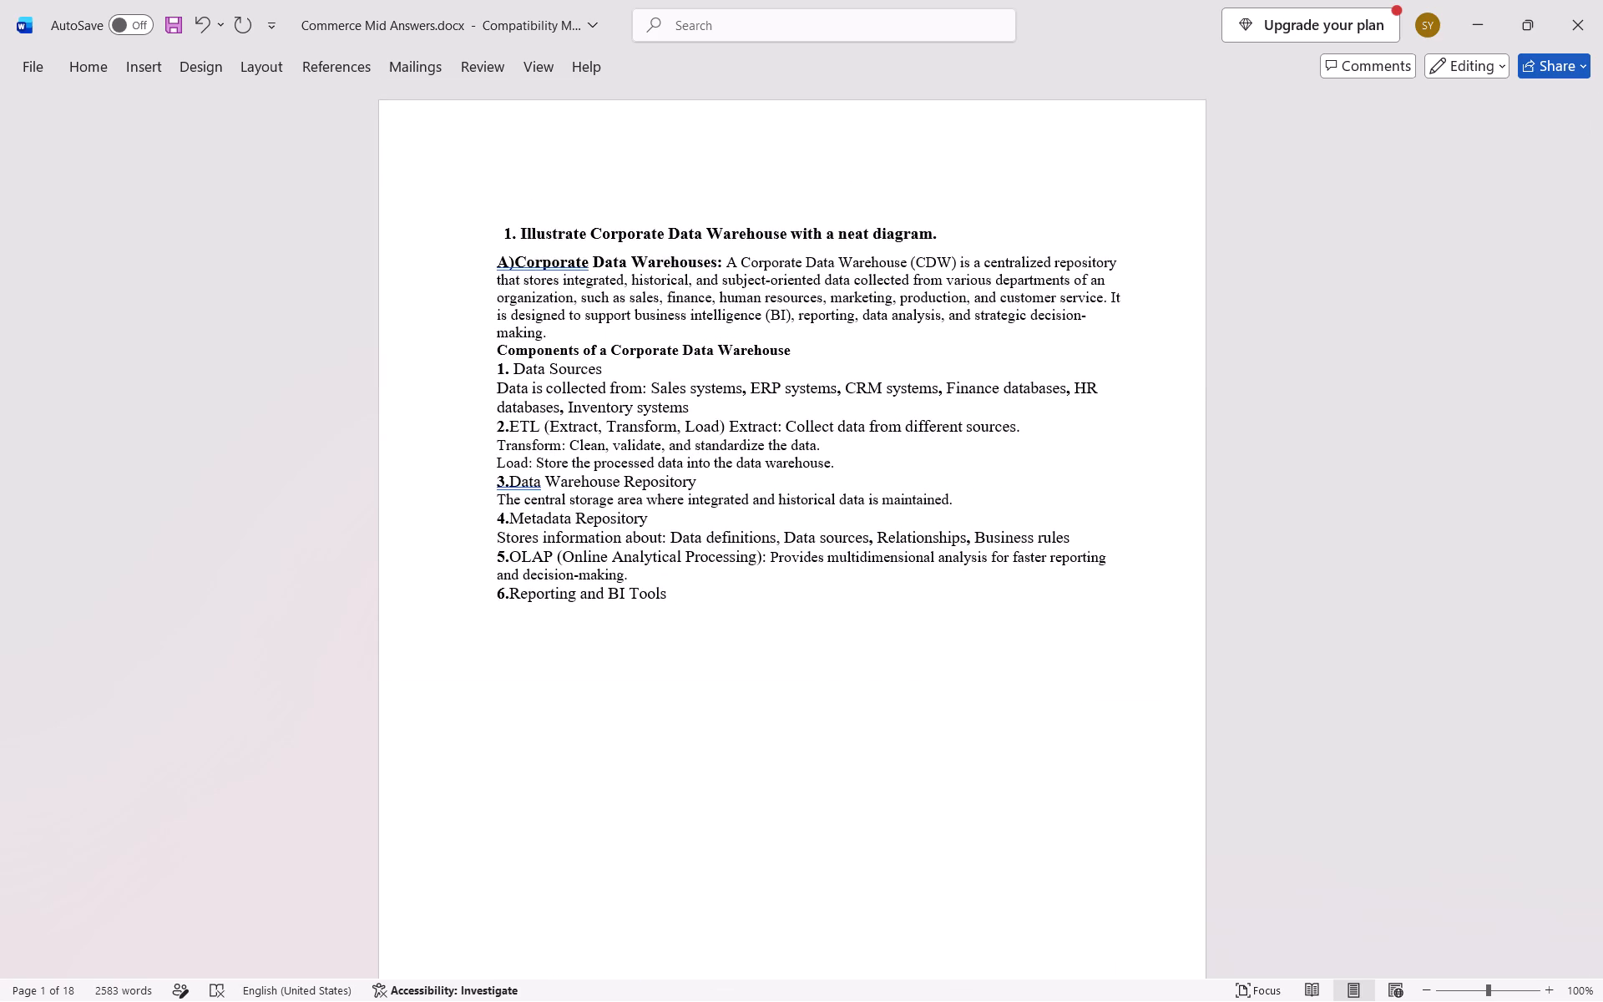
left_click(693, 593)
key("ctrl+v")
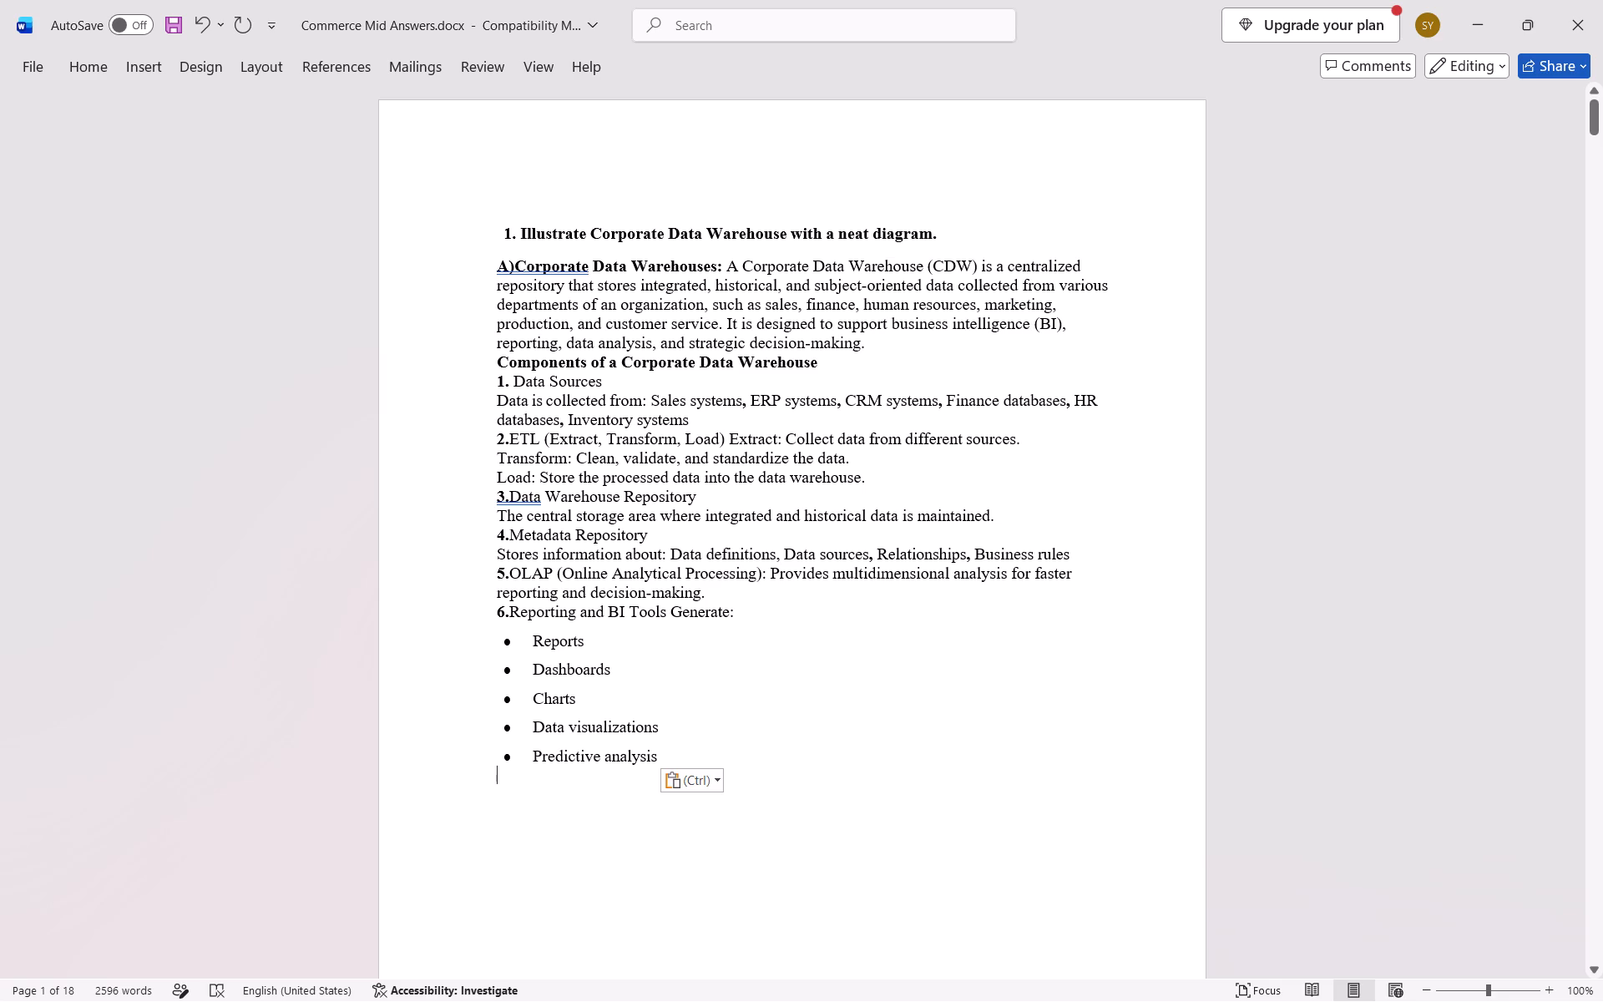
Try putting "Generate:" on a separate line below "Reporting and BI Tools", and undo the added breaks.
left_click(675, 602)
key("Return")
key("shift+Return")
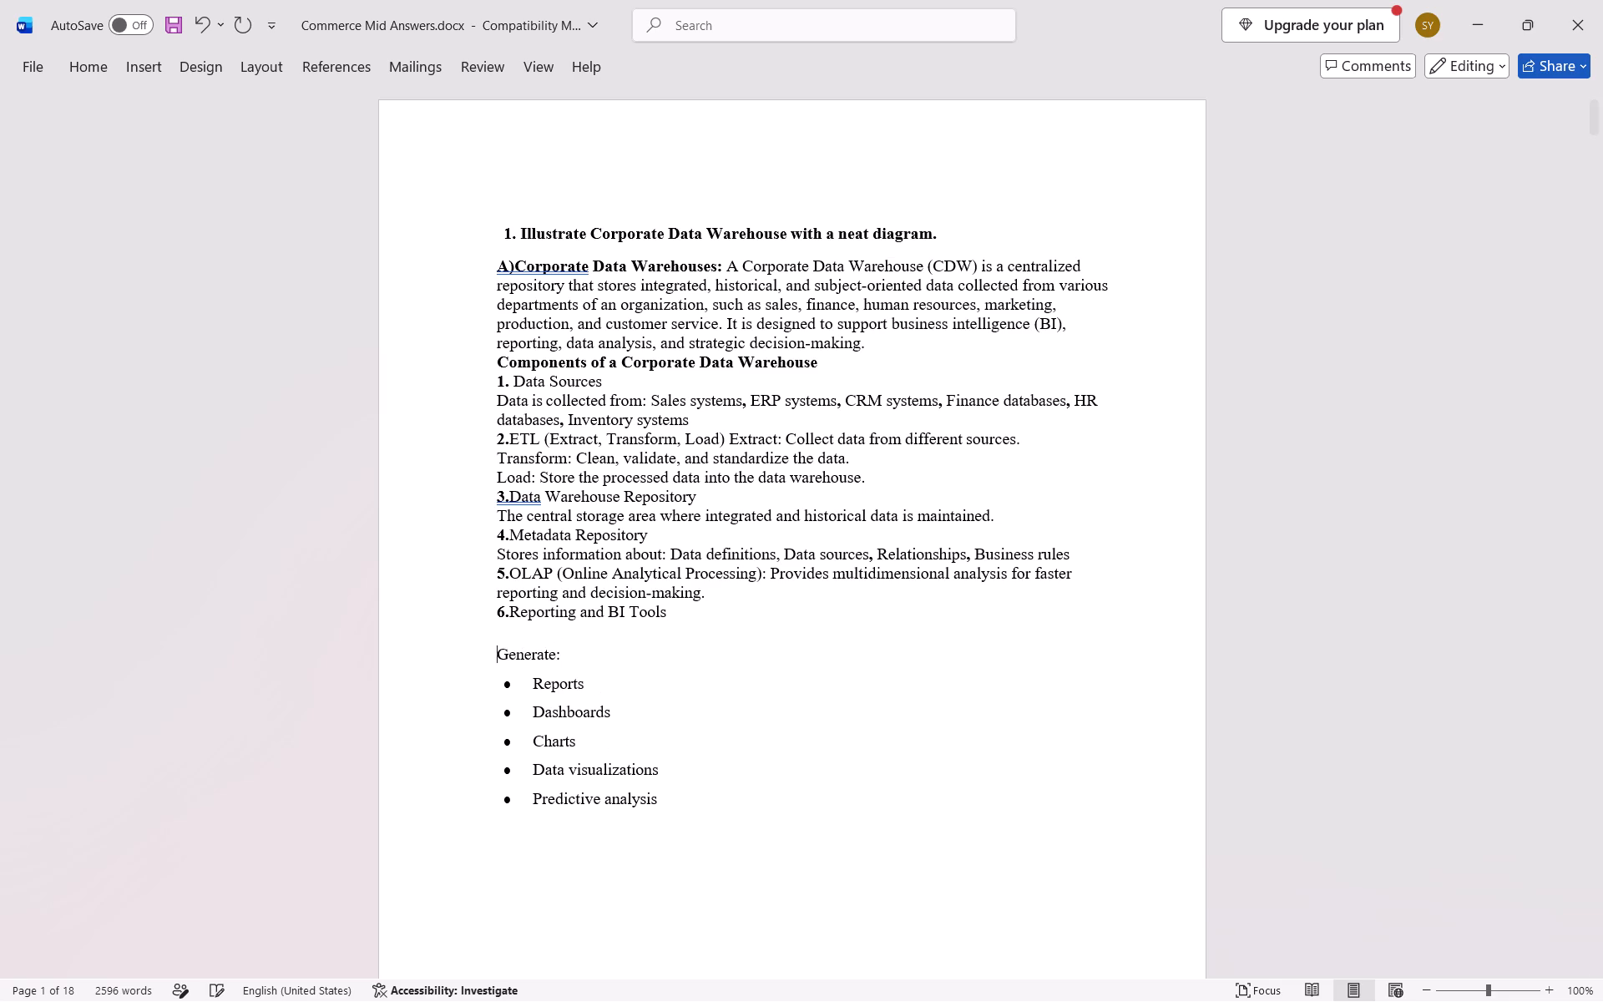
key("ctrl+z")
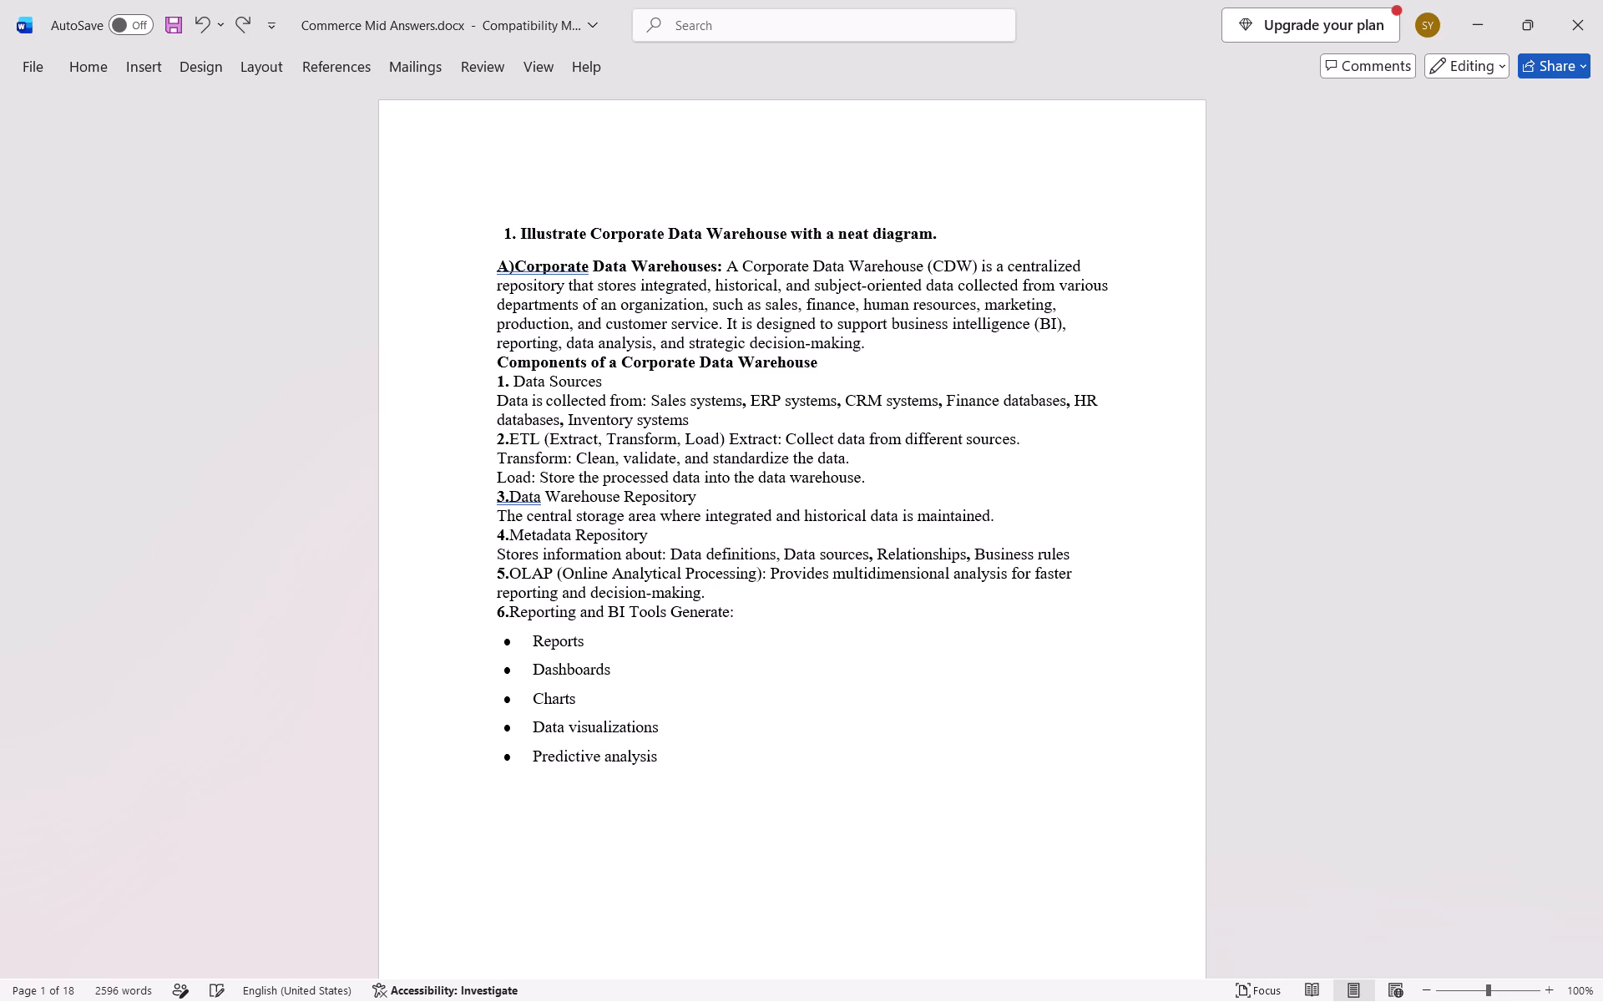
Separate "Reporting and BI Tools" from "Generate:" with a colon and a space.
key("BackSpace")
type(":")
key("space")
Join the "Reports" bullet onto the line after "Generate:", separated by a space.
left_click(529, 643)
key("BackSpace")
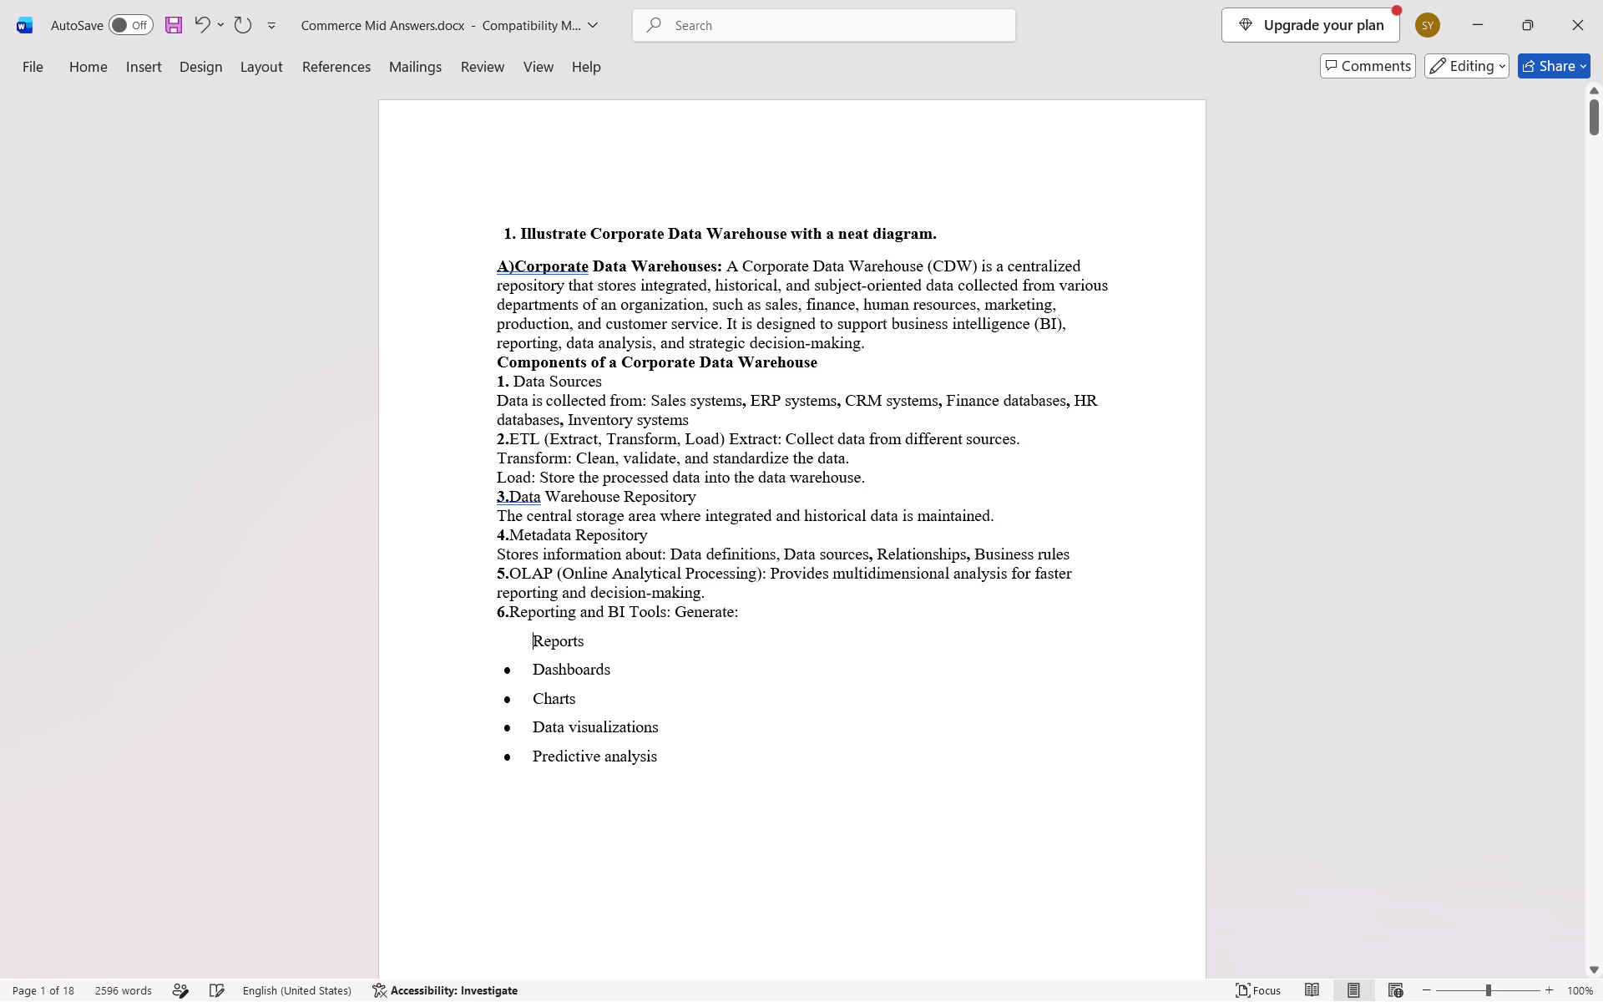
key("BackSpace")
key("BackSpace")
key("space")
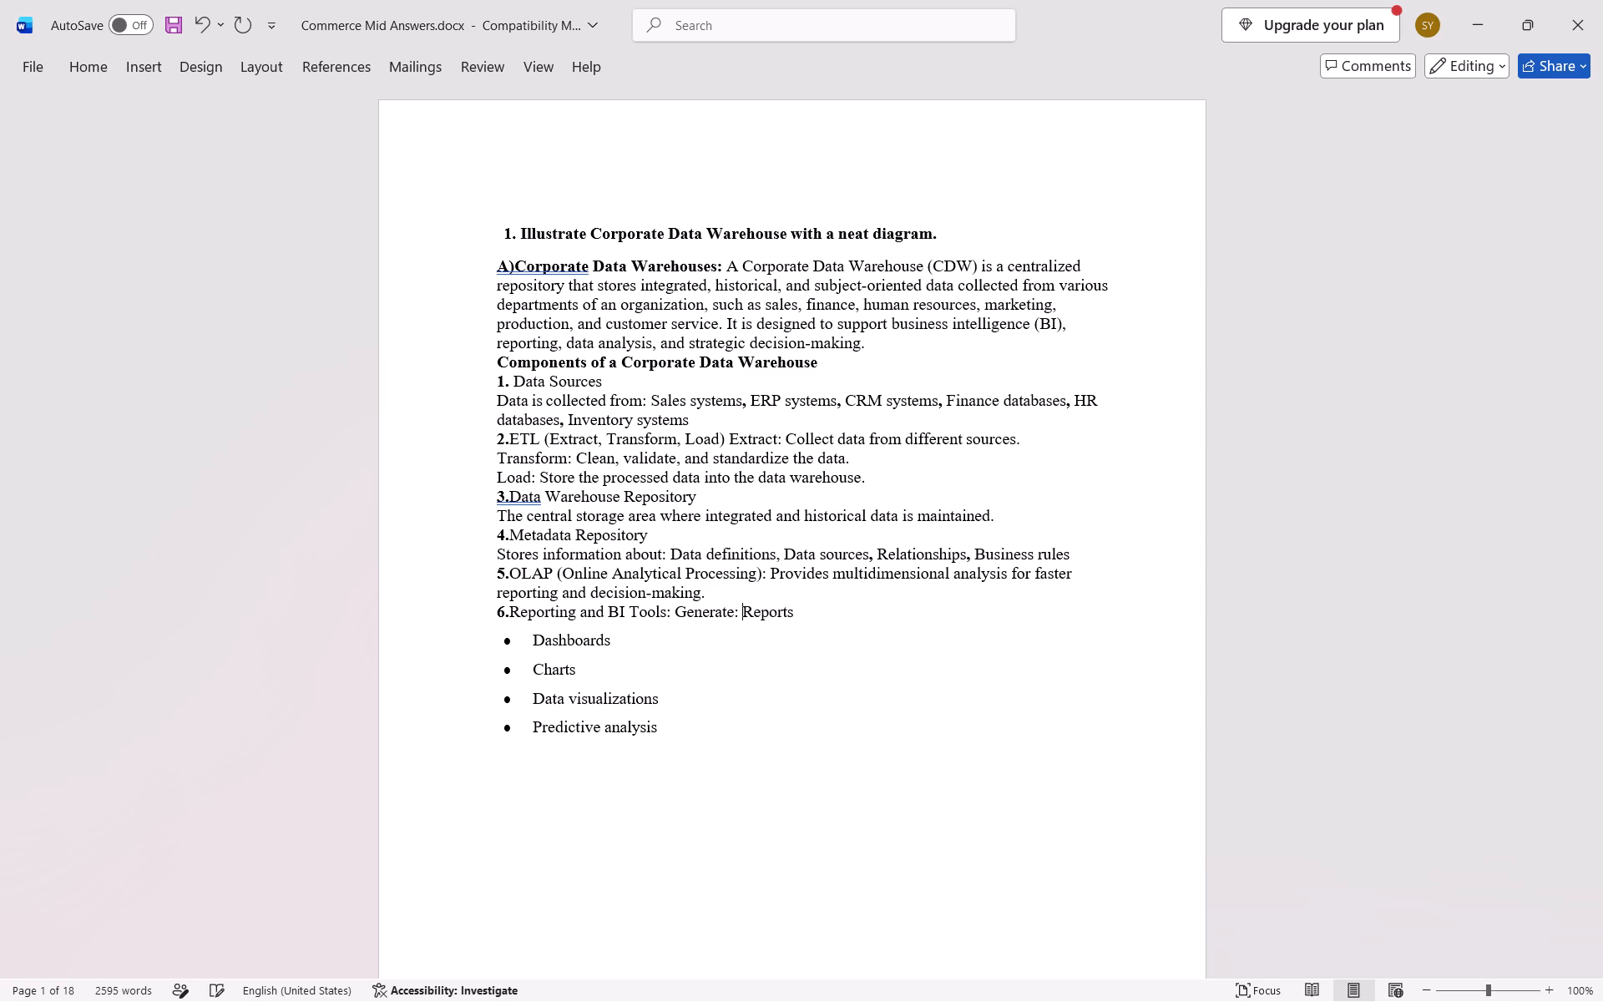
Join the "Dashboards" bullet onto the "Reporting and BI Tools" line after "Reports", separated by a comma and a space.
key("Down")
key("ctrl+Left")
key("BackSpace")
key("BackSpace")
key("BackSpace")
key("Return")
key("comma")
key("BackSpace")
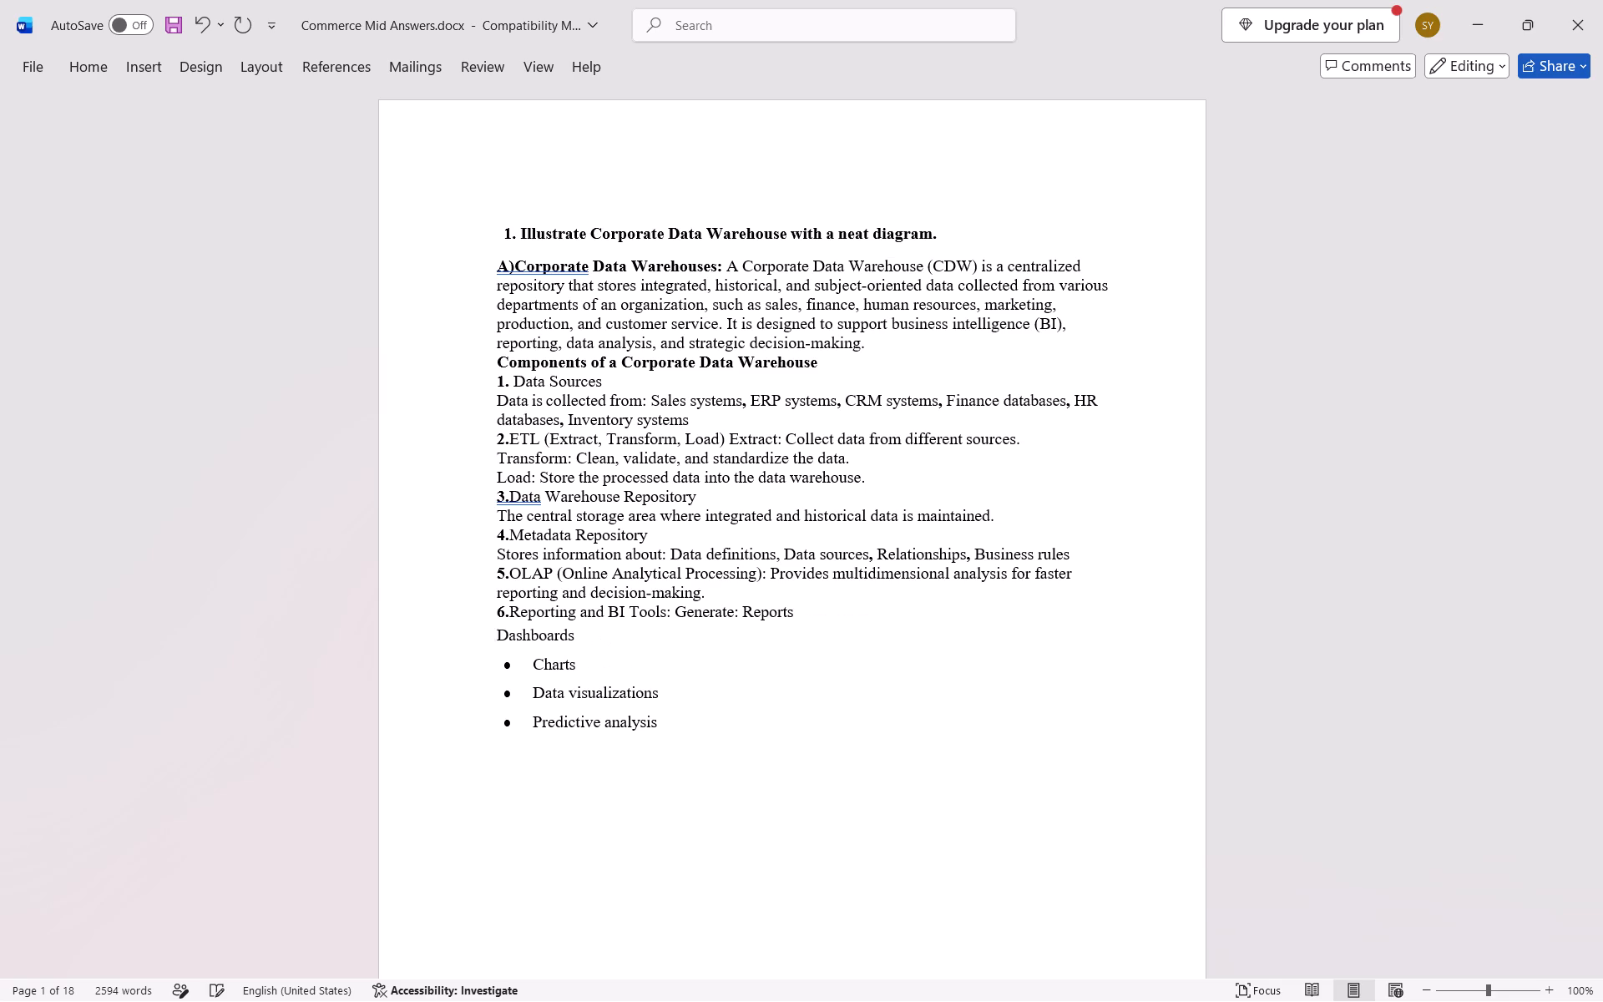
key("BackSpace")
key("period")
key("BackSpace")
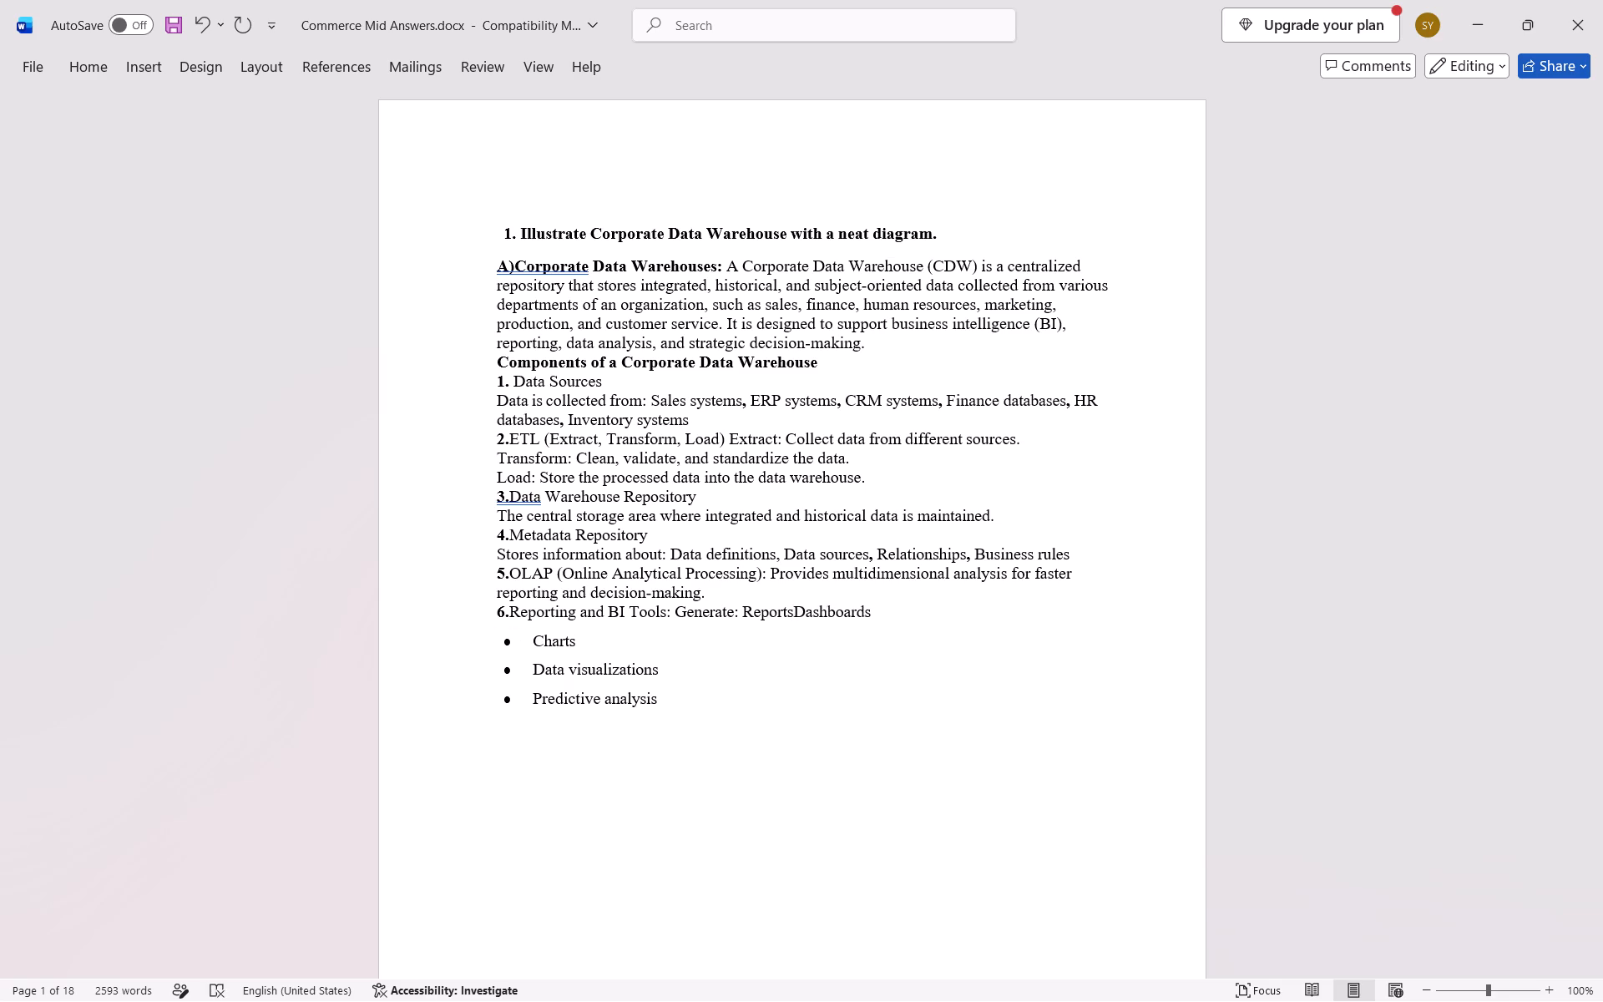
key("comma")
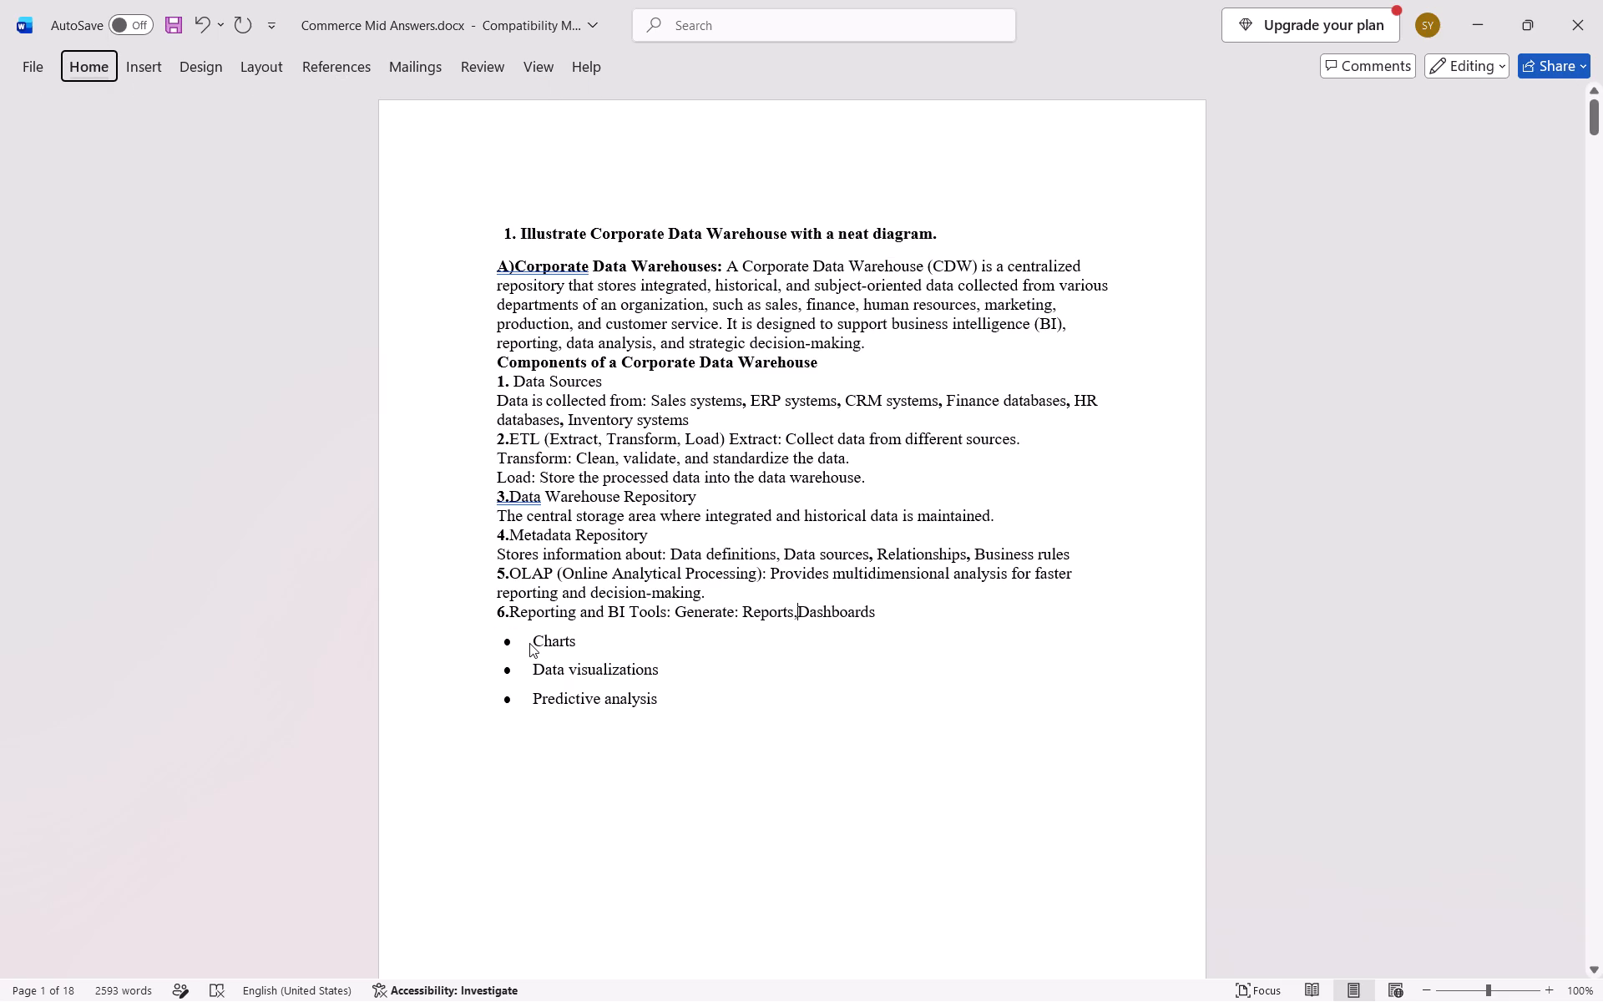
key("space")
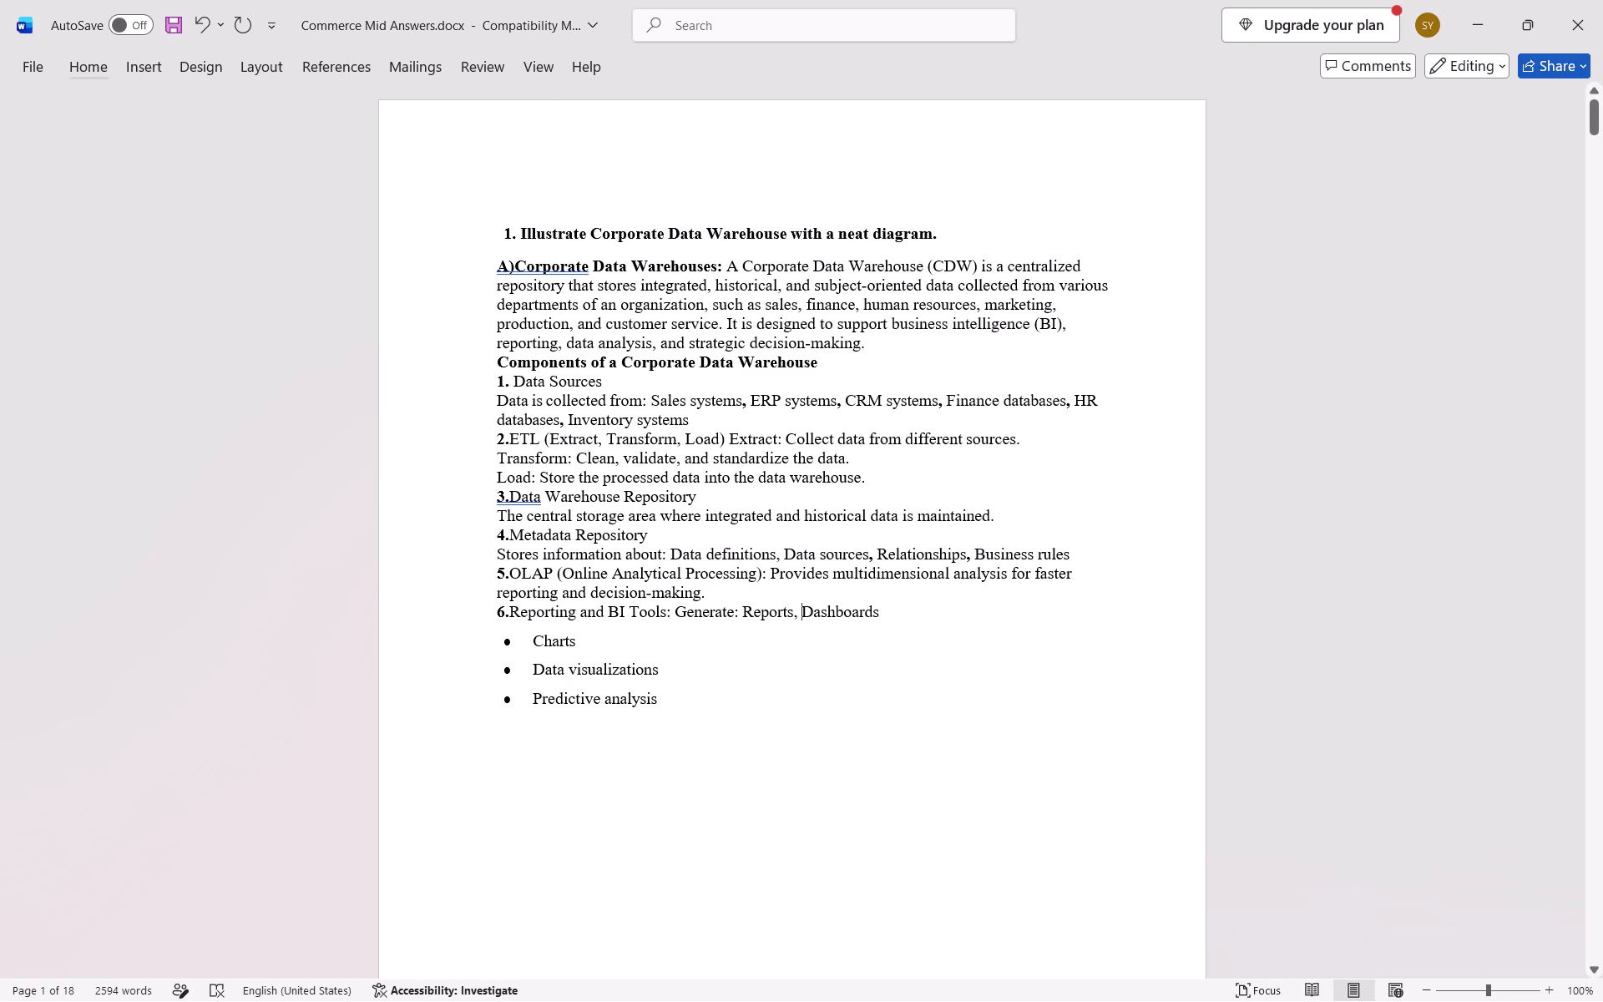
Join the "Charts" bullet onto the line after "Dashboards", separated by a comma and a space.
left_click(538, 643)
key("BackSpace")
key("BackSpace")
key("BackSpace")
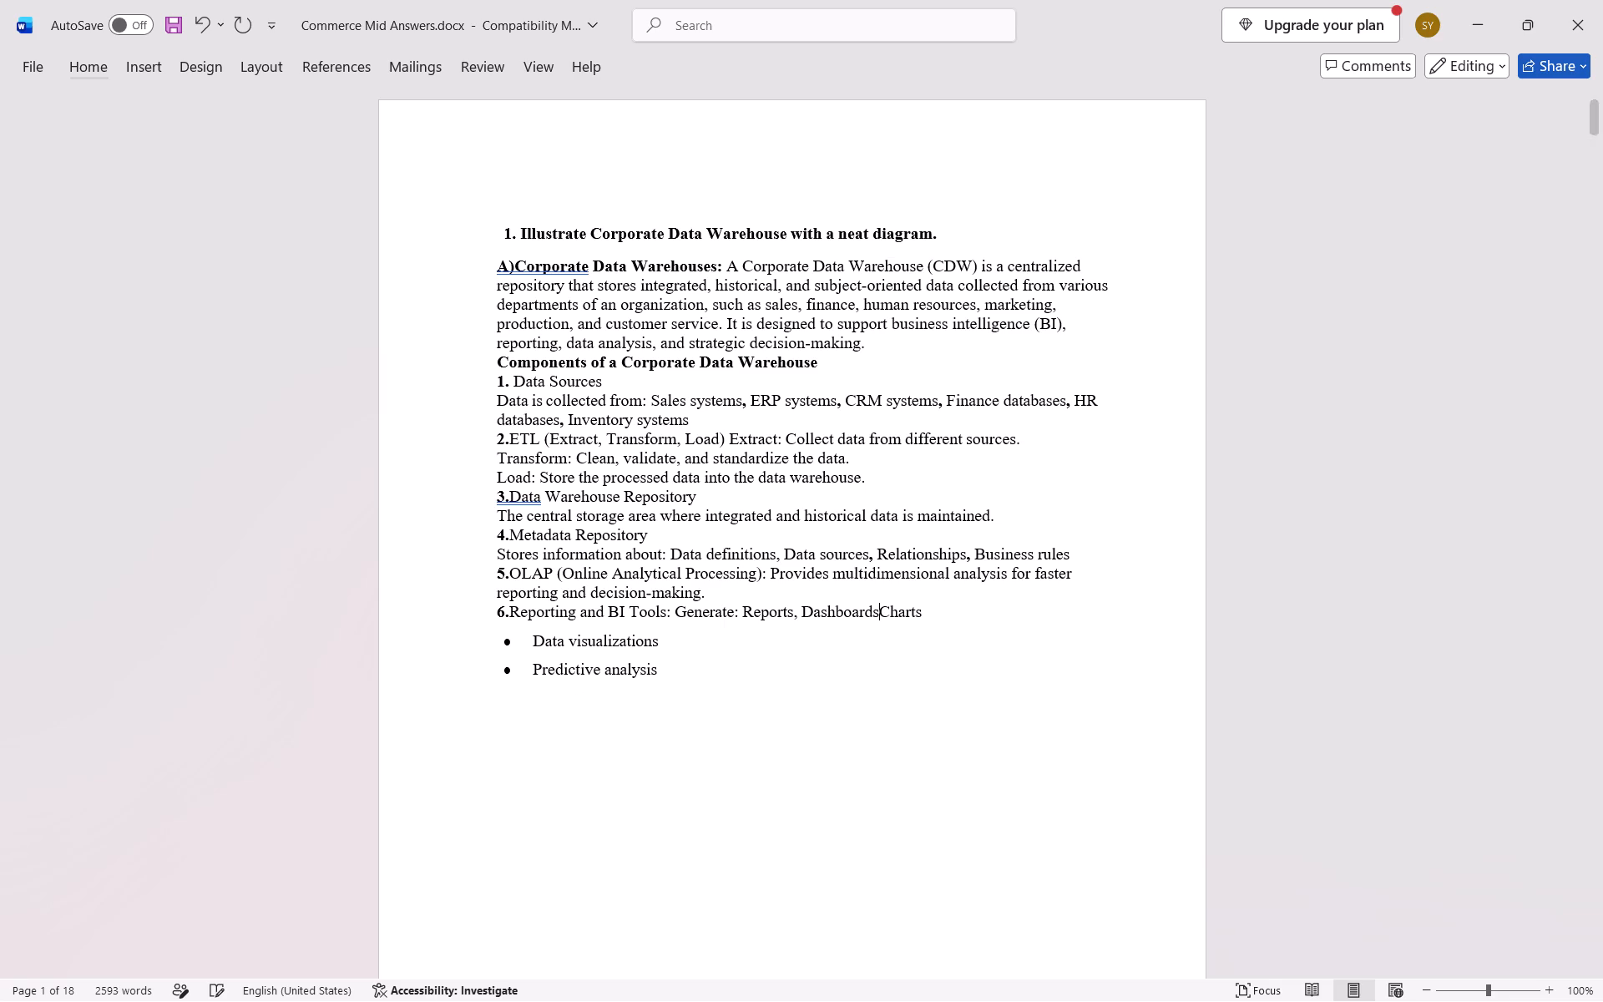
type(",")
key("space")
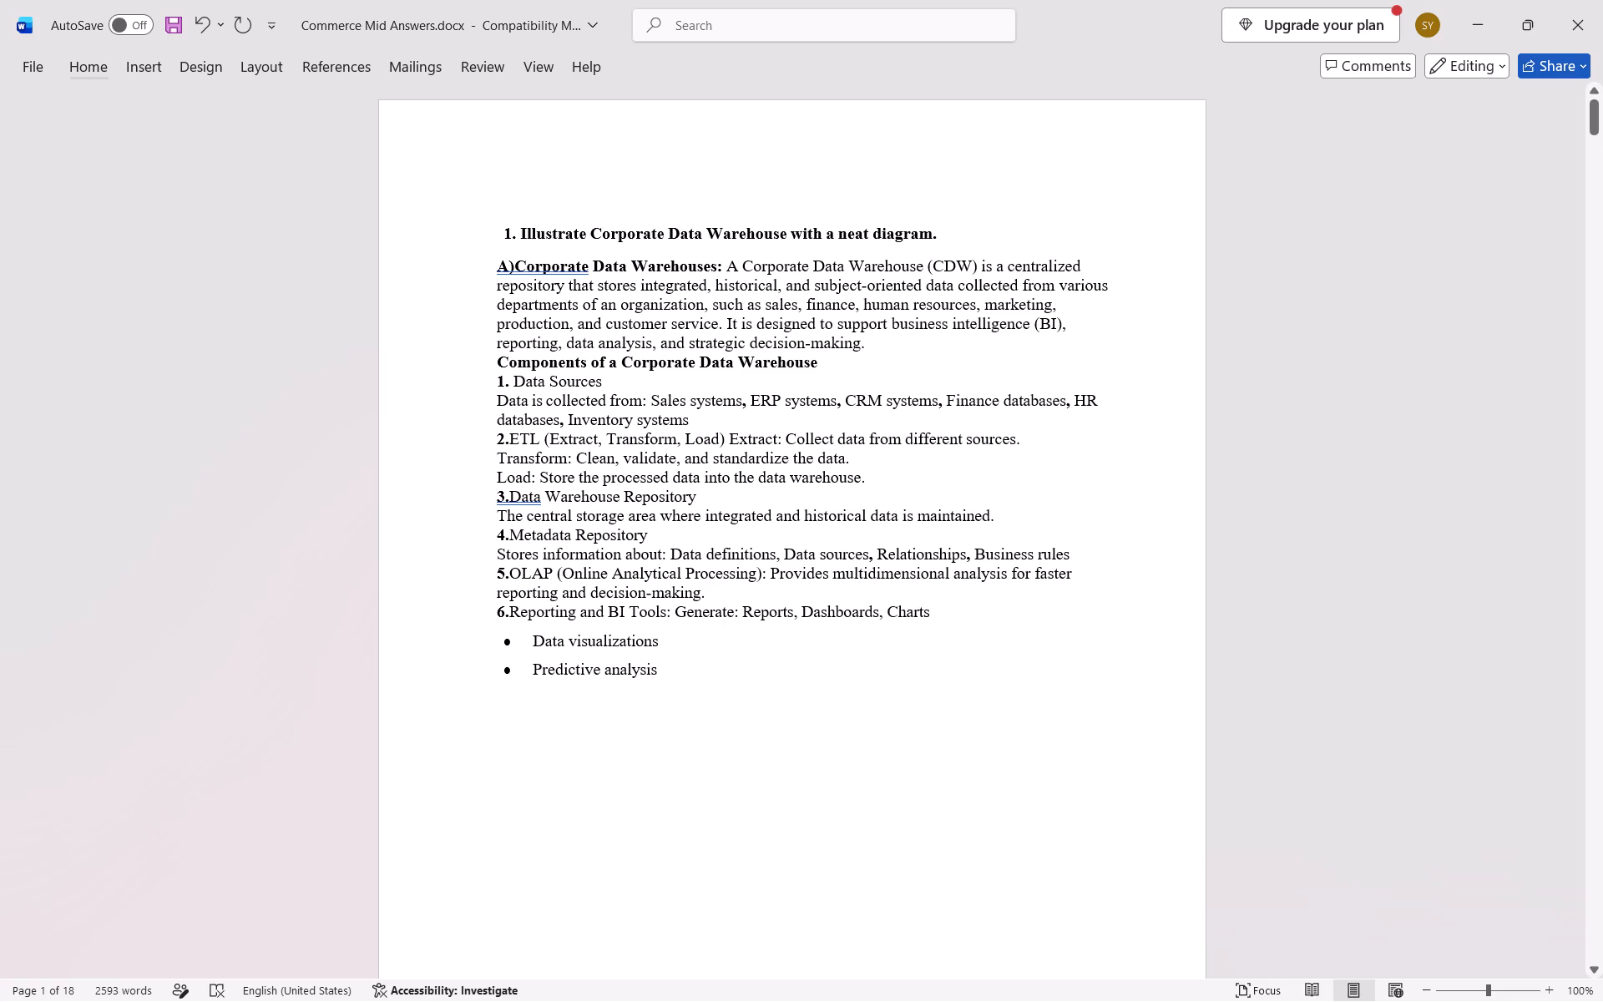
Join the "Data visualizations" bullet onto the line after "Charts", separated by a comma and a space.
left_click(532, 640)
key("BackSpace")
key("BackSpace")
key("BackSpace")
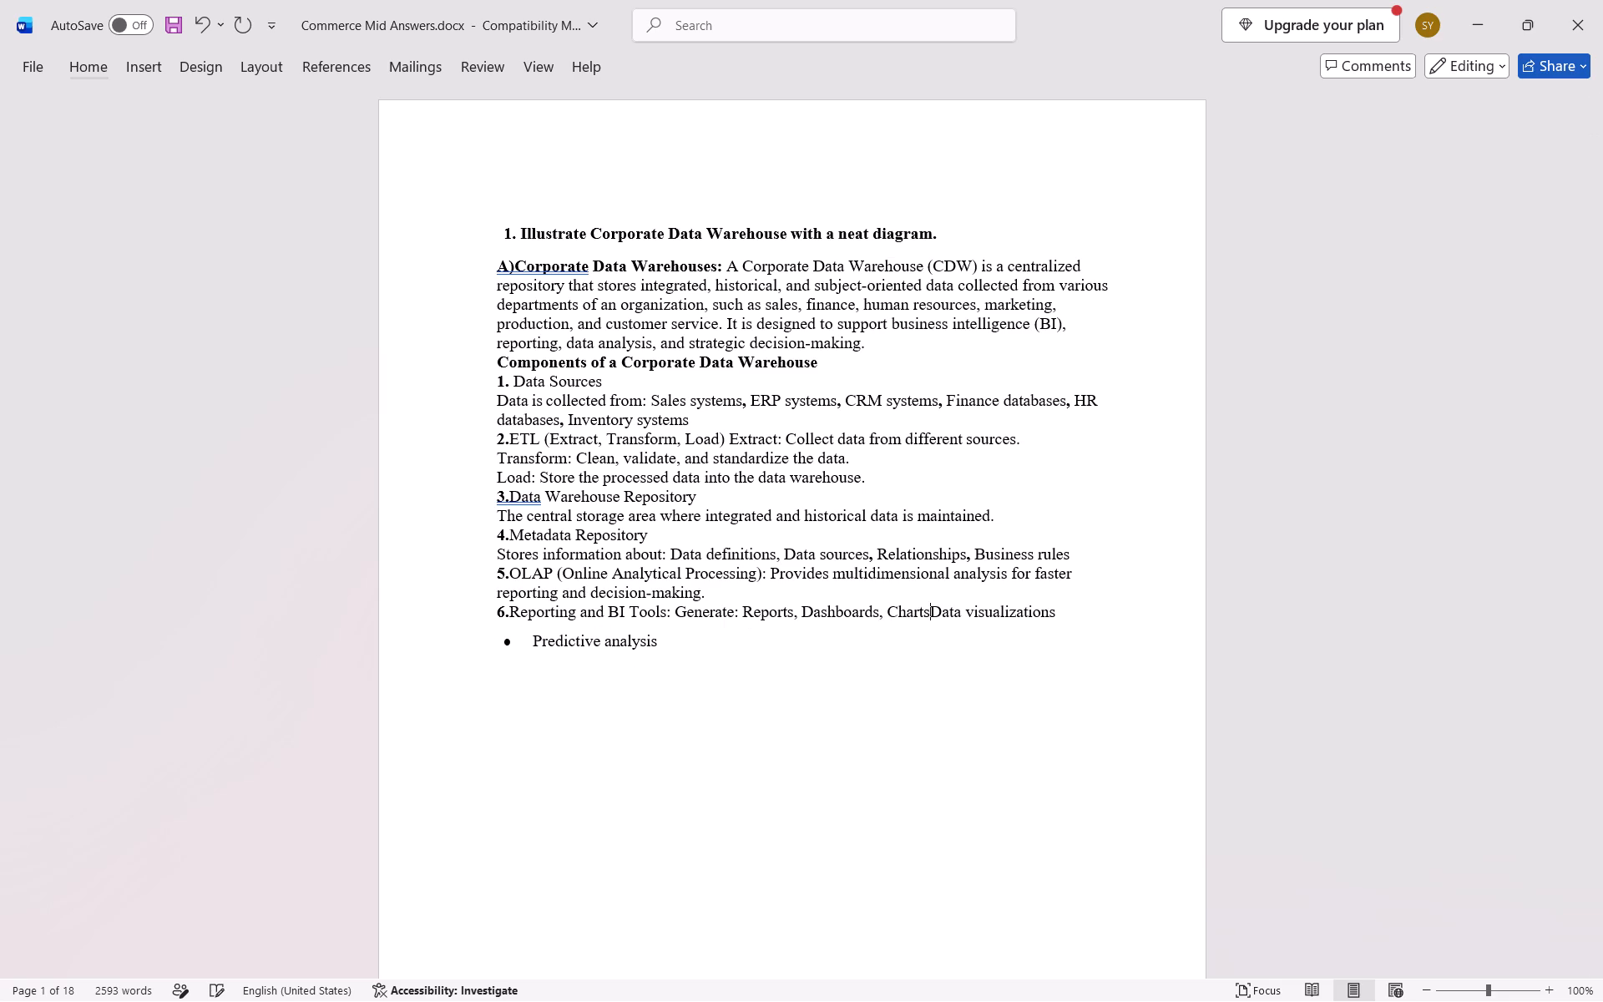
type(",")
key("space")
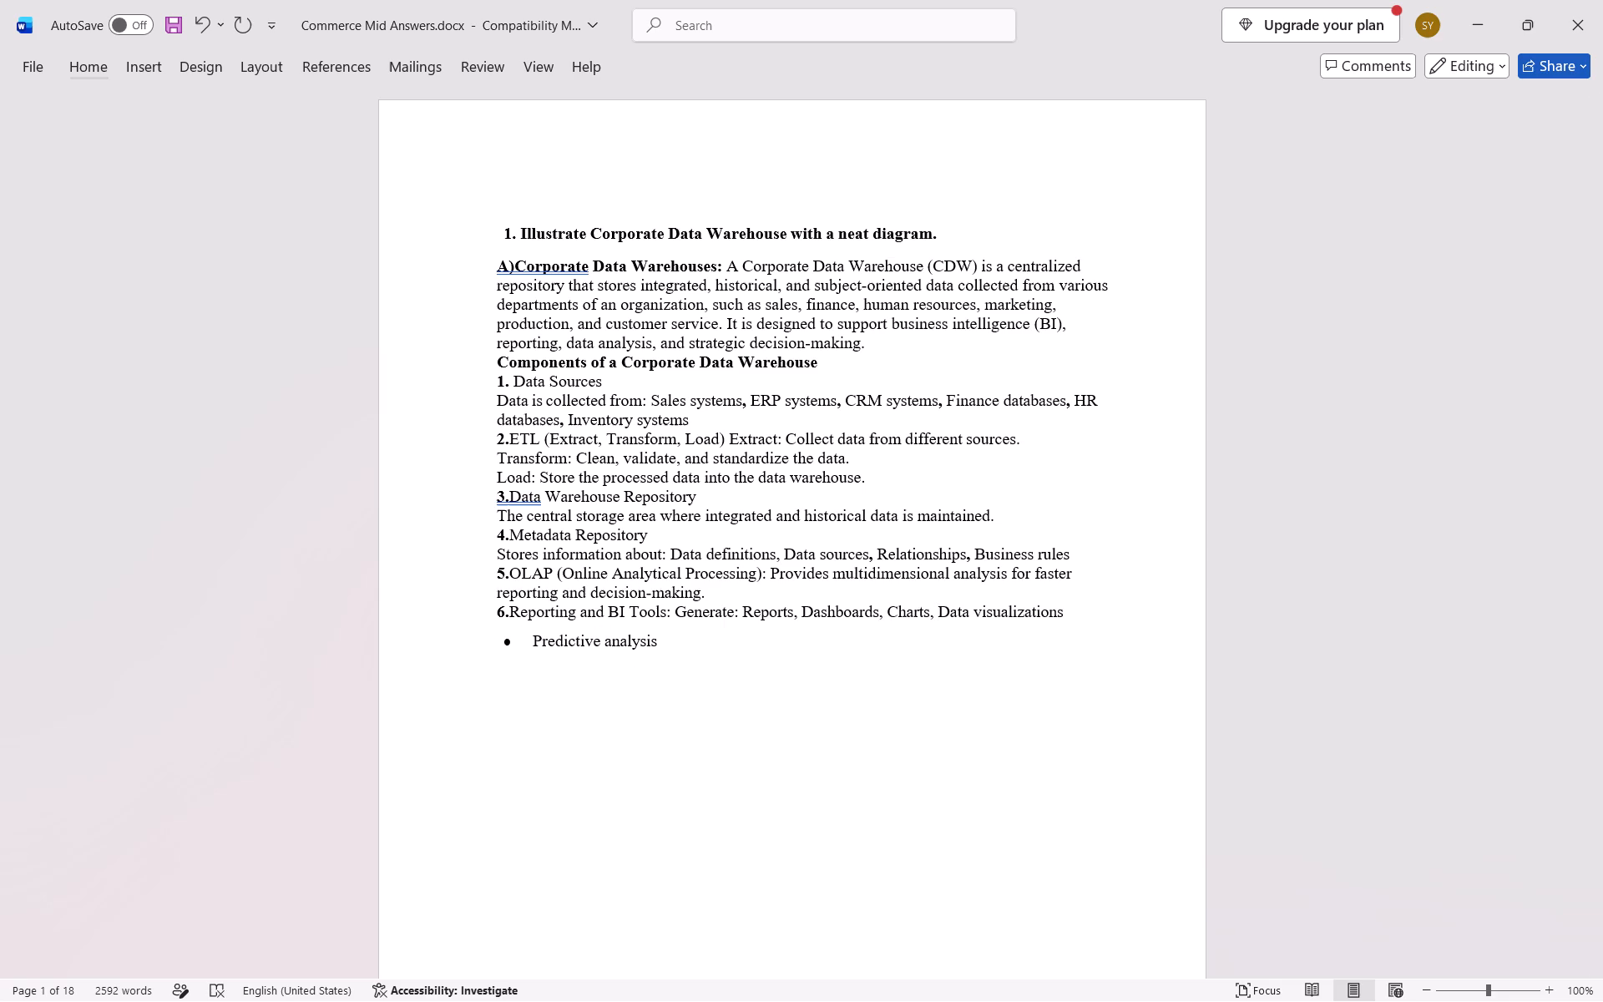
Join the "Predictive analysis" bullet onto the text after "Data visualizations", separated by a comma and a space.
left_click(532, 640)
key("BackSpace")
key("BackSpace")
key("BackSpace")
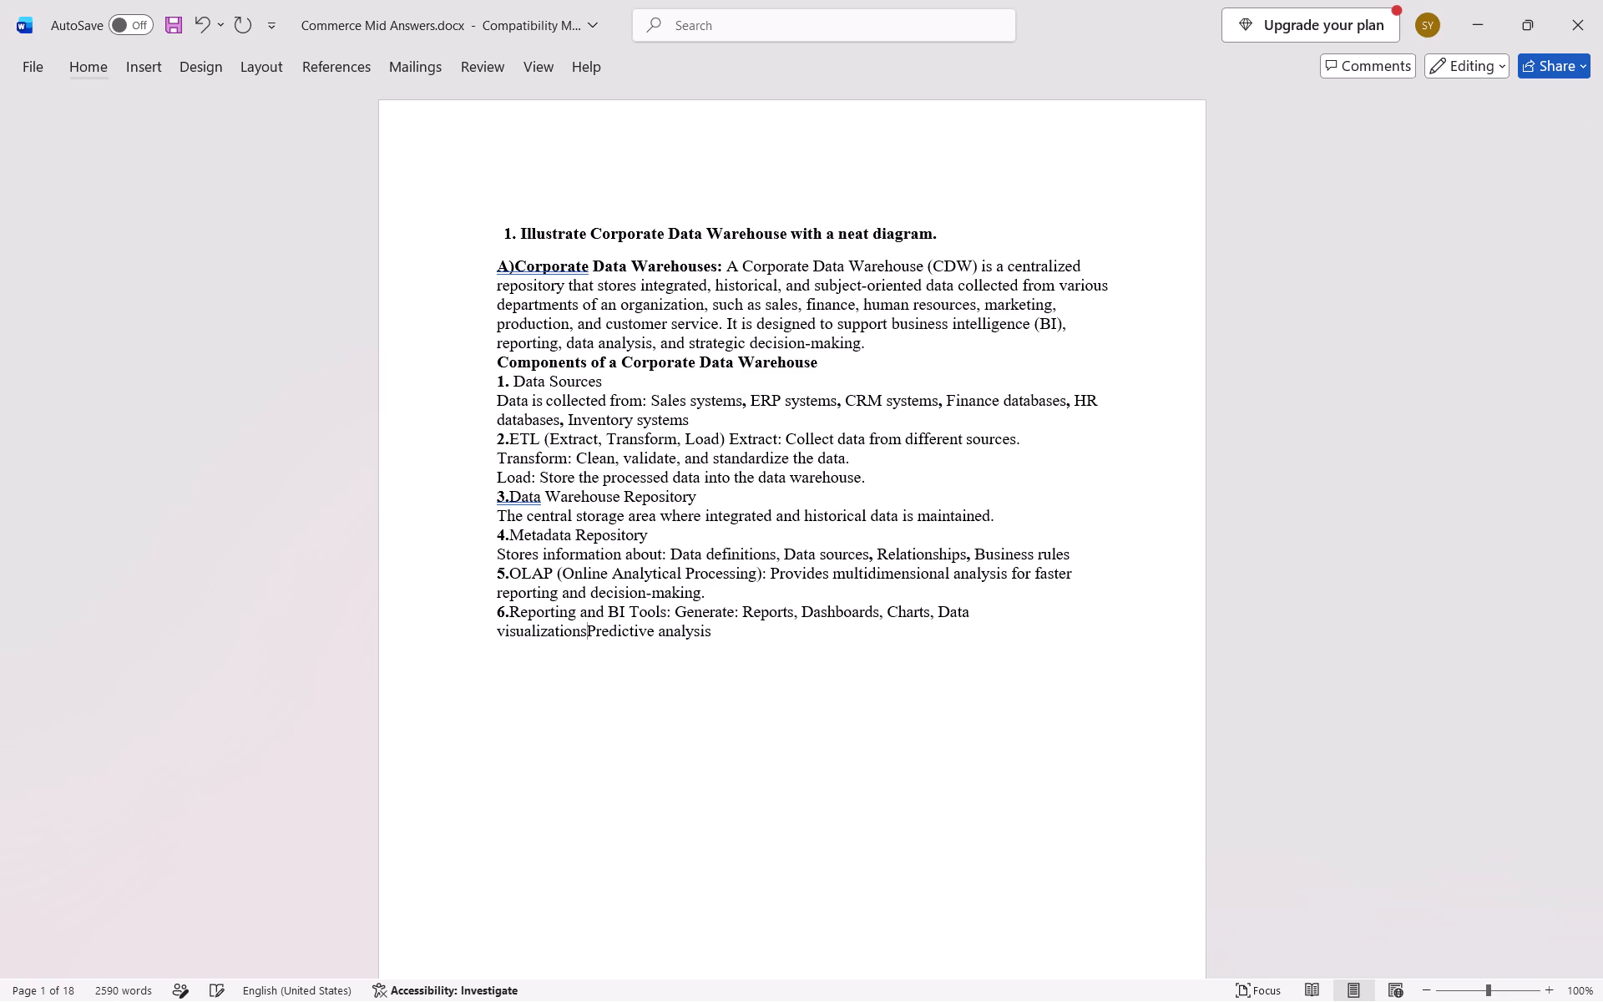
key("comma")
key("space")
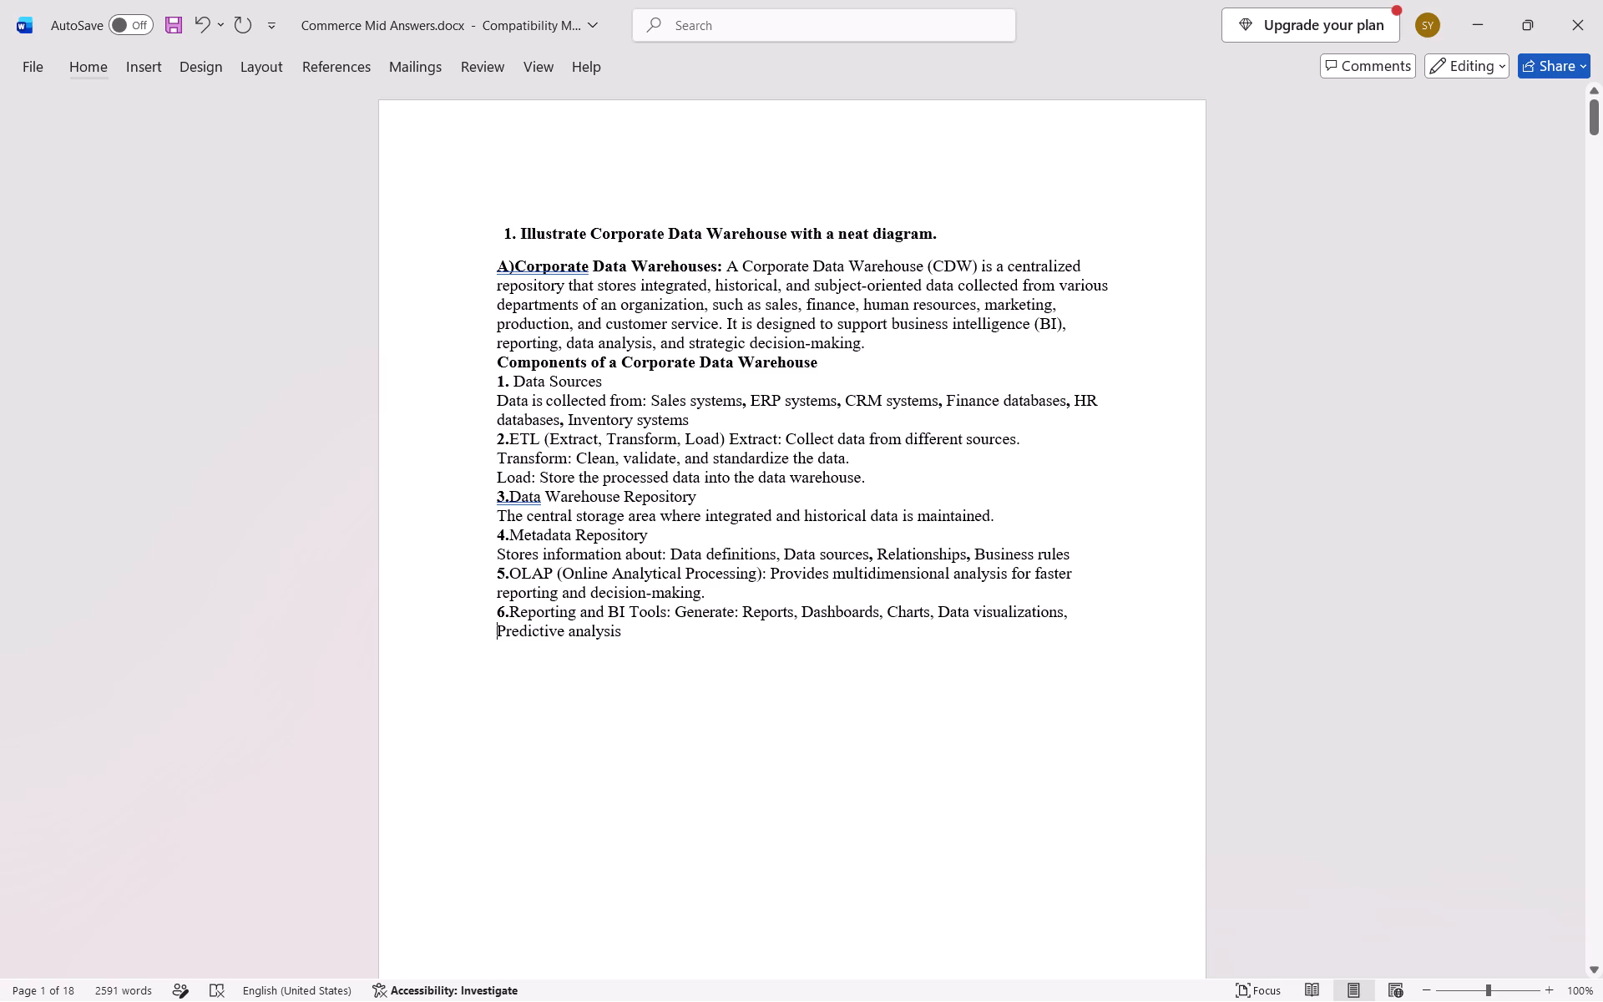
Join the "Data is collected from:" line onto the "Data Sources" heading, separated by a colon and a space.
left_click_drag(609, 377, 526, 373)
left_click(526, 373)
left_click(493, 399)
key("BackSpace")
key("shift+Return")
key("BackSpace")
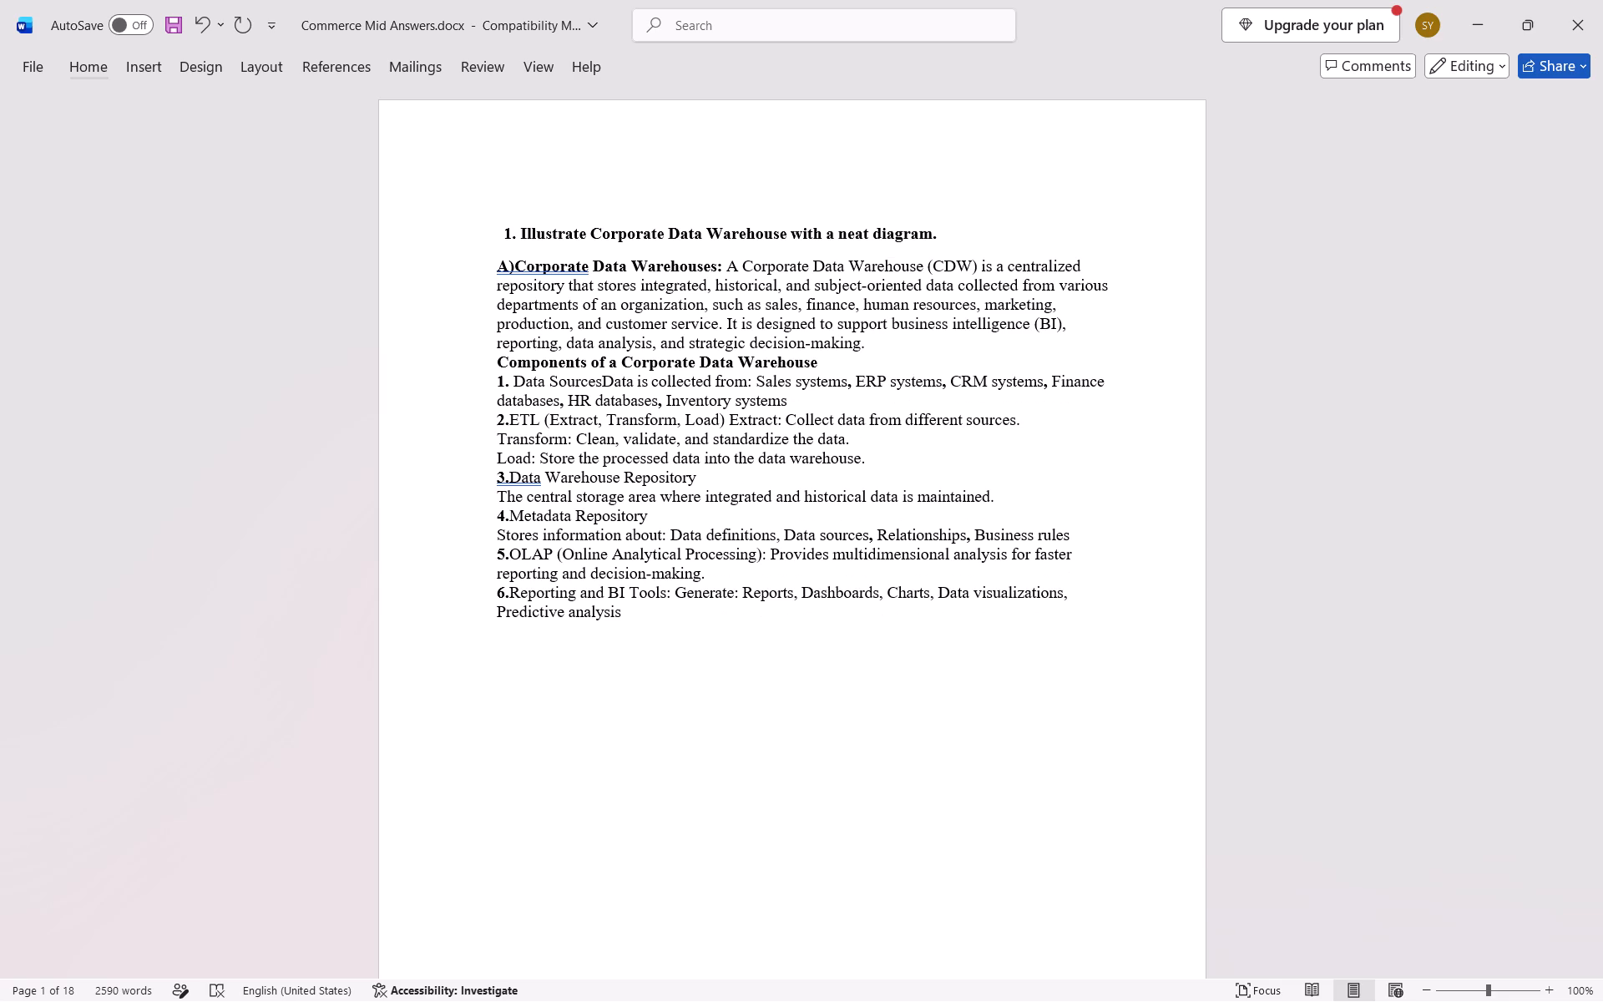
type(":")
key("space")
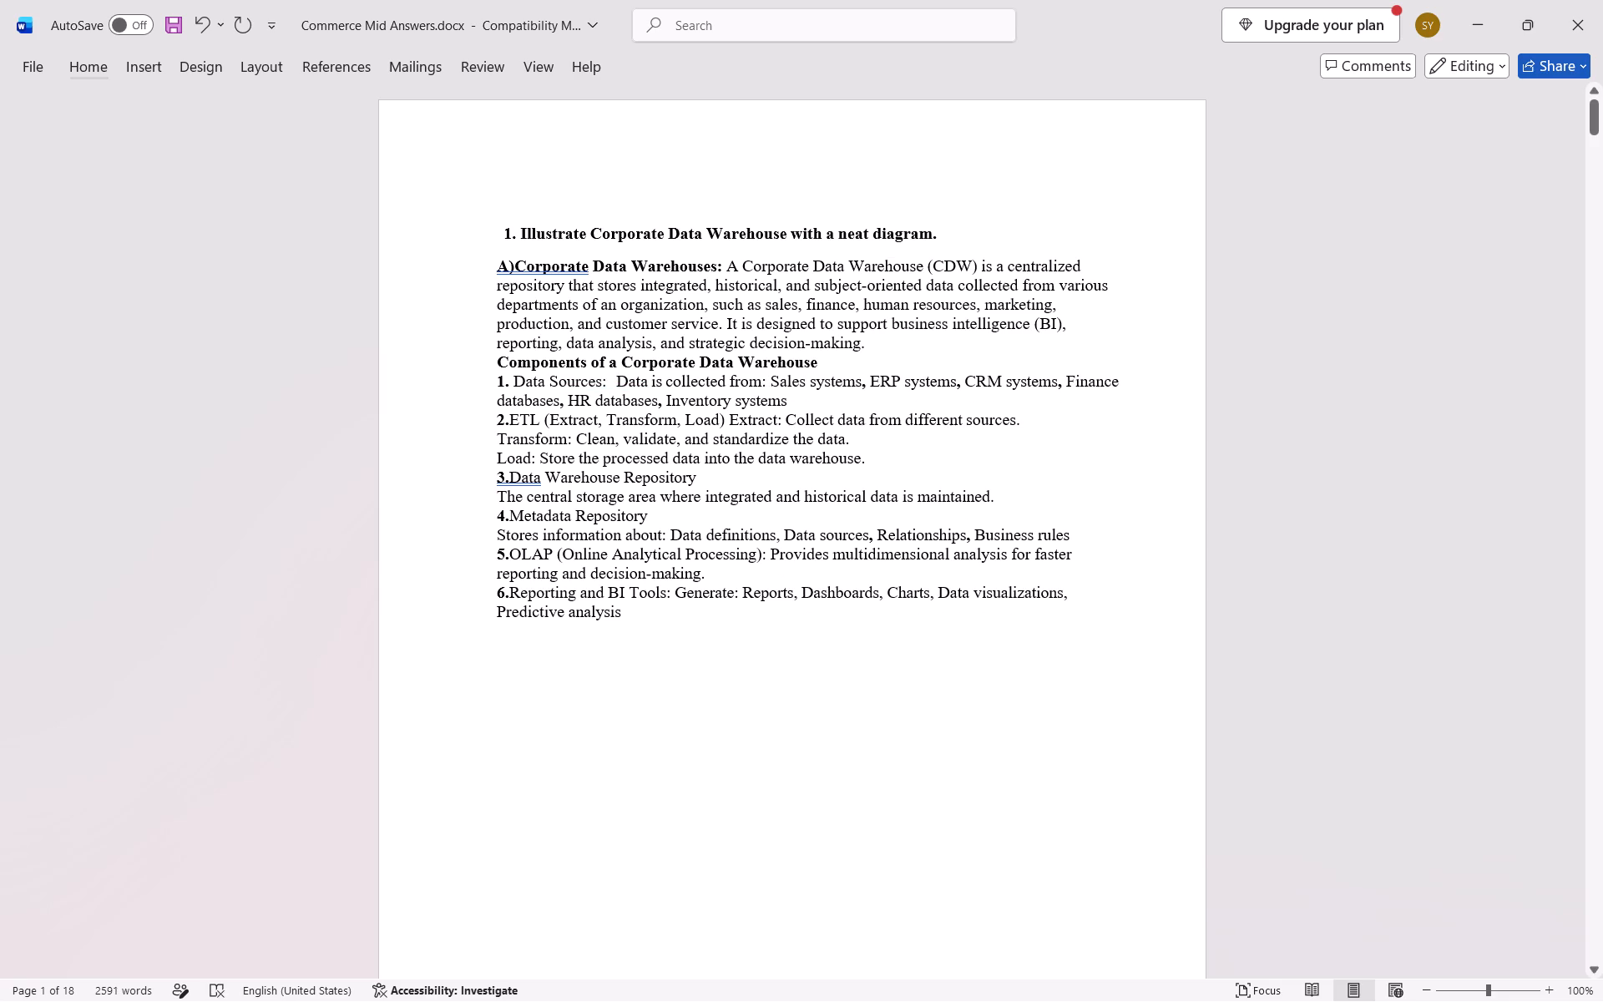
Bold the heading text of components 1 to 5, from "Data Sources:" through "OLAP (Online Analytical Processing):".
left_click_drag(607, 382, 528, 380)
left_click_drag(511, 424, 586, 424, "ctrl")
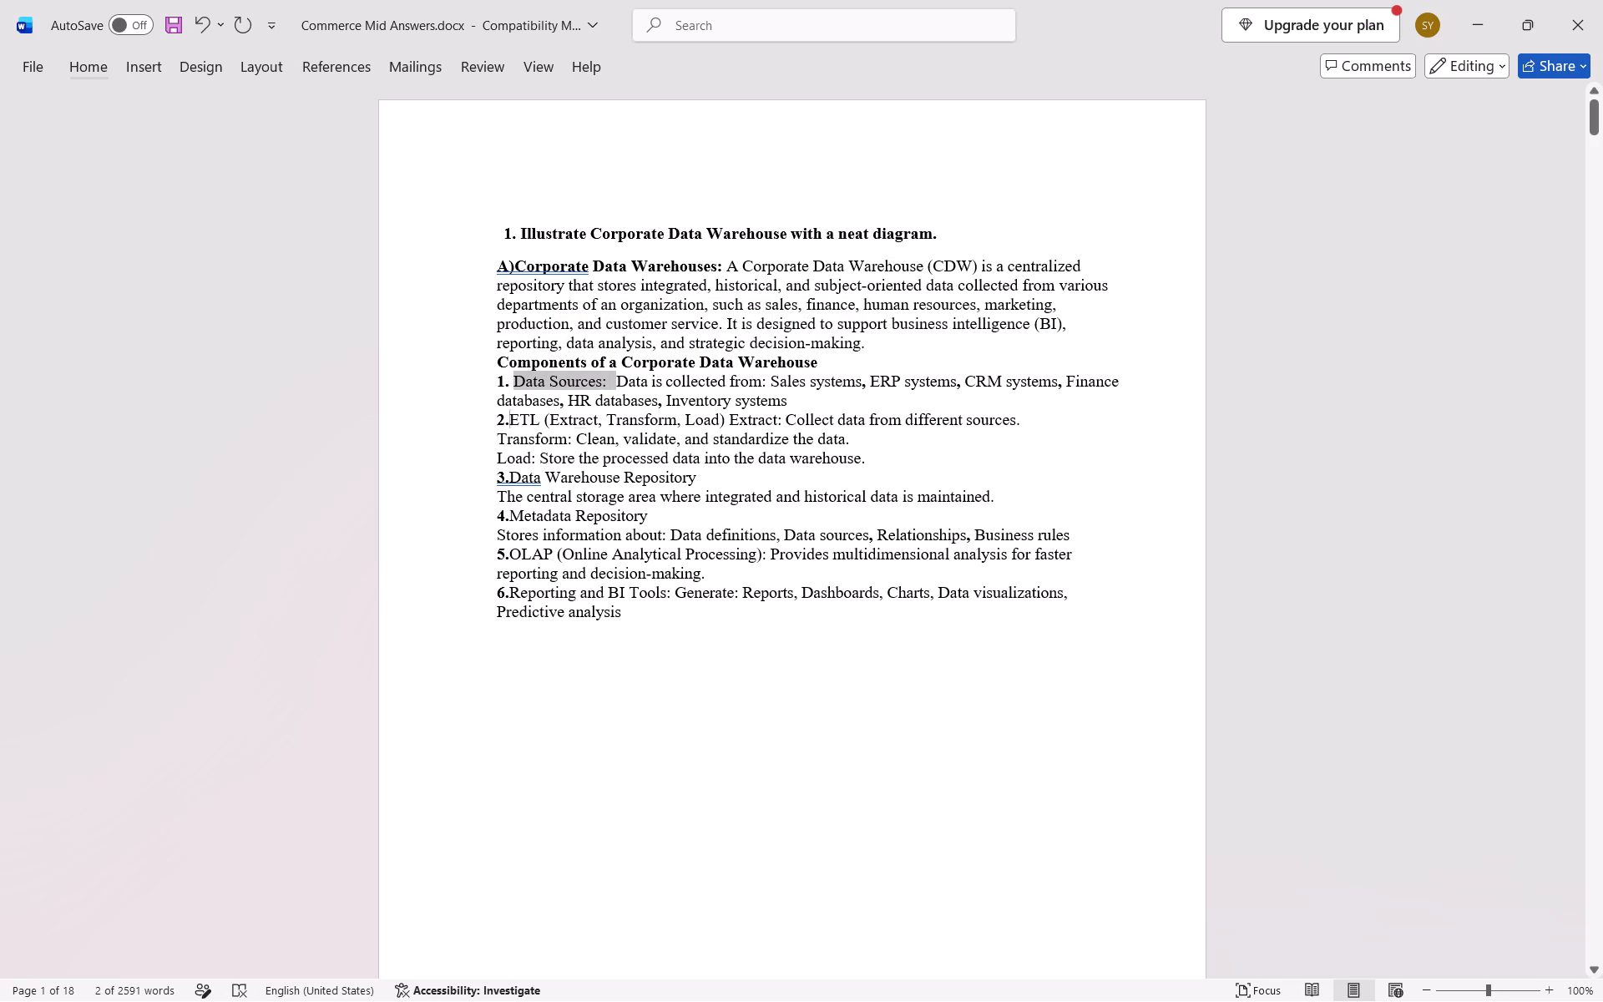
left_click_drag(586, 424, 732, 423, "ctrl")
left_click_drag(508, 480, 715, 483, "ctrl")
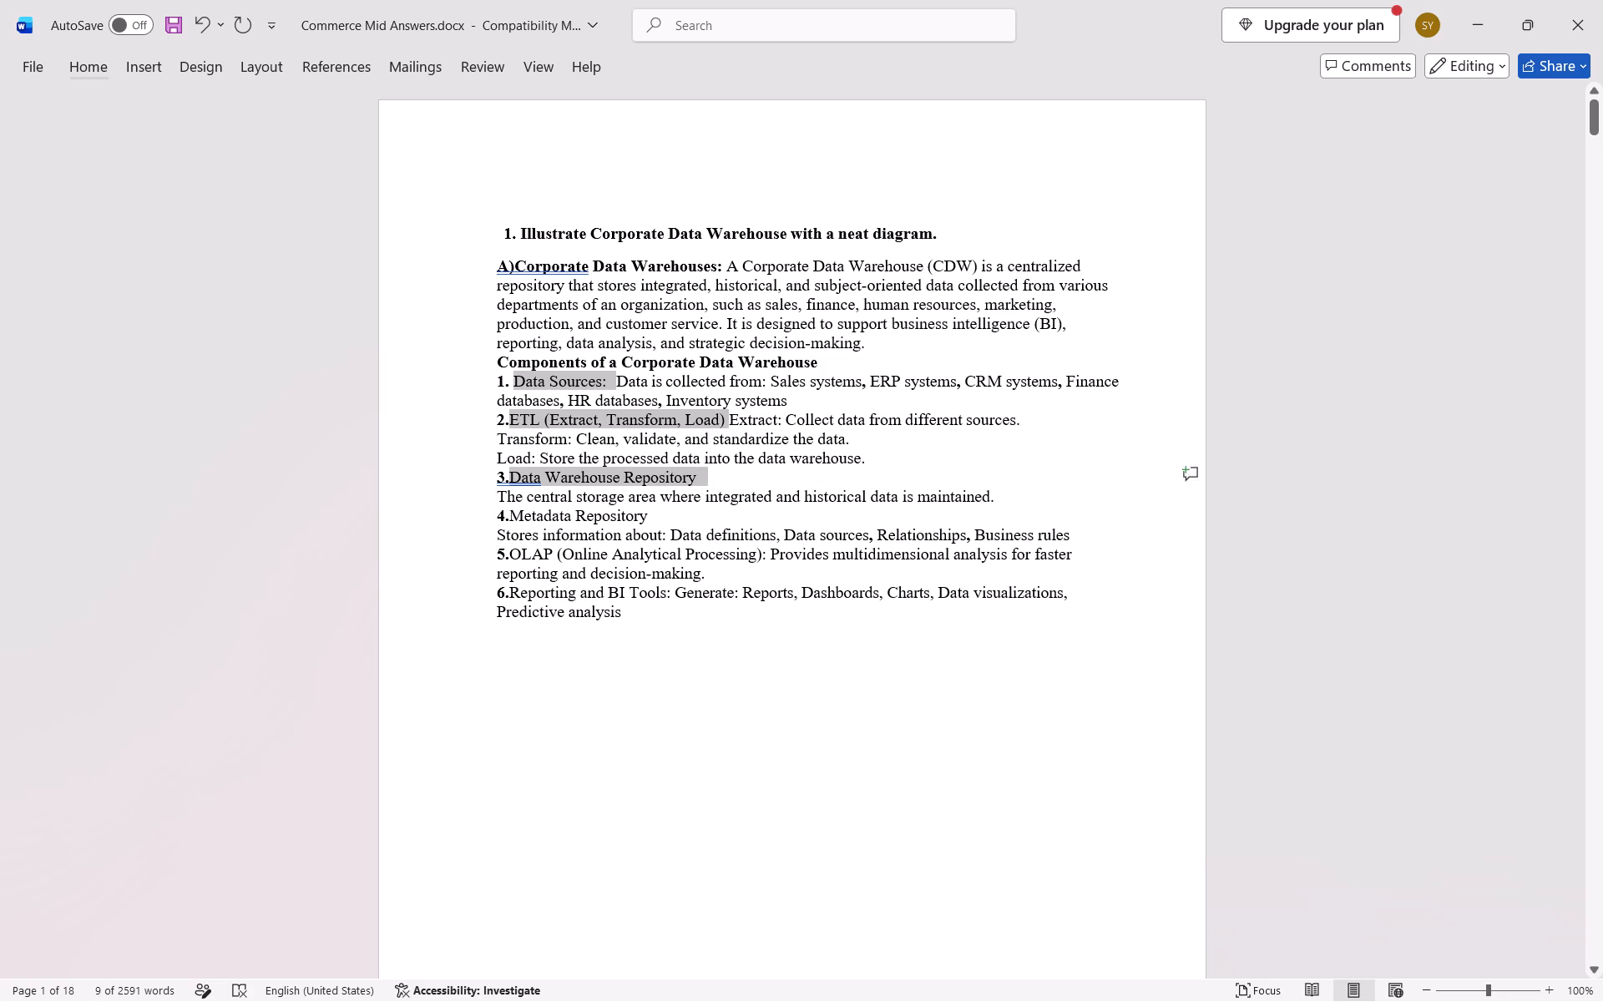
left_click_drag(513, 514, 650, 514, "ctrl")
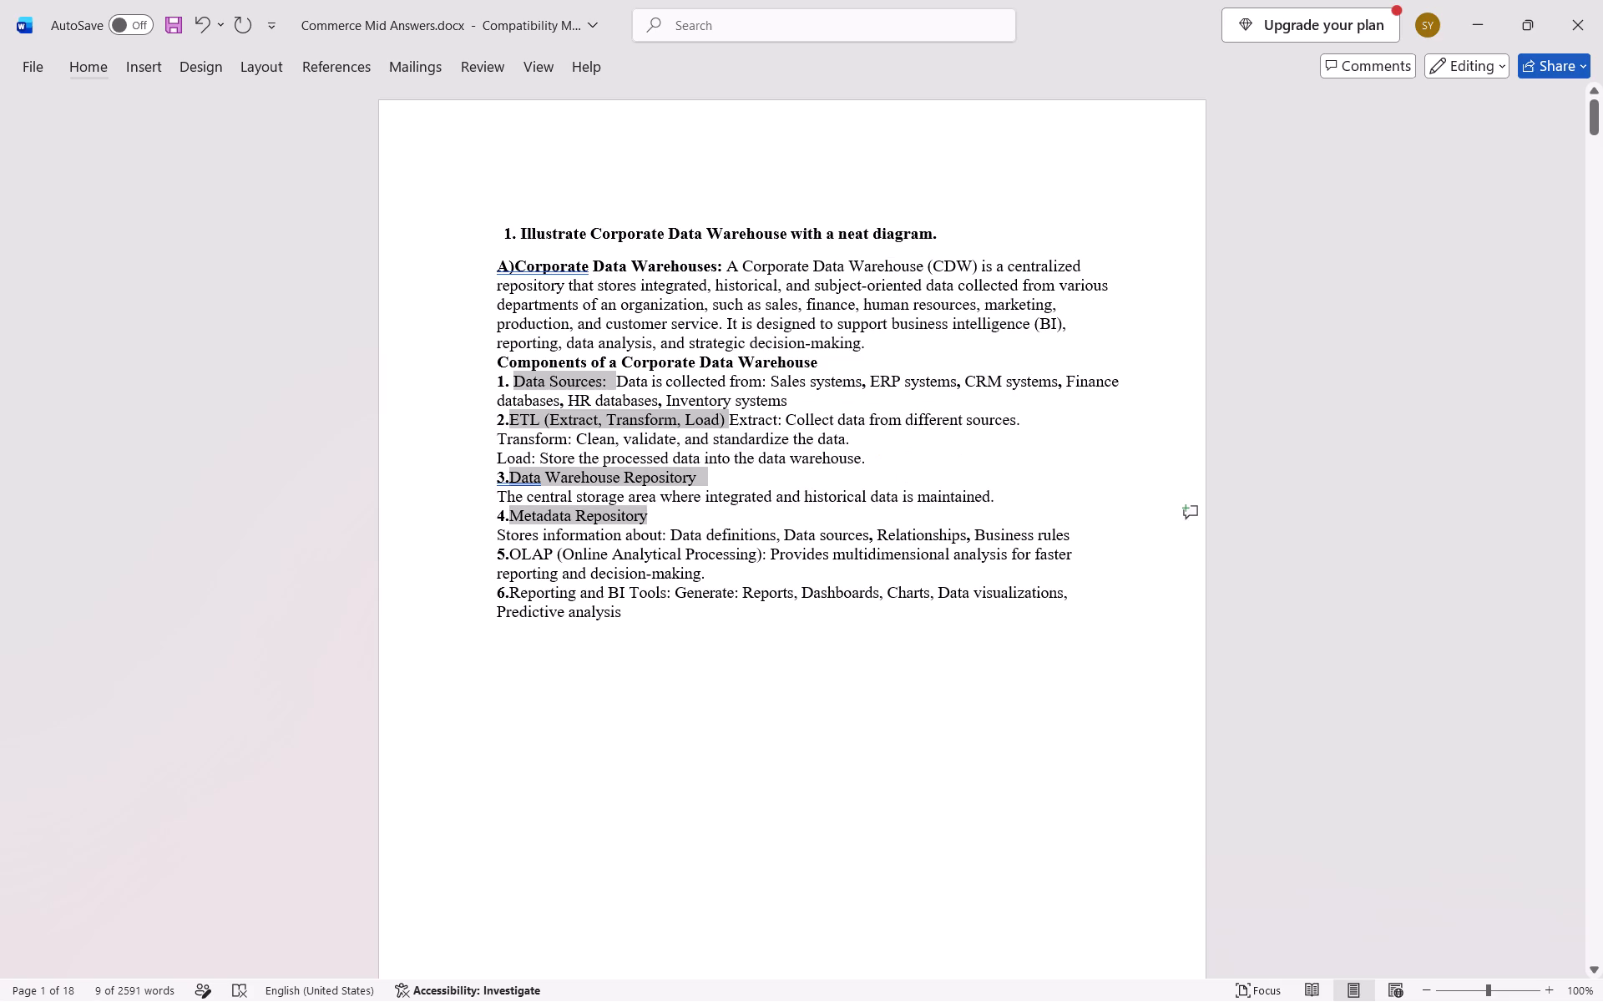
left_click_drag(511, 549, 757, 558, "ctrl")
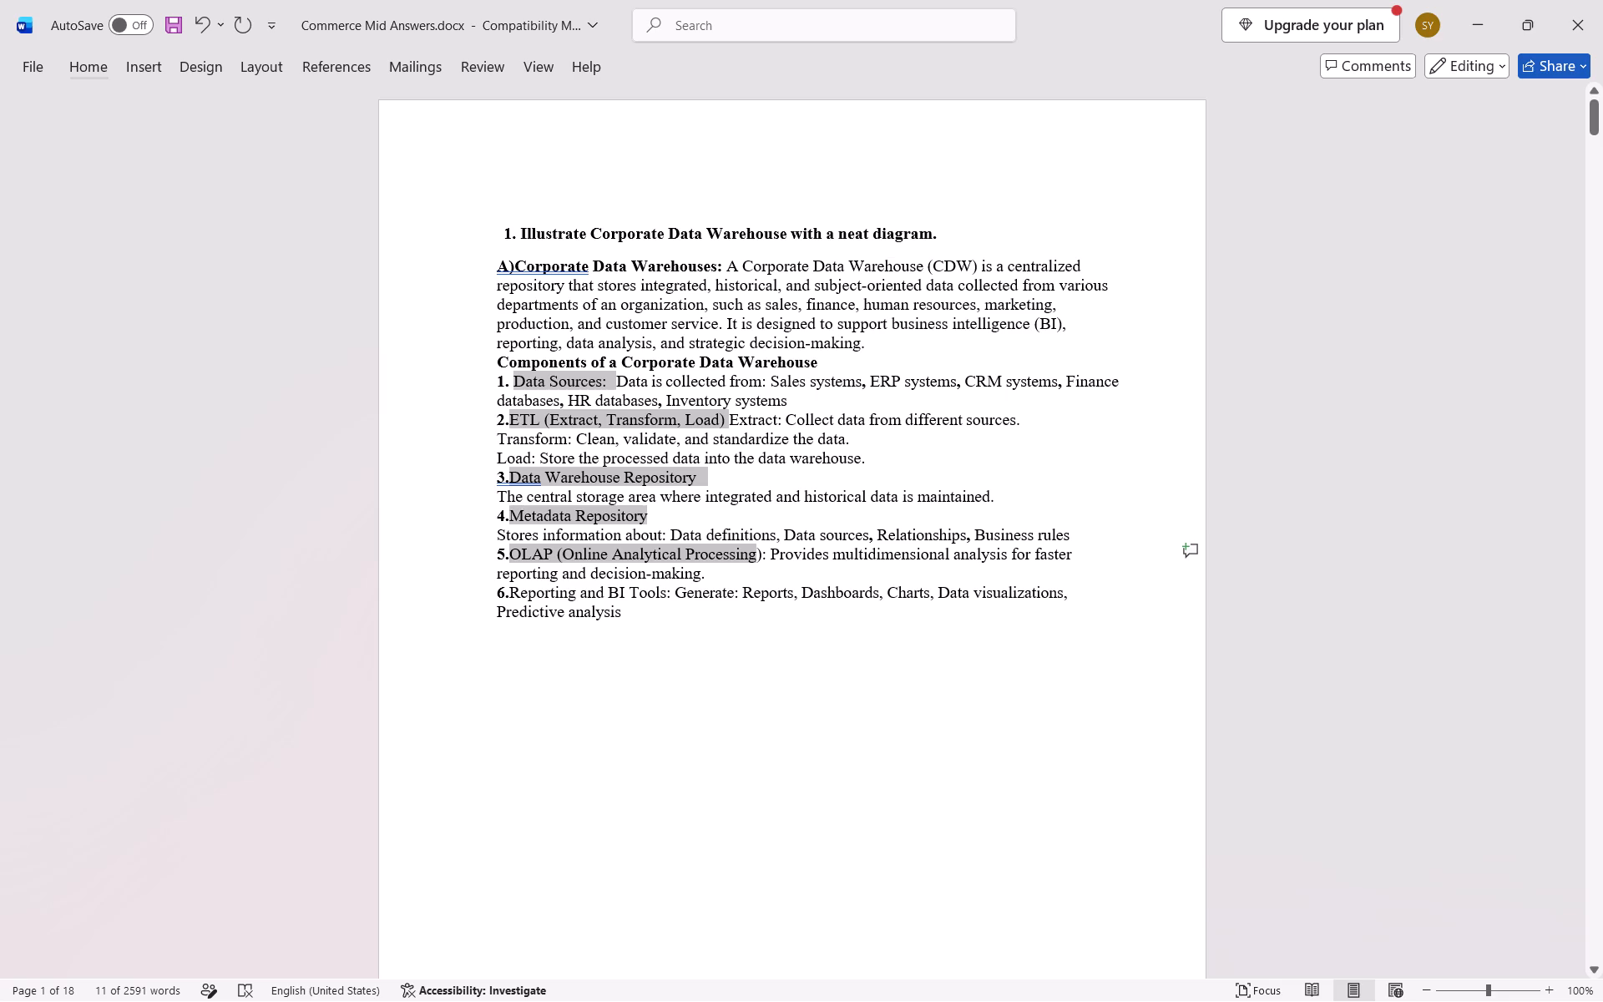
left_click_drag(757, 558, 766, 559, "ctrl")
key("ctrl+b")
Join the "Load:" and "Transform:" lines onto the preceding text so the ETL component reads as one paragraph.
left_click(495, 461)
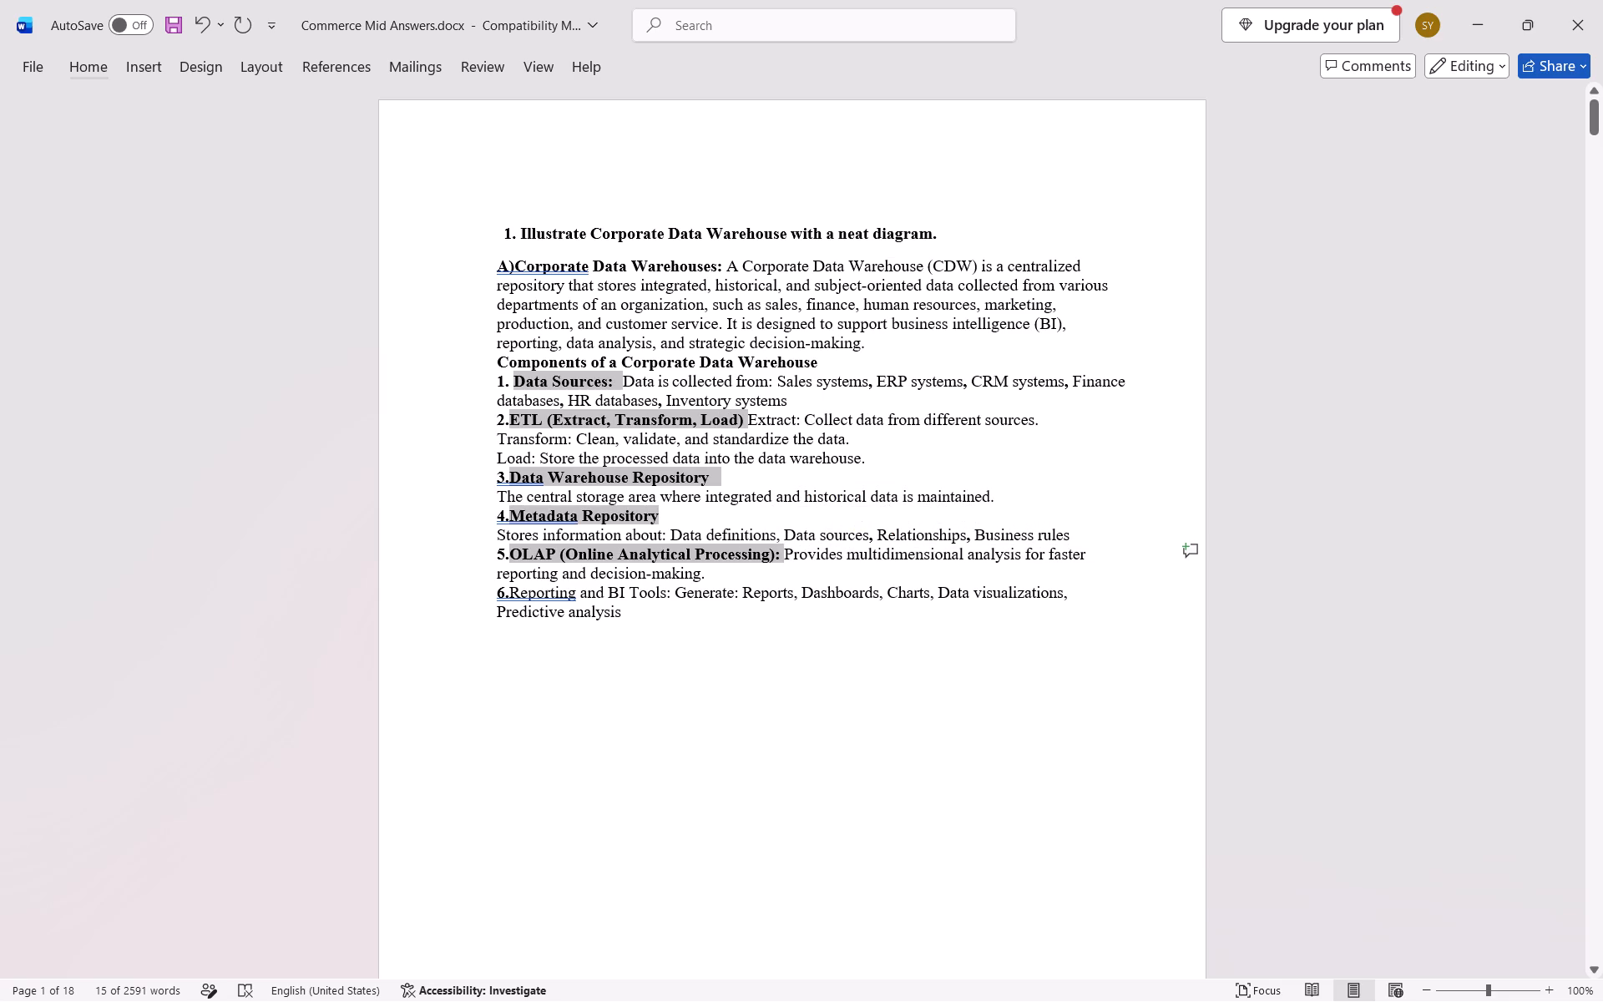
key("BackSpace")
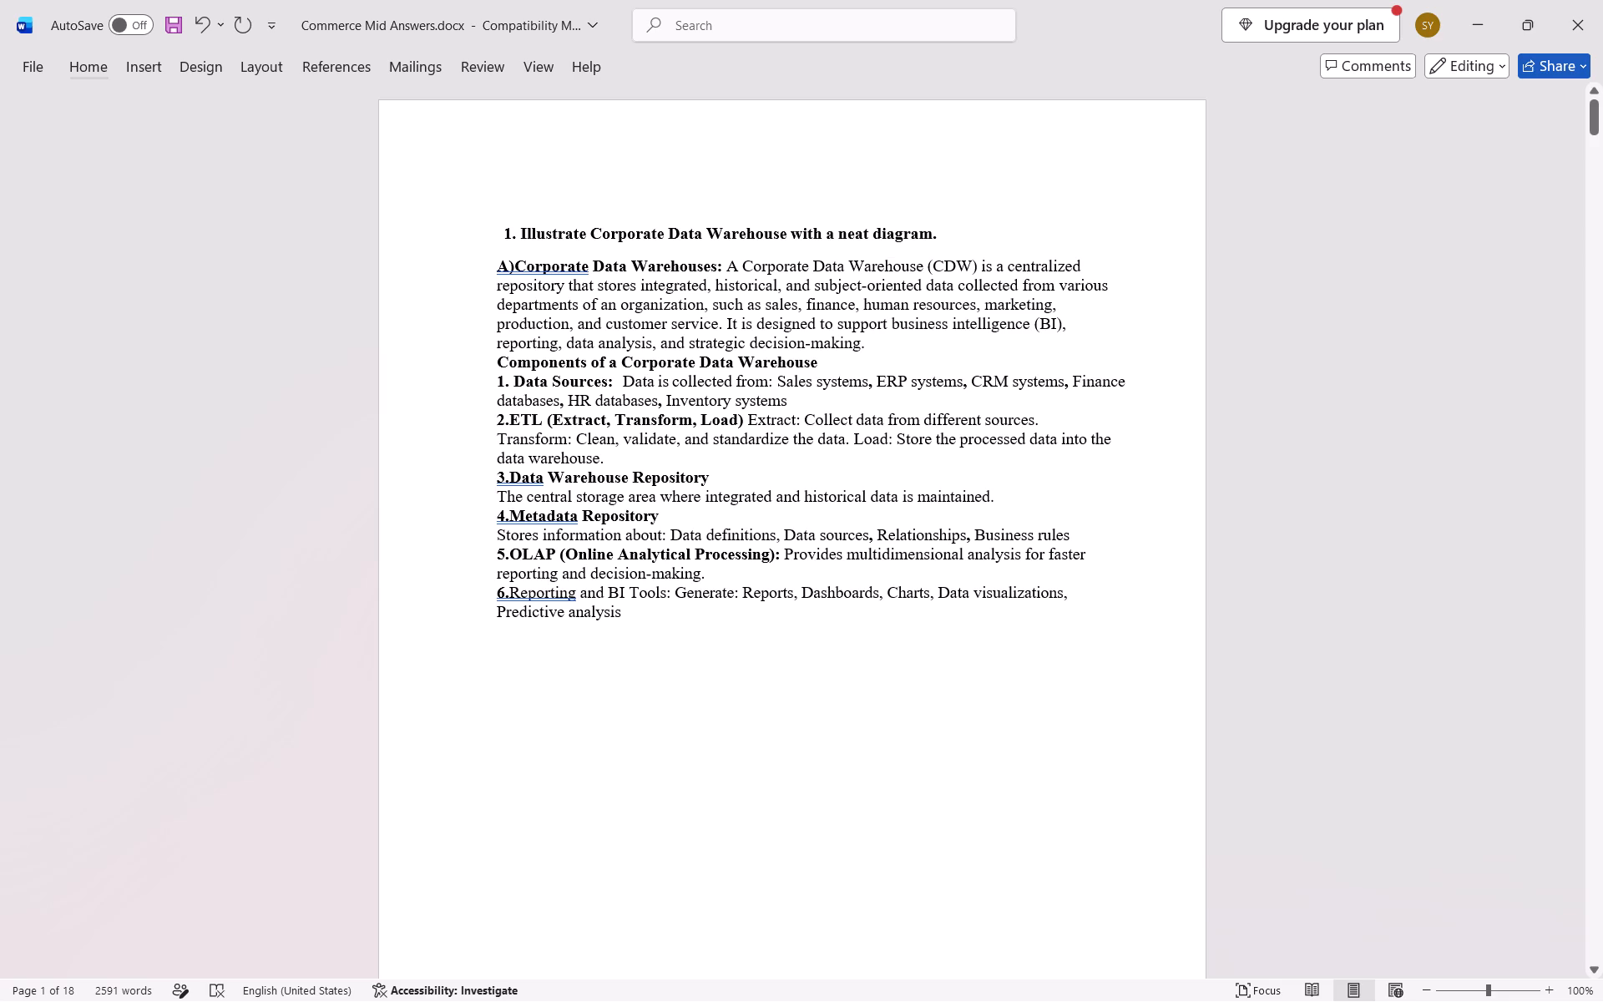
left_click(497, 438)
key("BackSpace")
key("space")
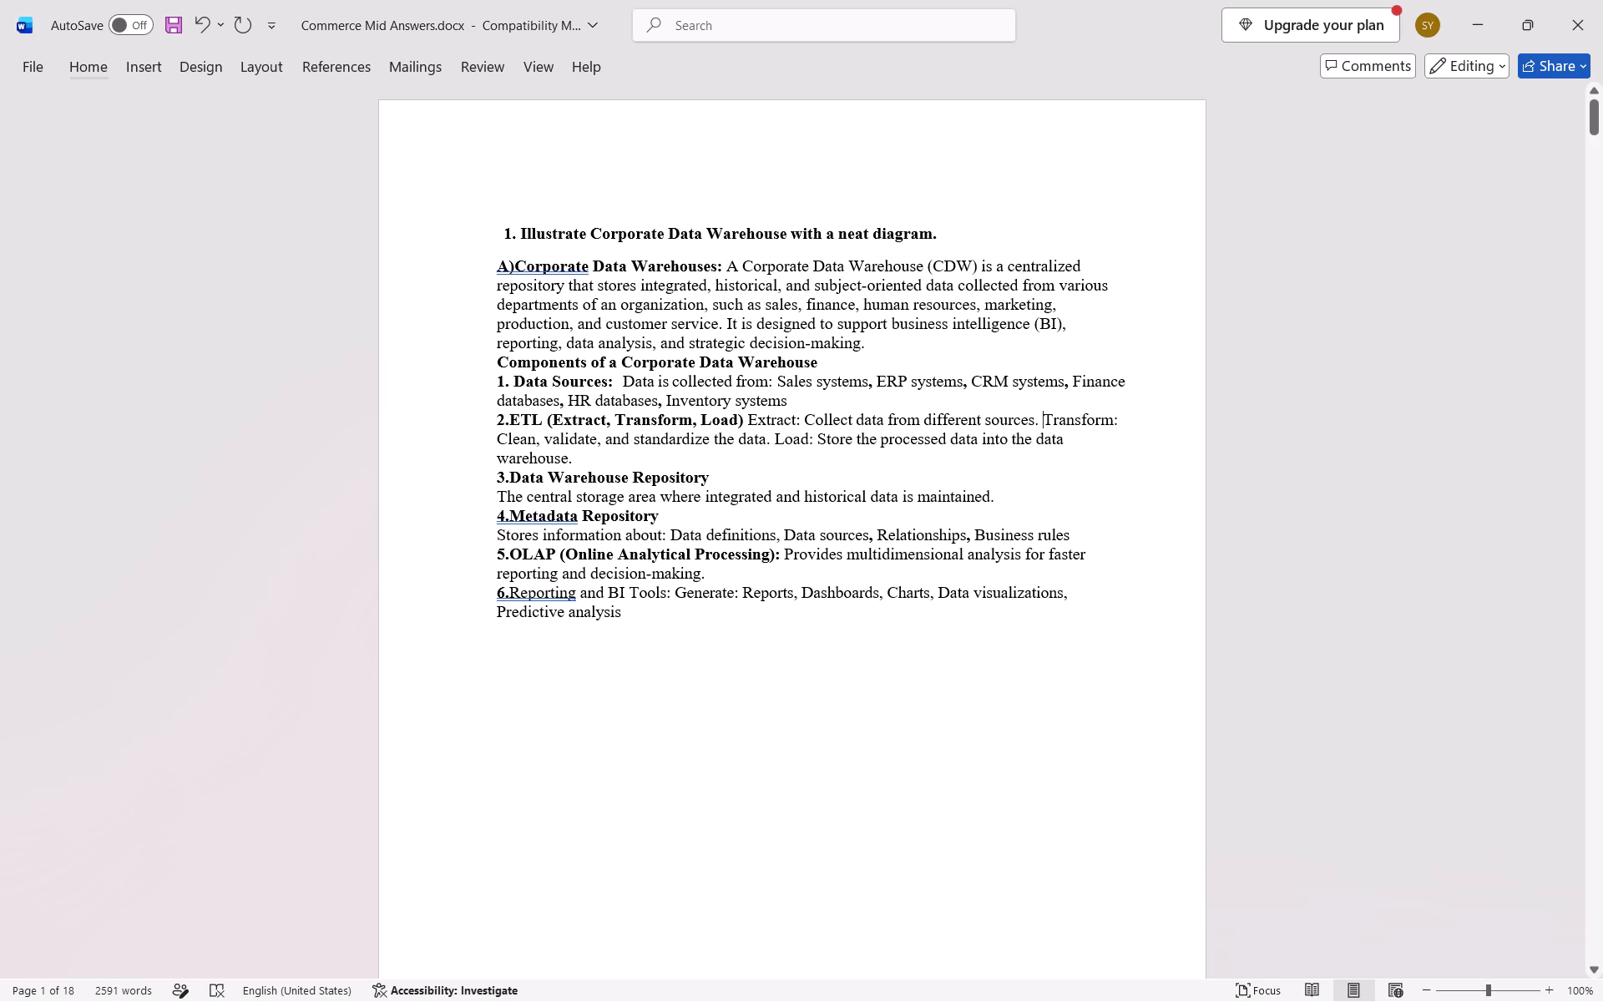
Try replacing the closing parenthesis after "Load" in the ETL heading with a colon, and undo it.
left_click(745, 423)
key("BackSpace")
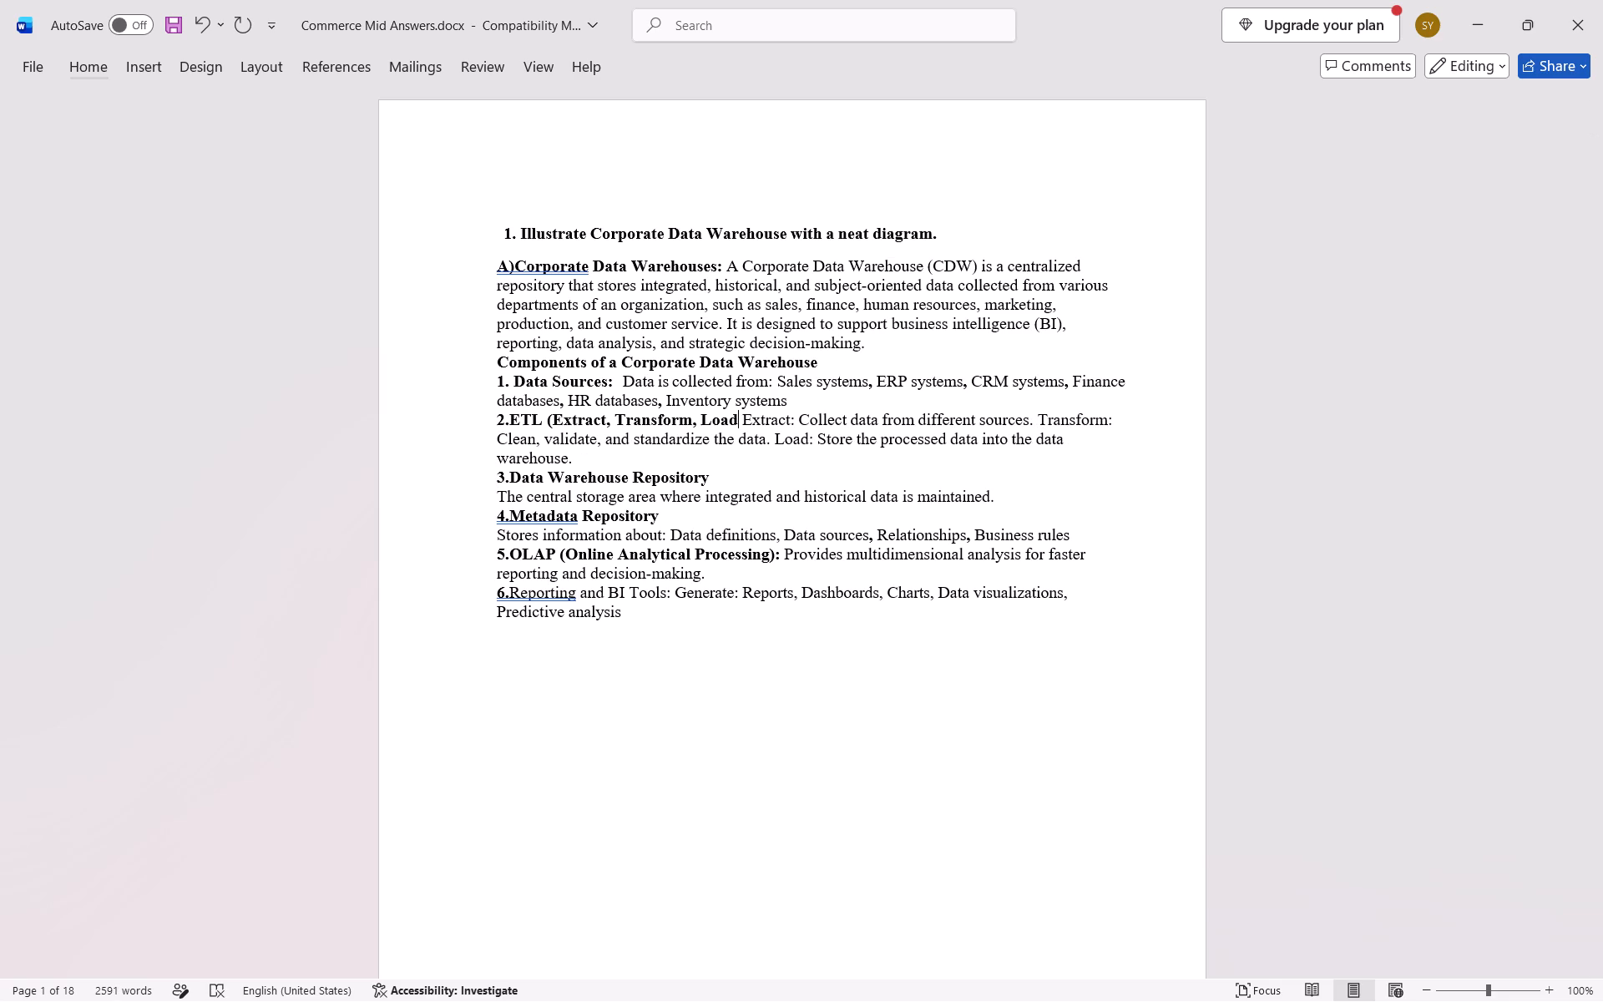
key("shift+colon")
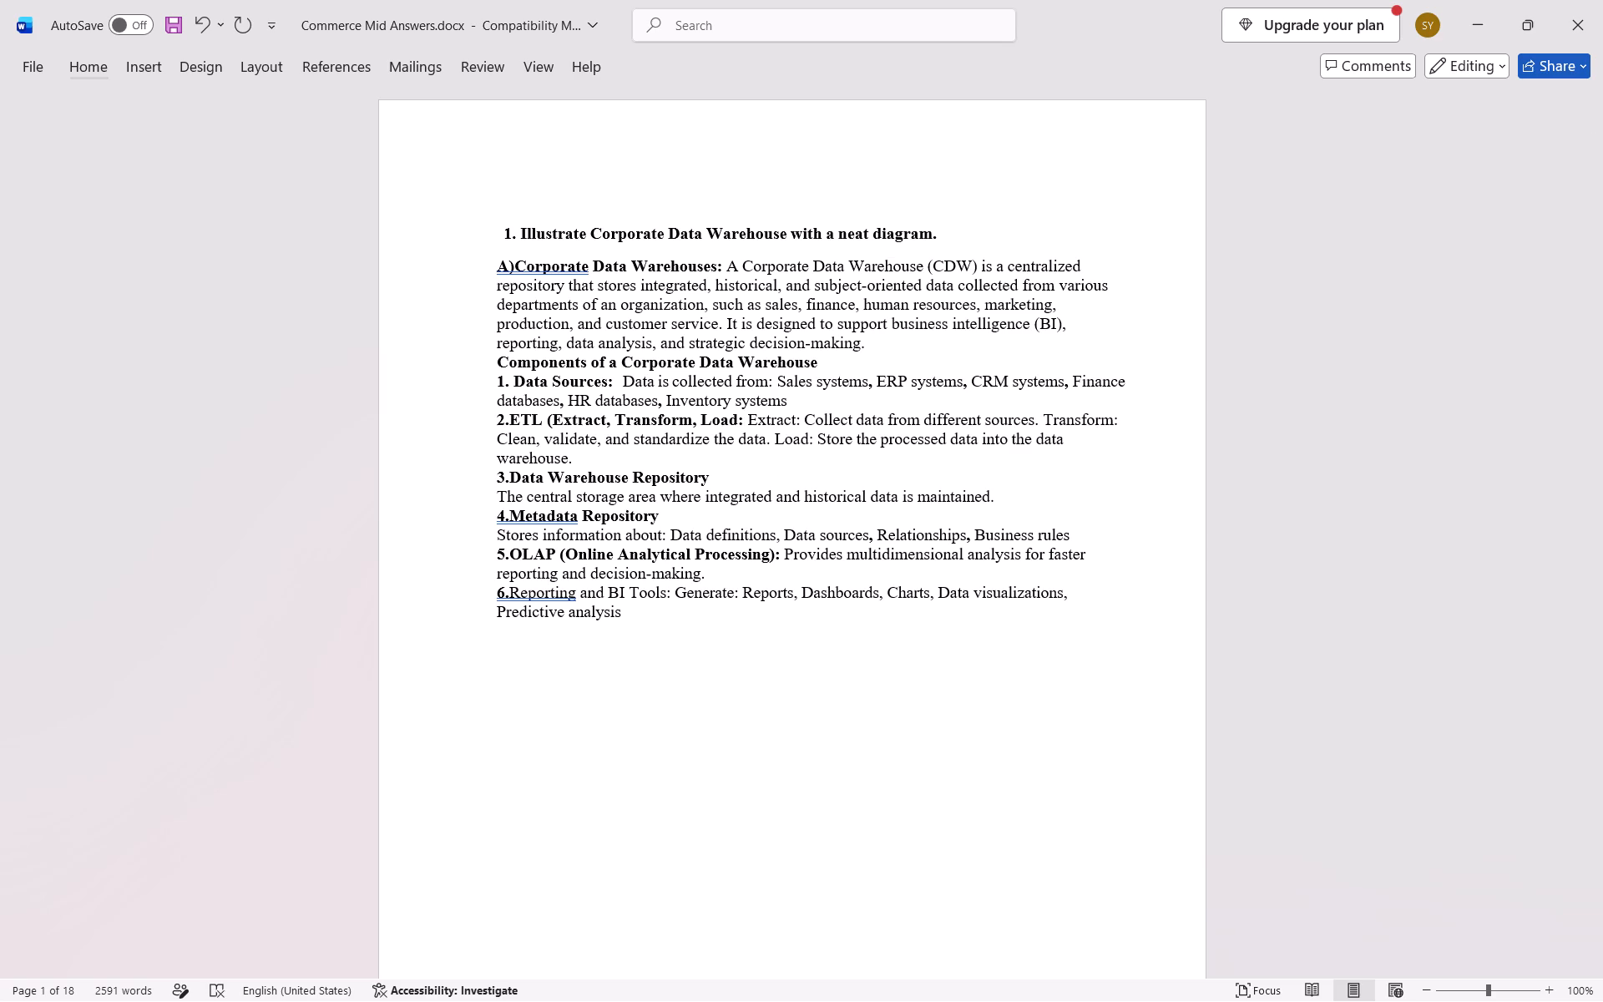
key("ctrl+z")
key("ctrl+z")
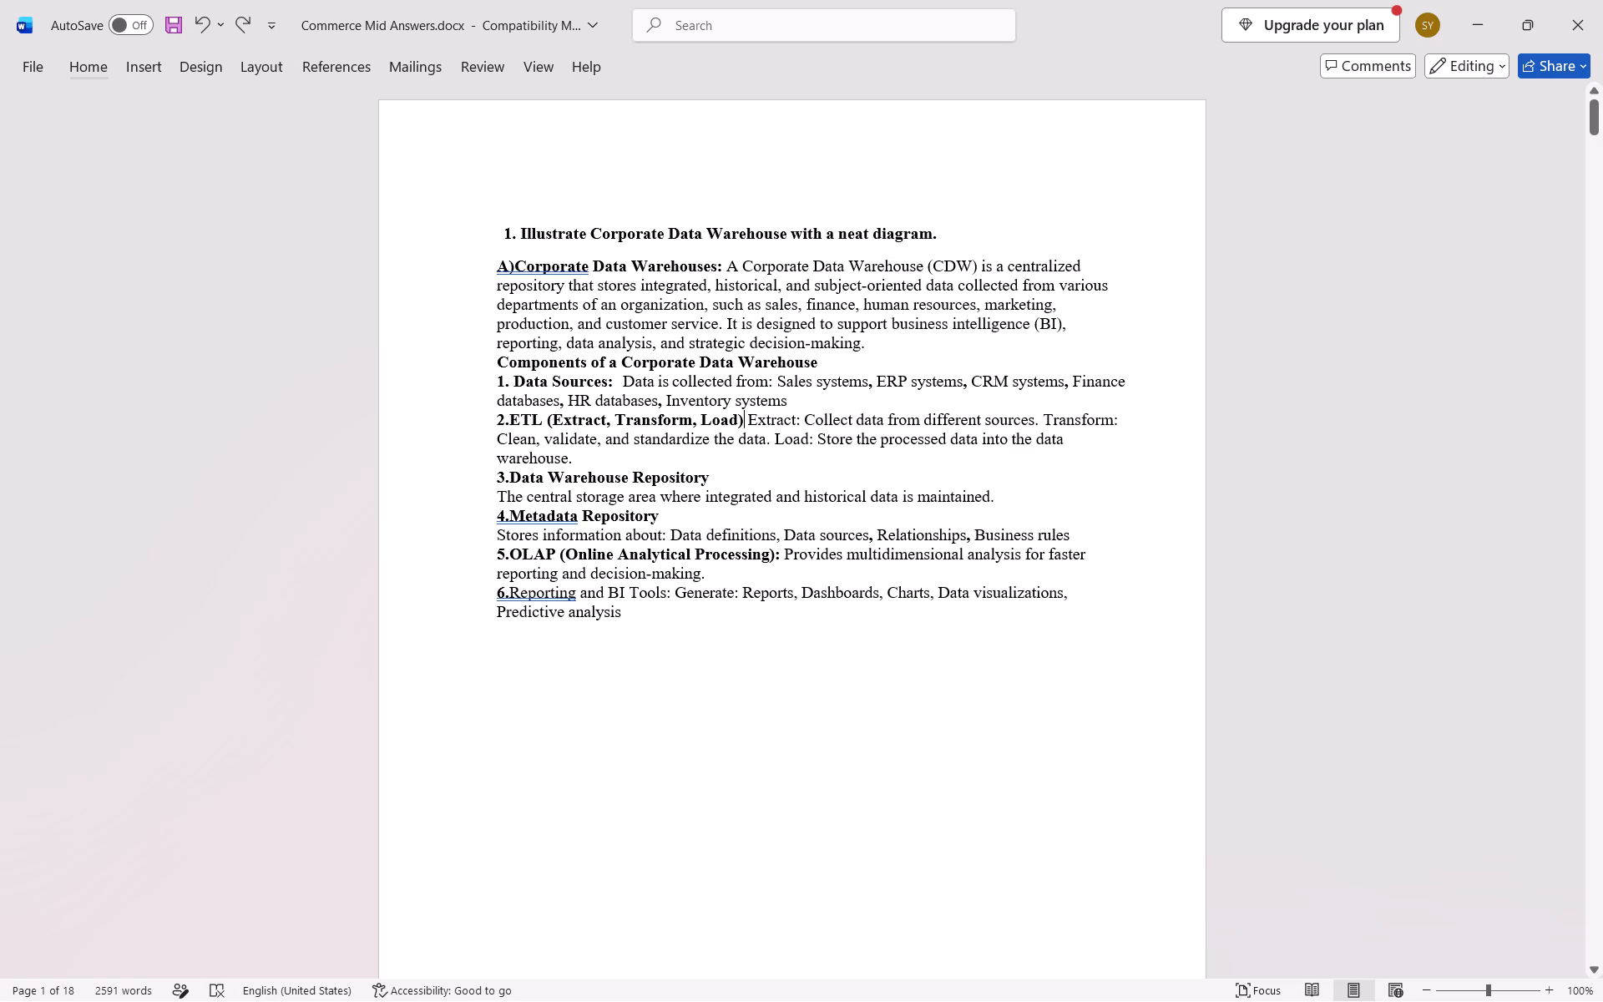
Remove the space between "ETL" and the opening parenthesis in the second component's heading.
left_click(549, 417)
key("BackSpace")
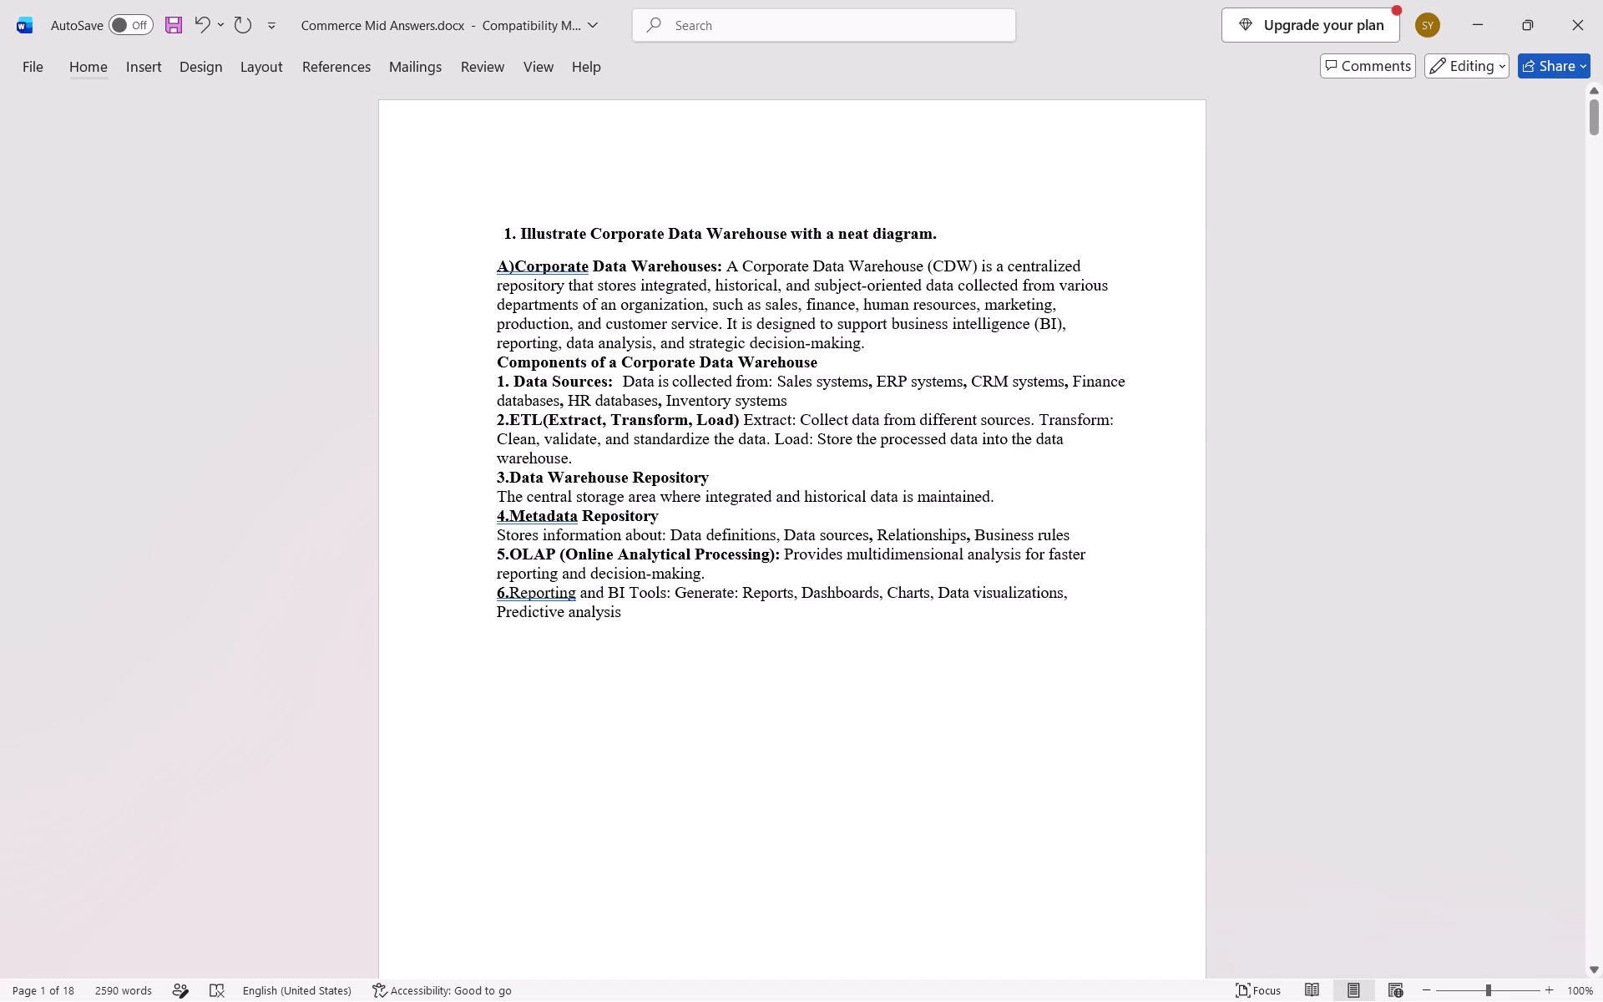
Bold the words "Extract", "Transform" and "Load" that introduce the descriptions in the ETL paragraph.
double_click(776, 417)
key("ctrl+b")
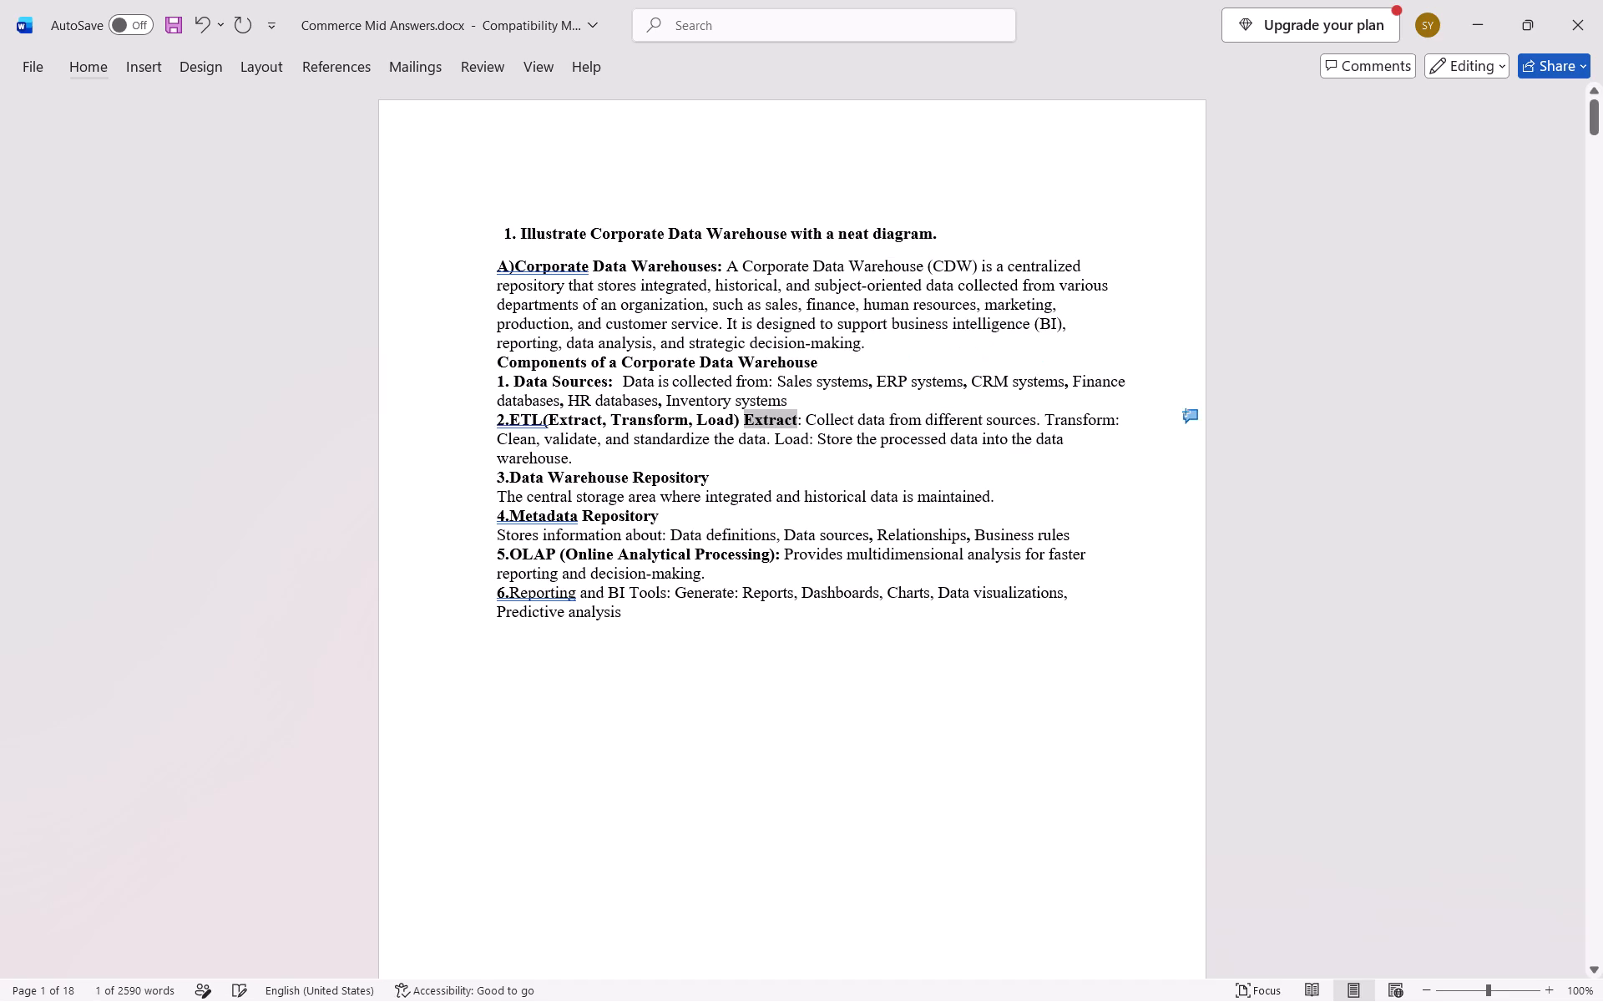
double_click(1070, 420)
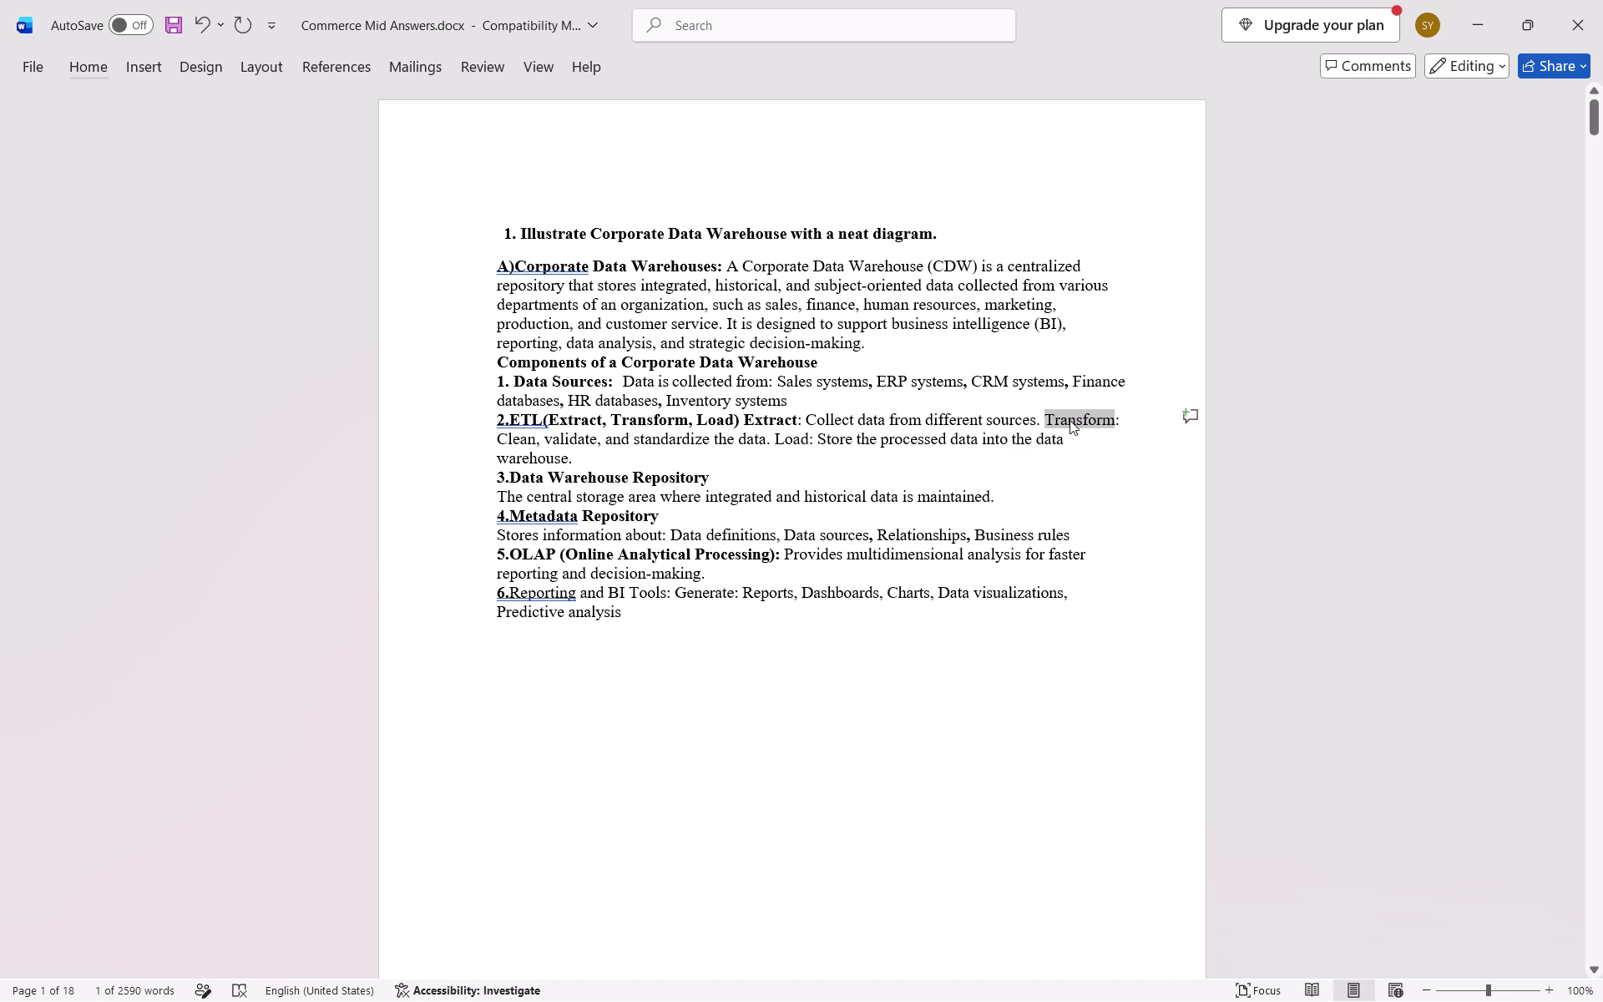
key("ctrl+b")
double_click(787, 436)
key("ctrl+b")
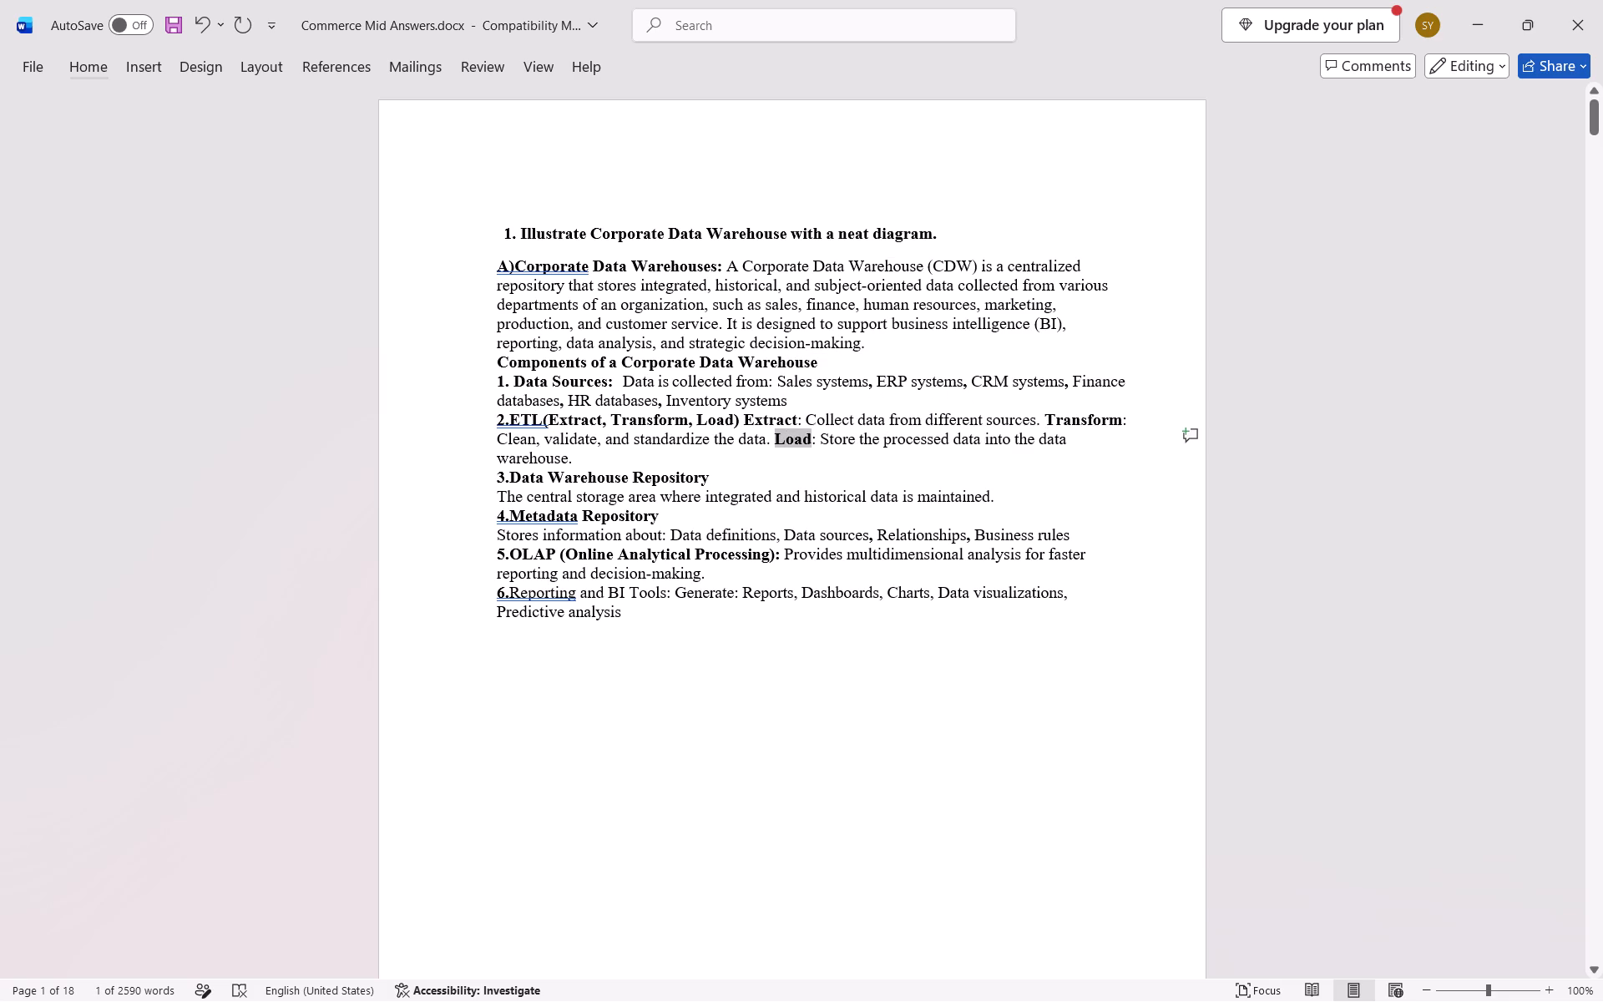
Remove the space between "data" and "warehouse" at the end of the Load description.
left_click(498, 453)
key("BackSpace")
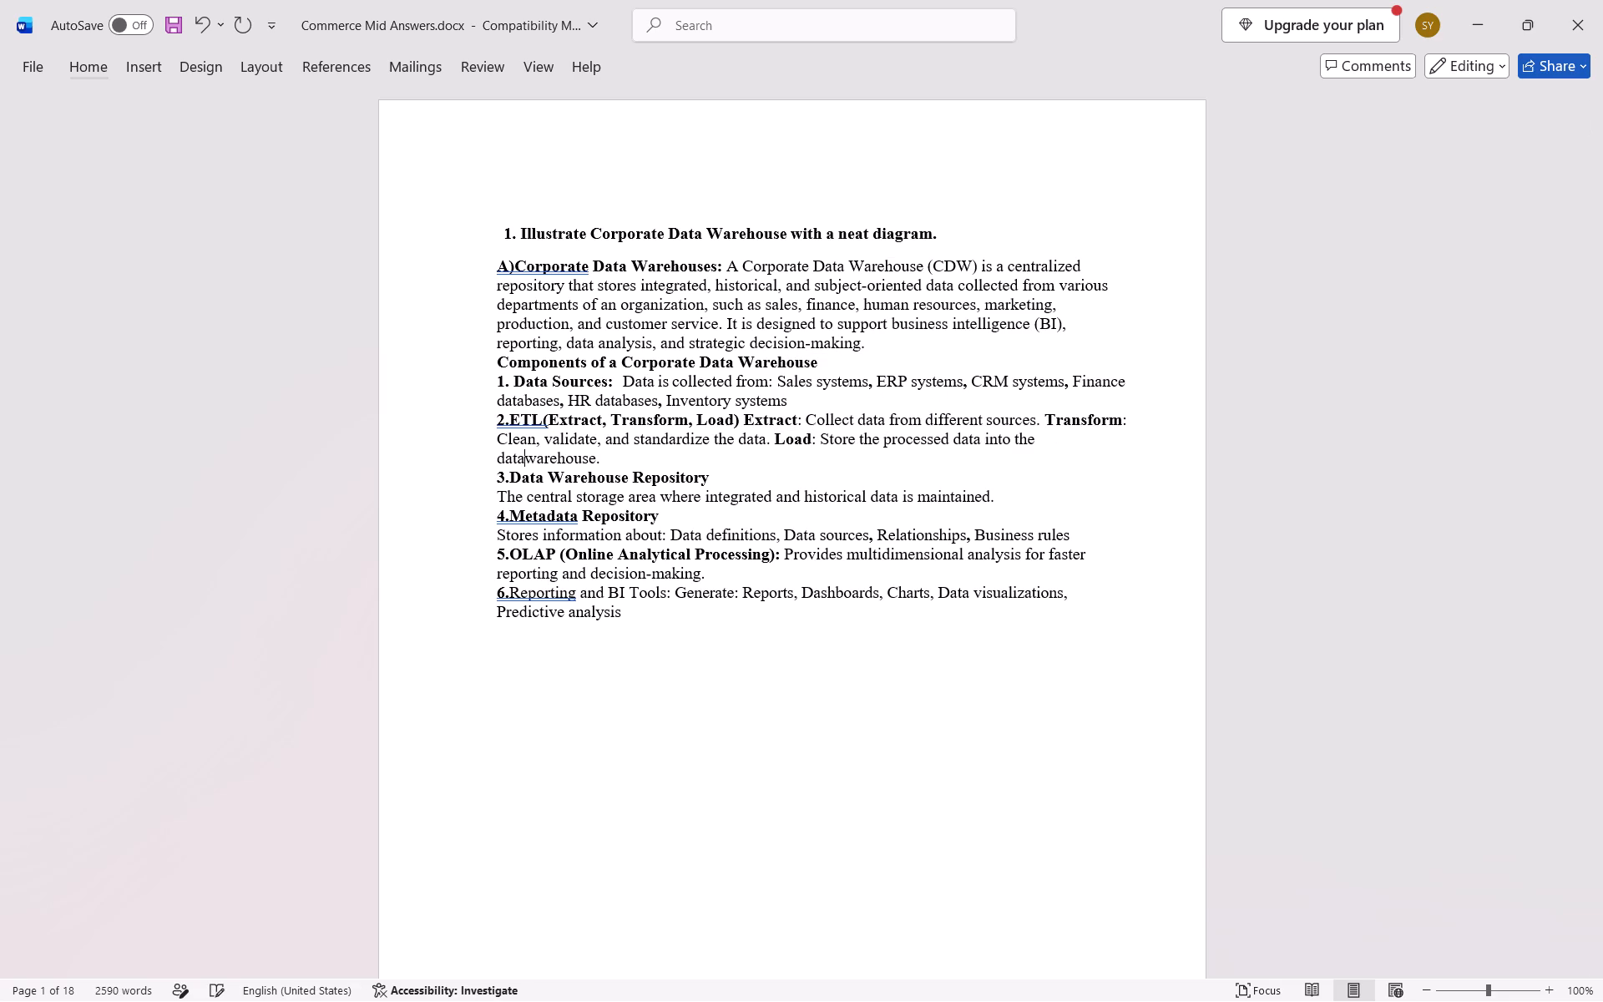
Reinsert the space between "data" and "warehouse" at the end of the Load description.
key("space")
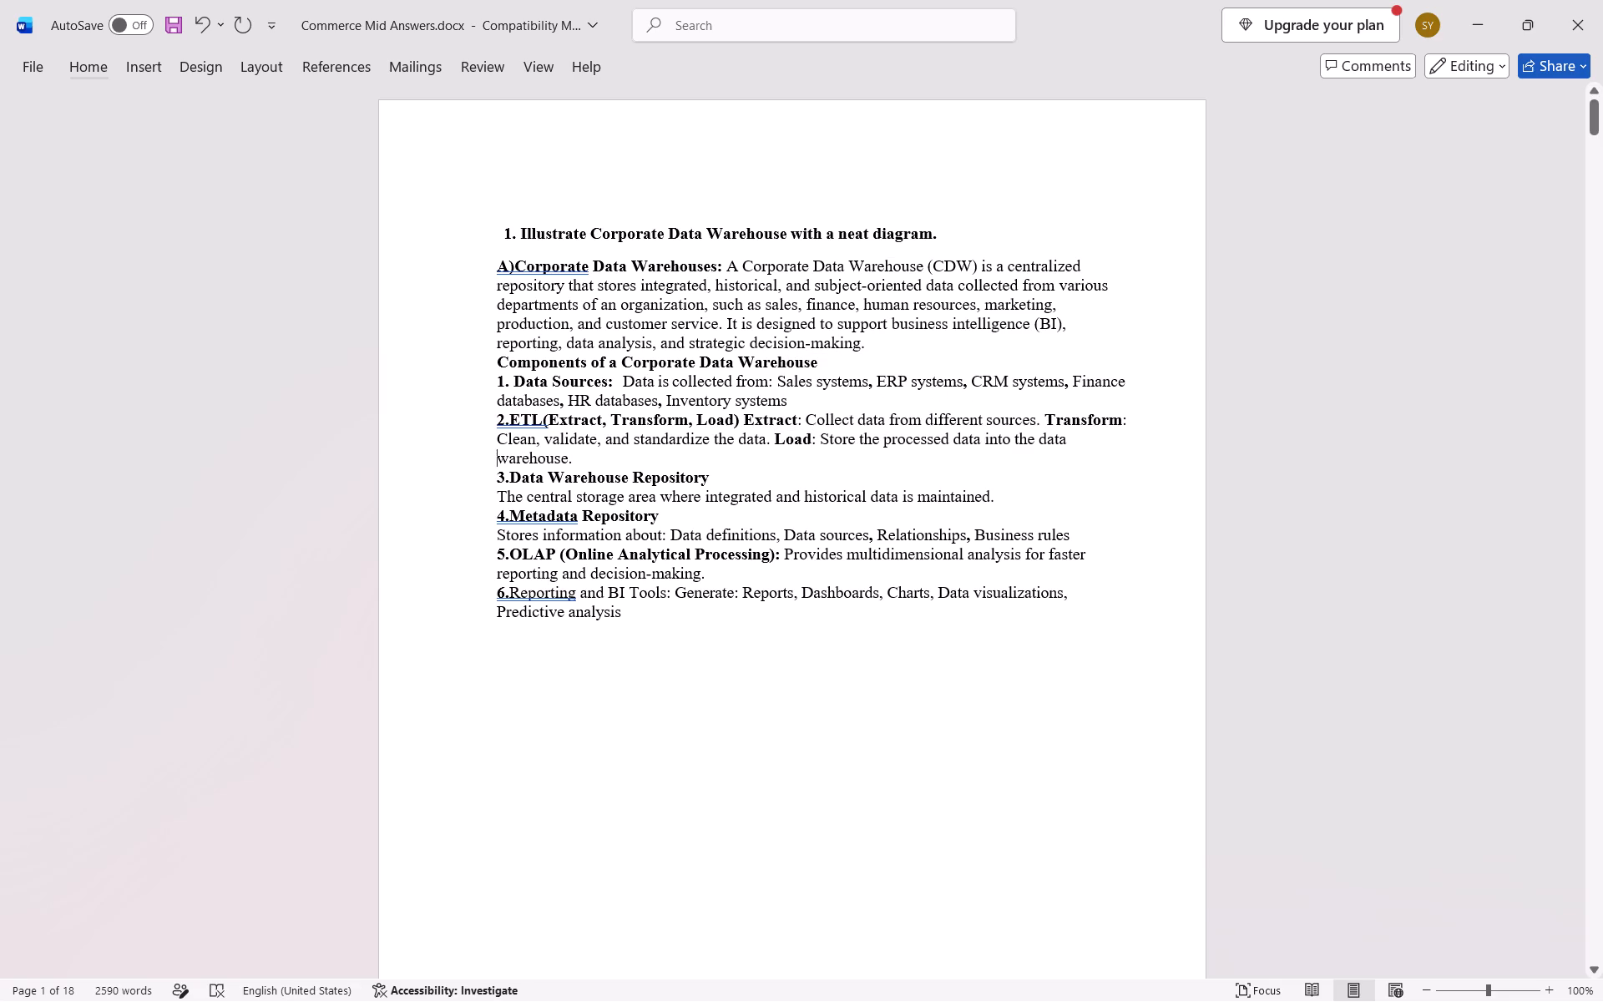
Remove the spaces after "validate," and "Clean," in the Transform description of the ETL paragraph.
left_click(605, 442)
key("BackSpace")
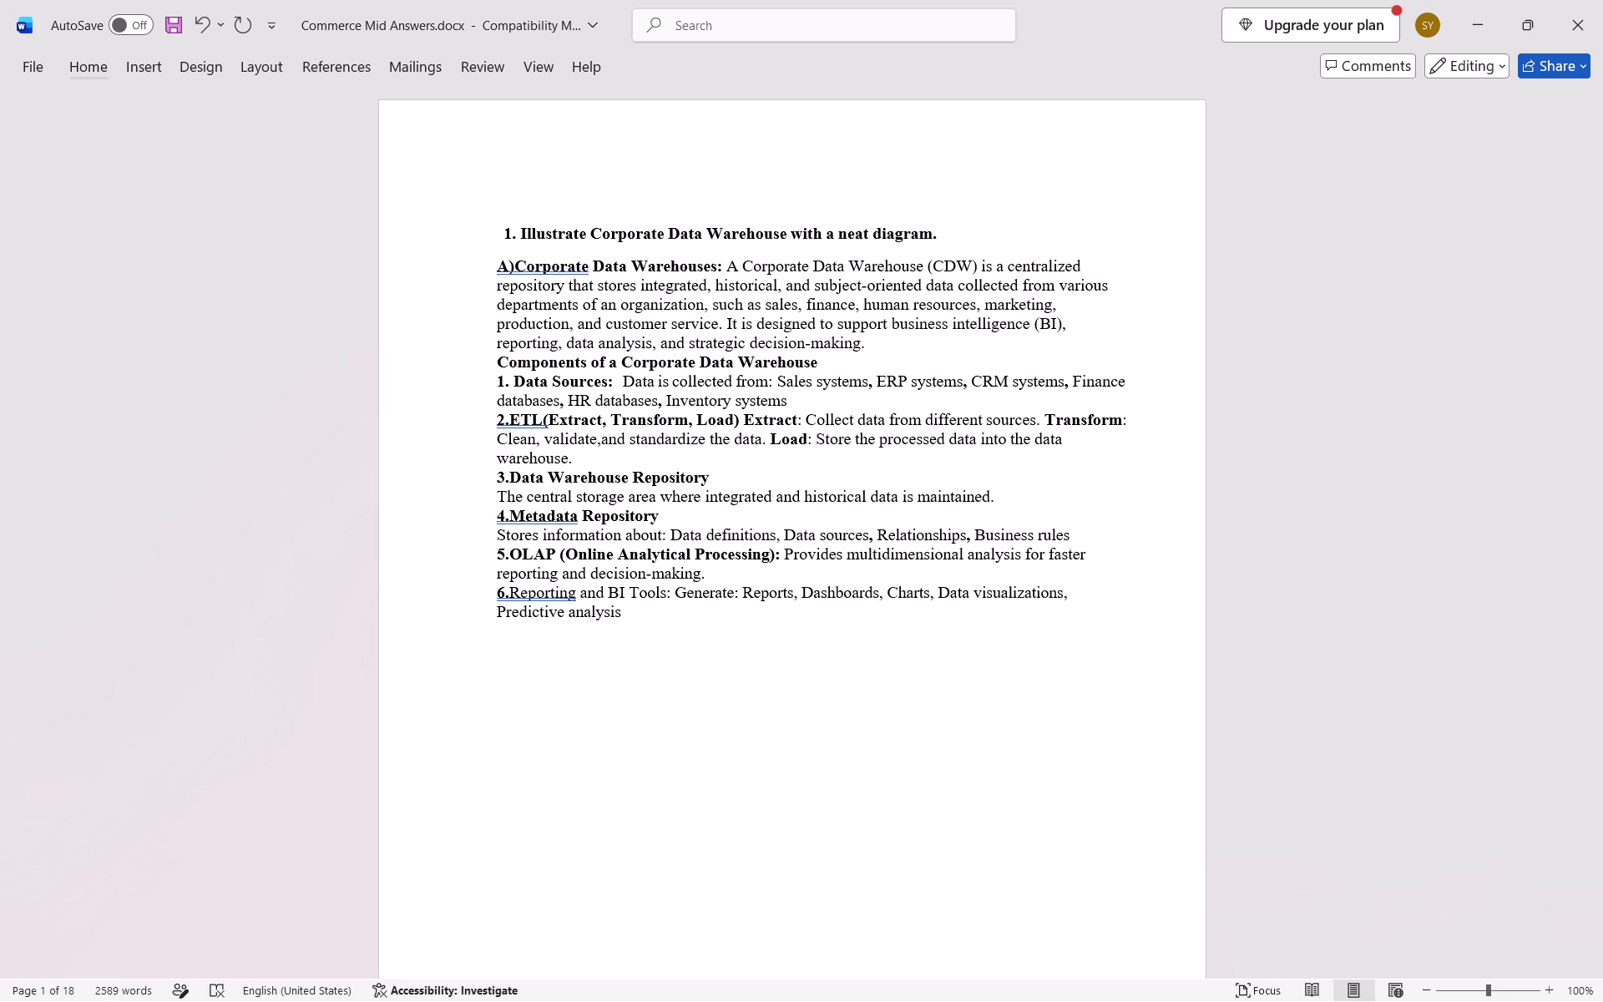
key("ctrl+Left")
key("ctrl+Left")
key("BackSpace")
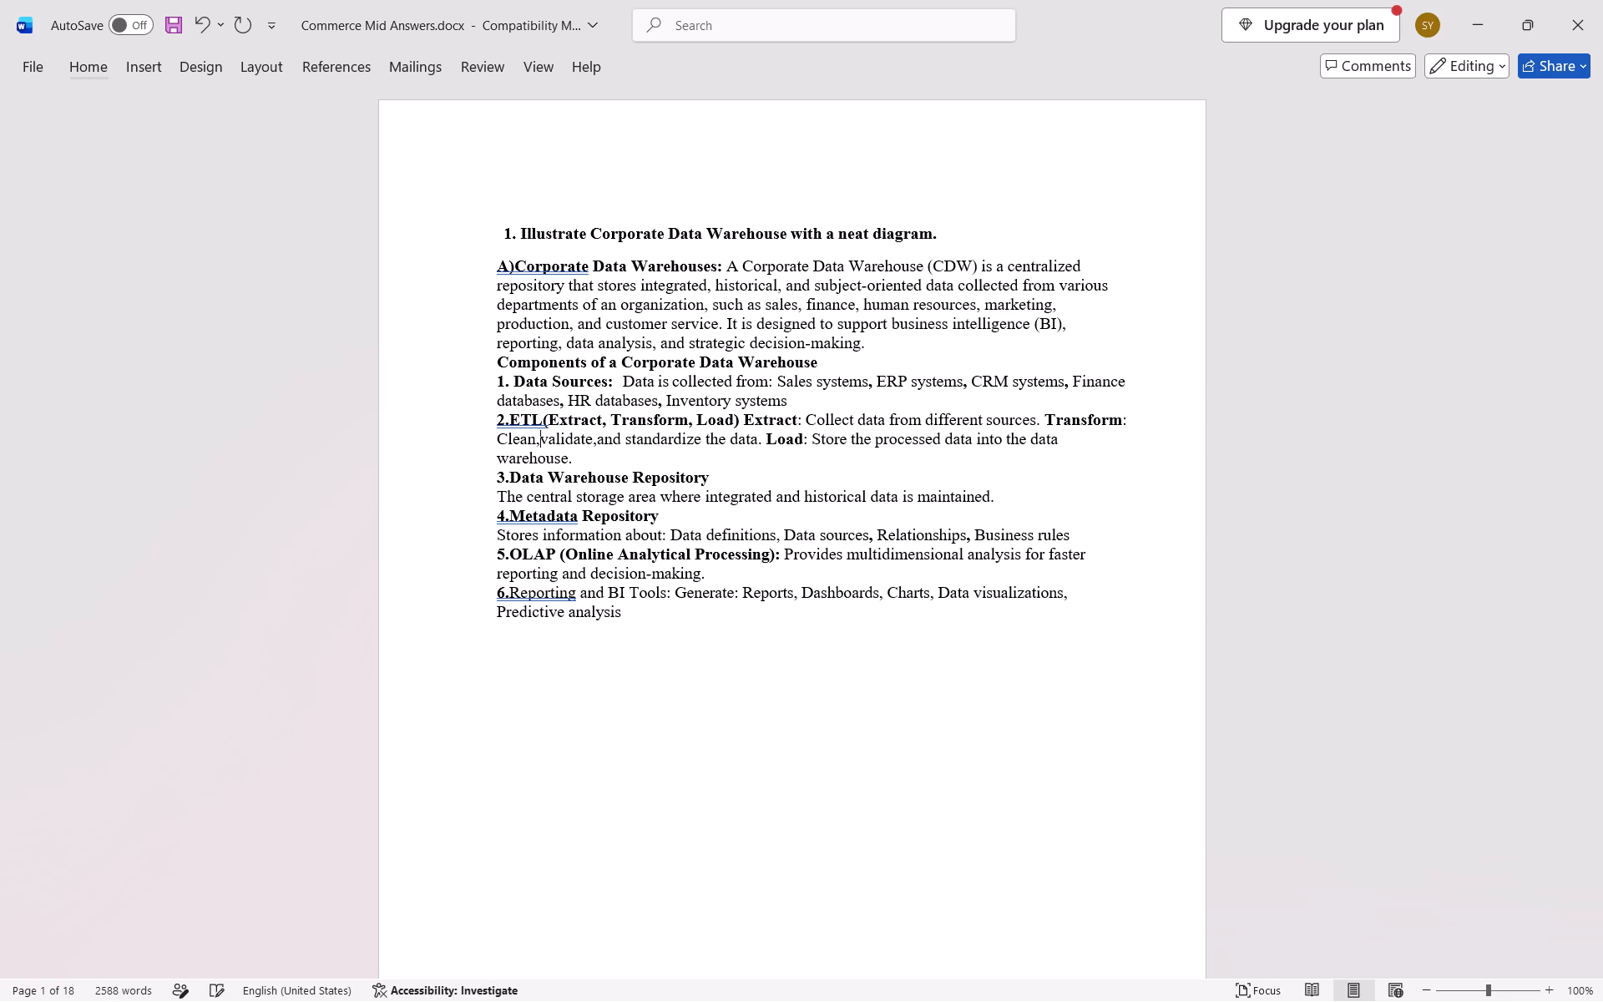
Remove the space before the bold word "Load" and the space after its colon in the ETL paragraph.
key("ctrl+Right")
key("ctrl+Right")
key("ctrl+Right")
key("ctrl+Right")
key("ctrl+Right")
key("ctrl+Right")
key("ctrl+Right")
key("BackSpace")
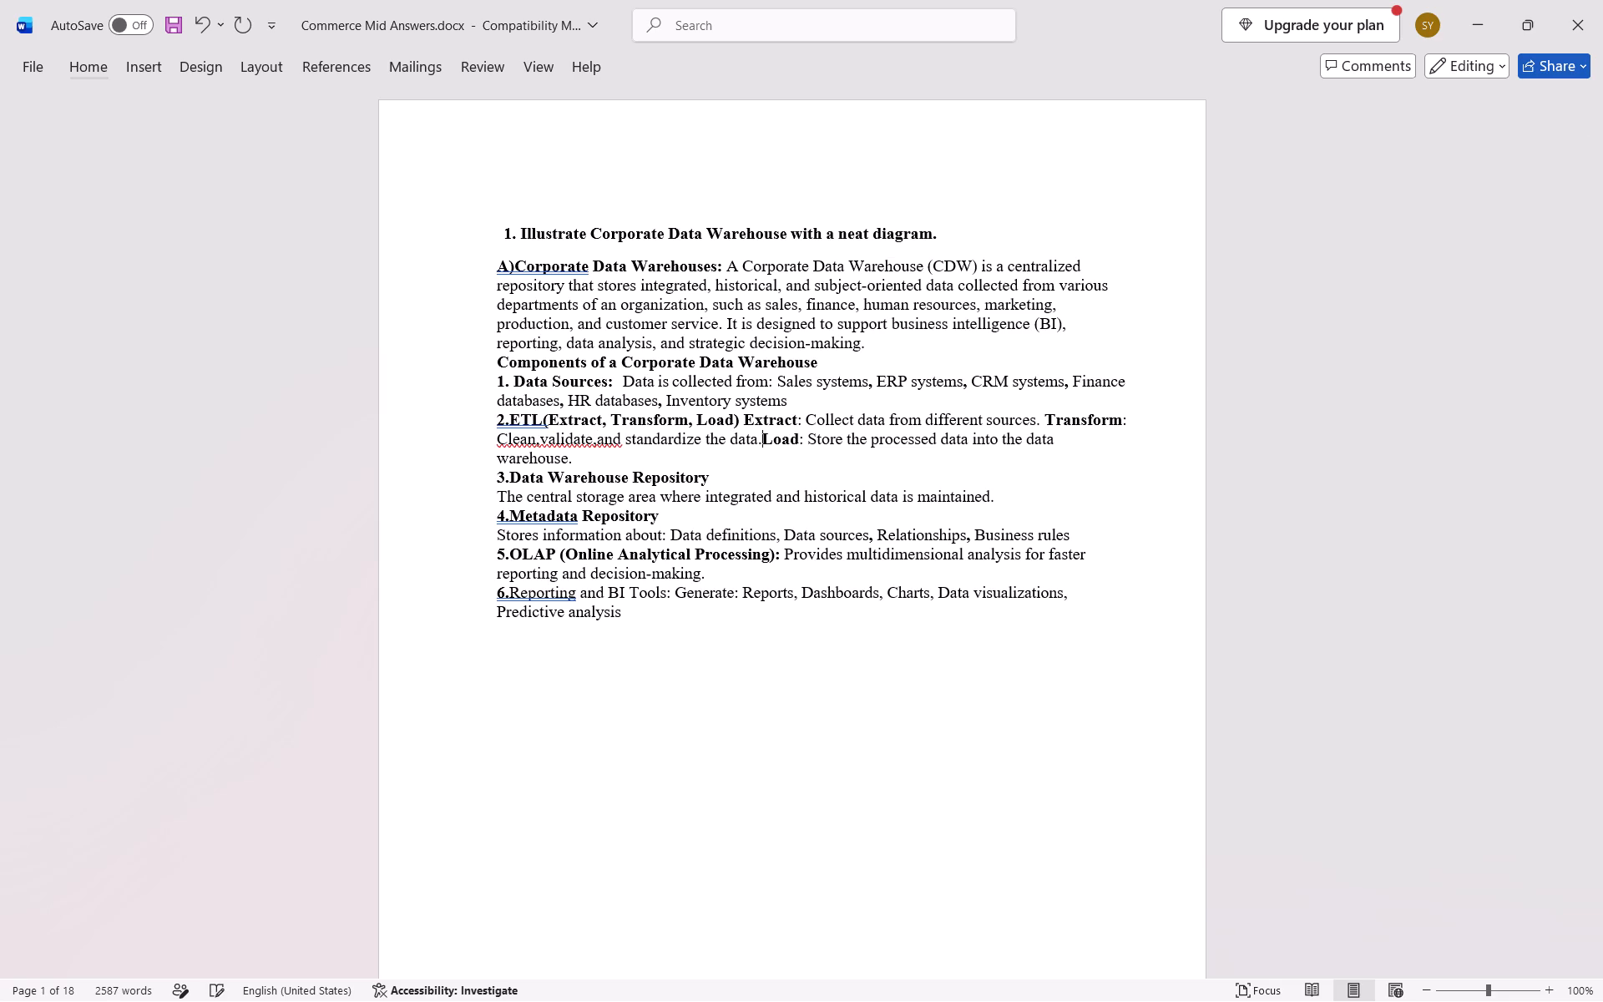
key("ctrl+Right")
key("ctrl+Right")
key("BackSpace")
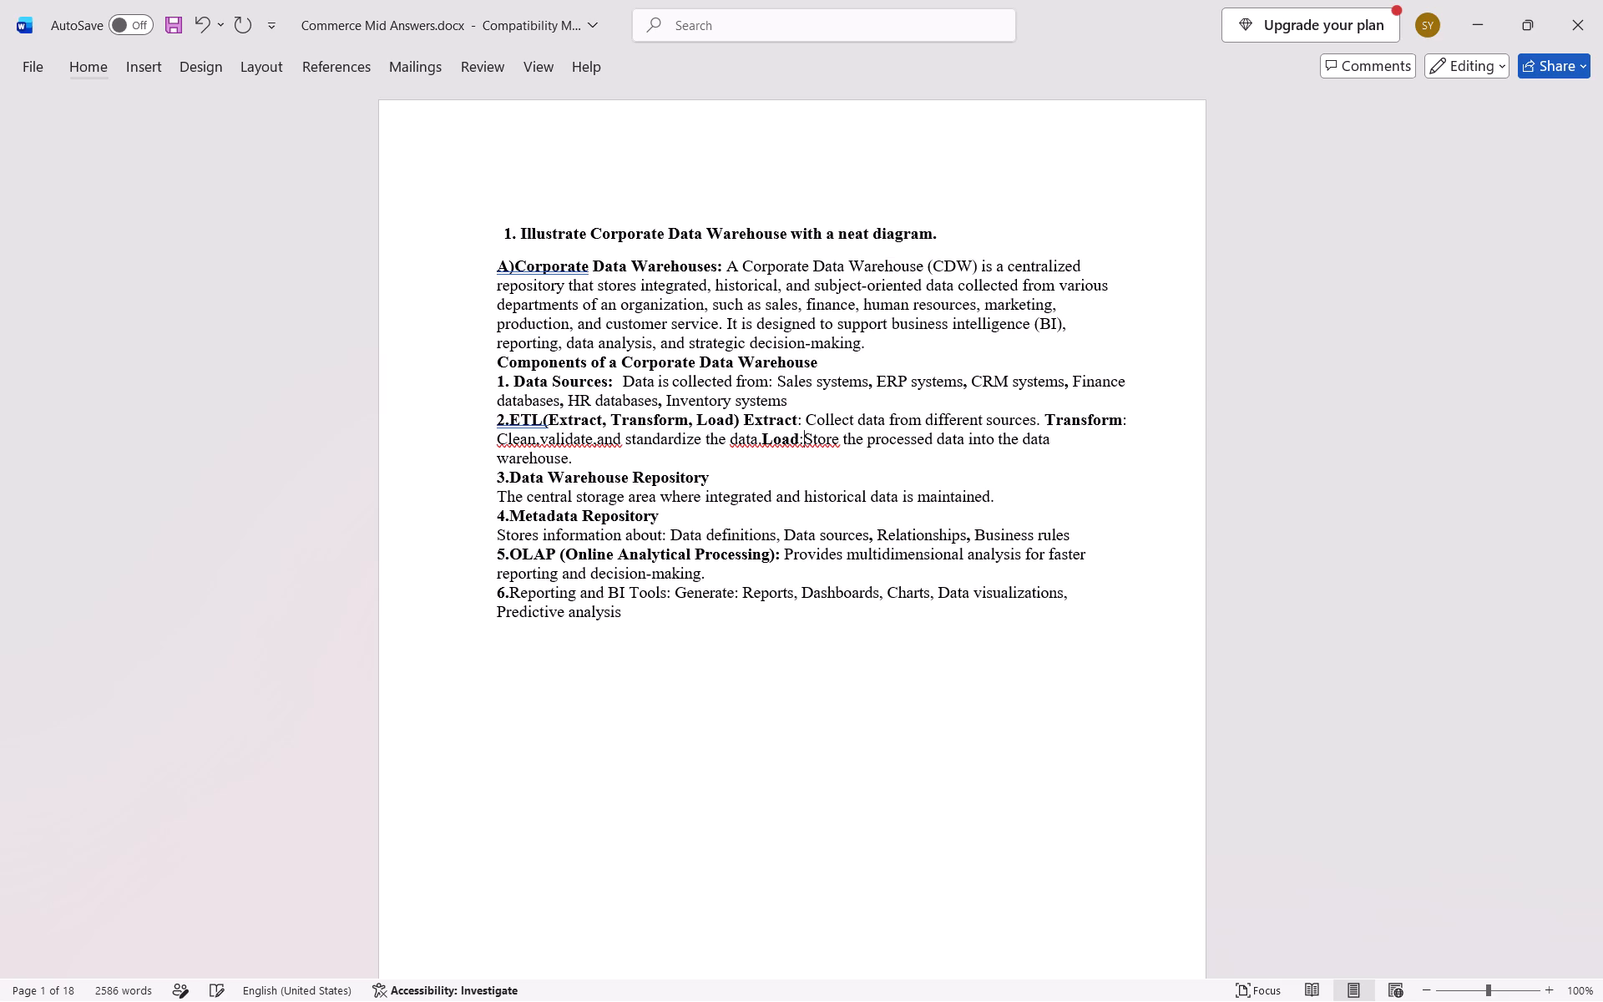
Remove the space between "sources." and the bold word "Transform" in the ETL paragraph.
key("ctrl+Right")
key("ctrl+Right")
key("ctrl+Right")
key("ctrl+Right")
left_click(1049, 423)
key("BackSpace")
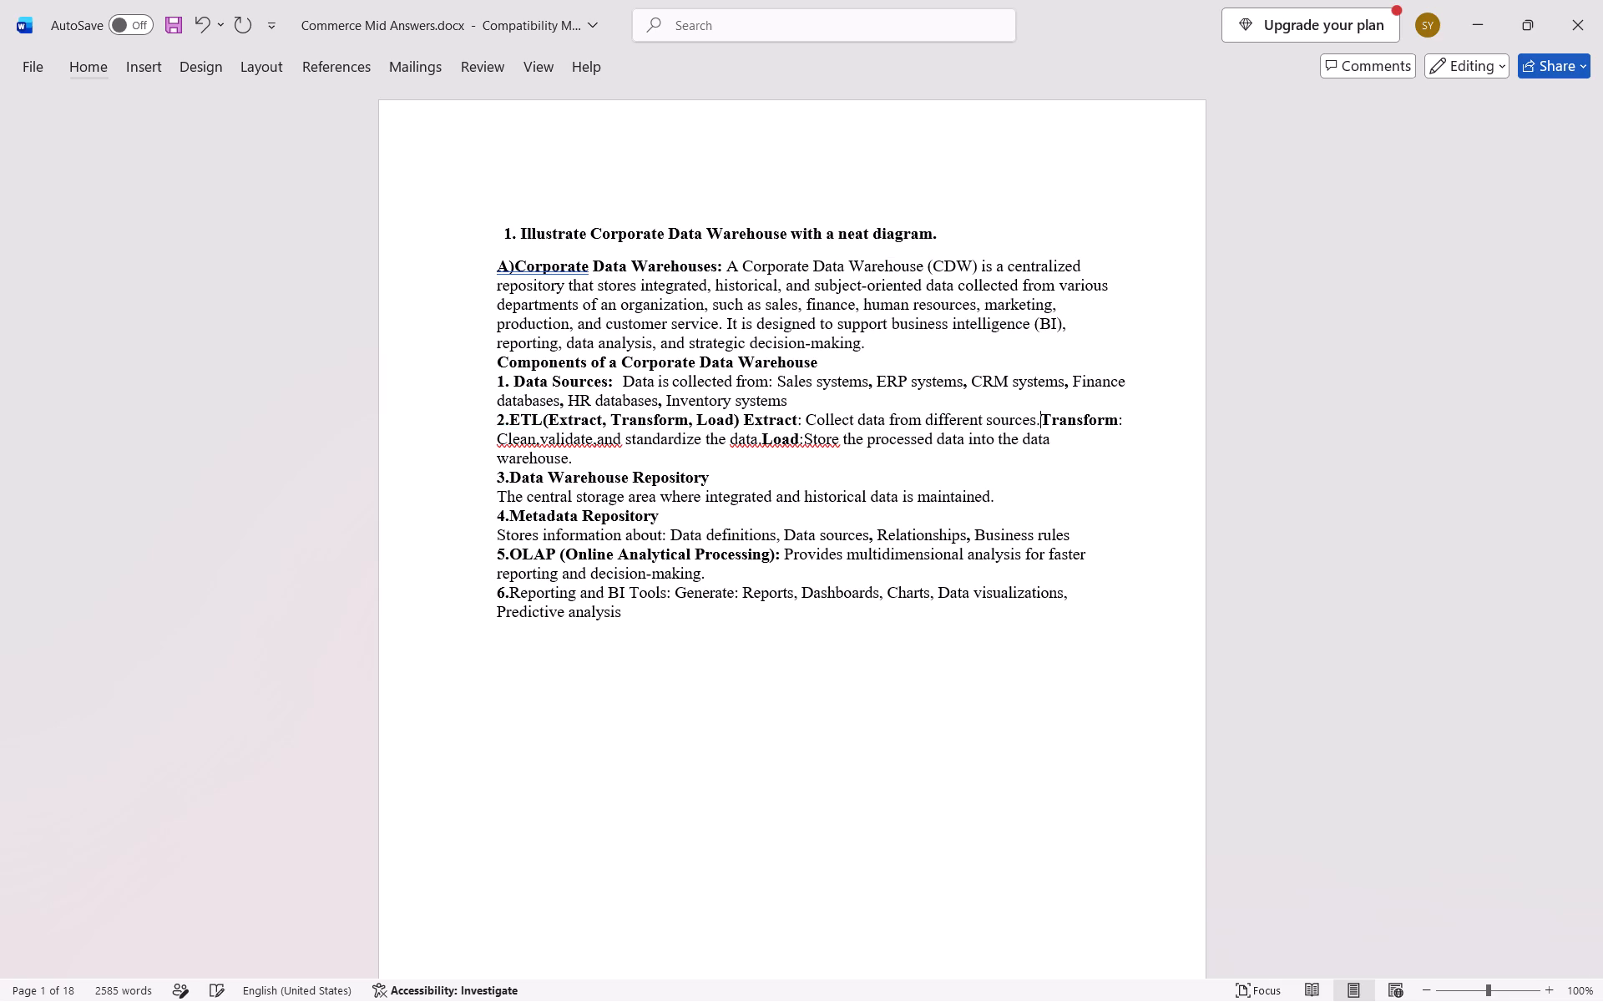
Replace the space between "Transform:" and "Clean" with a line break.
left_click(493, 439)
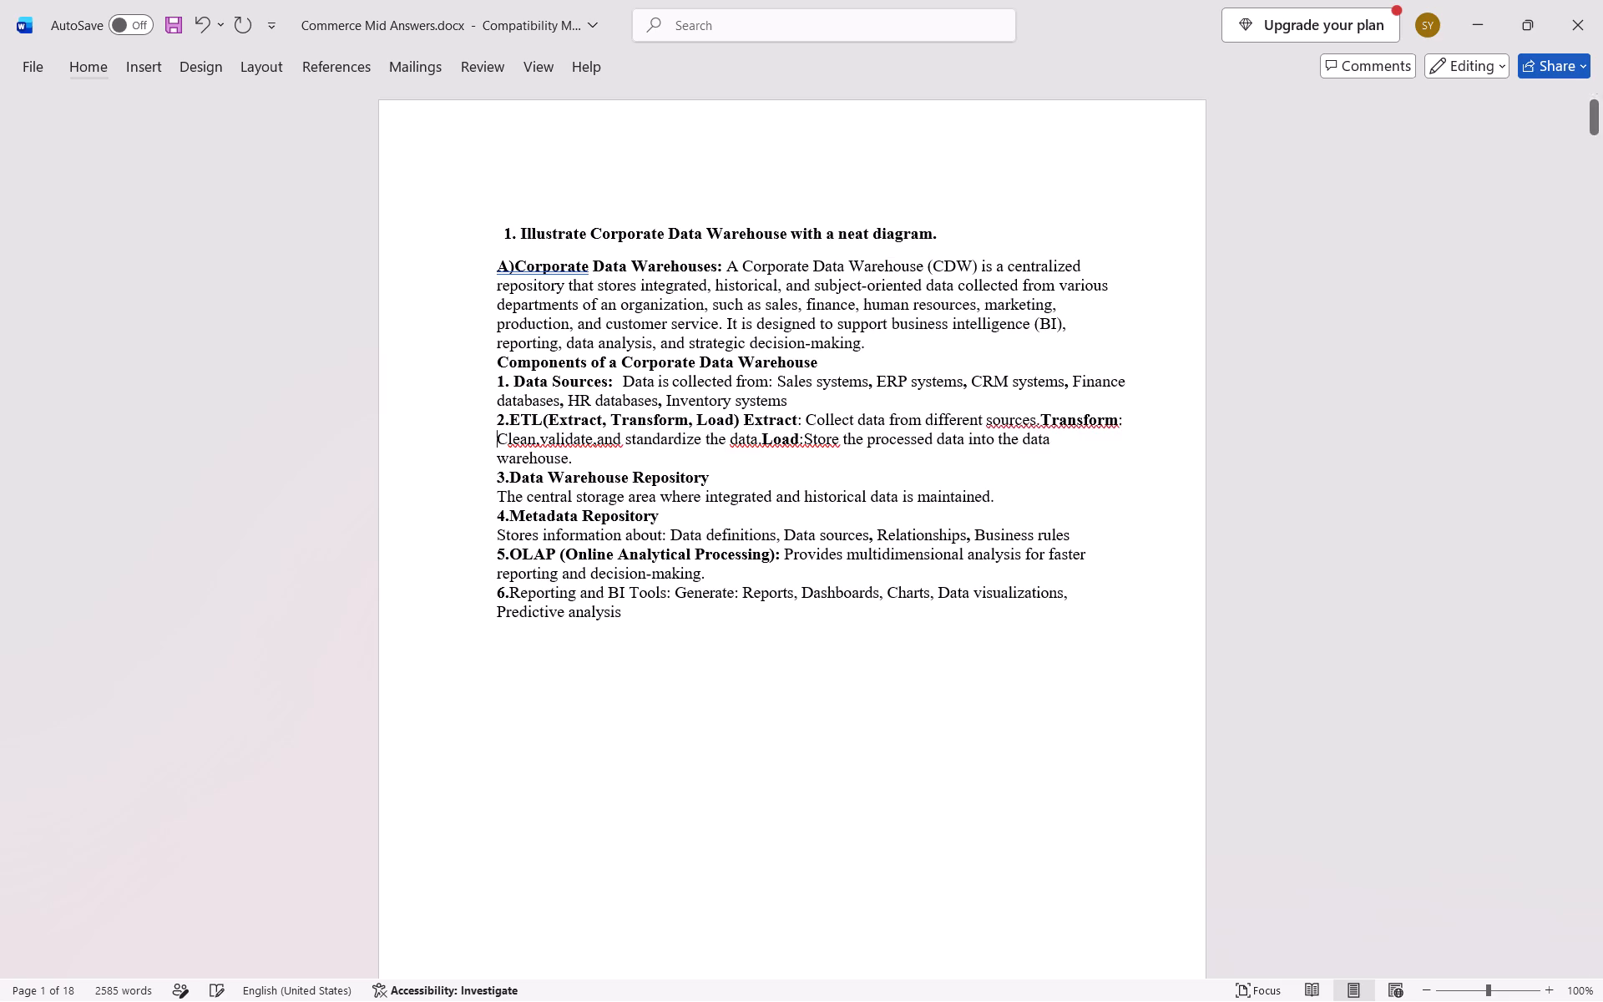
key("BackSpace")
key("shift+Return")
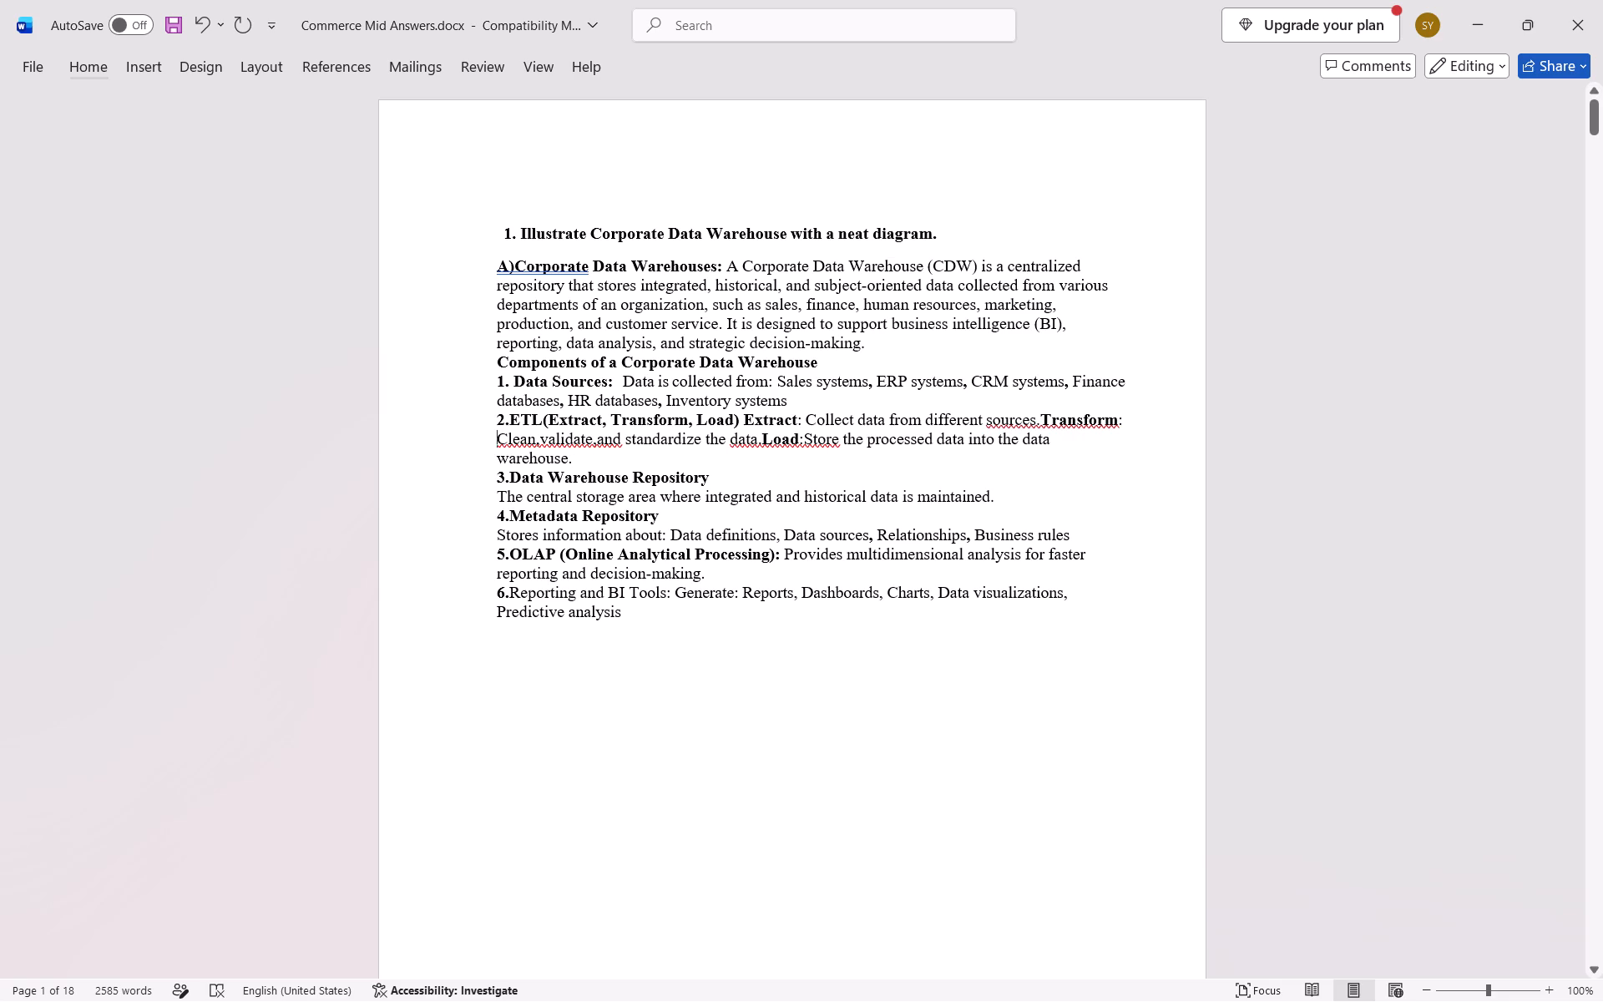
Remove the space between "data" and "warehouse" at the end of the Load description to shorten the ETL paragraph.
left_click(506, 461)
key("Left")
key("BackSpace")
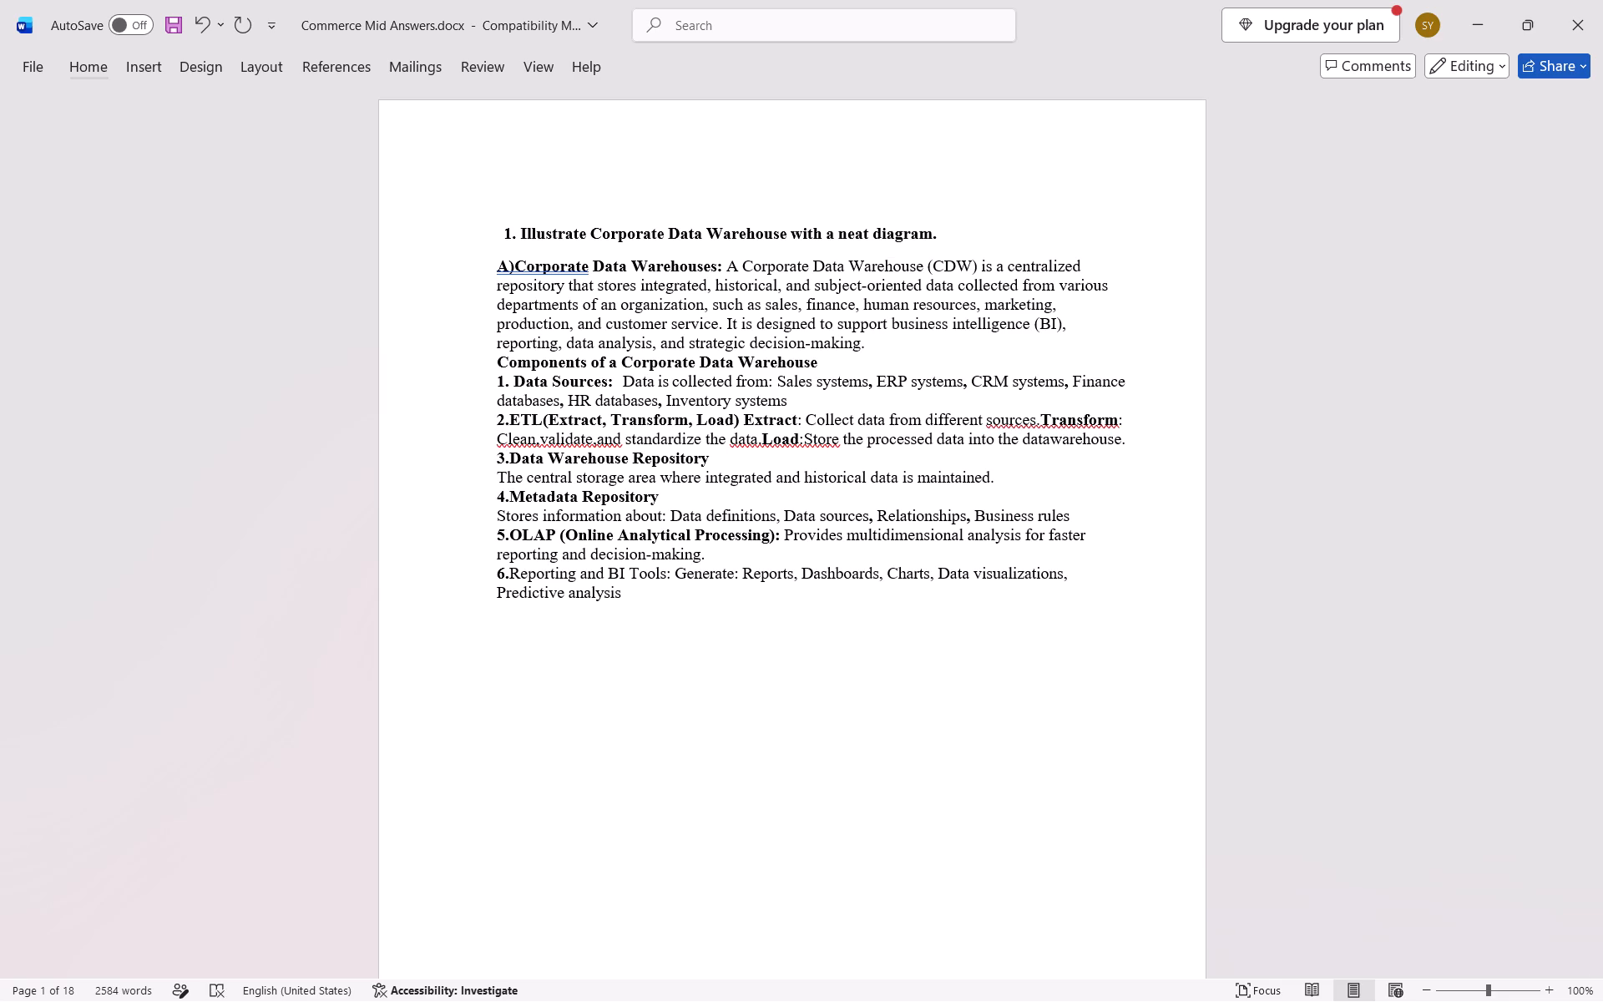
key("space")
key("BackSpace")
Join the description onto the "3.Data Warehouse Repository" heading line, separated by a colon and a space.
left_click(501, 476)
key("BackSpace")
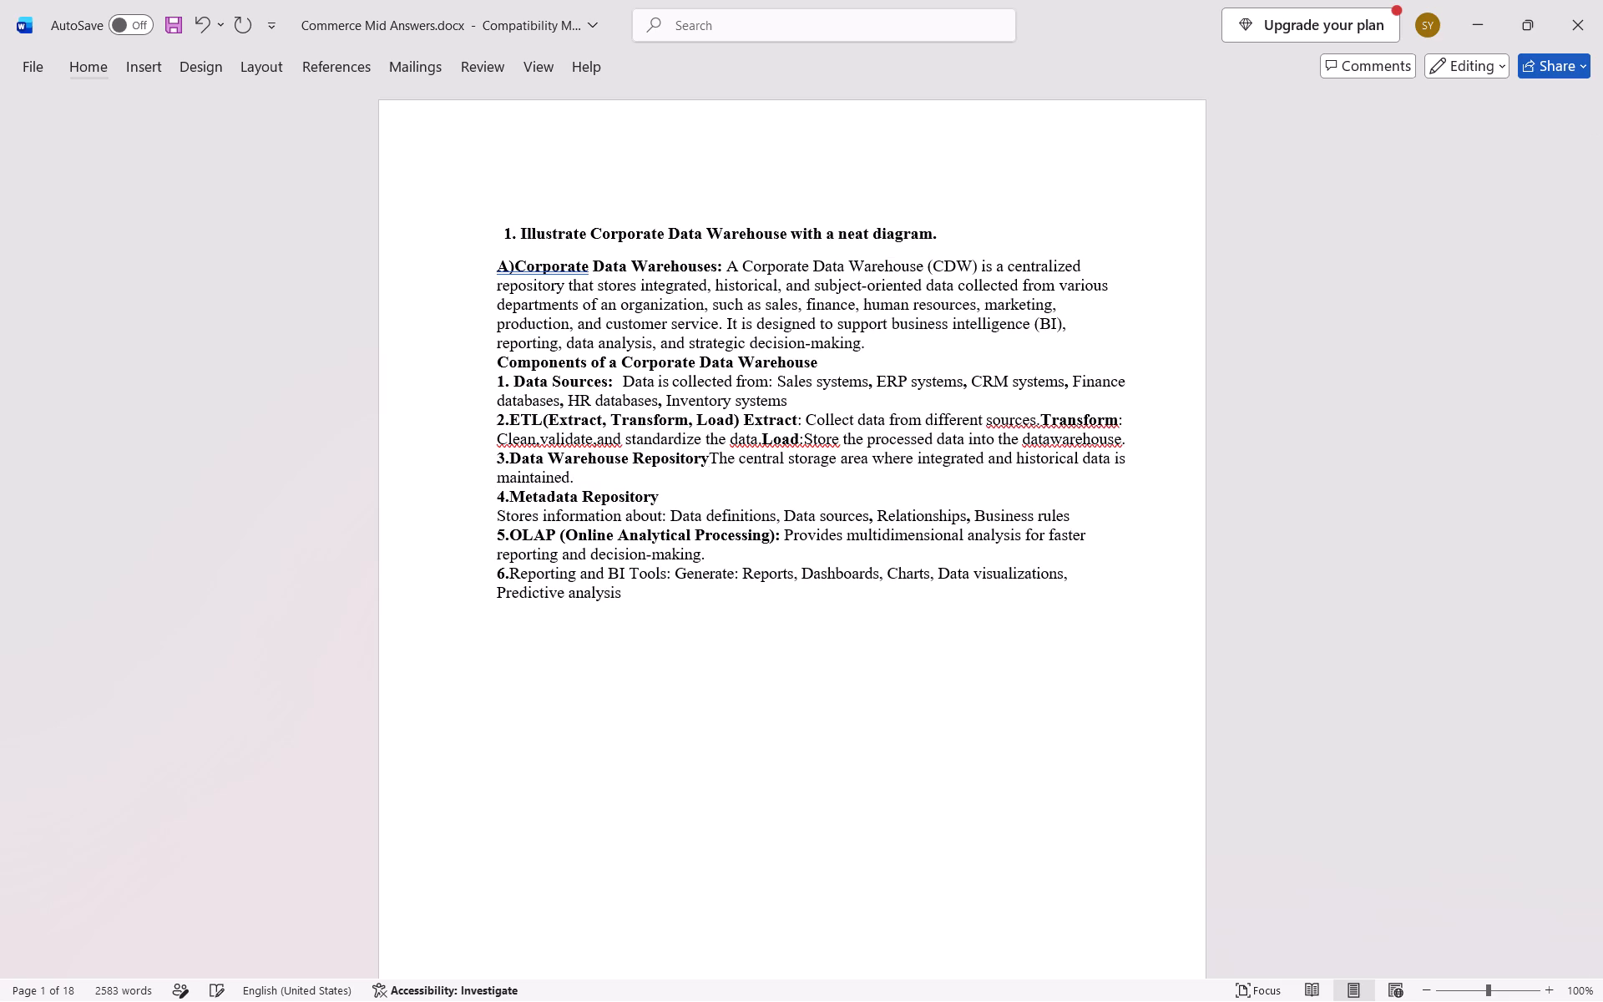
key("shift+Return")
key("BackSpace")
key("shift+colon")
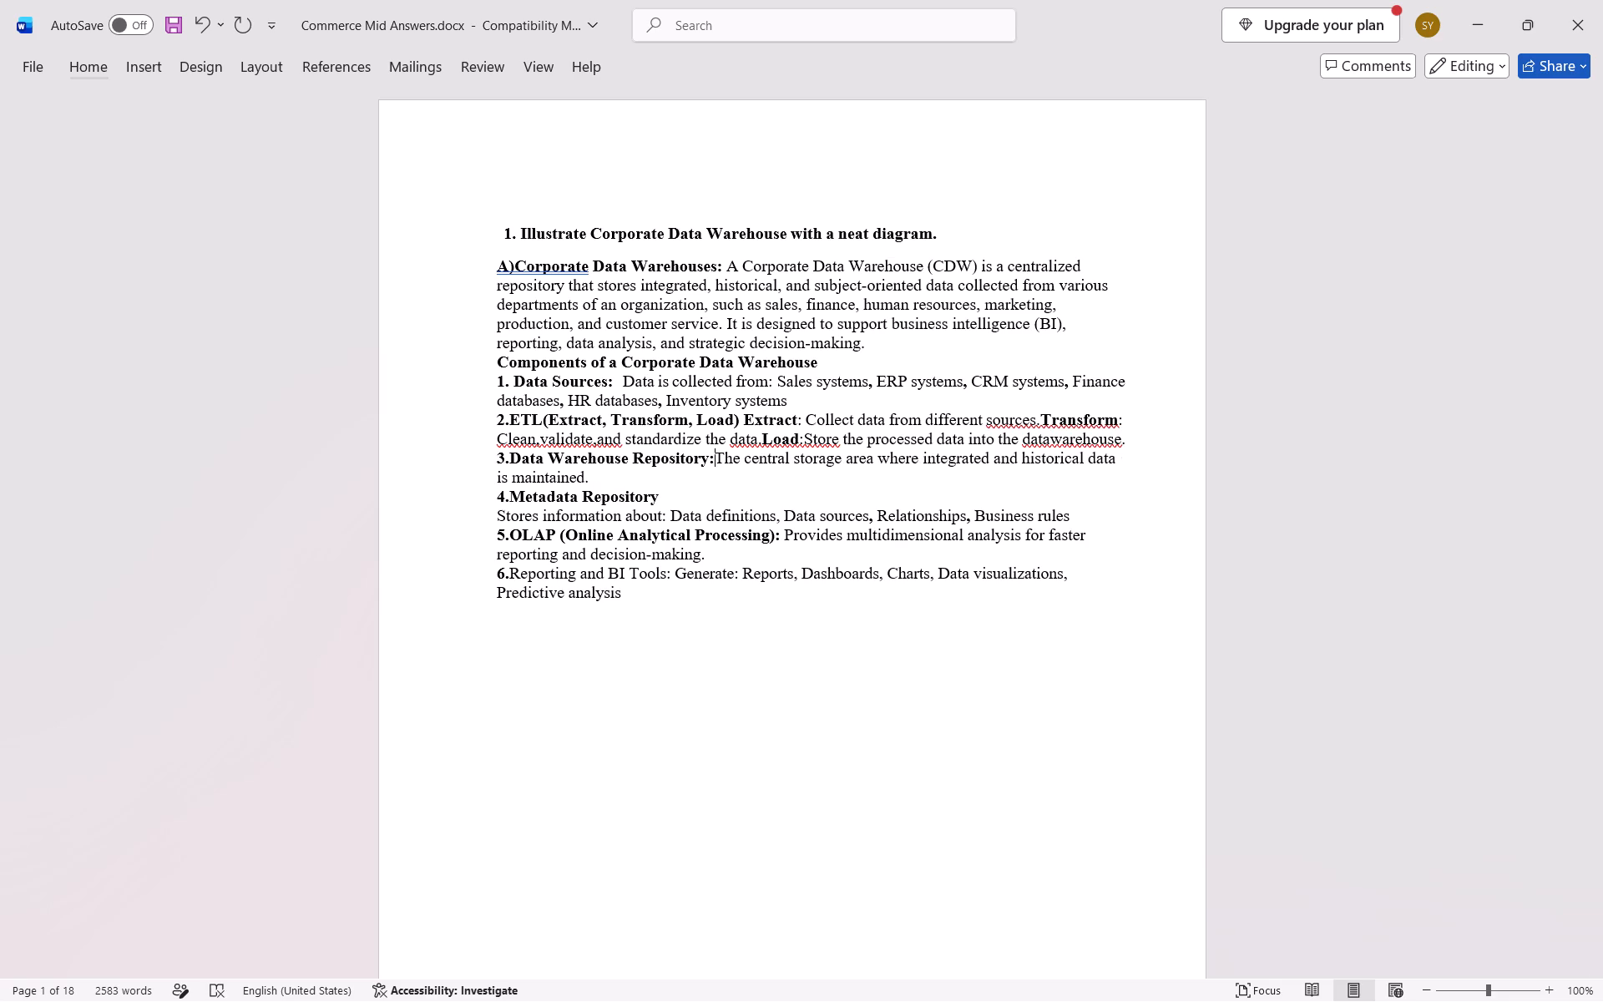
key("space")
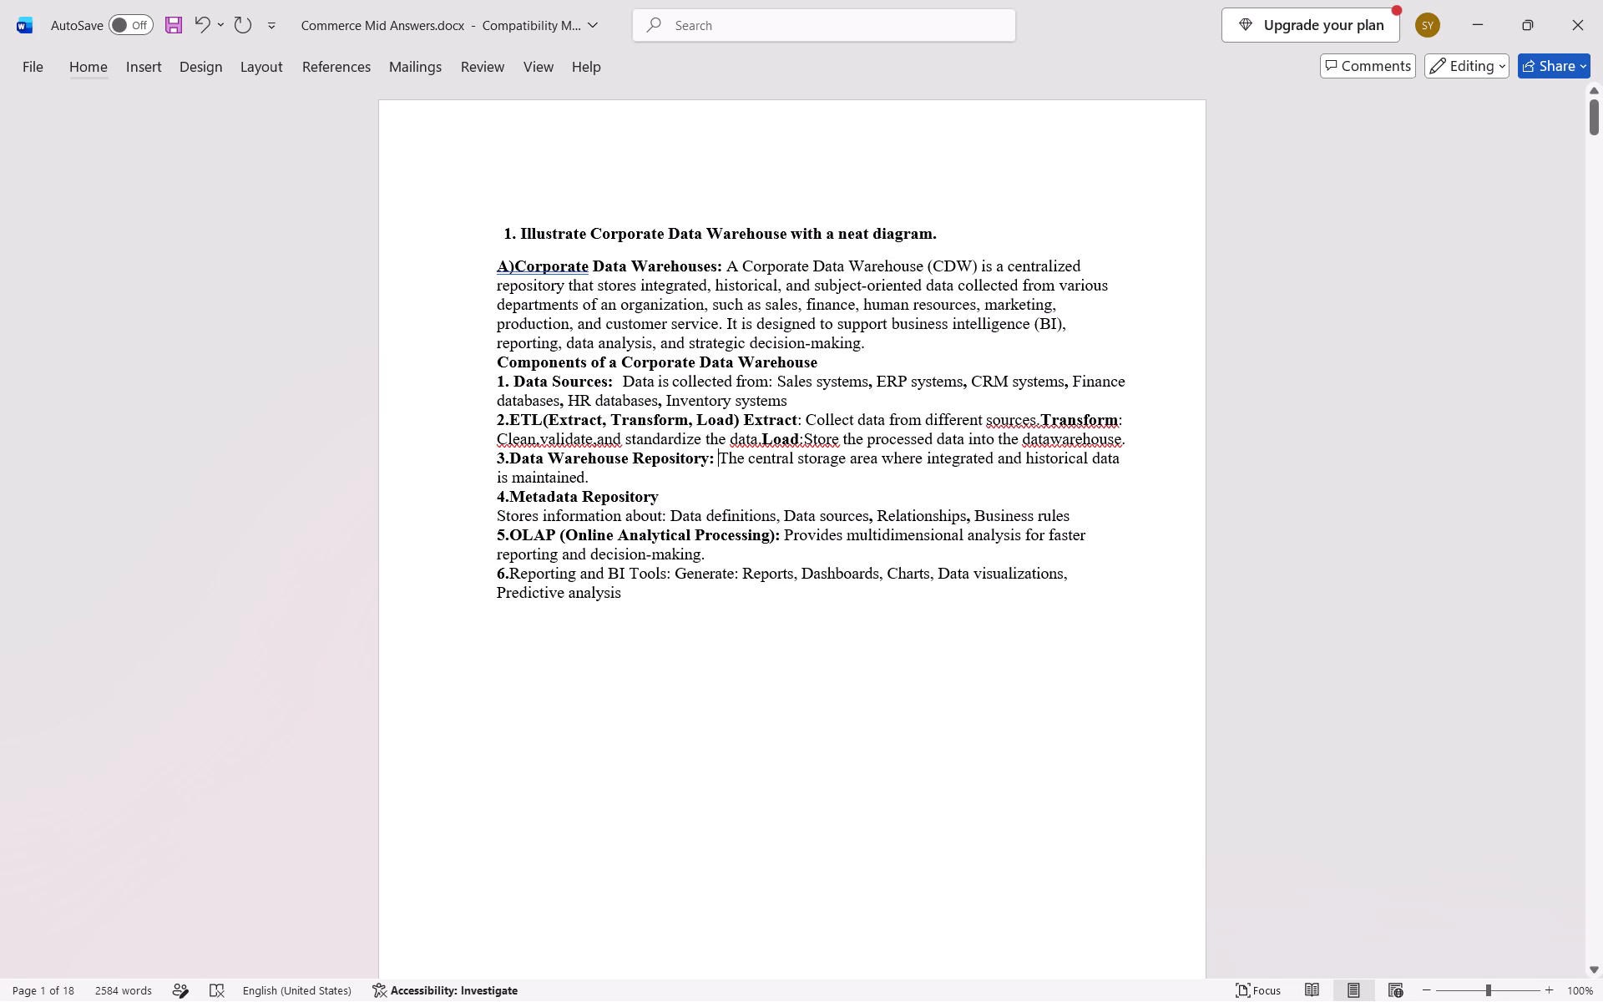
Join the "Stores information about" text onto the "4.Metadata Repository" heading line, separated by a colon.
left_click(503, 516)
key("Left")
key("BackSpace")
key("shift+Return")
key("BackSpace")
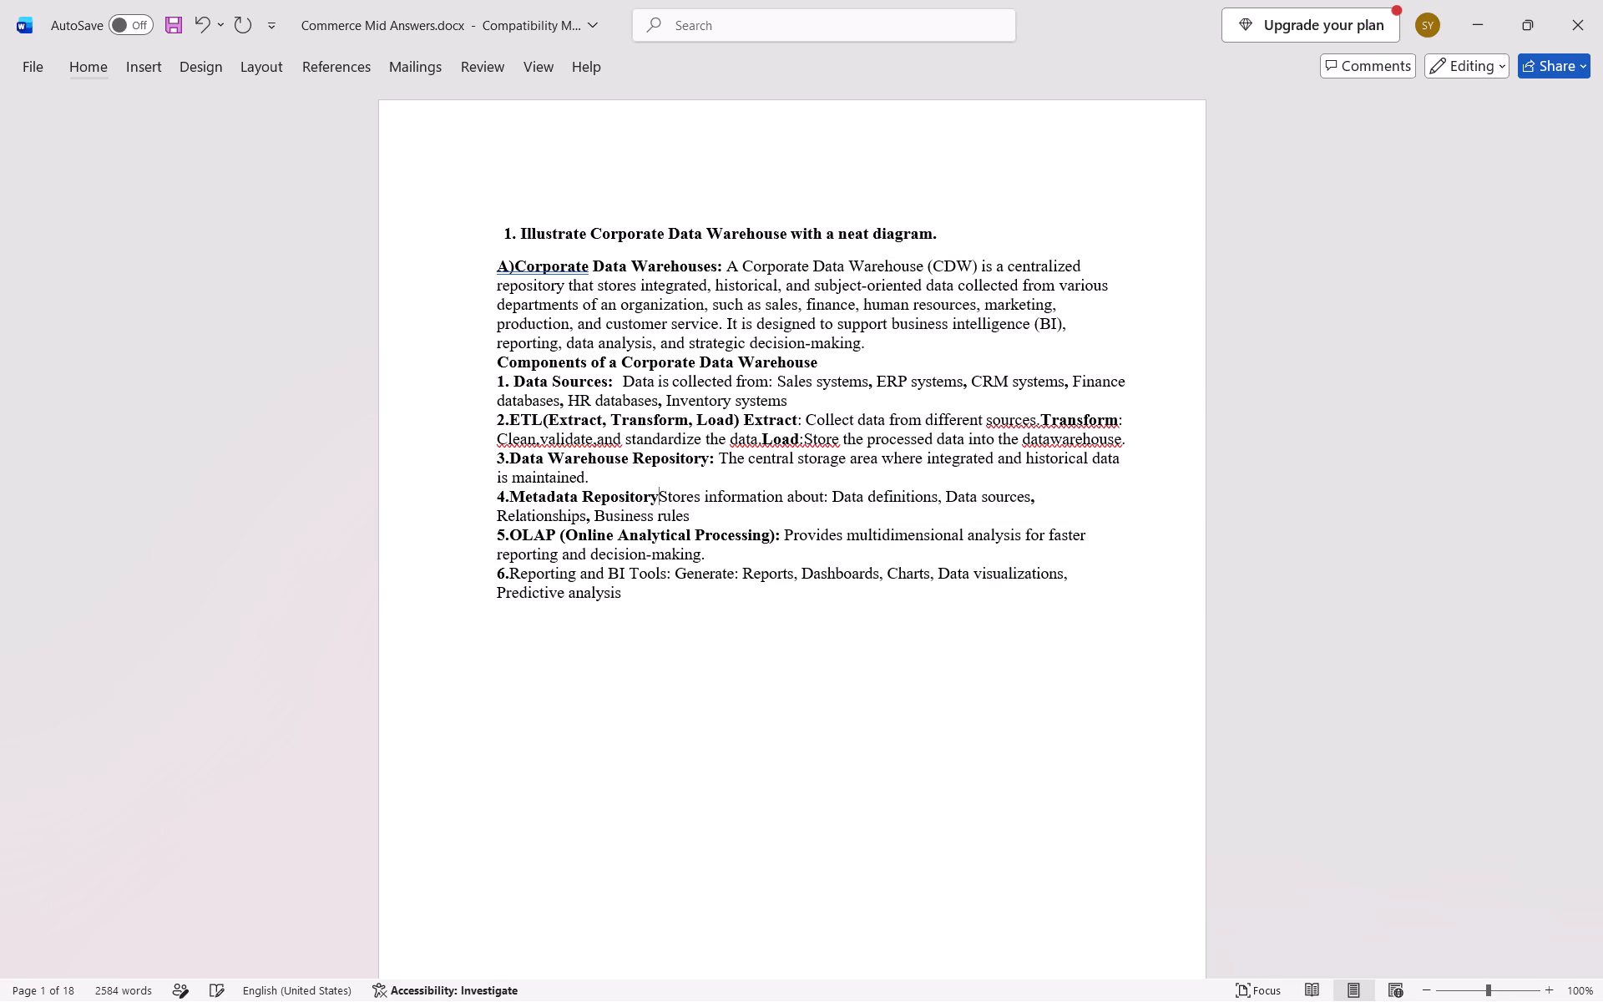
key("shift+colon")
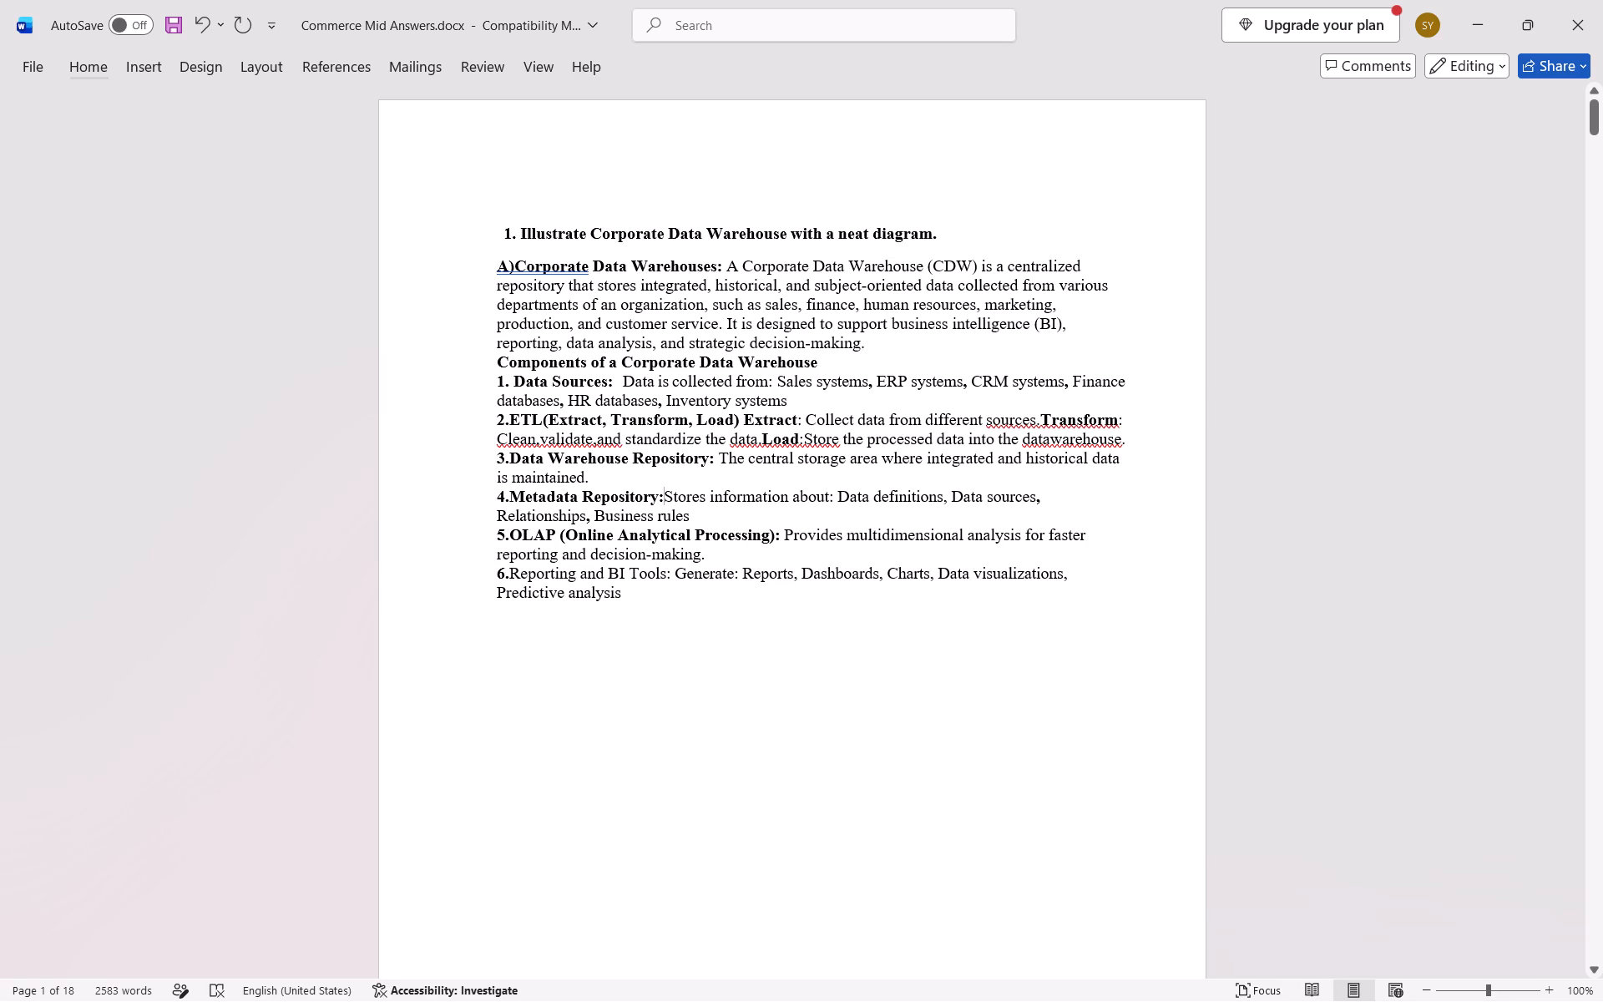
Bold the heading "Reporting and BI Tools" of the sixth component.
left_click_drag(506, 574, 652, 579)
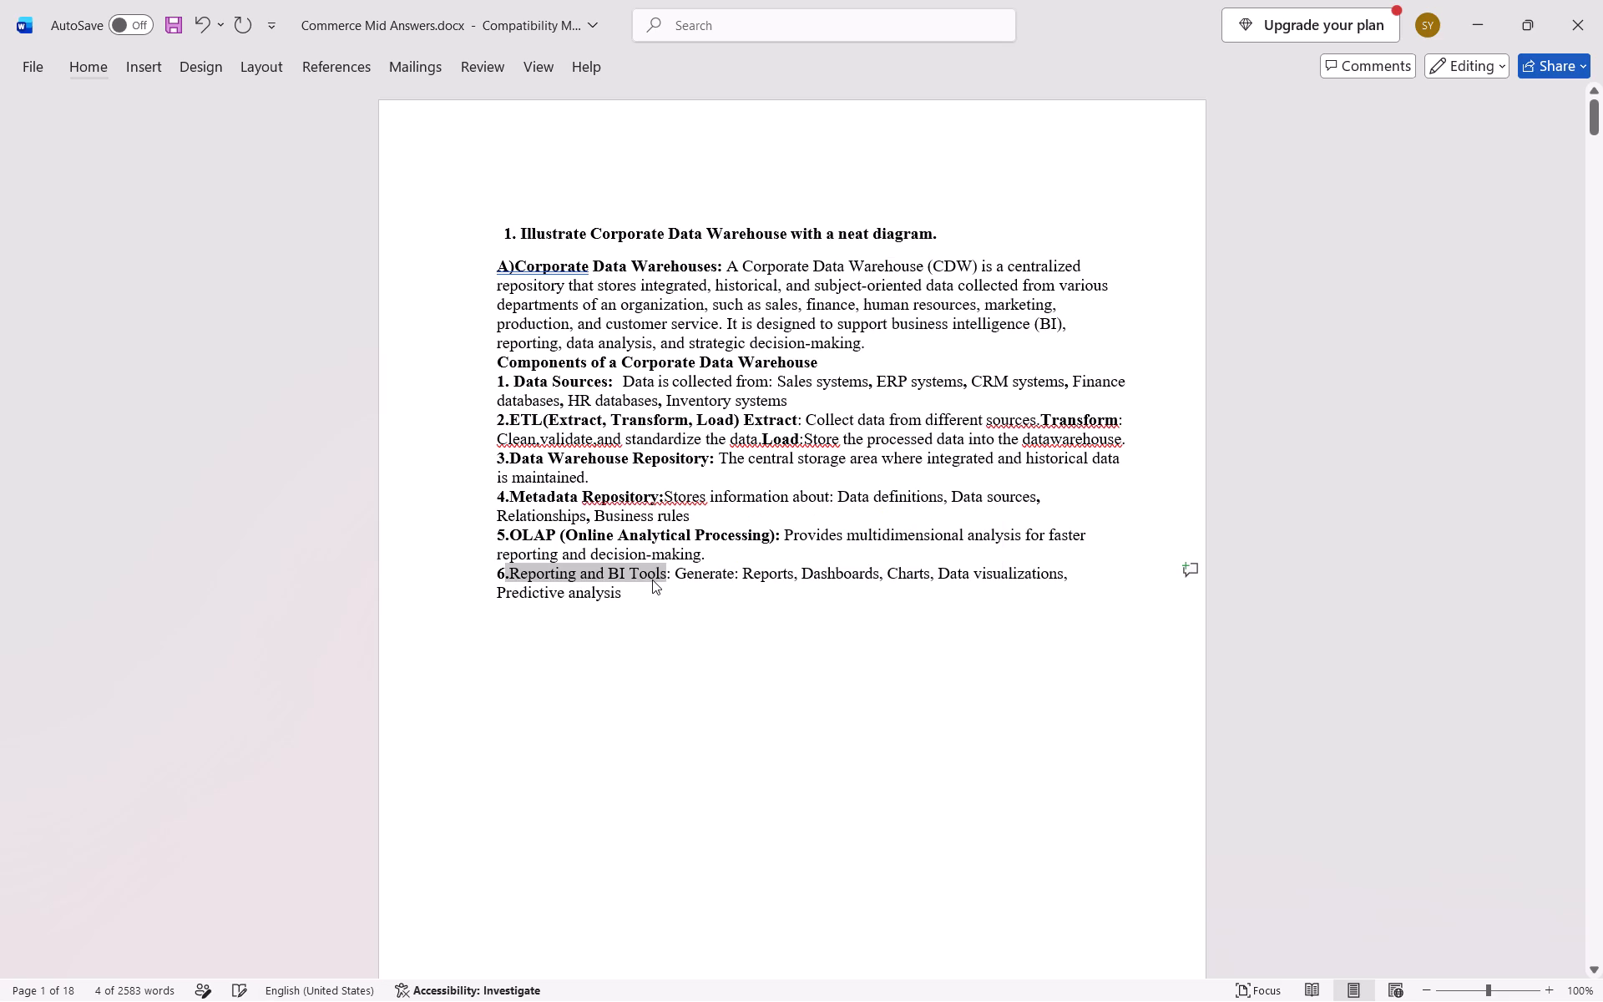
key("ctrl+b")
left_click(780, 589)
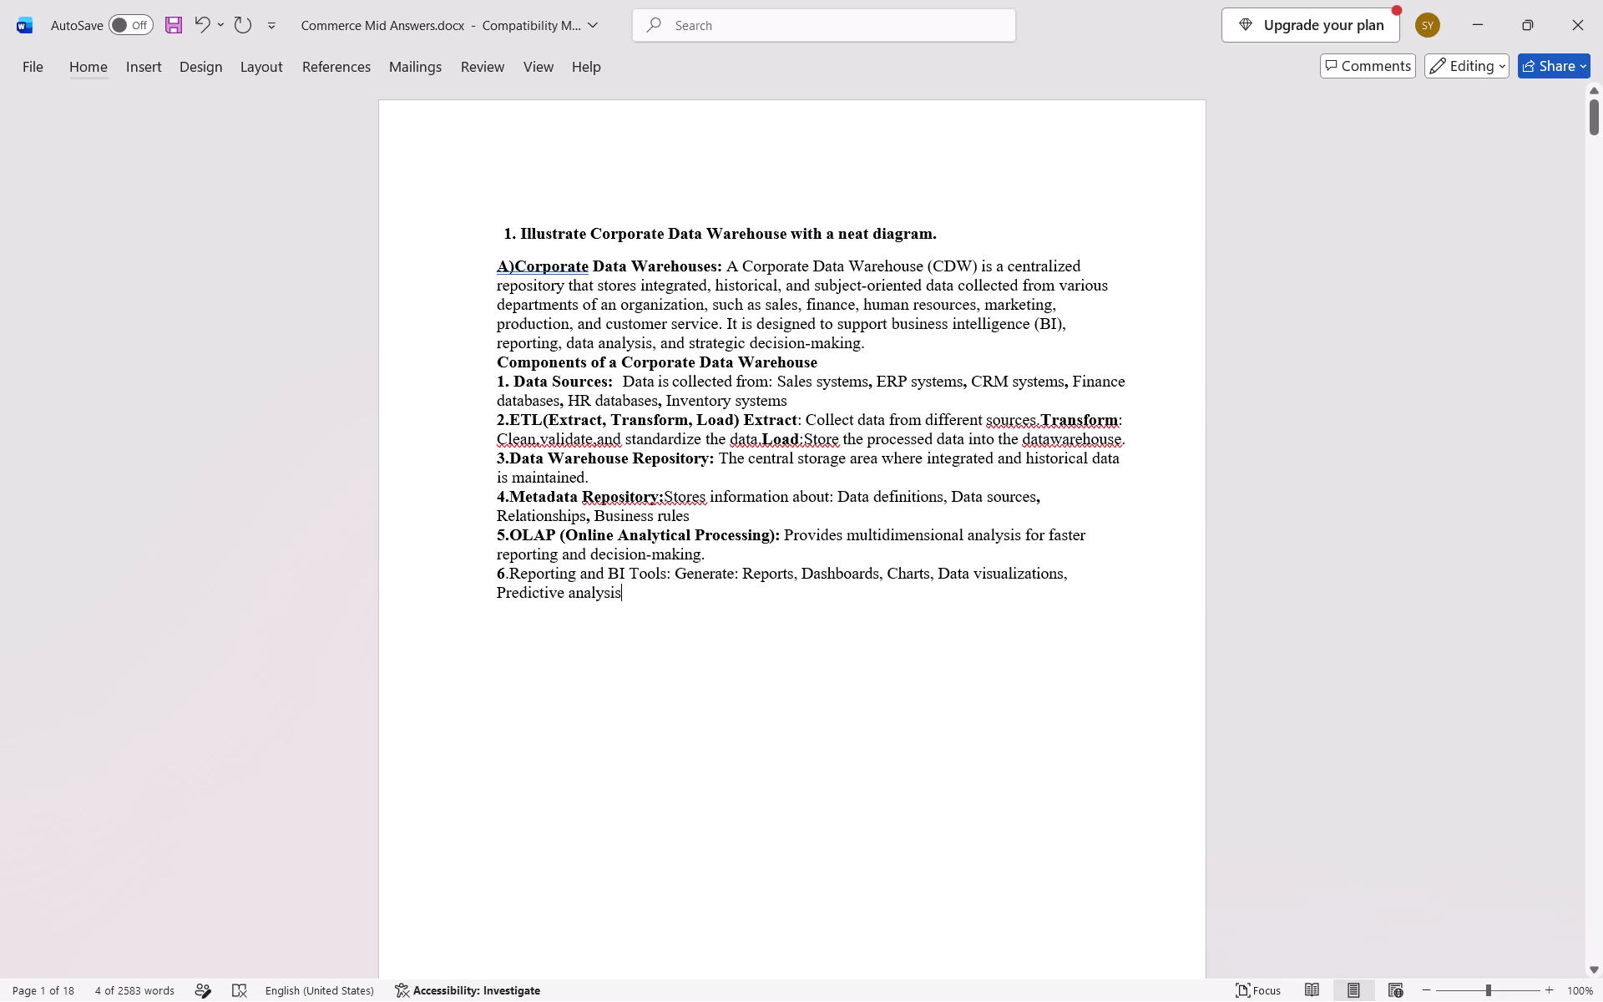
left_click_drag(510, 574, 662, 572)
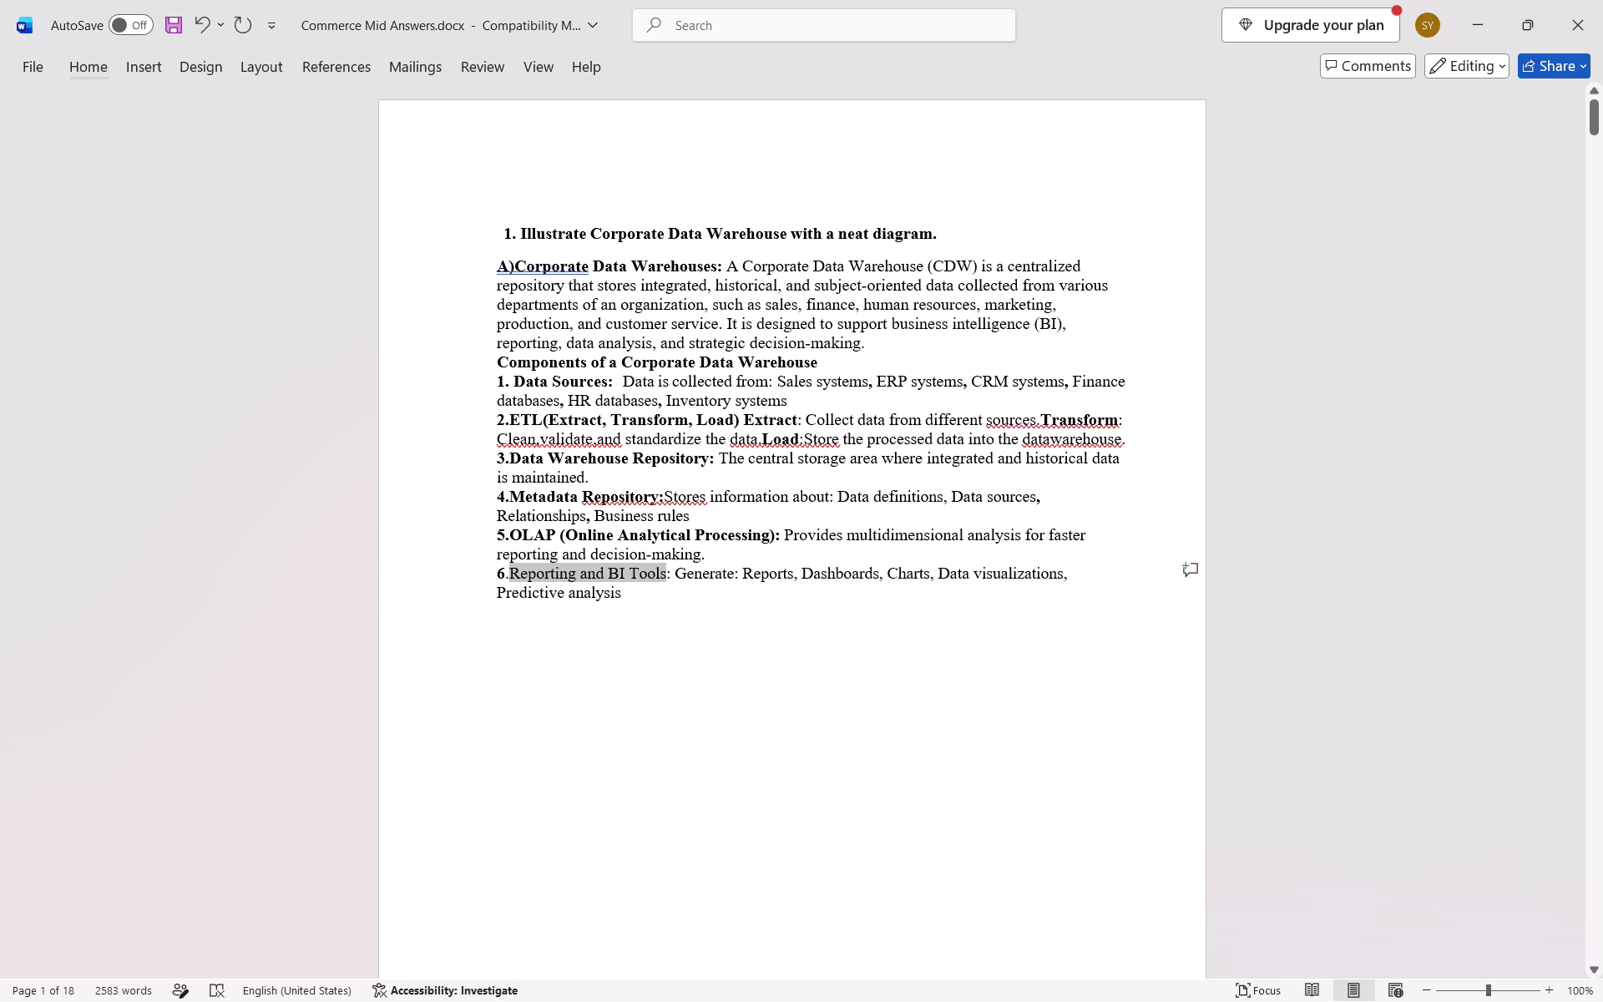
left_click_drag(662, 572, 664, 572)
key("ctrl+b")
left_click(664, 572)
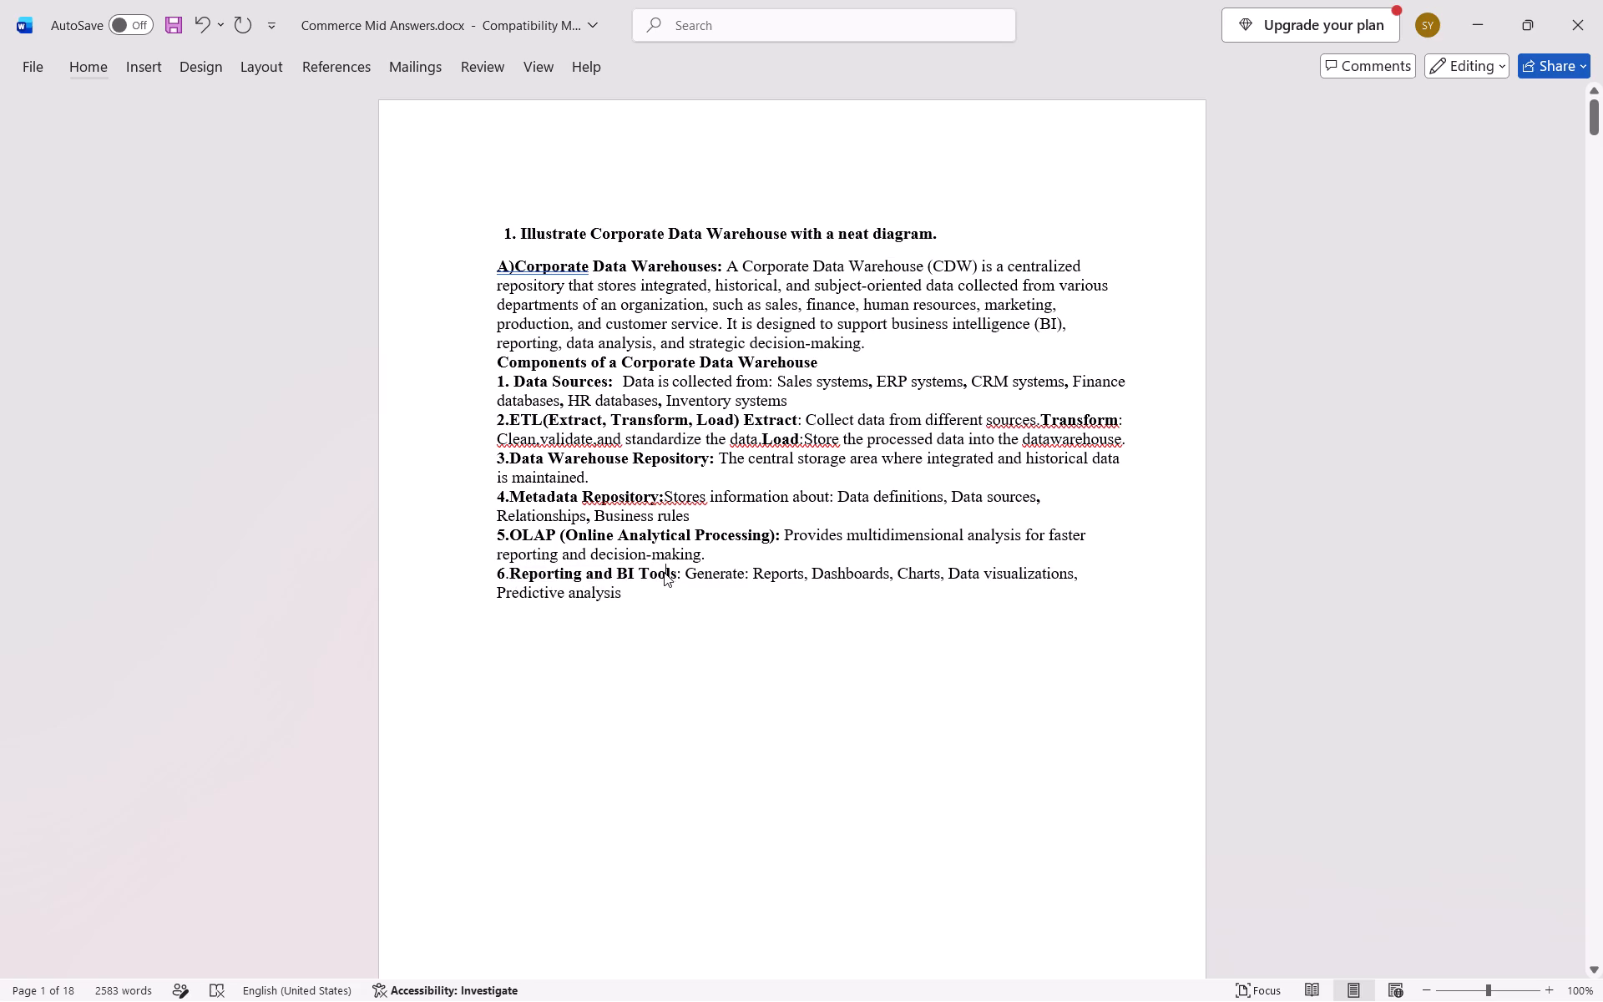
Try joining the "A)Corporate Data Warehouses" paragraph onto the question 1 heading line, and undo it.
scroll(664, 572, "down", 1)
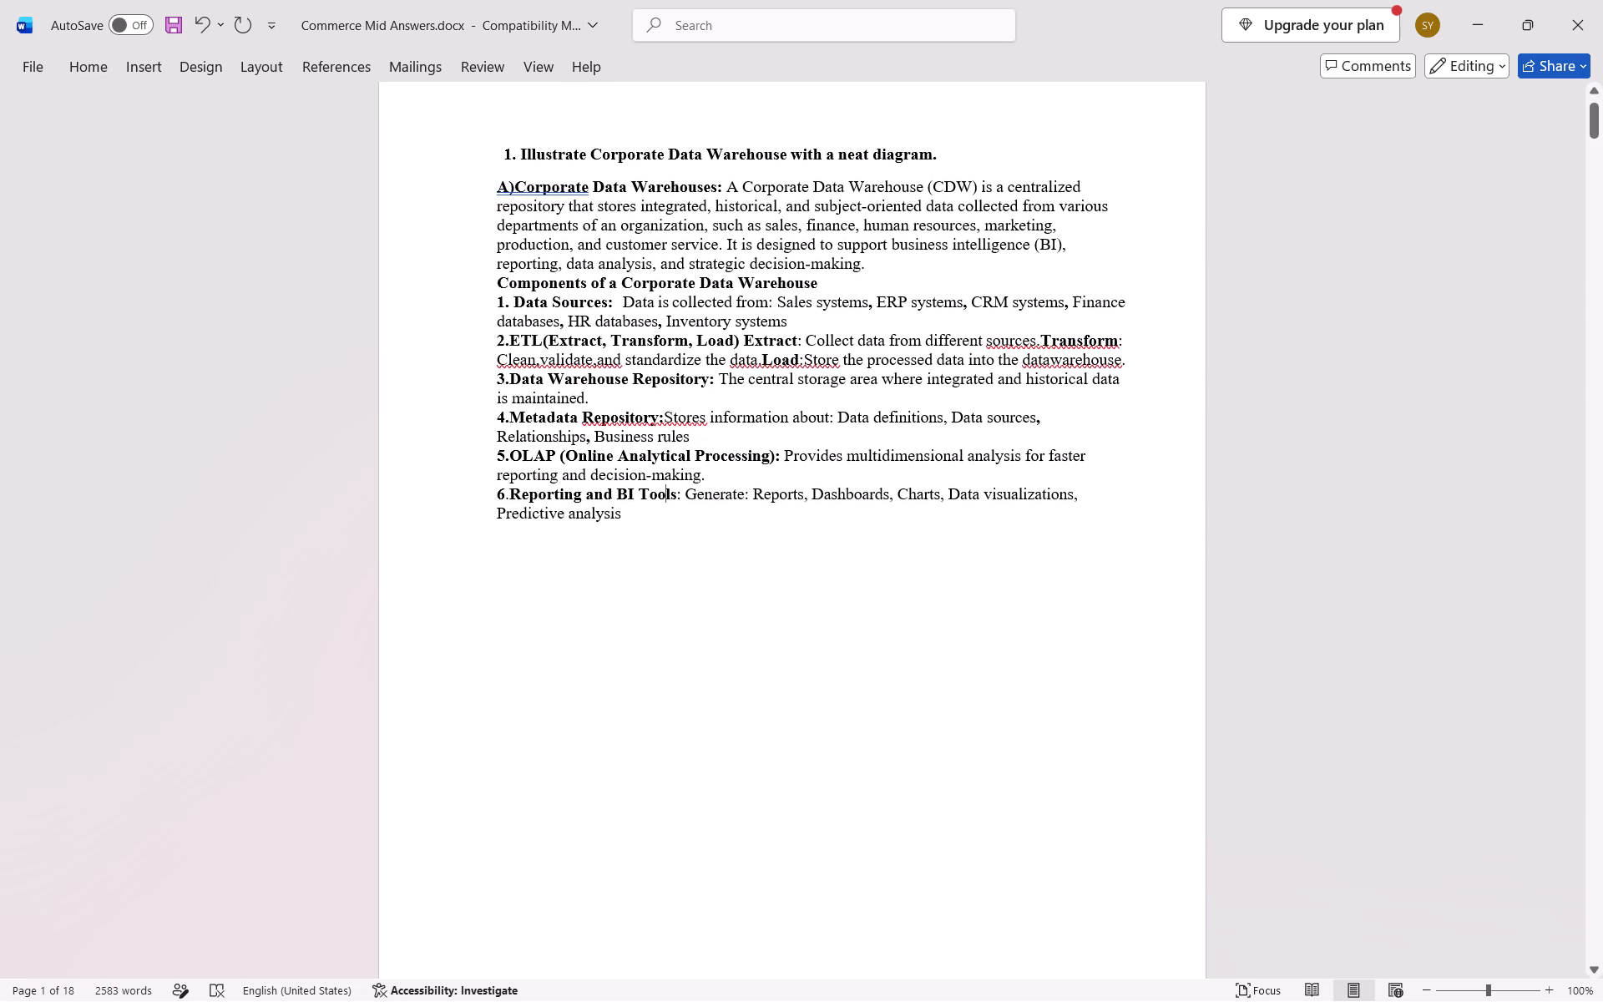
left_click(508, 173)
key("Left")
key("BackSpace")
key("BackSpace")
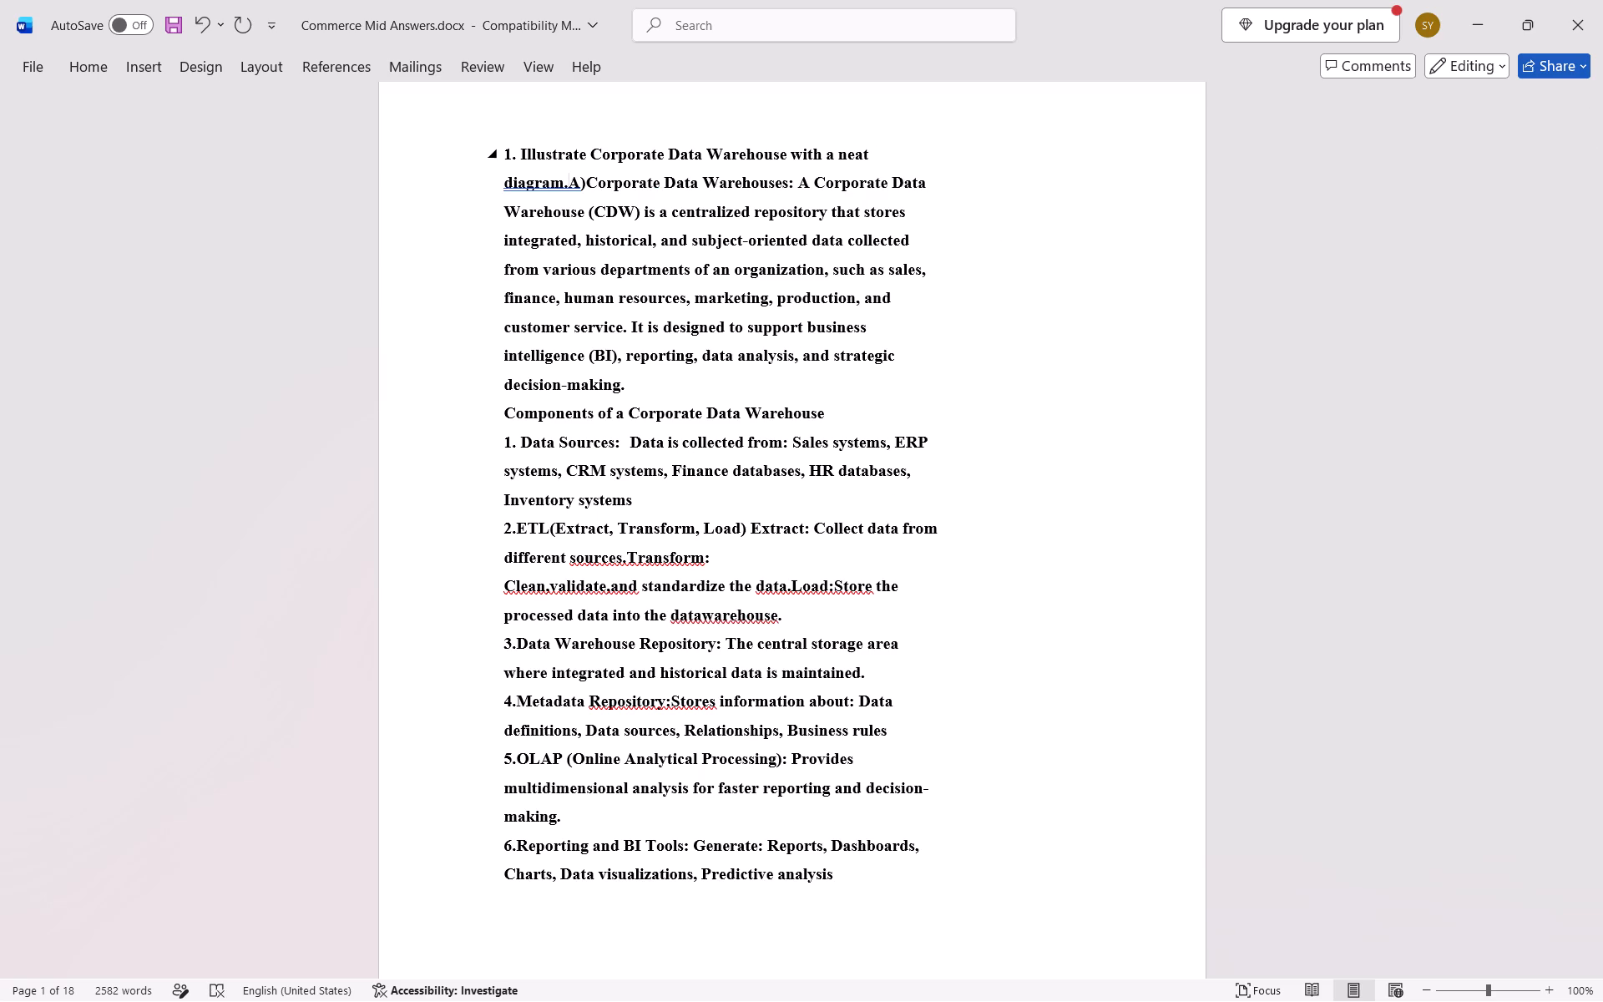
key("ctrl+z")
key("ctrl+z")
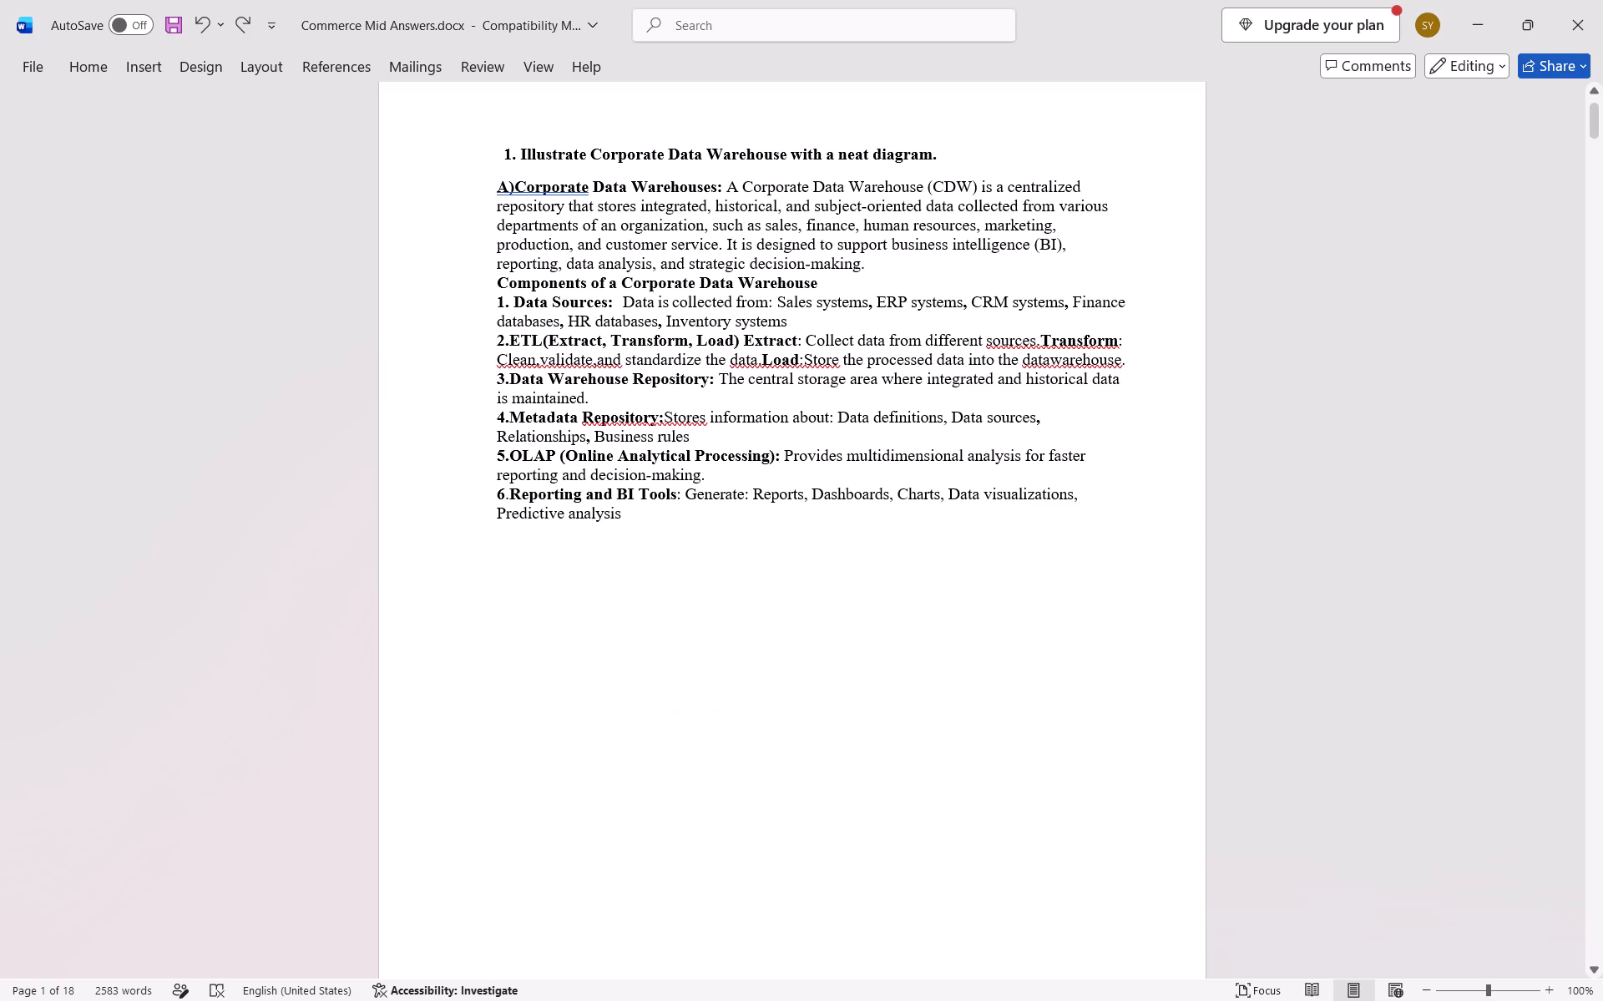
Cut the "Architecture of a corporate Data Warehouse" section from page 2, including its heading, diagram and the six Working Process steps.
scroll(870, 504, "down", 5)
scroll(777, 433, "up", 3)
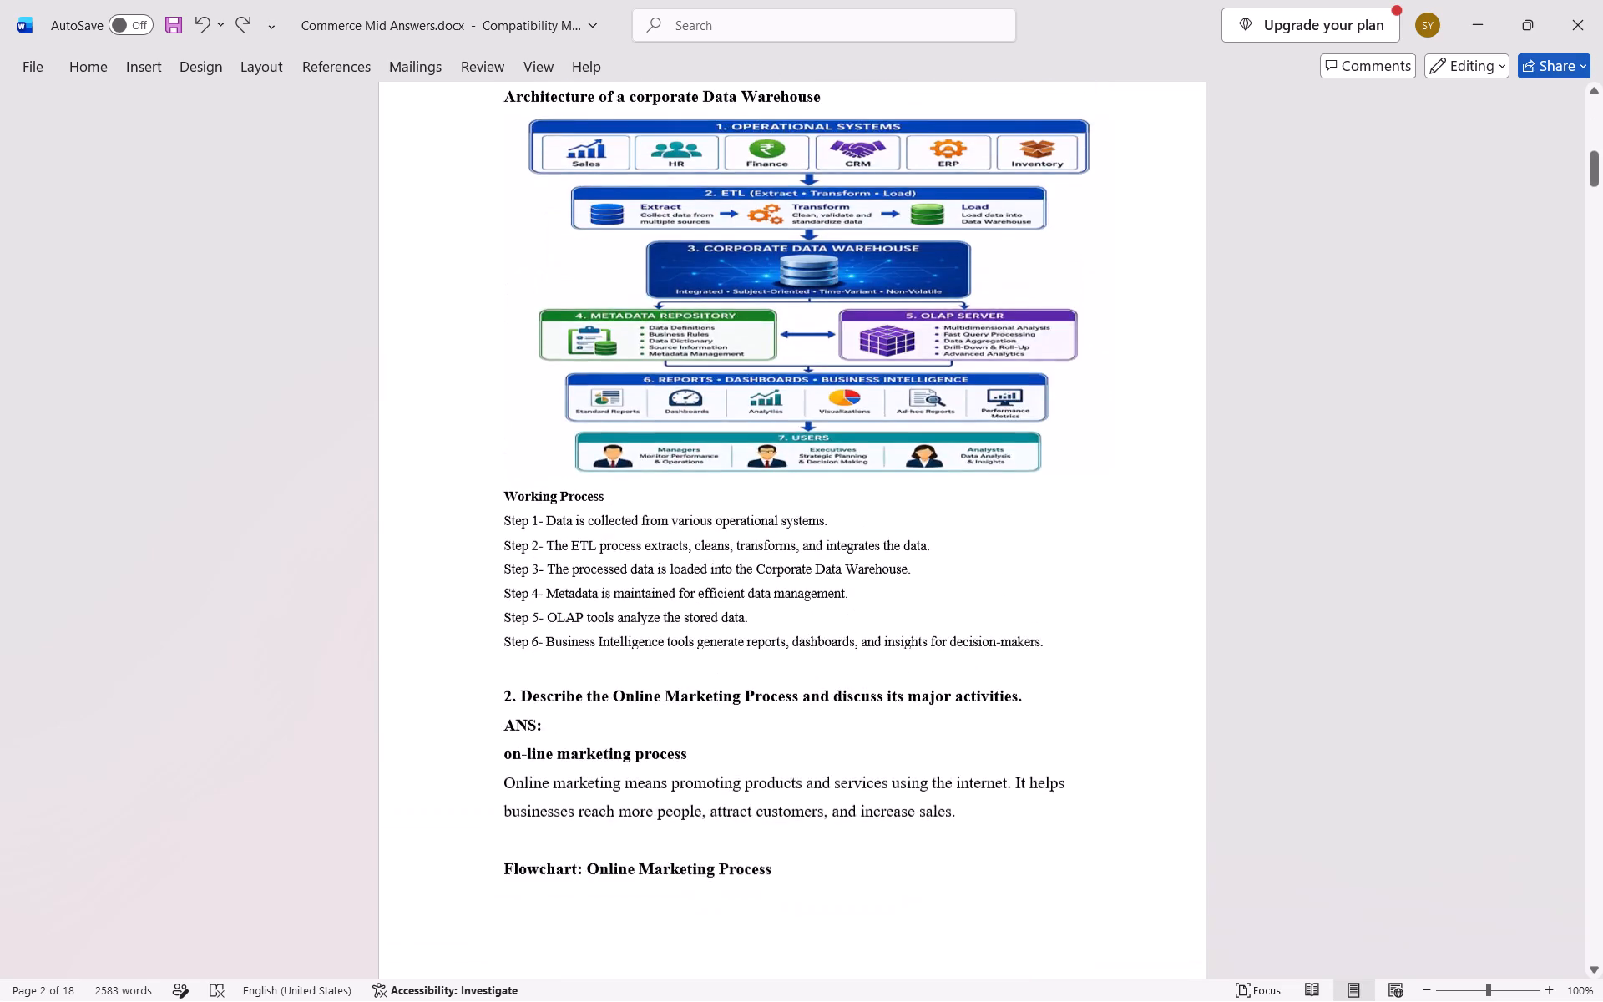
scroll(756, 382, "up", 1)
scroll(533, 417, "down", 1)
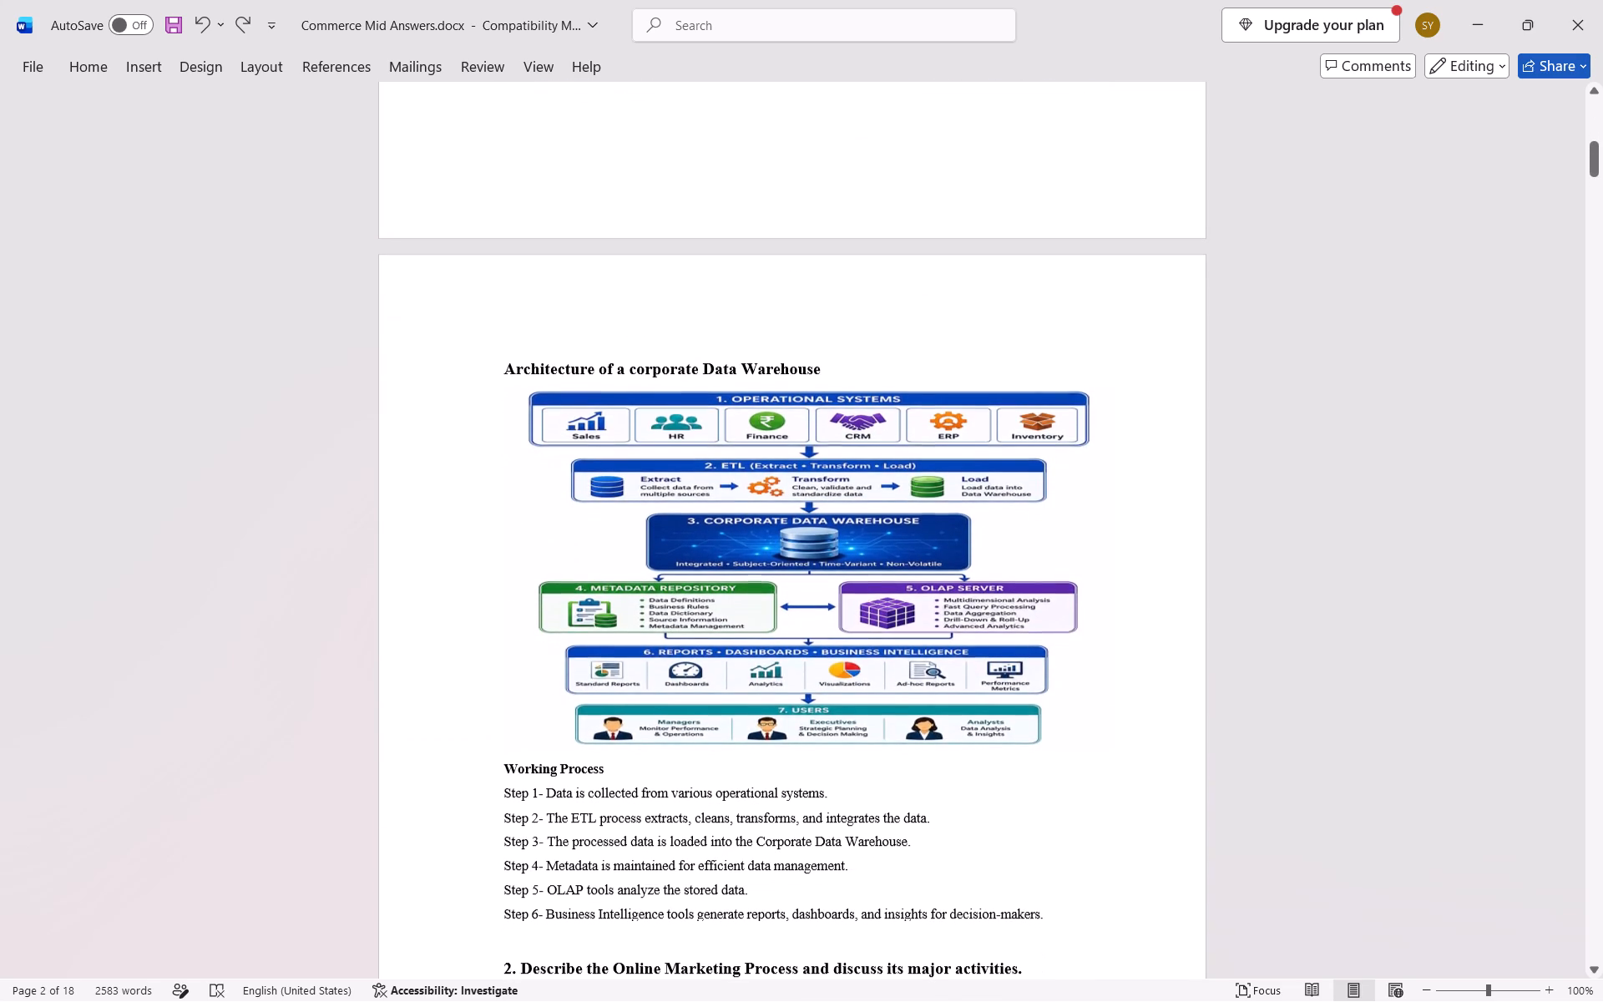
left_click_drag(507, 377, 512, 399)
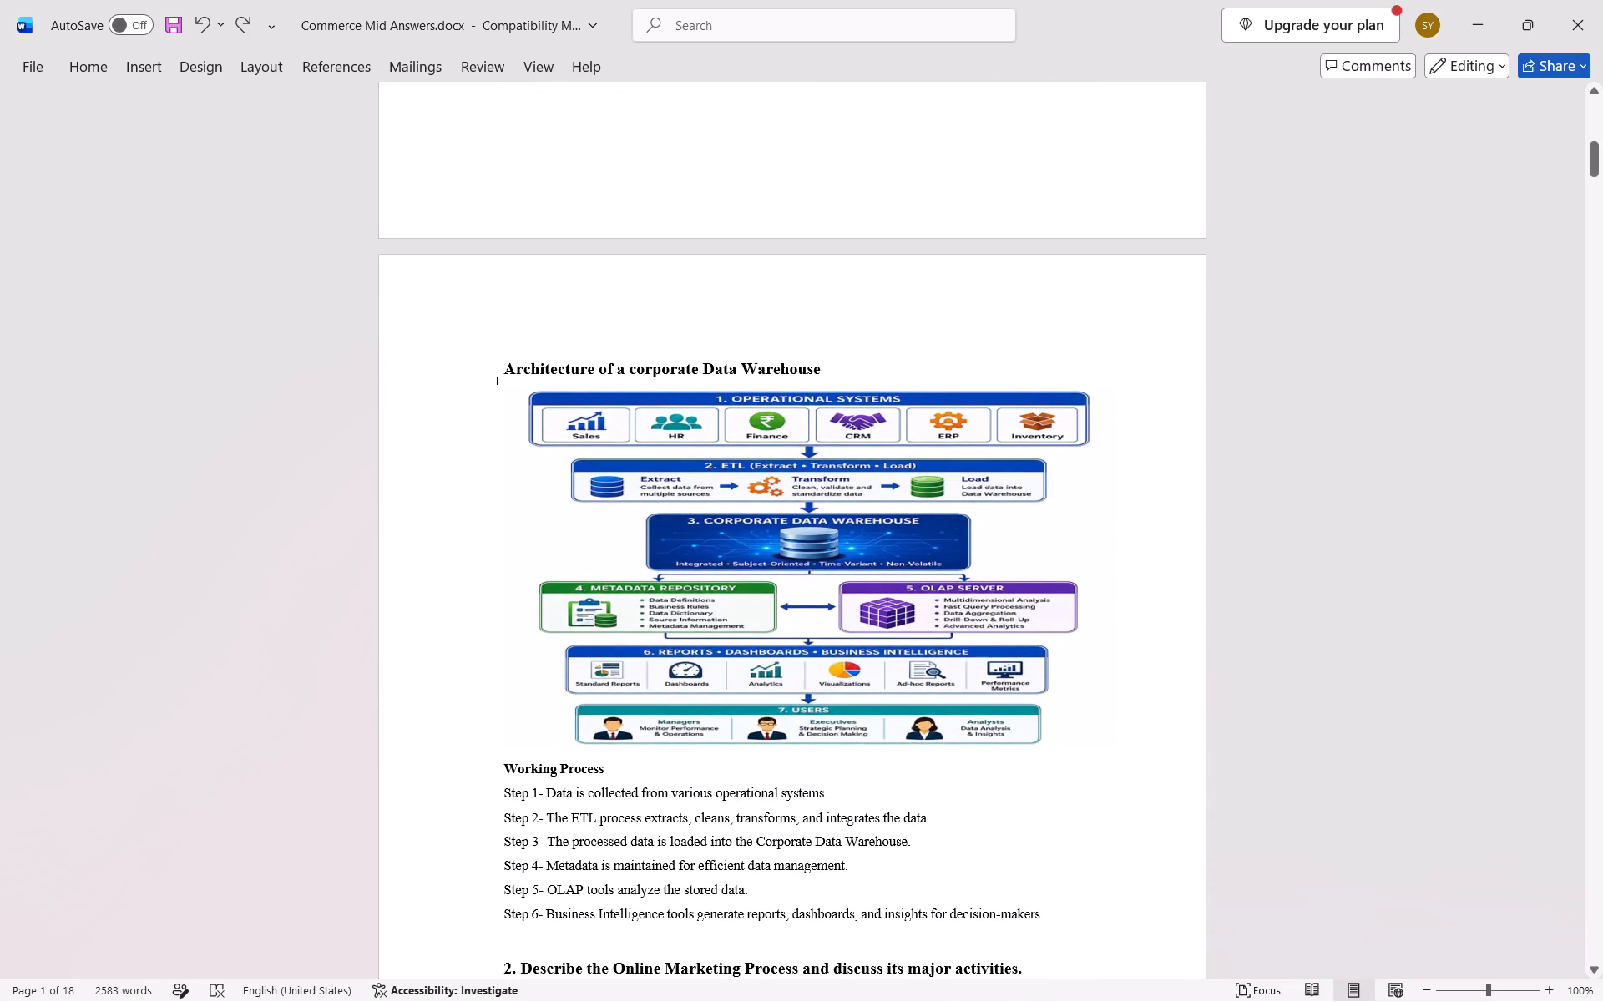
left_click_drag(512, 399, 503, 367)
left_click(503, 367)
left_click_drag(508, 367, 923, 911)
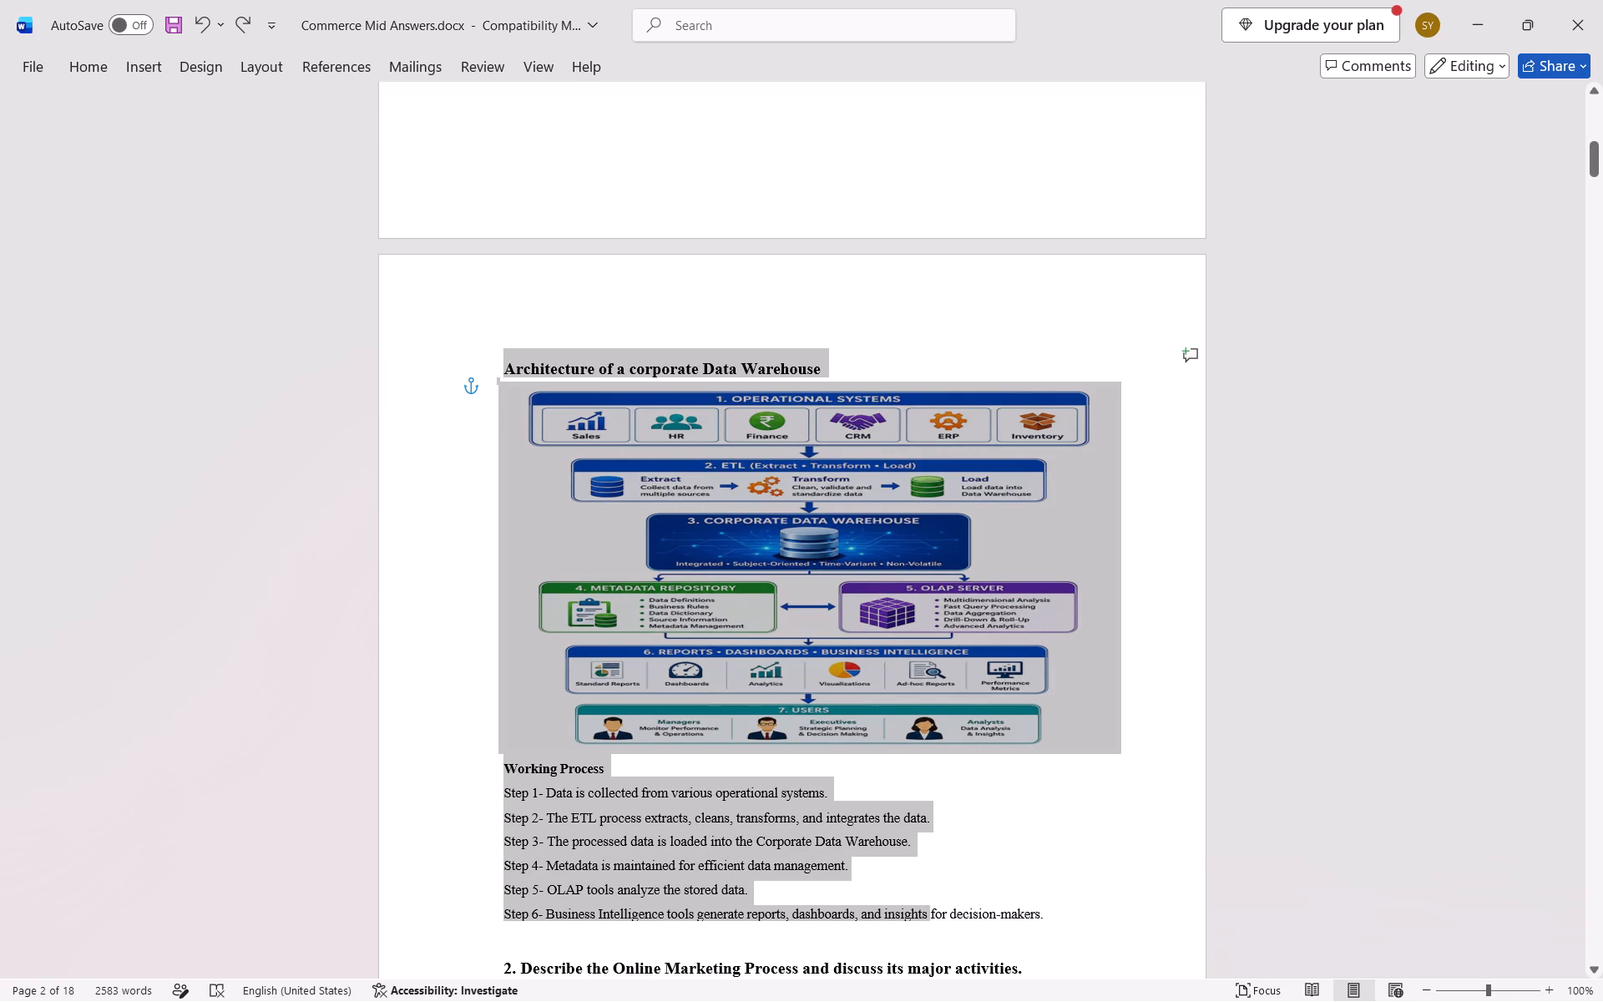
left_click_drag(923, 911, 1048, 913)
key("ctrl+x")
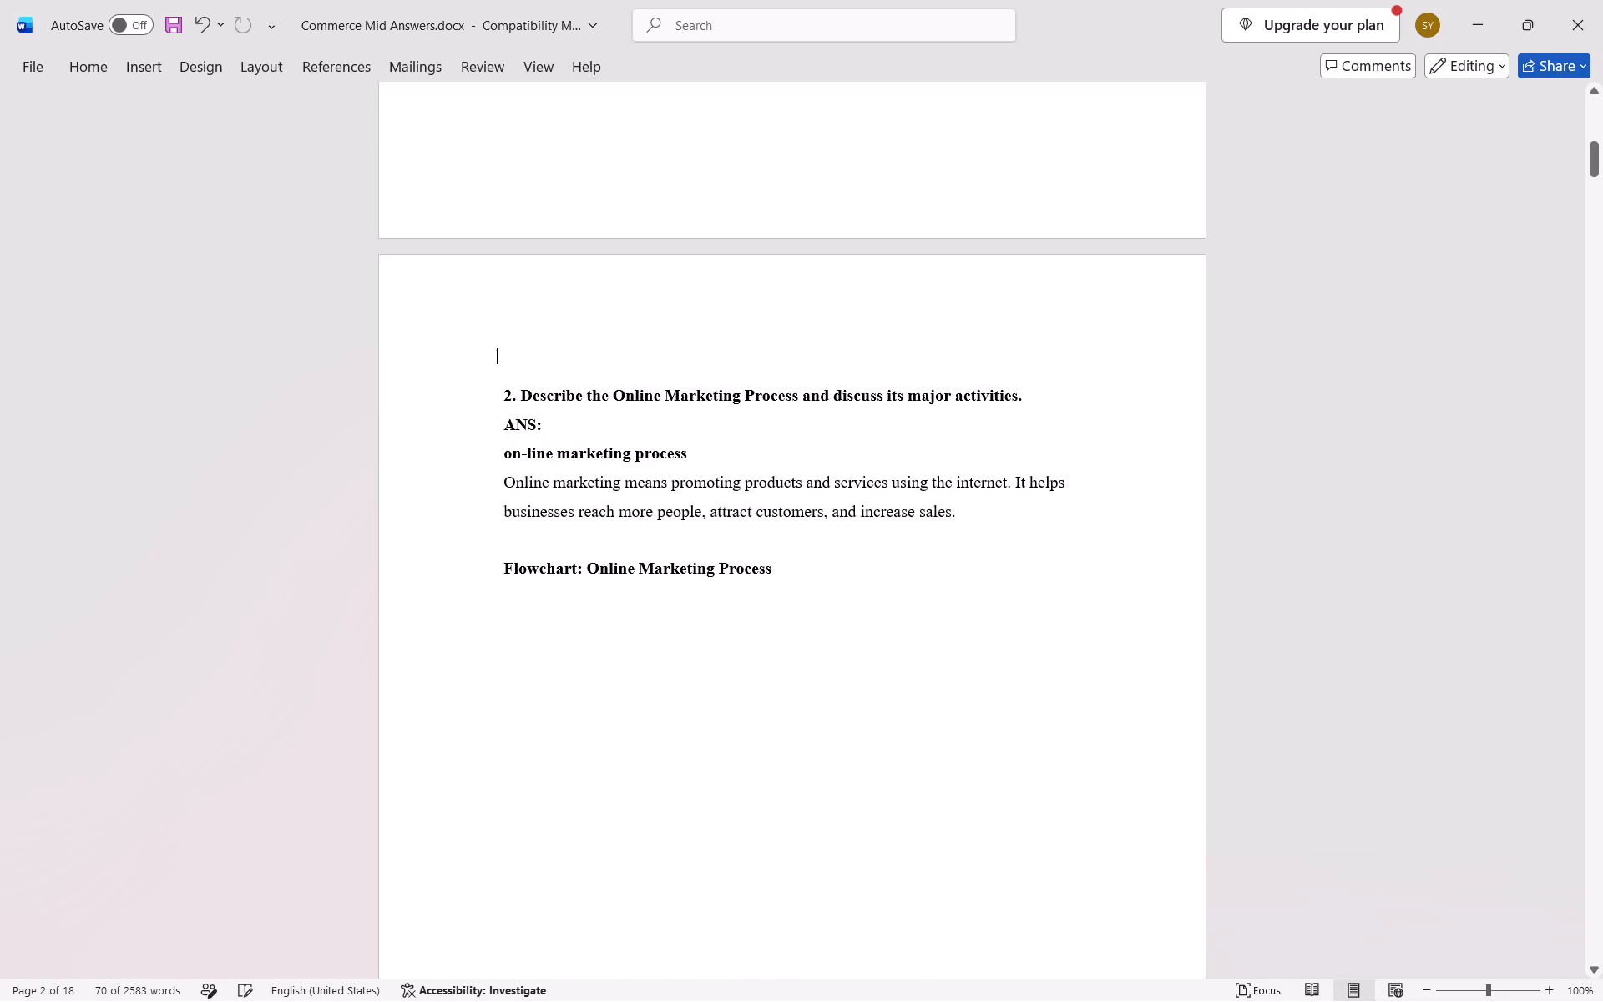
Delete the blank paragraph above the question 2 heading on page 2.
key("Down")
key("BackSpace")
key("BackSpace")
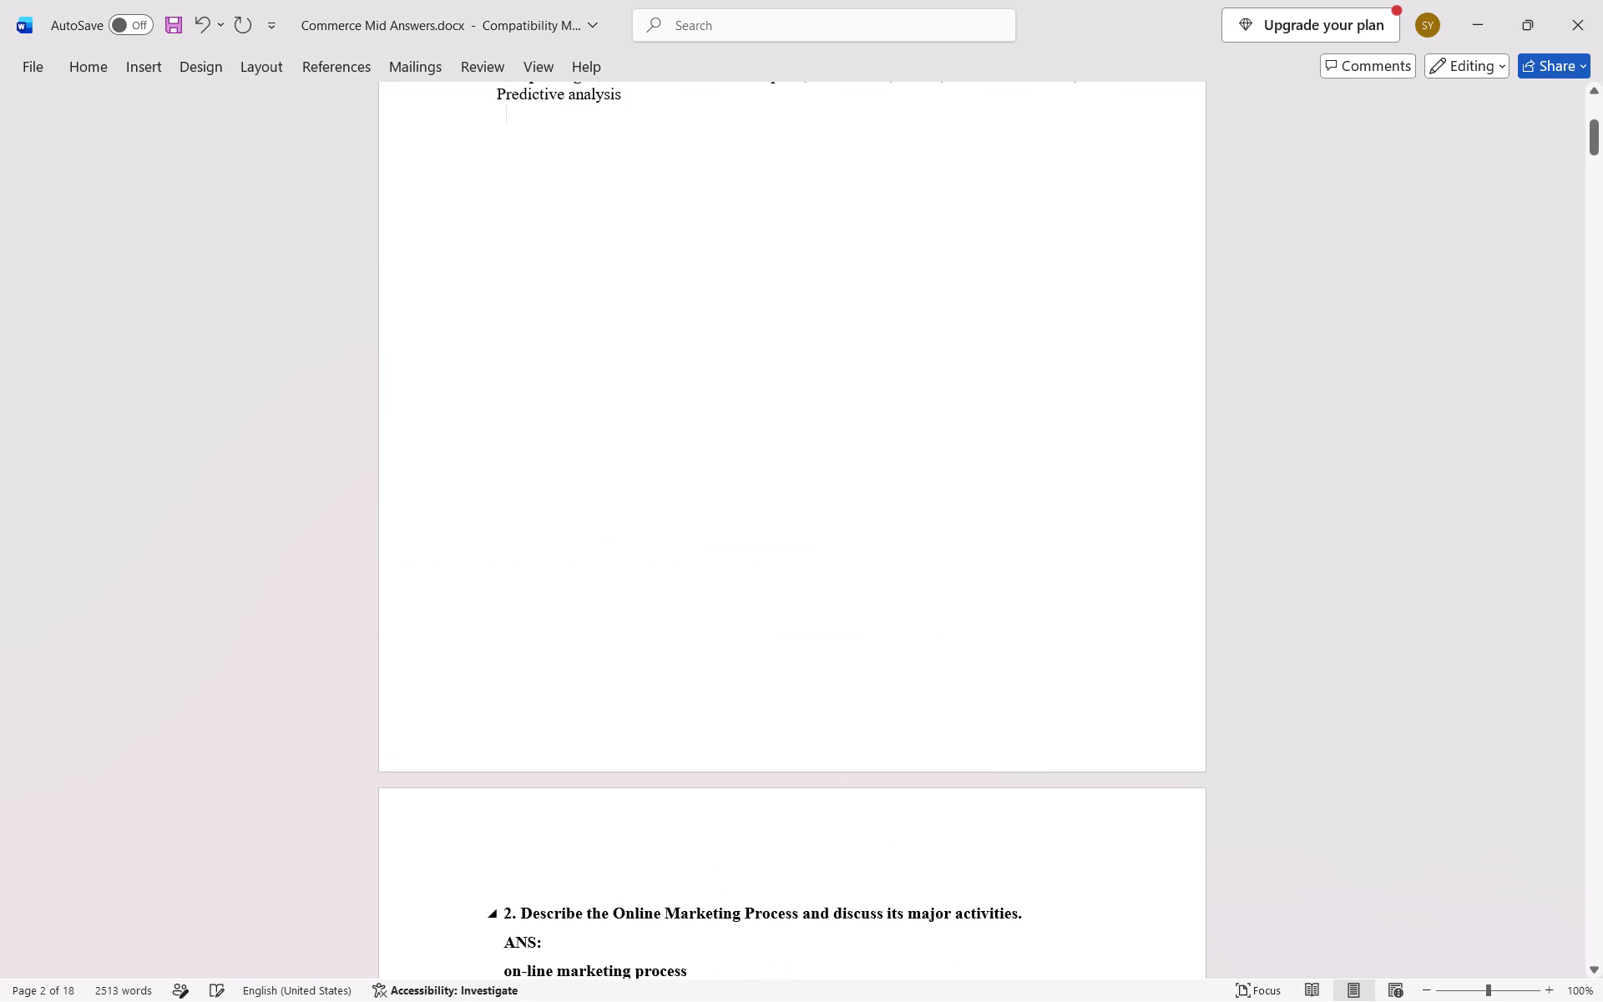
Paste the cut "Architecture of a corporate Data Warehouse" section on page 1, below the line ending in "Predictive analysis".
key("ctrl+v")
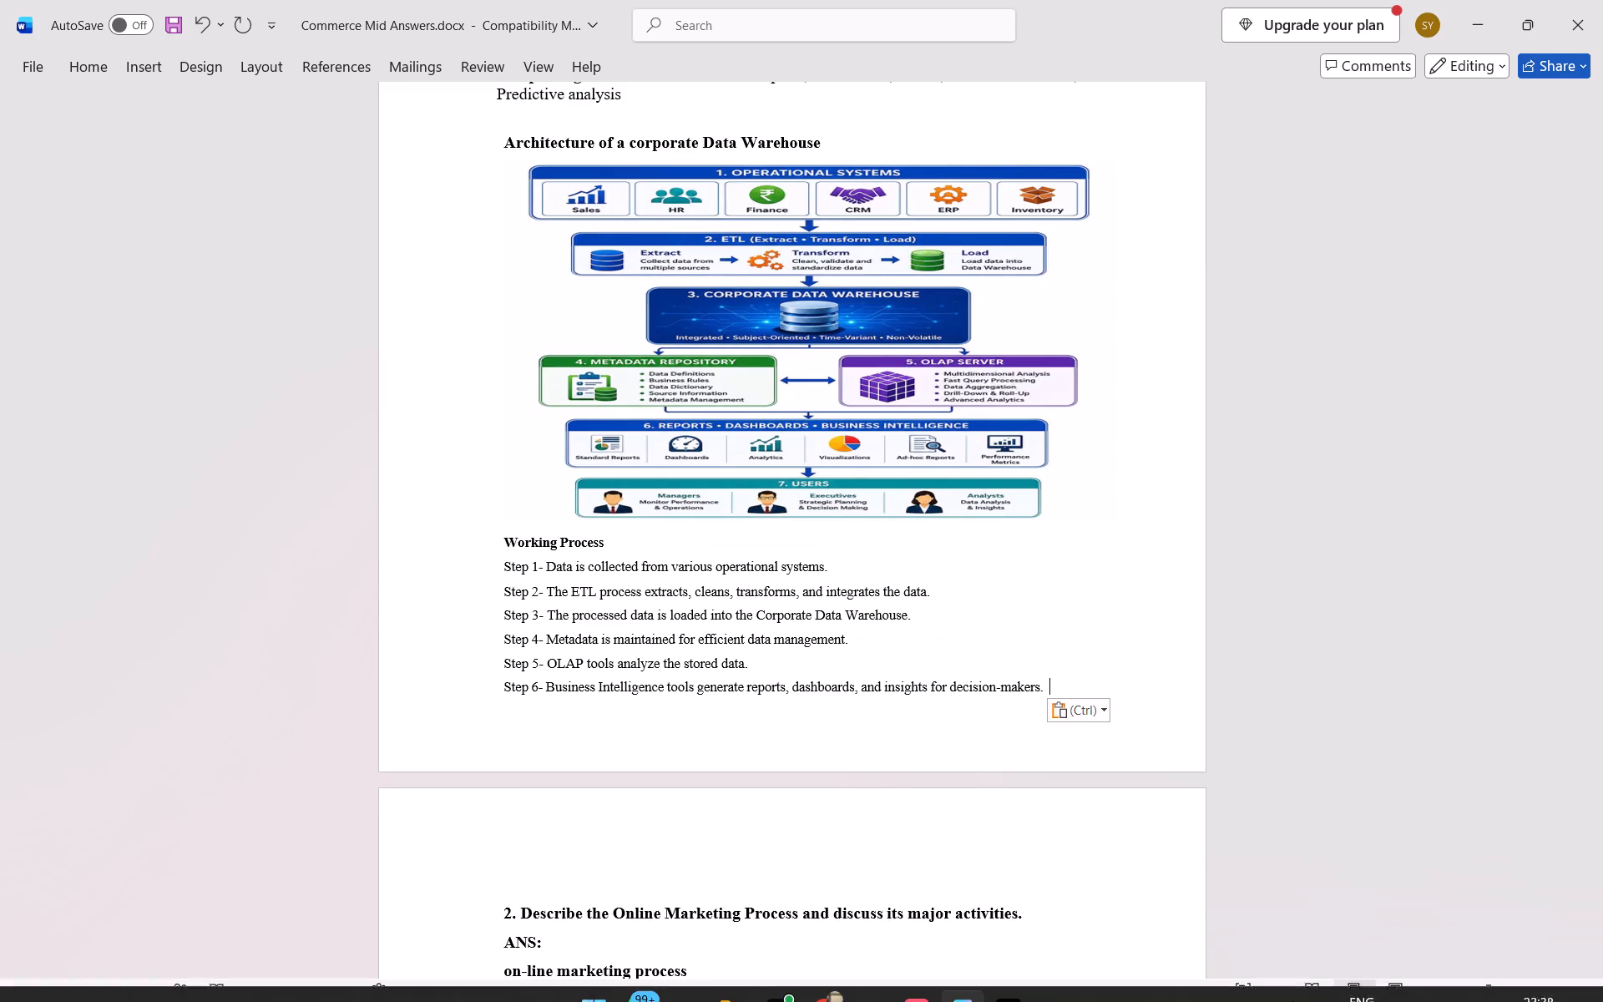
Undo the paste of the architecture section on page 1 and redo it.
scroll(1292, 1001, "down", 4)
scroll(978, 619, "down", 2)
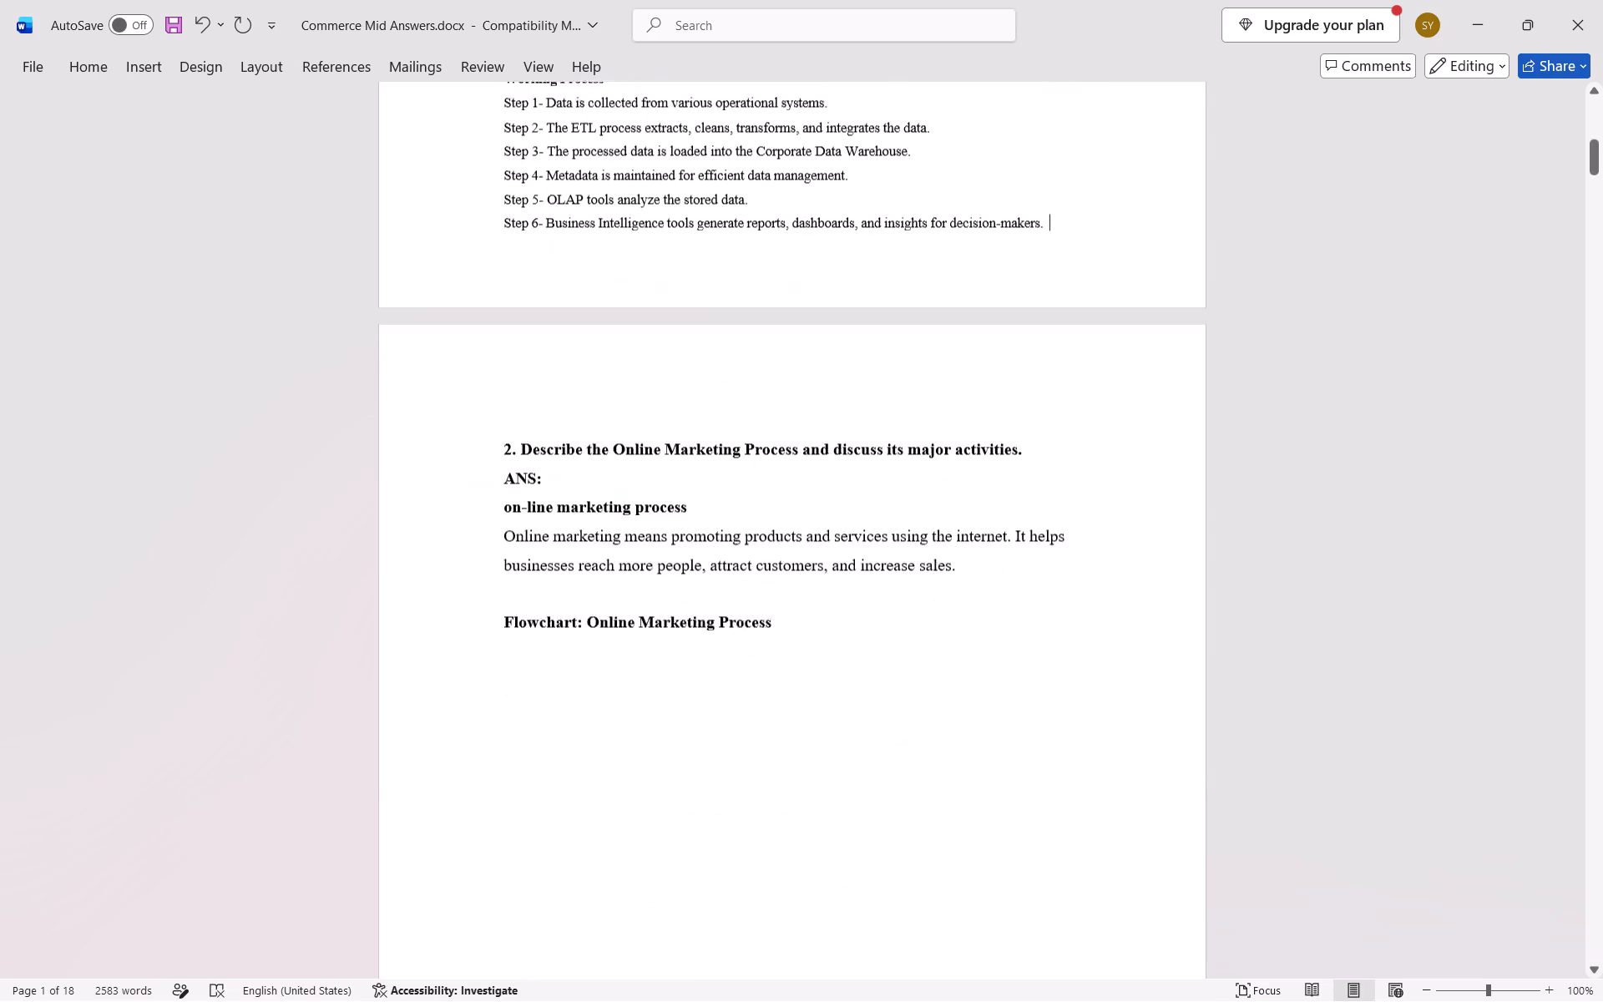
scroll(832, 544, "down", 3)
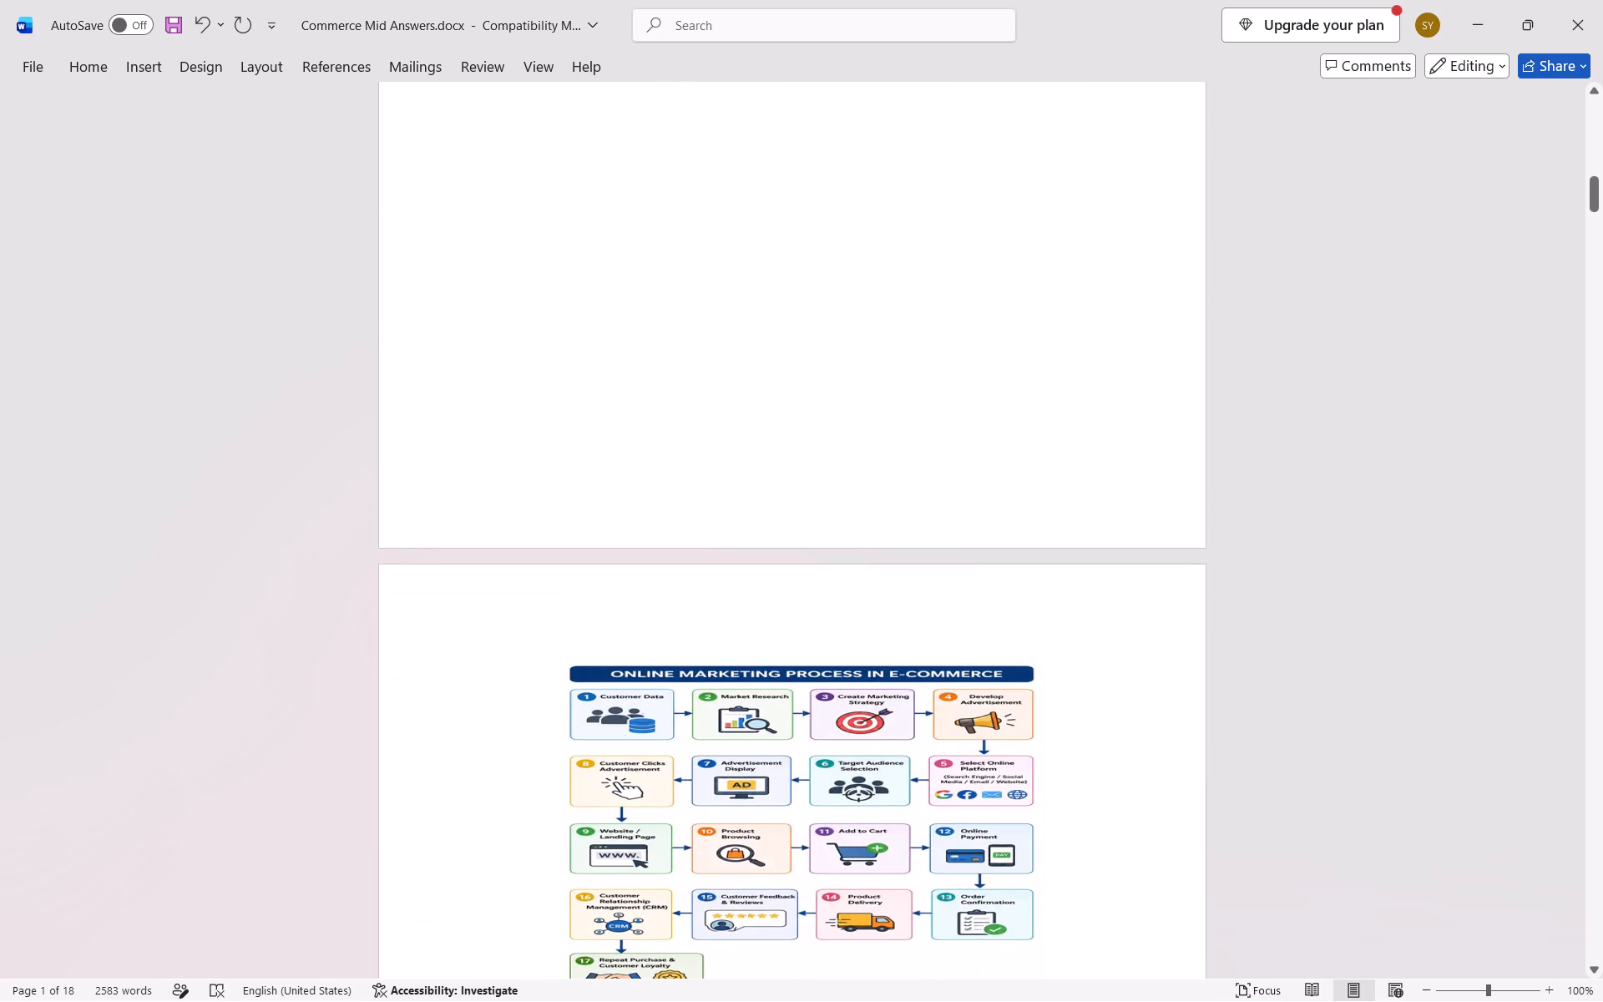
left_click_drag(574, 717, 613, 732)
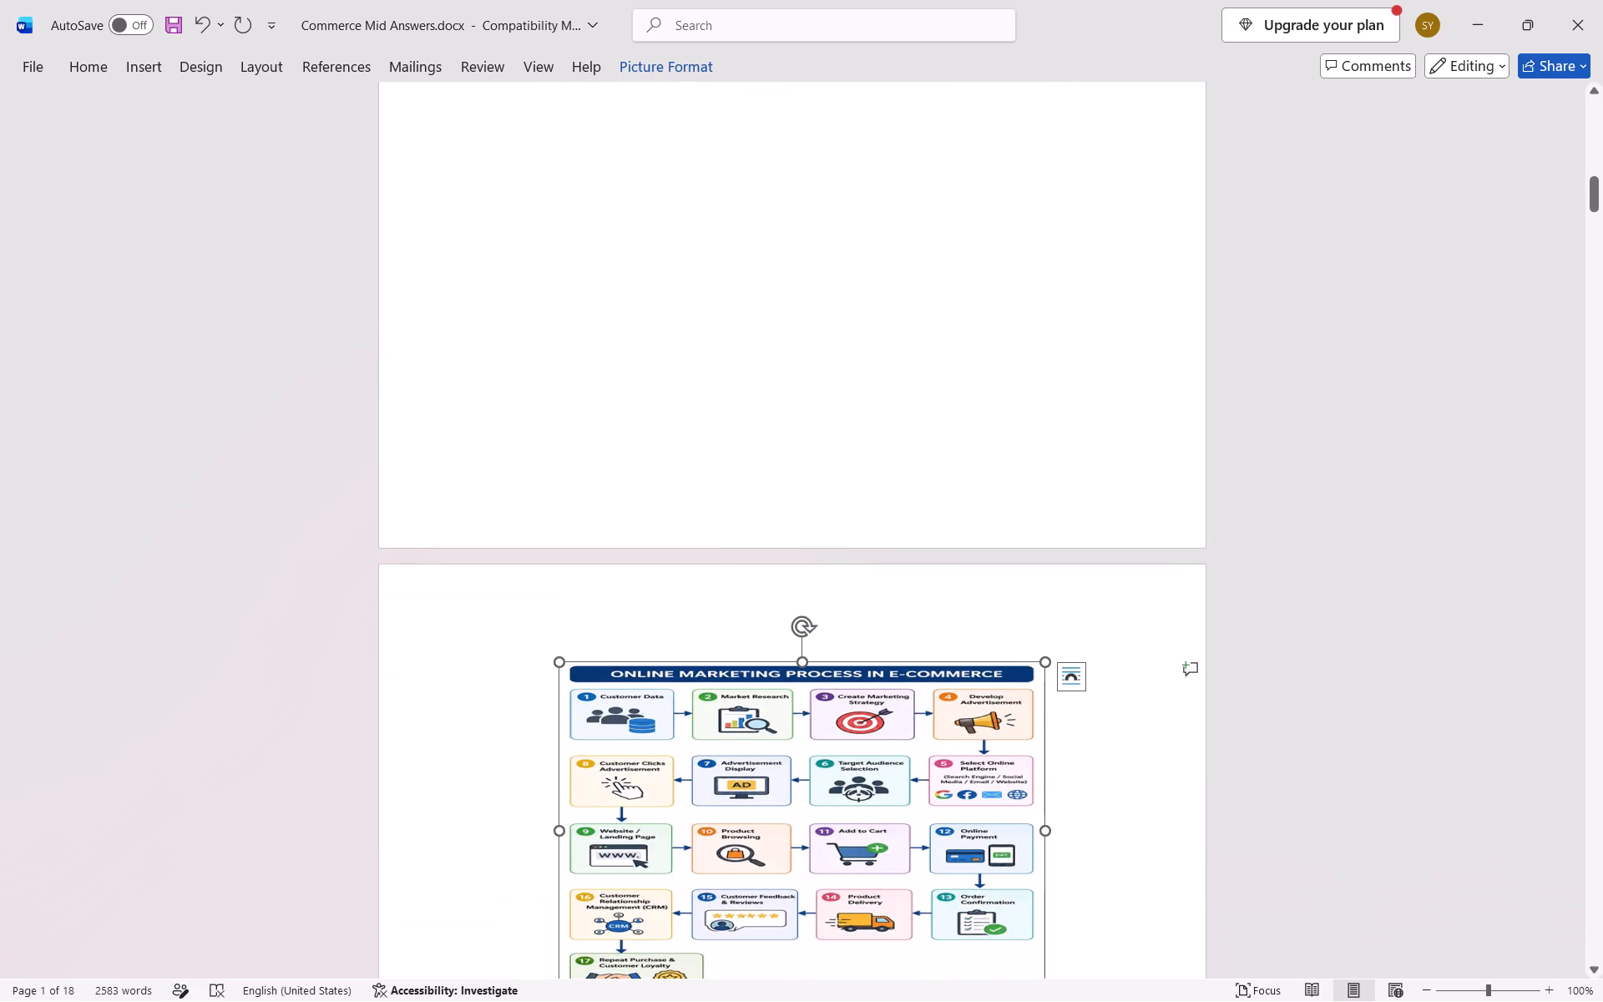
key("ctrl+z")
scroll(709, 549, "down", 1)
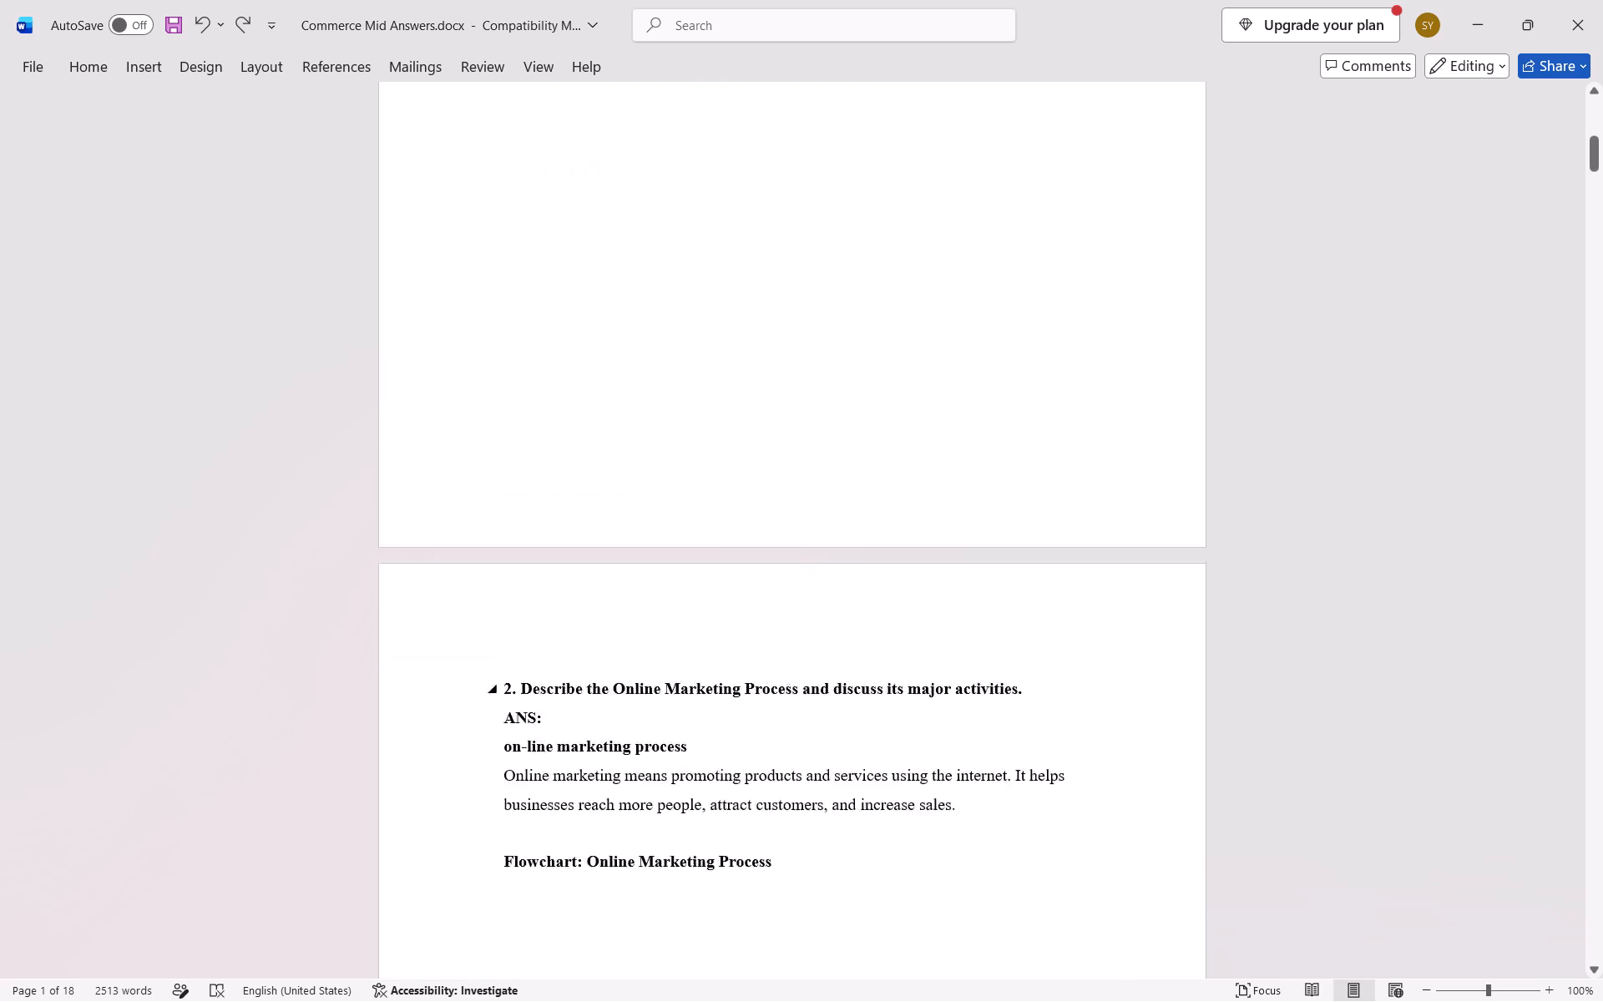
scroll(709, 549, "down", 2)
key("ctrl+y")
Remove the indent in front of the "Online Marketing Process in E-Commerce" diagram on page 3.
scroll(709, 549, "down", 1)
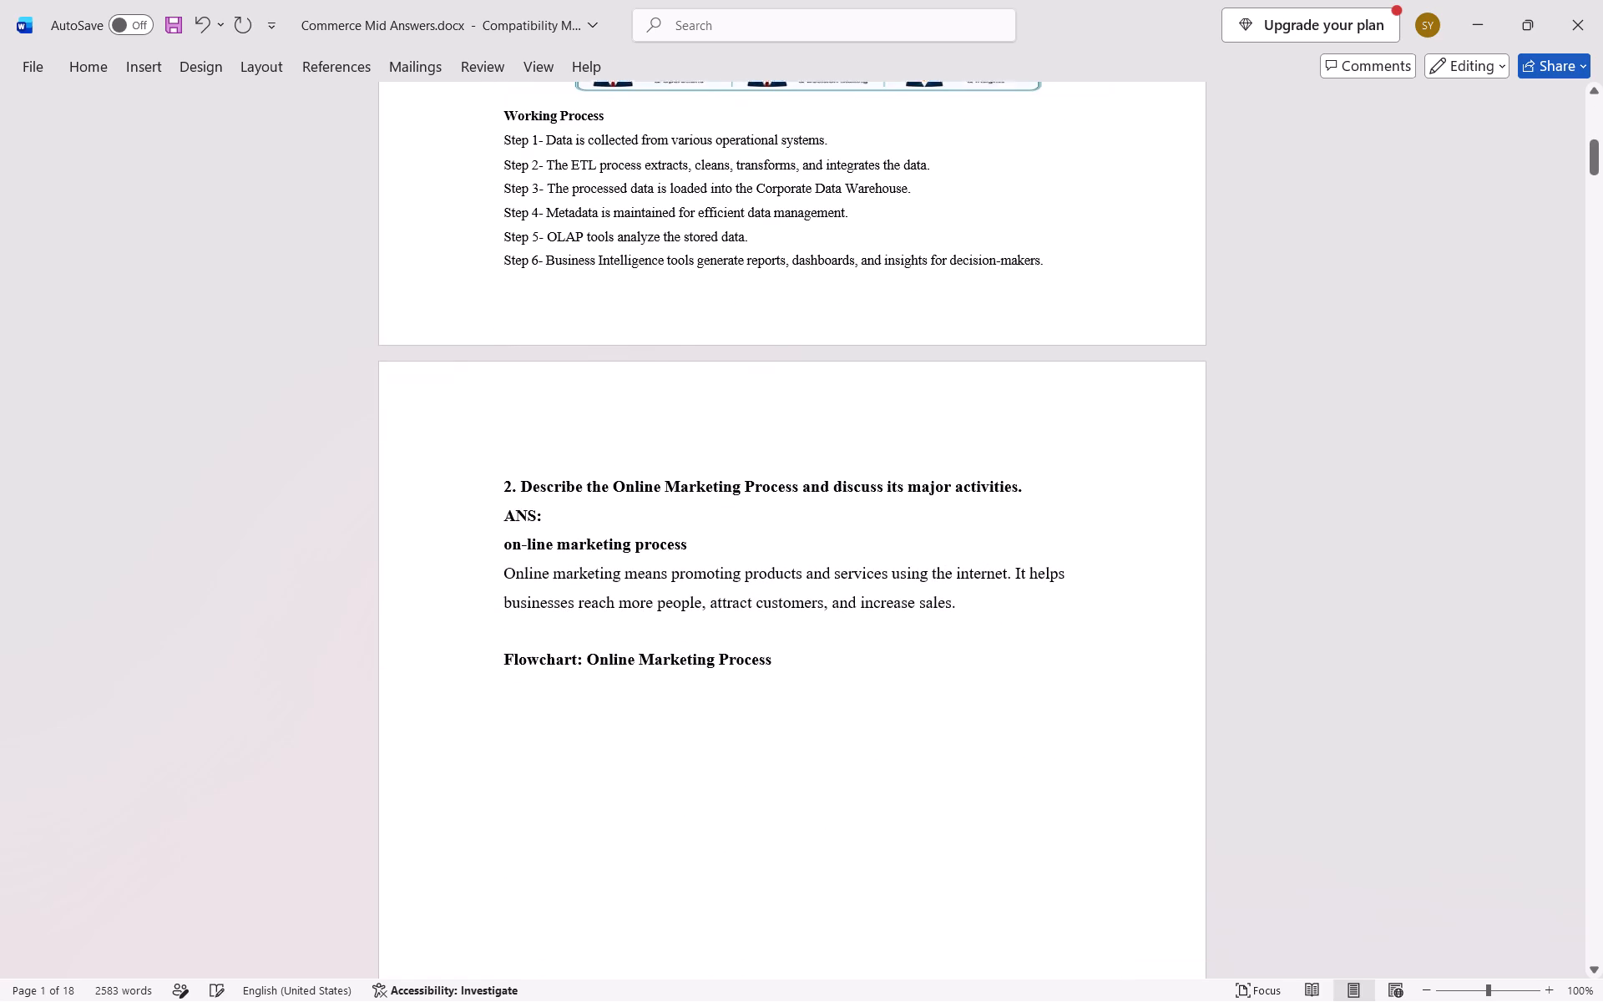
scroll(709, 549, "down", 1)
scroll(650, 620, "down", 2)
left_click(683, 515)
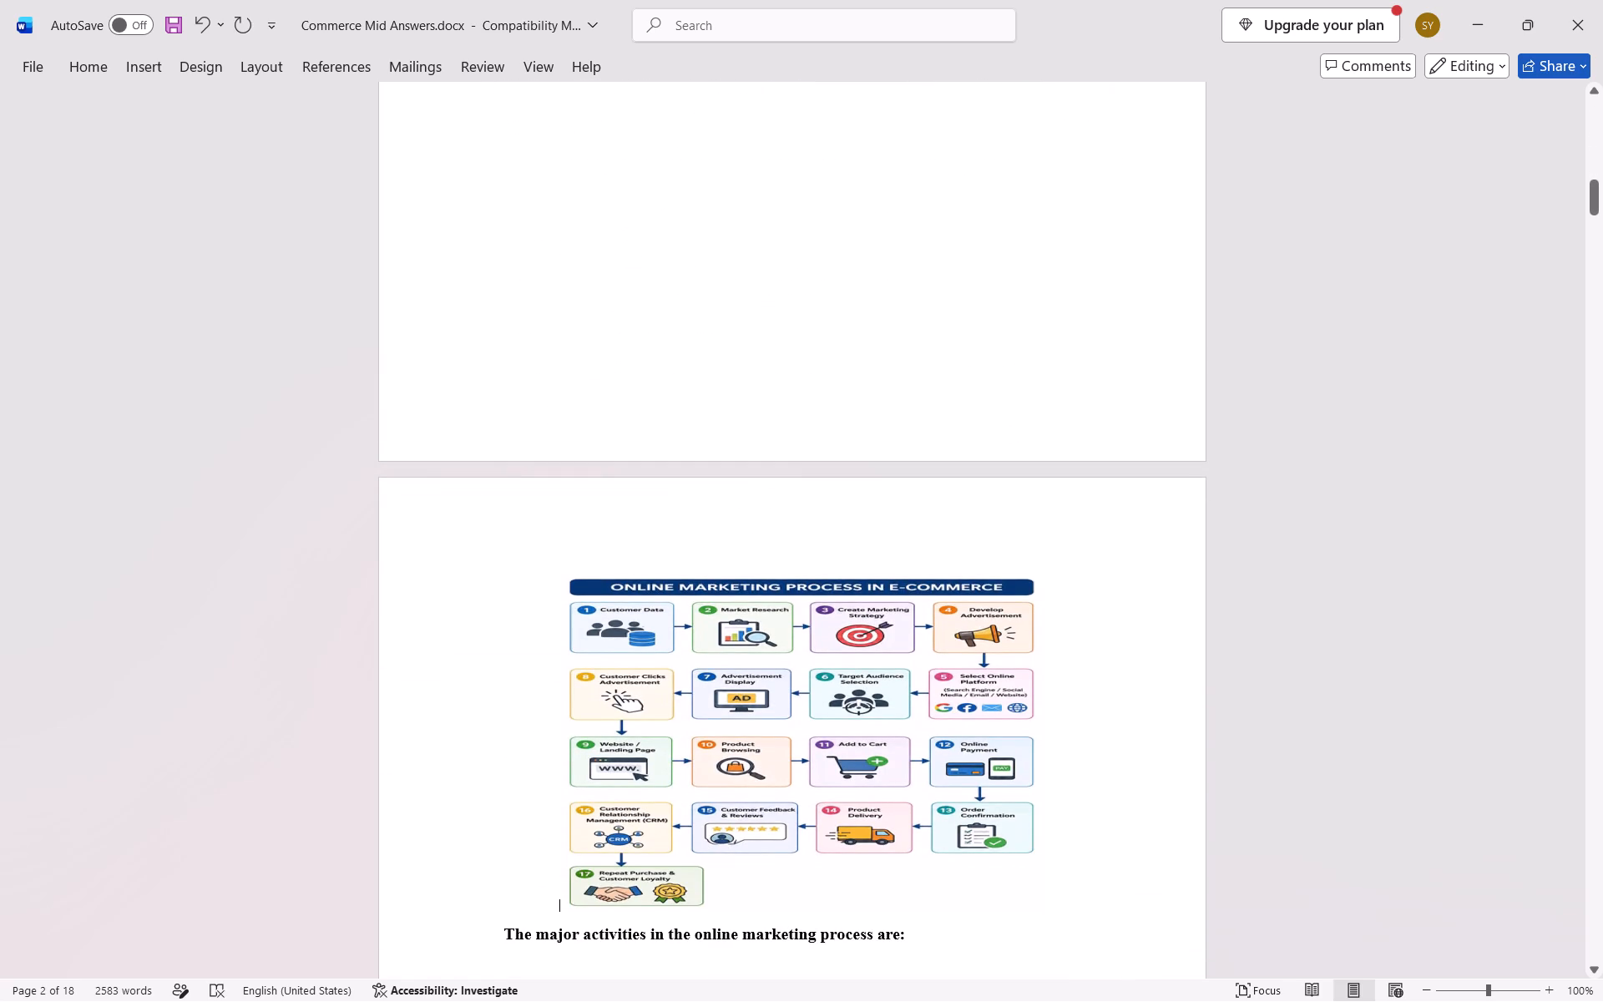
key("BackSpace")
key("BackSpace")
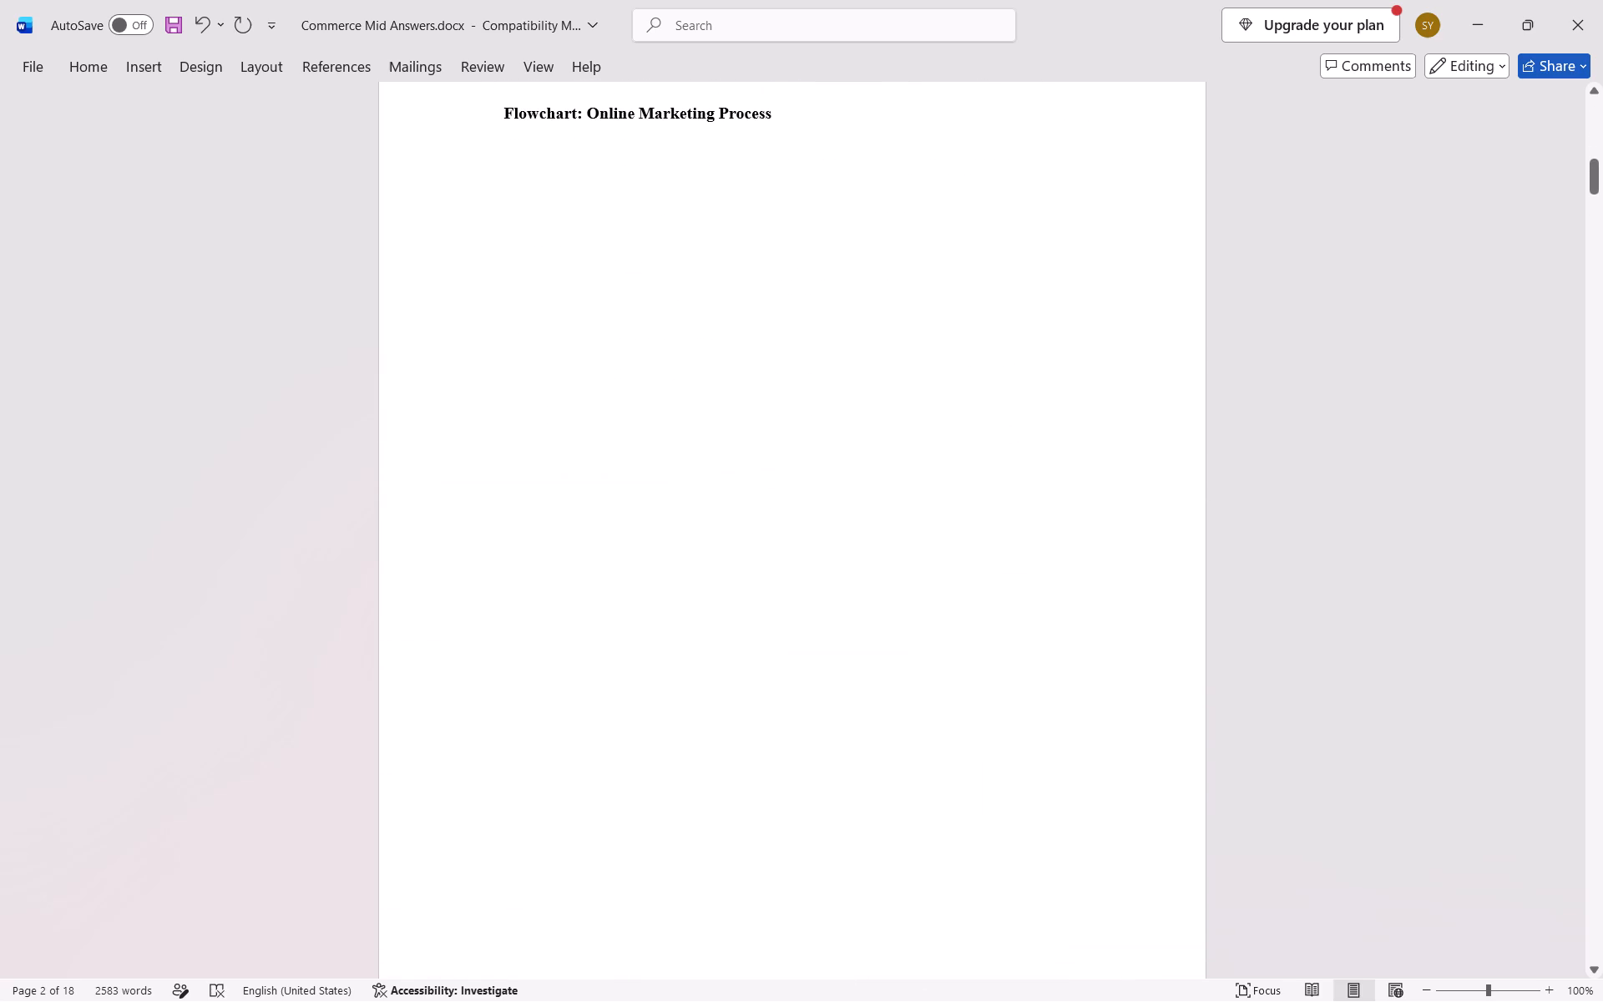
Move the "Online Marketing Process in E-Commerce" diagram to page 2, directly after the heading "Flowchart: Online Marketing Process".
scroll(683, 515, "down", 13)
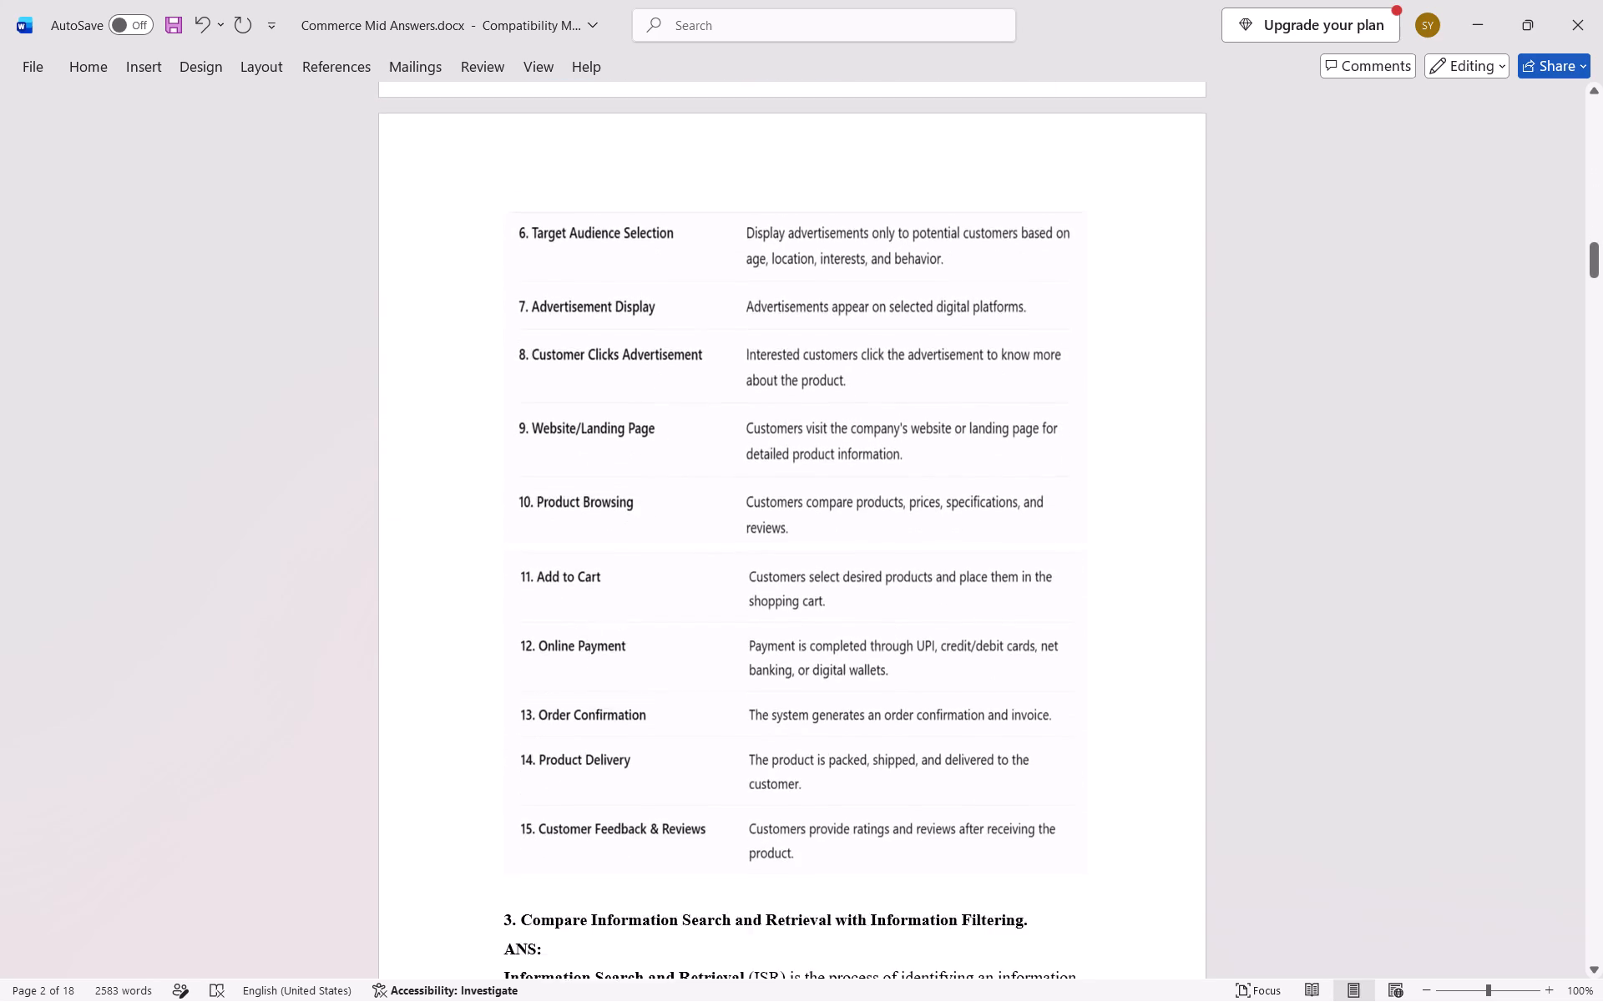
scroll(683, 515, "up", 4)
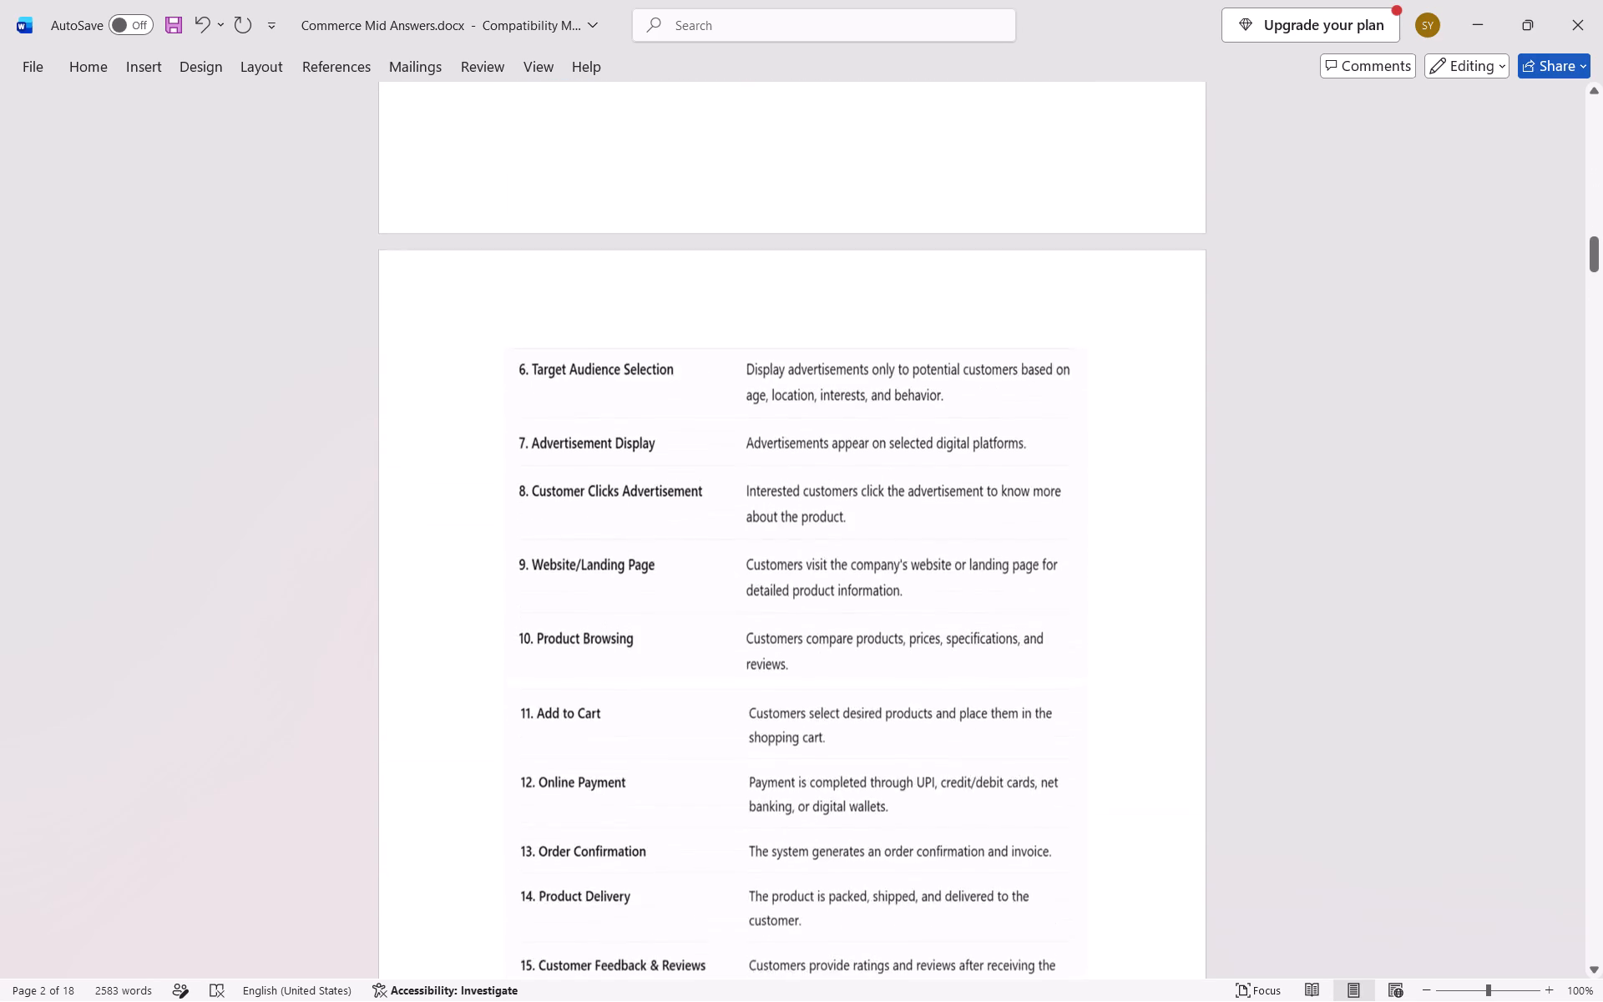
scroll(683, 515, "up", 5)
left_click(694, 580)
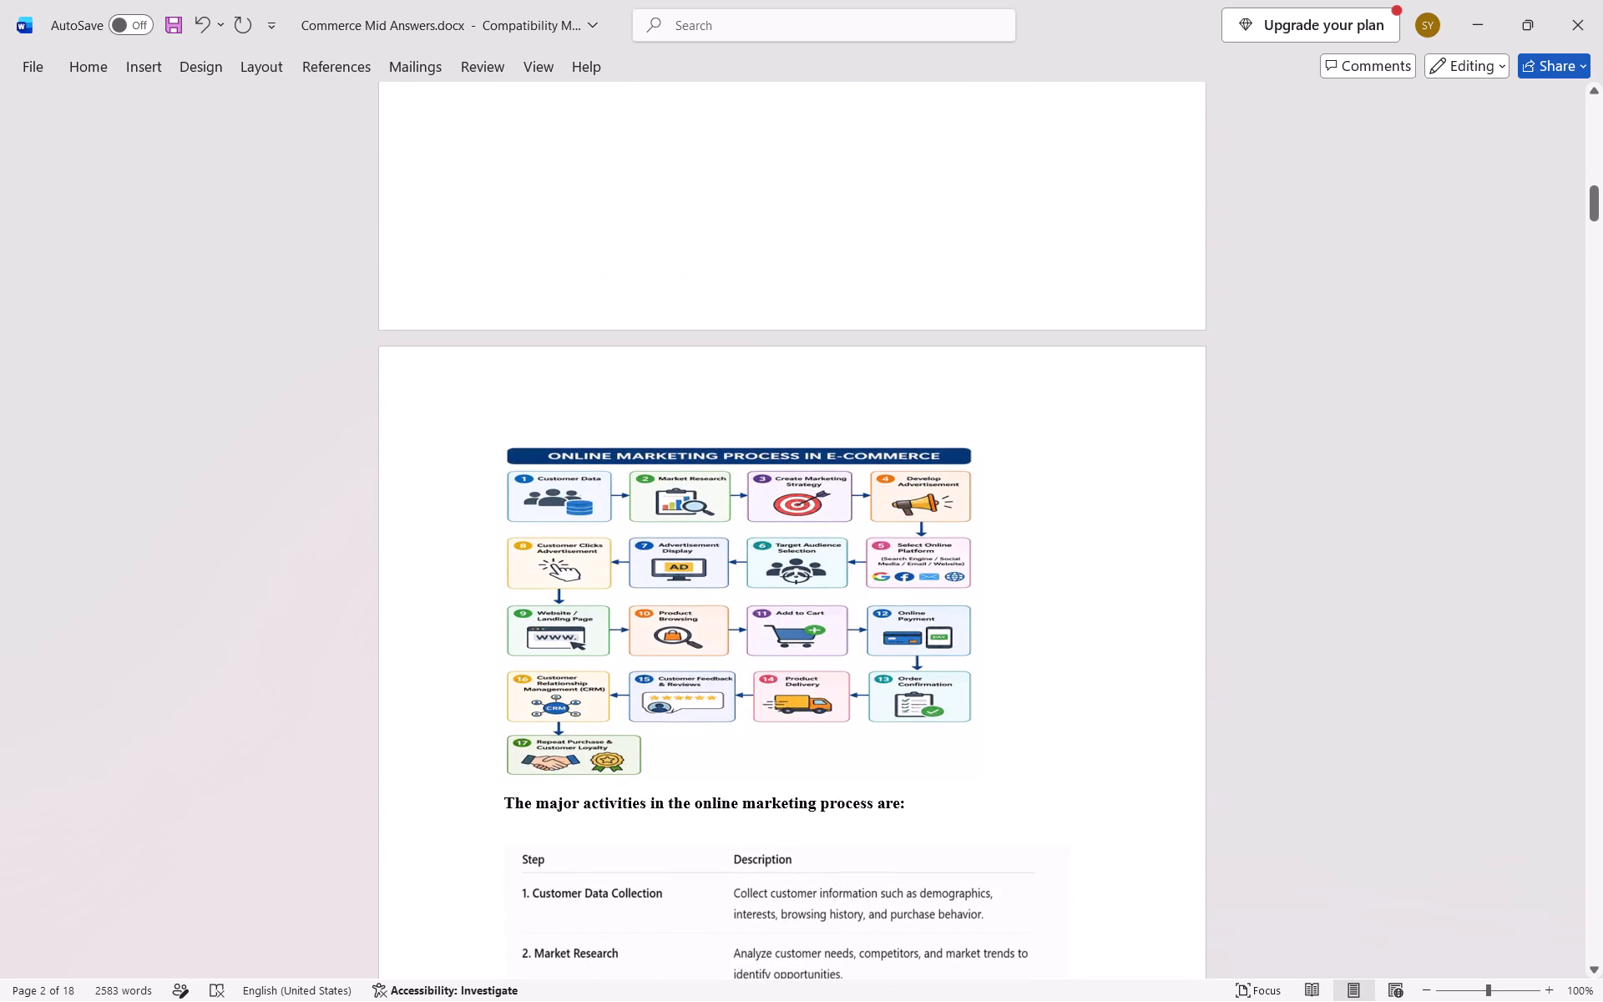
scroll(694, 580, "up", 1)
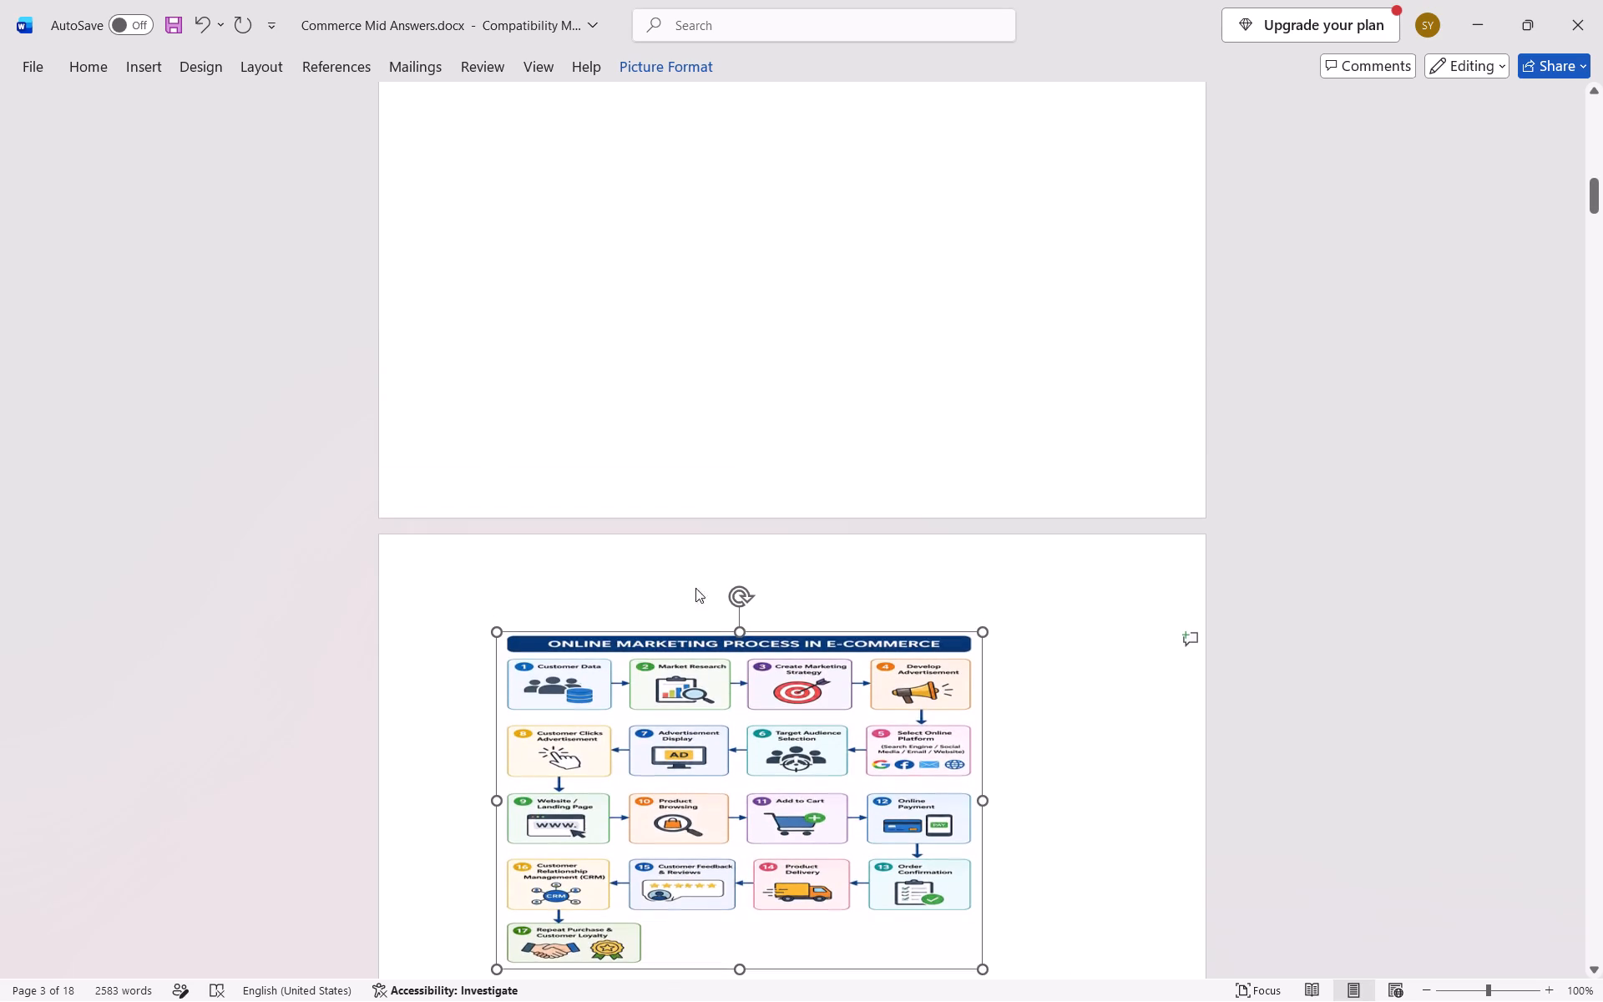
left_click(704, 630)
key("ctrl+x")
scroll(704, 630, "up", 1)
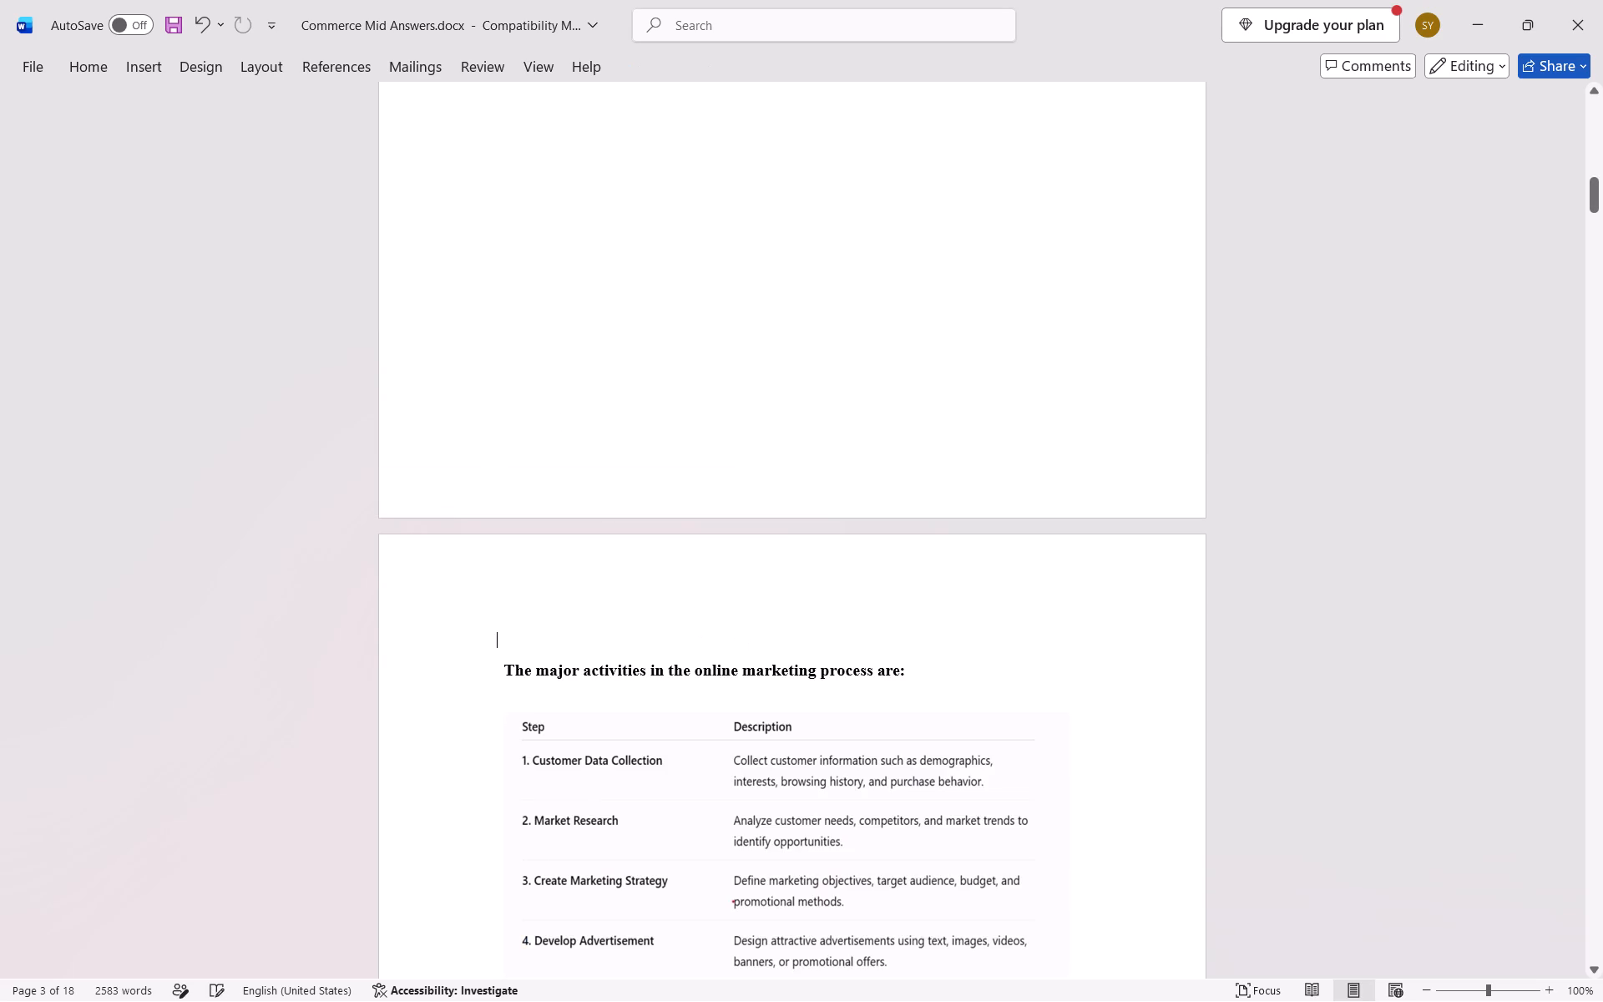
scroll(704, 630, "up", 1)
key("BackSpace")
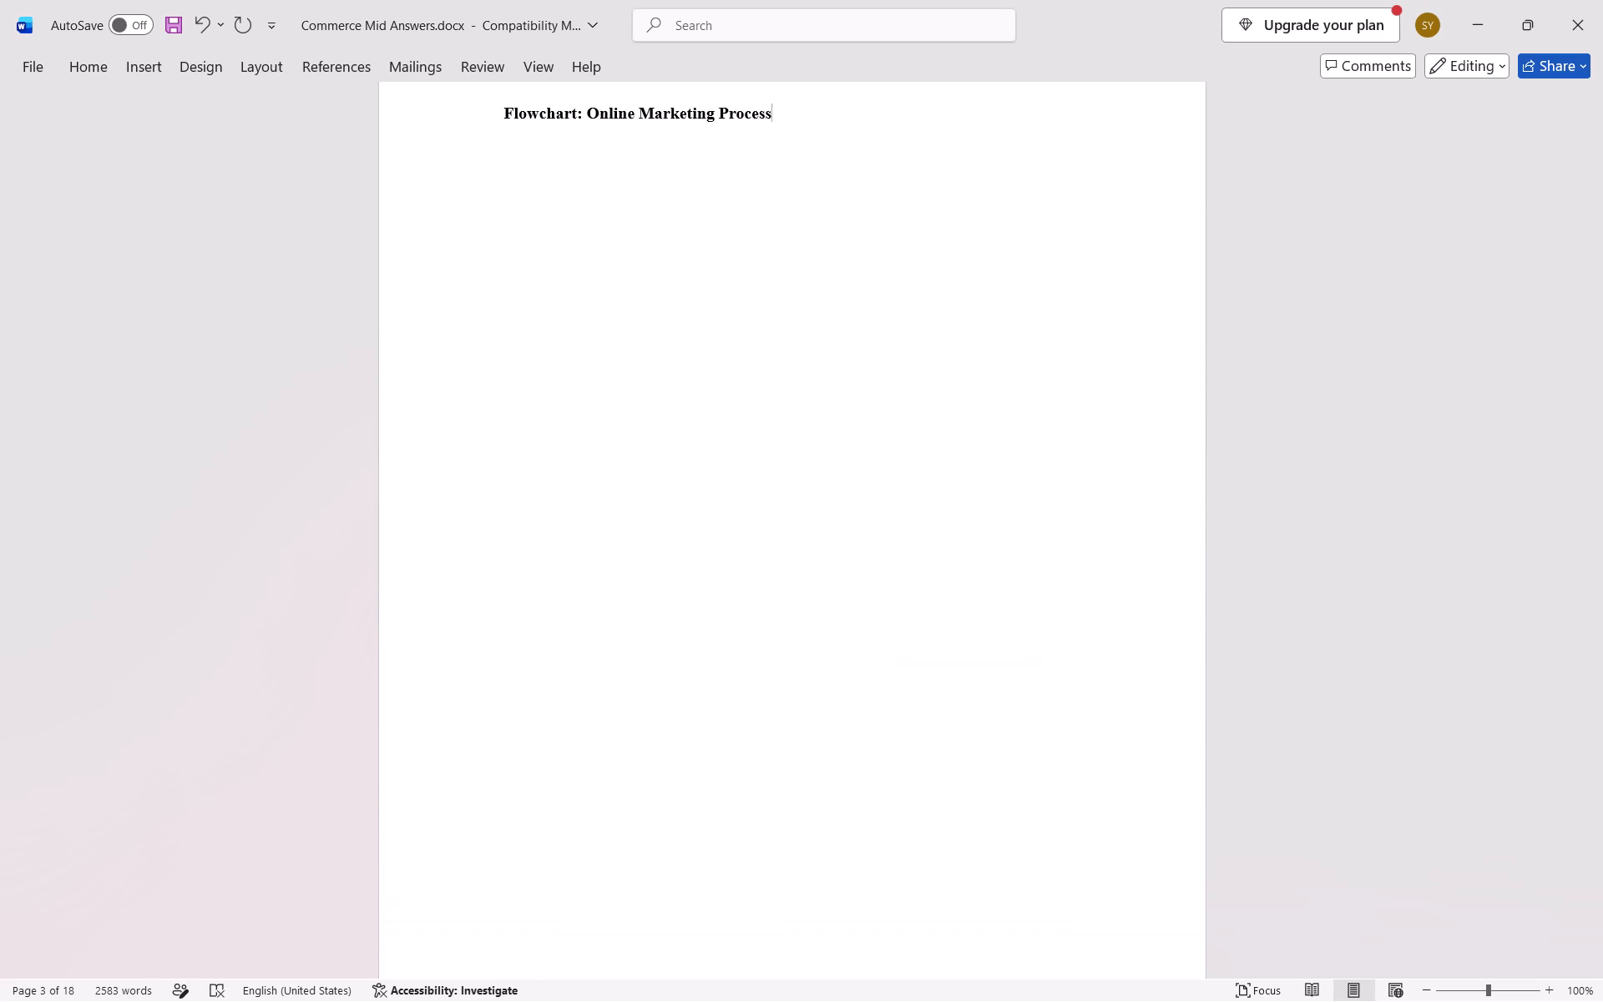
key("ctrl+v")
Move the "The major activities in the online marketing process are:" heading and its step tables 1 to 15 directly after the page 2 flowchart diagram.
scroll(851, 610, "down", 2)
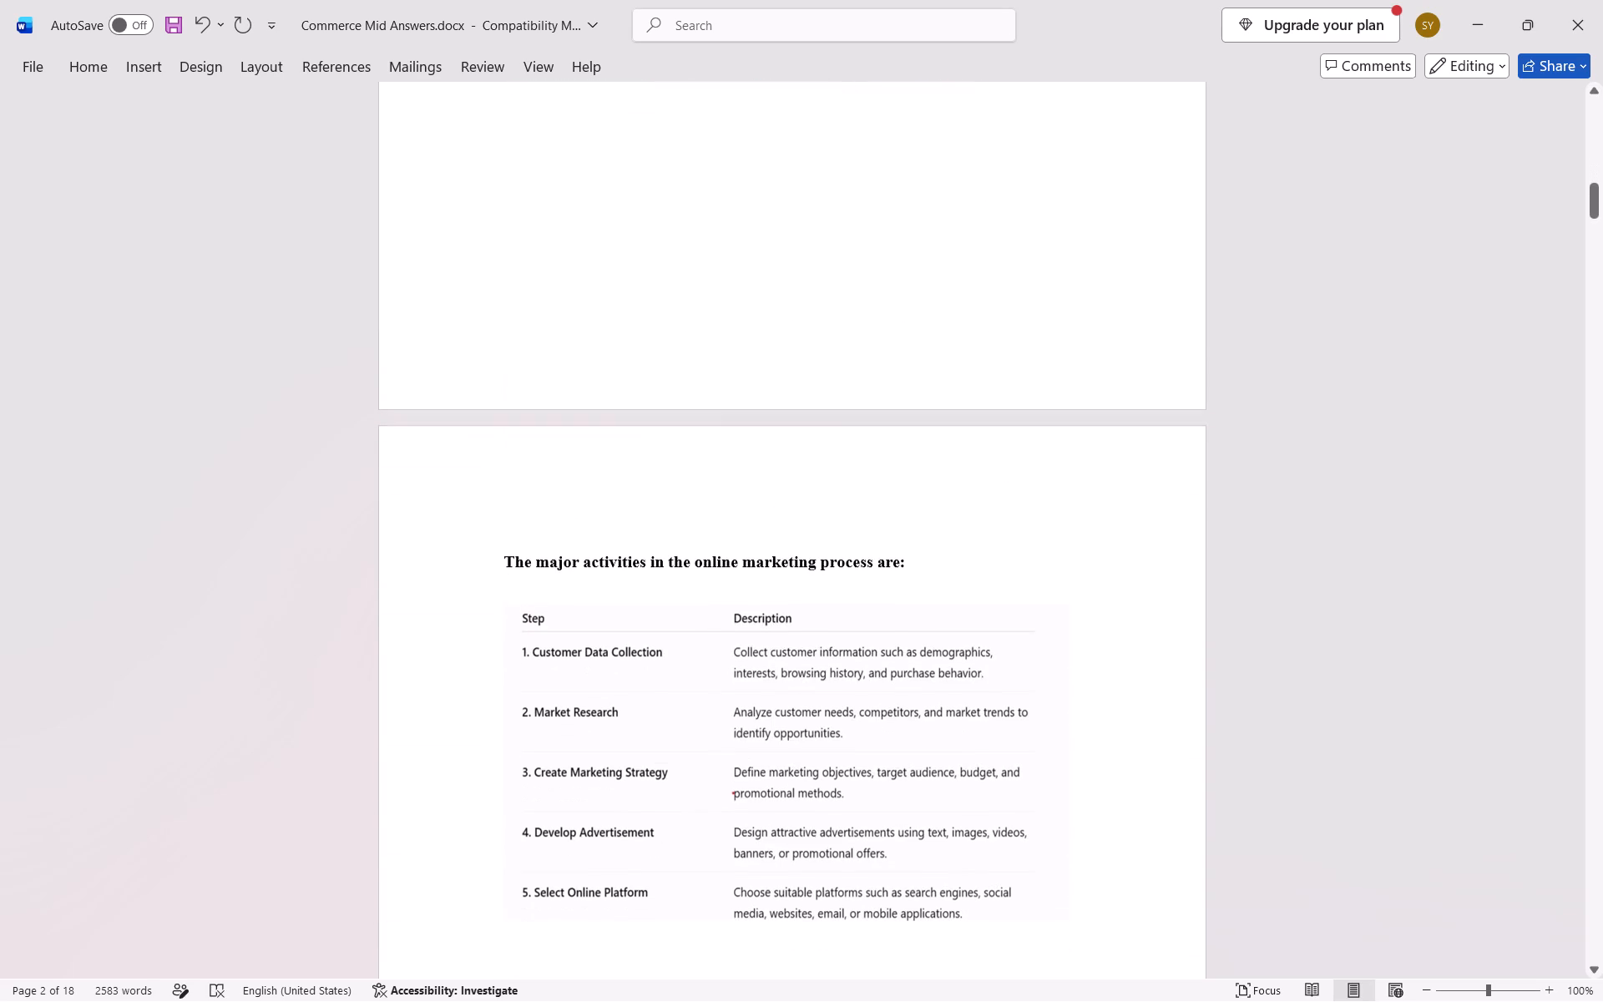
scroll(851, 610, "down", 1)
left_click(616, 587)
scroll(616, 587, "down", 1)
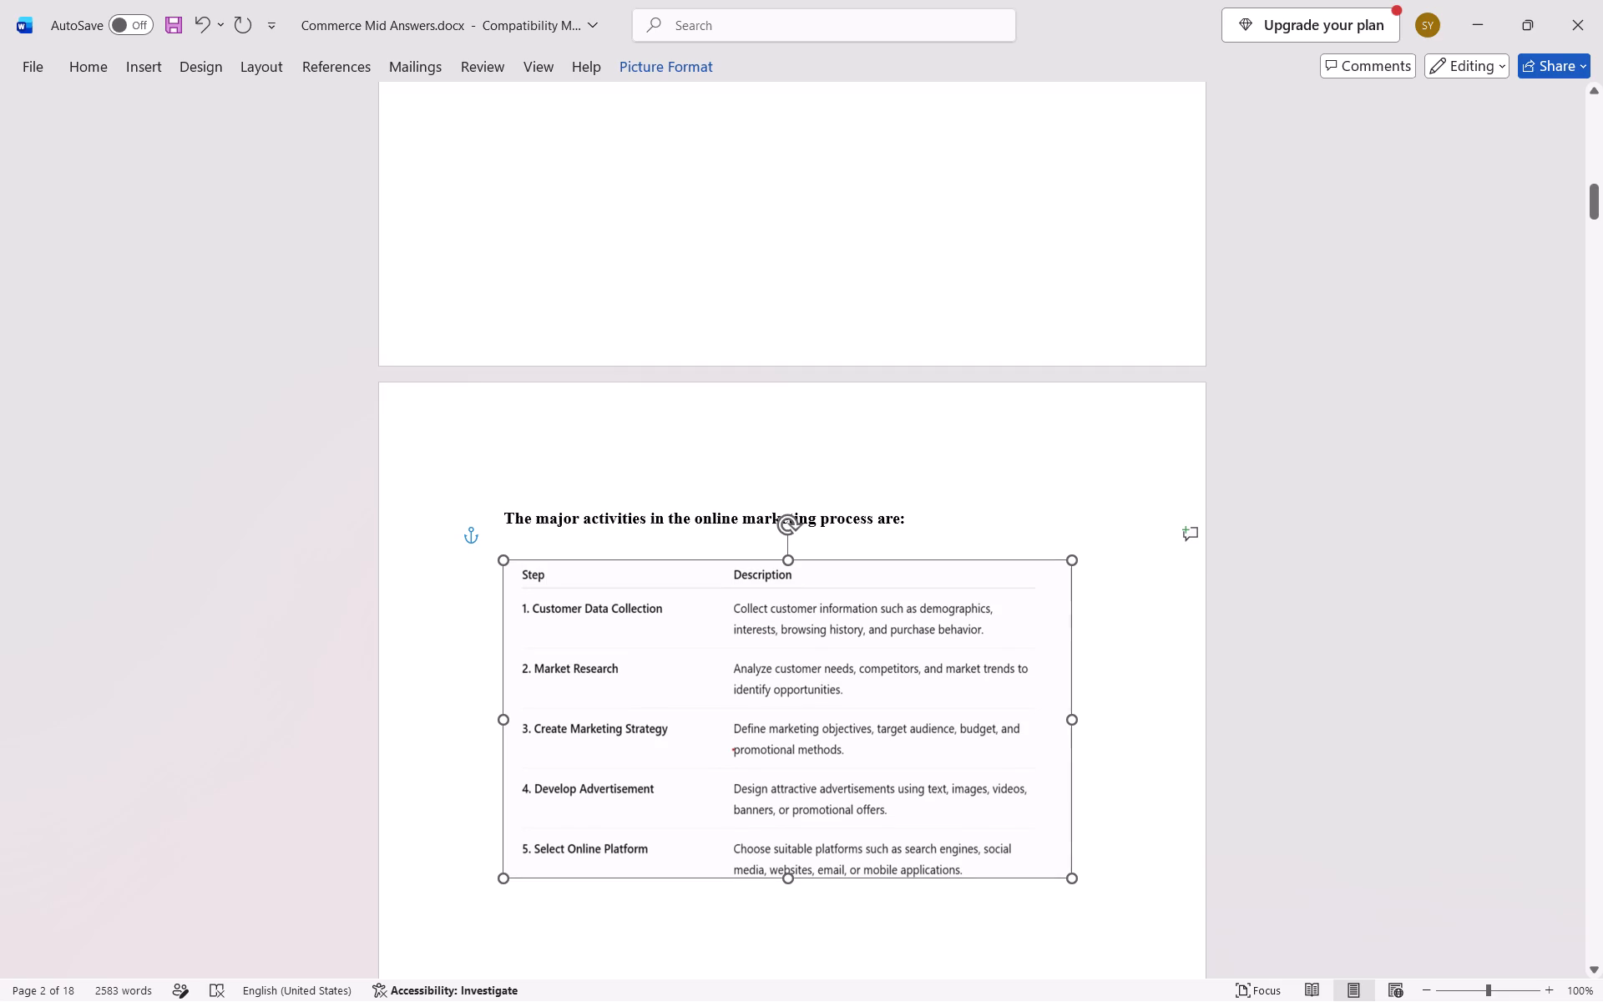
left_click_drag(505, 519, 822, 1001)
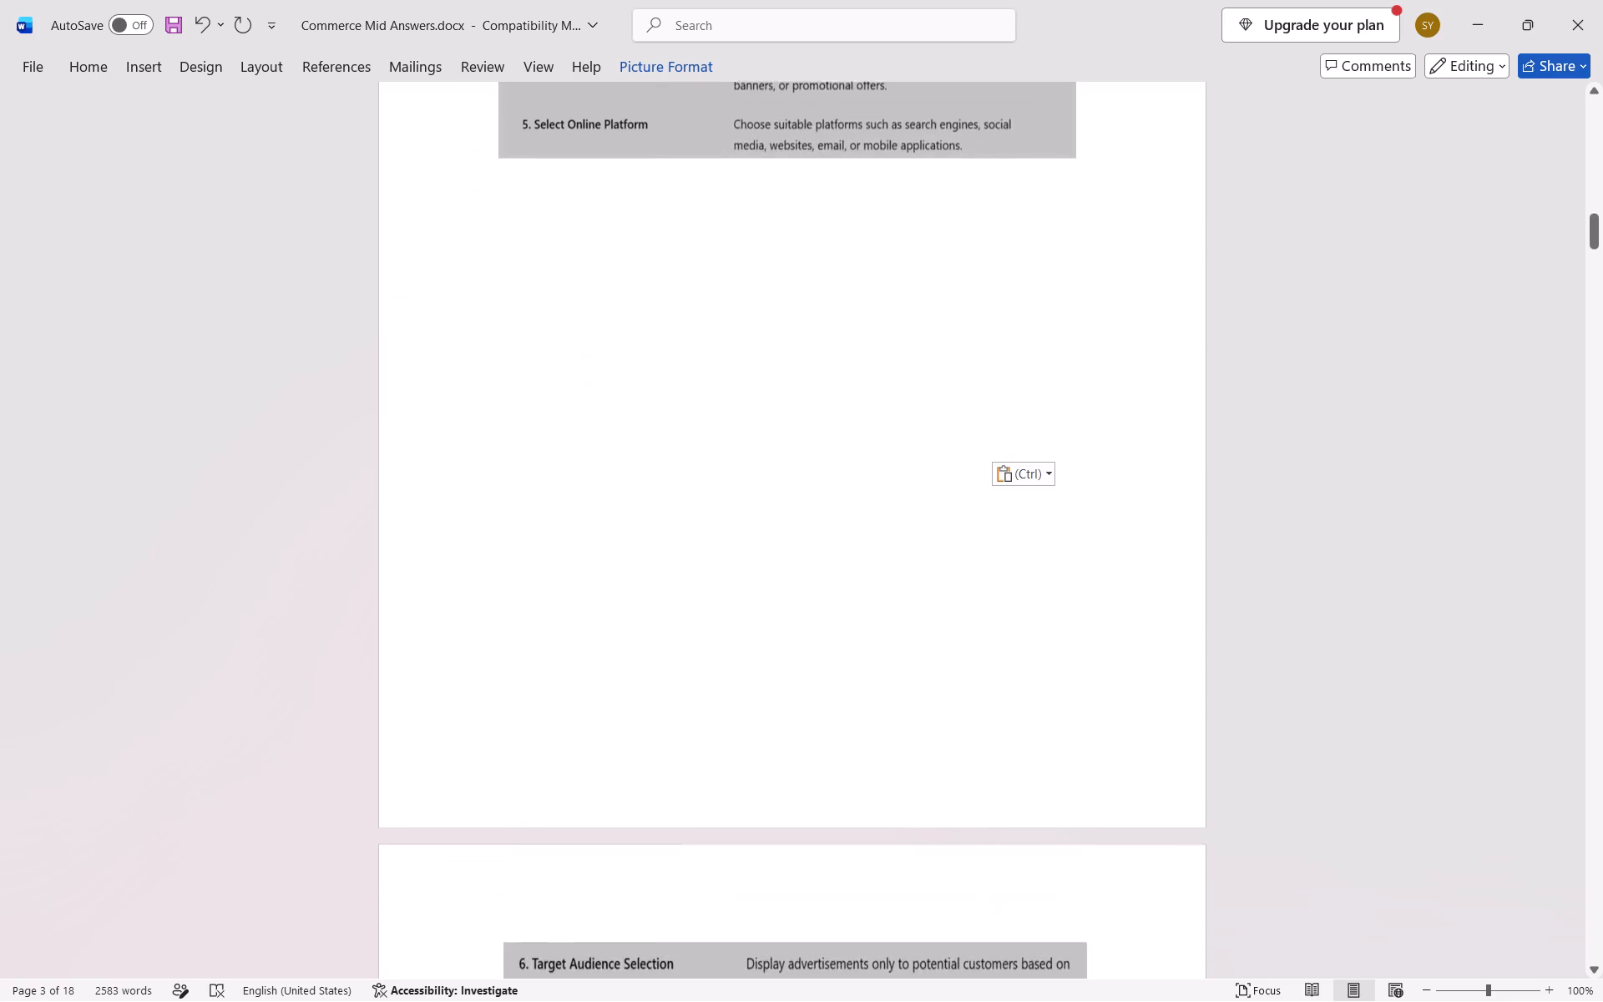
left_click_drag(822, 1001, 915, 478)
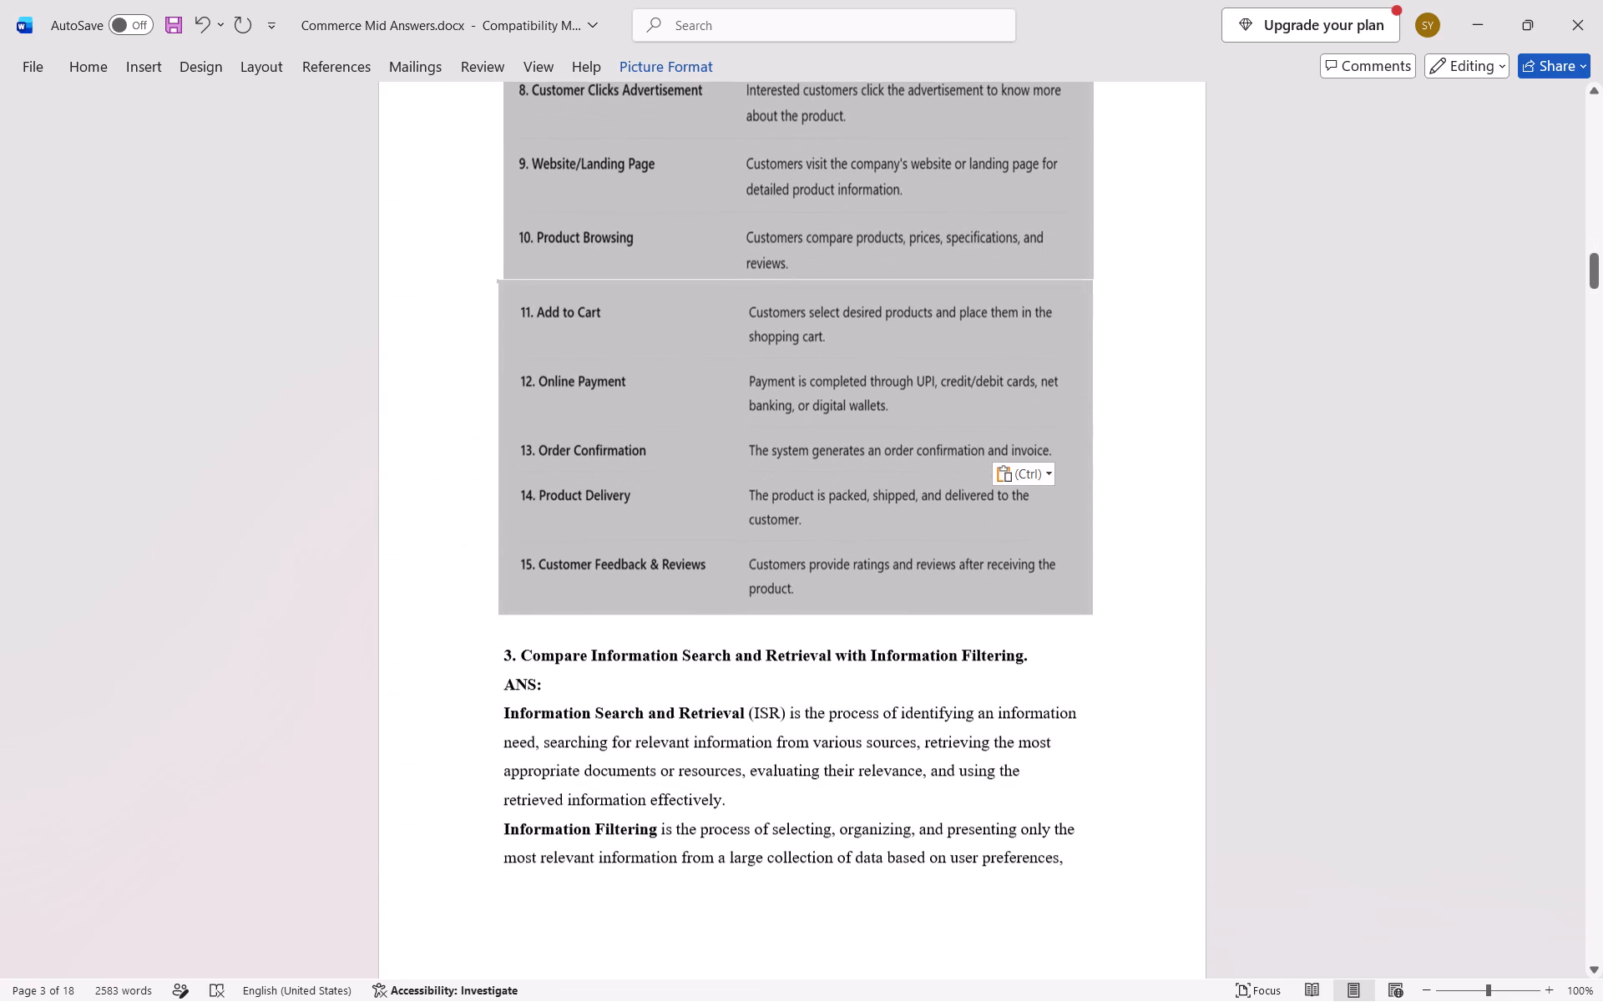
left_click_drag(915, 478, 938, 509)
key("ctrl+x")
scroll(938, 509, "up", 3)
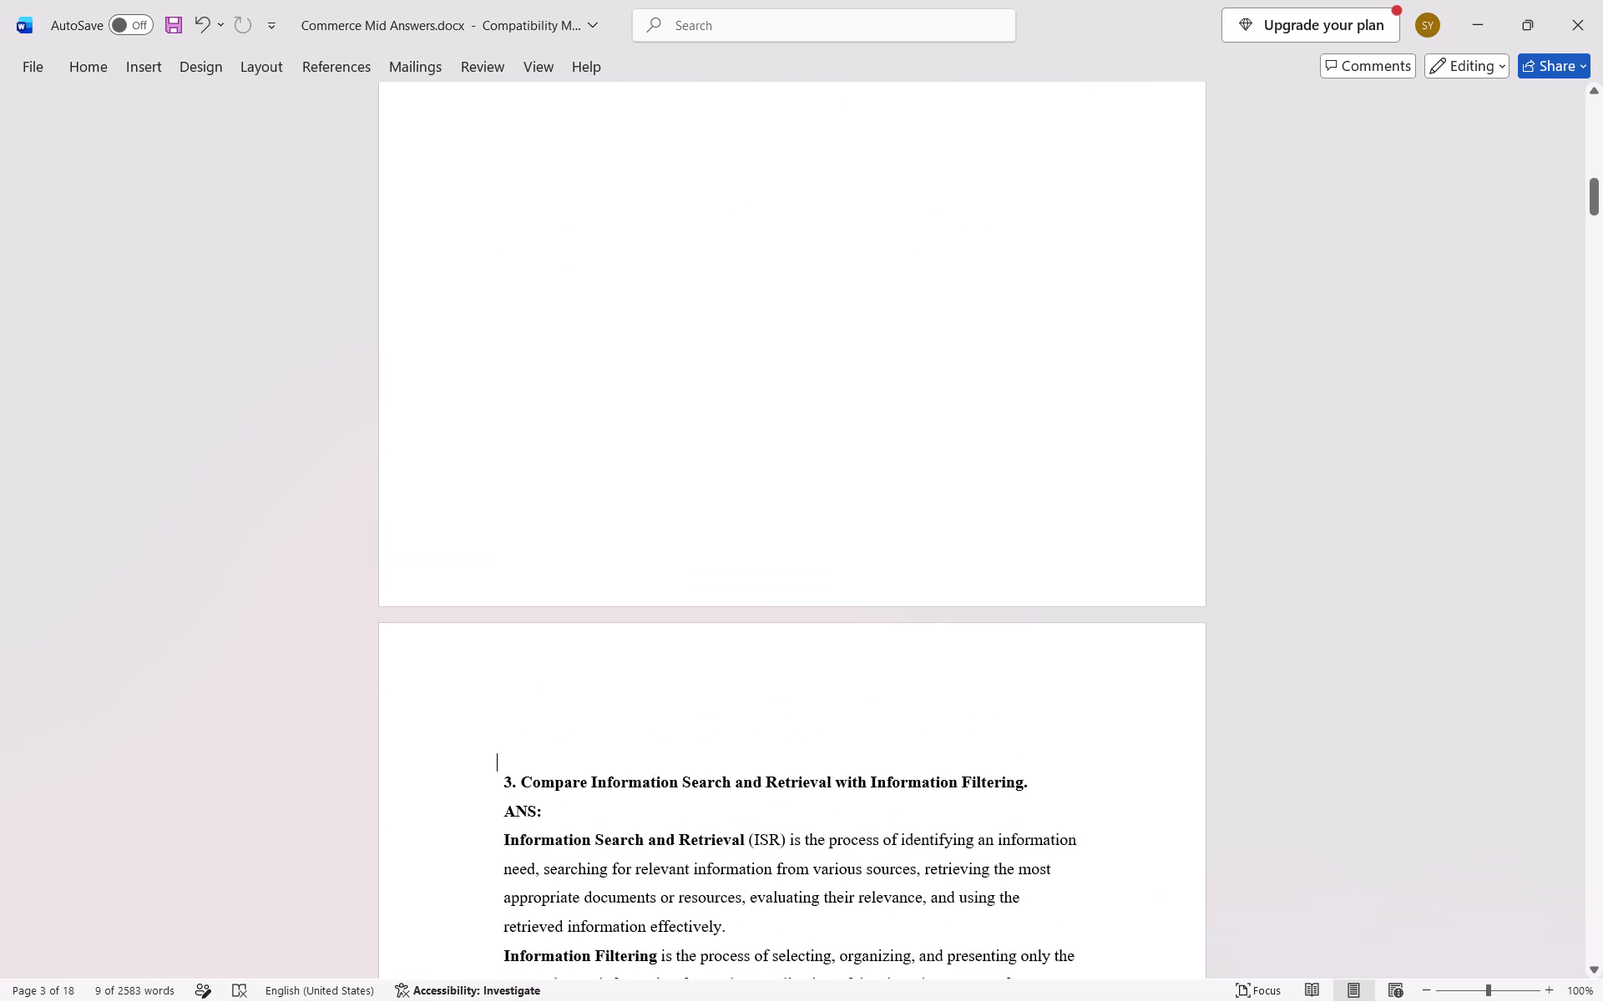
scroll(938, 509, "up", 1)
key("BackSpace")
key("BackSpace")
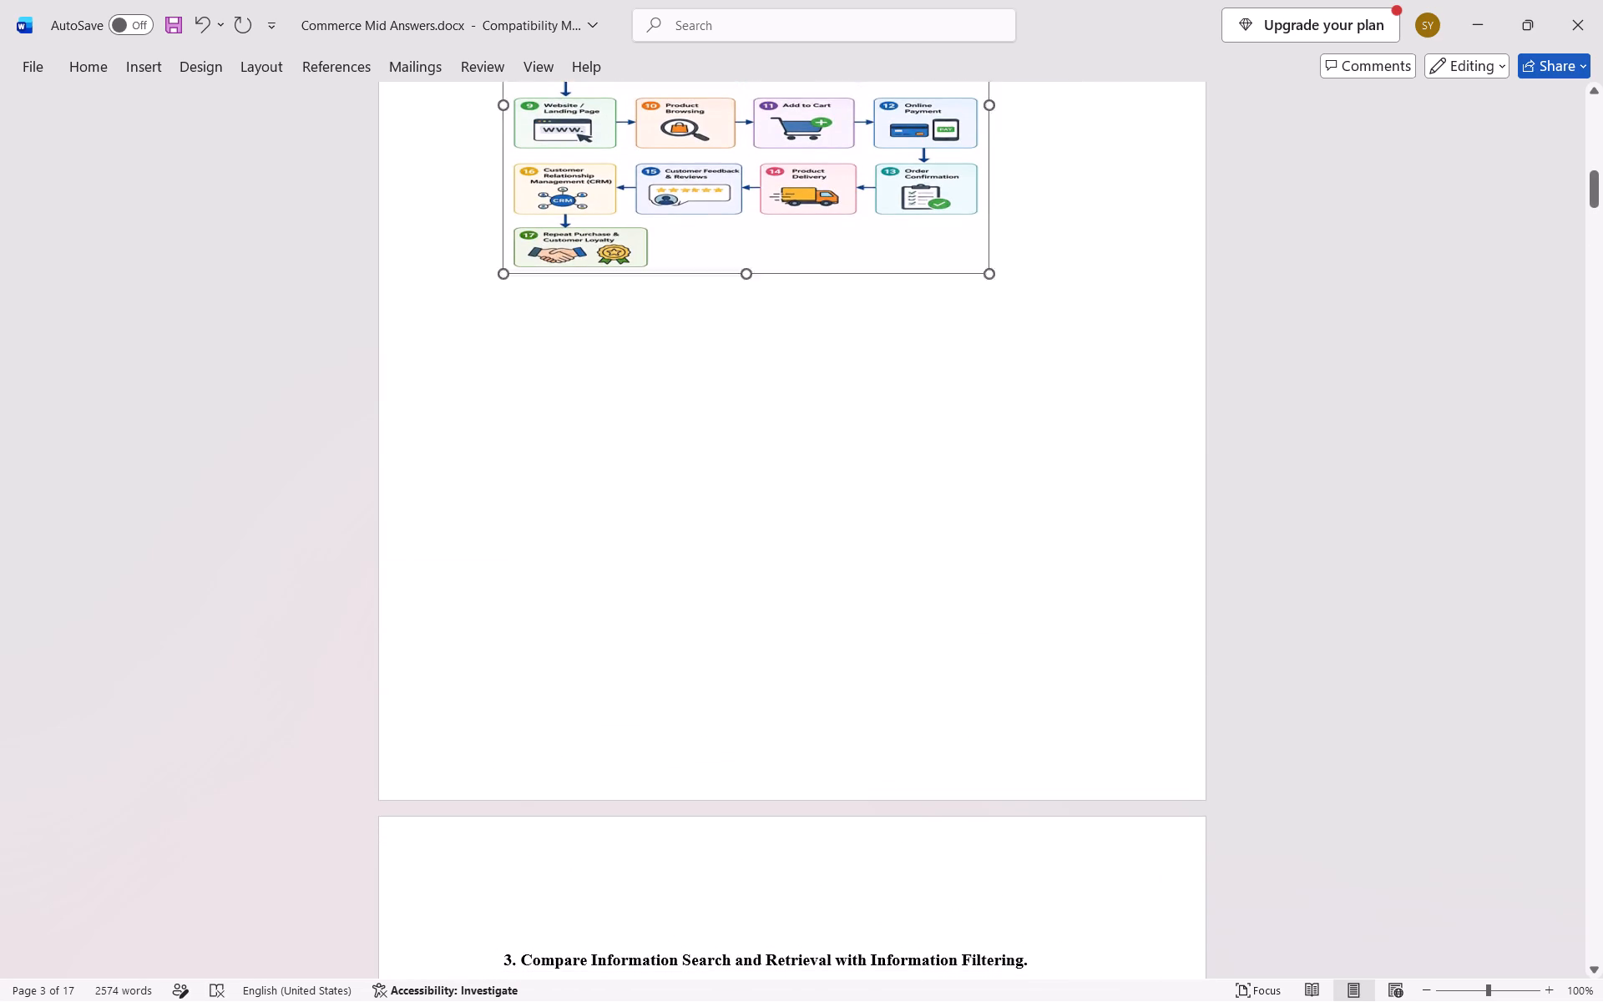
left_click(1063, 696)
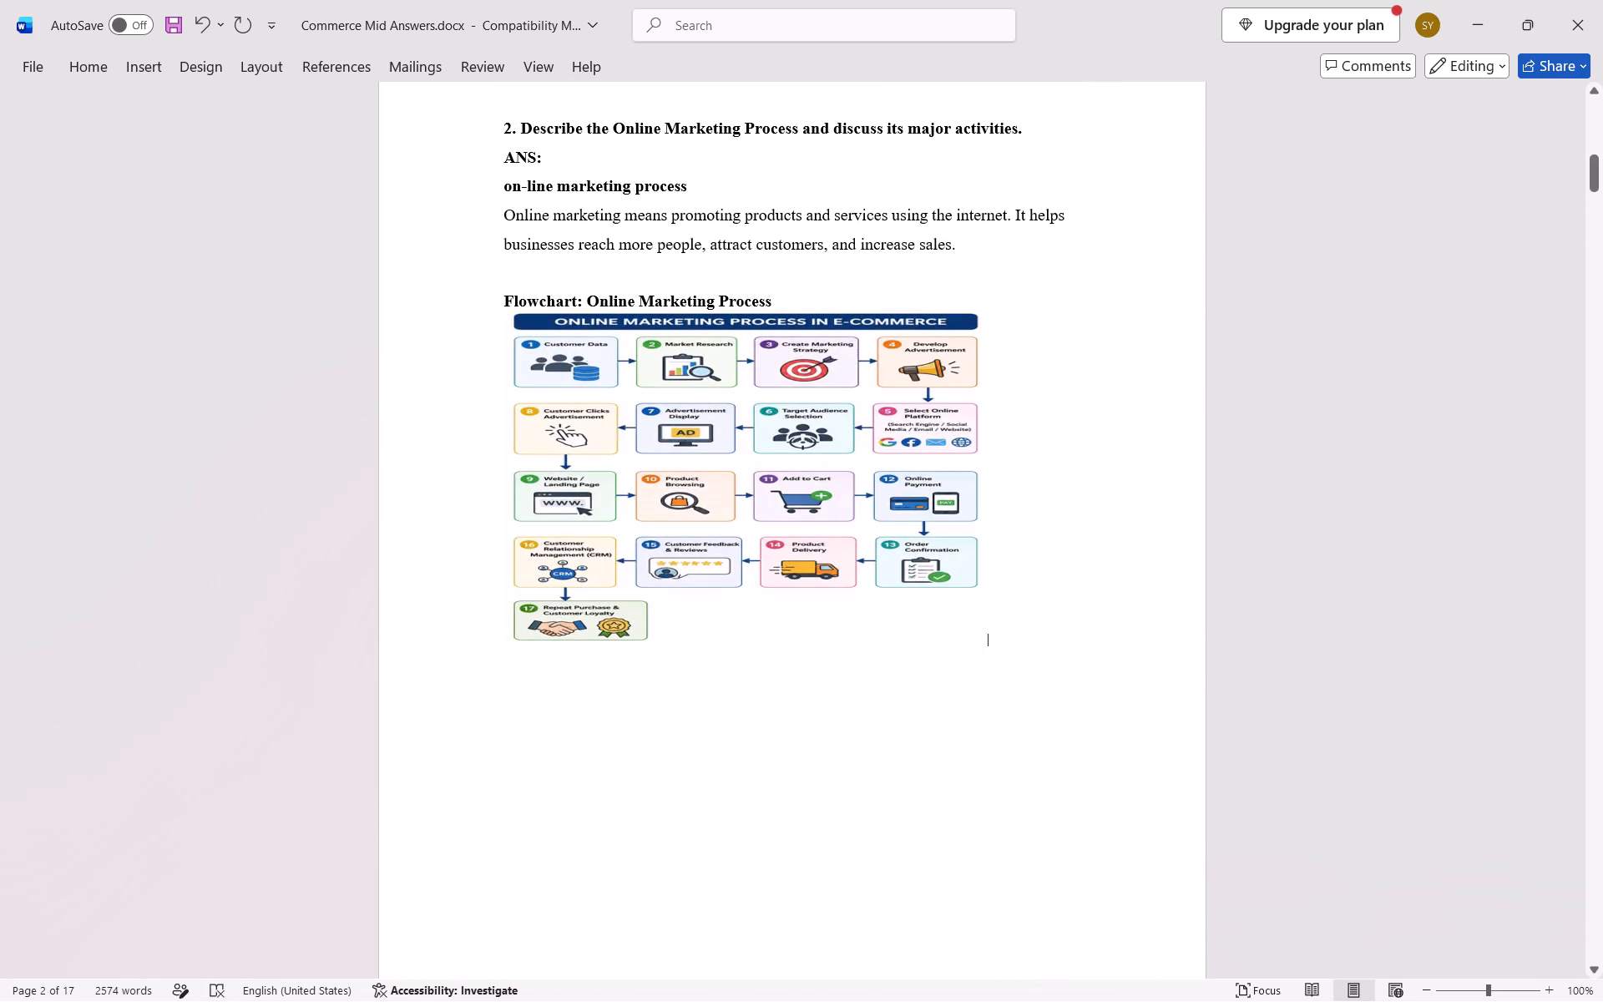
key("ctrl+v")
Start the heading "The major activities in the online marketing process are:" on a new line below the flowchart diagram.
scroll(1063, 696, "down", 1)
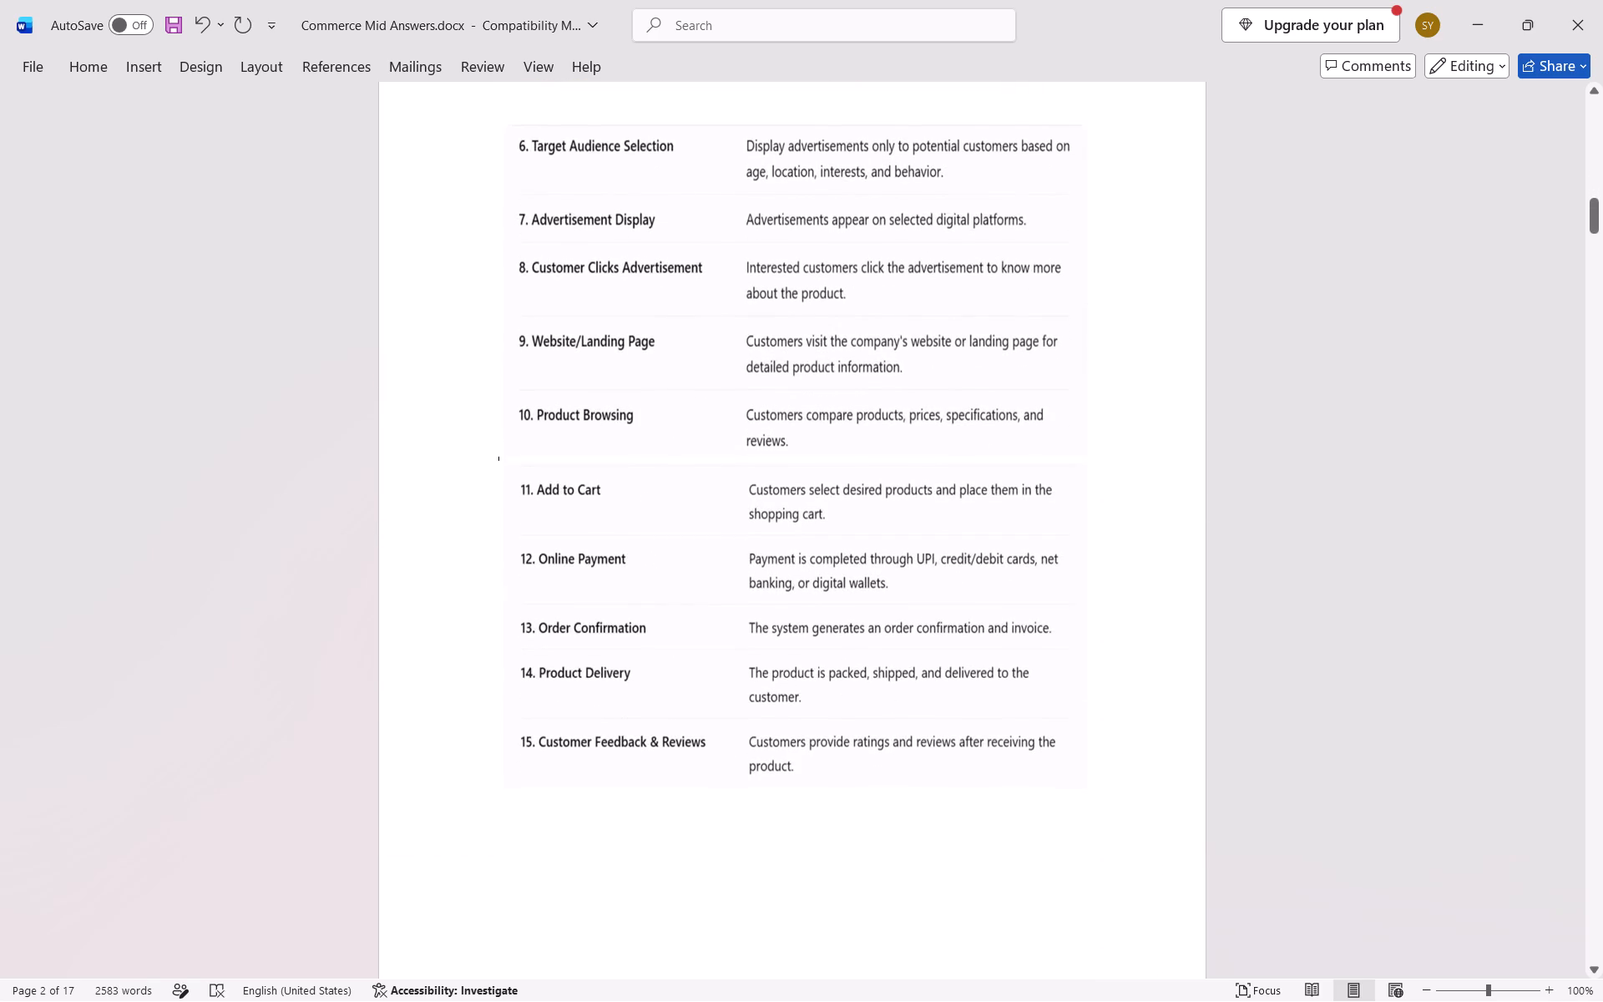
scroll(1063, 696, "down", 1)
scroll(1063, 696, "up", 1)
scroll(1063, 696, "down", 1)
scroll(1063, 696, "up", 2)
left_click(982, 263)
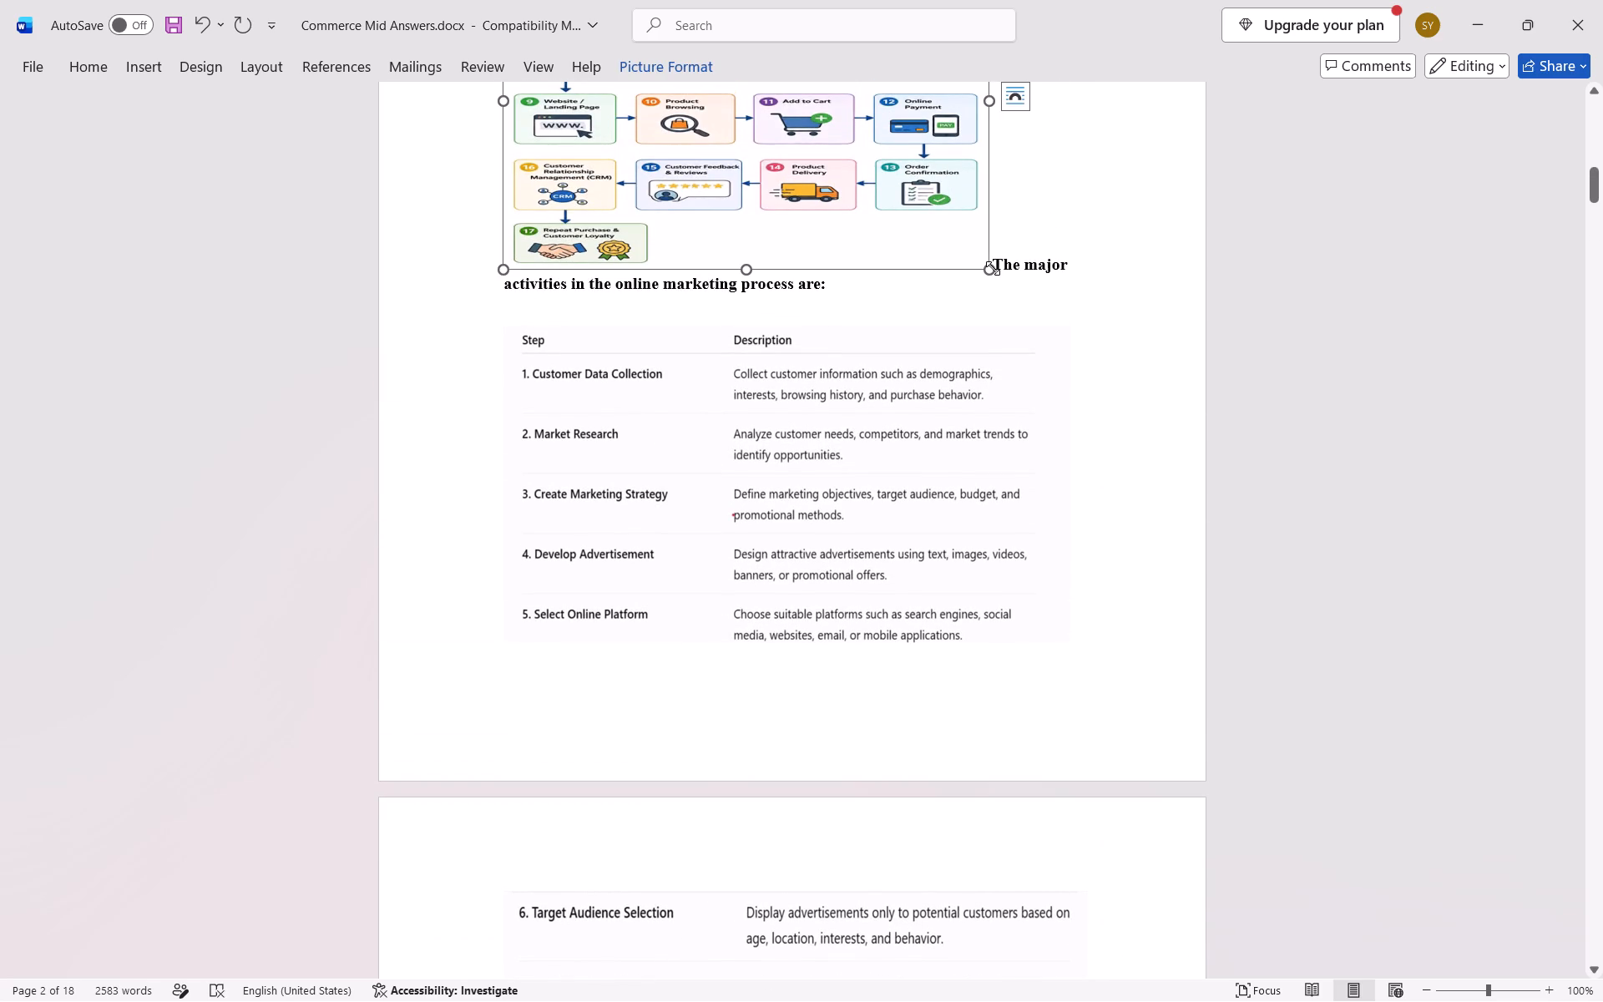
left_click(992, 268)
left_click(999, 261)
key("Left")
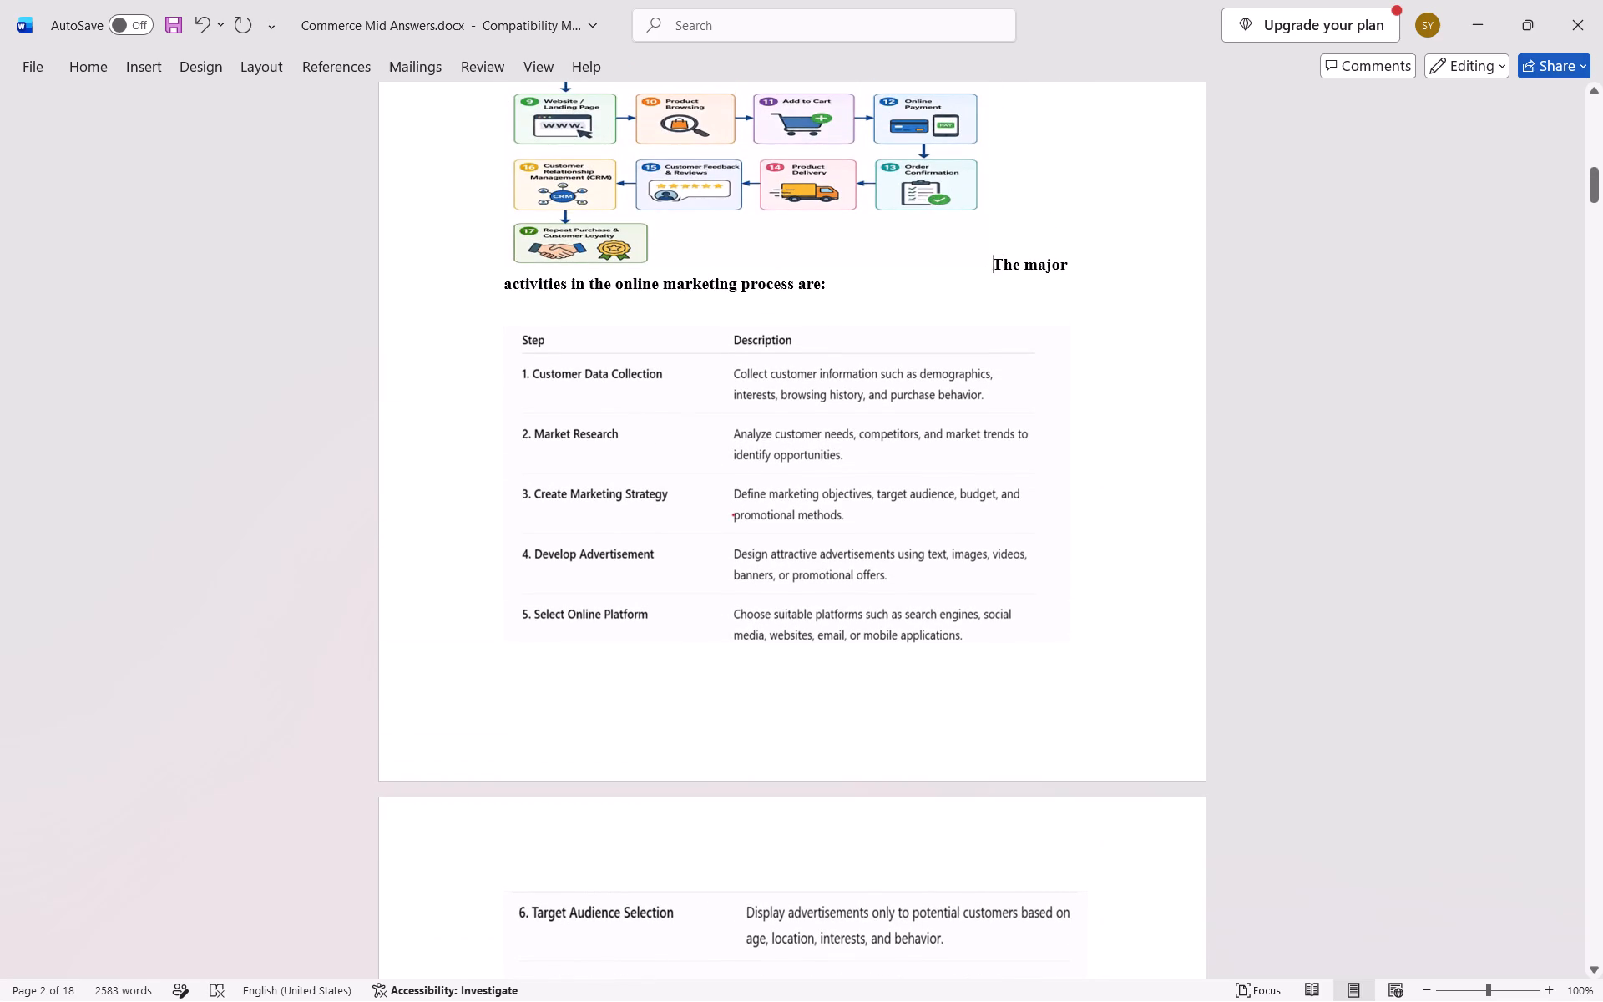
key("Return")
Move the "search criteria, or predefined rules" text and the comparison table image up to continue question 3's Information Filtering paragraph, closing the page gap.
scroll(999, 261, "up", 3)
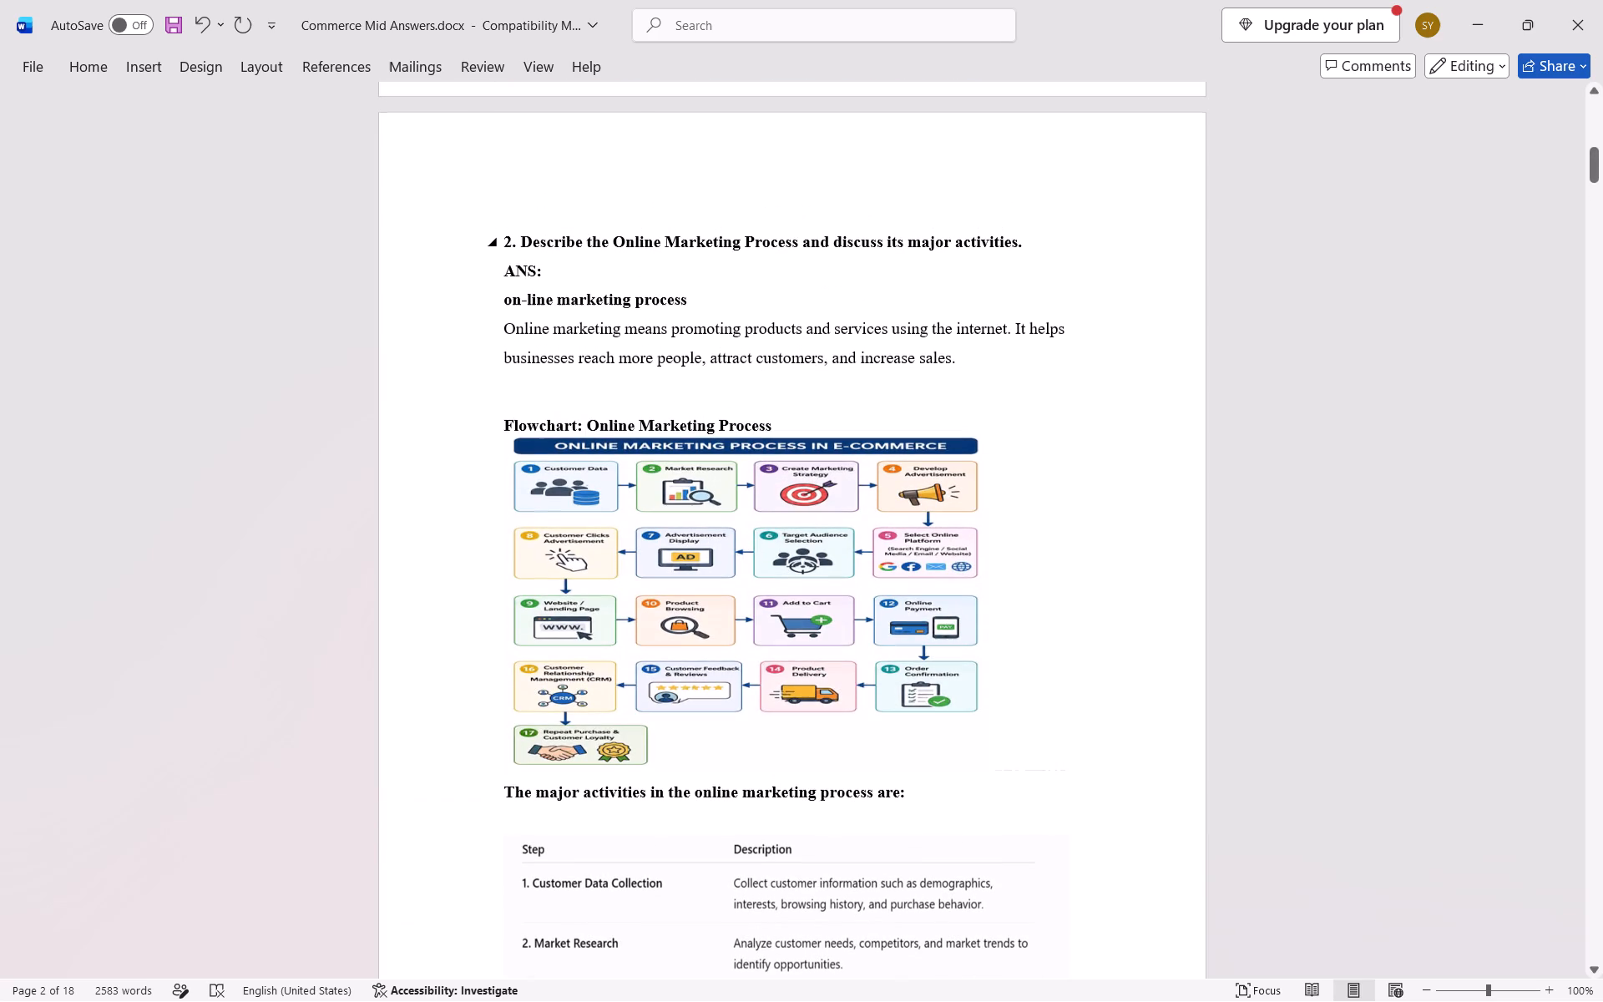
scroll(999, 261, "up", 2)
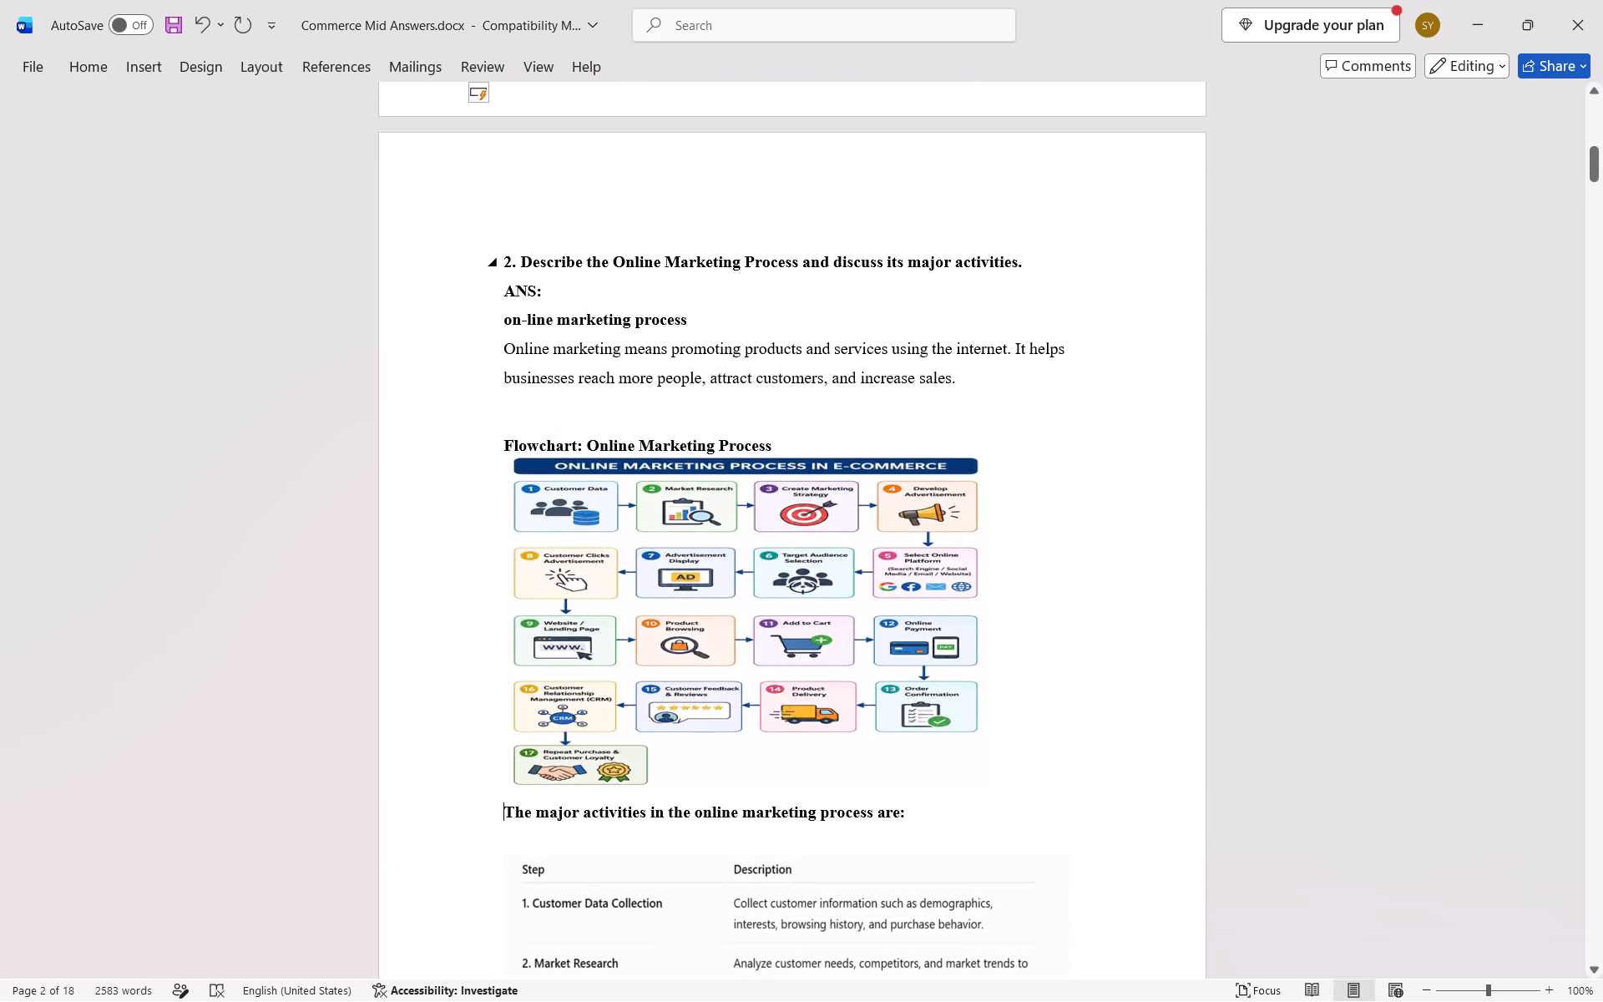
scroll(999, 261, "down", 3)
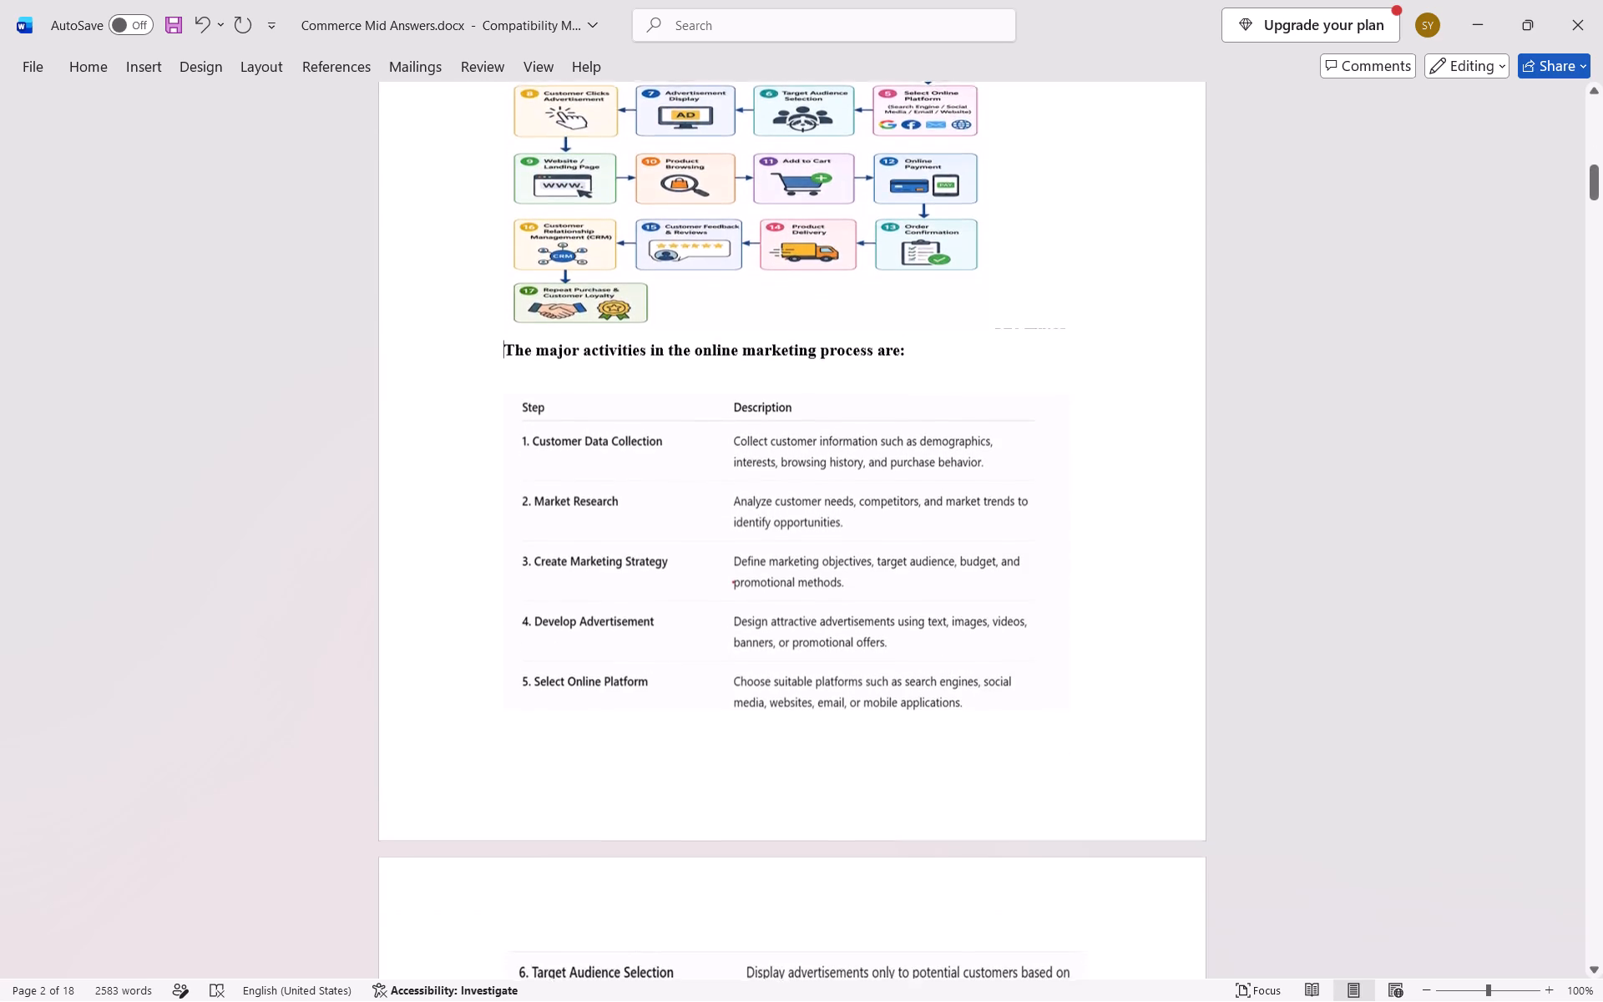
scroll(999, 261, "down", 7)
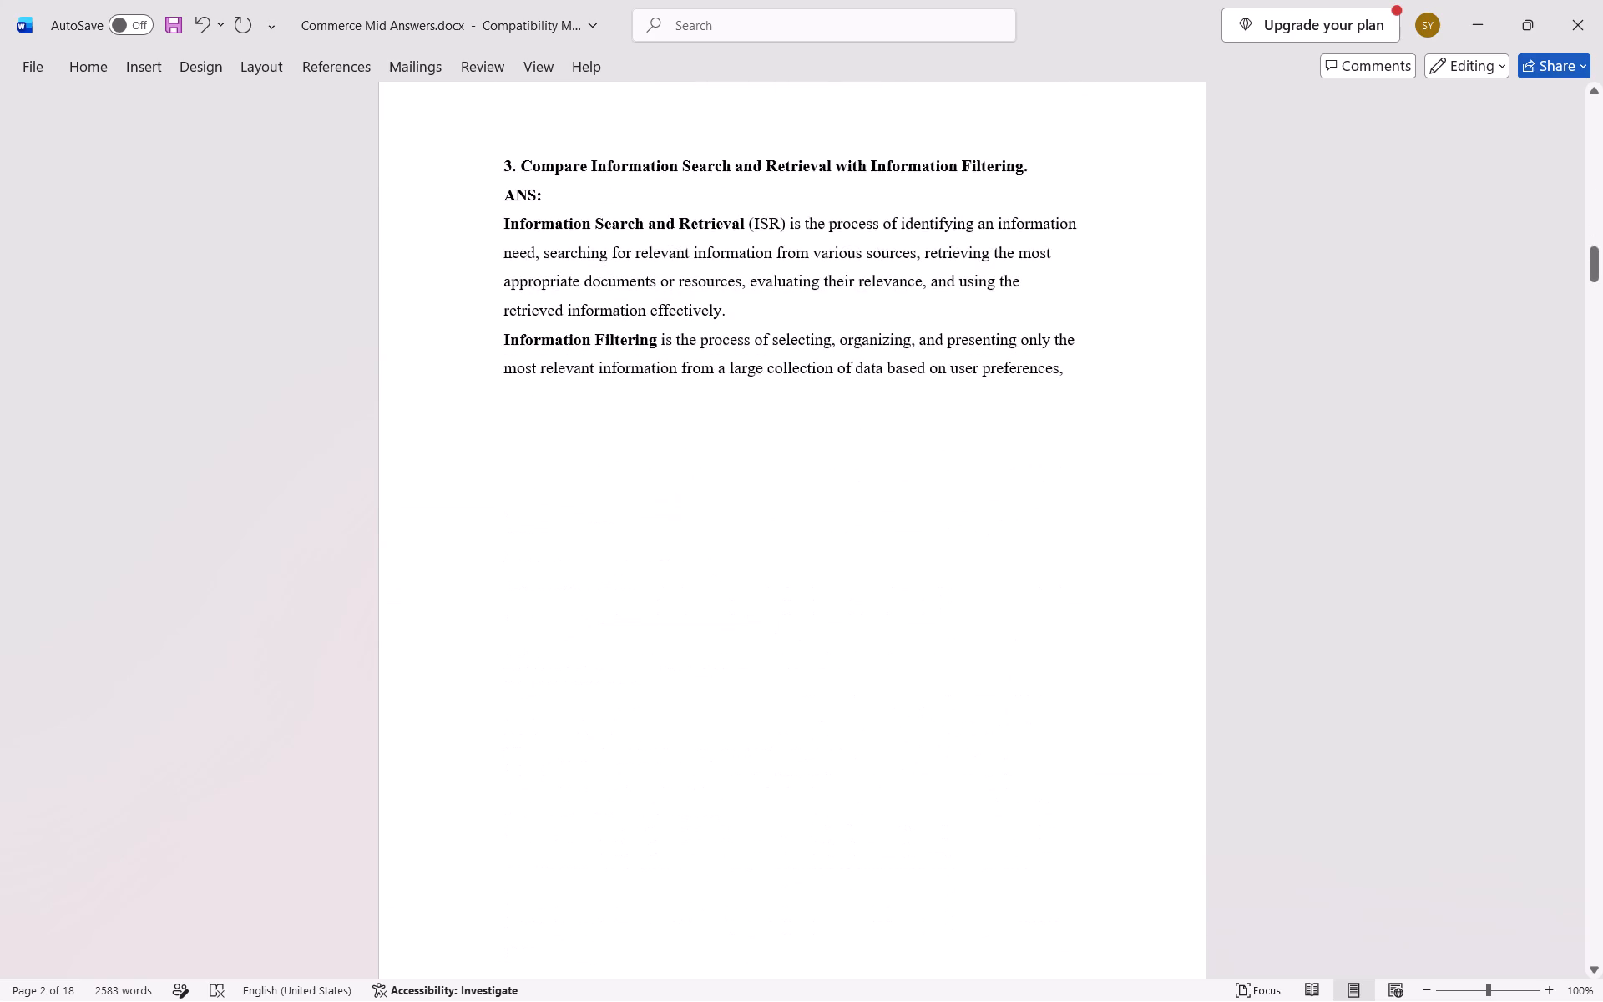
scroll(999, 261, "down", 3)
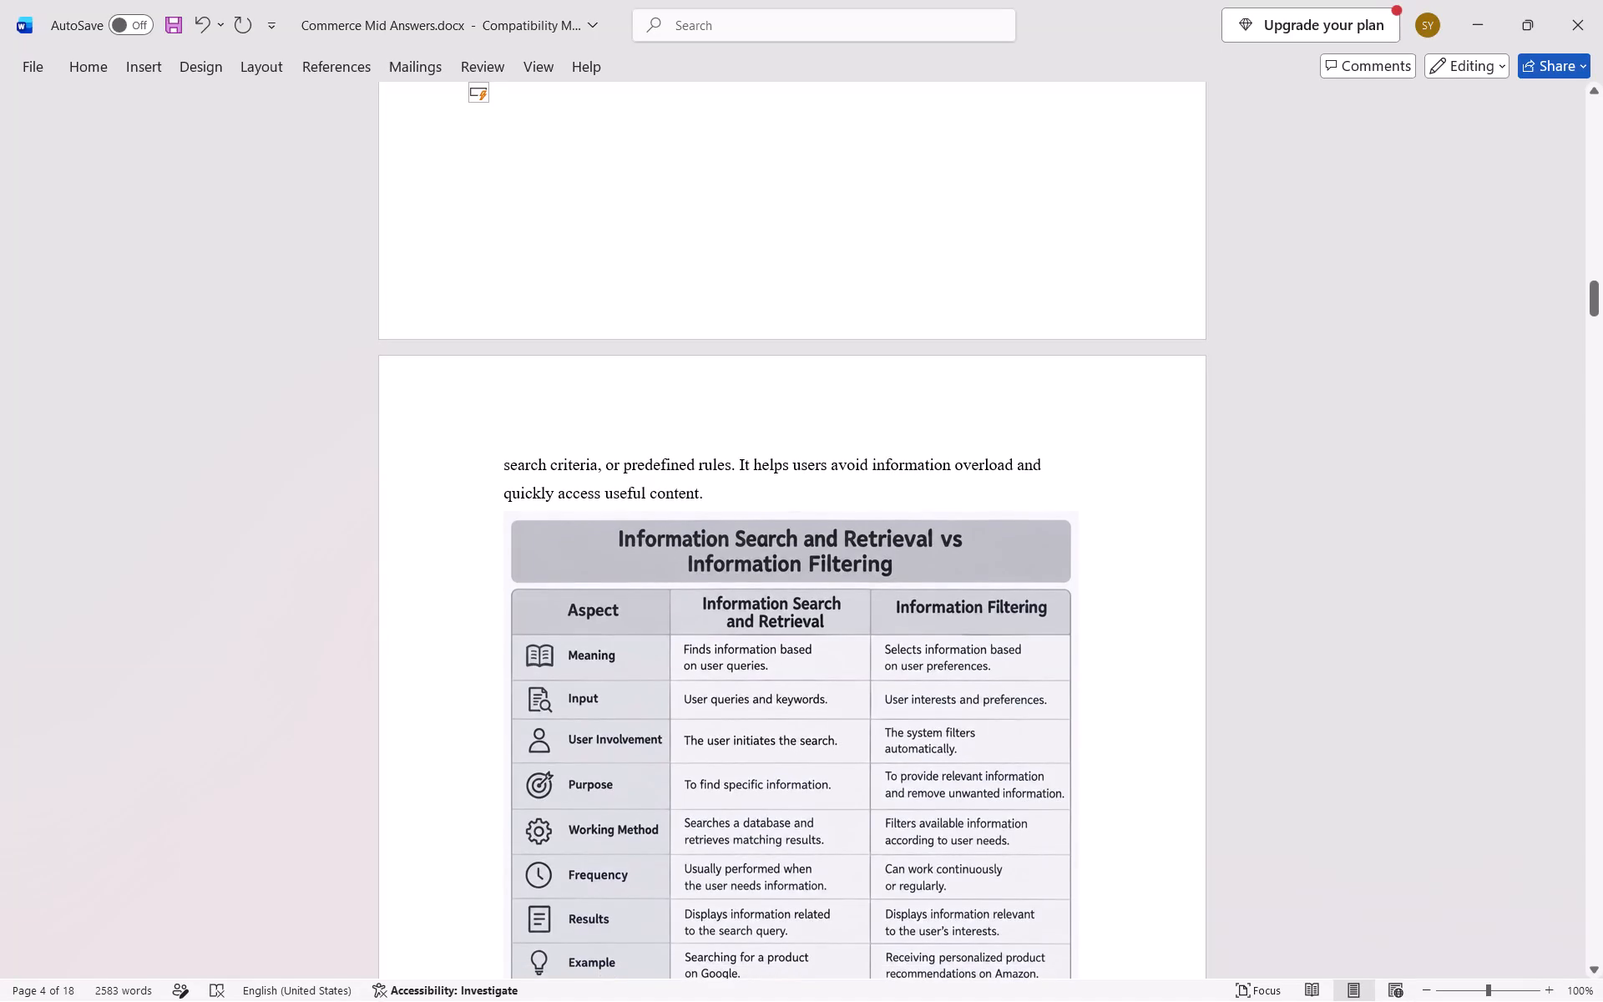
left_click_drag(508, 468, 893, 1001)
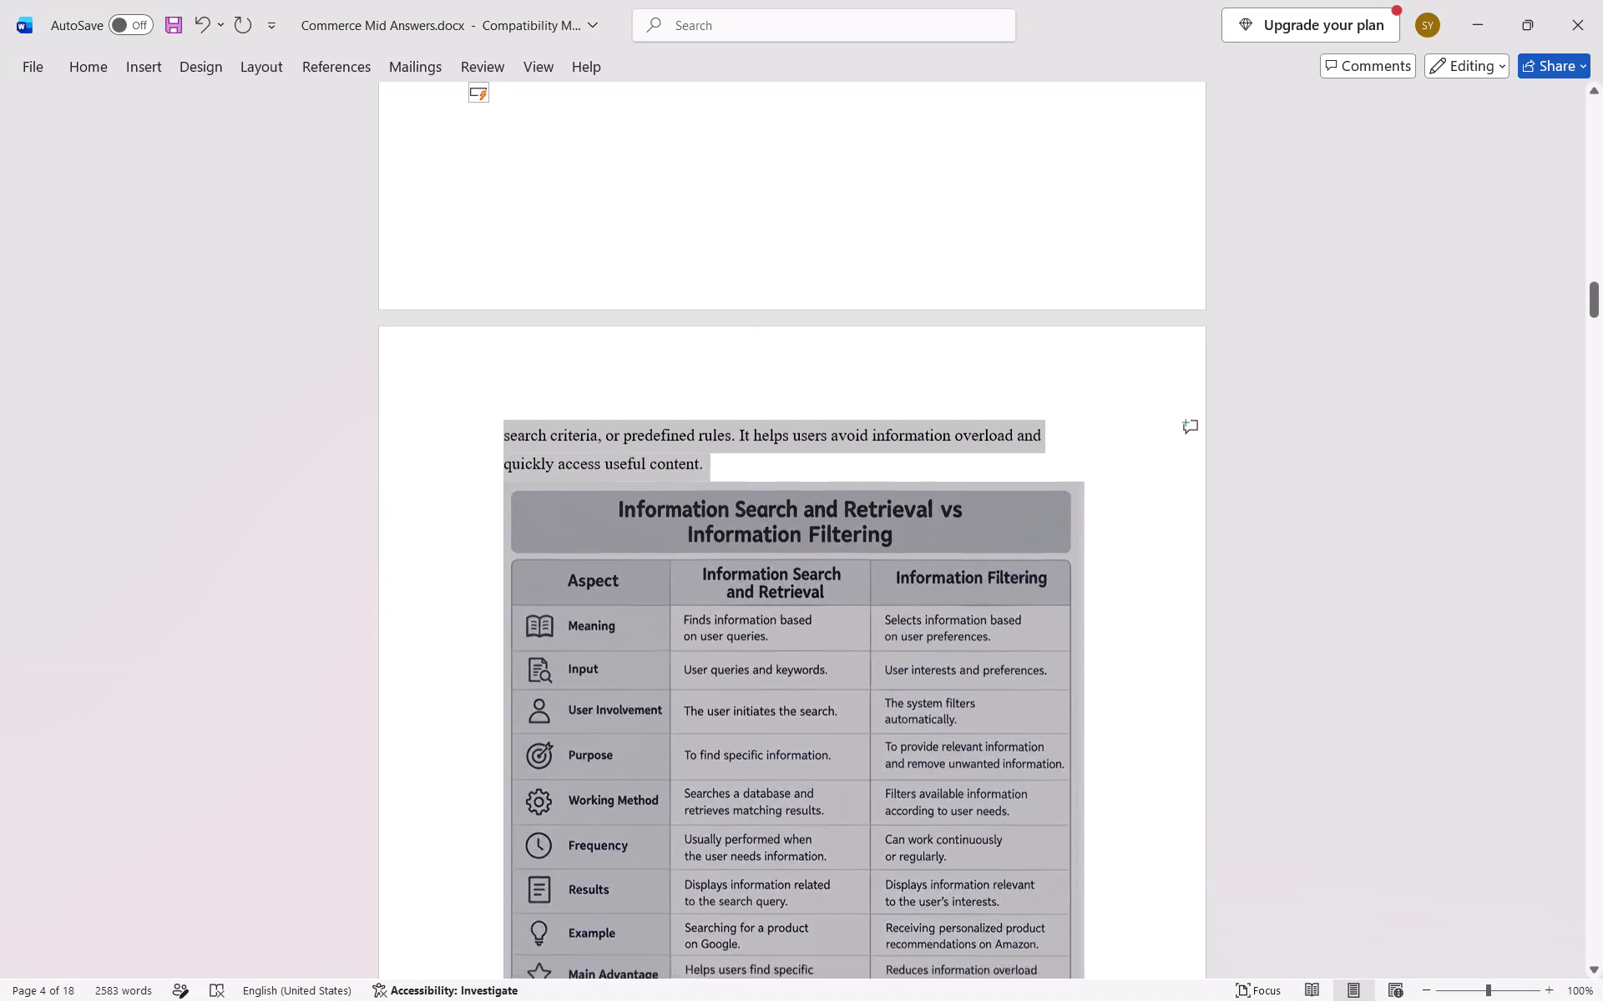
left_click_drag(893, 1001, 1024, 574)
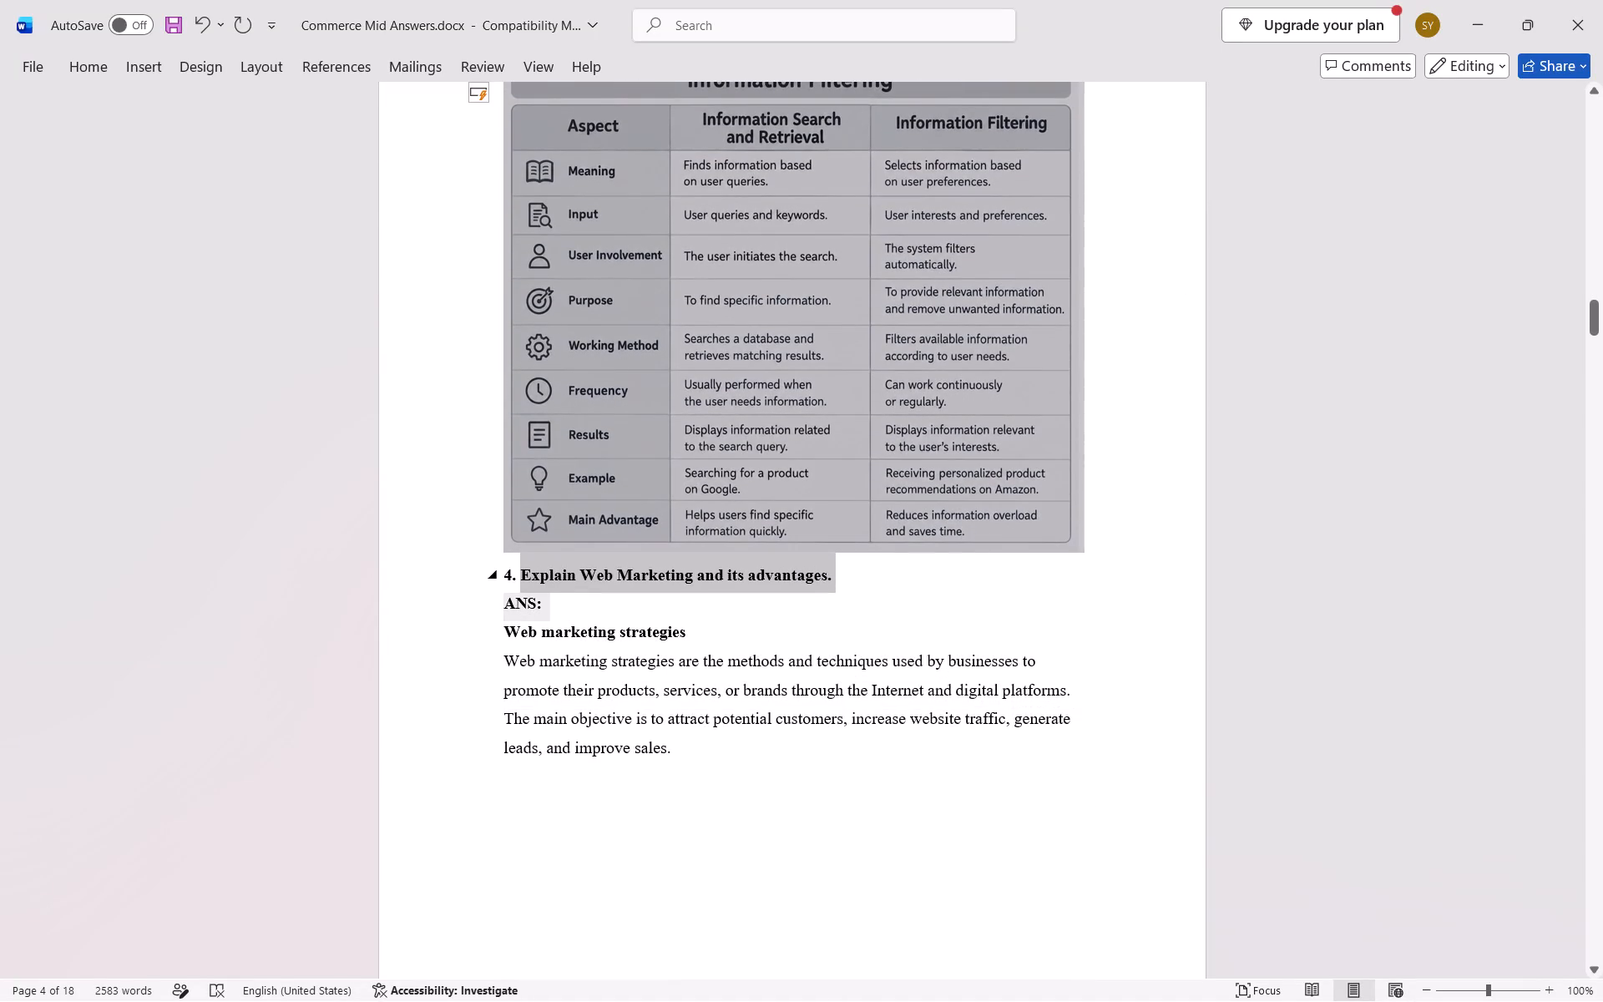
left_click_drag(1024, 574, 1039, 534)
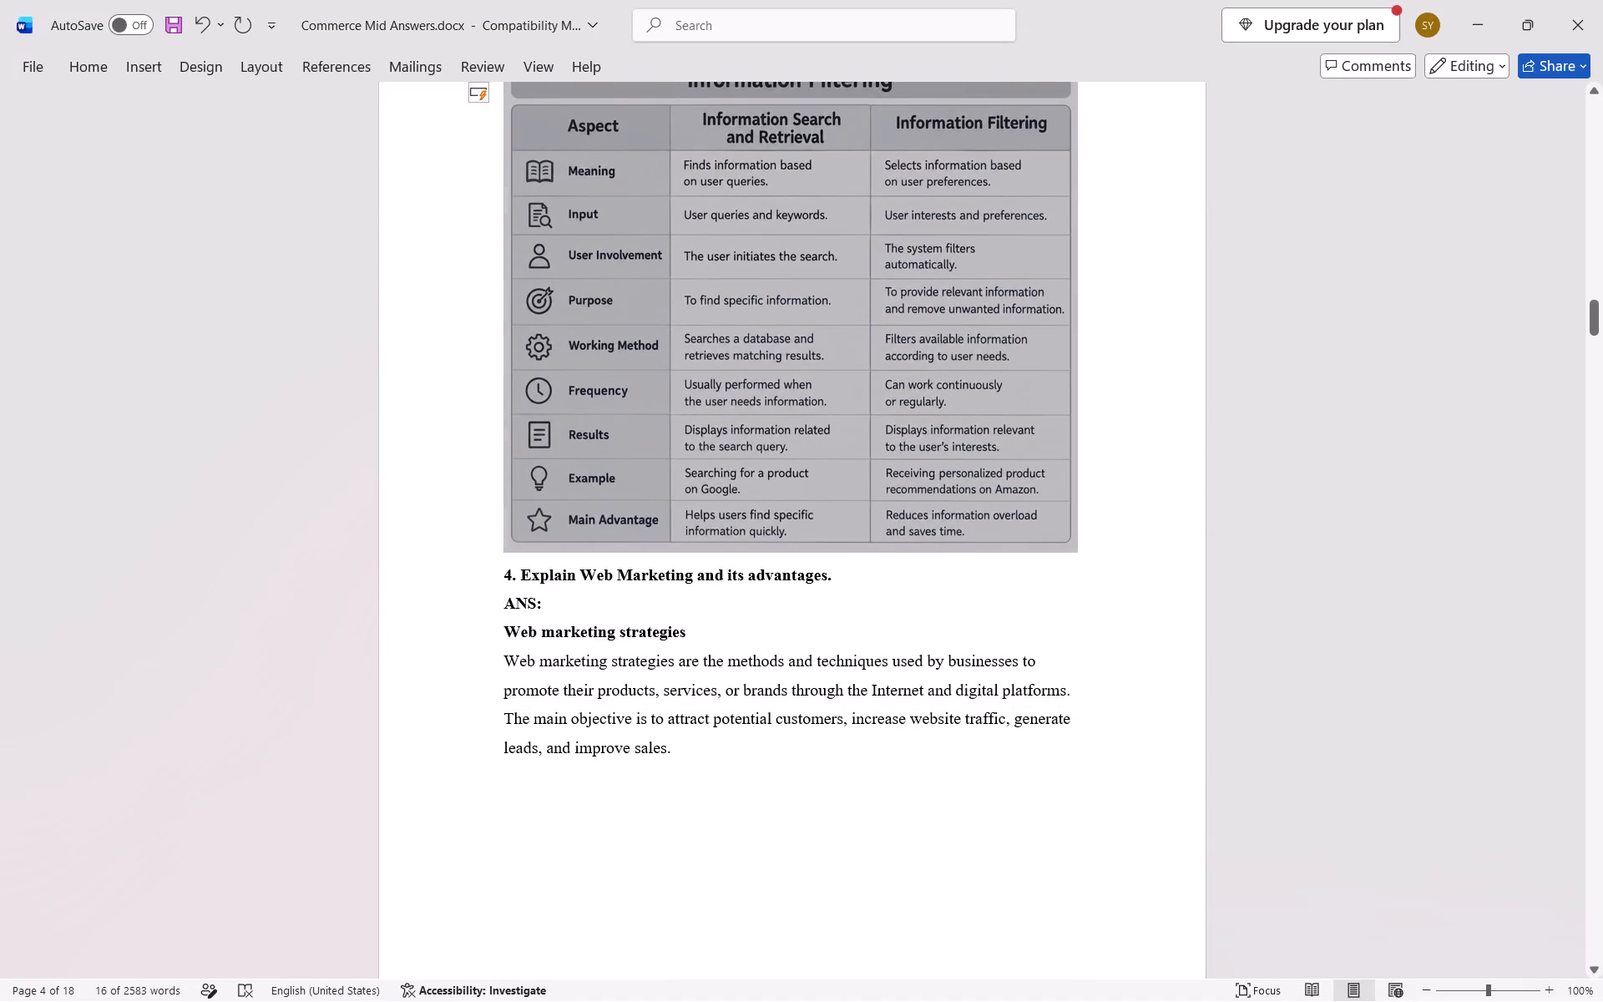
key("ctrl+x")
scroll(1039, 534, "up", 7)
key("Down")
key("Left")
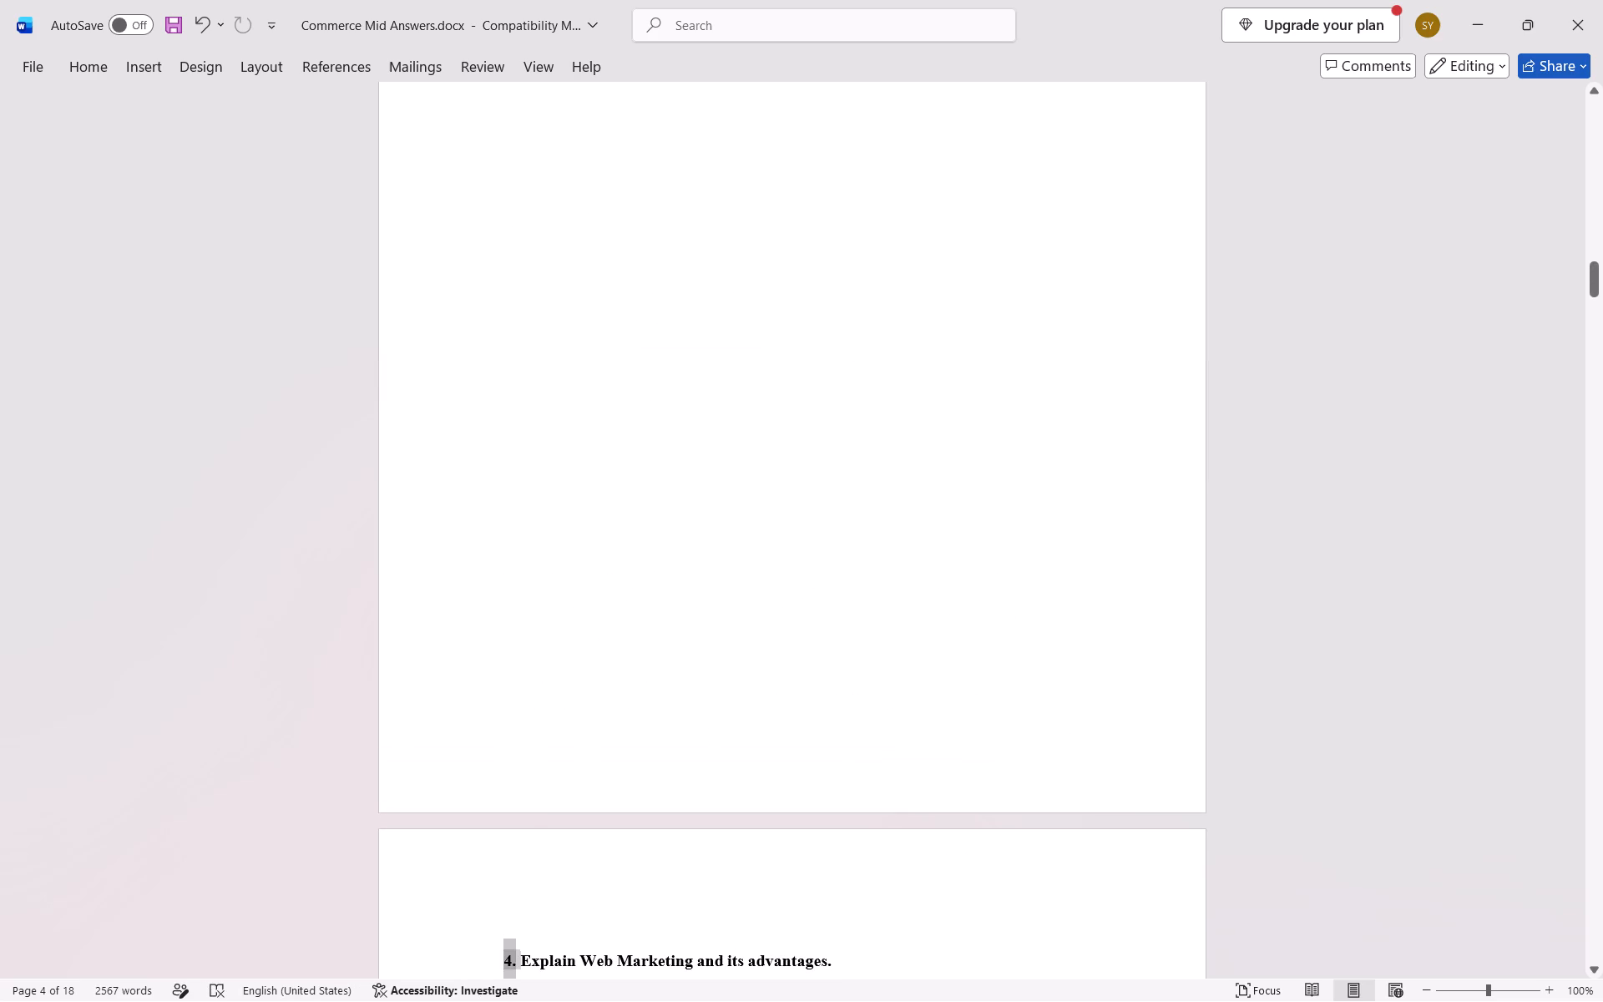
key("Up")
key("BackSpace")
key("BackSpace")
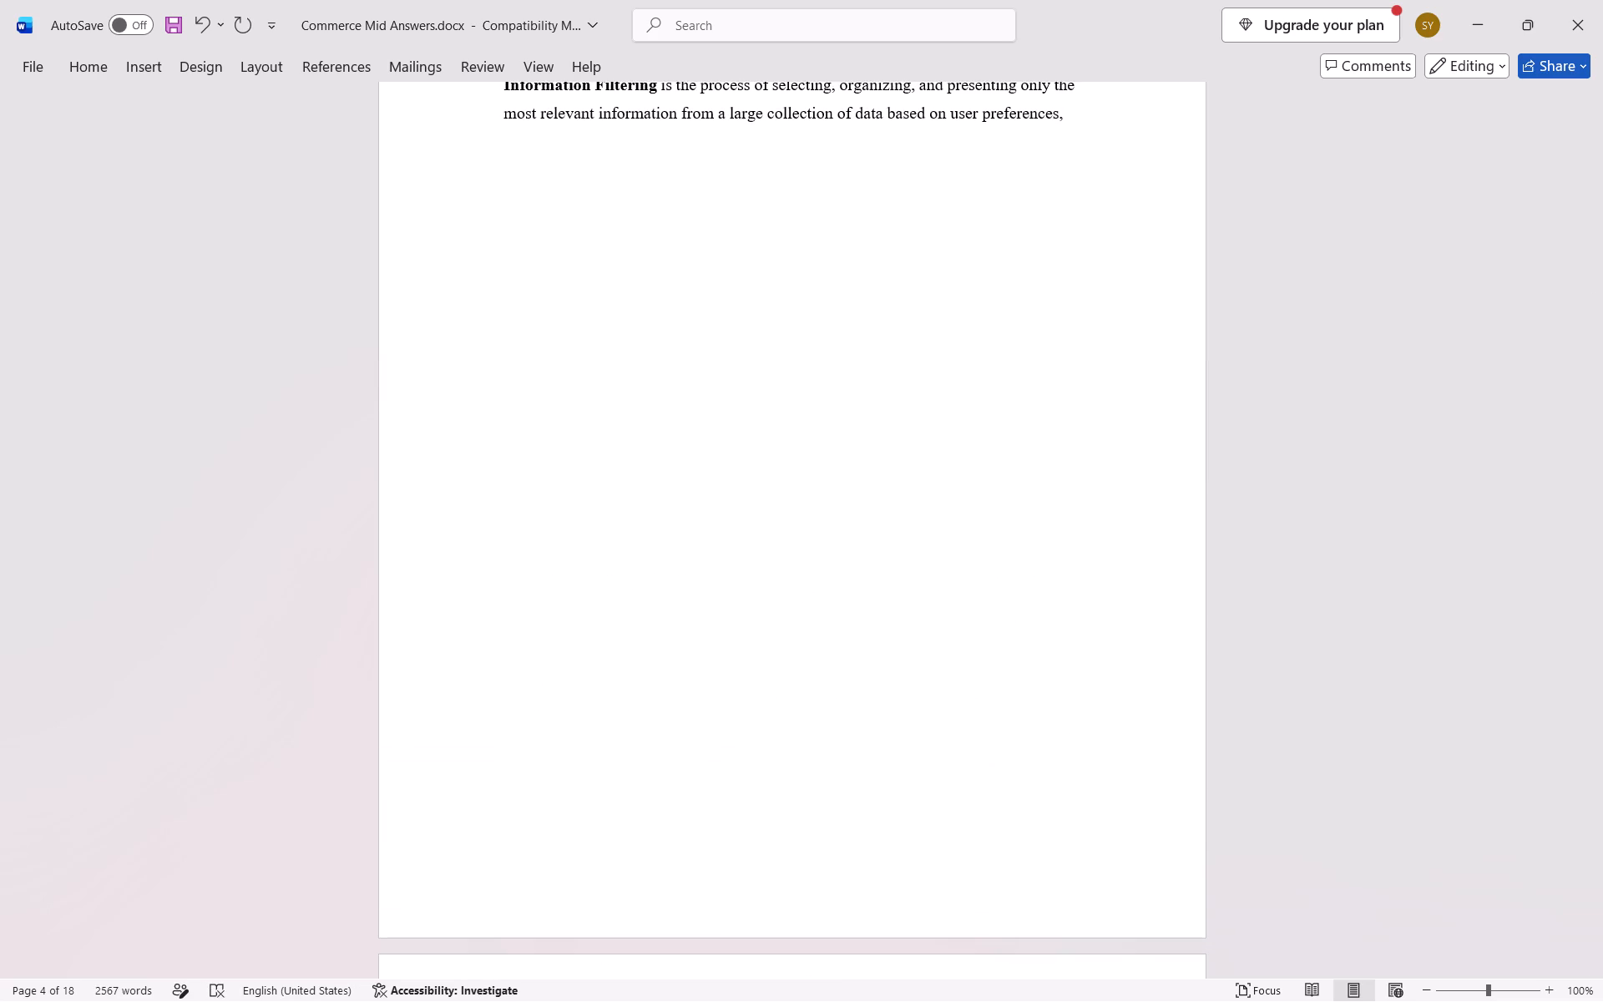
key("ctrl+v")
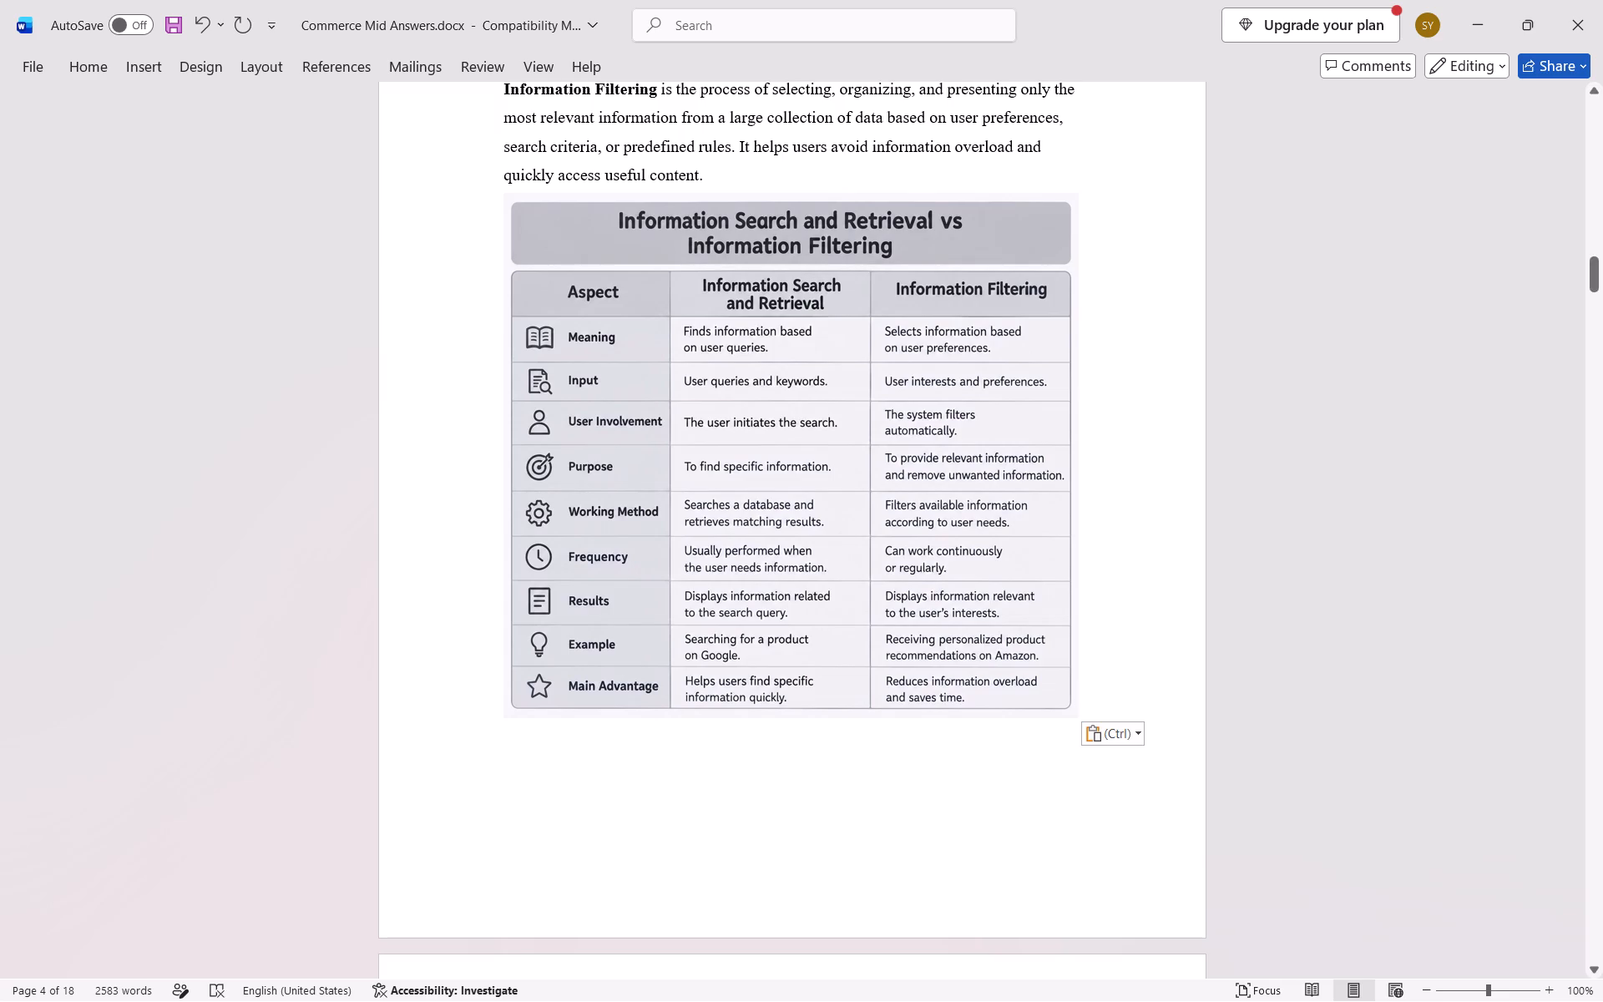
Move the content from "Web Marketing Strategy Process:" through the "Advantages of Web Marketing" list up to follow question 4's introductory paragraph.
scroll(993, 419, "down", 3)
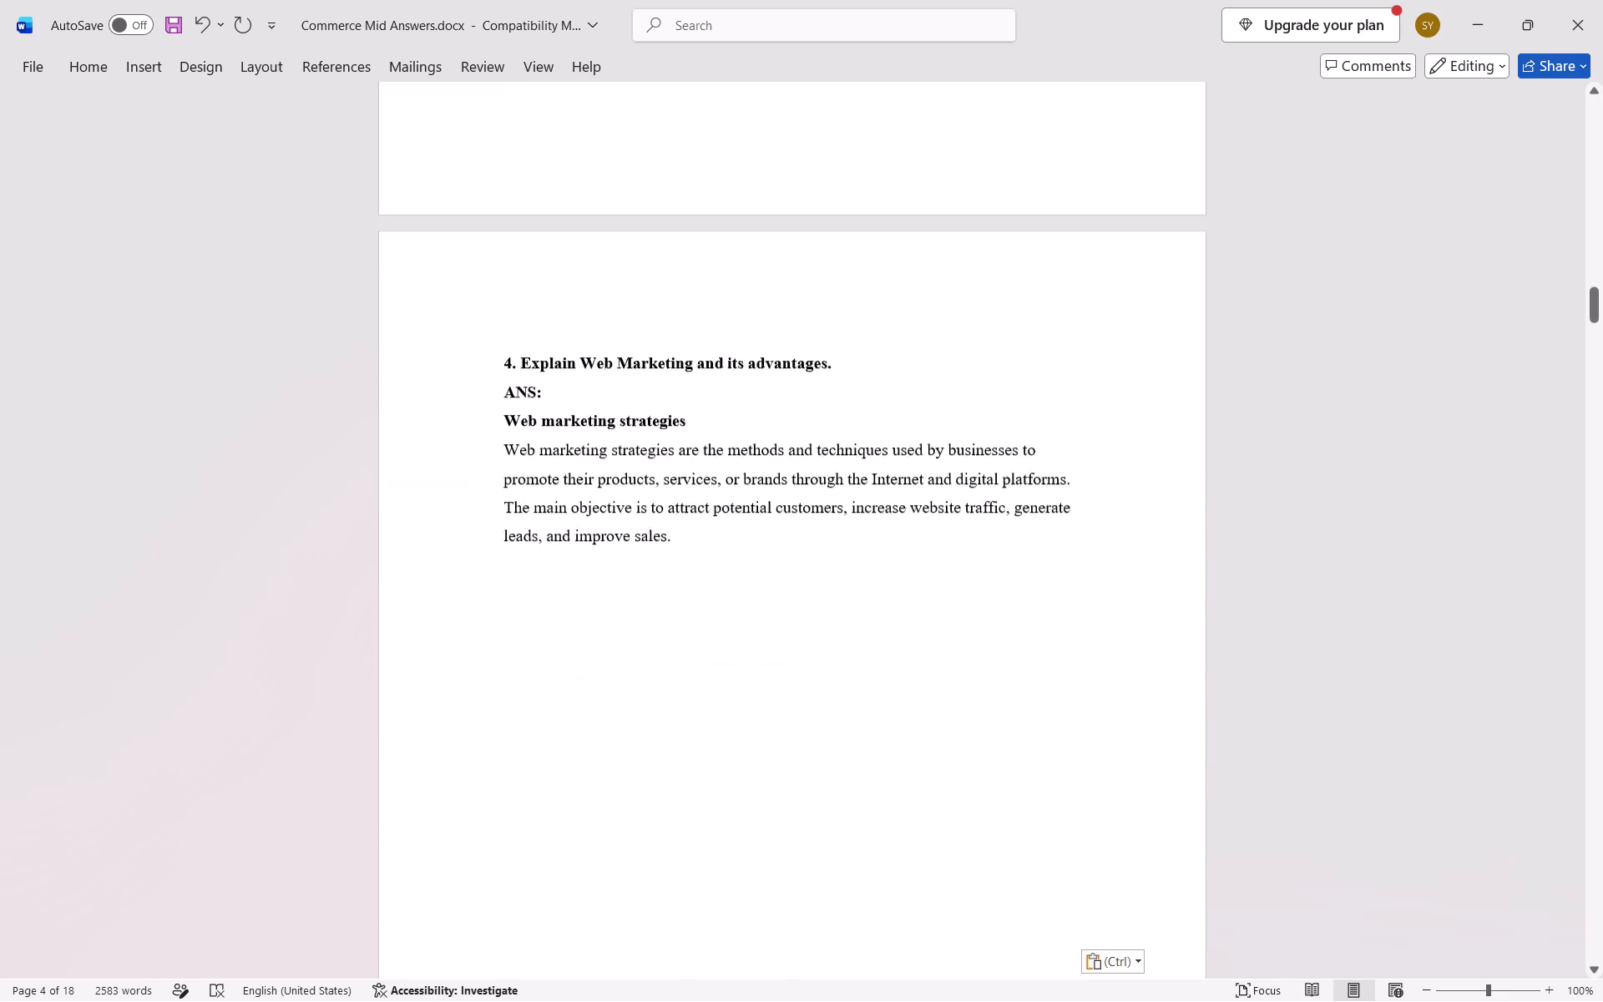
scroll(993, 419, "down", 3)
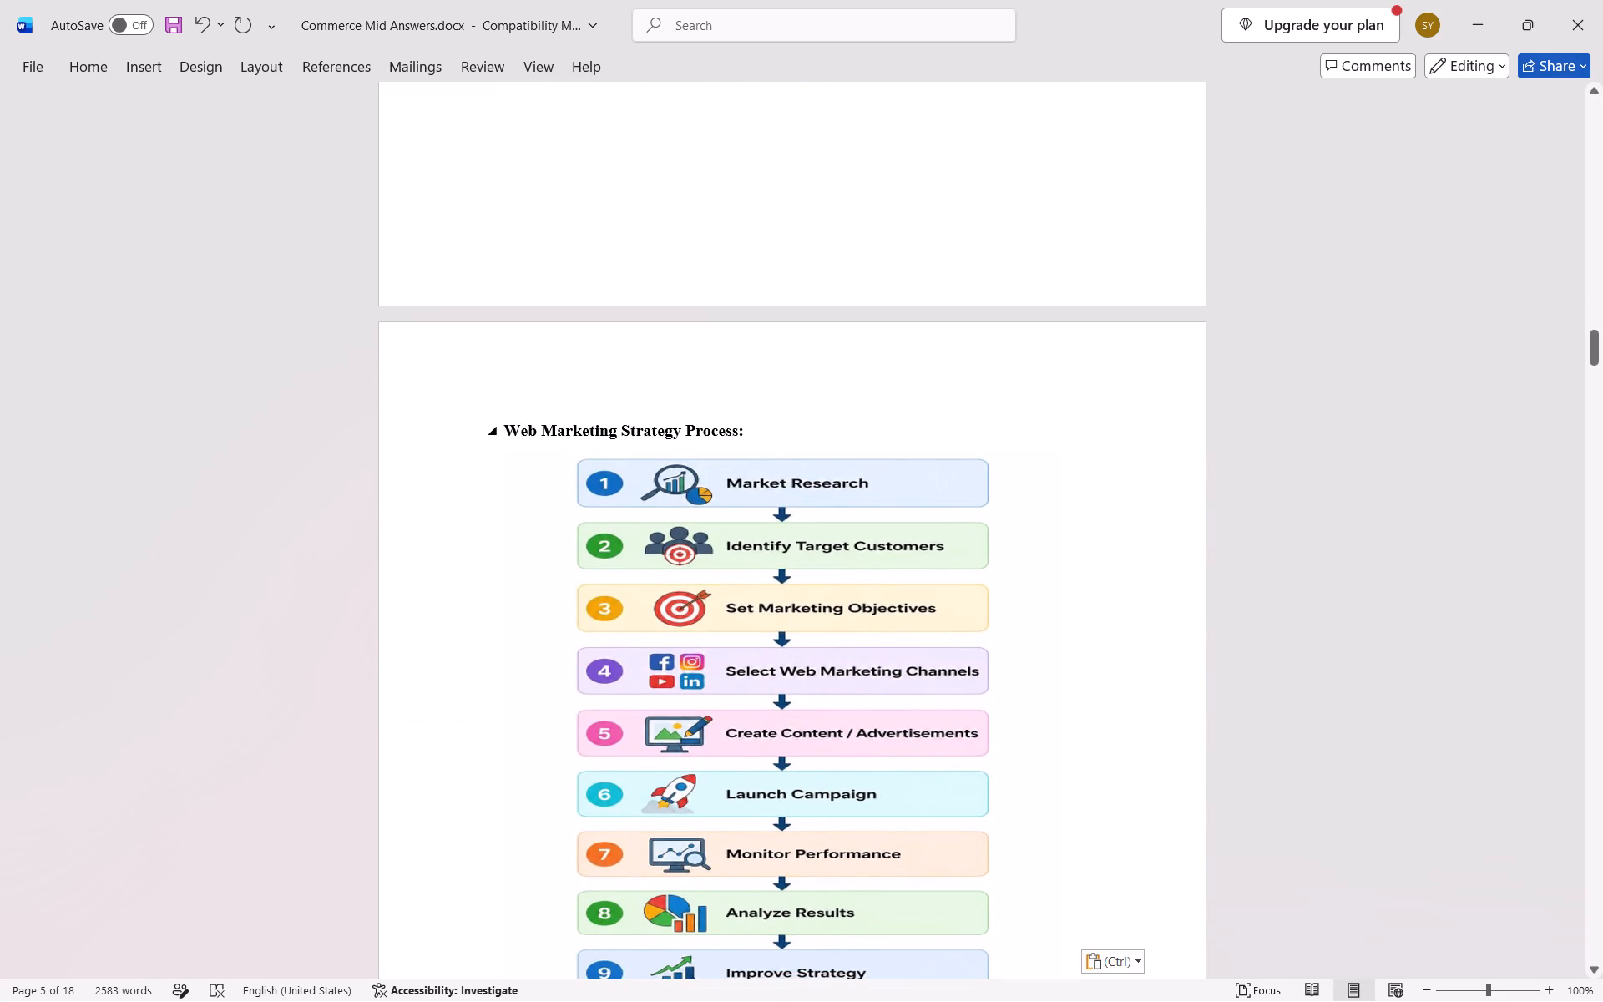
left_click_drag(506, 423, 933, 1001)
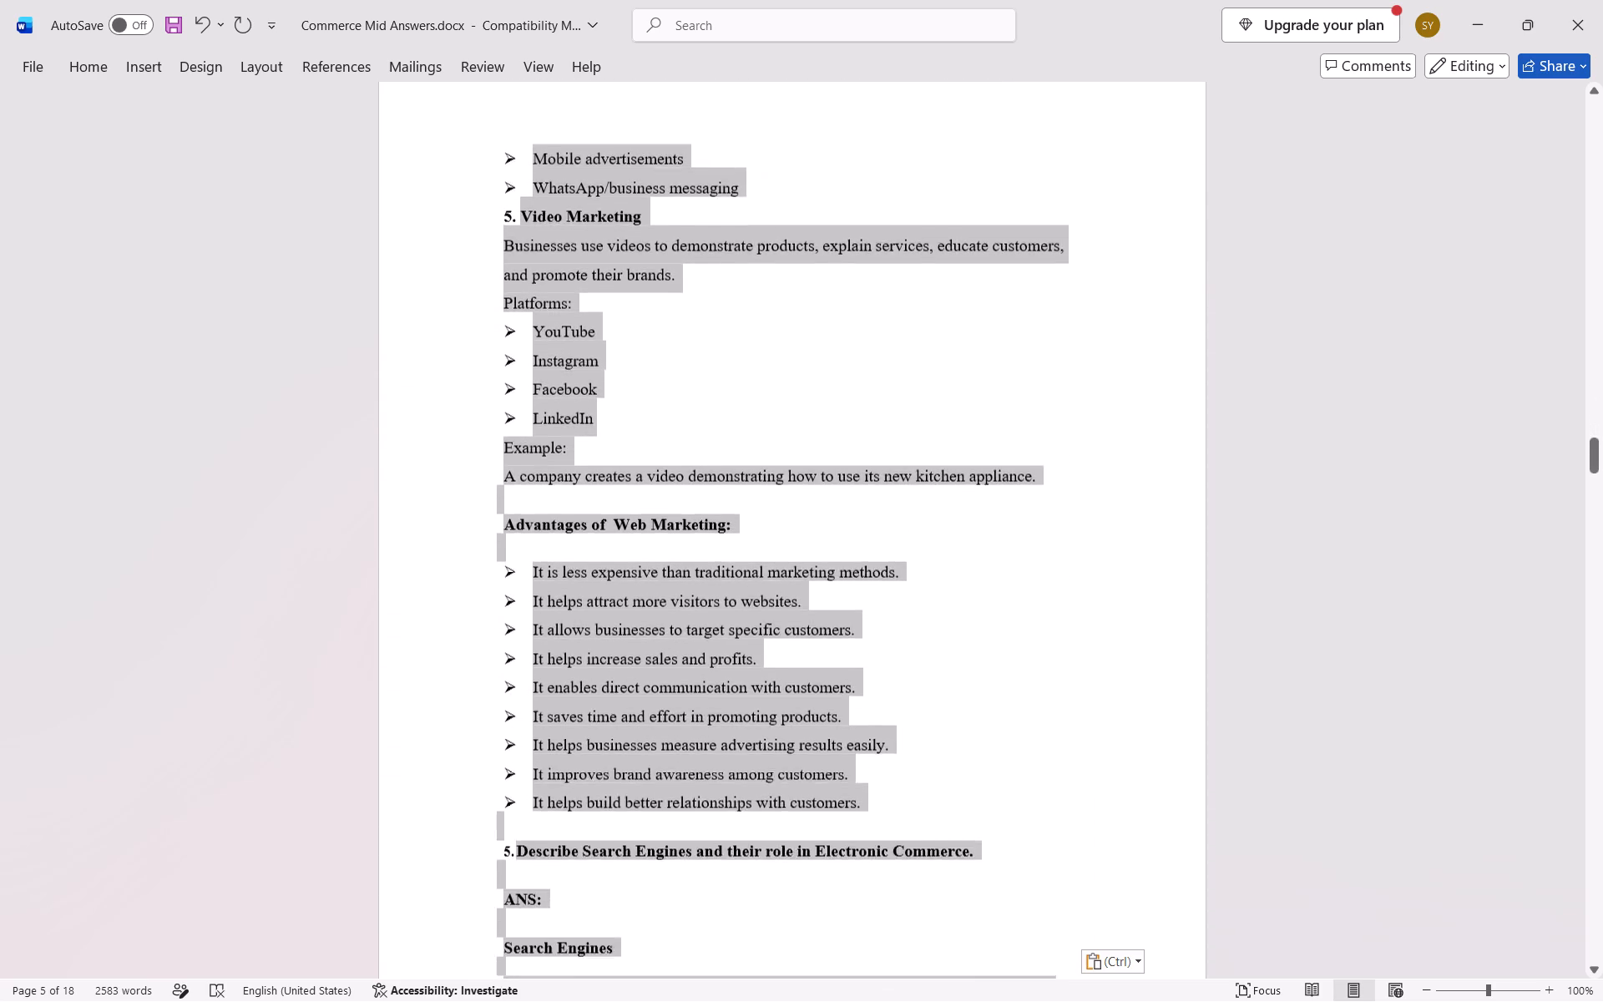
left_click_drag(933, 1001, 915, 433)
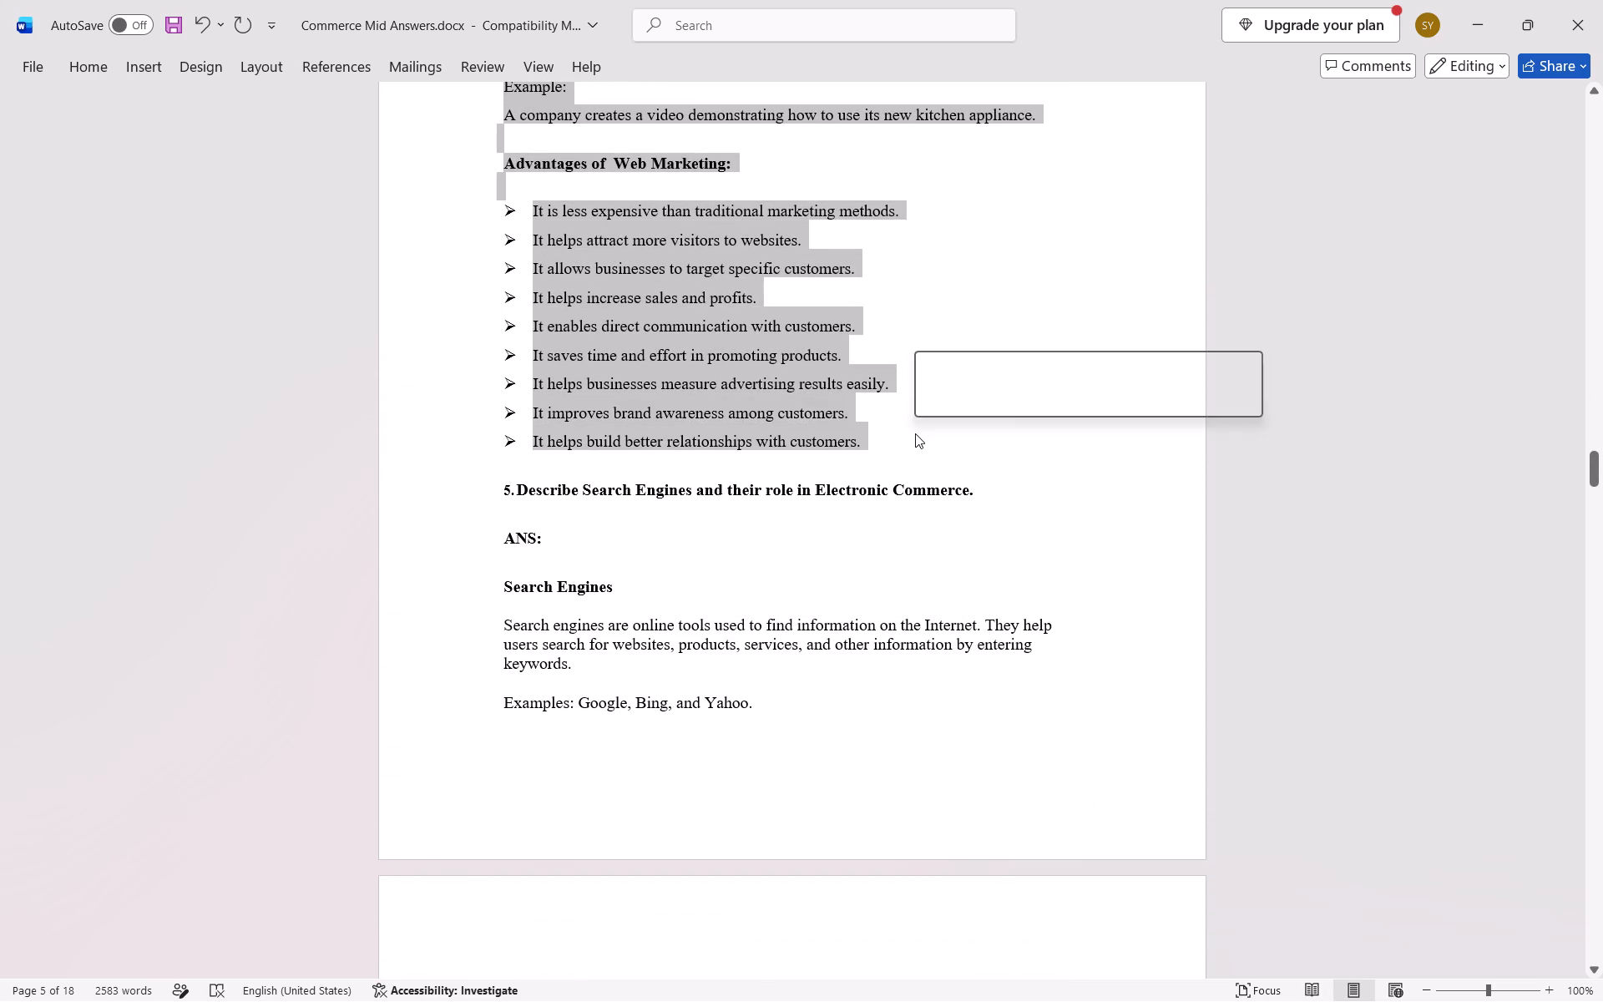
key("ctrl+x")
scroll(915, 433, "up", 2)
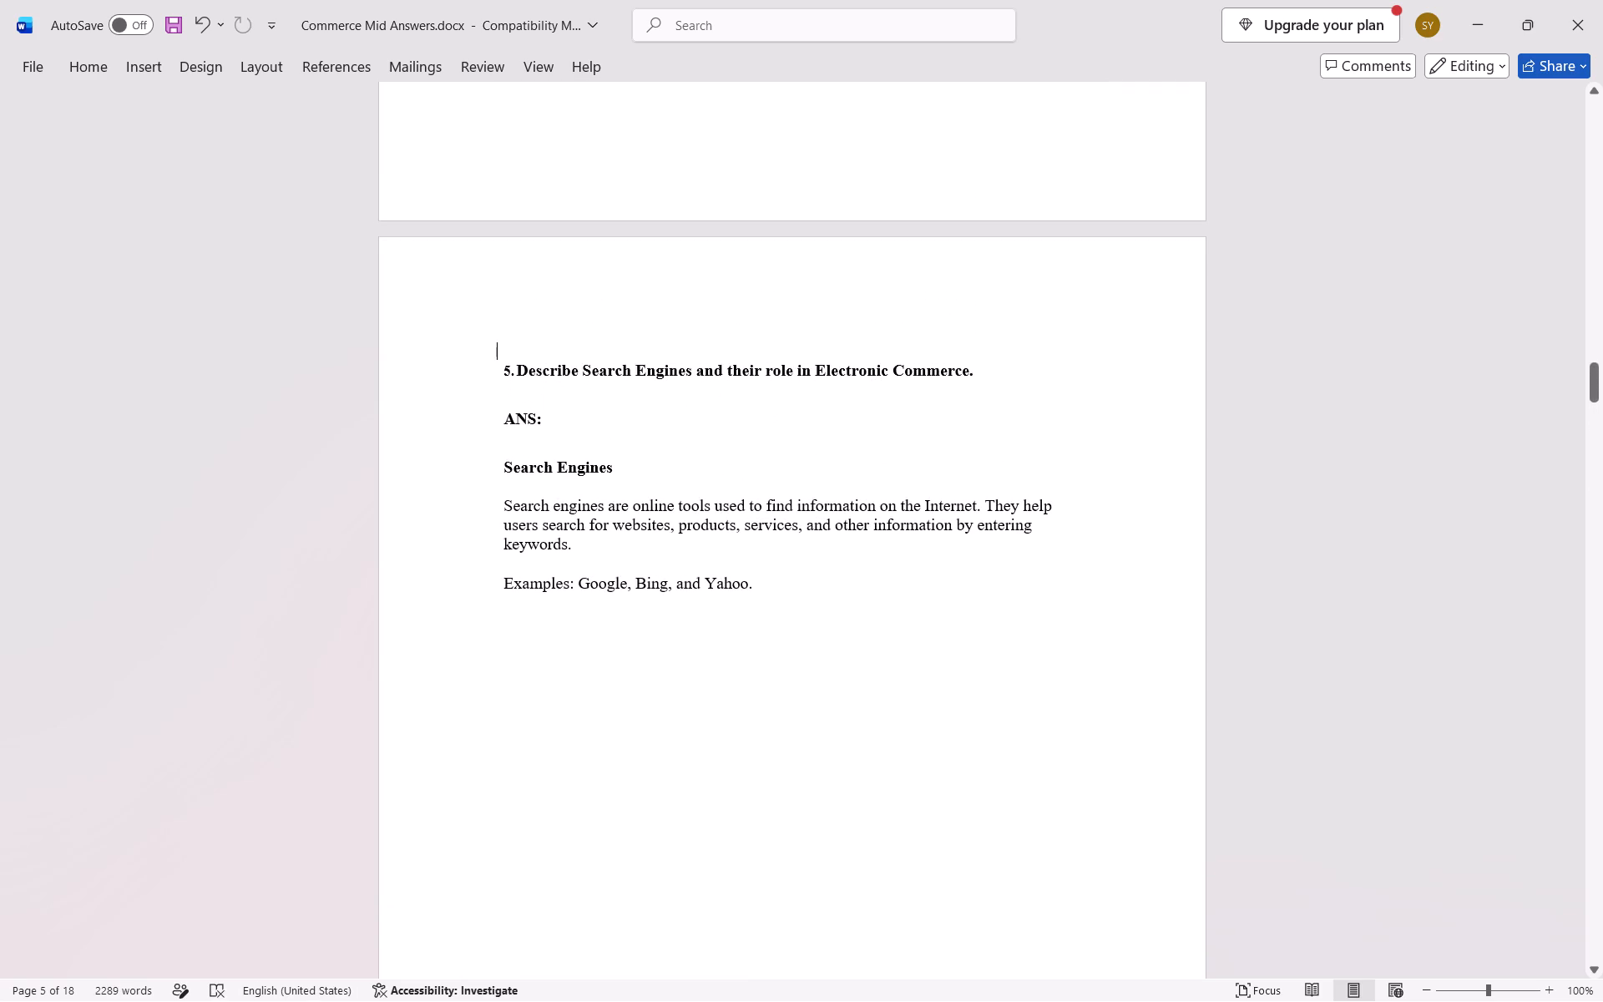
key("BackSpace")
key("ctrl+v")
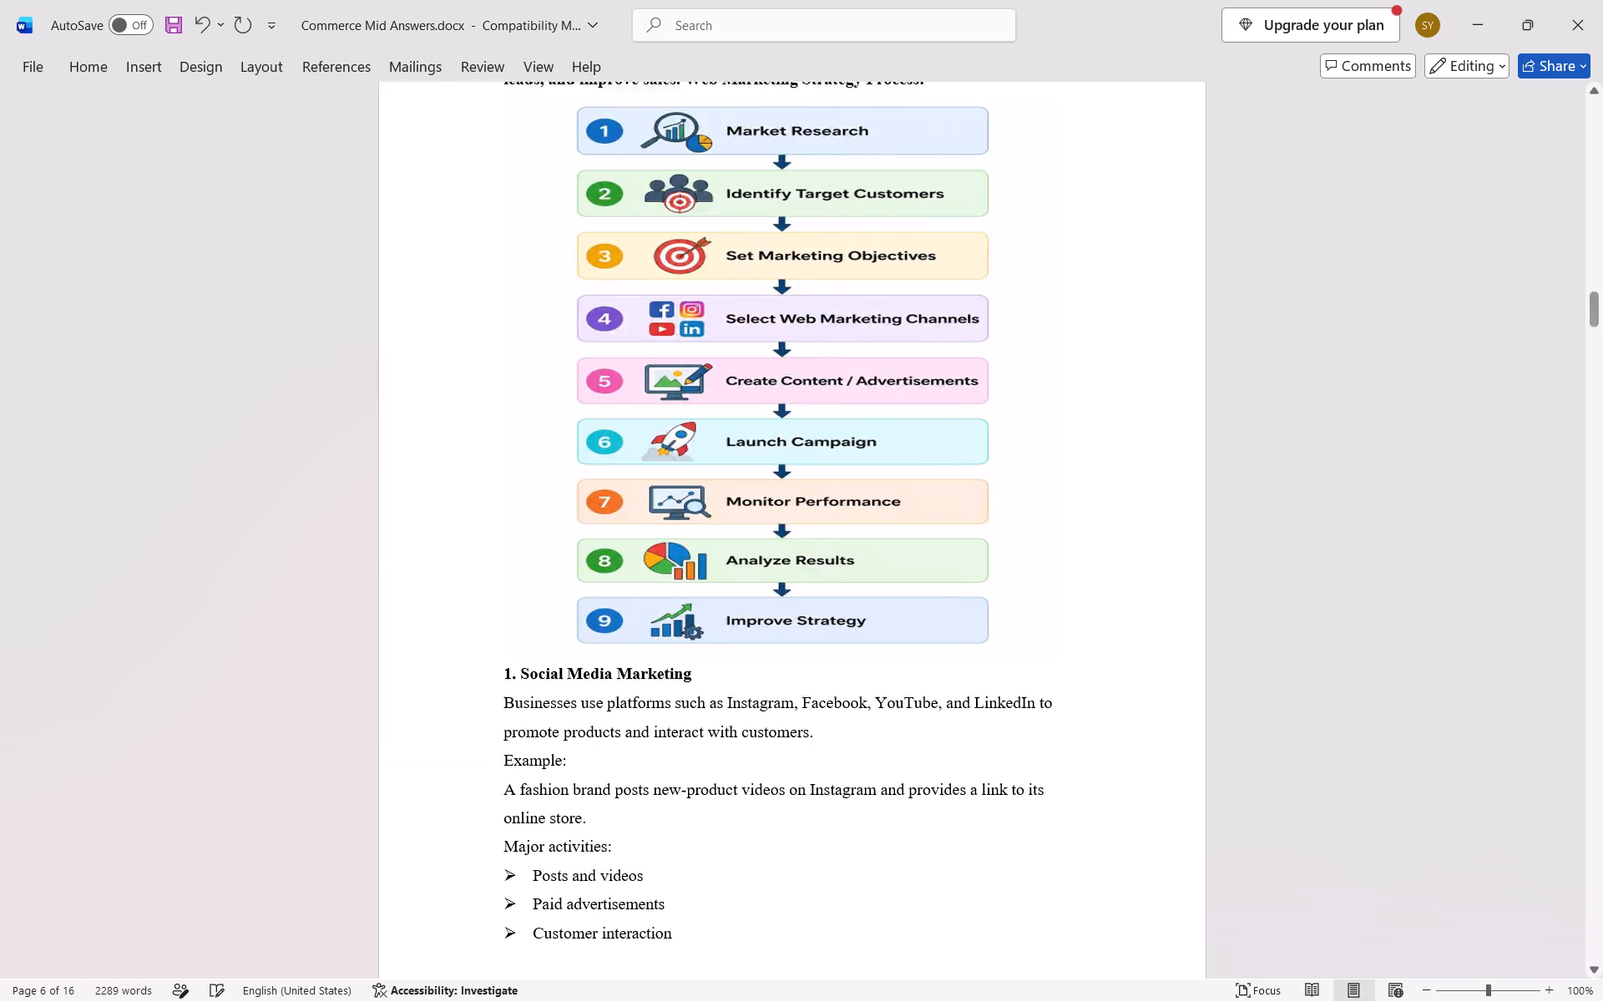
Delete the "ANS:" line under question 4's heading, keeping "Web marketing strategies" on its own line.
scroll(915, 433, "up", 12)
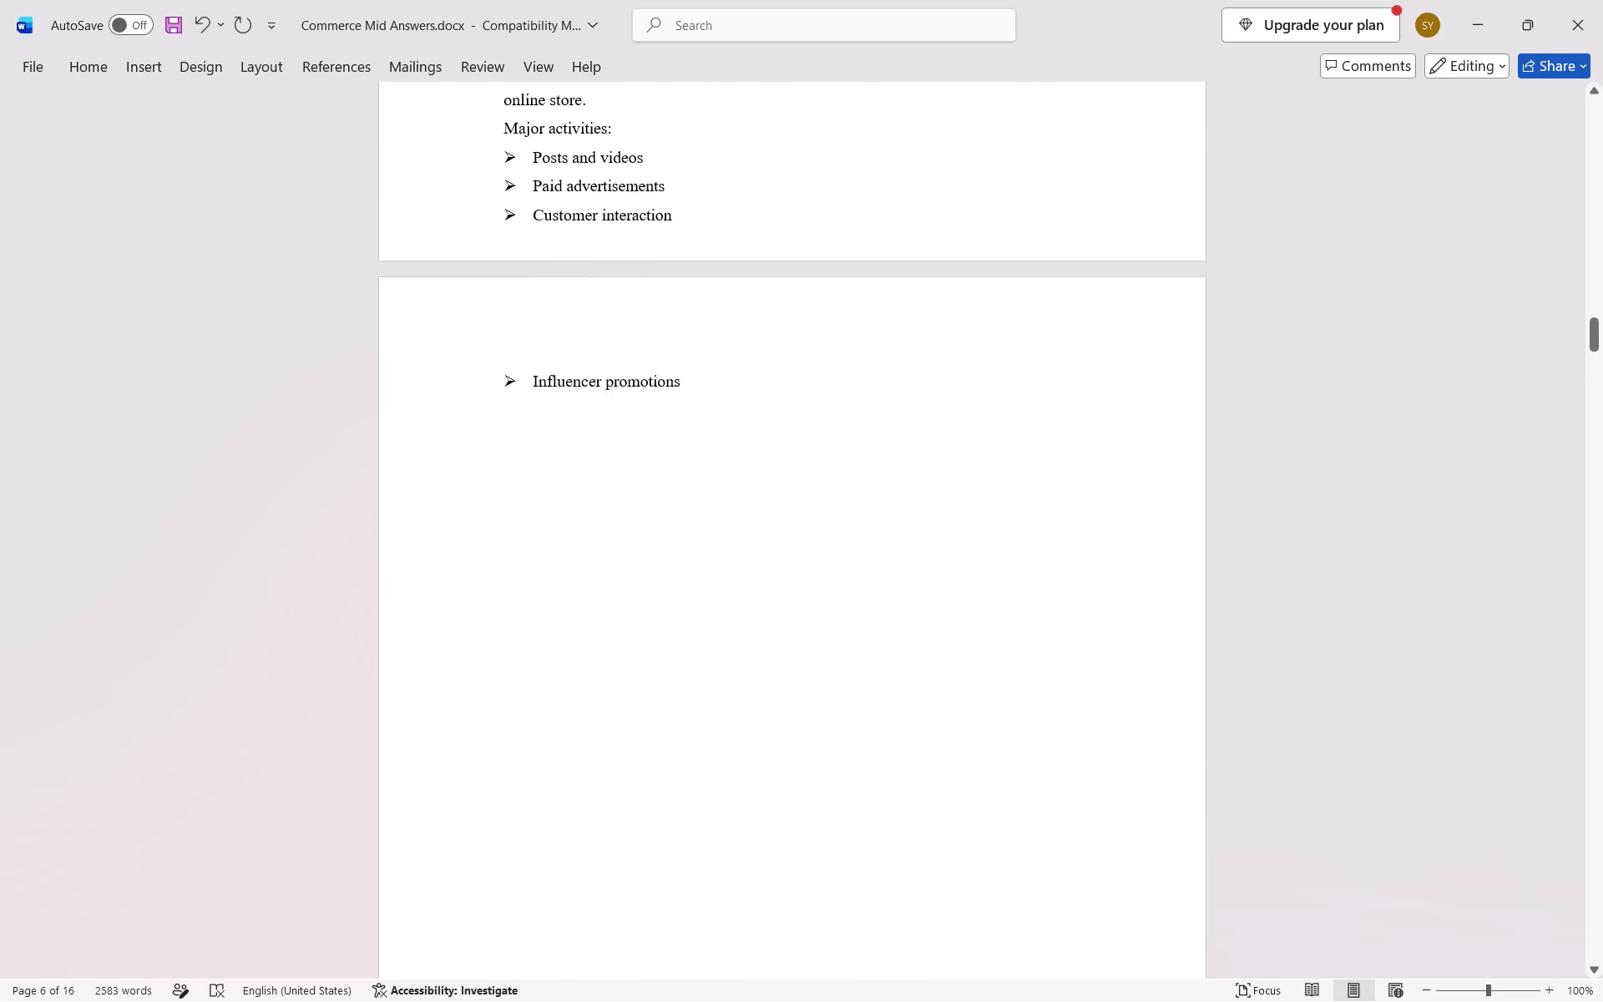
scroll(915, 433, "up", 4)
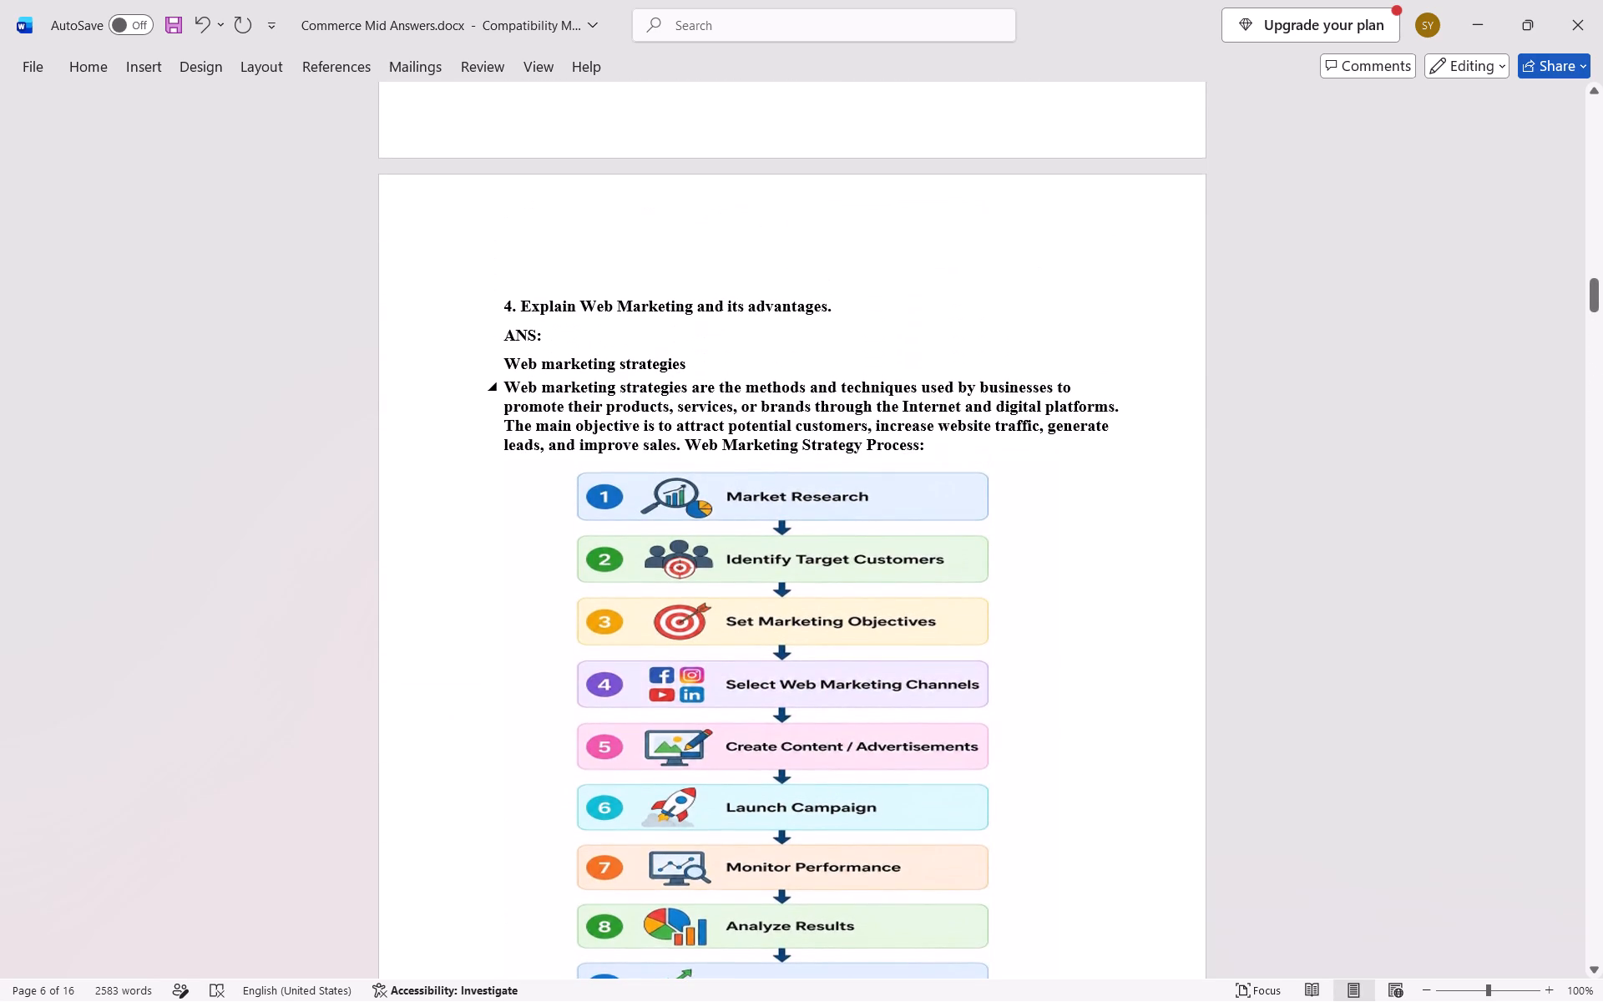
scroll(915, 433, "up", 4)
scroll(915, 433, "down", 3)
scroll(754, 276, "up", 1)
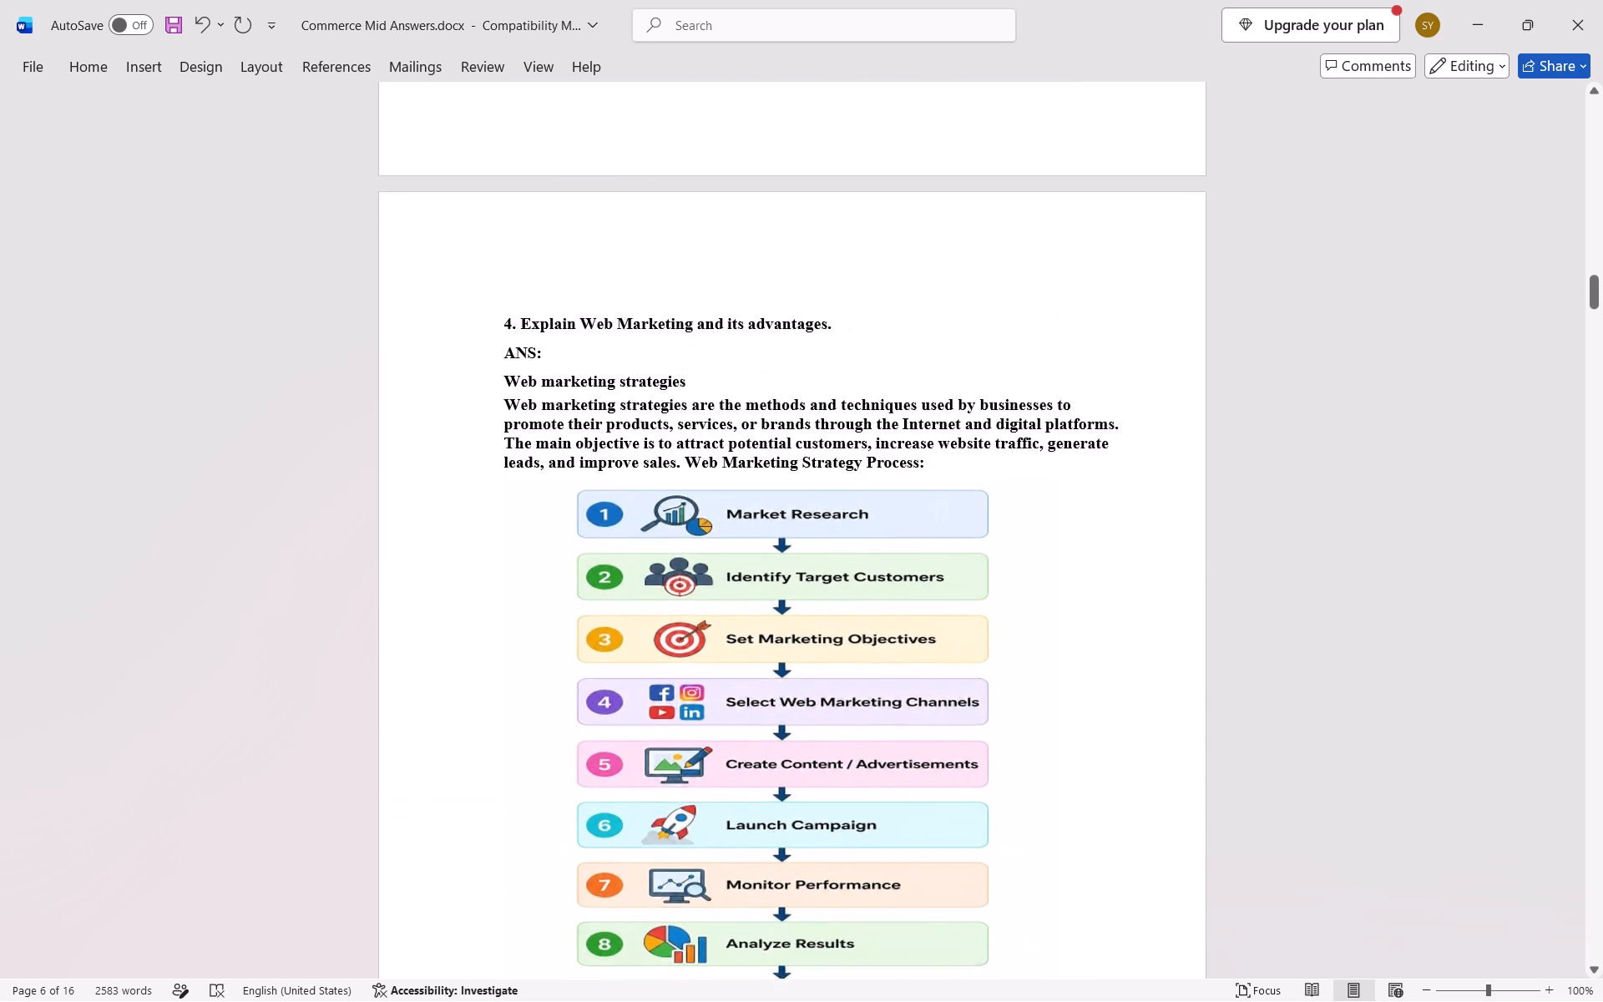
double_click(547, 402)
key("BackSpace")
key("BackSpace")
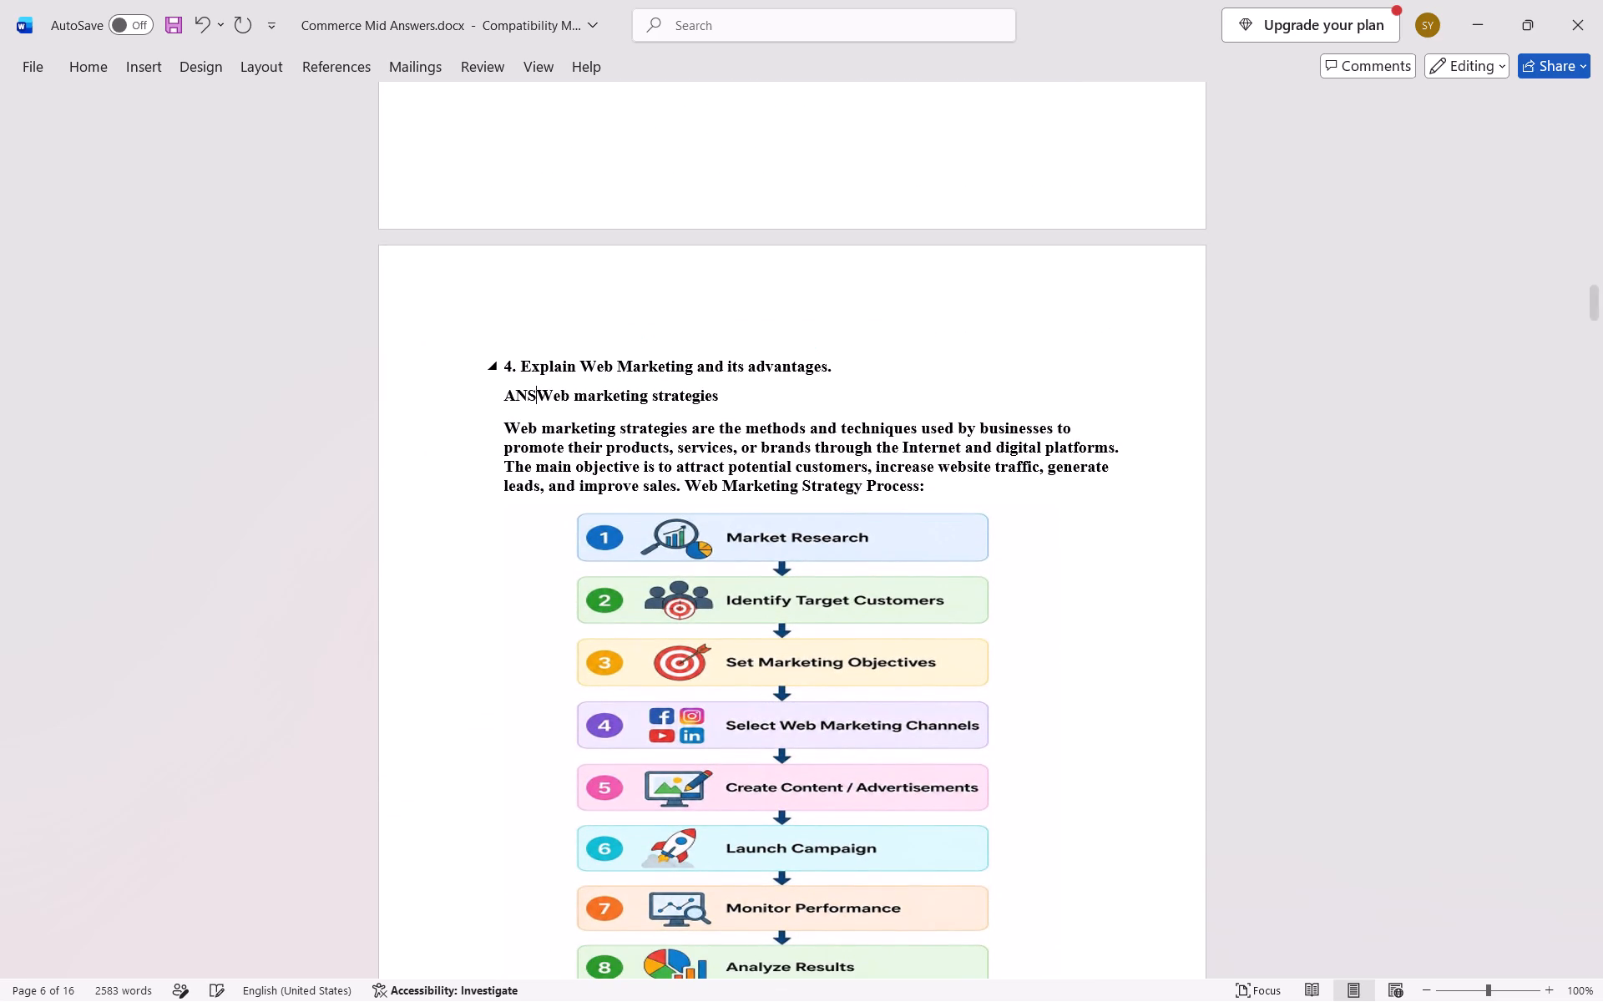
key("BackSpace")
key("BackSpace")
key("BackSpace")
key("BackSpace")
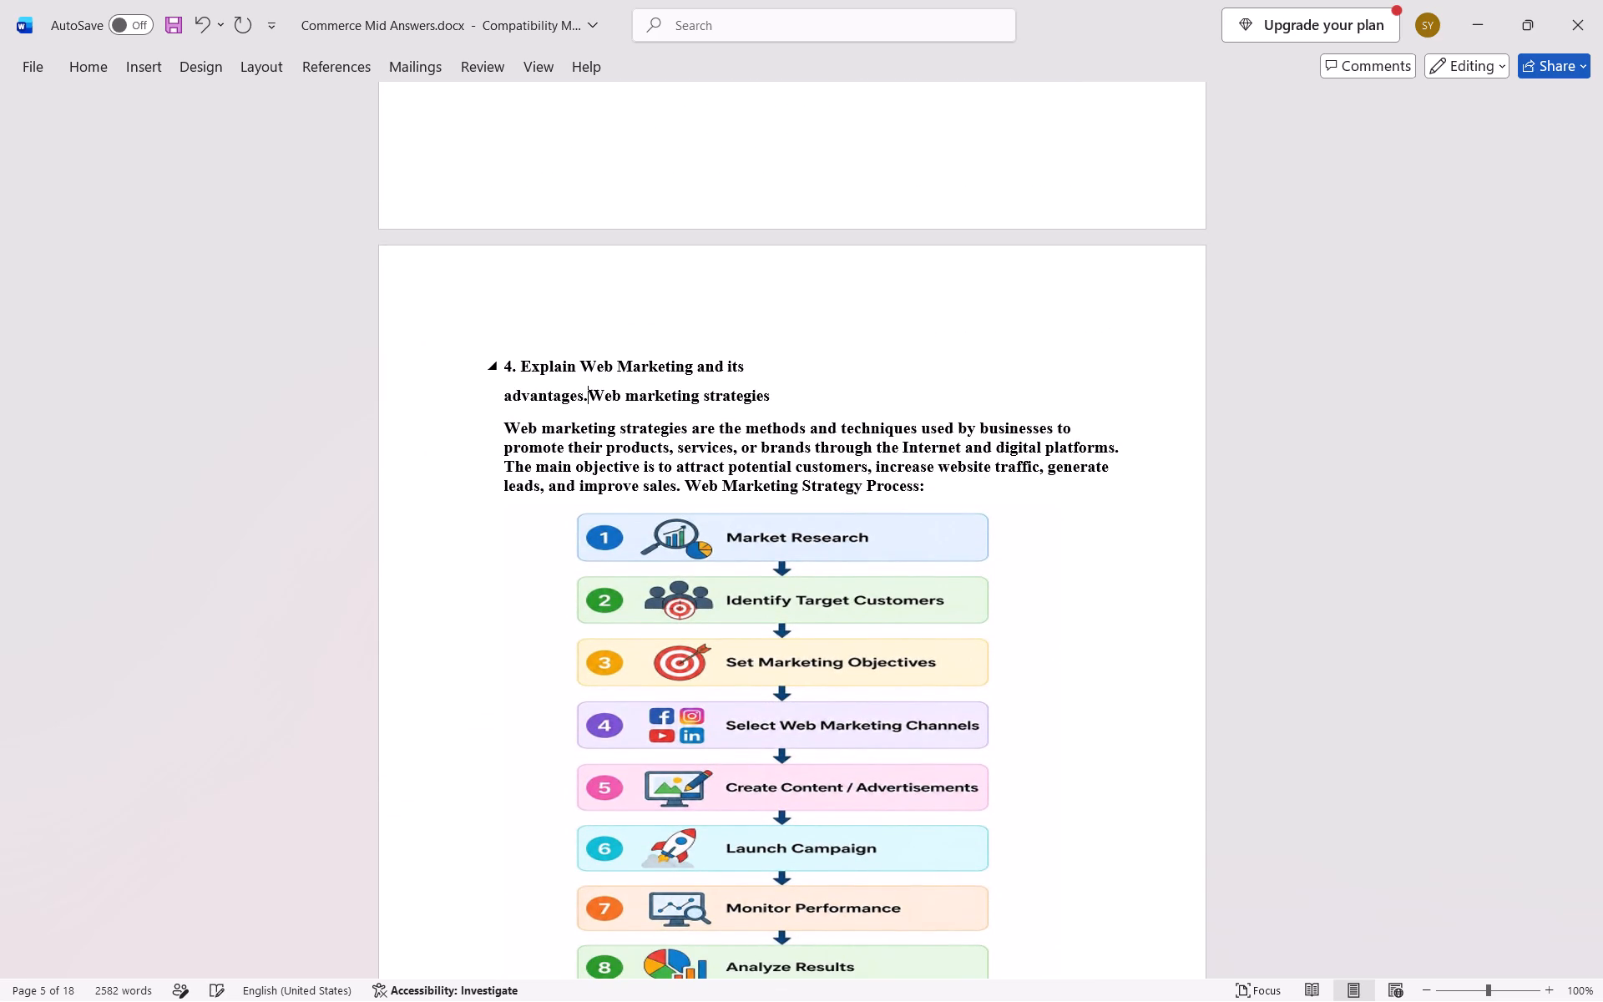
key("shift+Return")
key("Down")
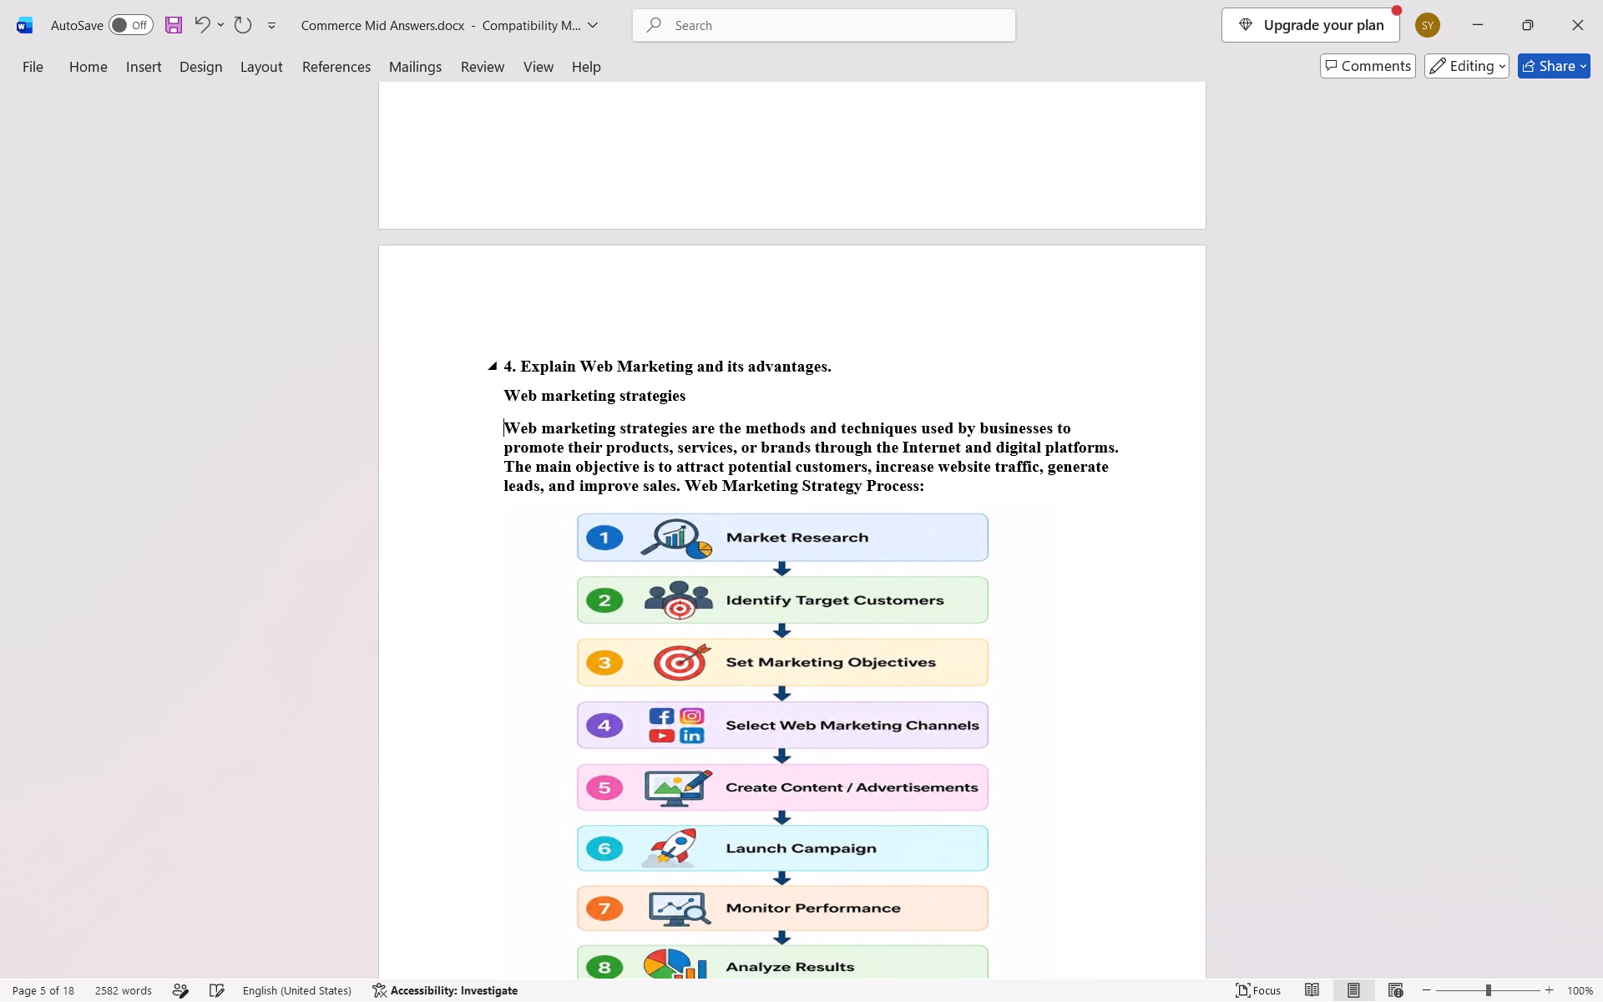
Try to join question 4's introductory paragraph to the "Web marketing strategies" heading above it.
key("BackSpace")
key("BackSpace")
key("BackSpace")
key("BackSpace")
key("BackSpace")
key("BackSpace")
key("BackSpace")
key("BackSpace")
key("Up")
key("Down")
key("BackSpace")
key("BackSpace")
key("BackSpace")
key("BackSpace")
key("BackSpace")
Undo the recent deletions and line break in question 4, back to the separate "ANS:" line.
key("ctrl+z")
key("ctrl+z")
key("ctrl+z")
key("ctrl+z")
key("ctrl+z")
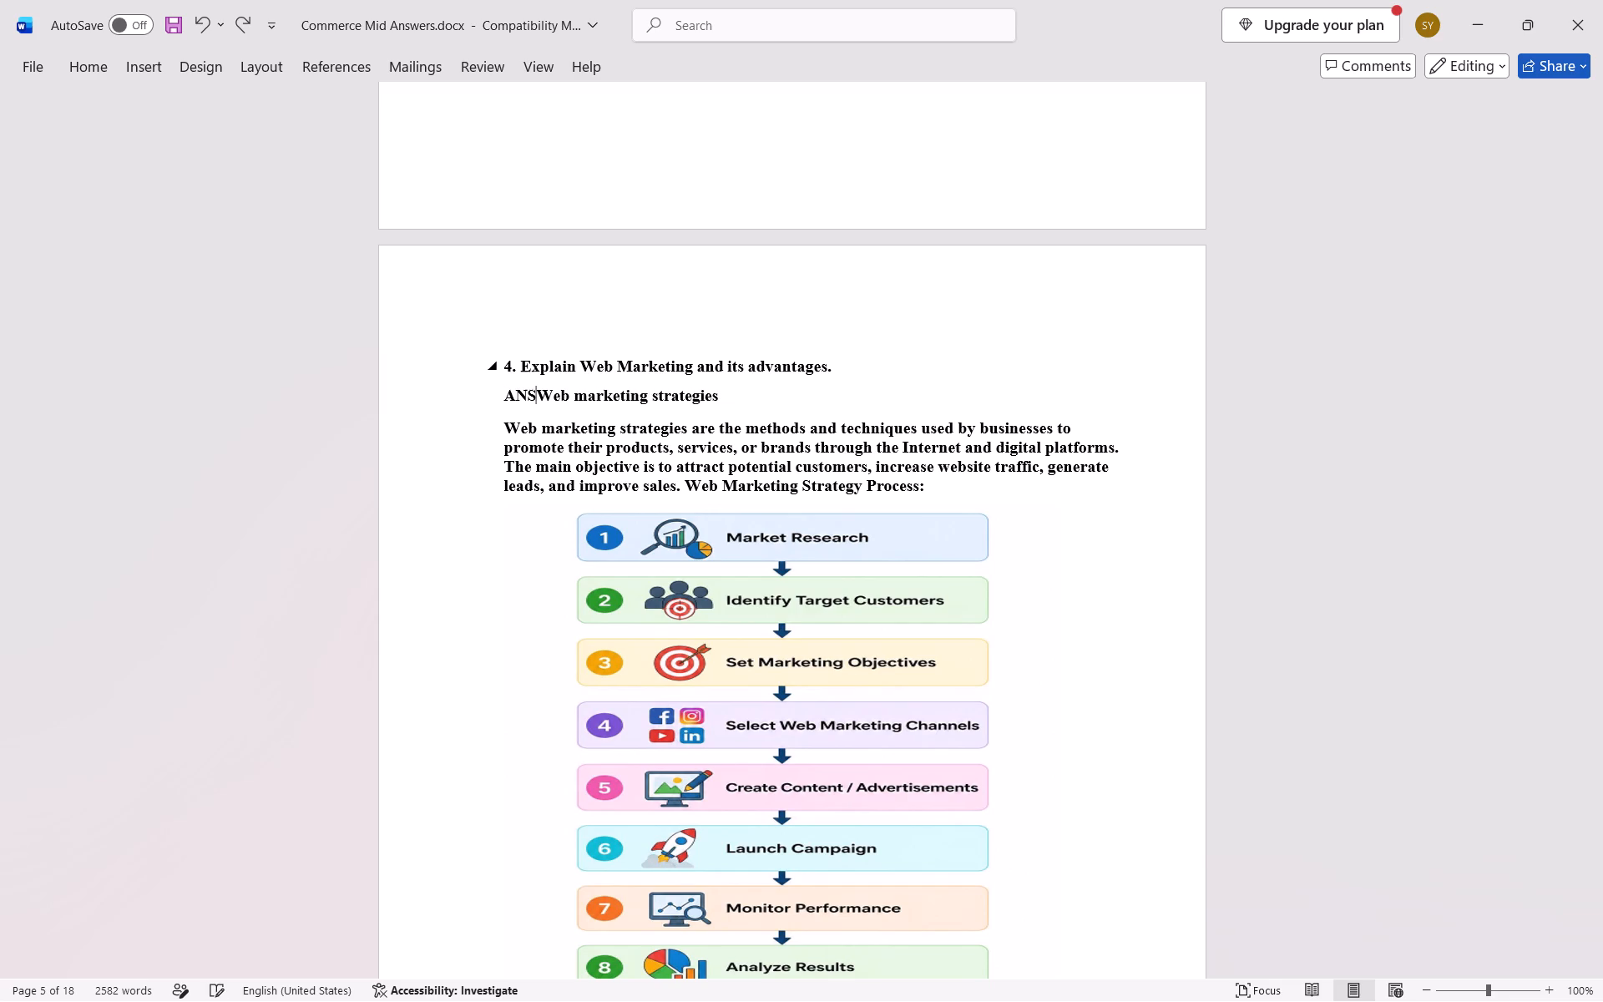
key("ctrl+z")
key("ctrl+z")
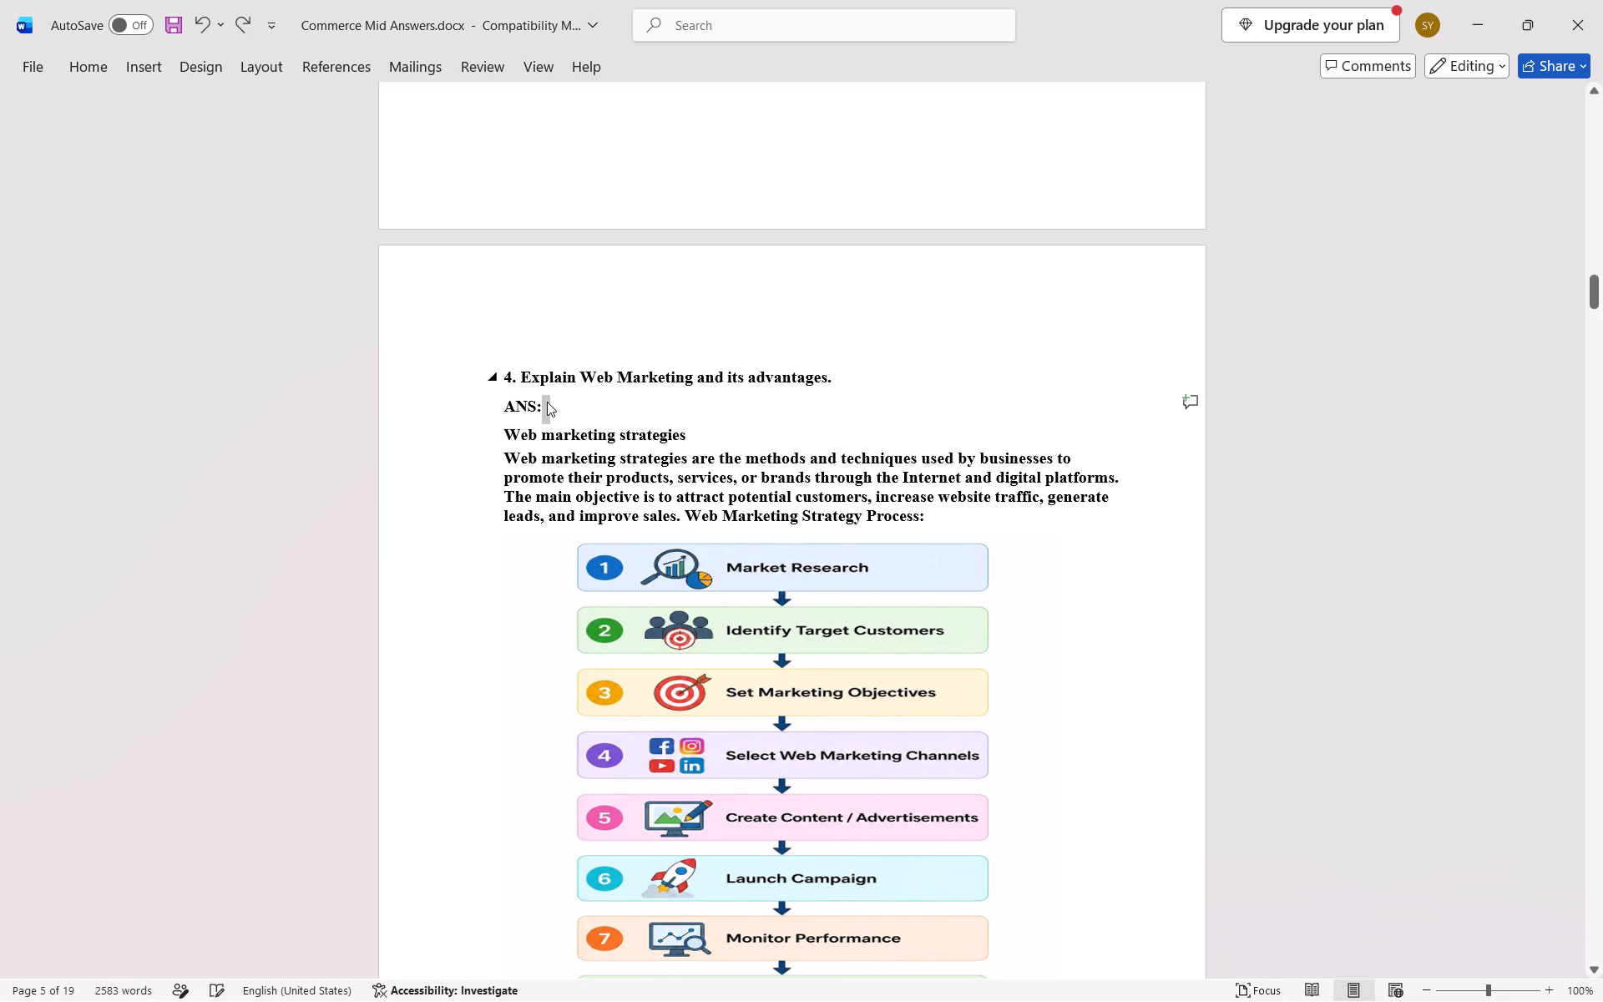
Join question 4's introductory paragraph onto the "Web marketing strategies" heading line, separated by a colon.
left_click(547, 402)
left_click(505, 461)
key("BackSpace")
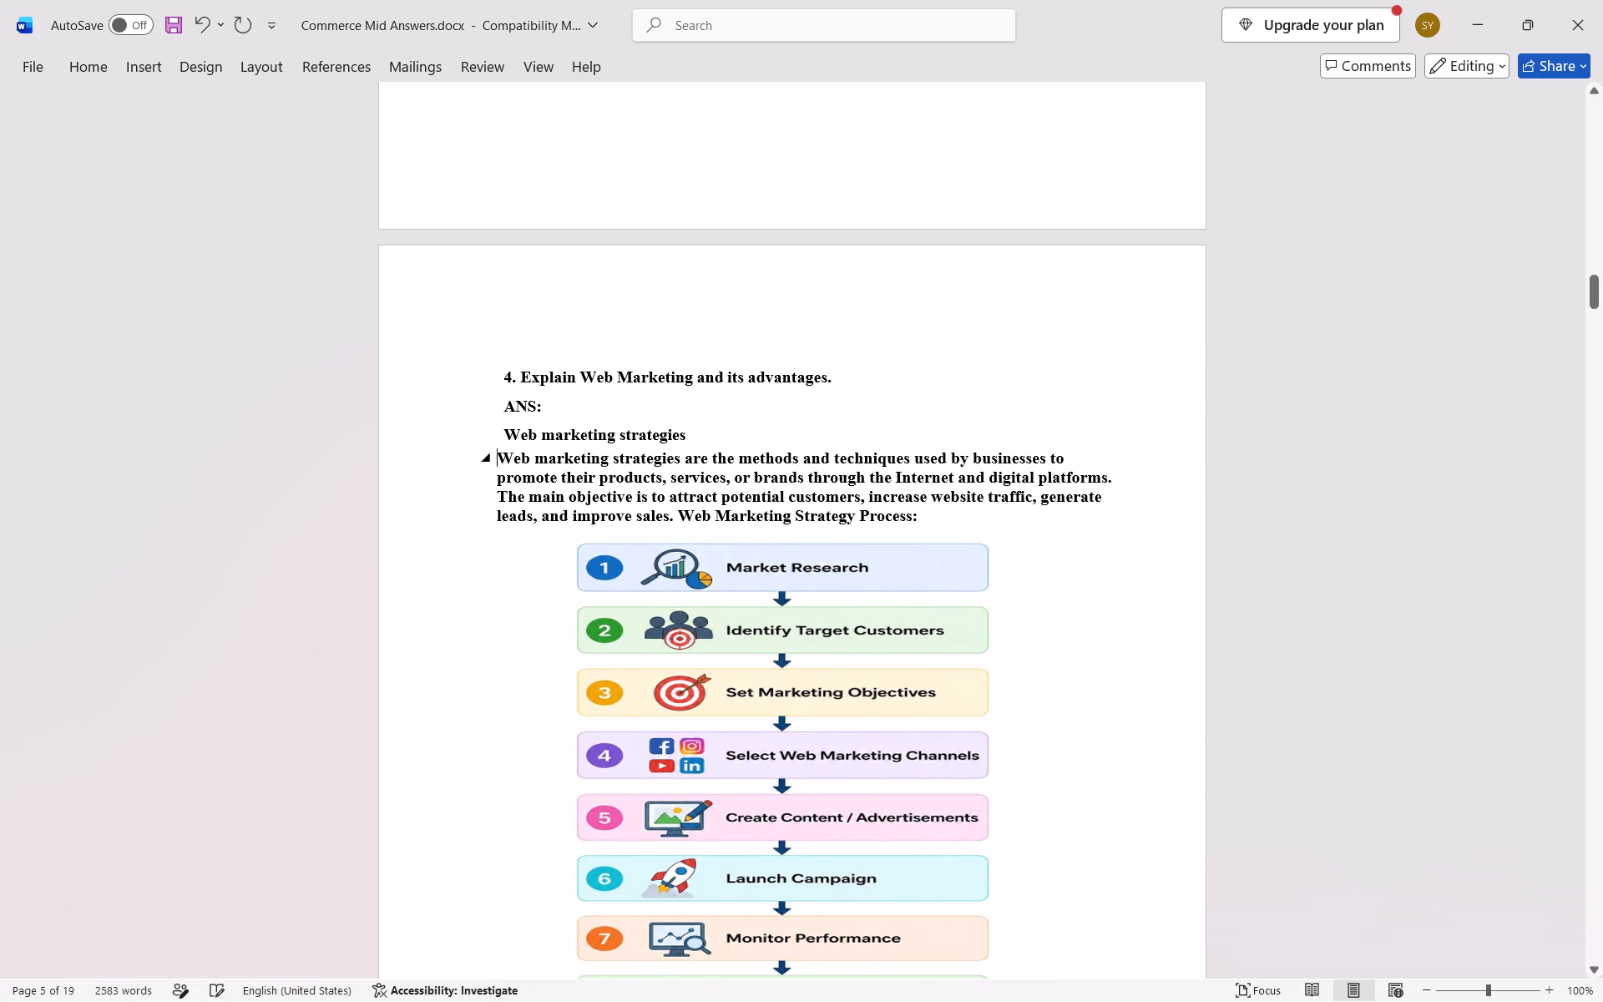
key("BackSpace")
key("shift+colon")
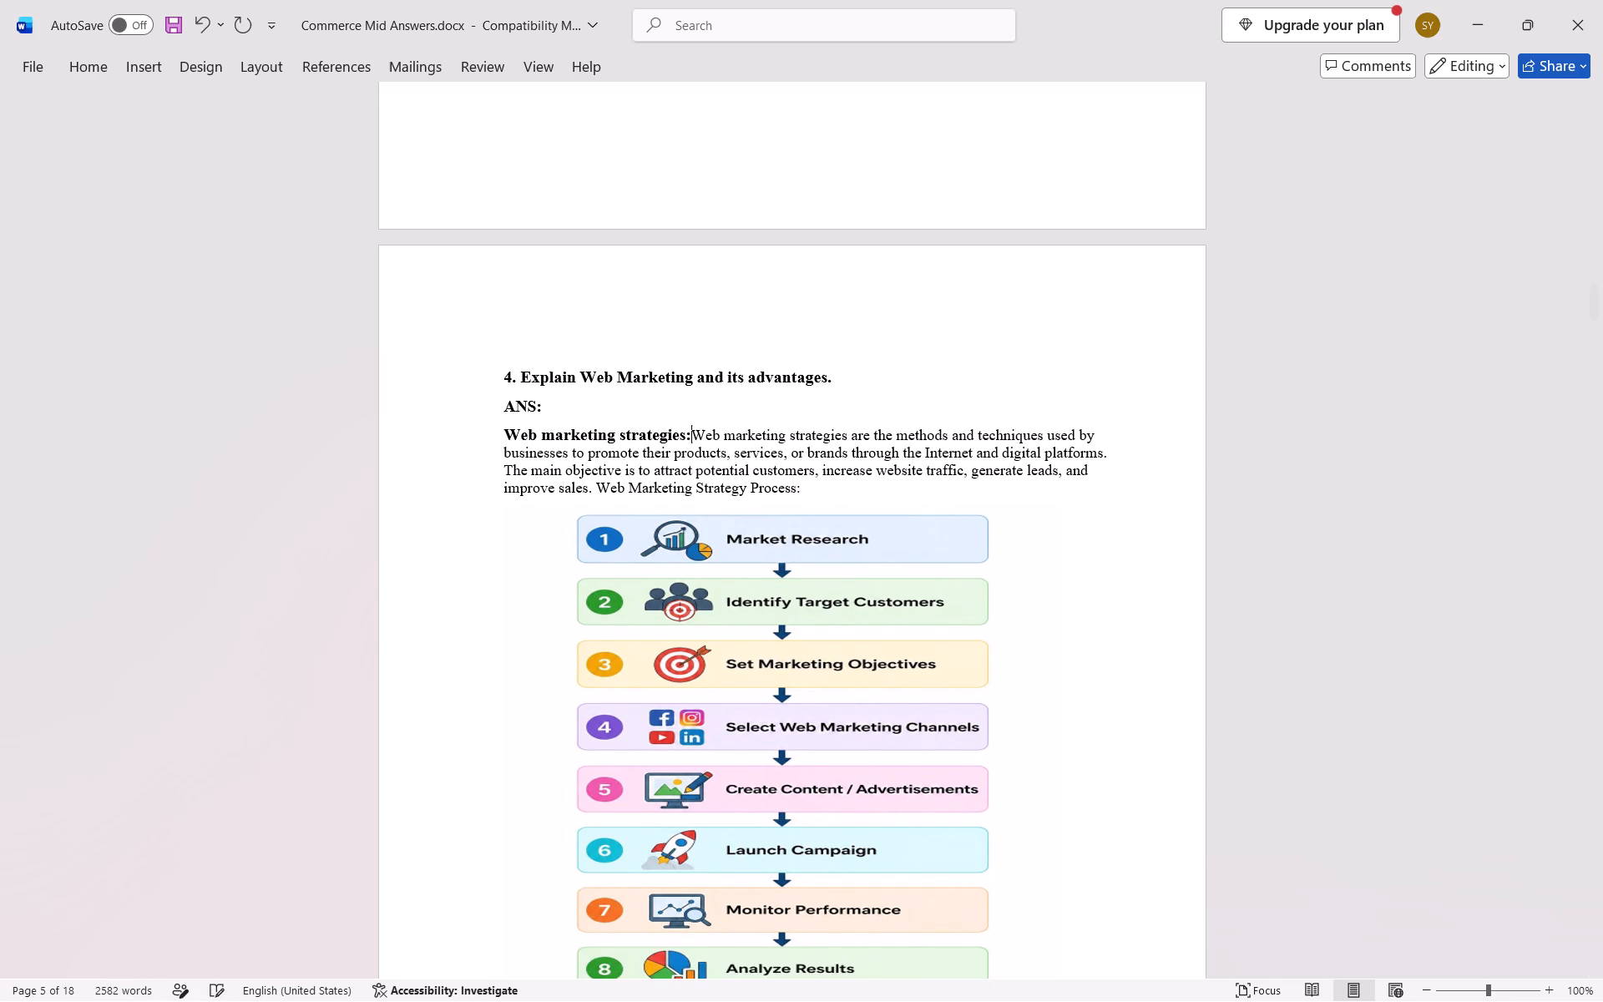
Replace question 4's "ANS:" line with "A)" placed directly before "Web marketing strategies:".
key("ctrl+Left")
key("ctrl+Left")
key("ctrl+Left")
key("ctrl+Left")
key("BackSpace")
key("BackSpace")
key("BackSpace")
key("BackSpace")
key("BackSpace")
key("BackSpace")
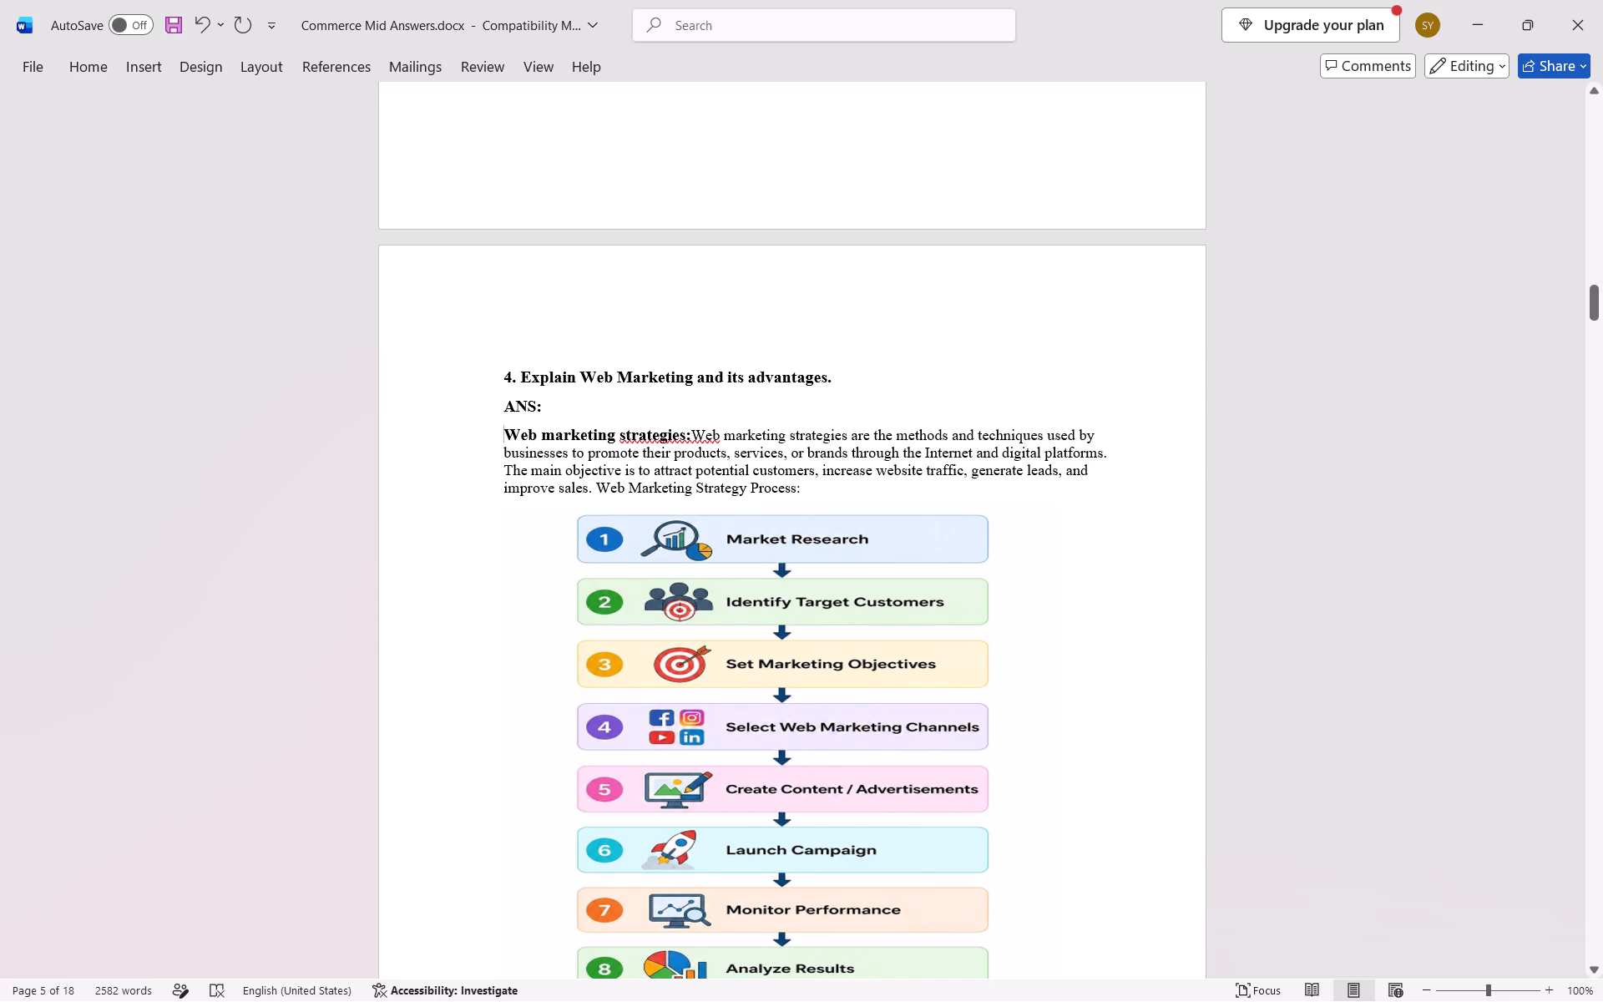
left_click_drag(548, 399, 490, 404)
key("BackSpace")
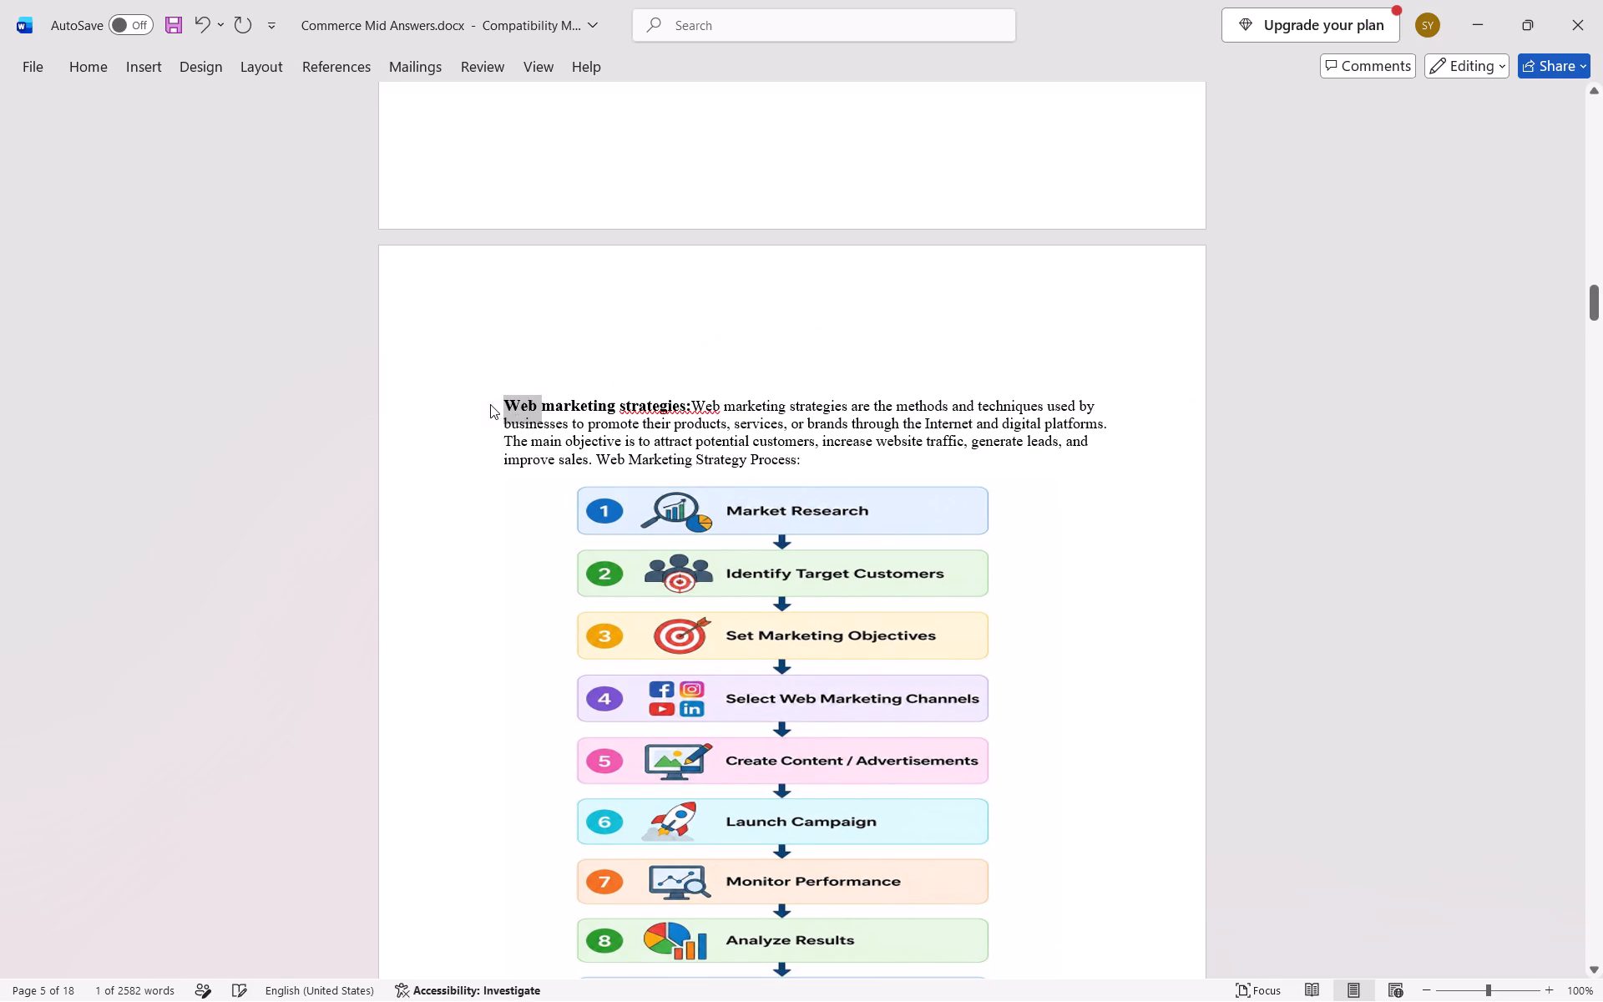
key("Down")
key("Down")
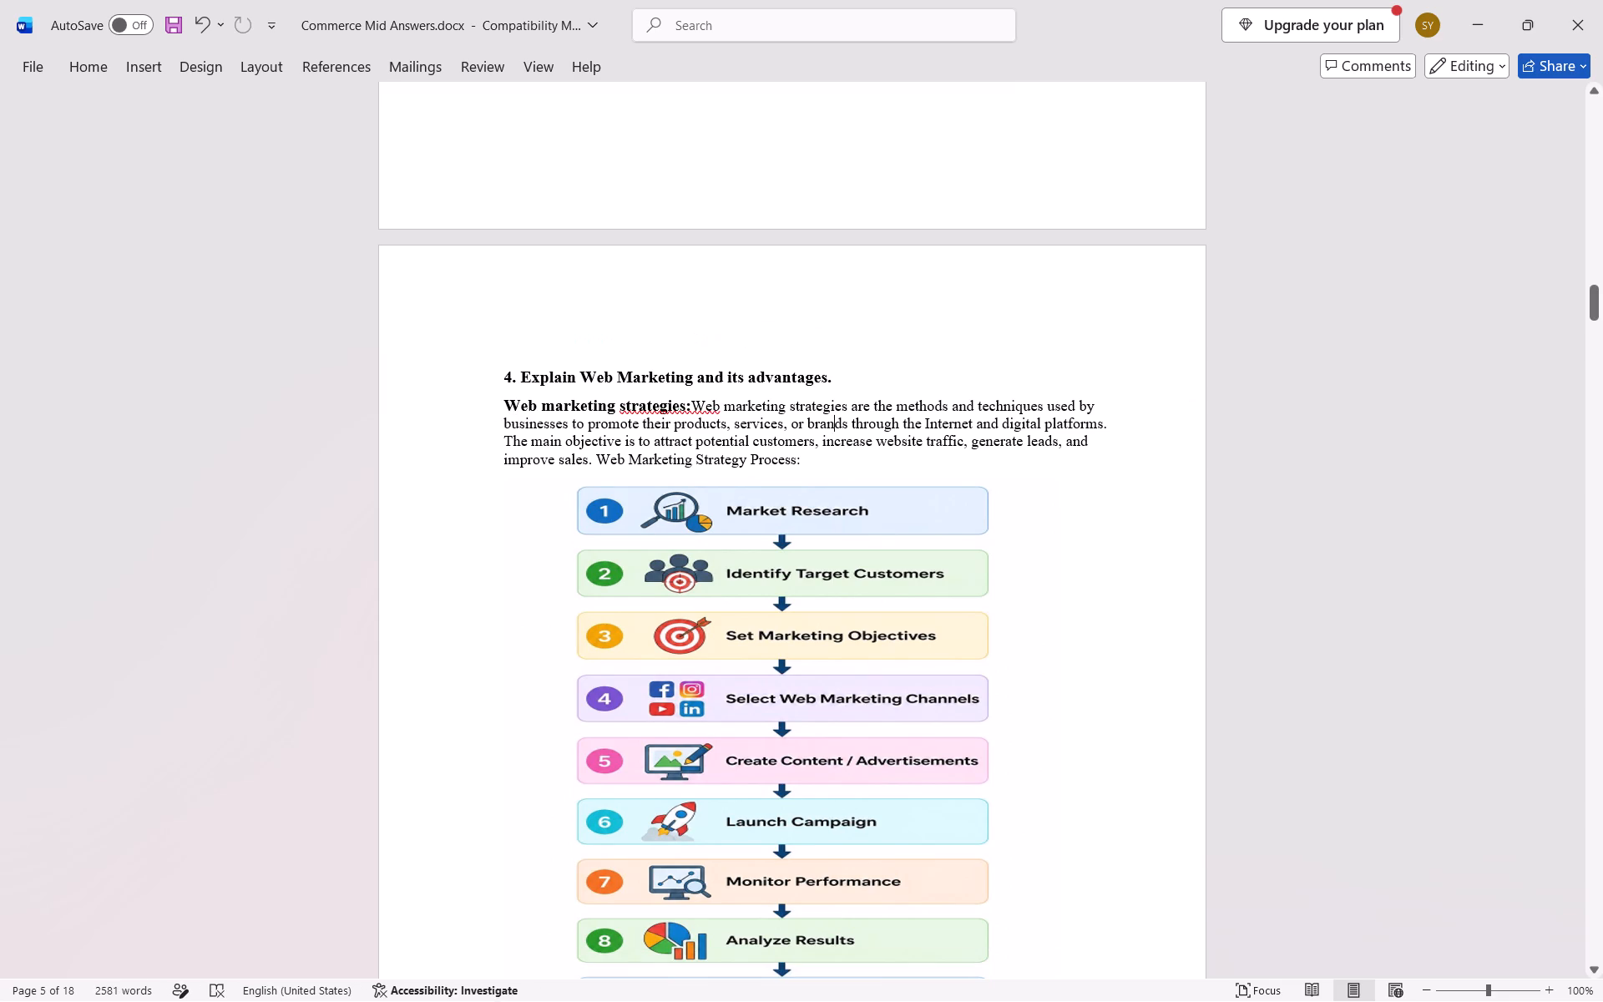
left_click(508, 402)
key("shift+a")
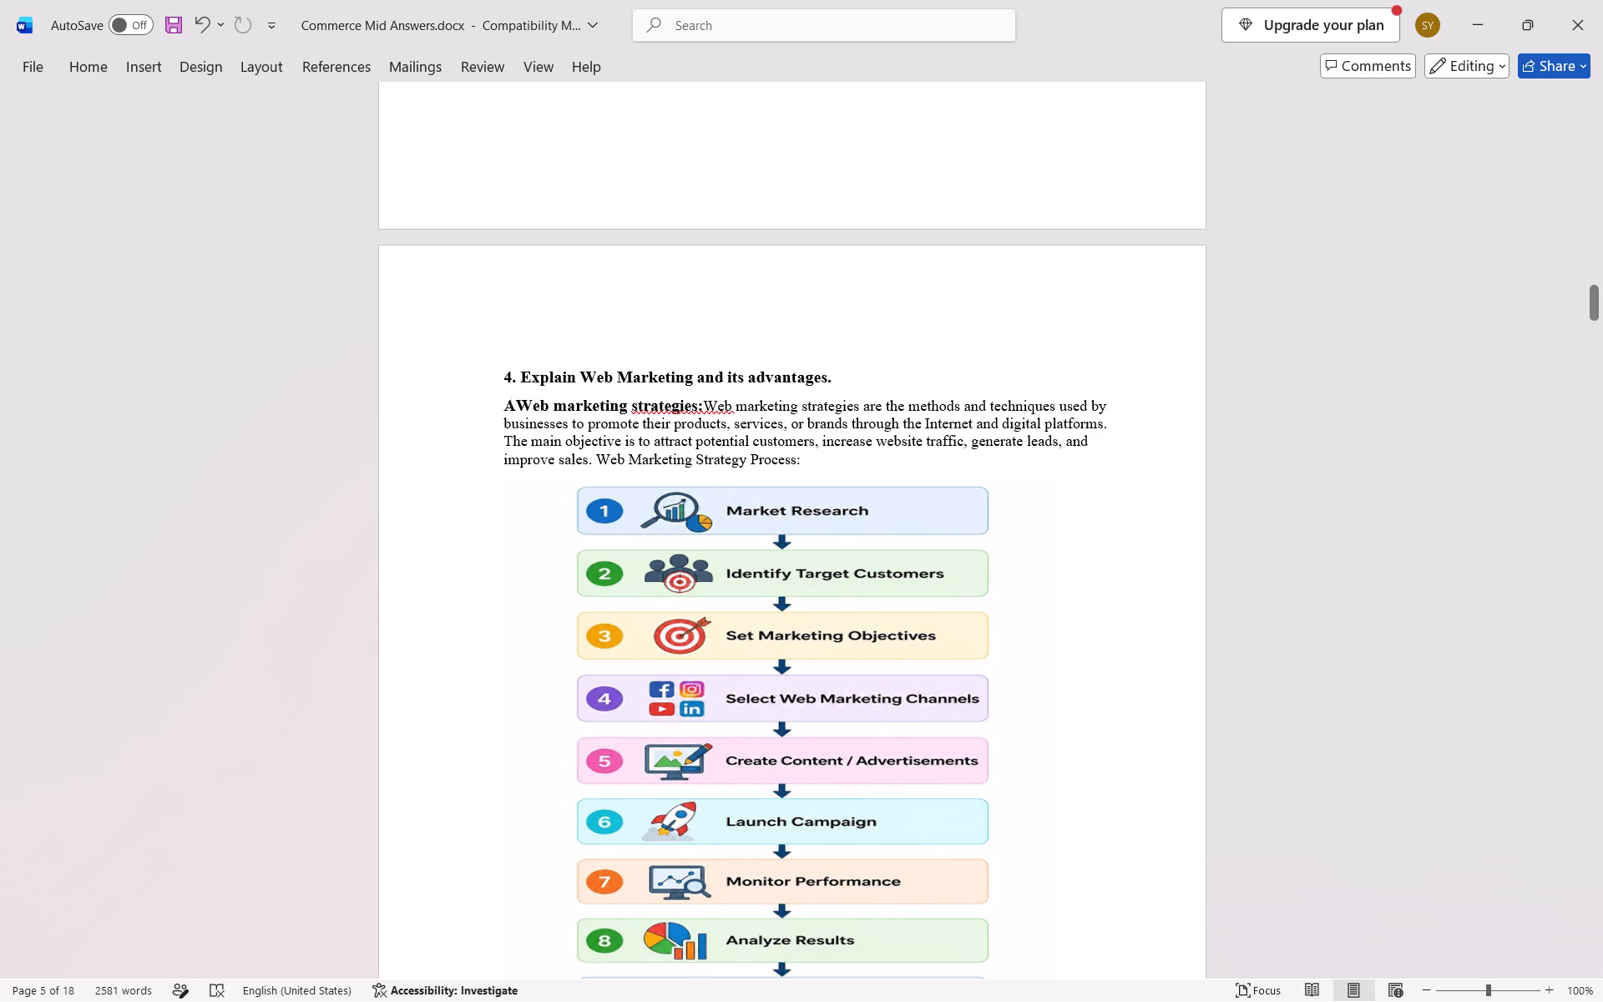
key("shift+parenright")
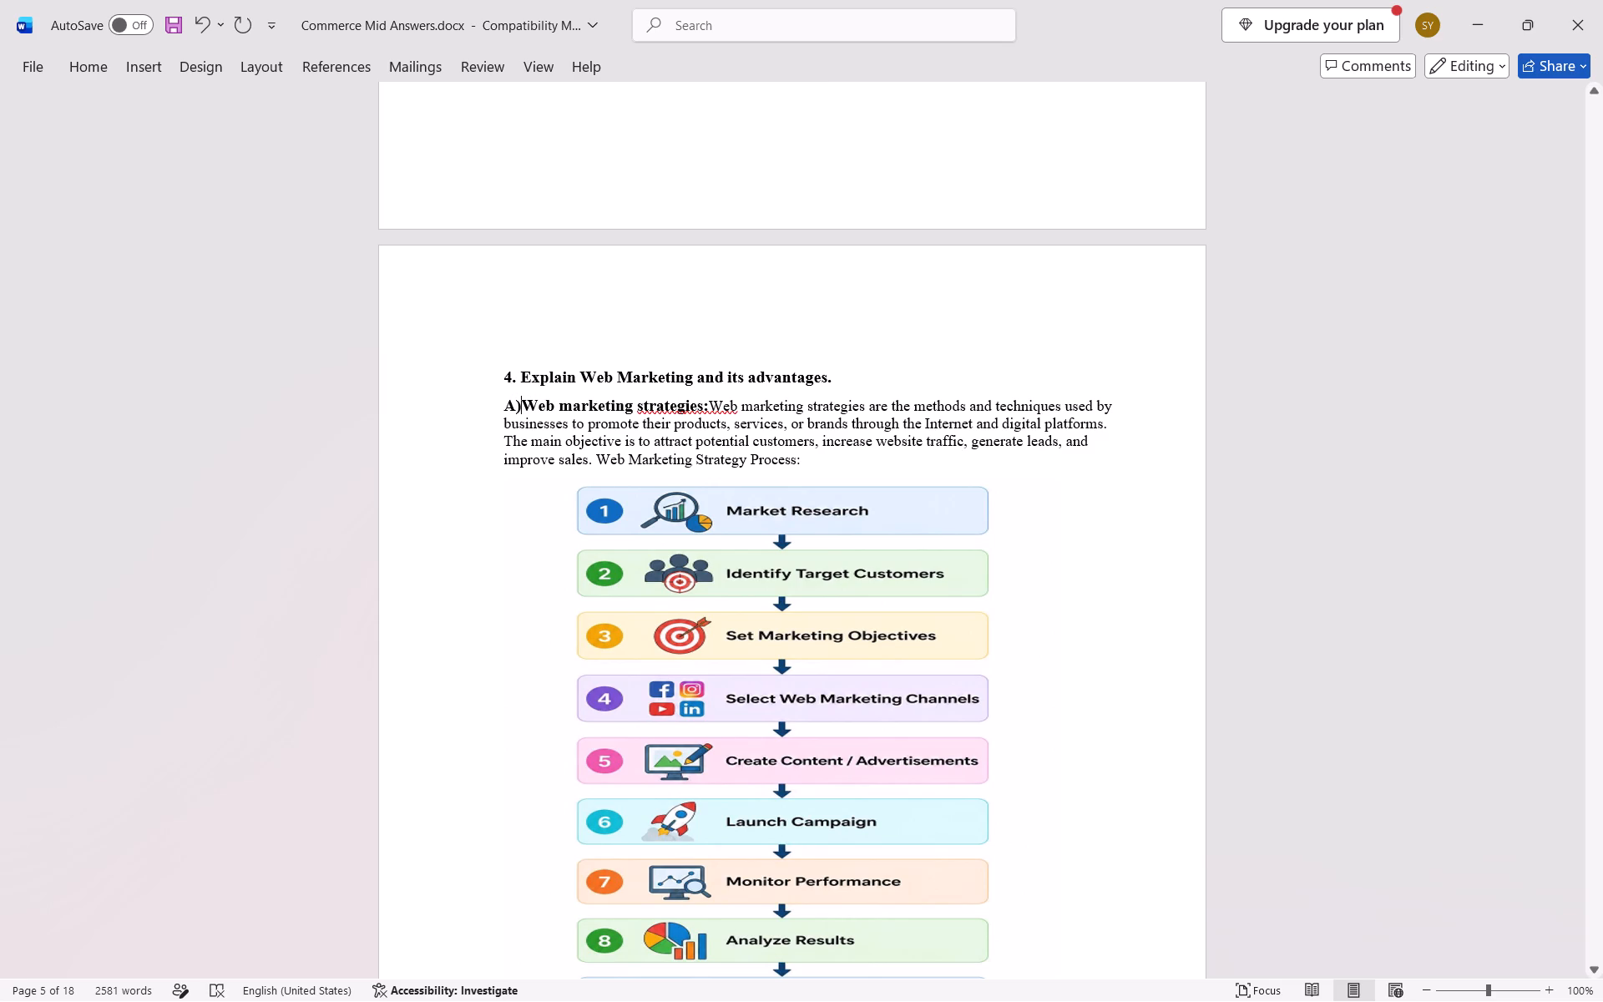
Resize the Web Marketing Strategy Process diagram to about four-fifths of its height and slightly wider, matching the width of the paragraph above.
scroll(741, 528, "down", 3)
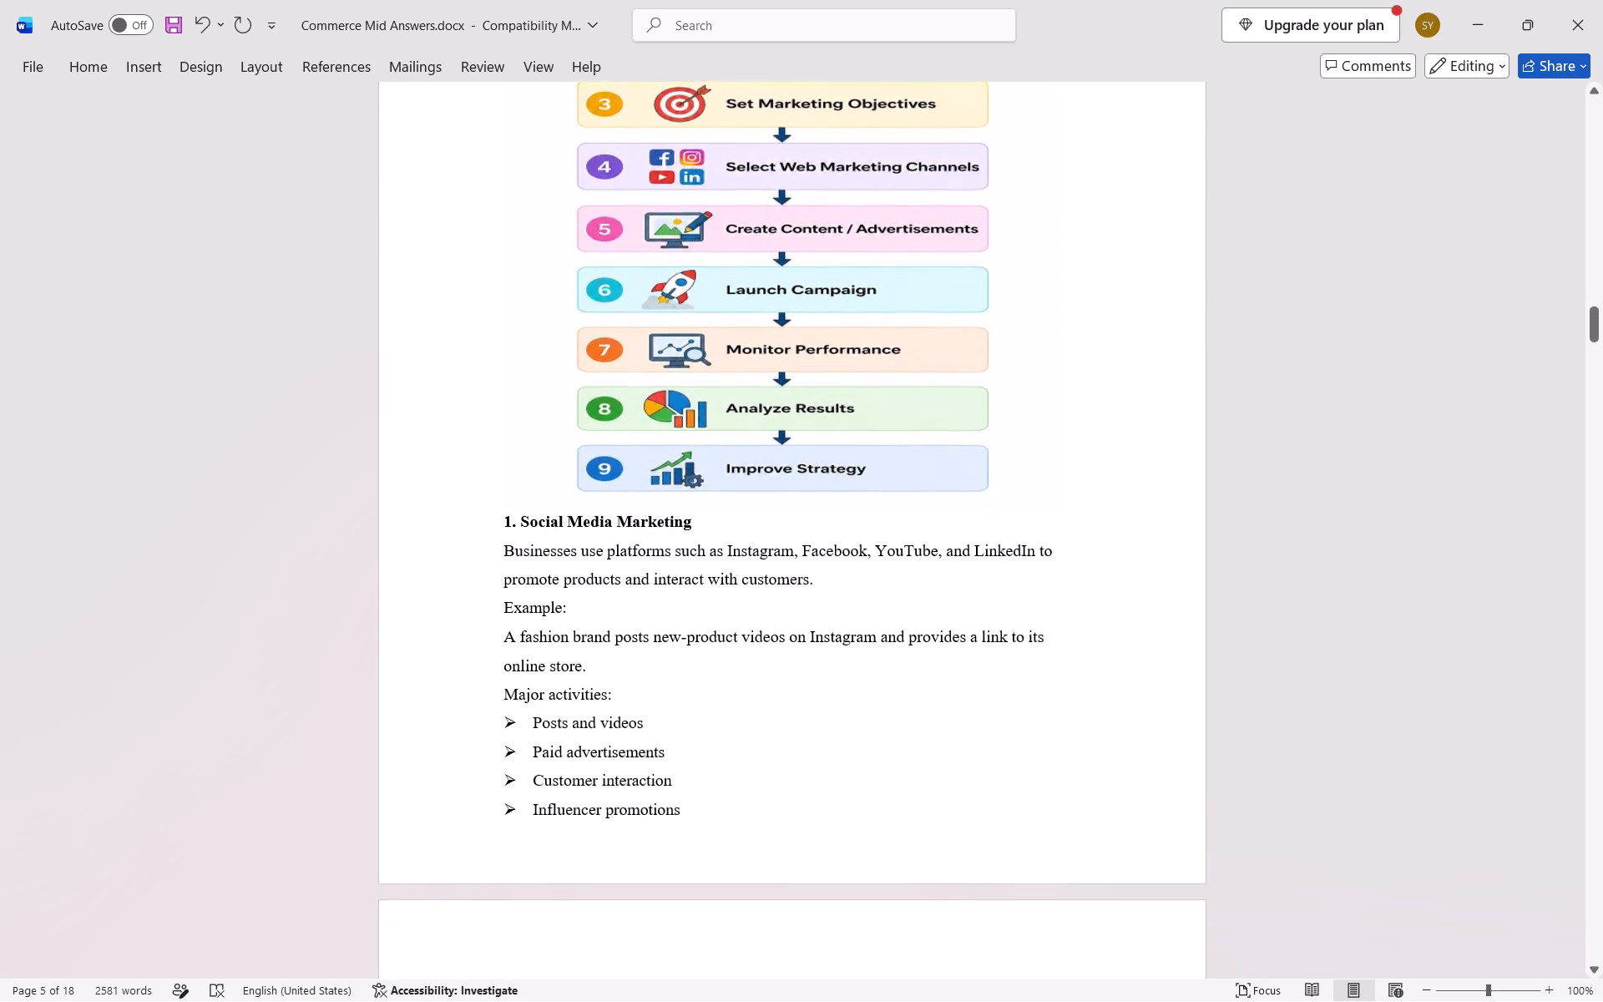
scroll(741, 528, "down", 3)
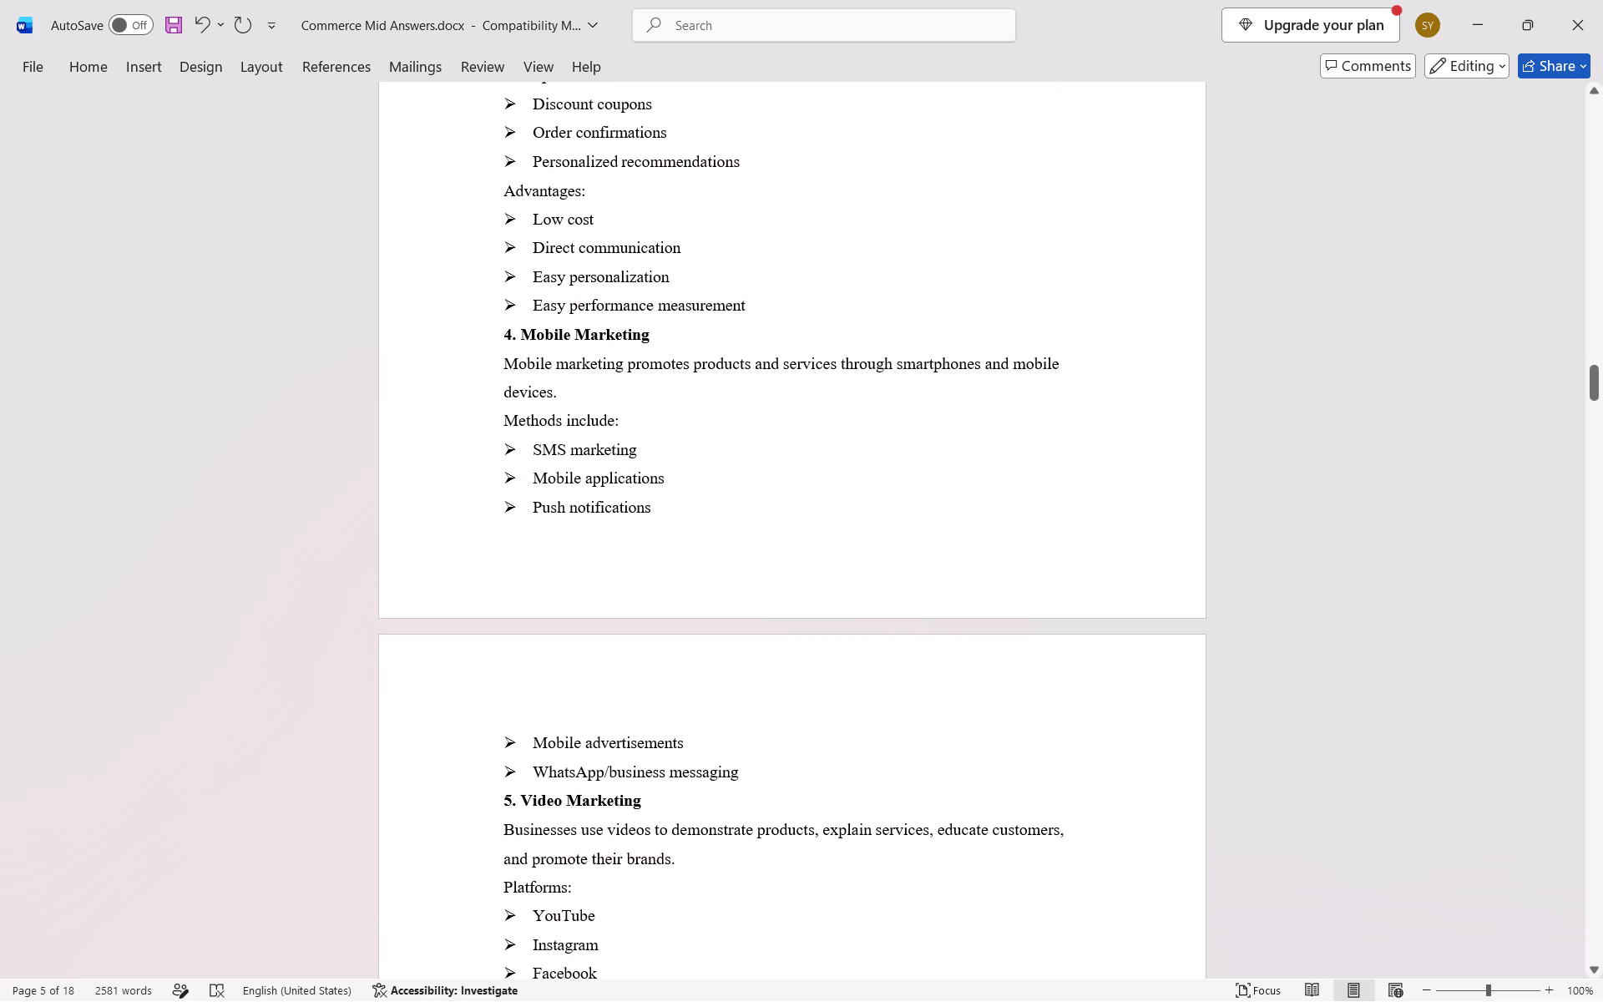
scroll(741, 528, "down", 3)
scroll(741, 528, "up", 2)
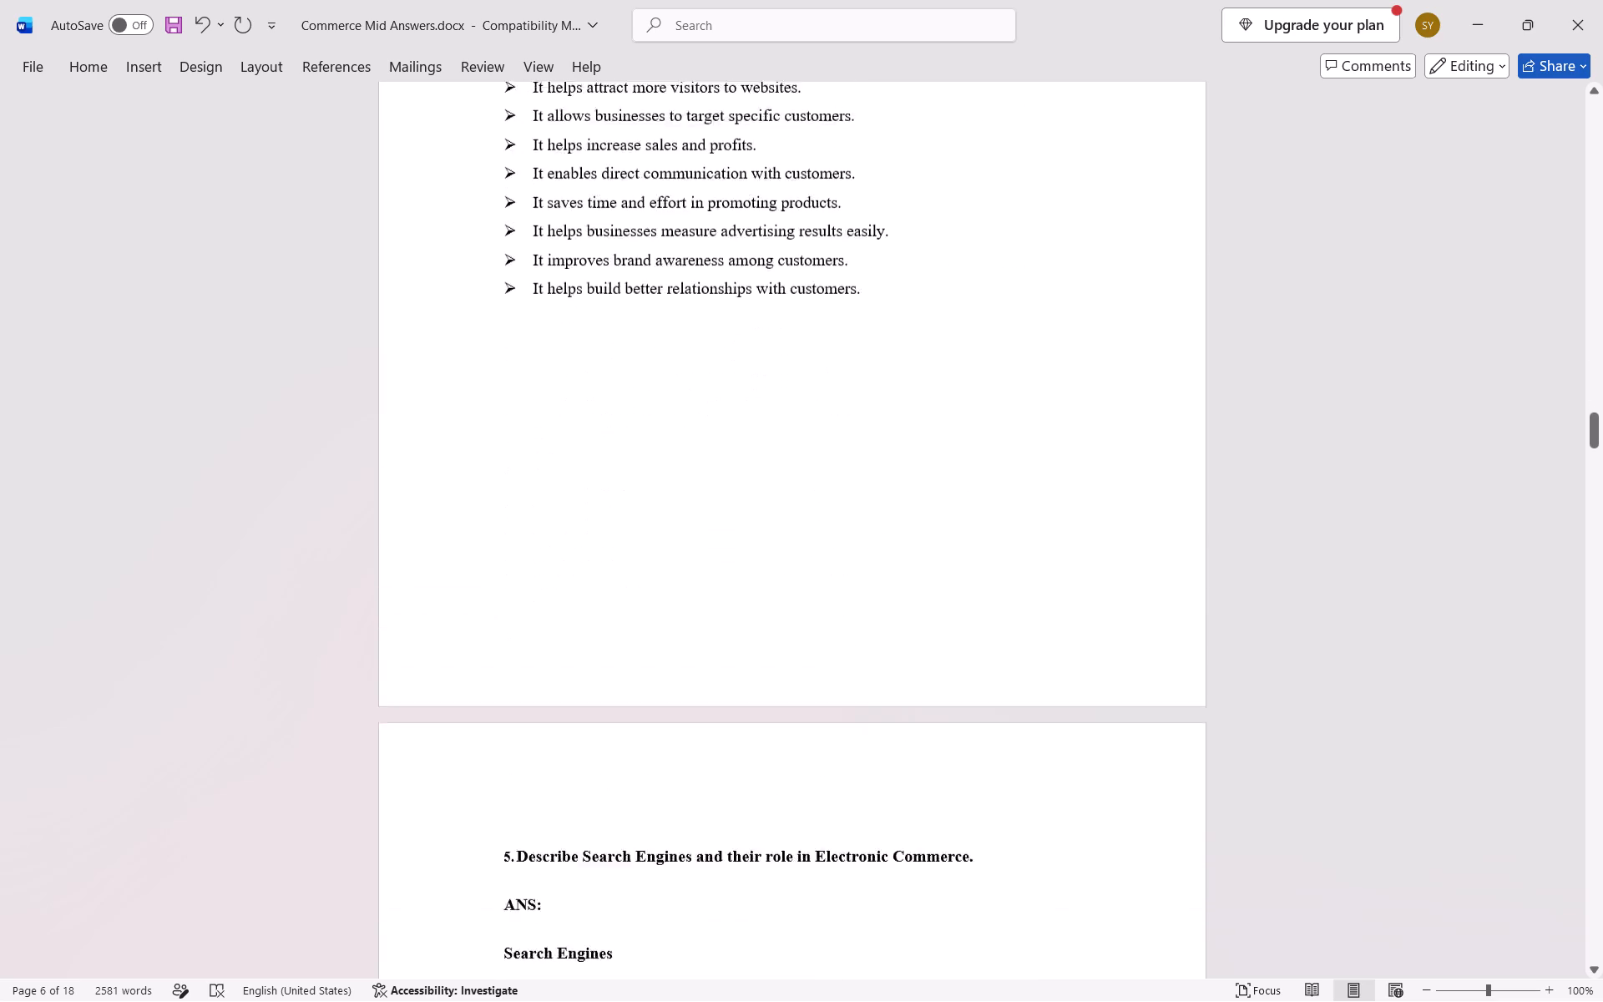
scroll(741, 528, "up", 2)
scroll(741, 528, "down", 2)
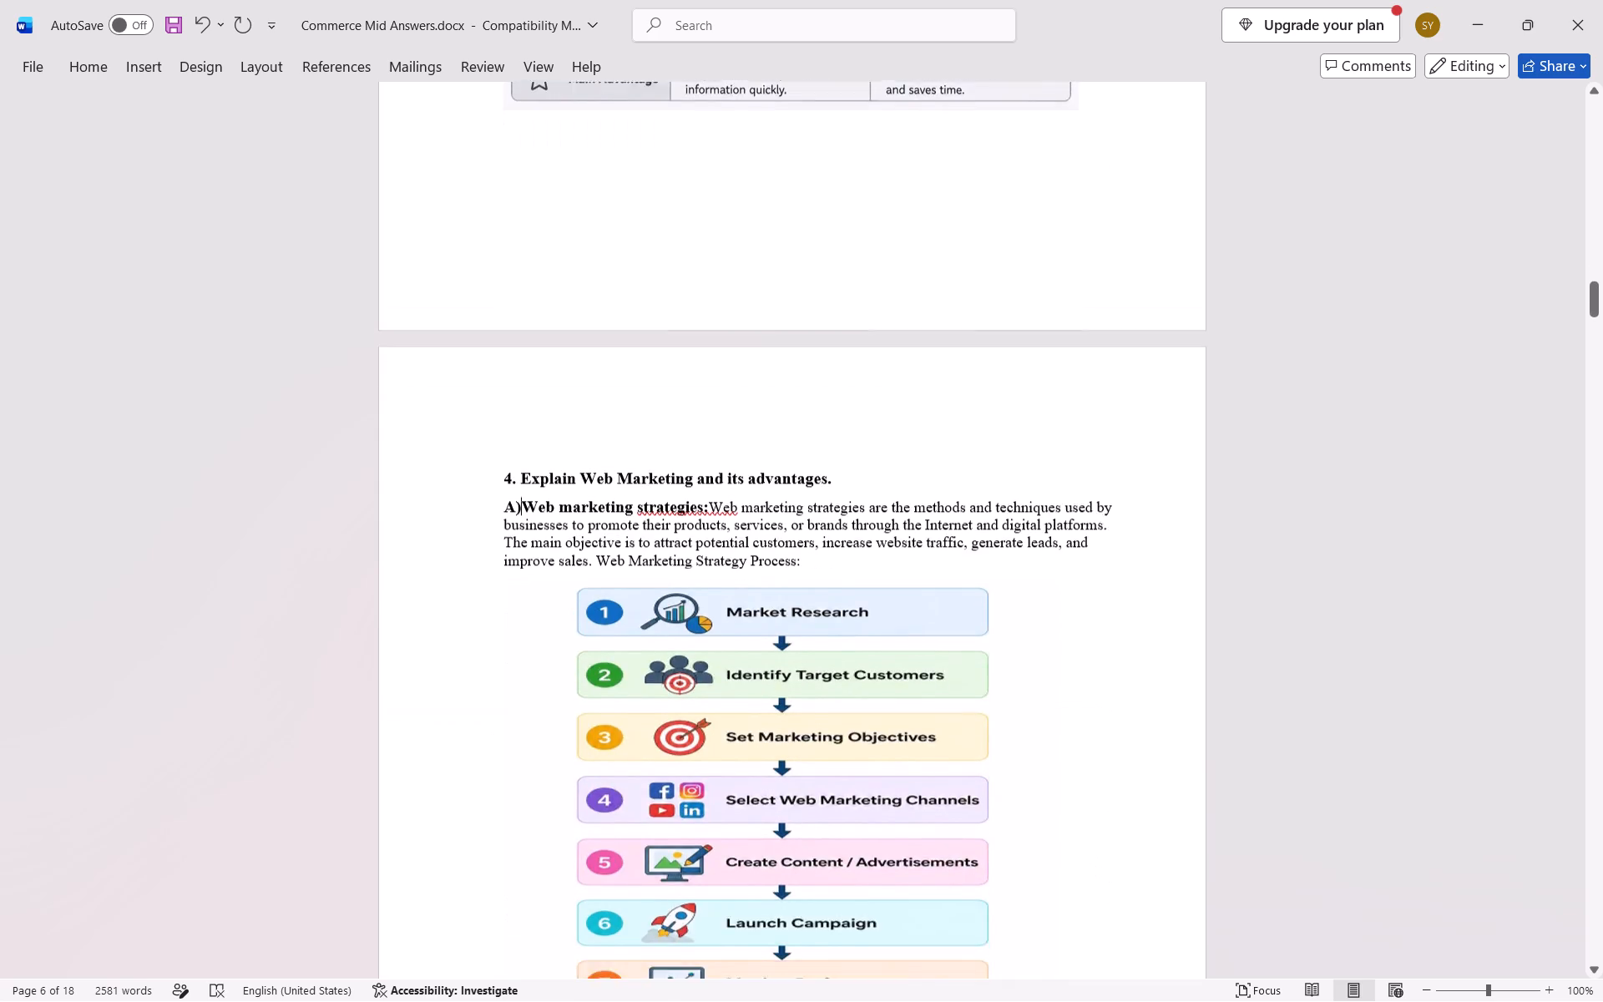
scroll(741, 528, "down", 1)
scroll(795, 398, "down", 1)
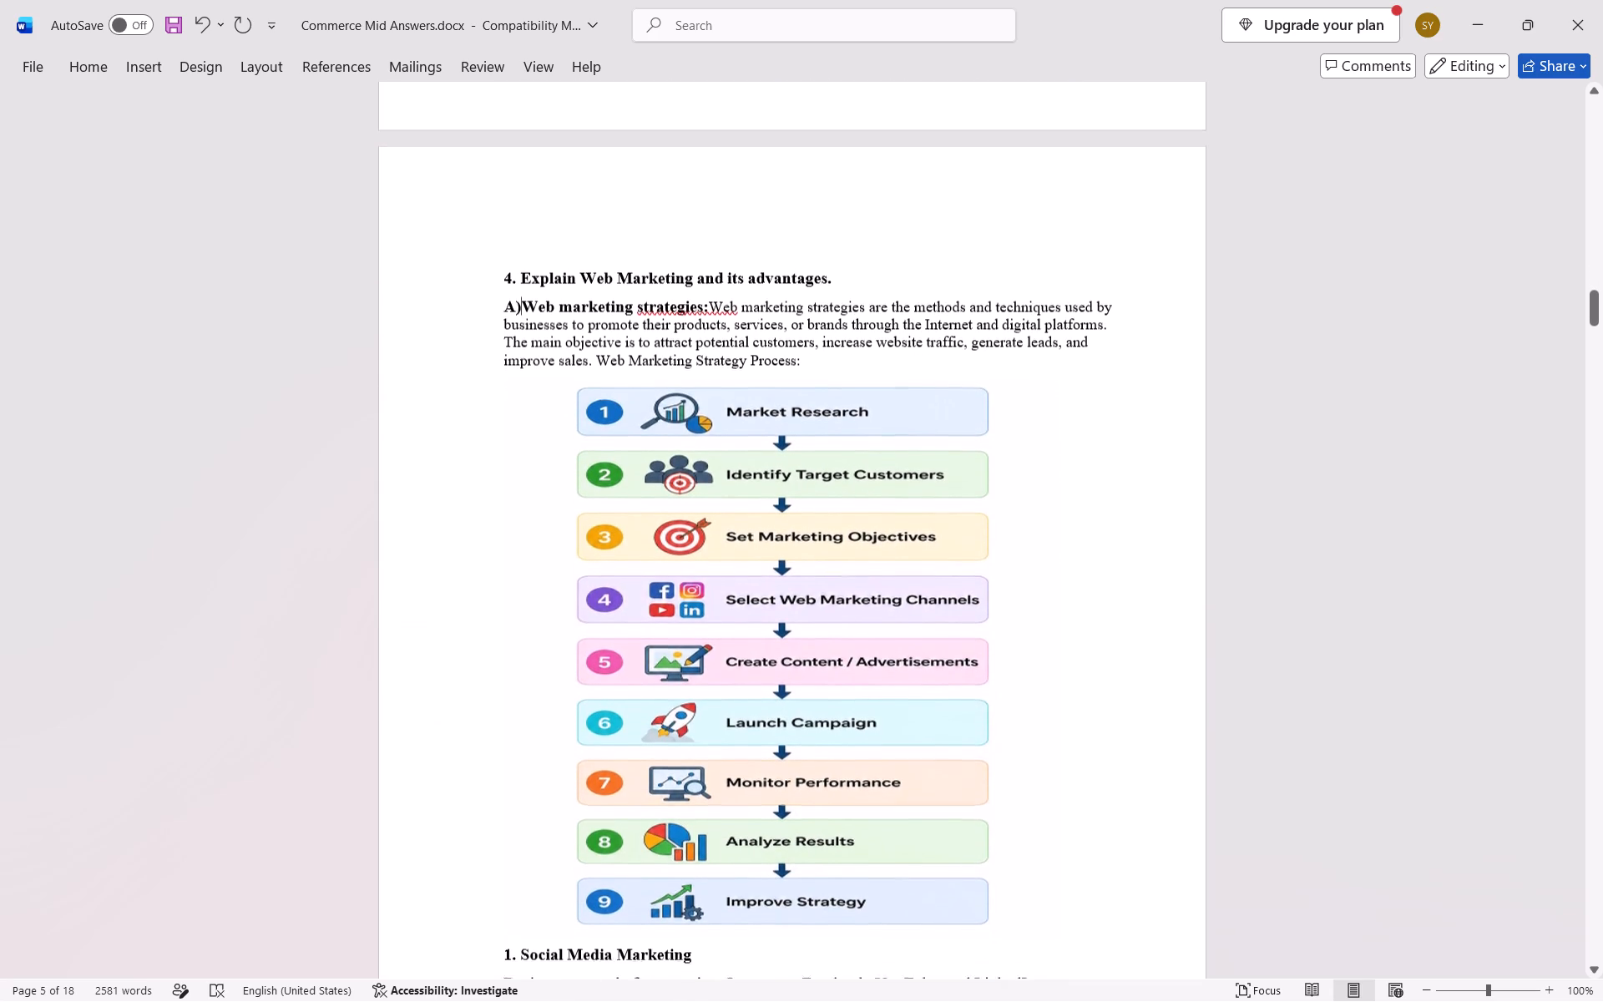
scroll(795, 398, "down", 1)
scroll(747, 499, "down", 1)
left_click(747, 499)
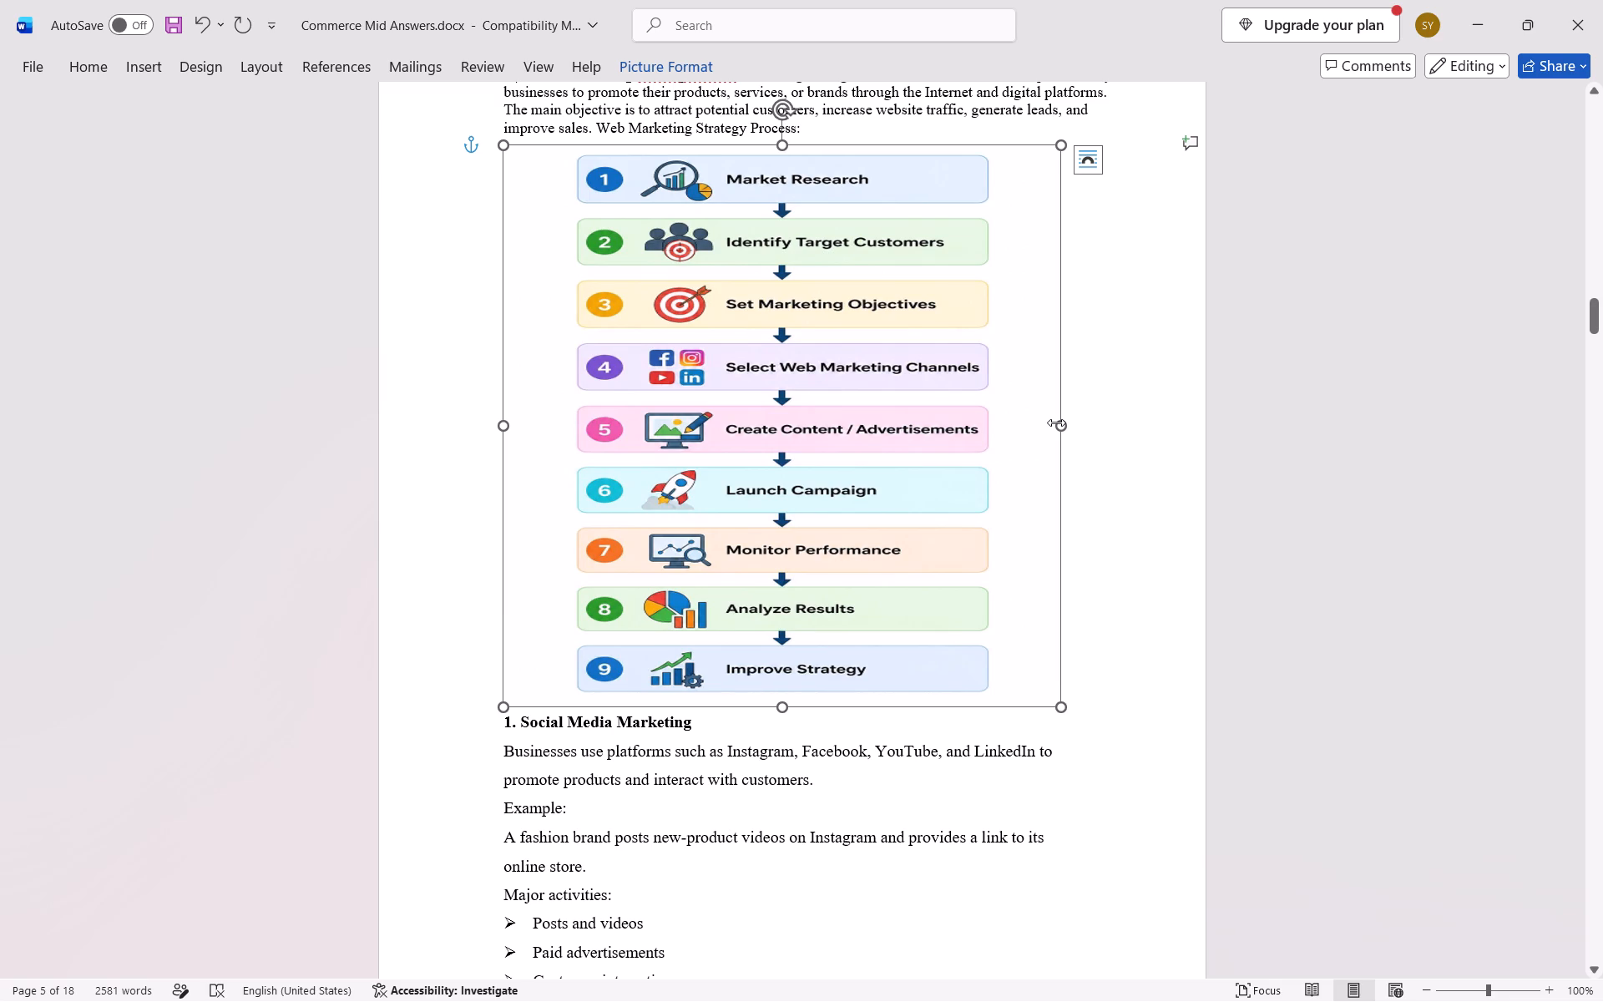
left_click_drag(1059, 708, 1086, 456)
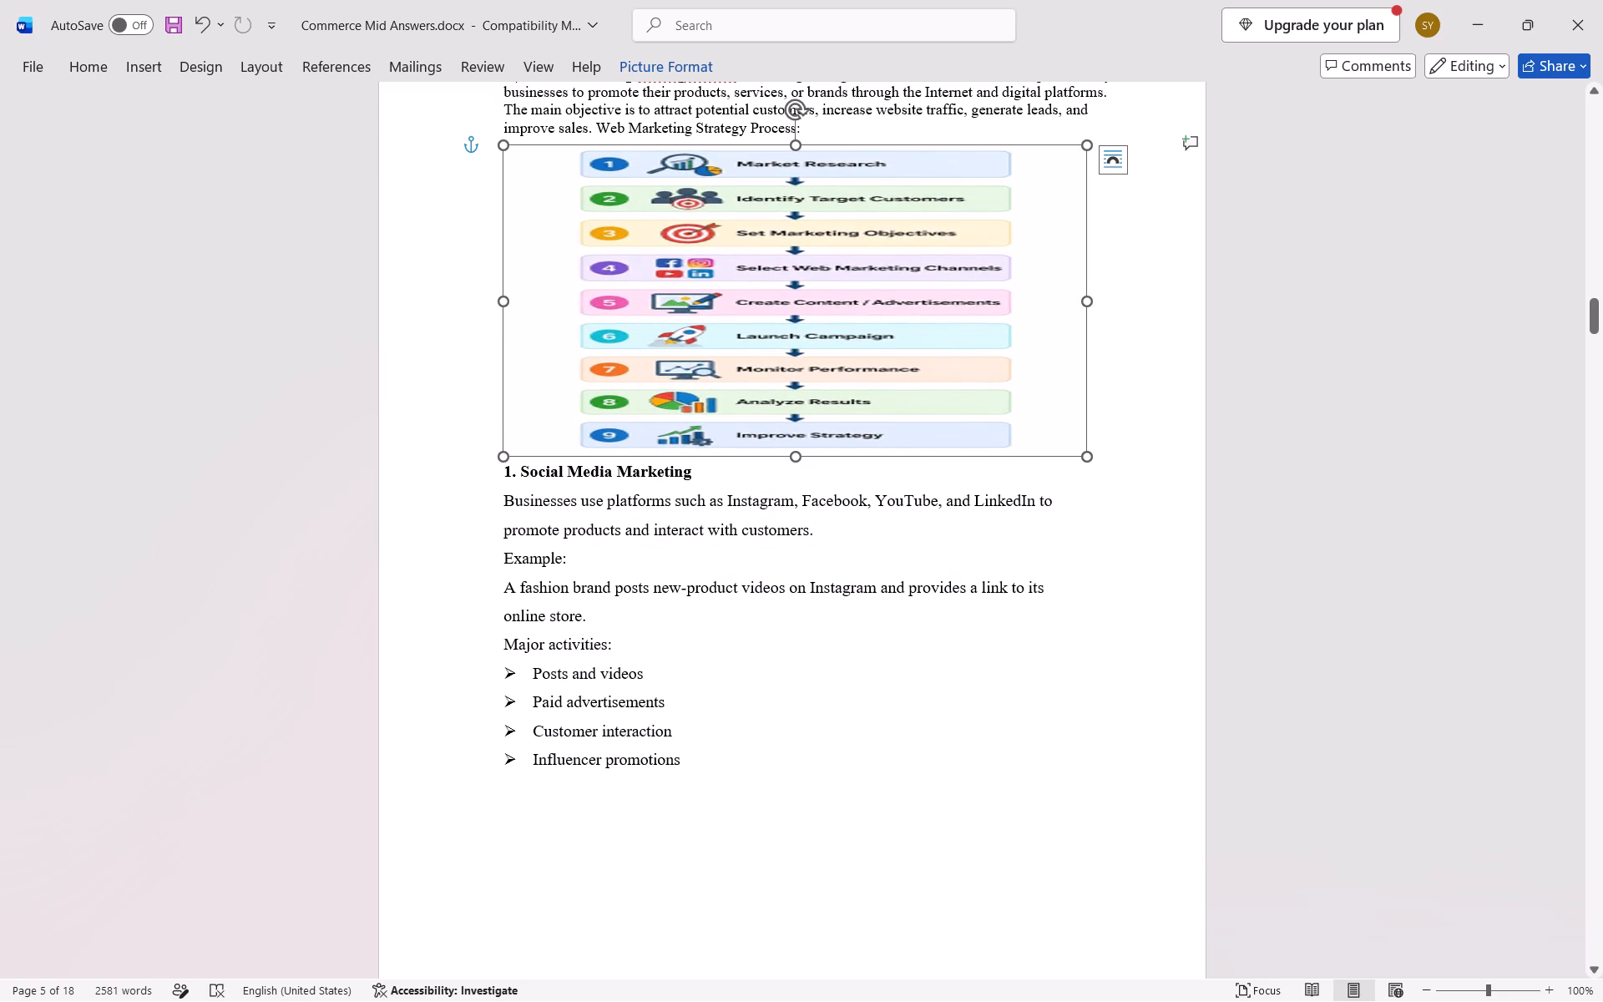
left_click_drag(1090, 458, 1105, 606)
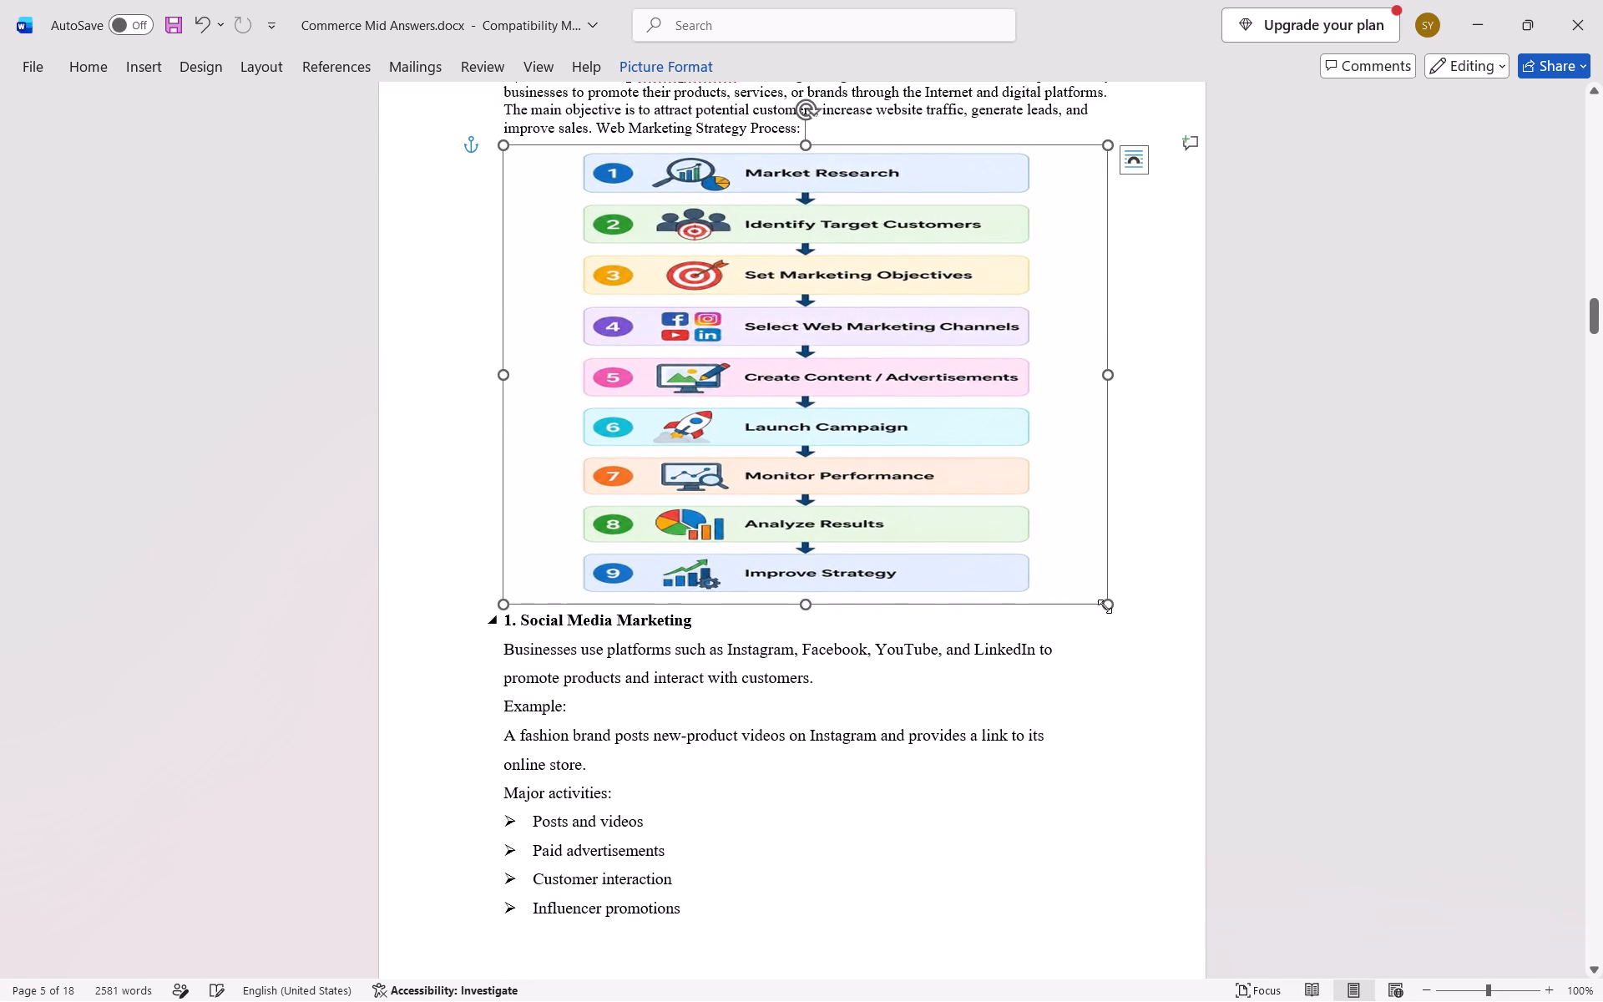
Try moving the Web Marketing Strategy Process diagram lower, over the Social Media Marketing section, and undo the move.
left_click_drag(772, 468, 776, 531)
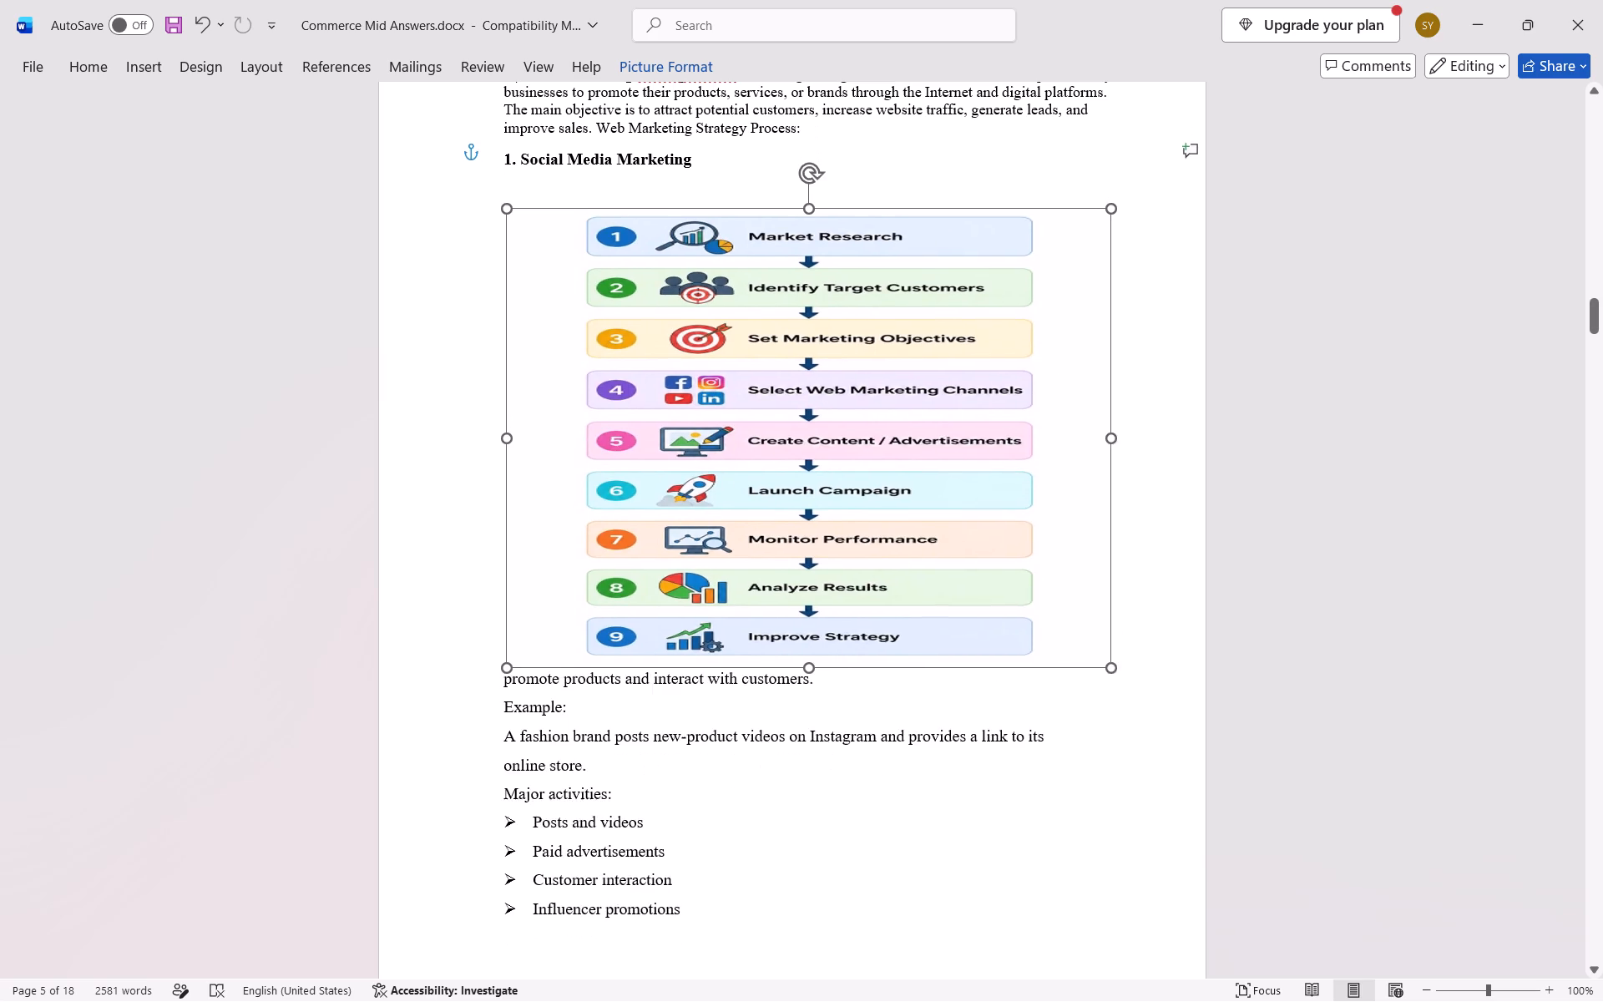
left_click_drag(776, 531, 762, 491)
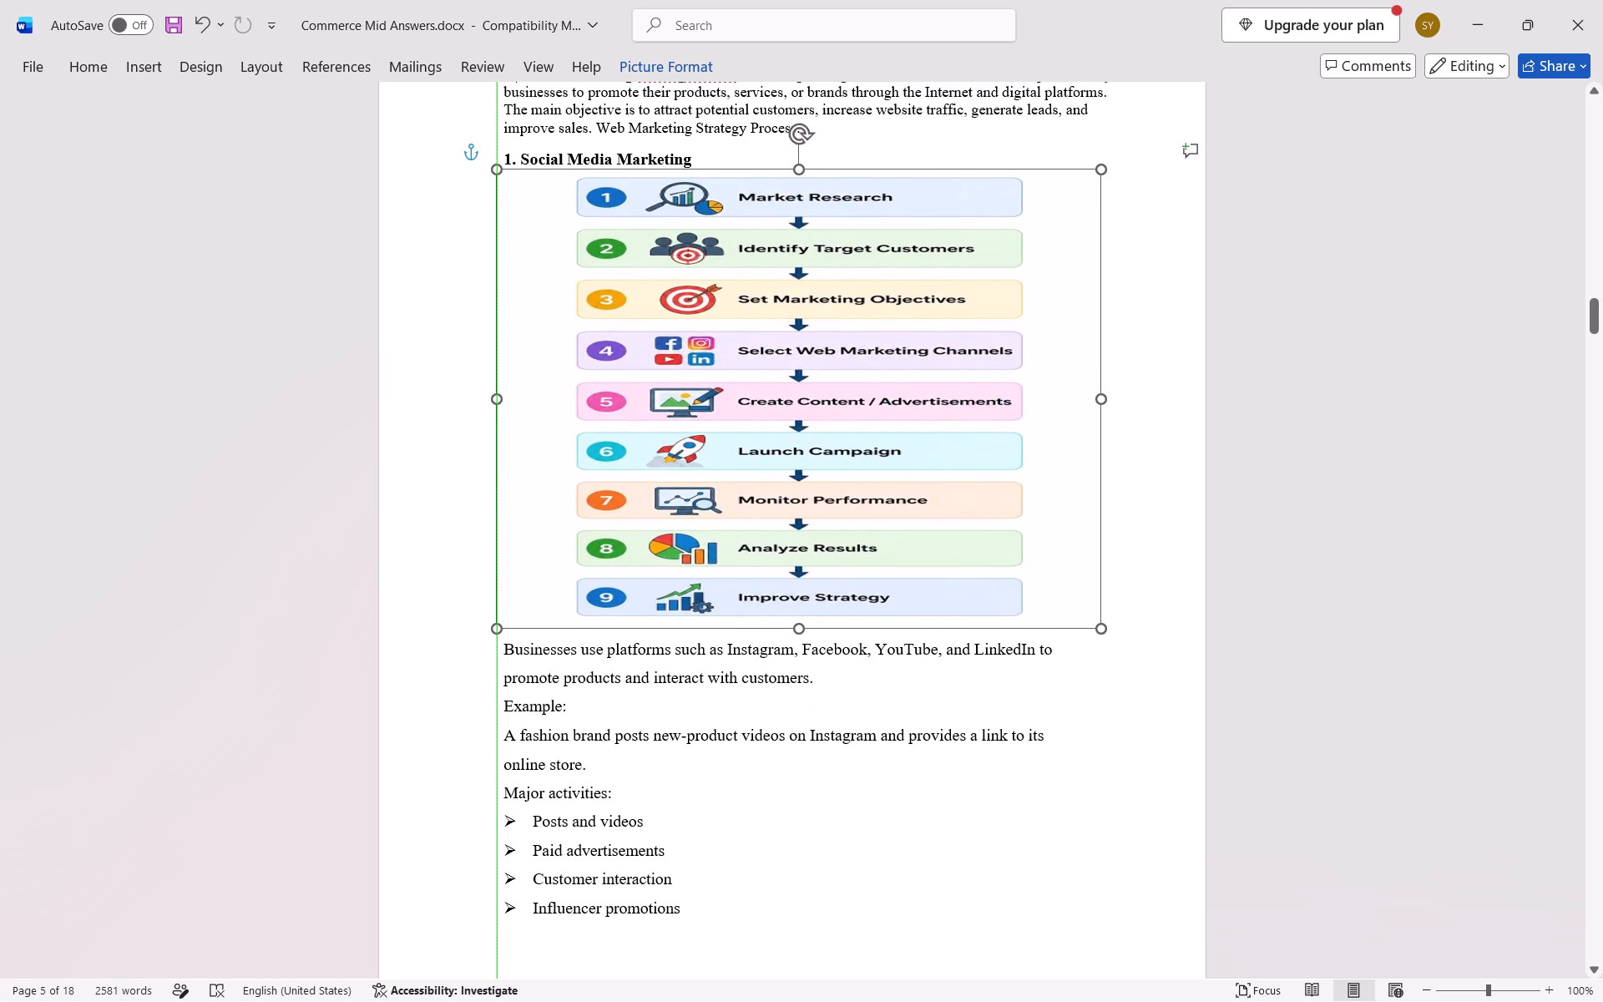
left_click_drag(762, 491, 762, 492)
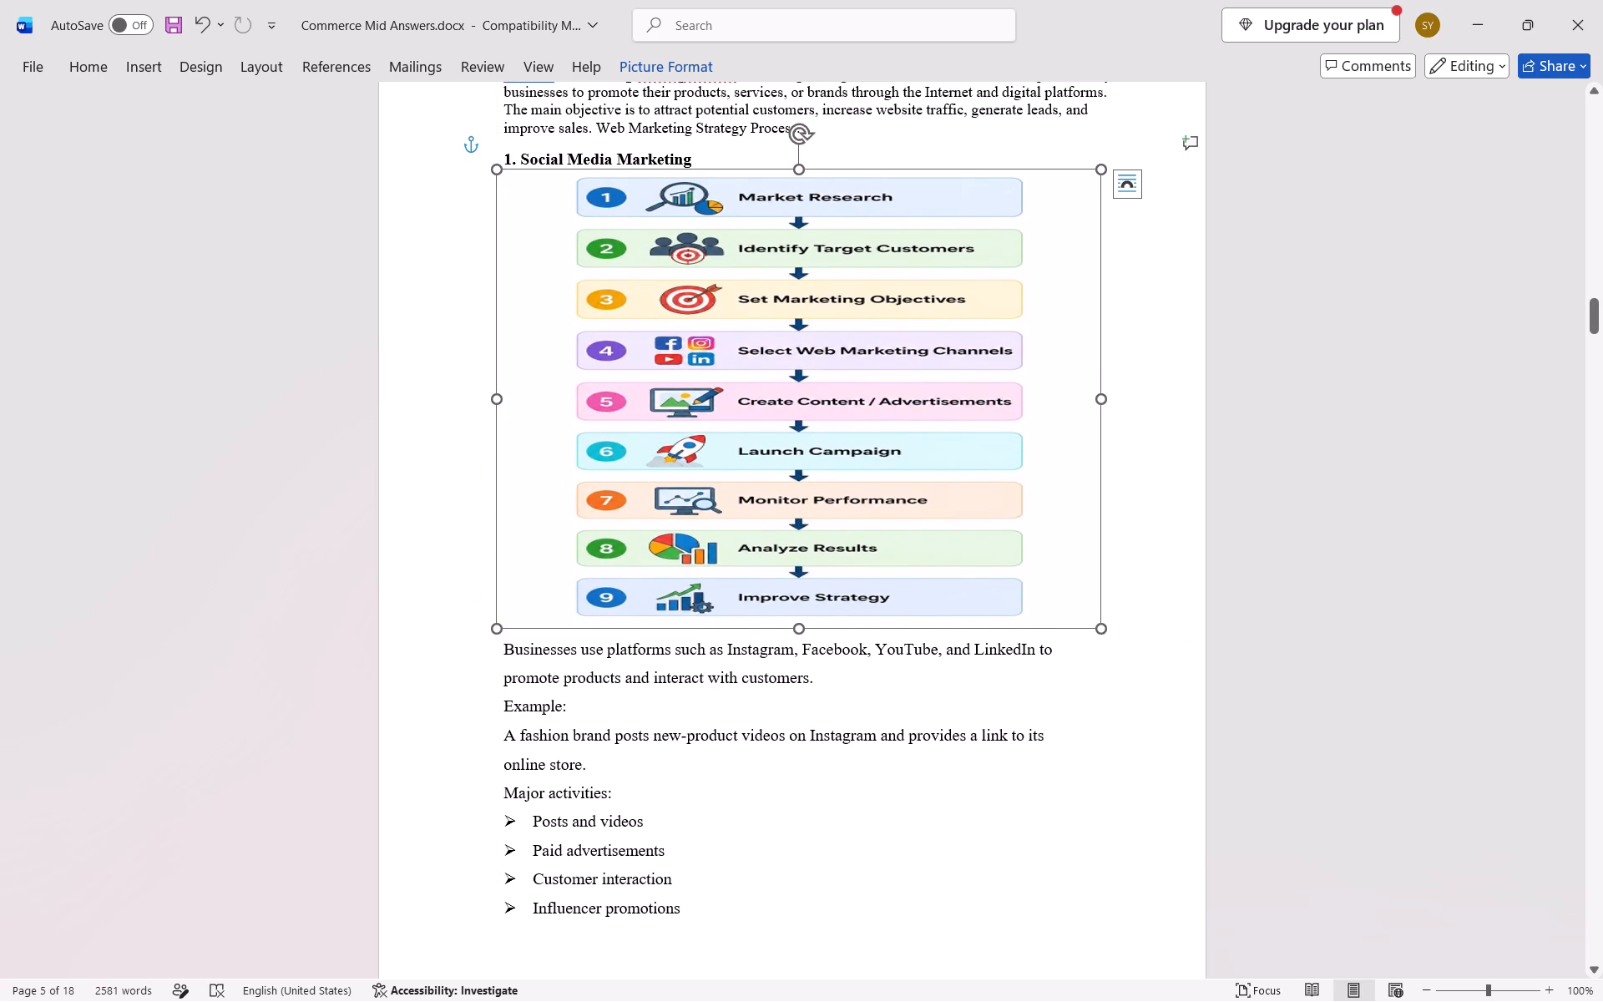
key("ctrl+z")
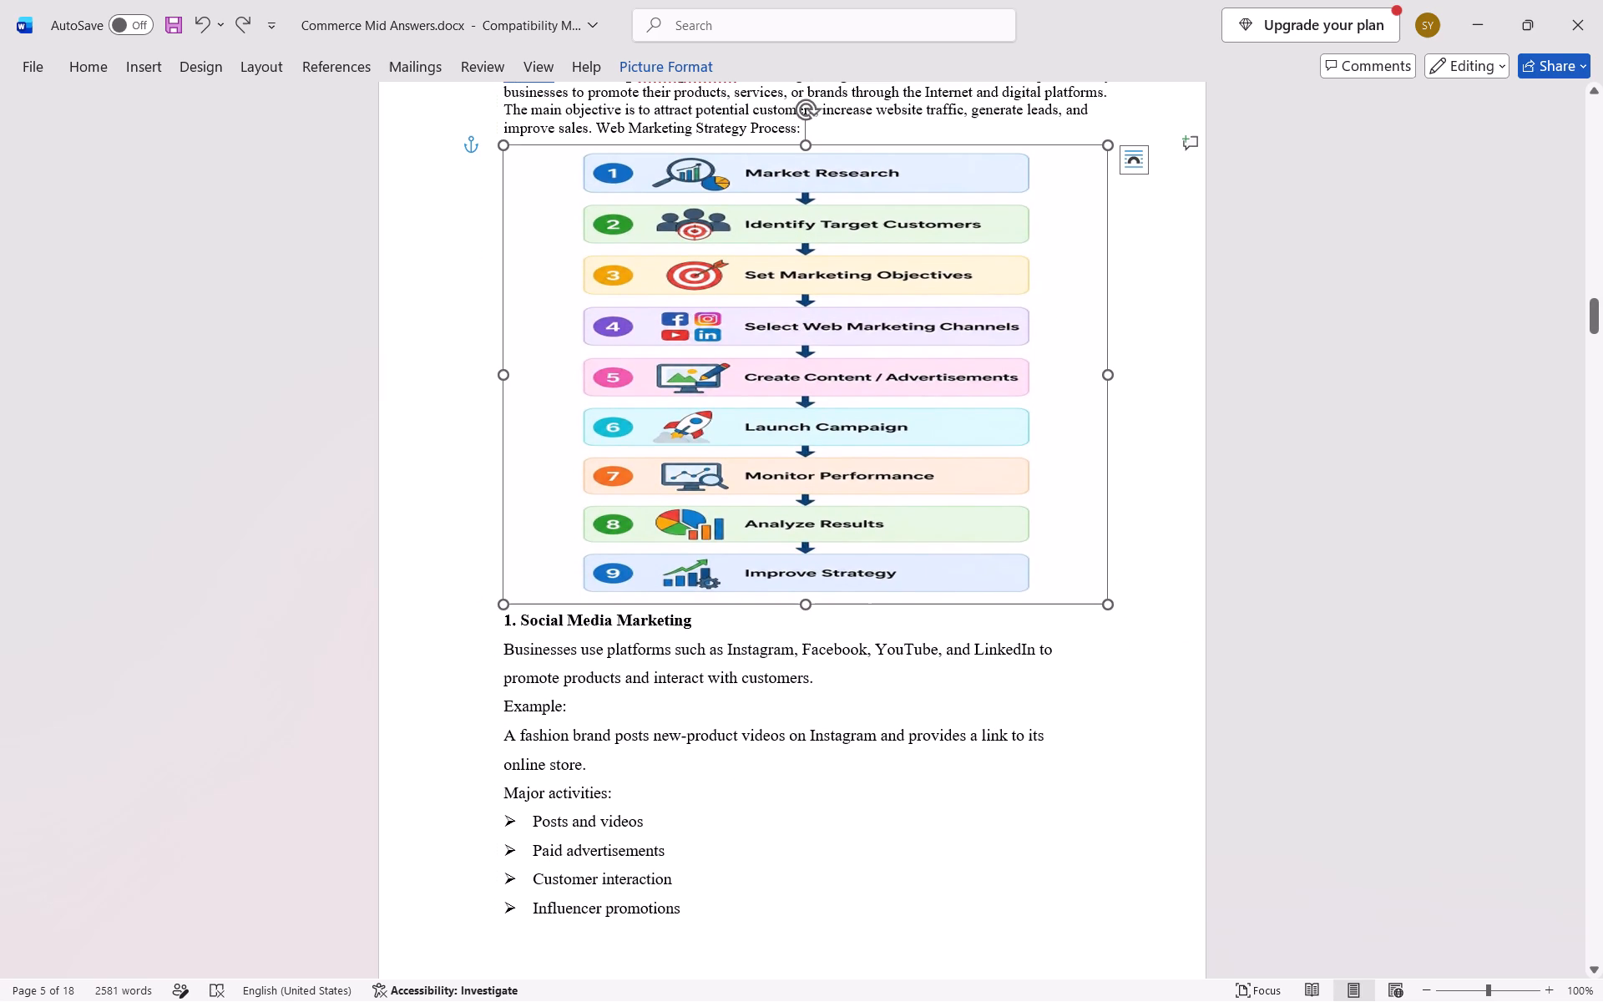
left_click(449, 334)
Start a new line after "promote products and interact with customers." with the text "Market research" followed by a right arrow.
left_click(908, 610)
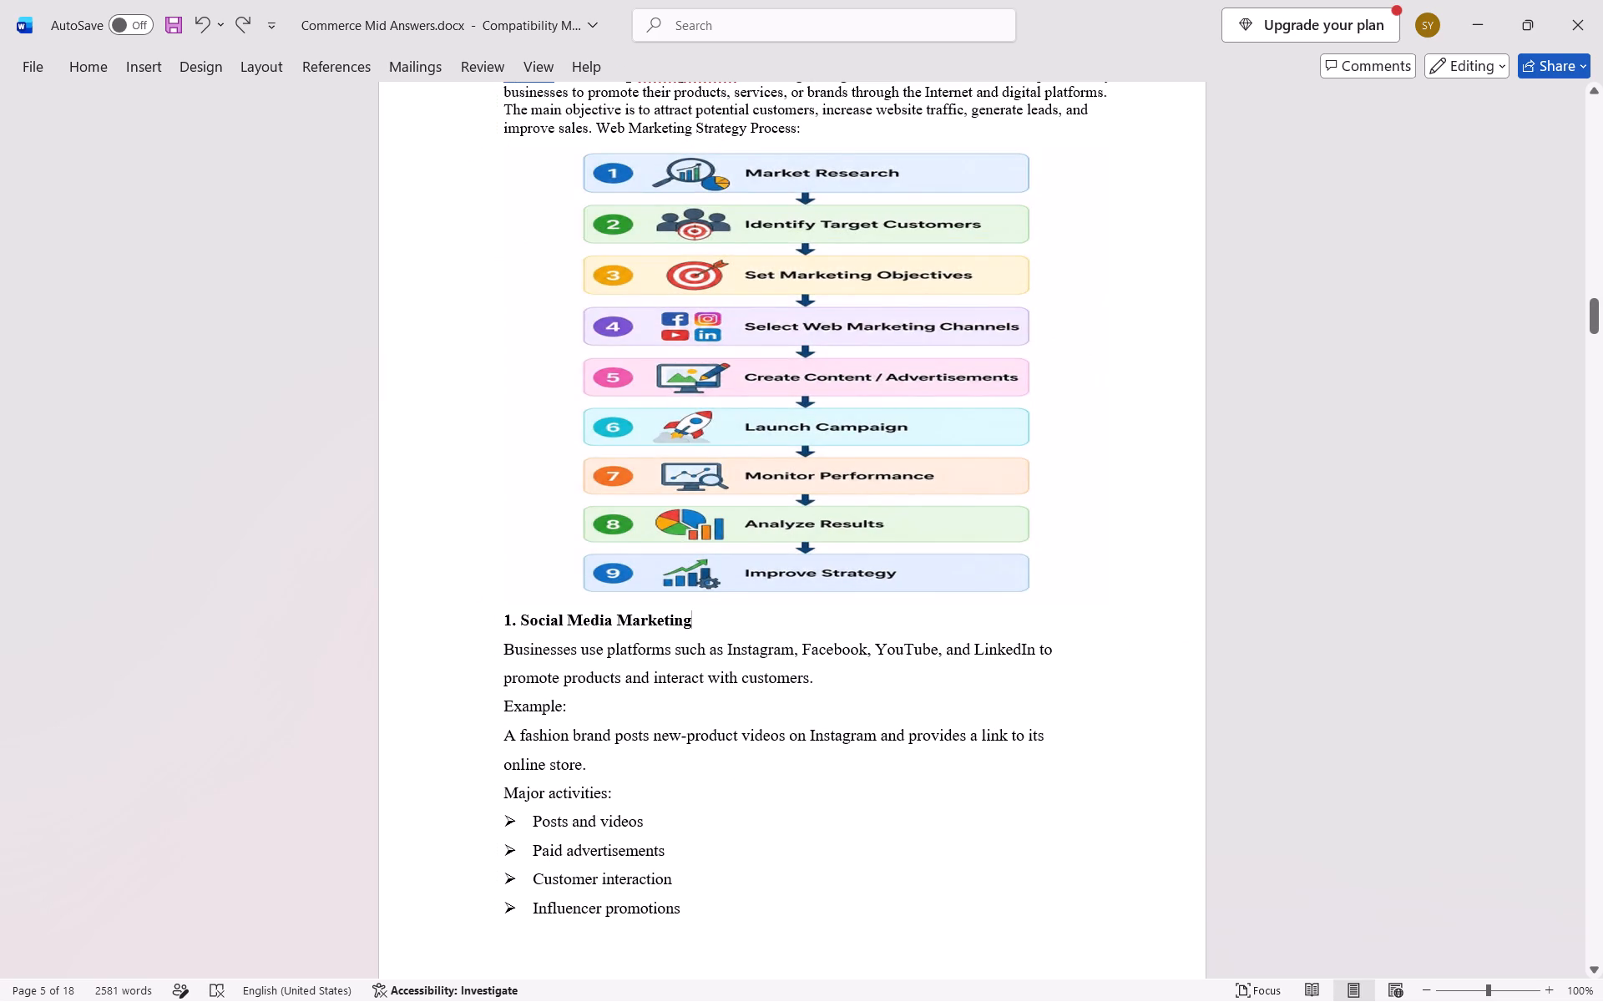
left_click(841, 686)
key("Return")
key("backslash")
key("BackSpace")
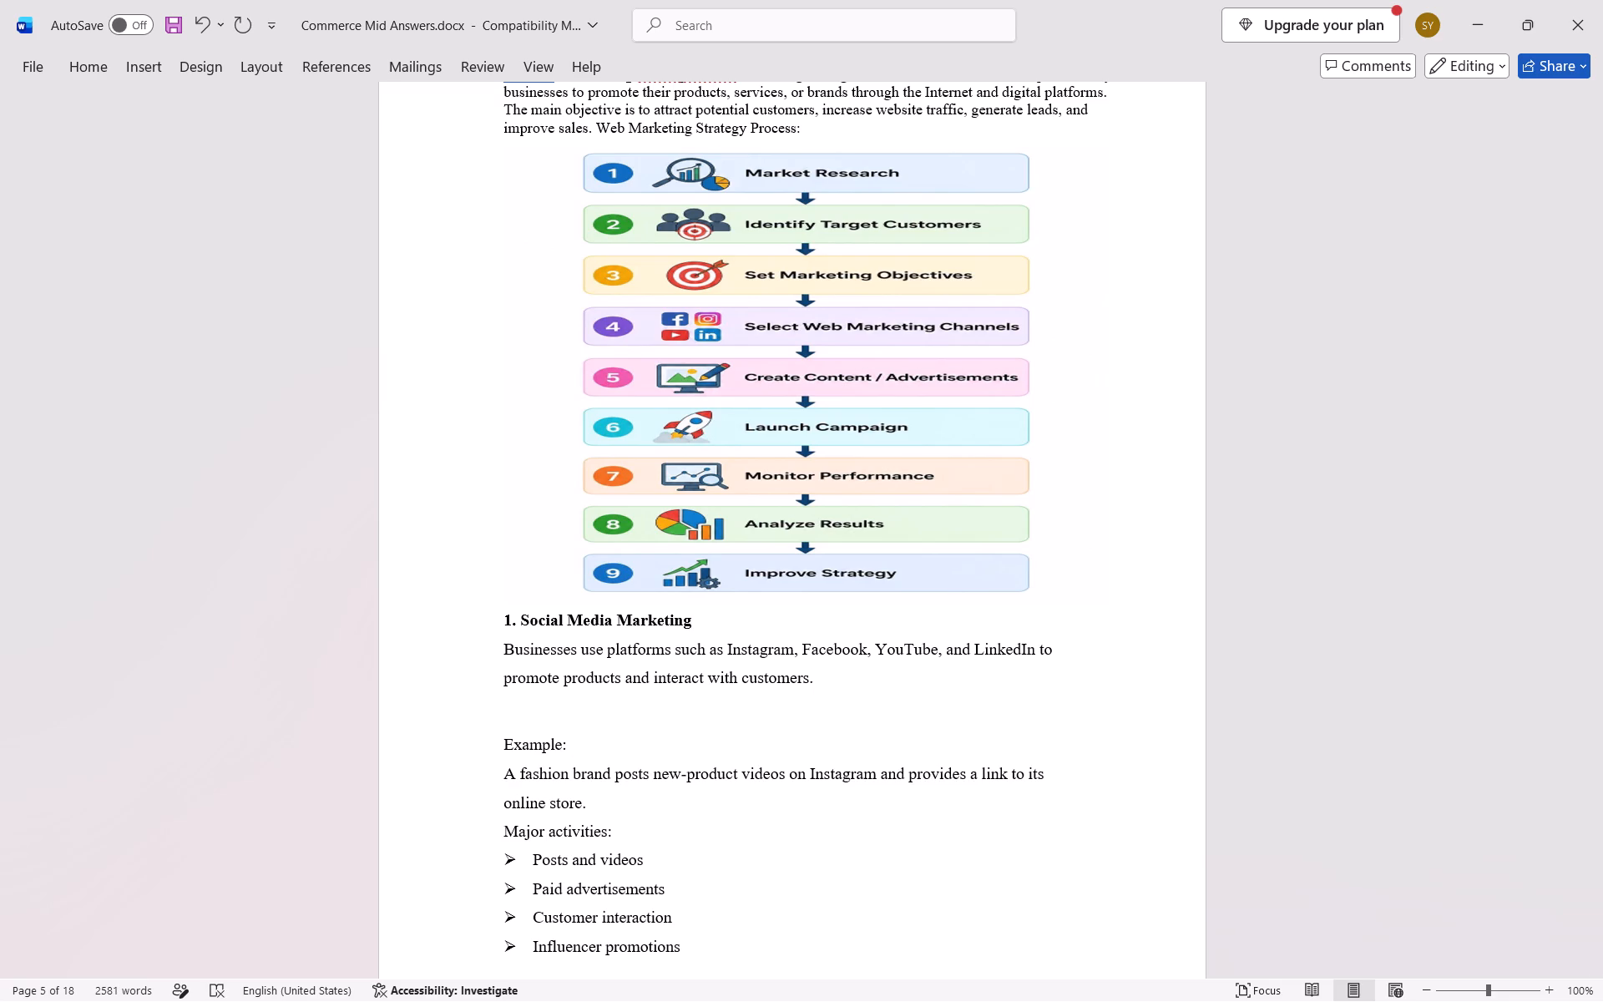
type("Markwet")
key("BackSpace")
key("BackSpace")
key("BackSpace")
type("et rea")
key("BackSpace")
type("search")
key("space")
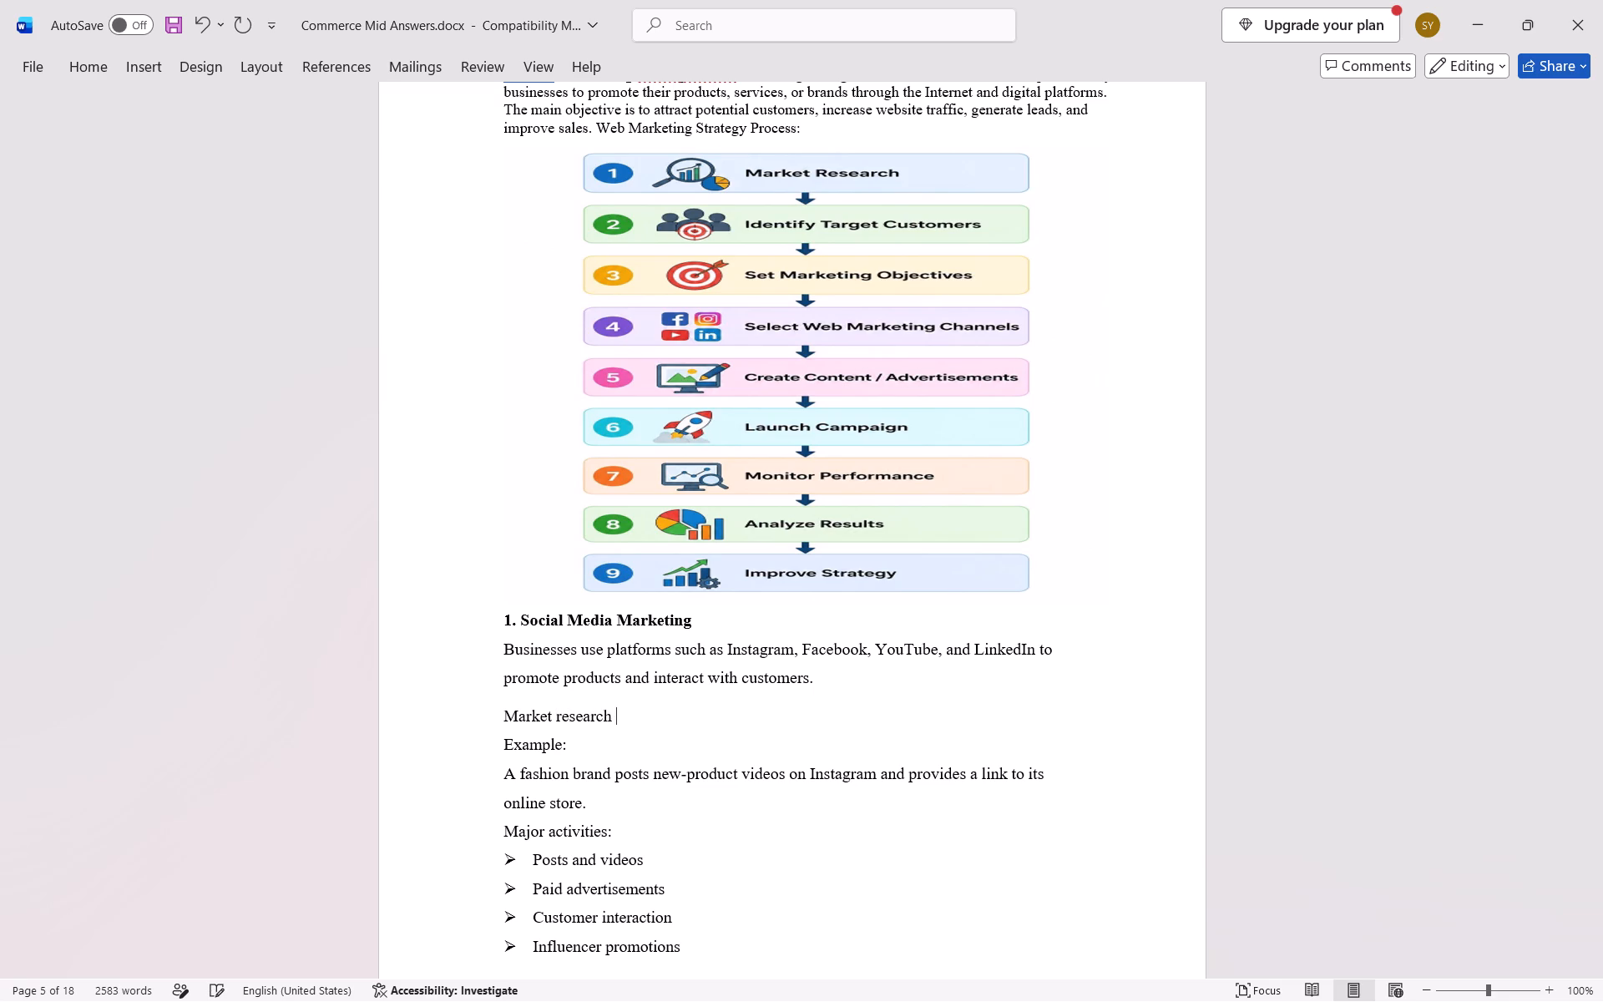
type("-->")
key("space")
Continue the flow line with "identify target customers" and "set market objective", each followed by a right arrow.
type("inde")
key("BackSpace")
key("BackSpace")
type("=de")
key("BackSpace")
key("BackSpace")
key("BackSpace")
key("BackSpace")
type("dentify target customers -->")
key("space")
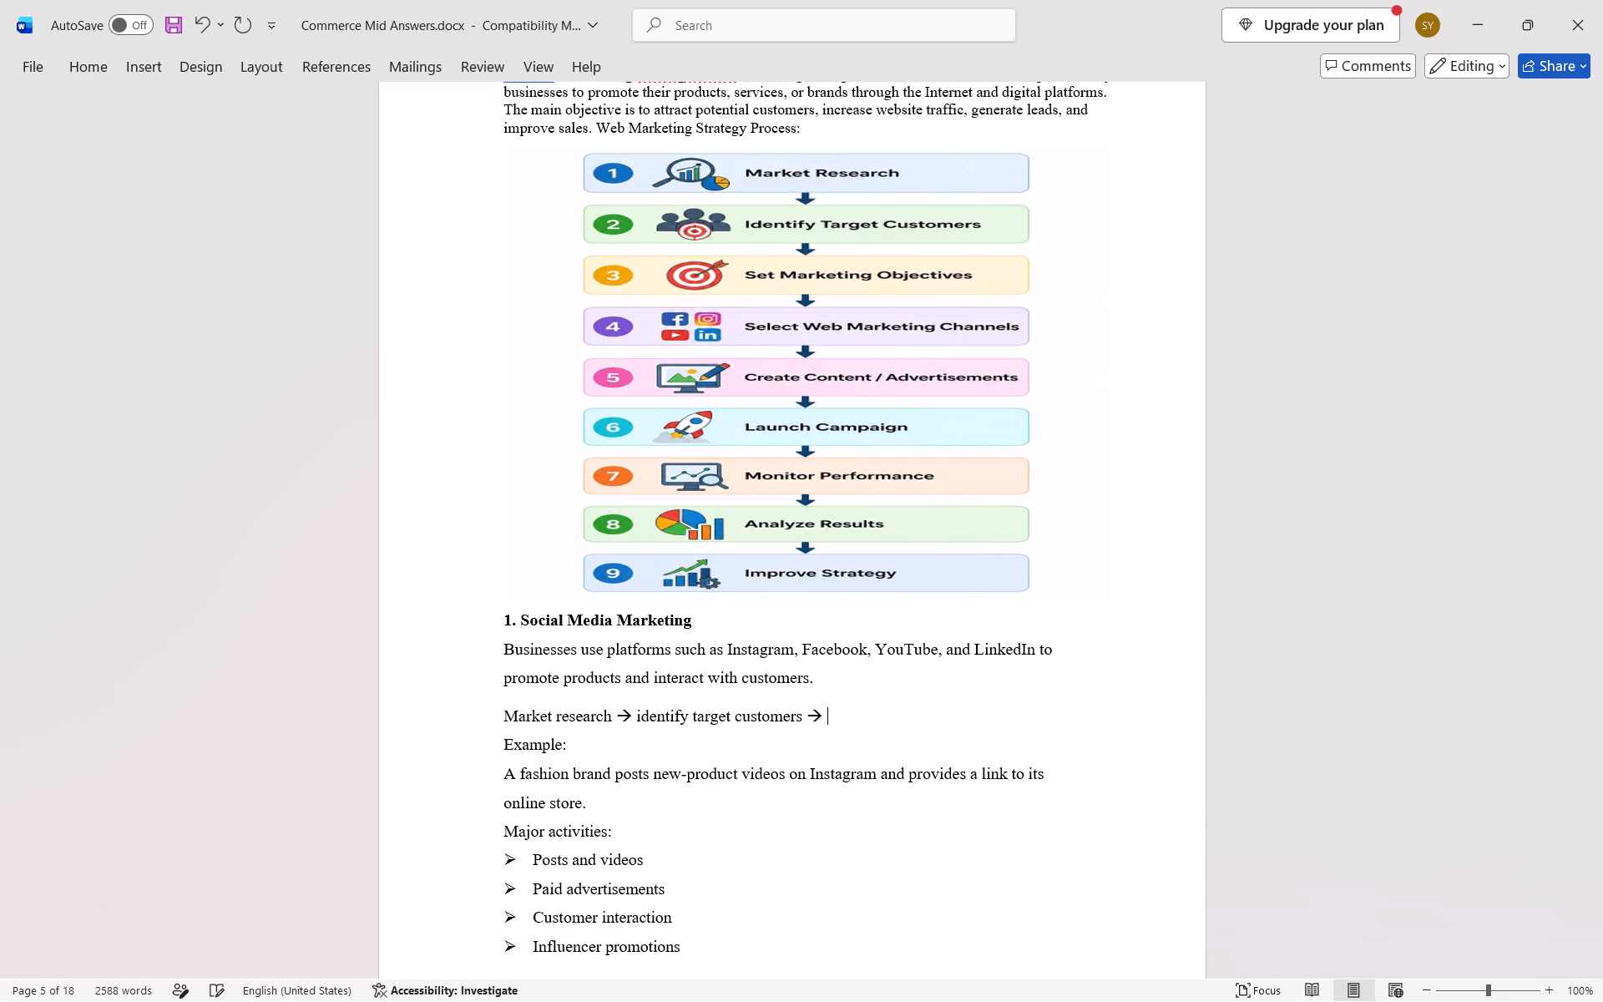
type("set market objective -->")
key("space")
Add "select web marketing channel" followed by a right arrow to the flow line.
type("select web marketimg chammel")
key("BackSpace")
key("BackSpace")
key("BackSpace")
key("BackSpace")
key("BackSpace")
key("BackSpace")
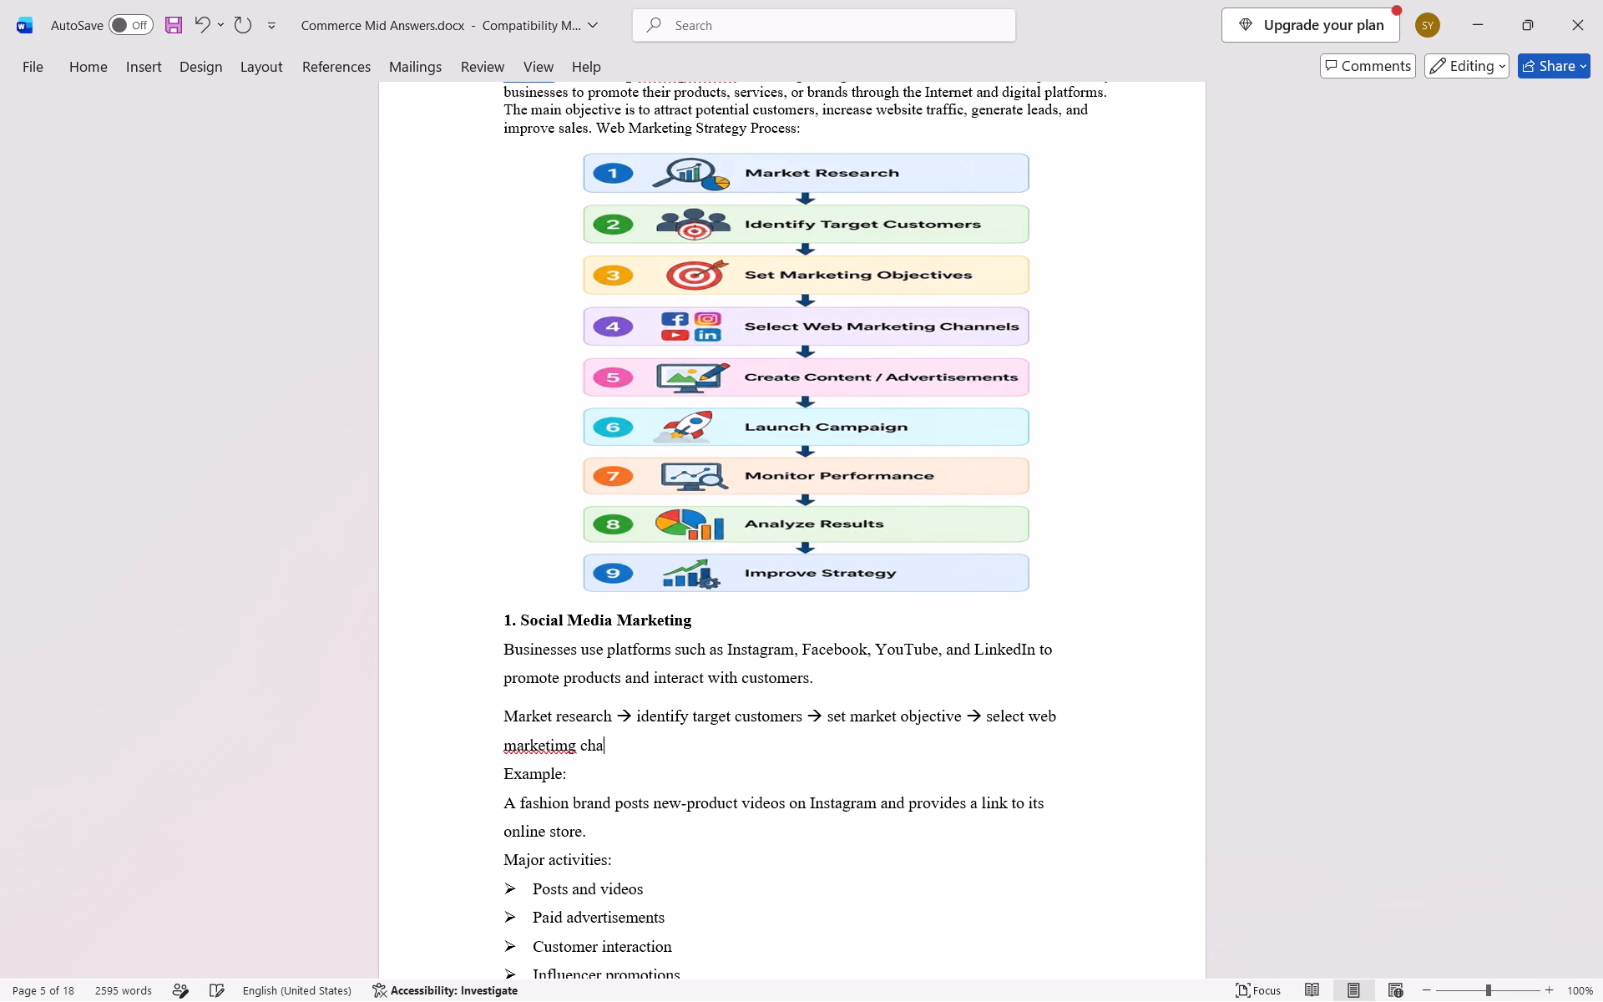
key("BackSpace")
key("BackSpace")
key("BackSpace")
key("BackSpace")
type("ng chal")
key("BackSpace")
type("nnel =")
key("BackSpace")
type("--")
key("period")
key("BackSpace")
key("shift+greater")
Add "create content/Advertisements" followed by a right arrow to the flow line.
key("space")
type("createc")
key("BackSpace")
key("space")
type("content")
type("/Ad")
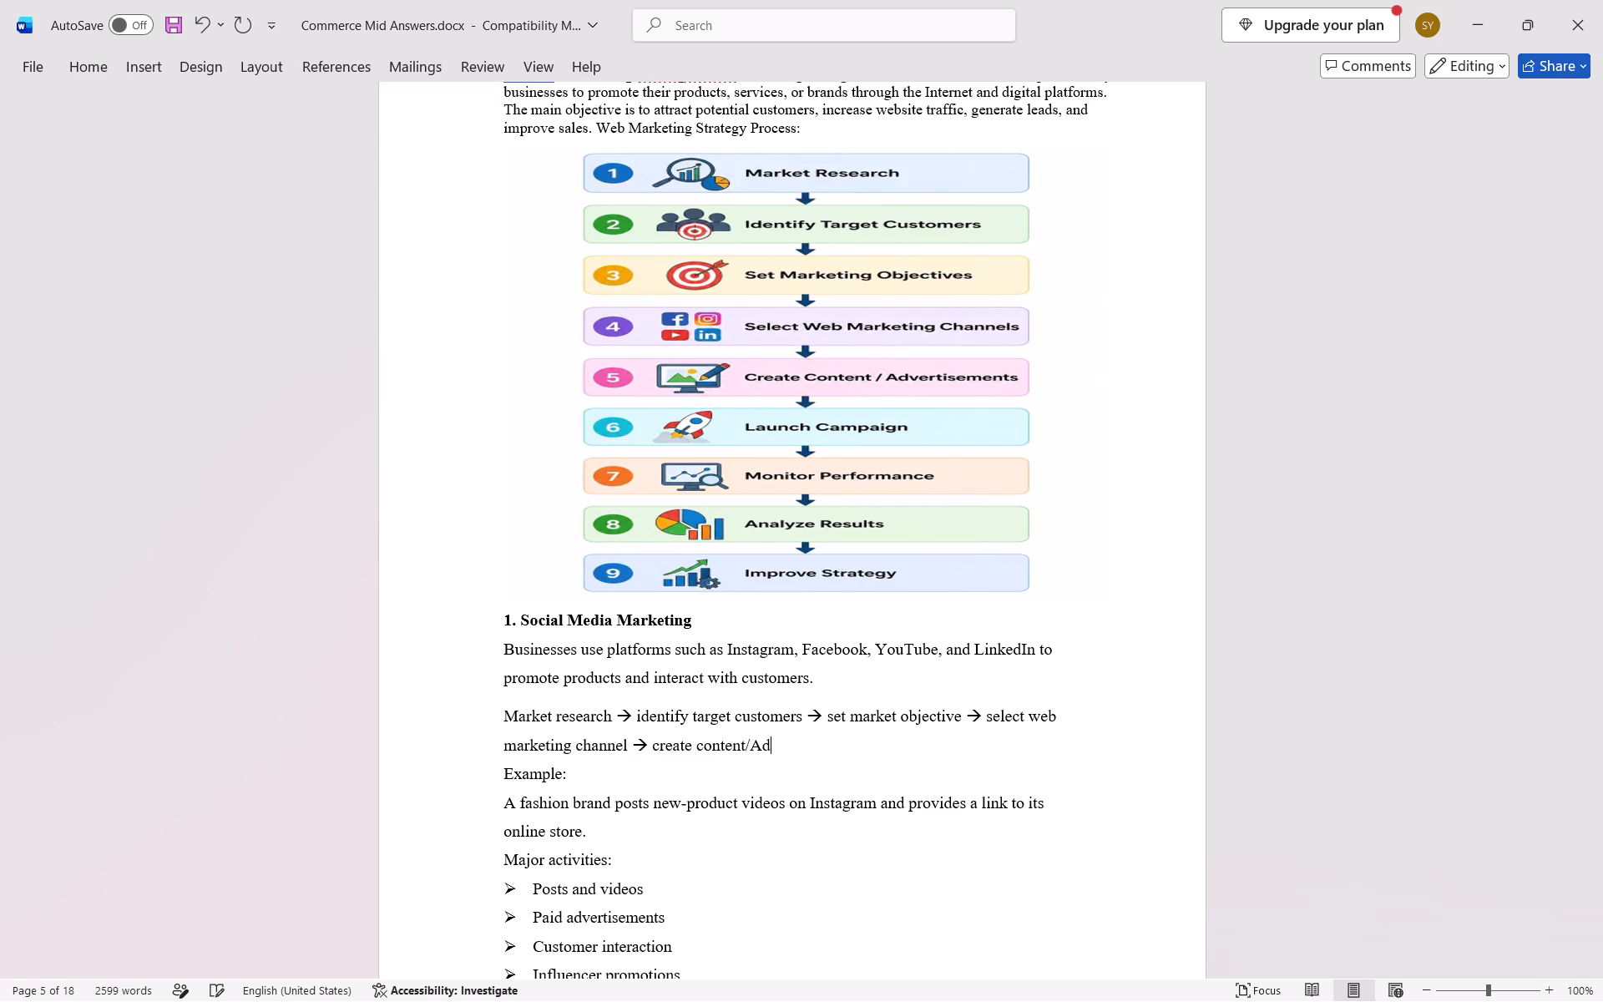
type("vertisemnet")
key("BackSpace")
key("BackSpace")
key("BackSpace")
key("BackSpace")
key("BackSpace")
type("ements -->")
key("space")
Add "launch campaign" followed by a right arrow to the flow line.
type("lauch camoain")
key("space")
key("BackSpace")
key("BackSpace")
key("BackSpace")
key("BackSpace")
key("BackSpace")
key("BackSpace")
key("BackSpace")
key("BackSpace")
key("BackSpace")
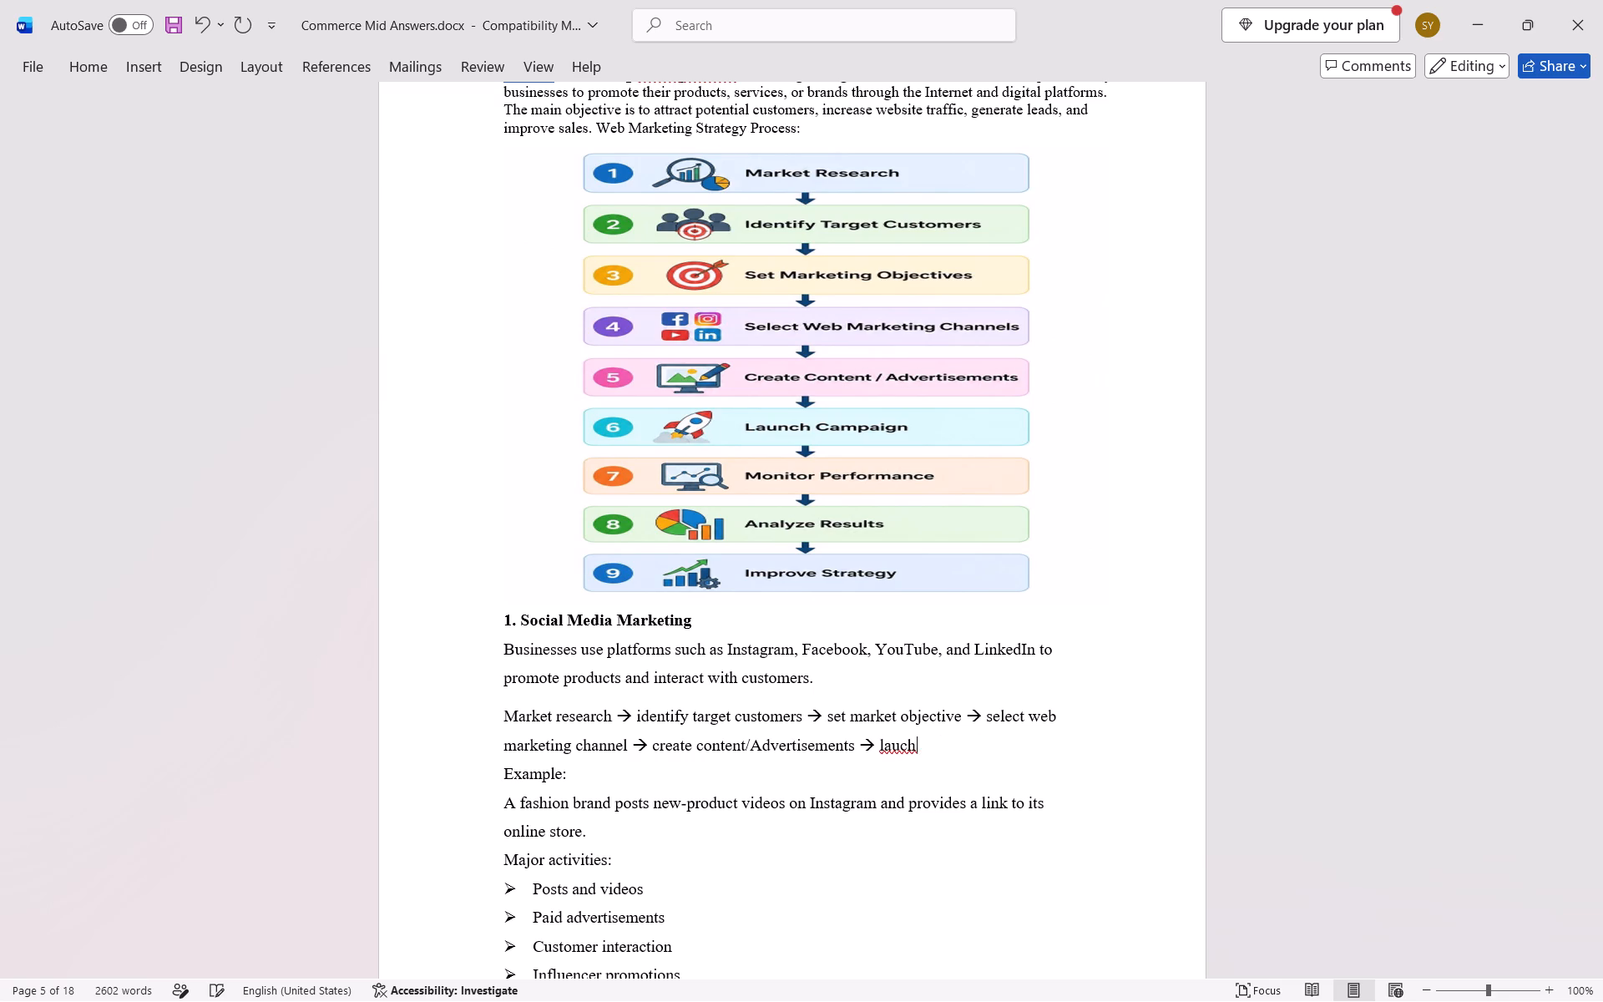
key("BackSpace")
key("BackSpace")
type("nch campaifh")
key("BackSpace")
key("BackSpace")
type("gn")
key("space")
type("-->")
Add "monitor performance" followed by a right arrow to the flow line.
key("space")
type("monto")
key("BackSpace")
key("BackSpace")
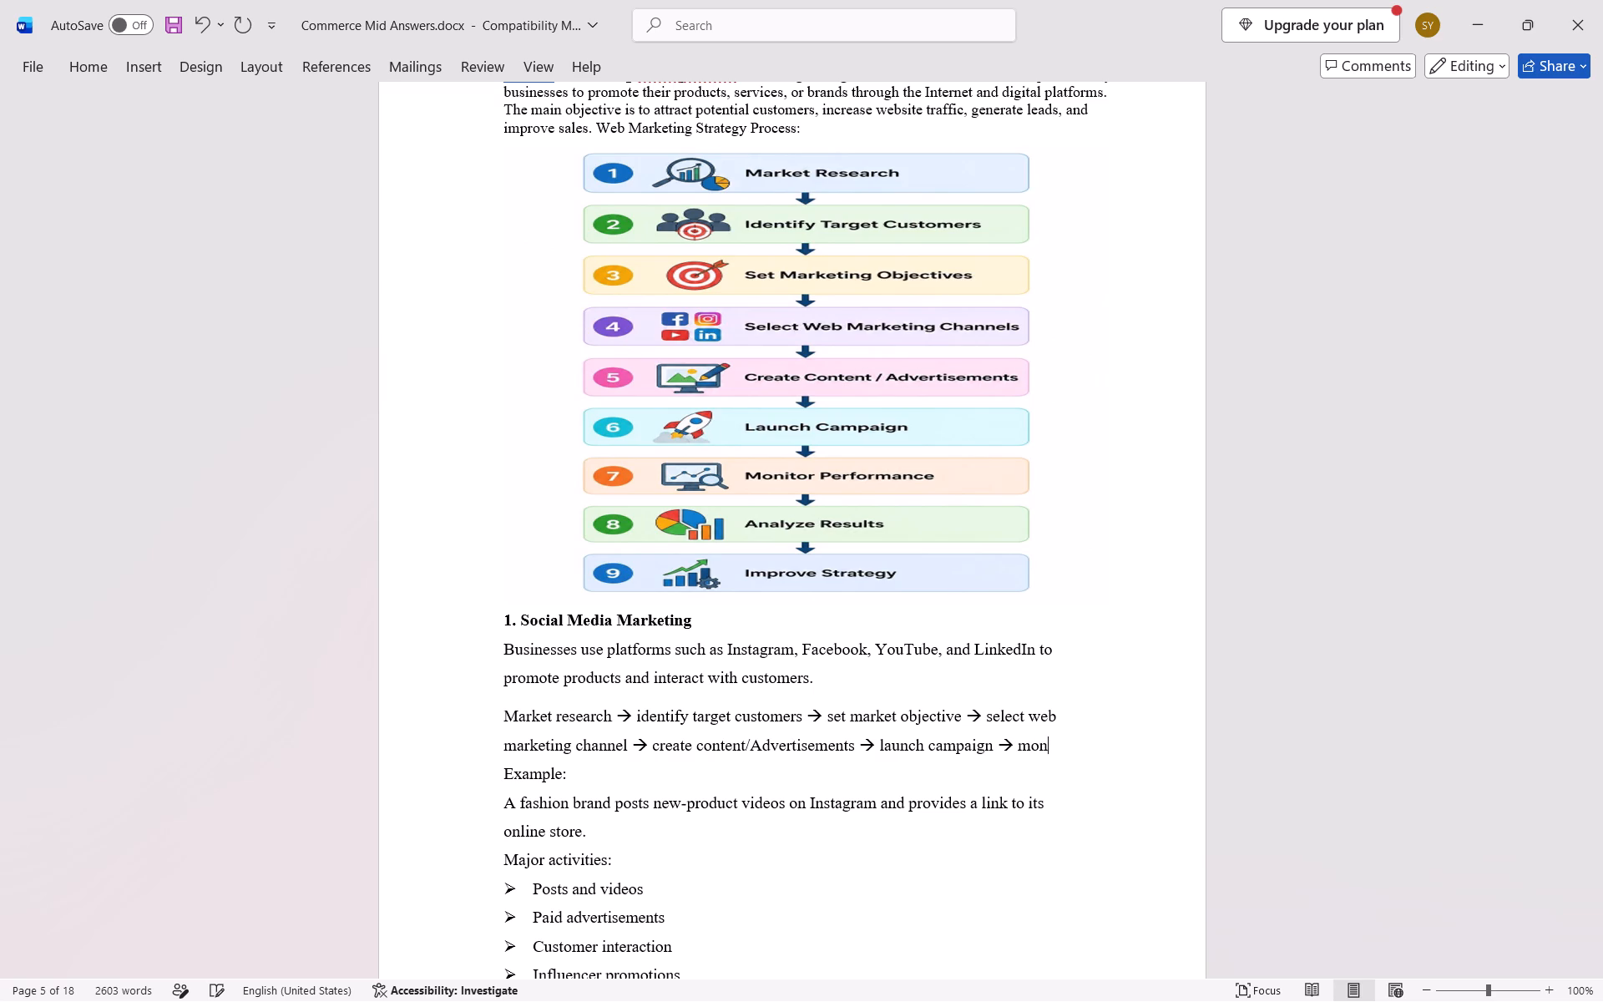
type("itor performance")
key("space")
type("-->")
key("space")
Complete the flow line with "analyse results", a right arrow and "improve strategy".
type("analyse resulst")
key("BackSpace")
key("BackSpace")
key("BackSpace")
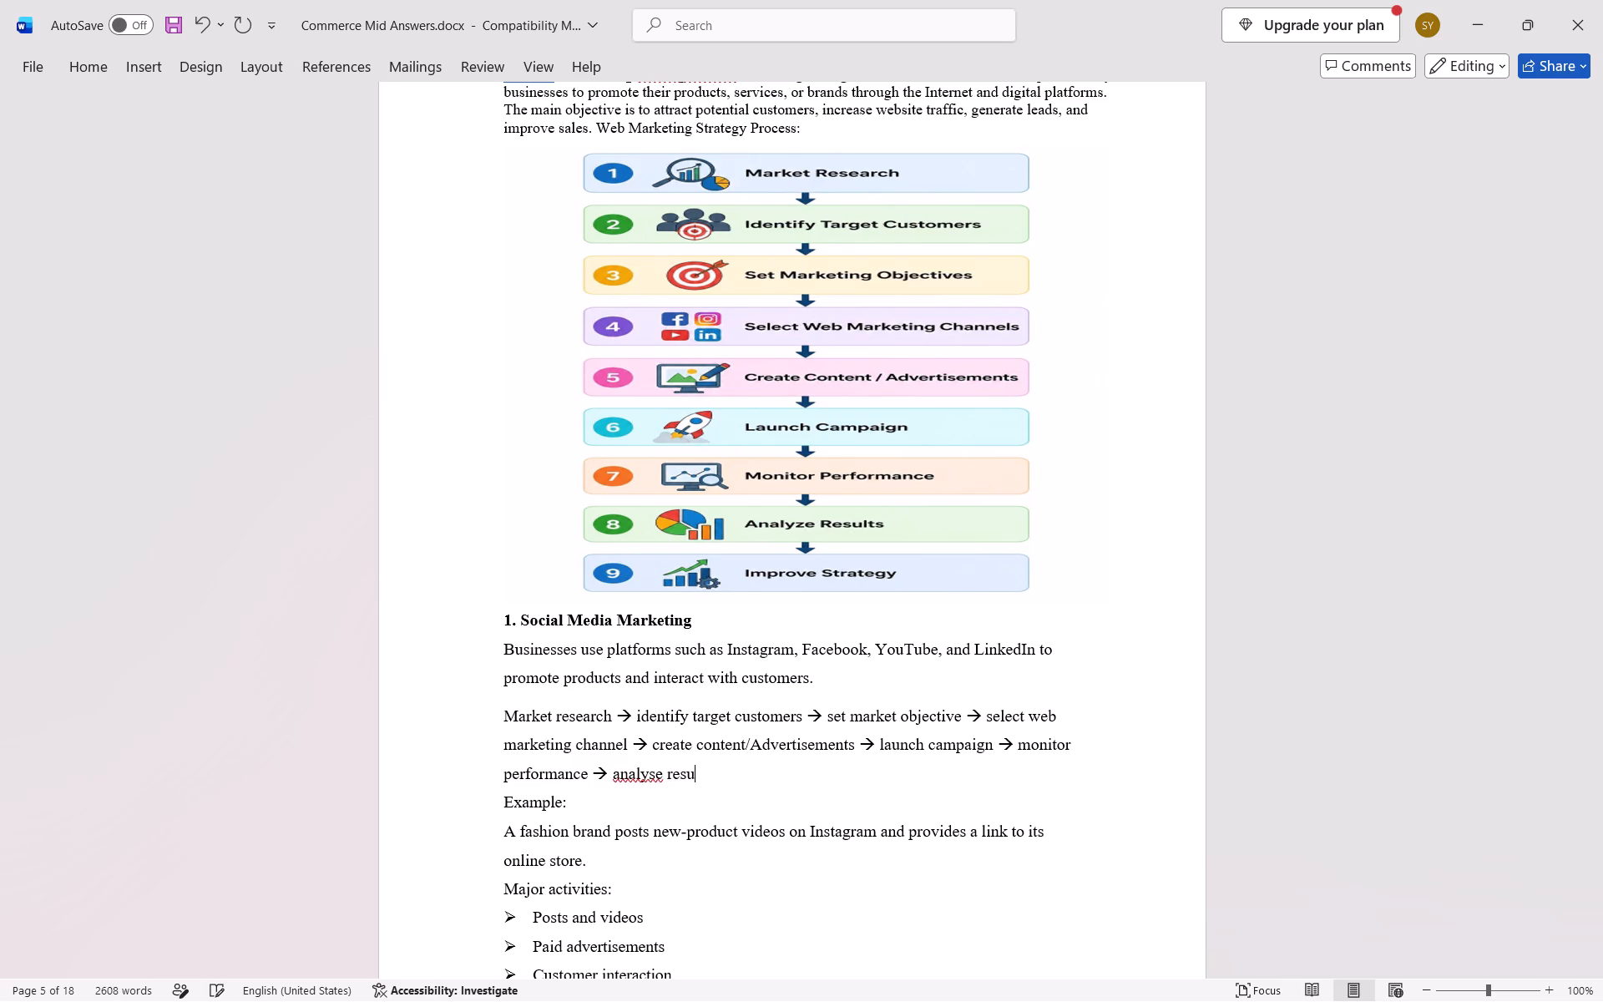
type("lts")
key("space")
type("--> imp")
key("BackSpace")
type("prove strategyu")
key("BackSpace")
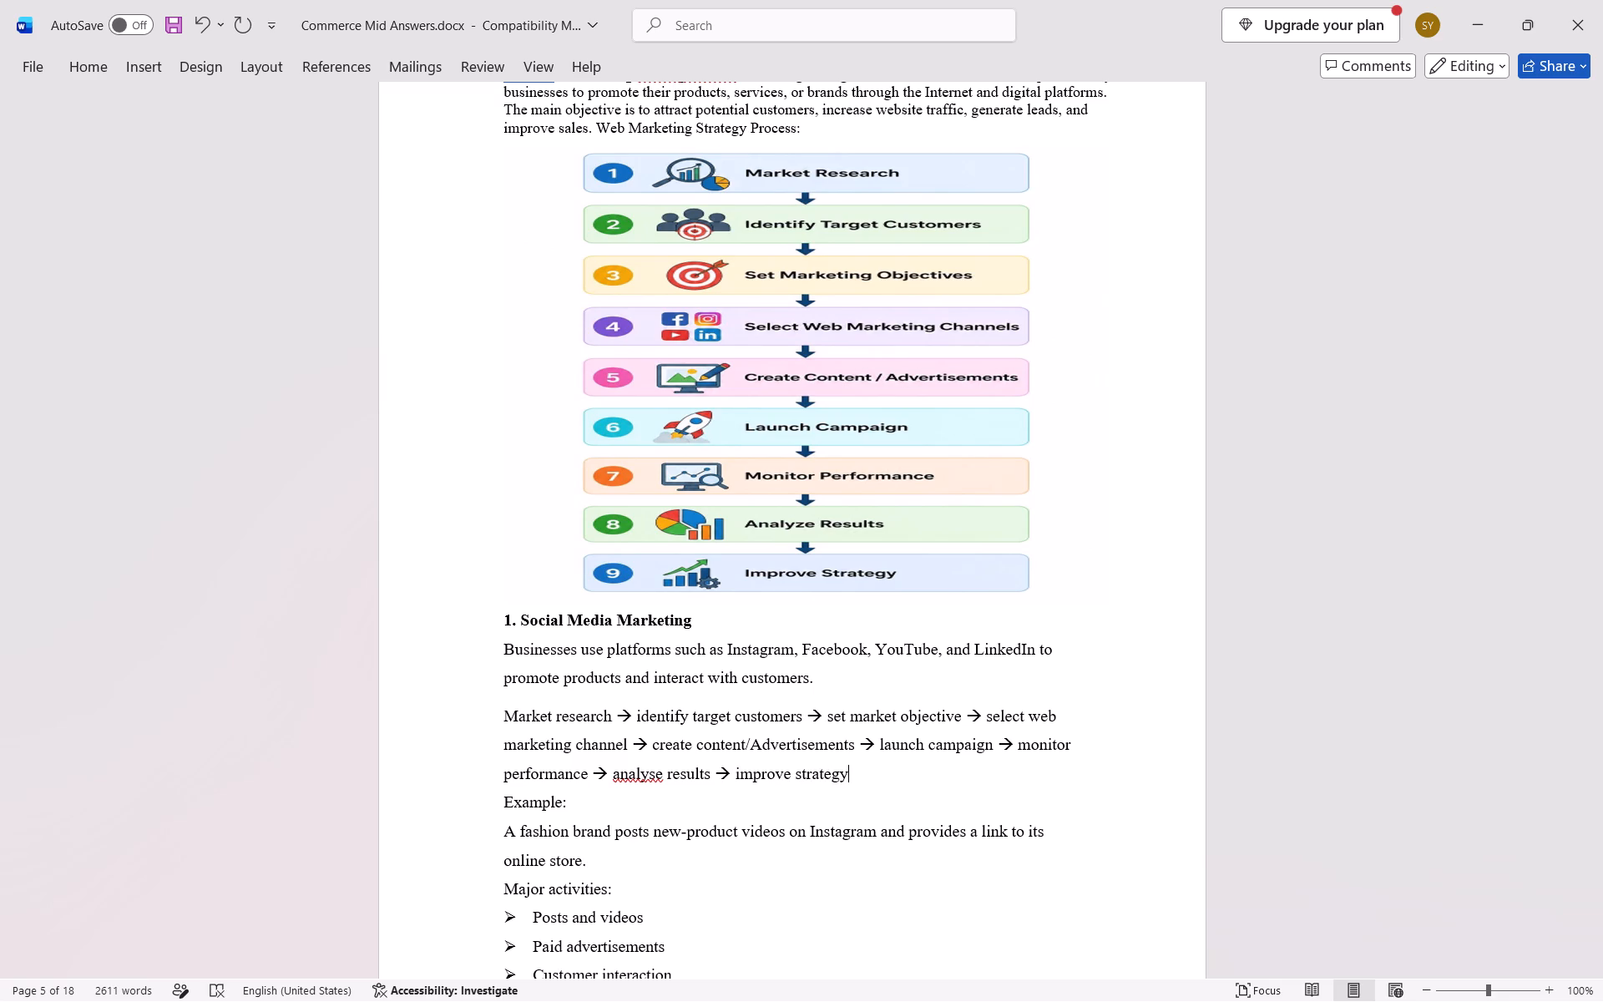
Remove the spaces on both sides of the arrow between "Market research" and "identify target customers".
left_click(841, 686)
left_click(619, 709)
key("BackSpace")
key("Right")
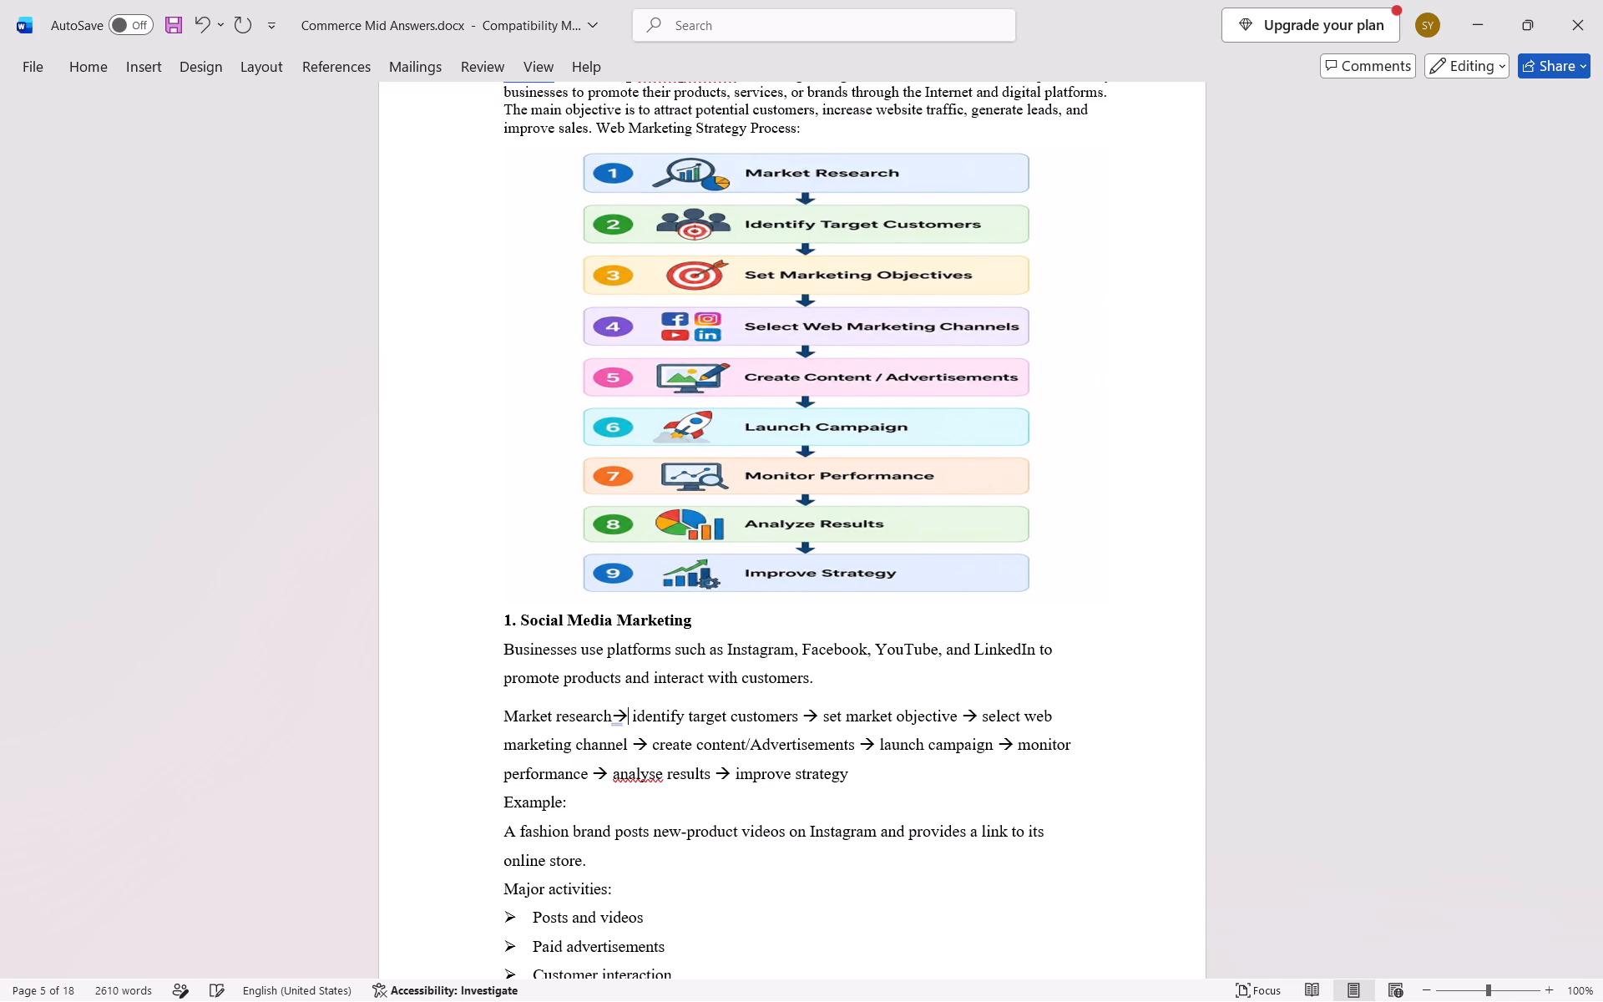
key("Right")
key("BackSpace")
Remove the spaces on both sides of the arrow between "identify target customers" and "set market objective".
key("Right")
key("Right")
key("Right")
key("Right")
key("Right")
key("Right")
key("Right")
key("Right")
key("Right")
key("Right")
key("Right")
key("Right")
key("Right")
key("Right")
key("Right")
key("Right")
key("Right")
key("Right")
key("Right")
key("Right")
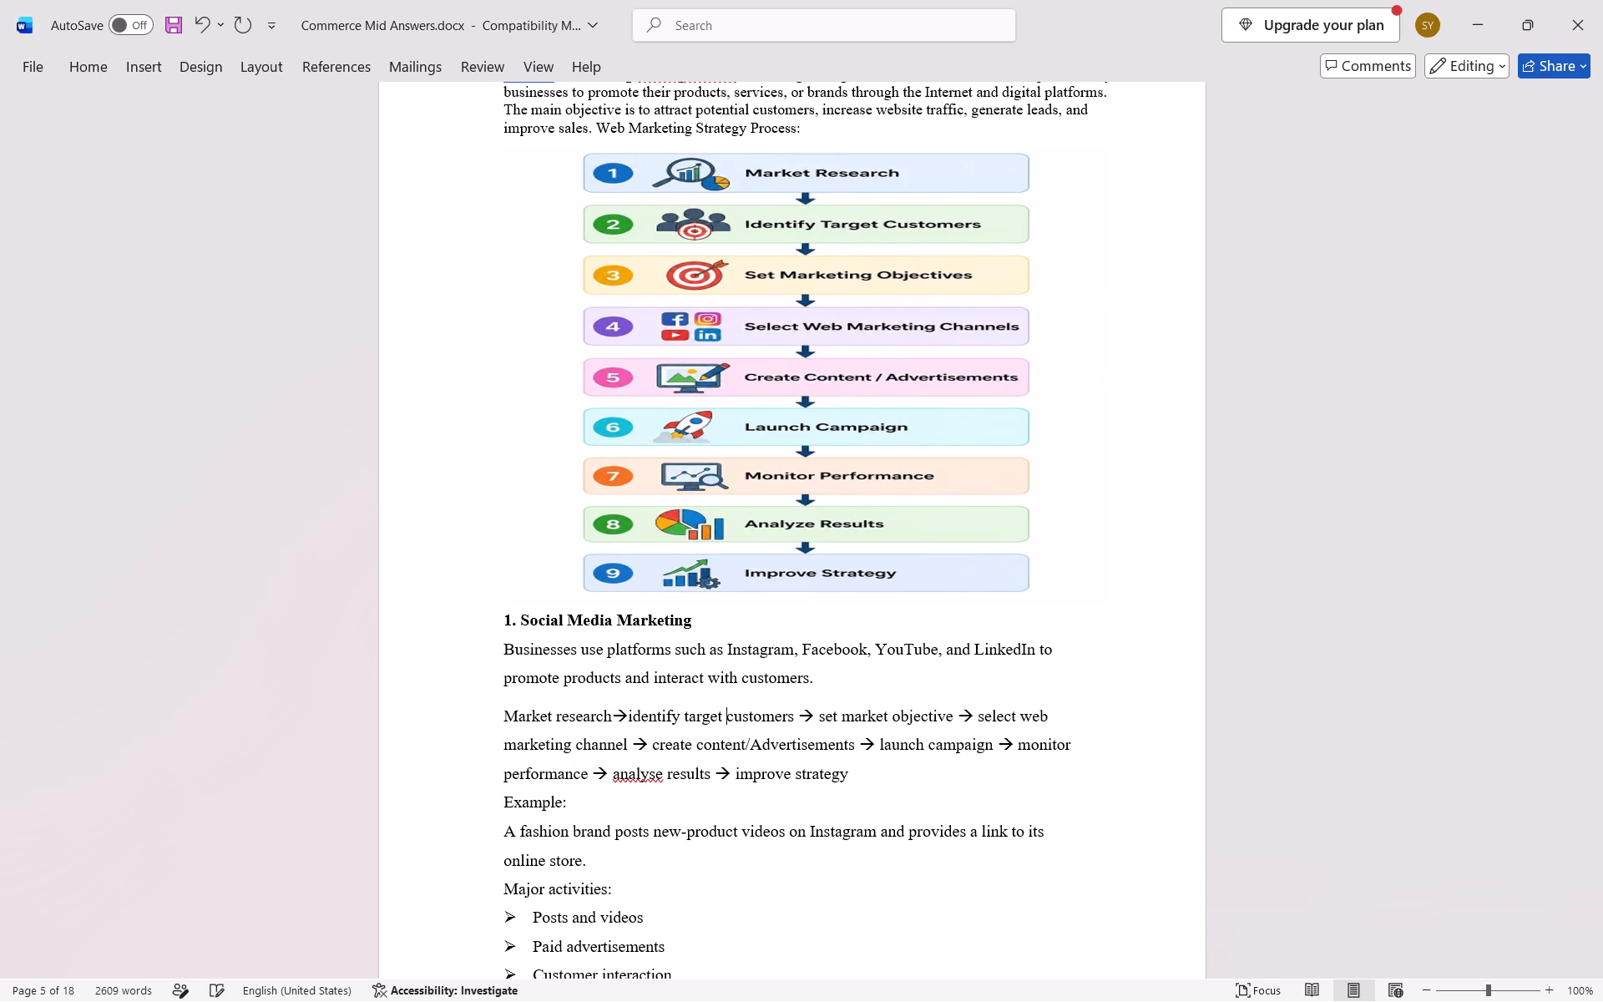
key("Left")
key("BackSpace")
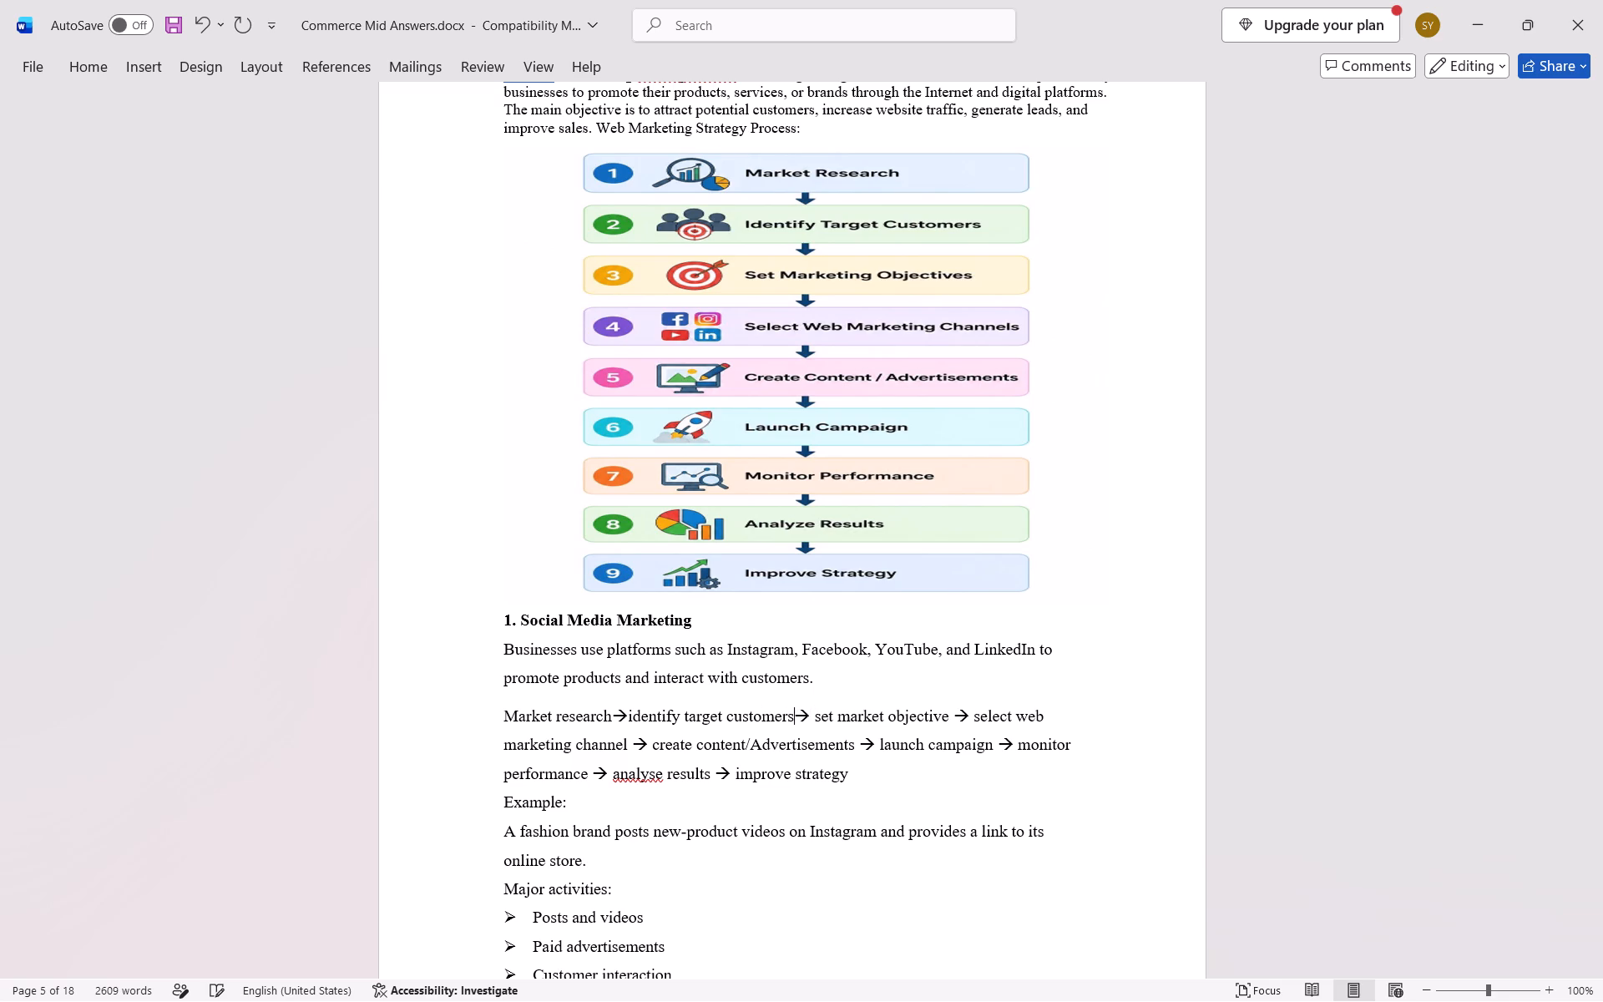
key("Right")
key("Right")
key("BackSpace")
Remove the spaces on both sides of the arrow between "set market objective" and "select web marketing channel".
key("ctrl+Right")
key("ctrl+Right")
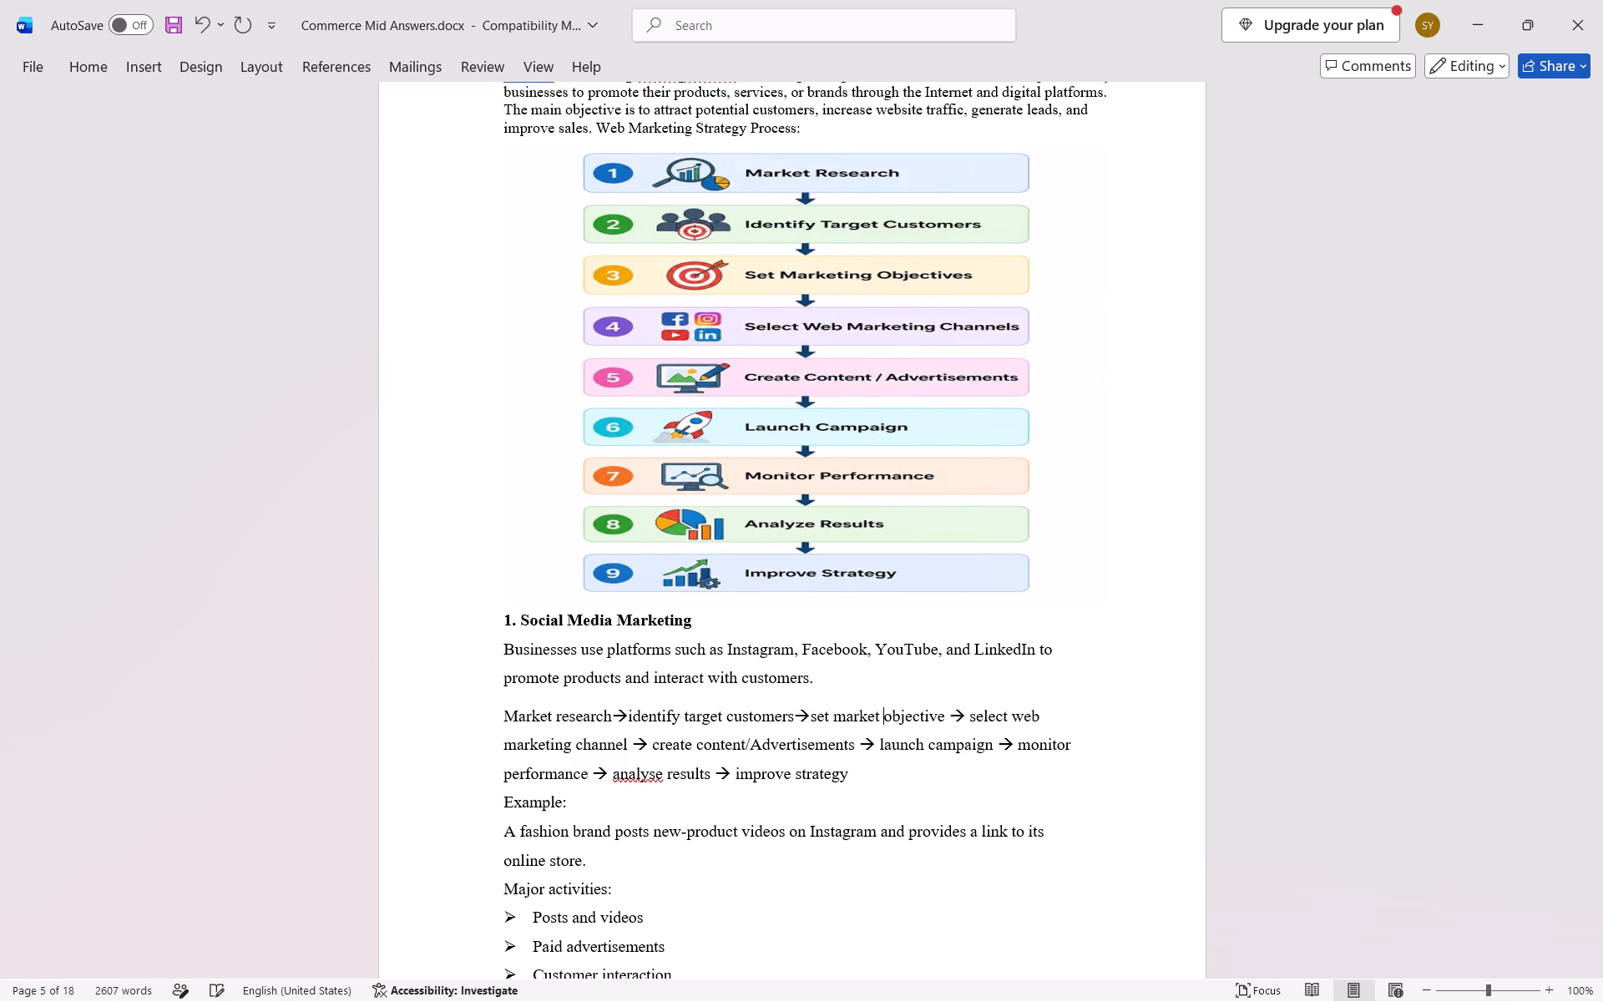
key("ctrl+Right")
key("BackSpace")
key("Right")
key("Right")
key("BackSpace")
Remove the spaces on both sides of the arrow between "select web marketing channel" and "create content/Advertisements".
key("ctrl+Down")
left_click(635, 737)
key("BackSpace")
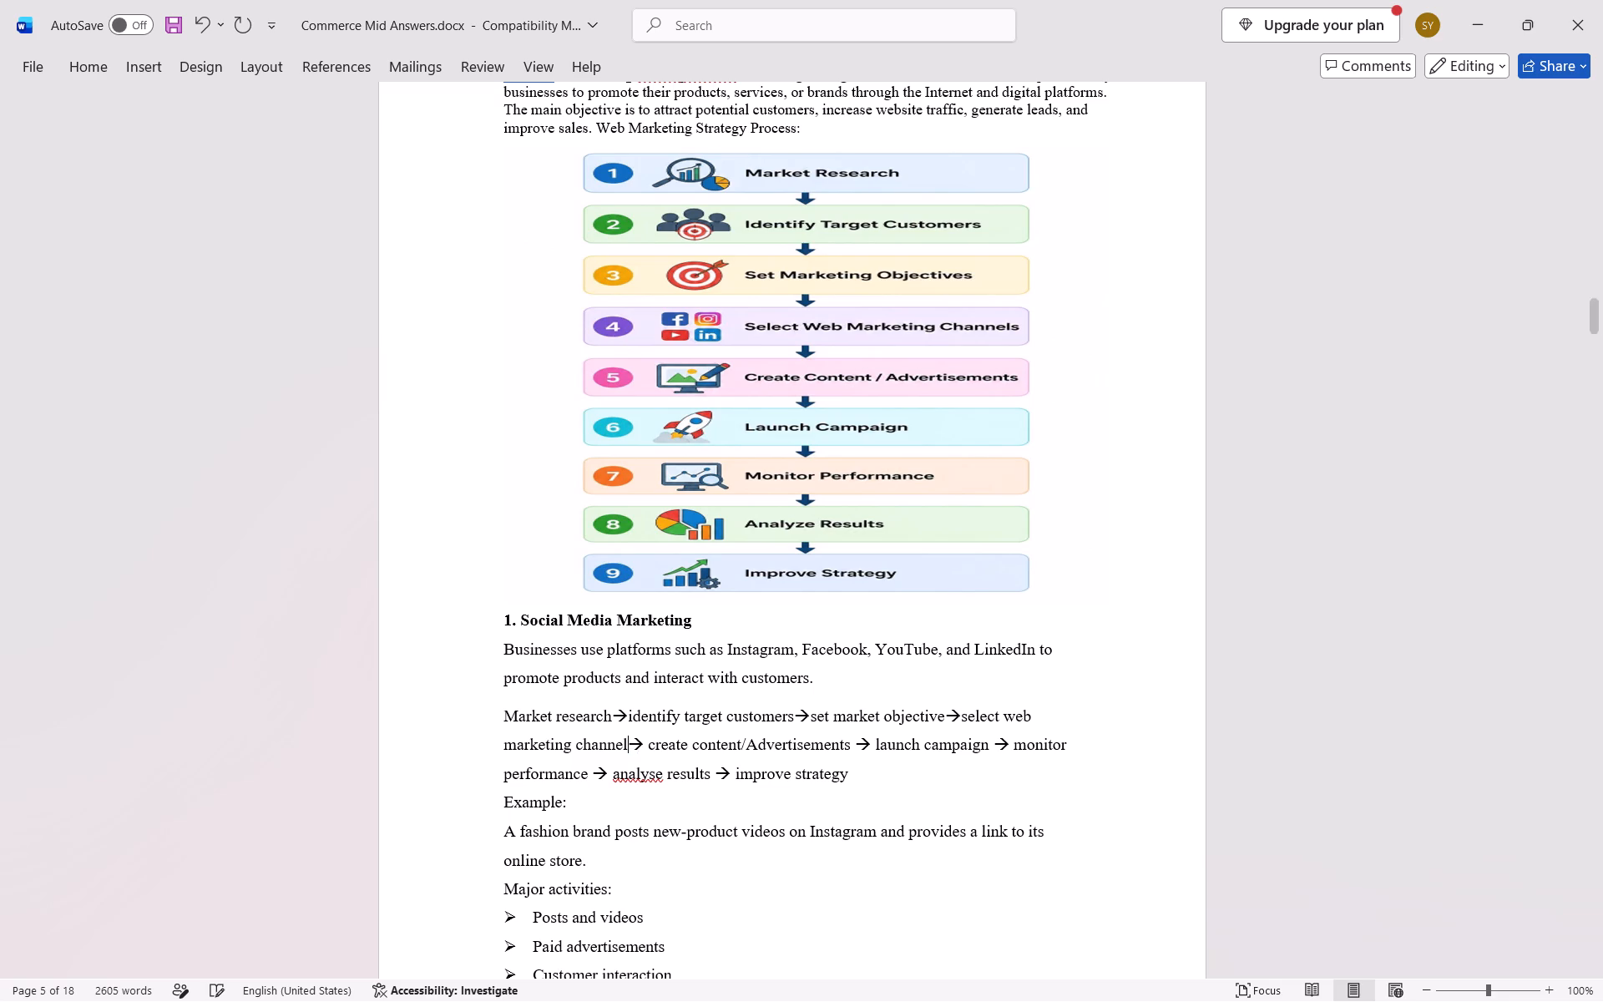
key("Right")
key("Right")
key("BackSpace")
Remove the spaces on both sides of the arrow between "create content/Advertisements" and "launch campaign".
key("ctrl+Right")
key("ctrl+Right")
key("ctrl+Right")
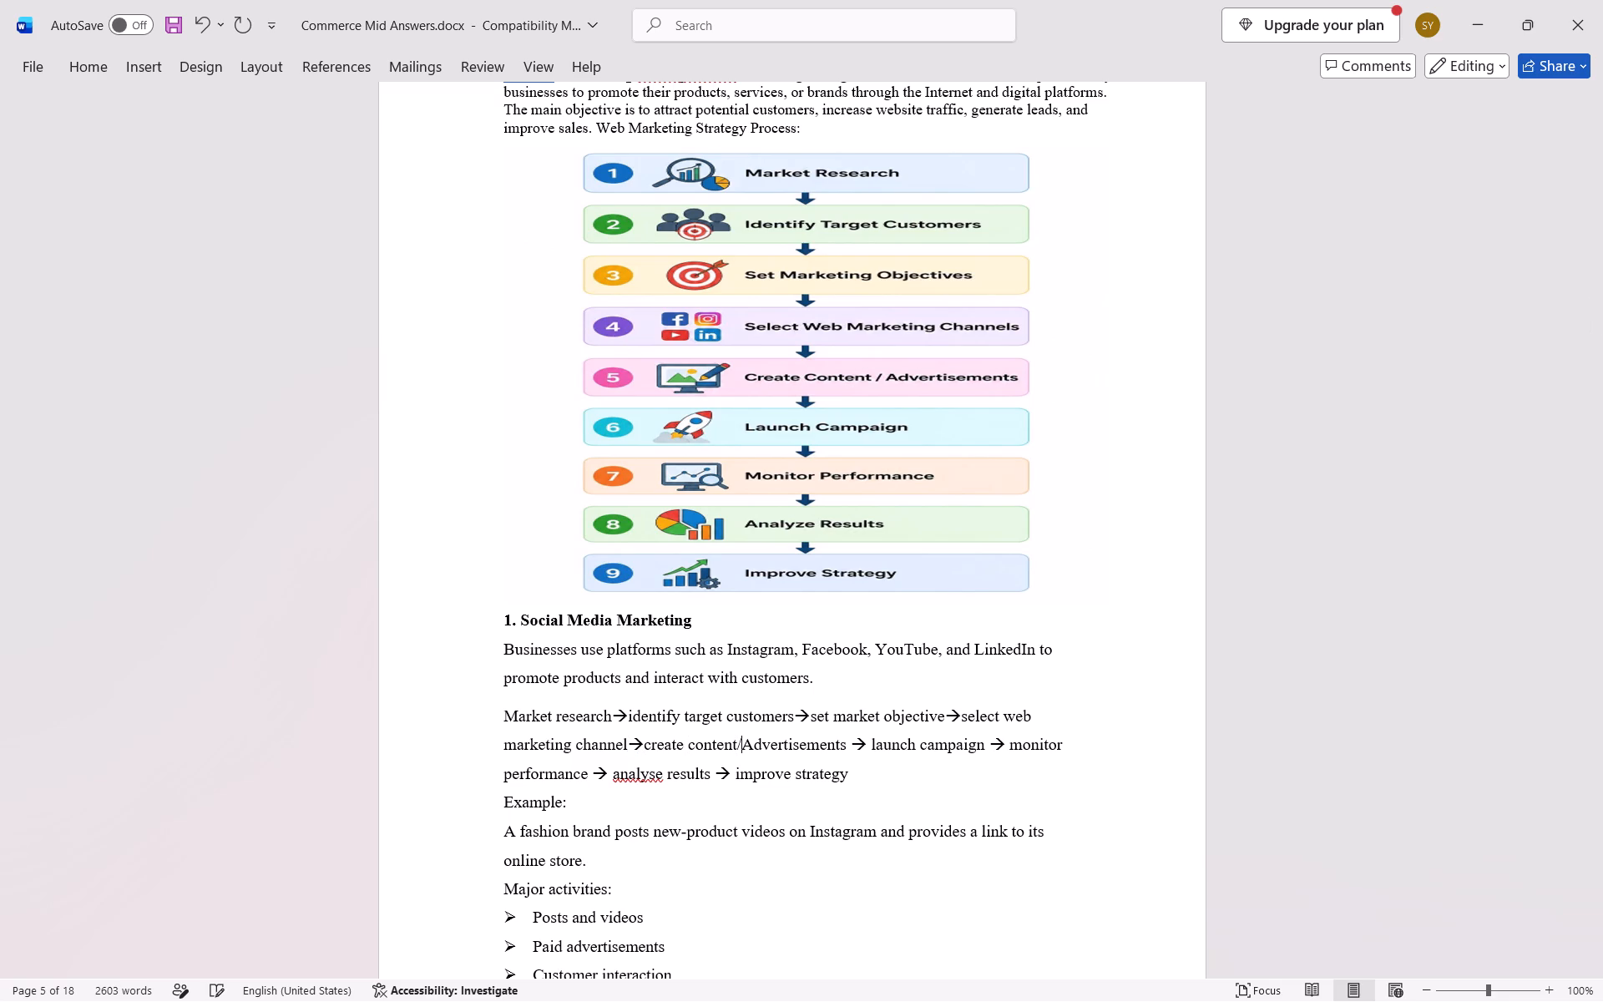
key("ctrl+Right")
key("BackSpace")
key("ctrl+Right")
key("BackSpace")
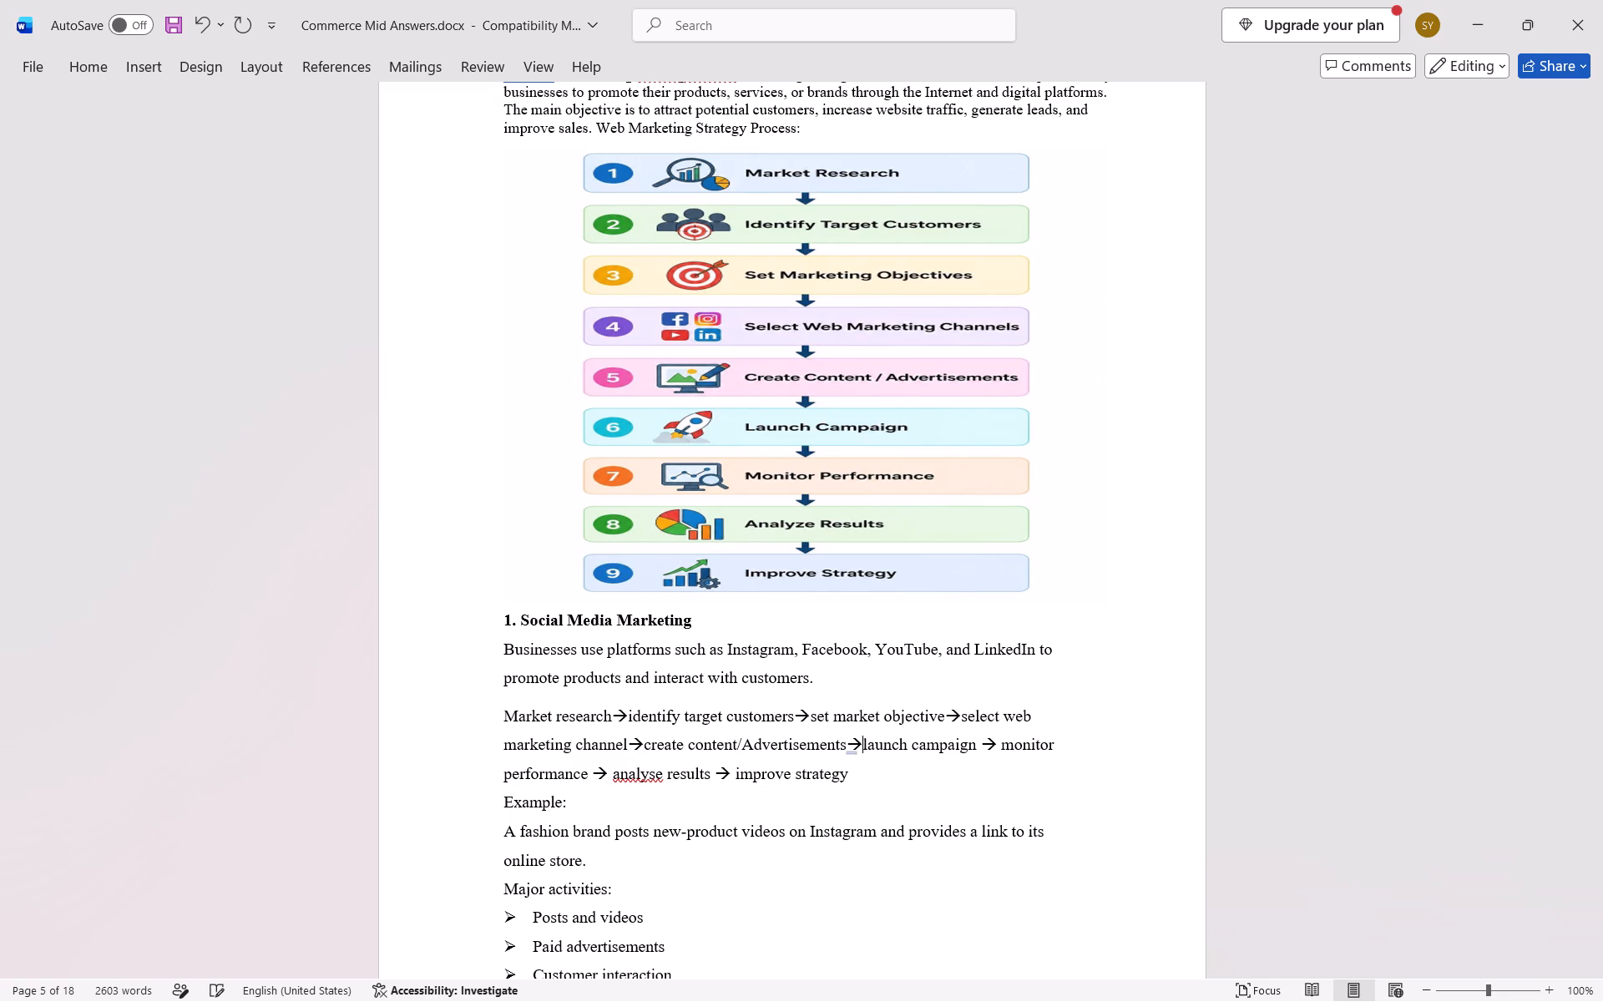
Remove the spaces on both sides of the arrow between "launch campaign" and "monitor performance".
key("ctrl+Right")
key("ctrl+Right")
key("BackSpace")
key("ctrl+Right")
key("BackSpace")
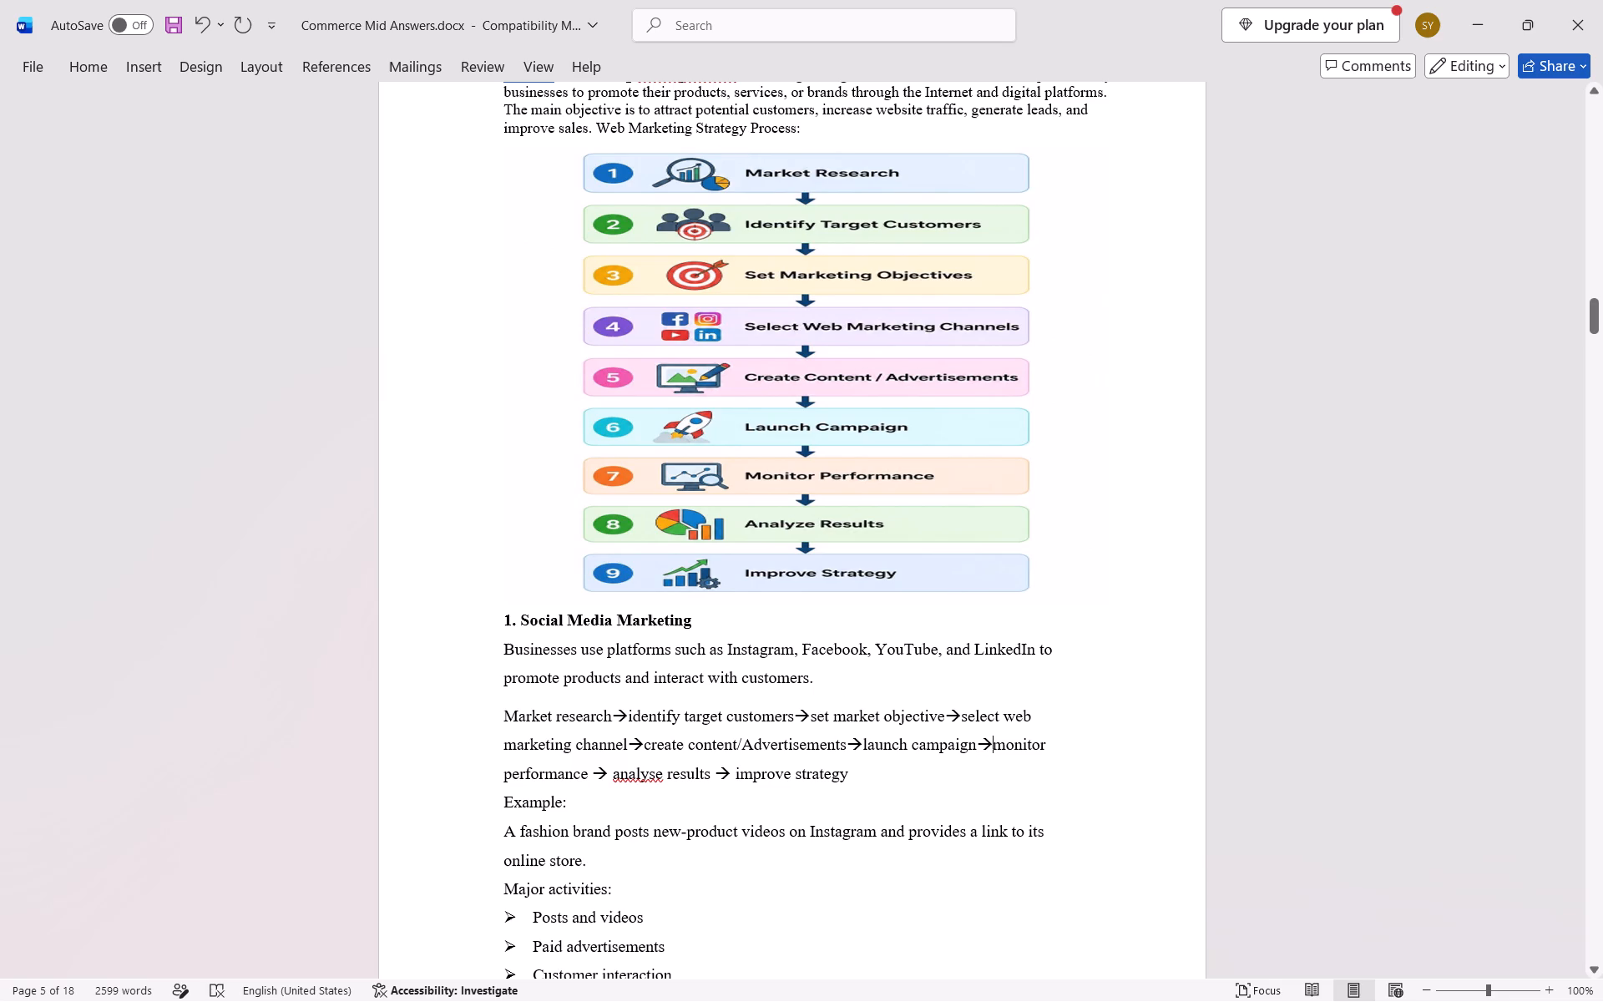
Remove the spaces on both sides of the arrow between "monitor performance" and "analyse results".
left_click(591, 770)
key("BackSpace")
key("Right")
key("Right")
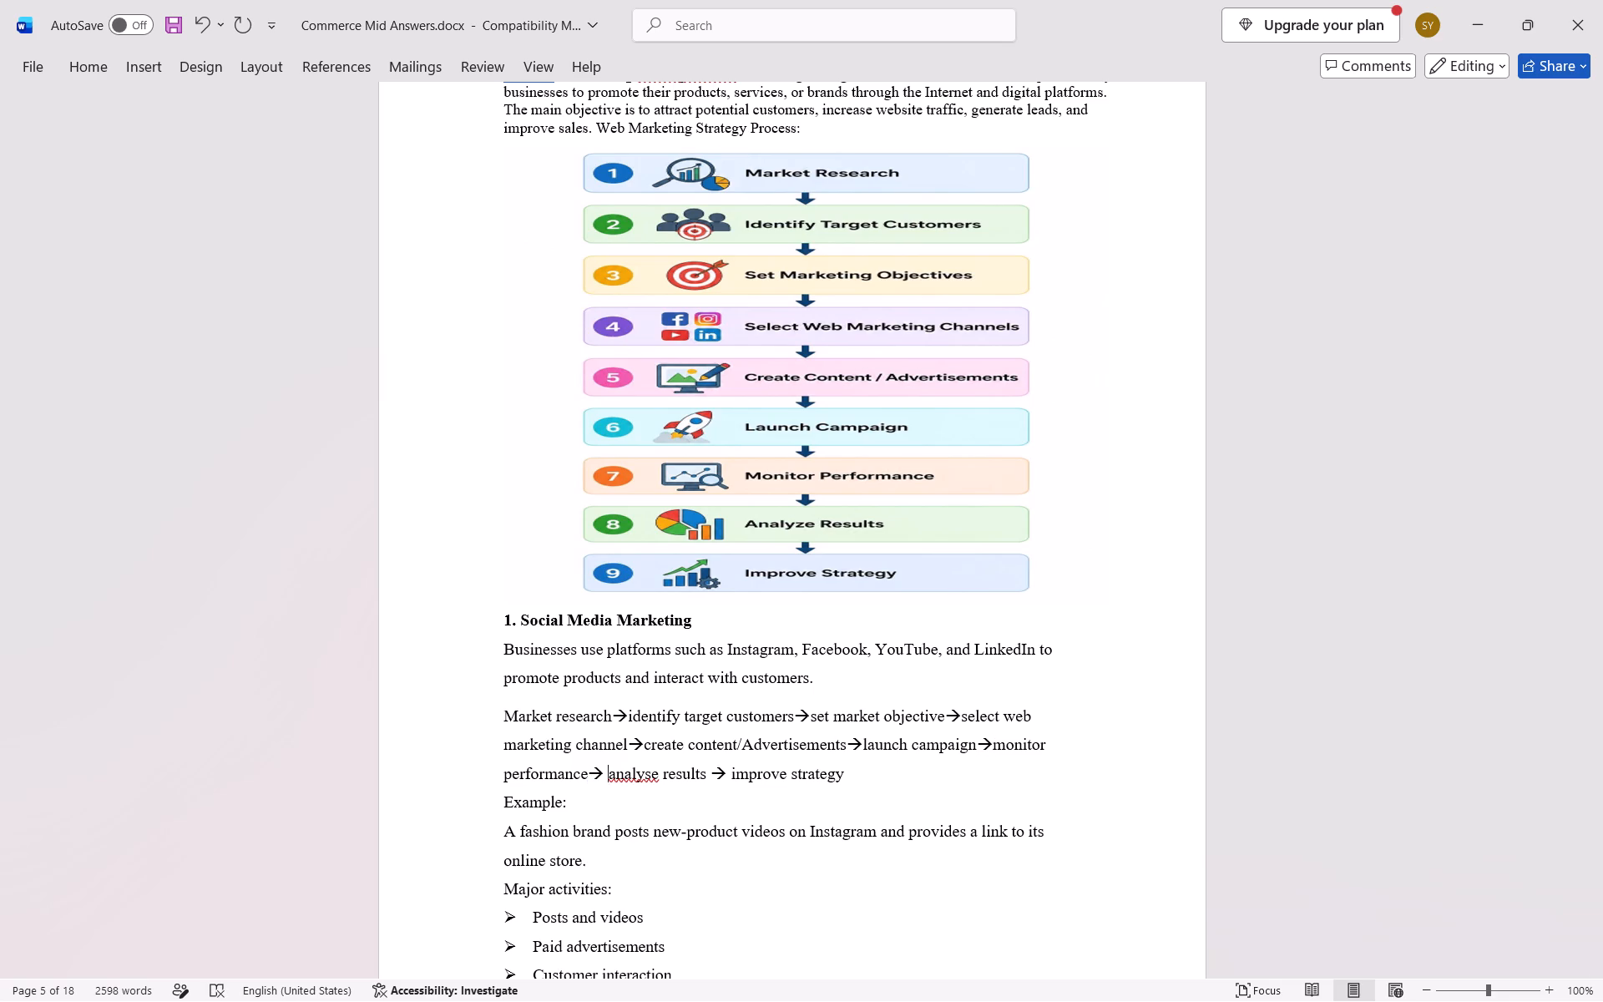
key("BackSpace")
Remove the spaces on both sides of the arrow between "analyse results" and "improve strategy".
key("ctrl+Right")
key("ctrl+Right")
key("BackSpace")
key("Right")
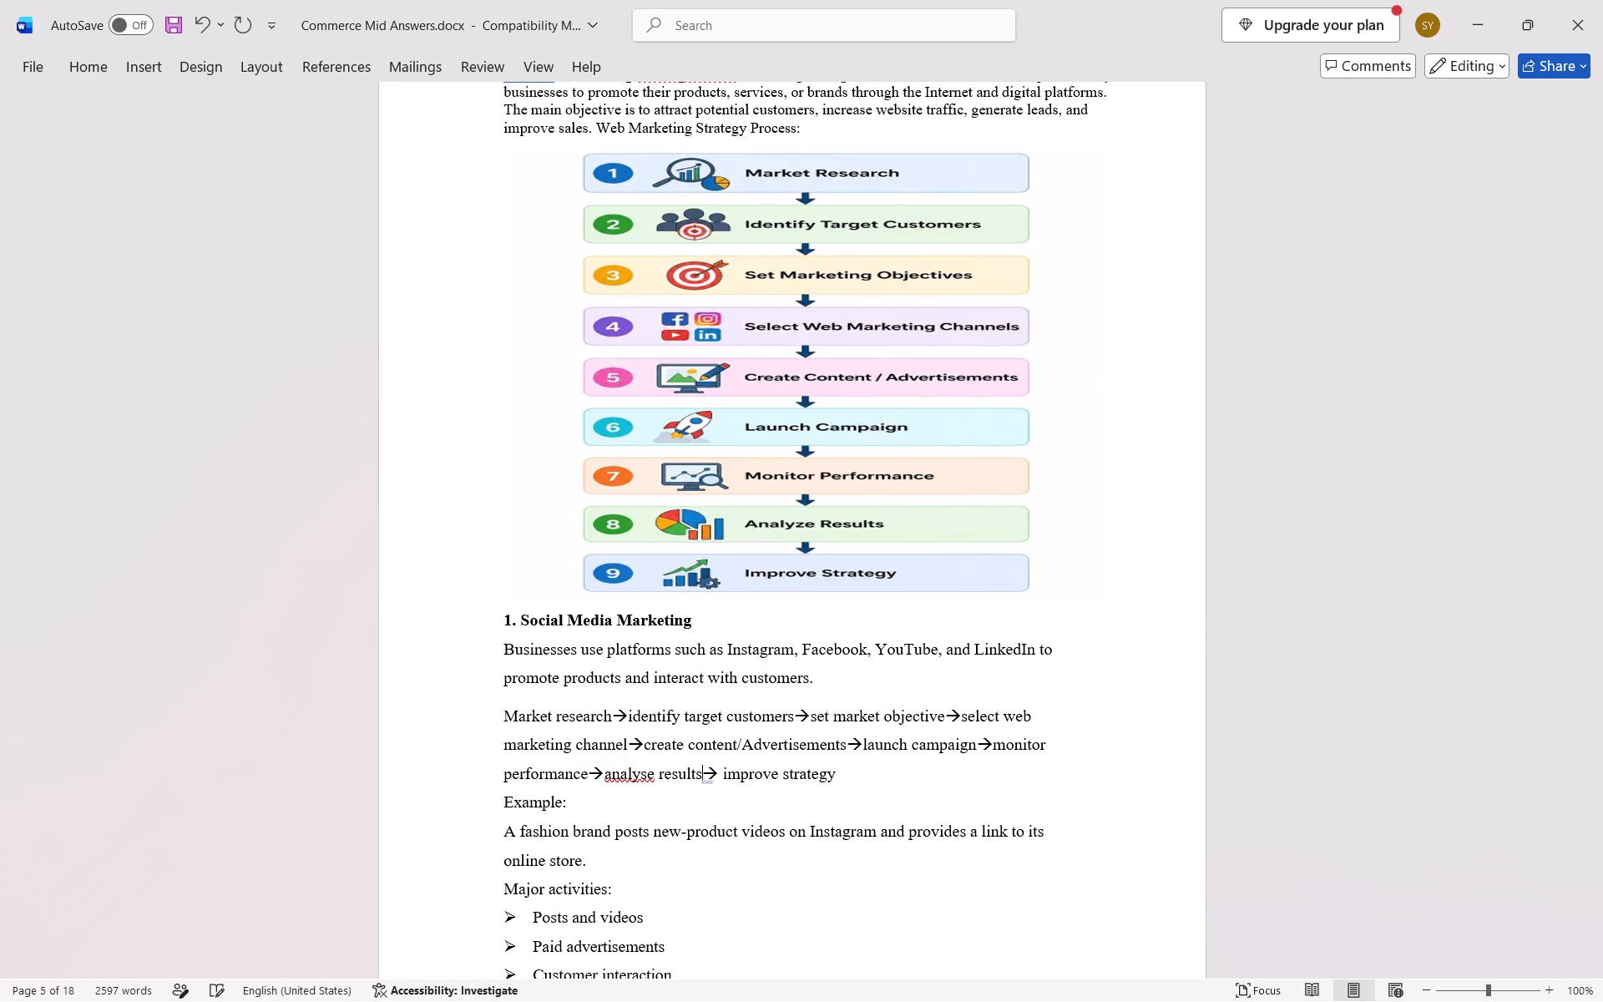
key("BackSpace")
key("ctrl+z")
key("Right")
key("BackSpace")
Delete the nine-stage Web Marketing Strategy Process diagram under question 4.
scroll(591, 770, "down", 1)
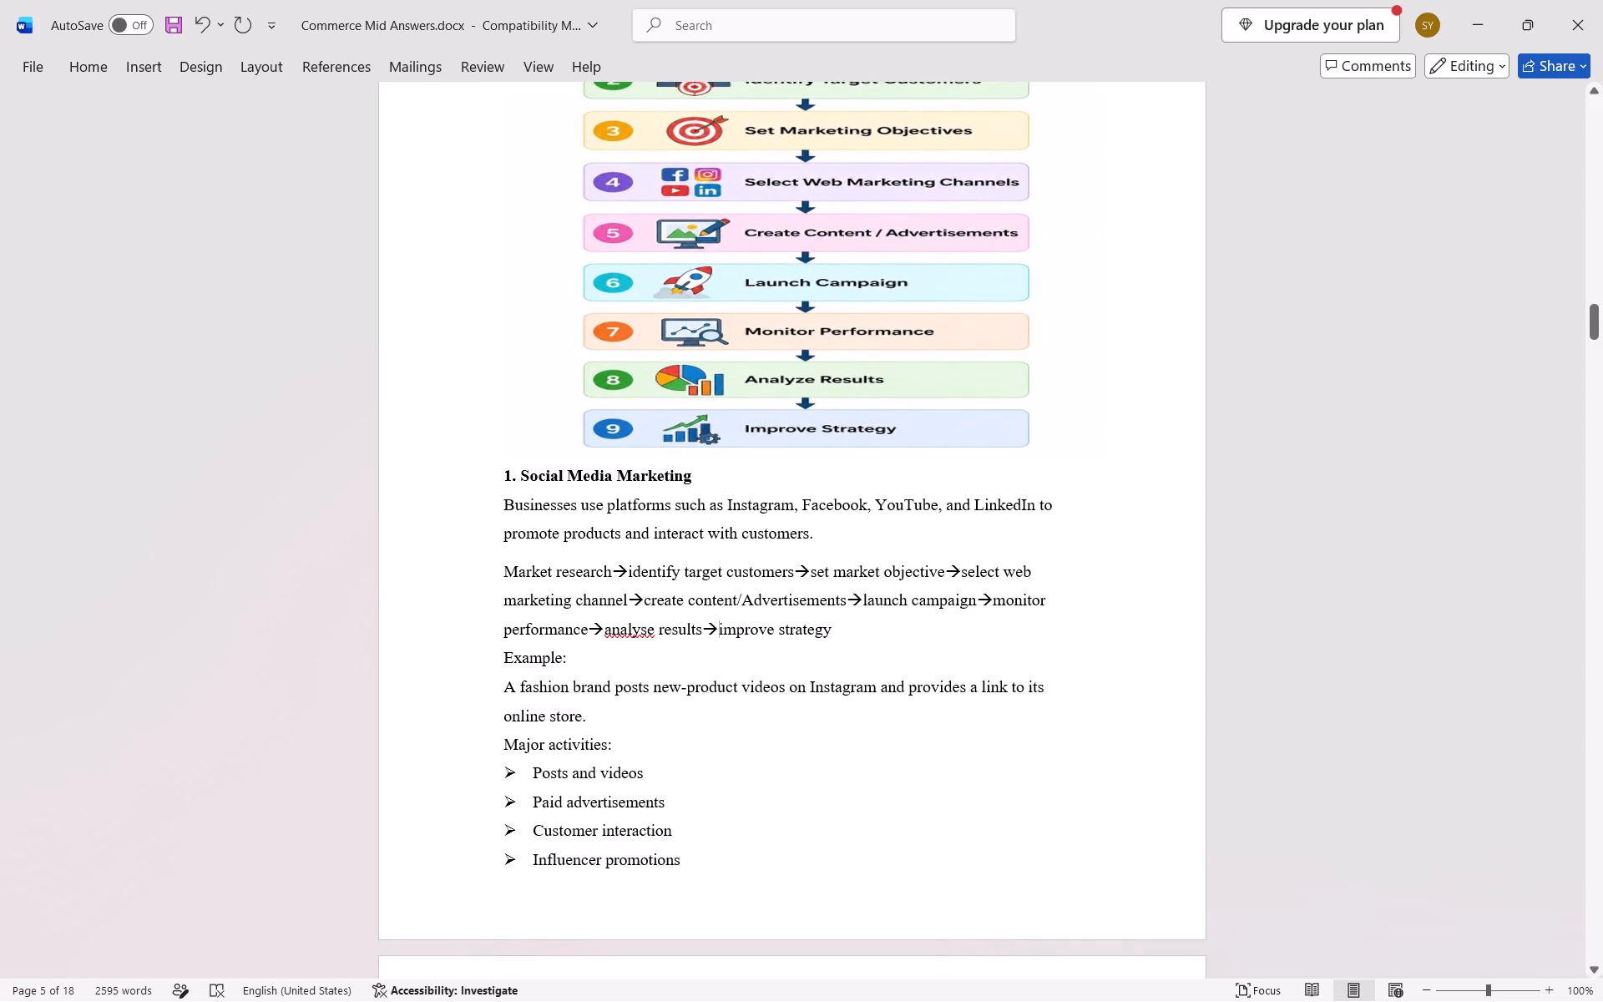
scroll(797, 316, "up", 1)
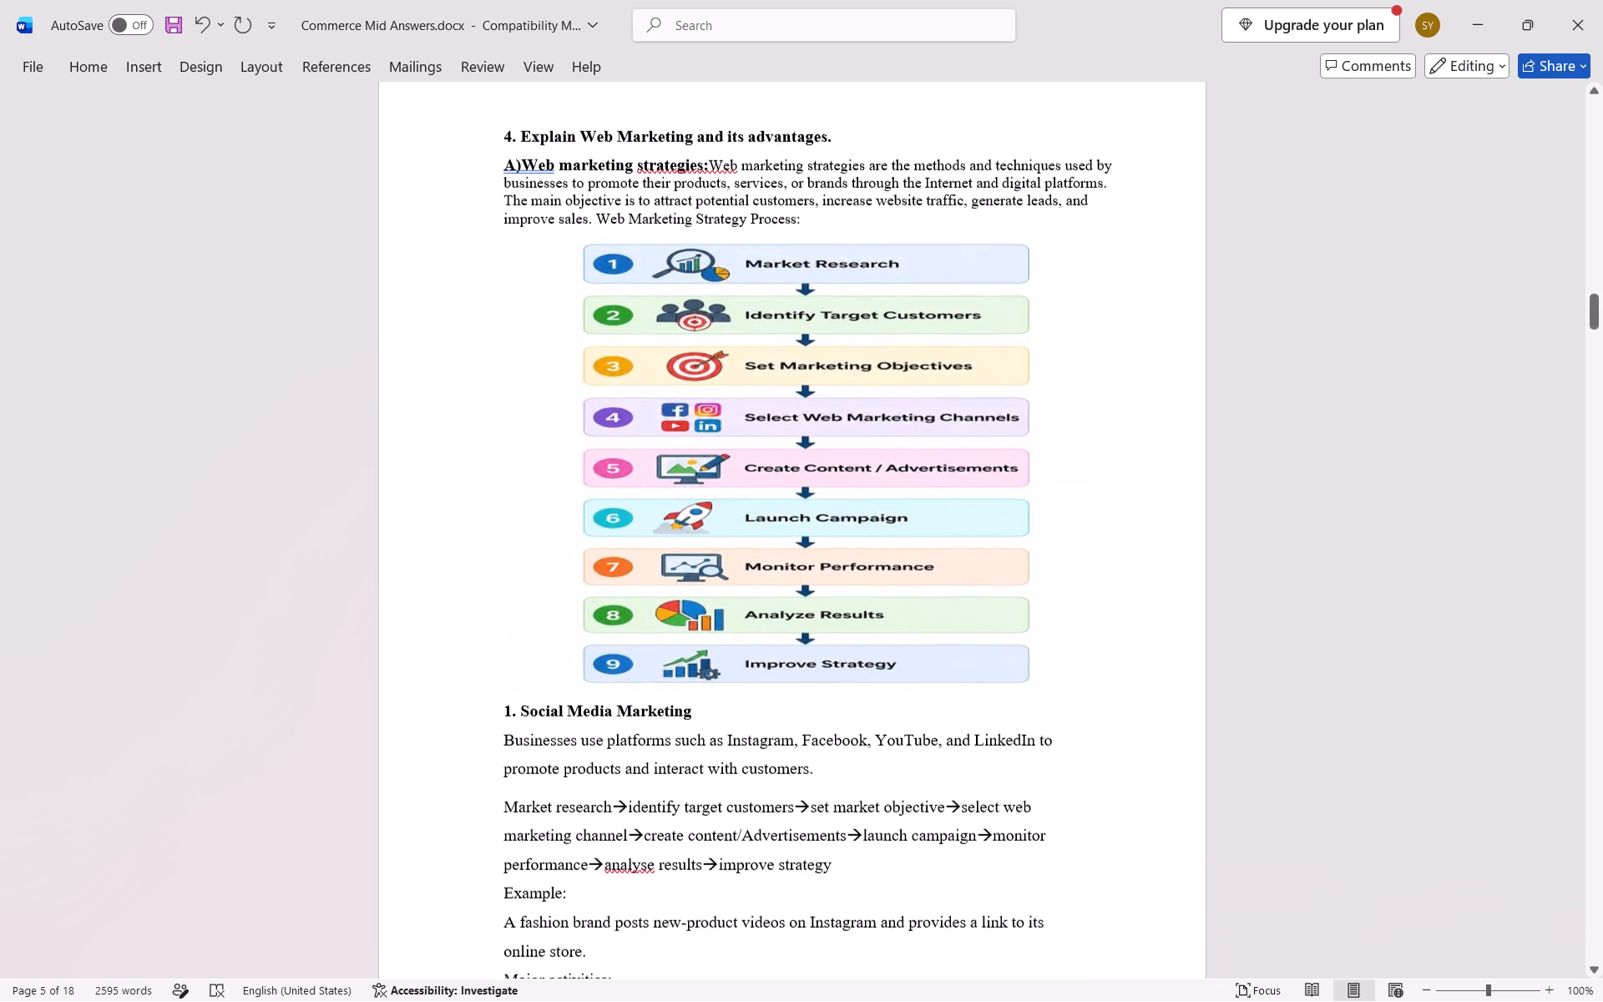
scroll(797, 316, "up", 1)
left_click(797, 361)
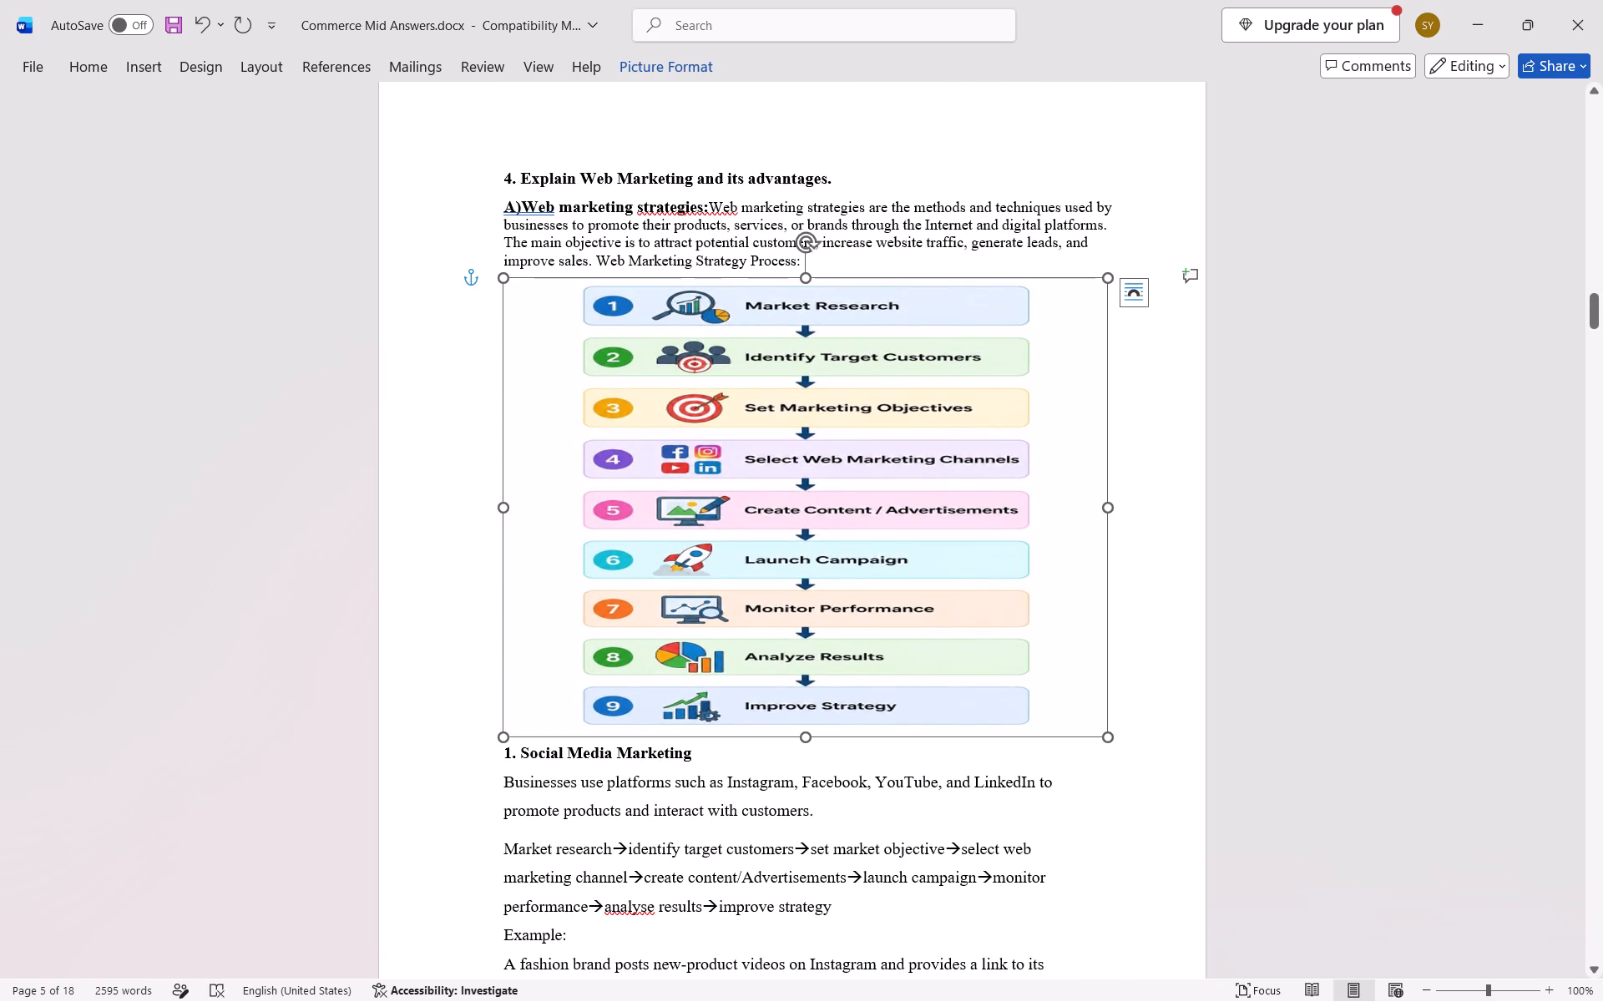
key("Delete")
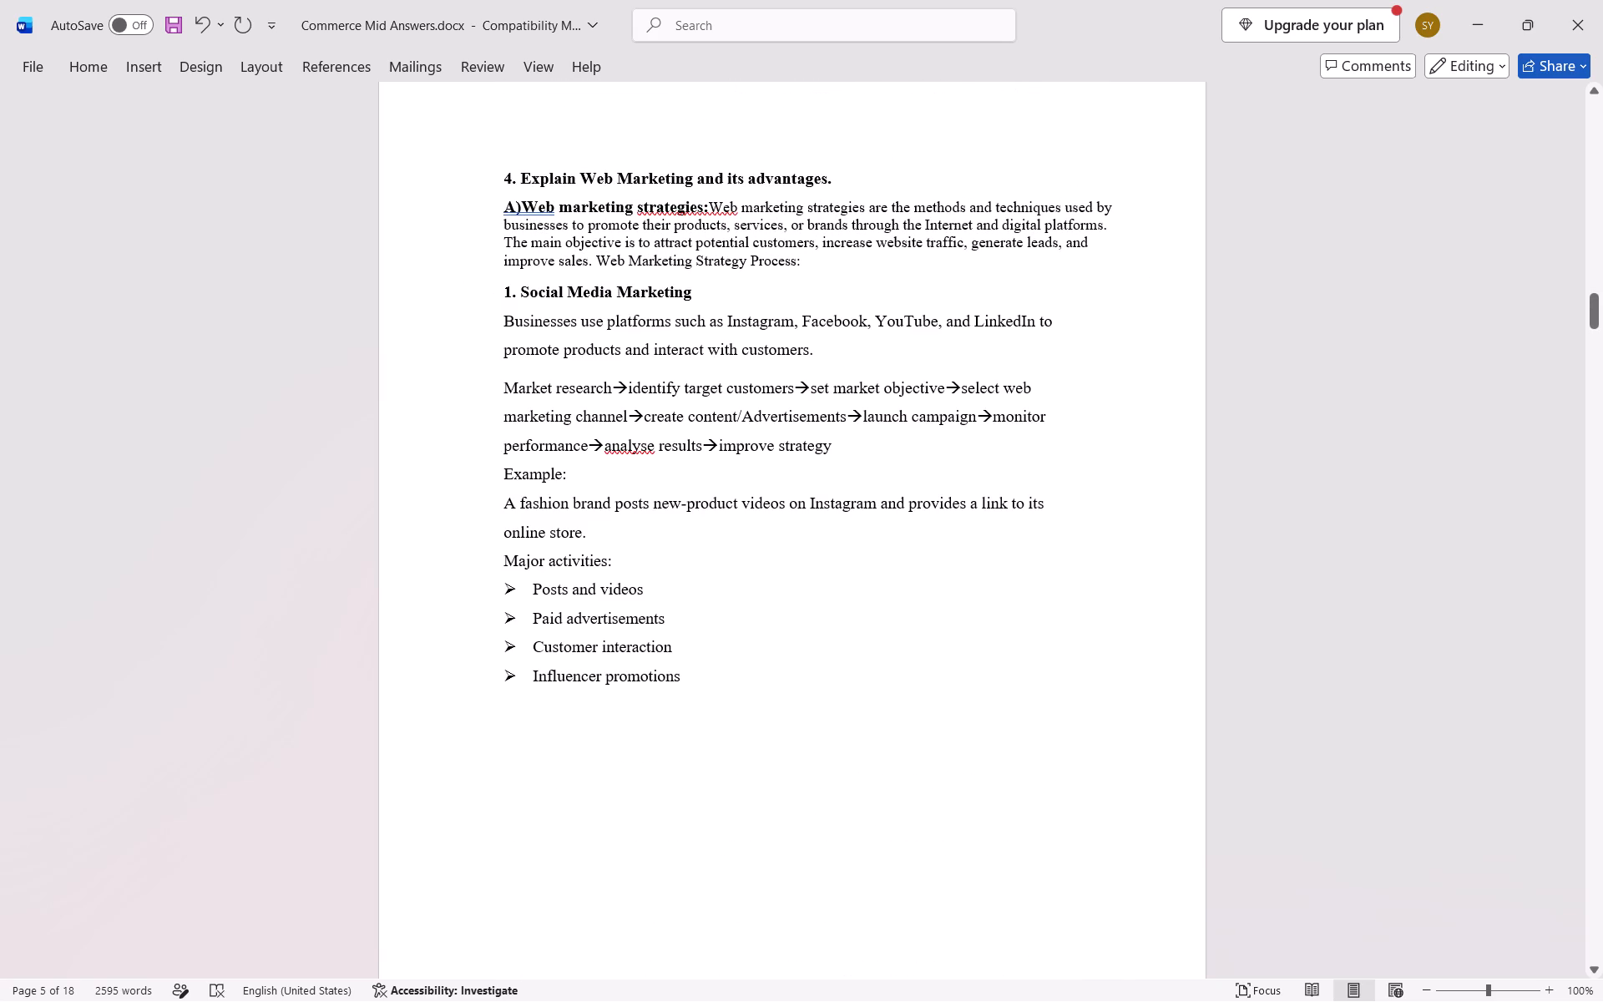
Move the typed flow text from above "Example:" to a new line directly below "Web Marketing Strategy Process:".
left_click_drag(503, 391, 867, 453)
key("ctrl+x")
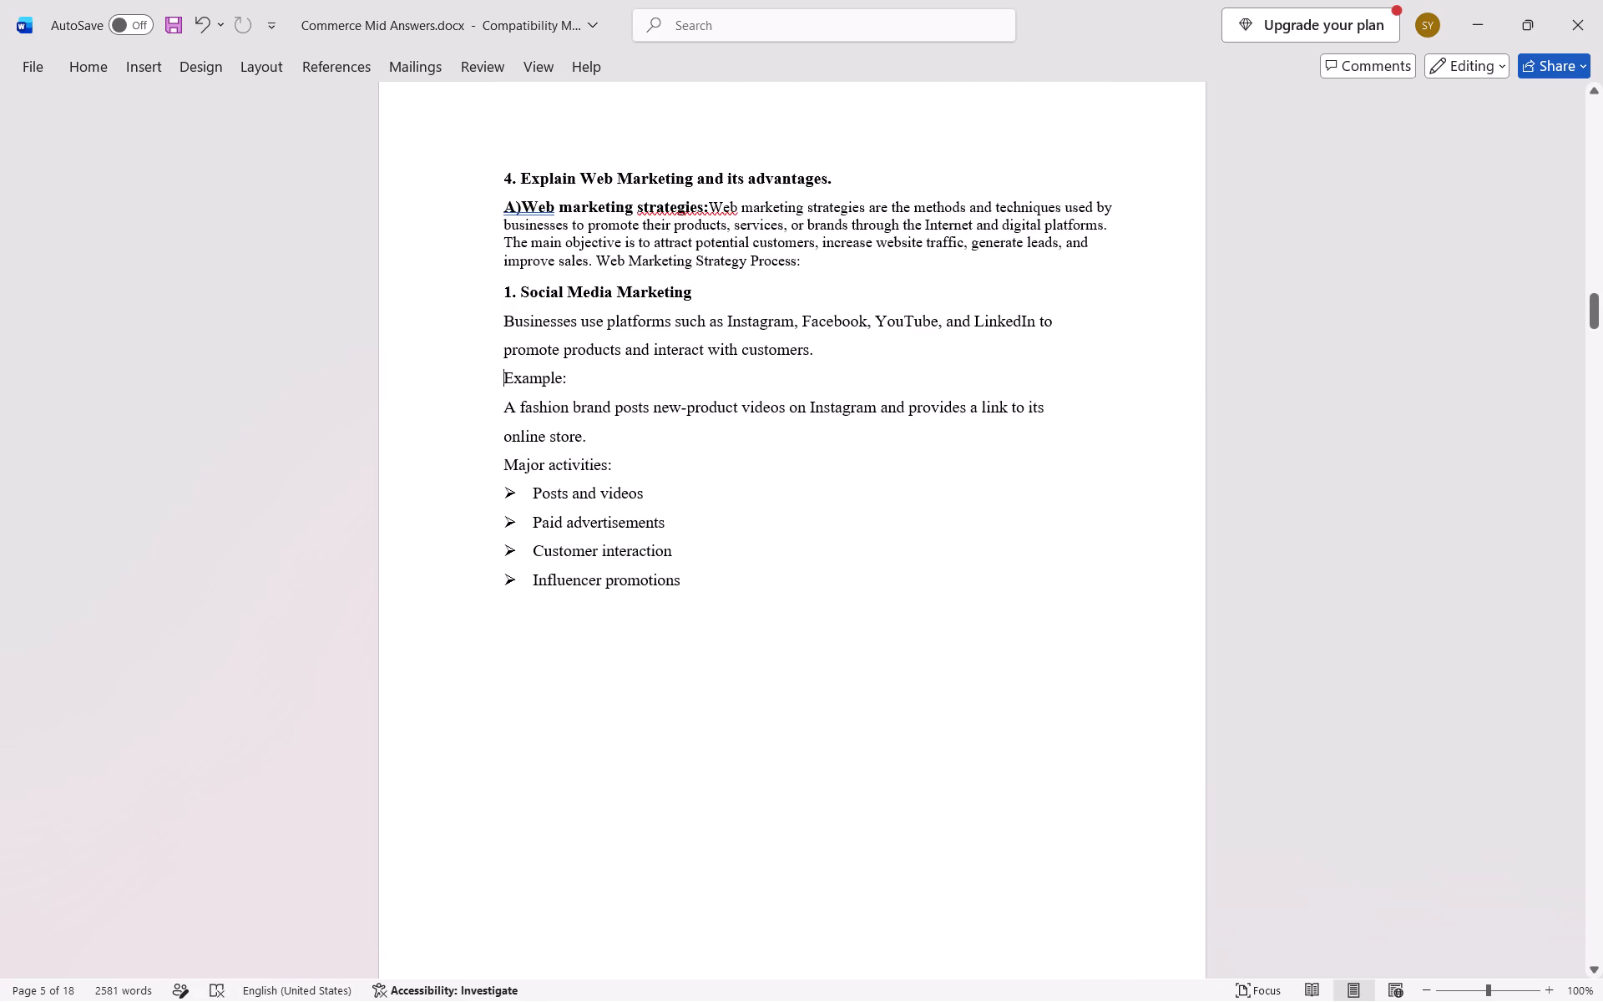
left_click(814, 258)
key("shift+Return")
key("ctrl+v")
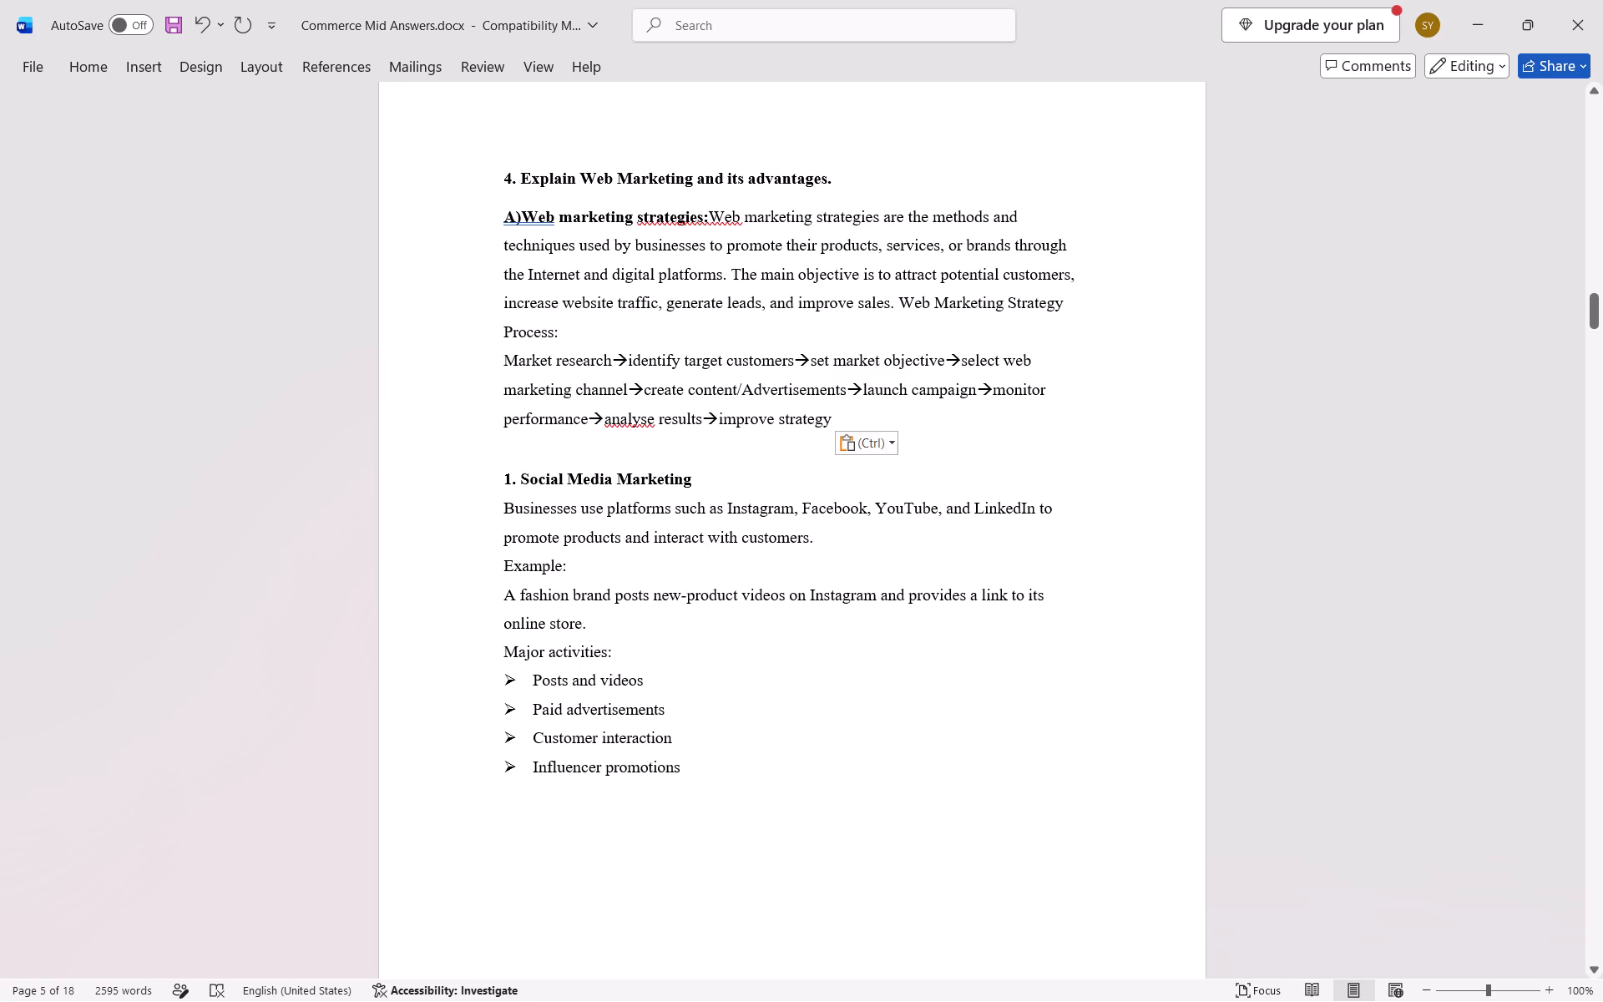
Reduce the web marketing strategies paragraph, from its bold title through "Web Marketing Strategy Process:", to font size 11.
left_click_drag(518, 220, 562, 331)
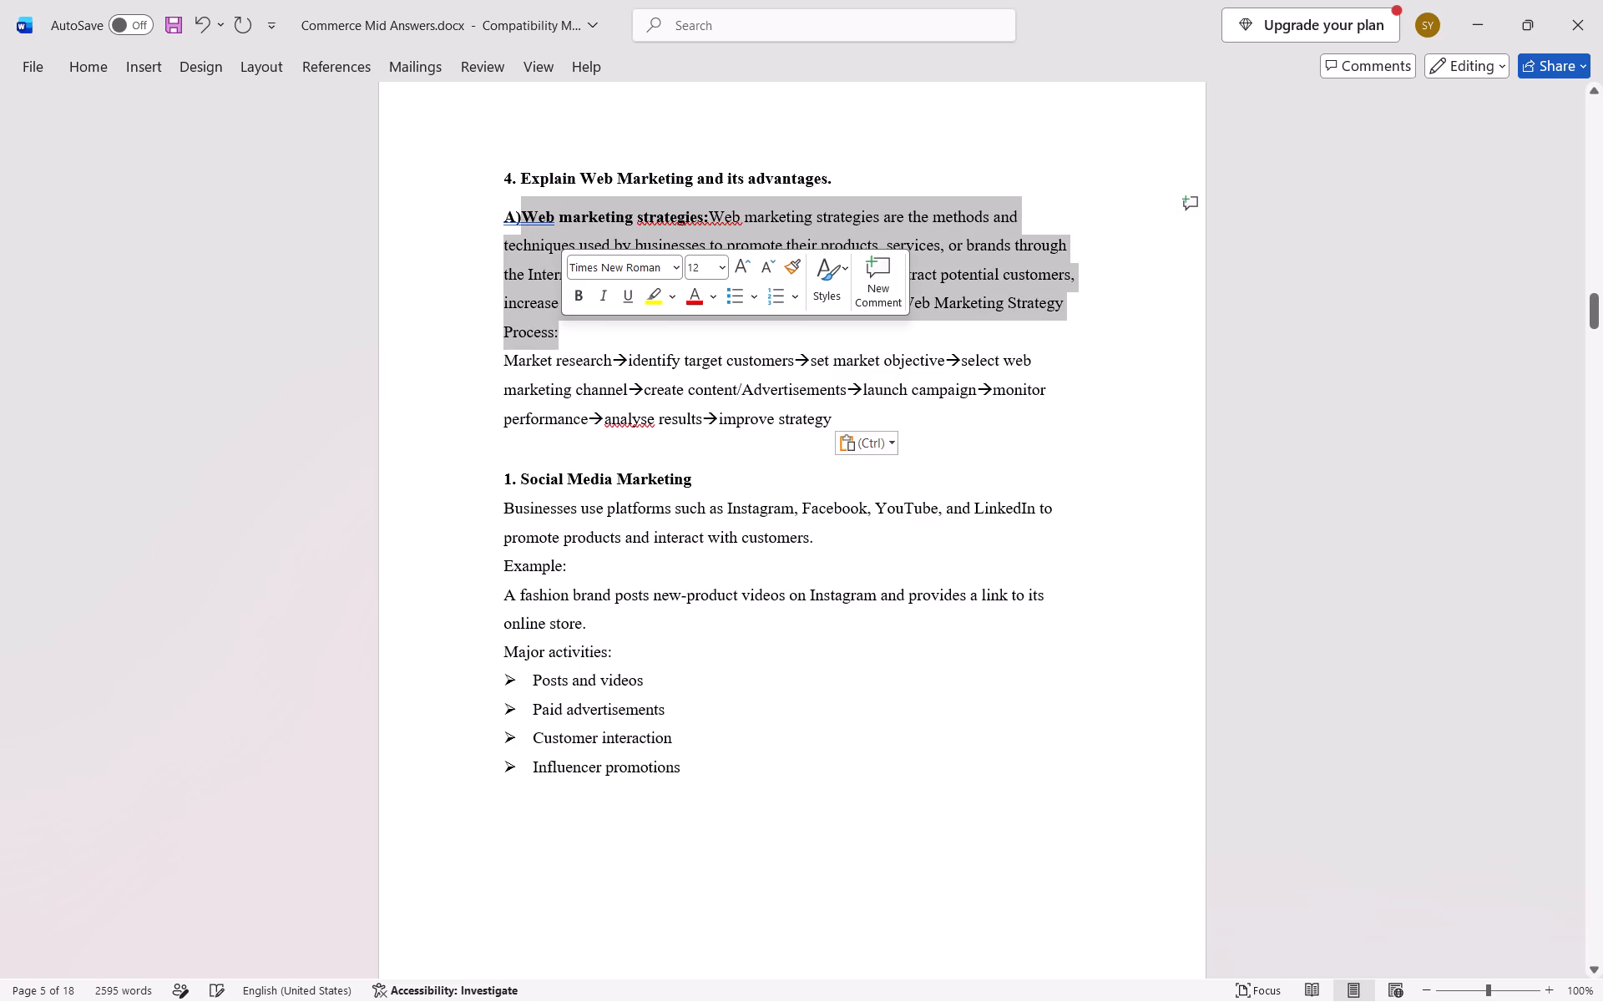
left_click(763, 272)
left_click(690, 219)
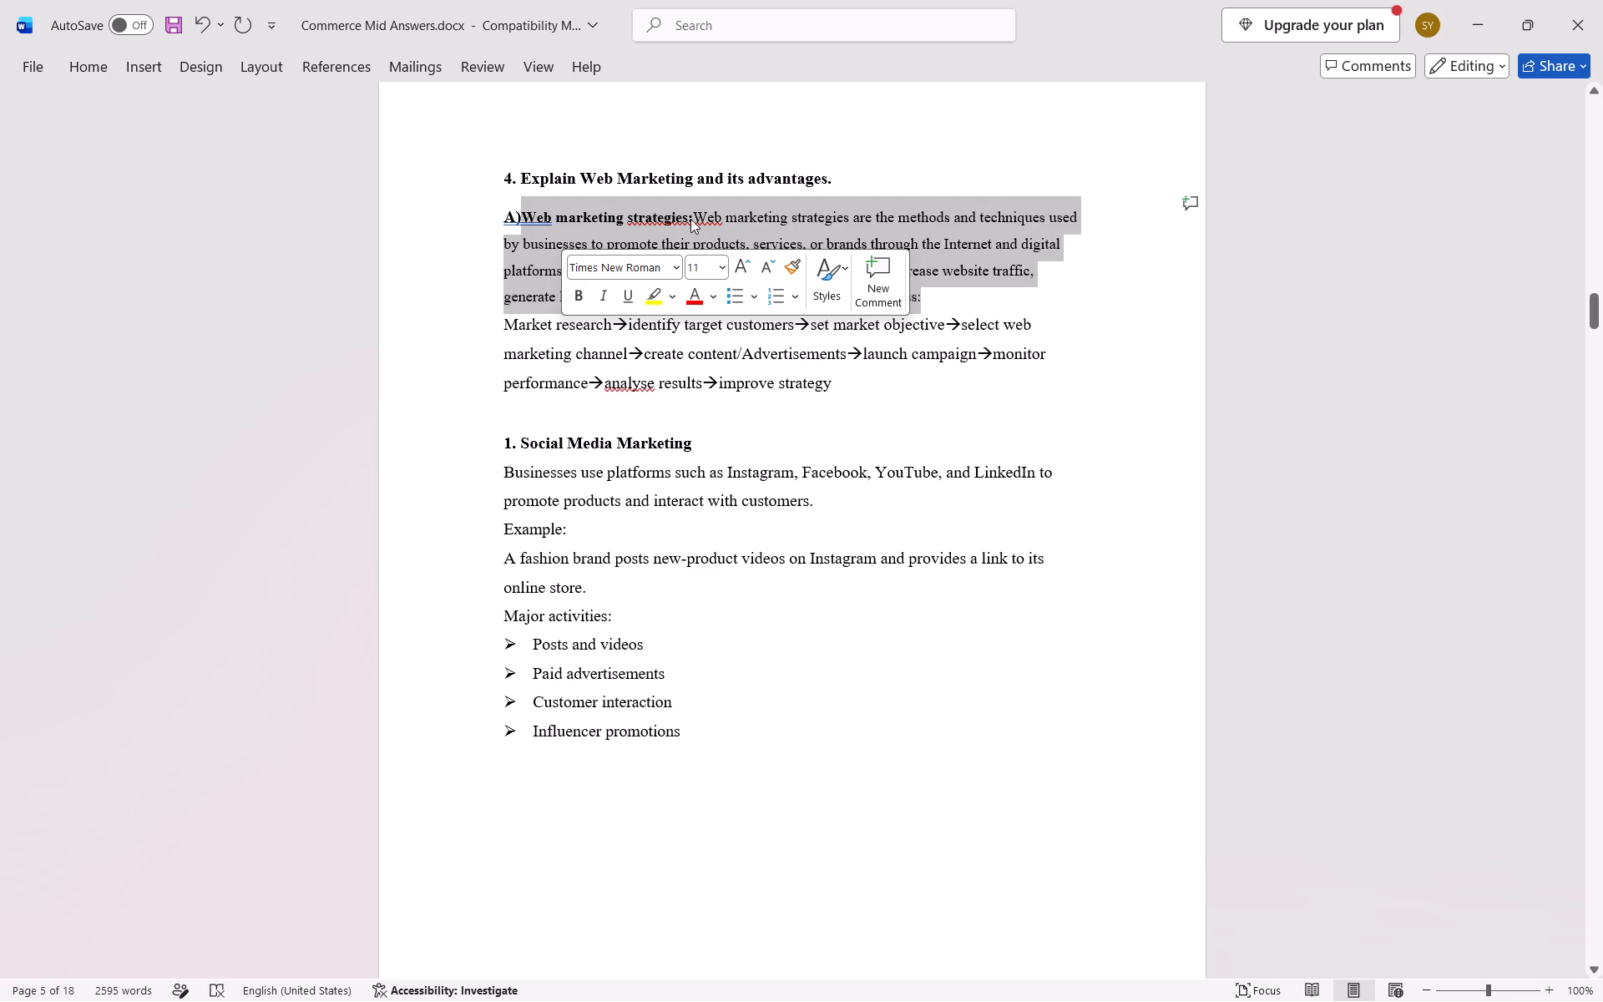
Reduce the font of the whole flow text, from "Market research" to "improve strategy", by one size.
left_click(507, 323)
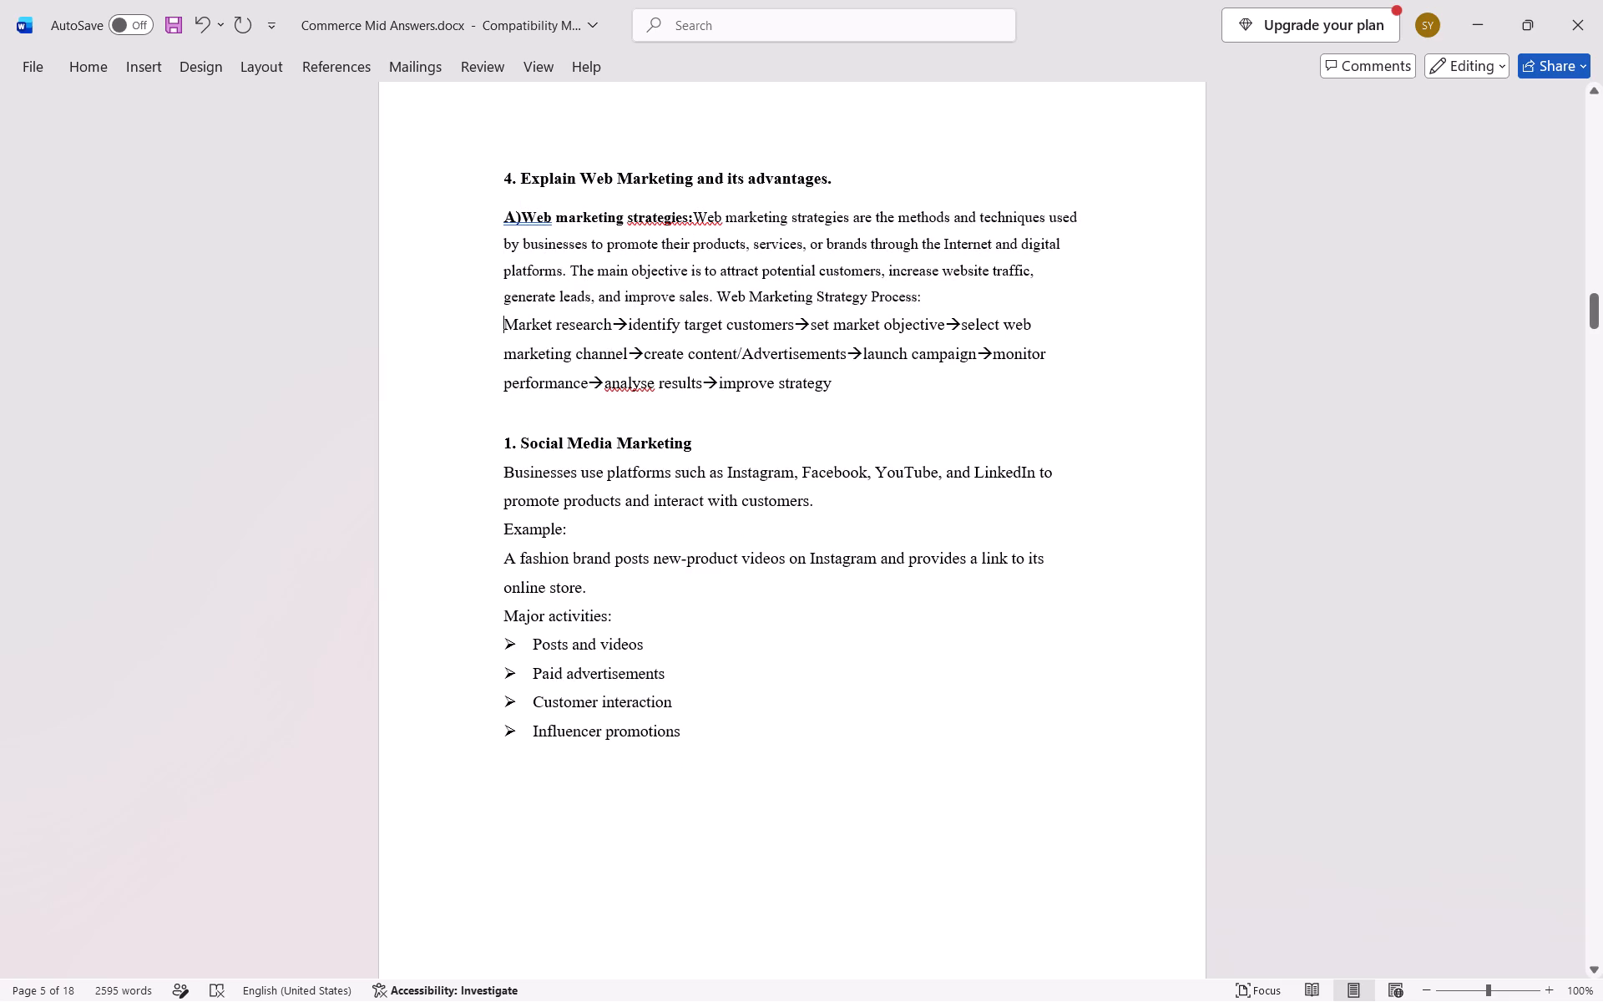
left_click_drag(507, 323, 832, 381)
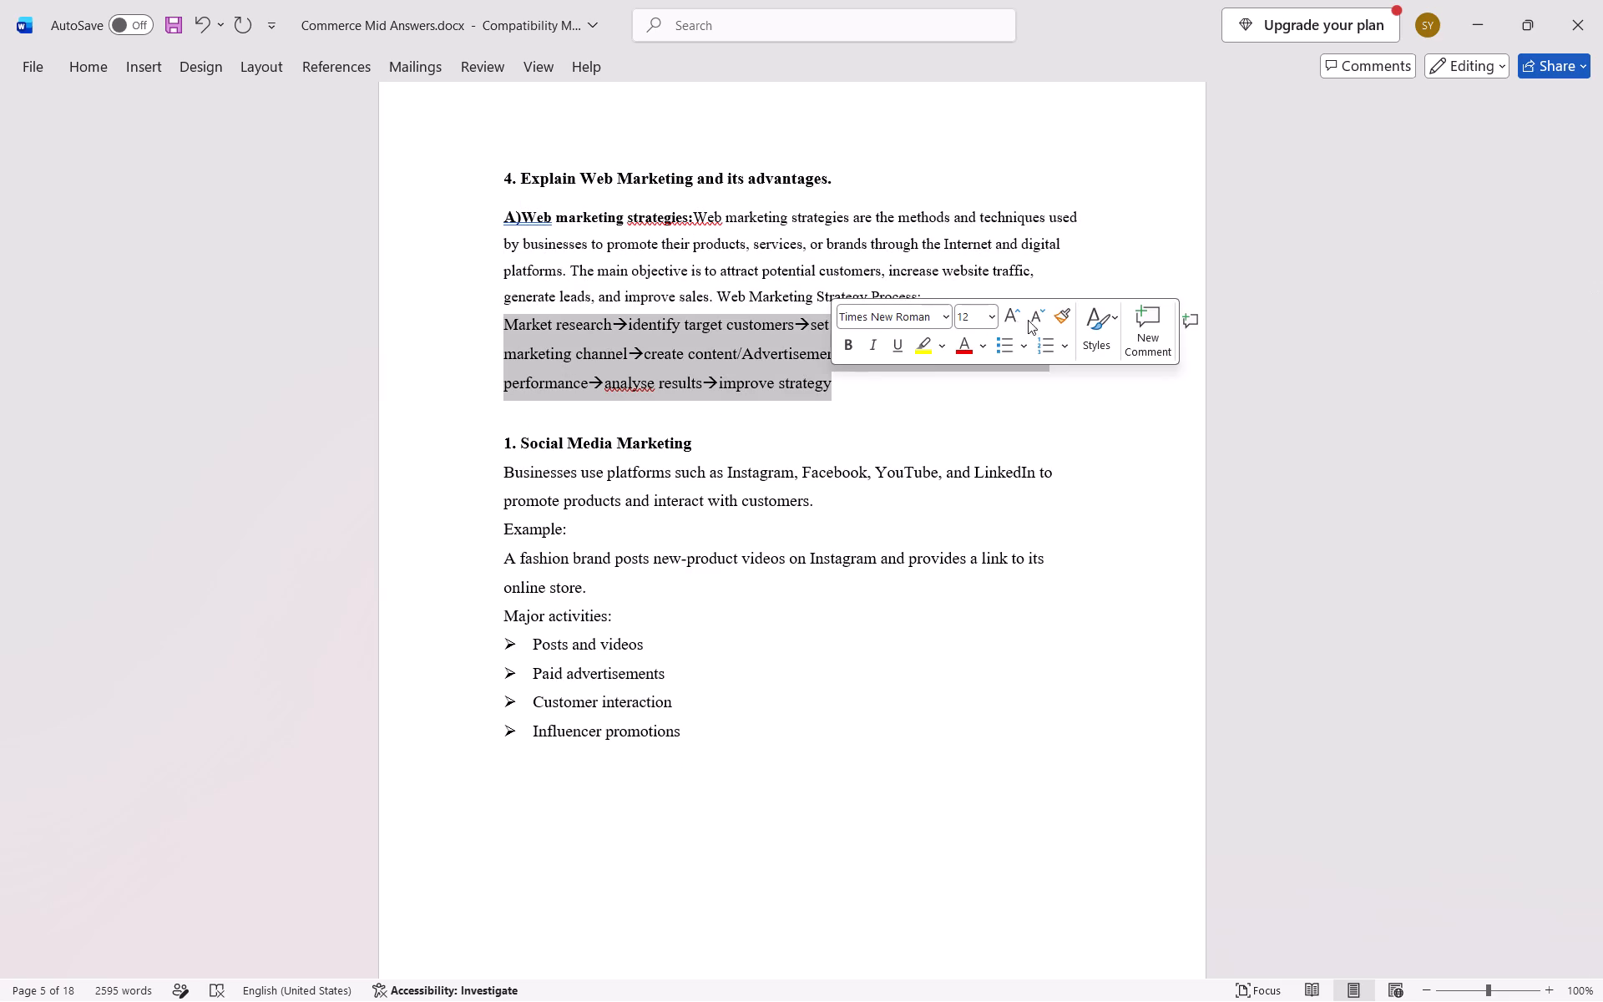
left_click(1037, 323)
left_click(887, 287)
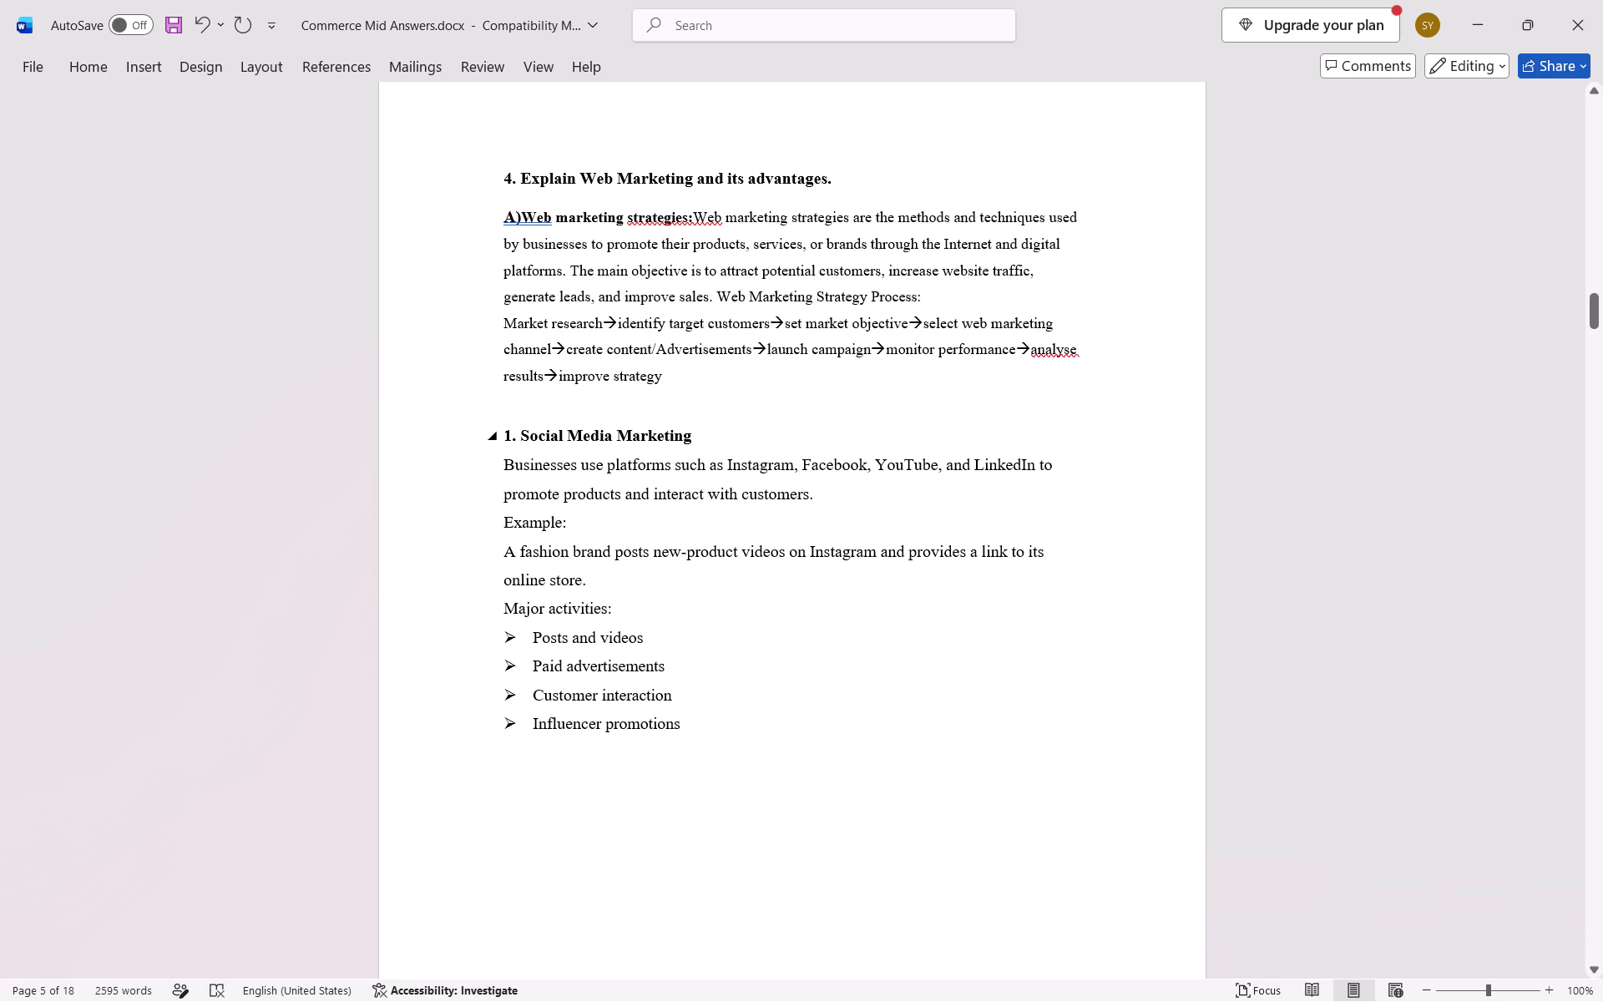
Close the gap above the "Social Media Marketing" heading, placing it on the line directly below the flow text and numbering it "1.".
left_click(521, 434)
key("BackSpace")
key("BackSpace")
key("BackSpace")
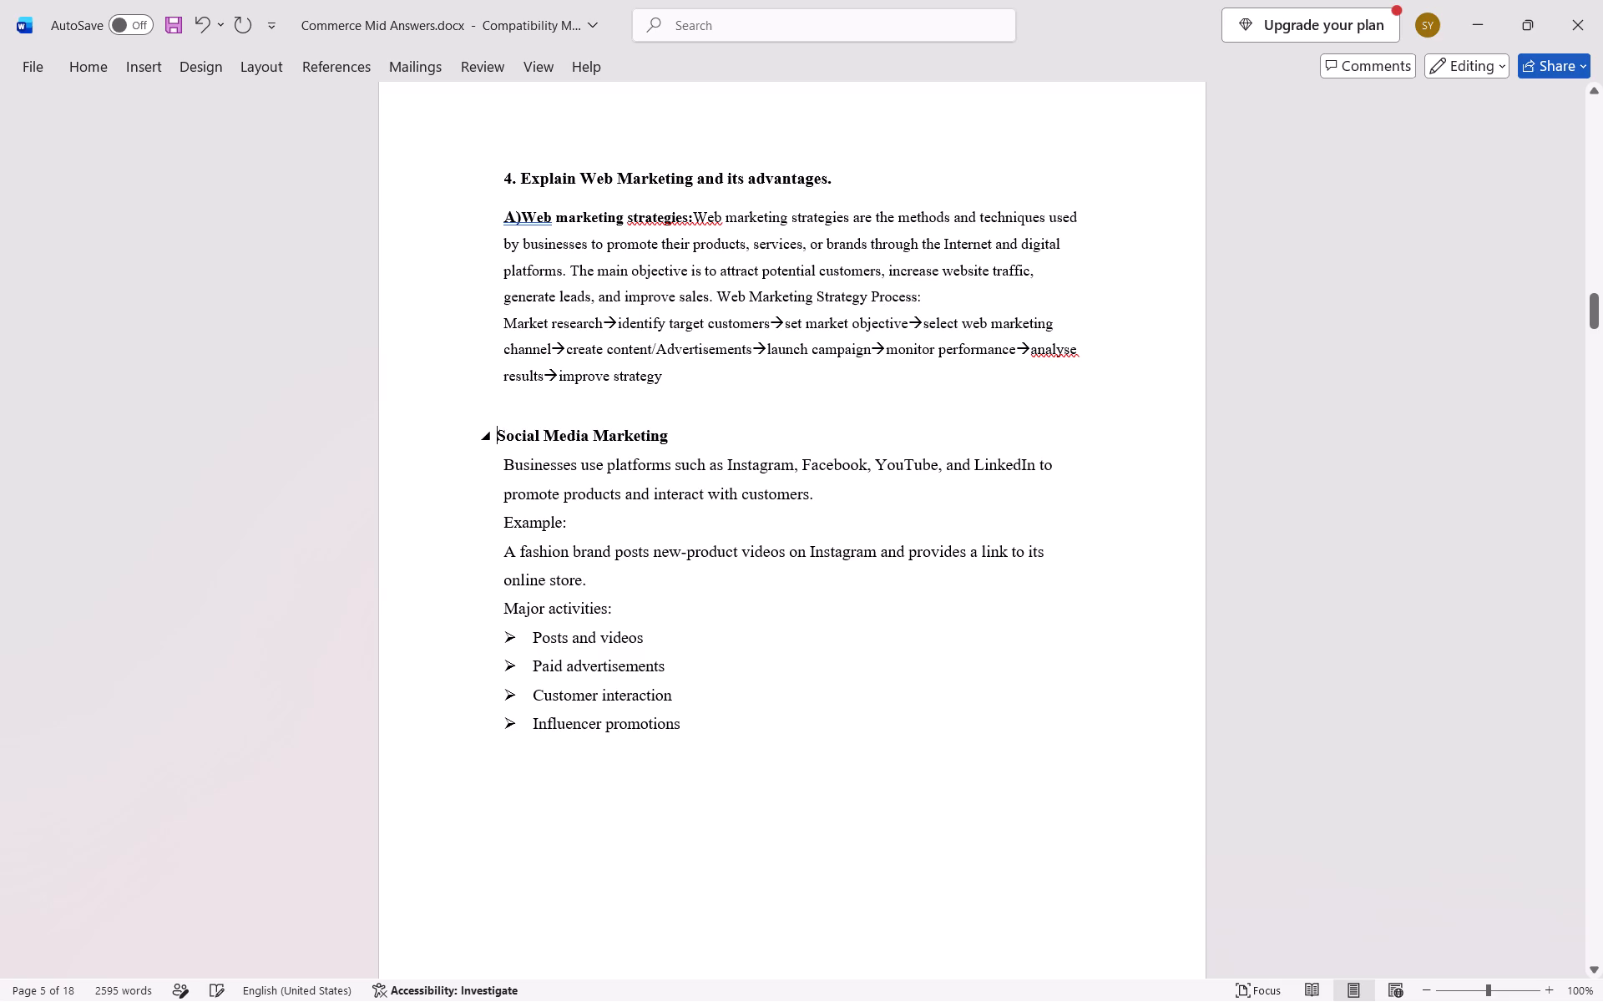
key("BackSpace")
key("BackSpace")
key("BackSpace")
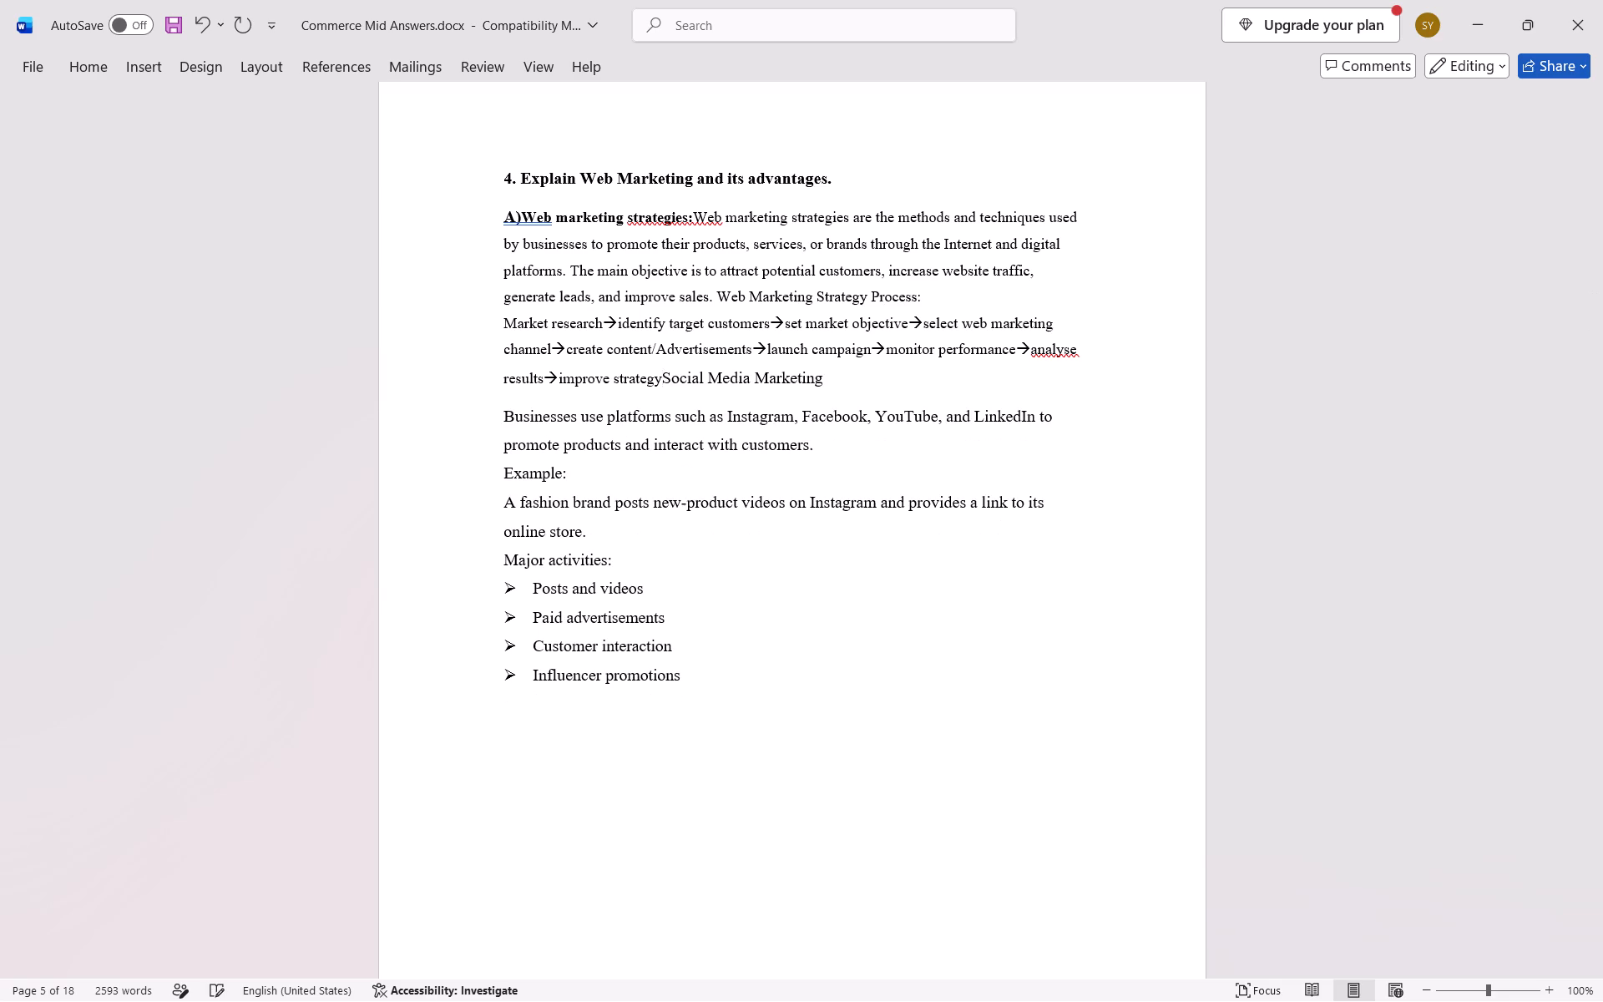
key("shift+Return")
type("1.")
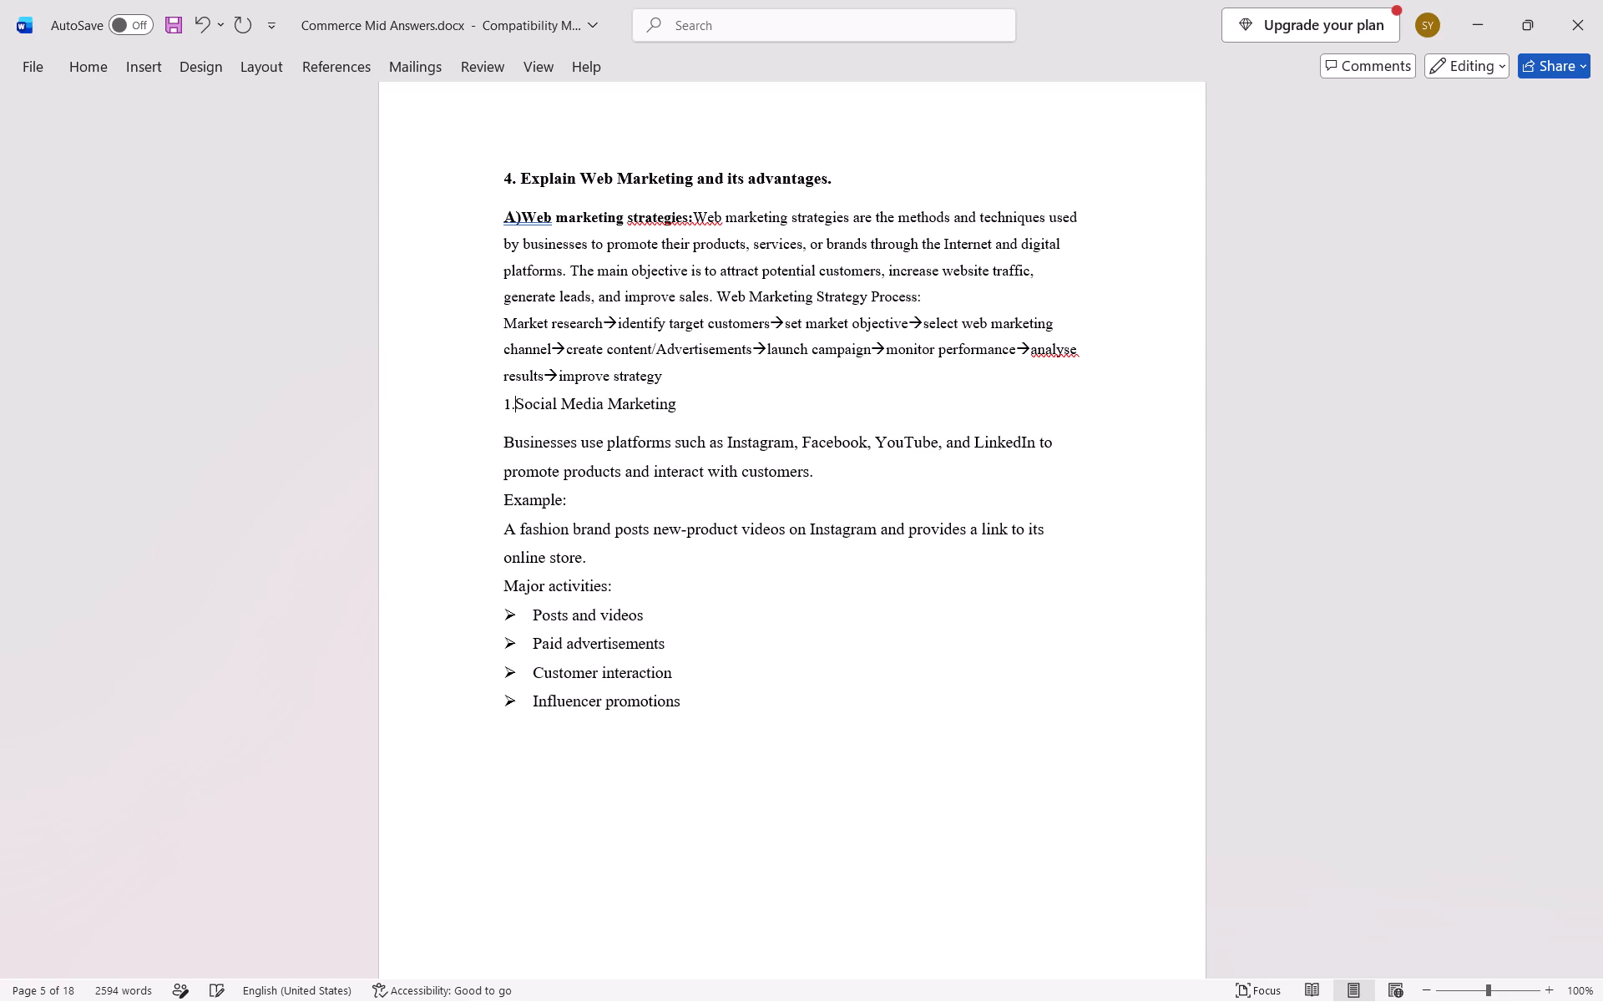
Join the "Businesses use platforms" paragraph onto the "Social Media Marketing" heading line, separated by a colon.
key("Down")
key("Left")
key("BackSpace")
key("BackSpace")
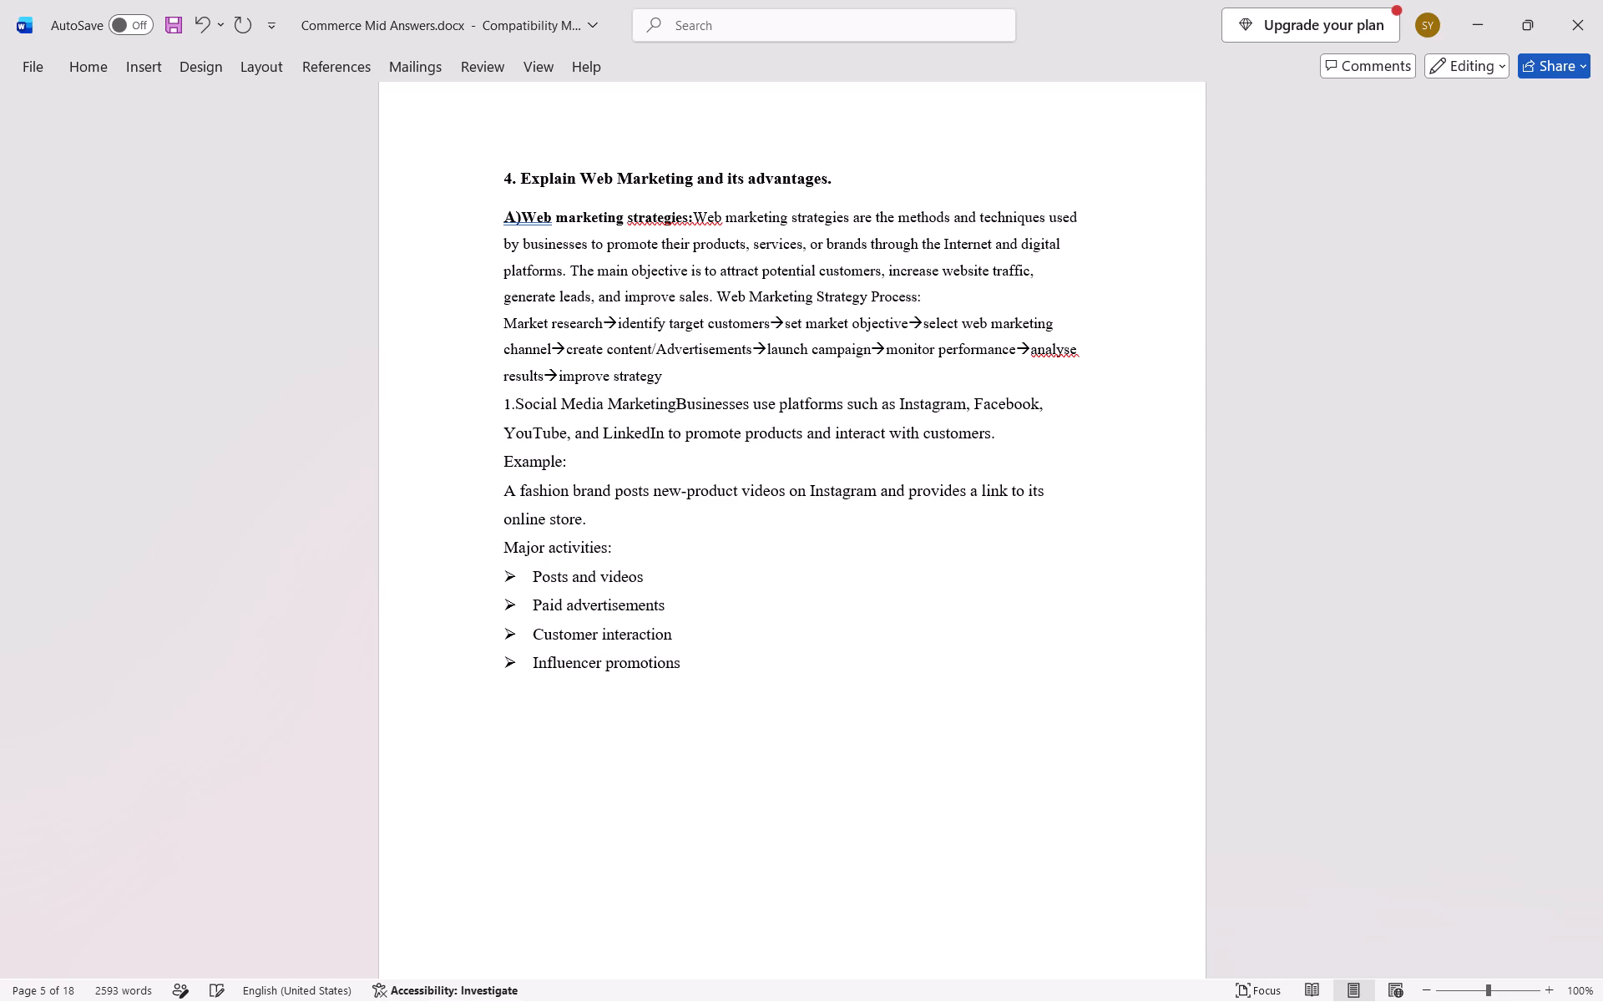
key("shift+colon")
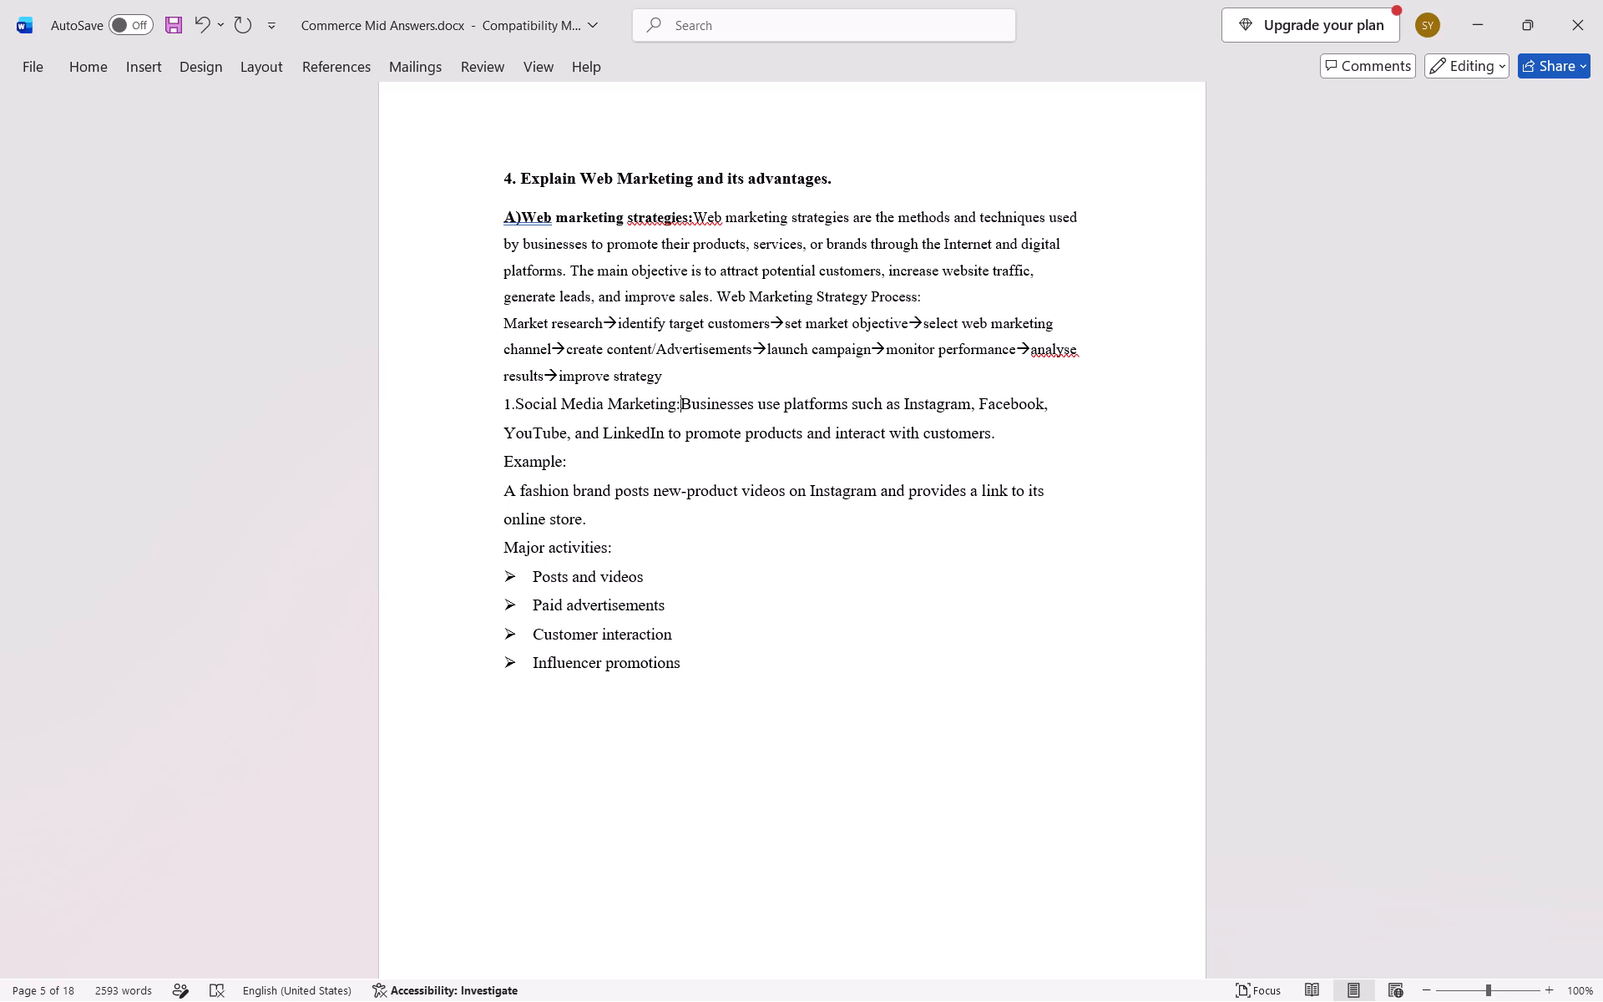
Join the fashion brand sentence onto the "Example:" line, separated by a space.
left_click(503, 489)
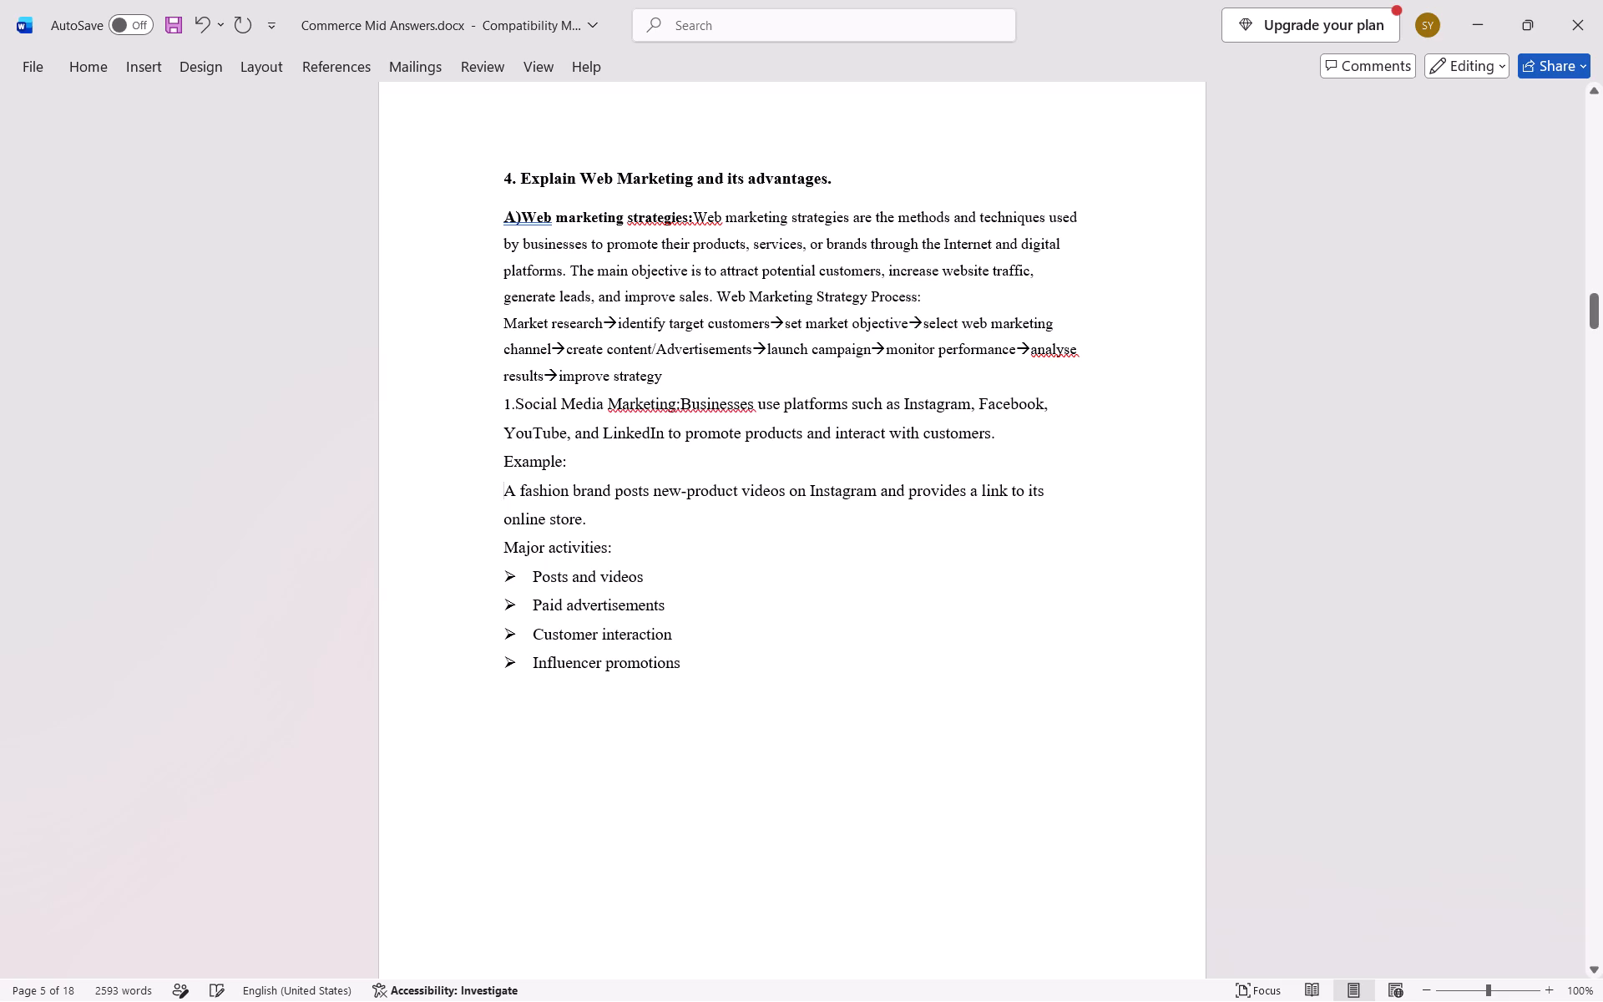
key("BackSpace")
key("BackSpace")
key("space")
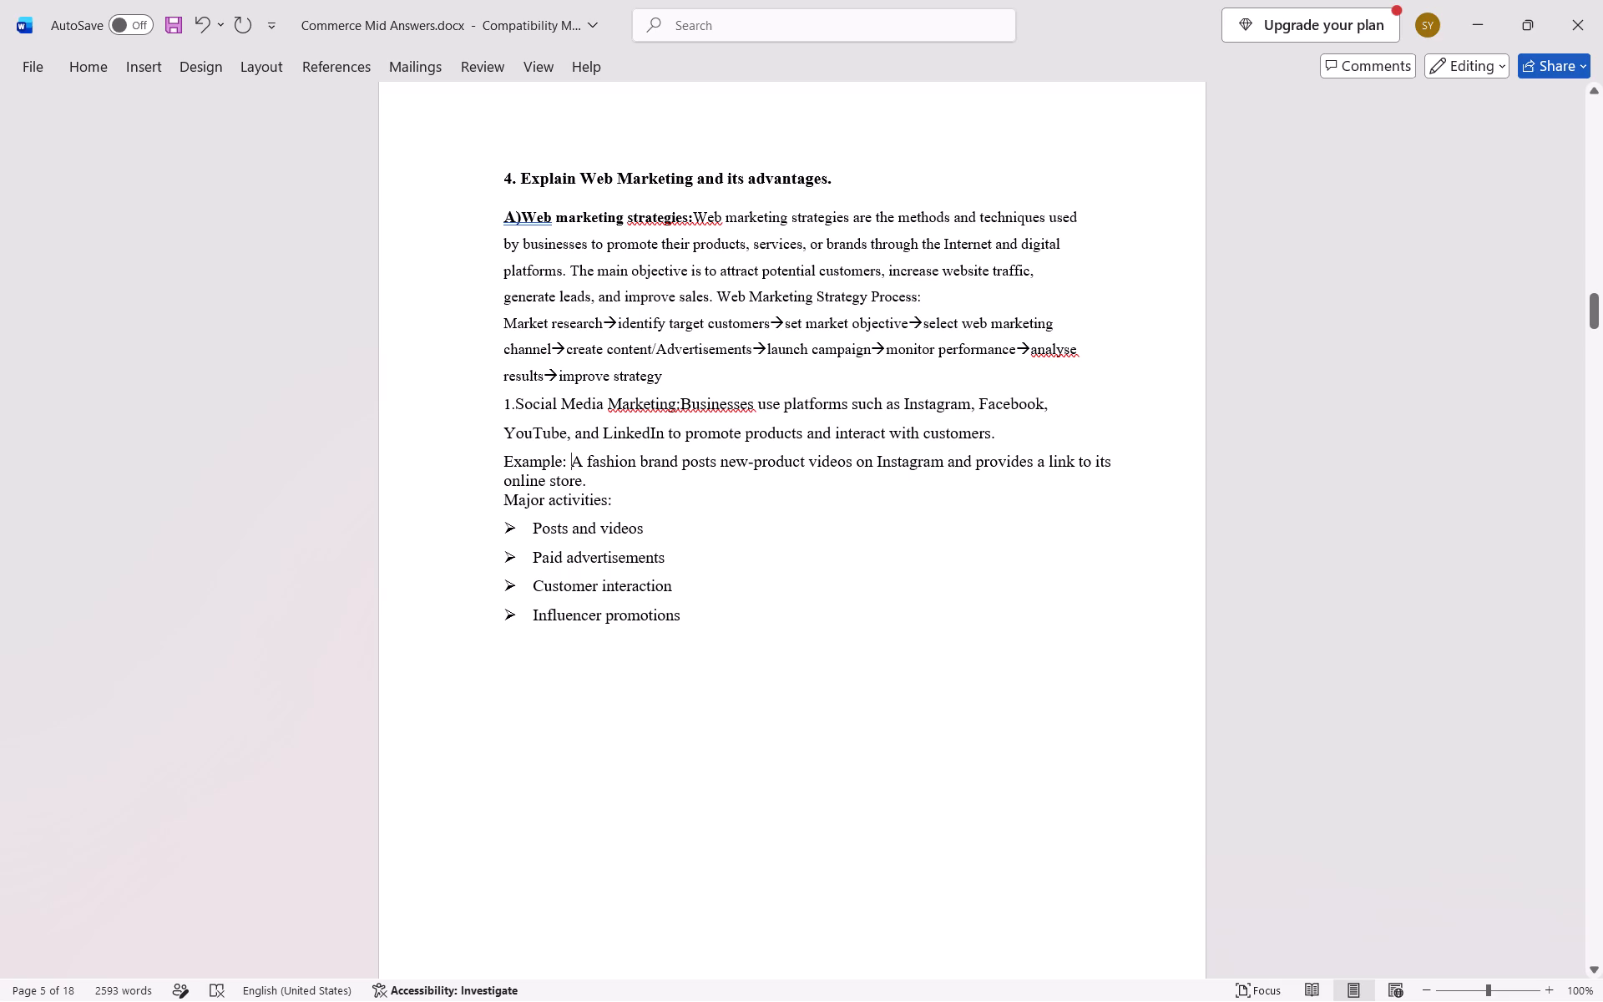
left_click(530, 528)
Make the words "Social Media Marketing" bold.
left_click_drag(517, 402, 686, 411)
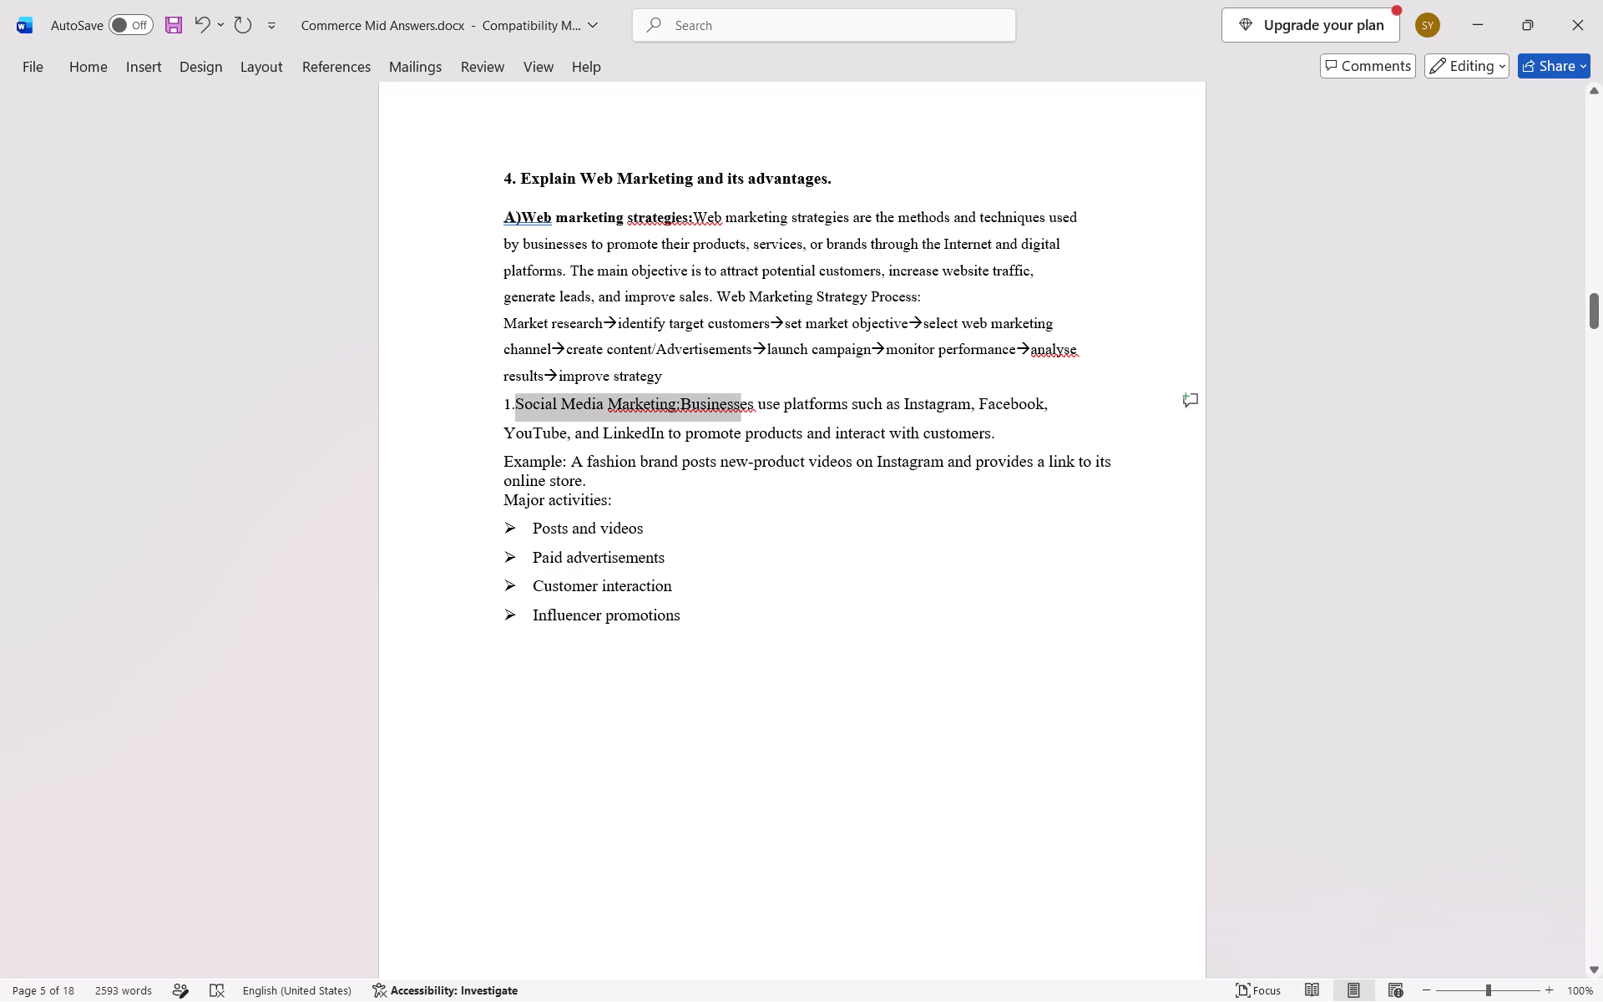
left_click_drag(686, 411, 675, 404)
key("ctrl+b")
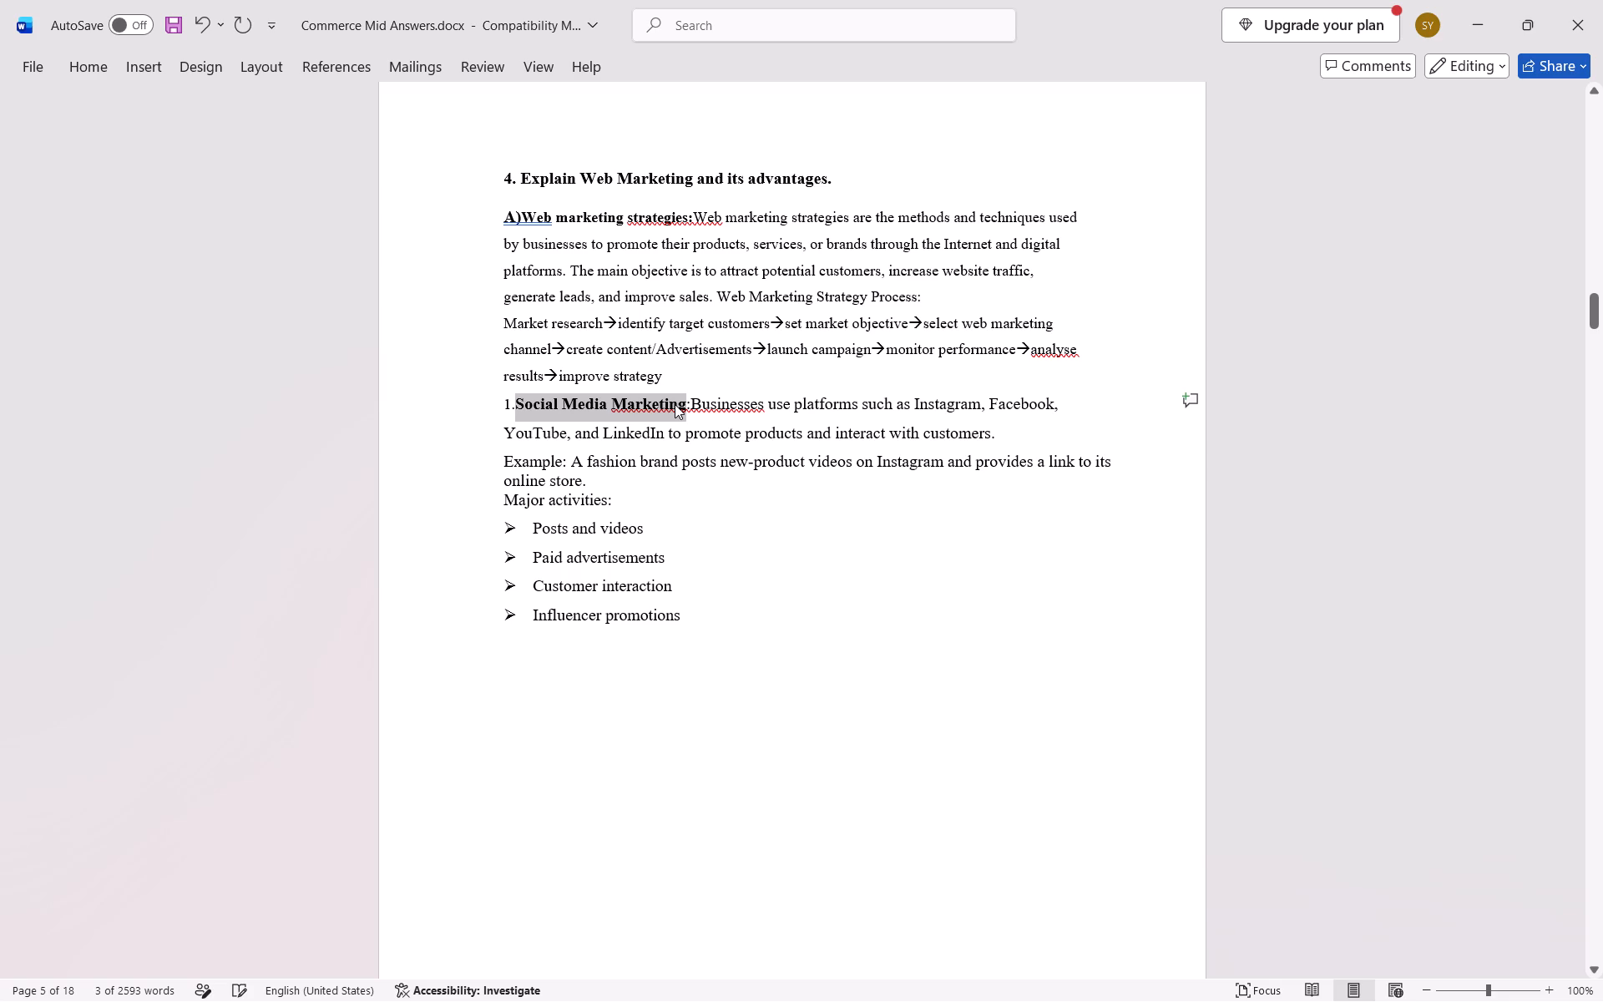
left_click(665, 493)
Remove the list number and indent from the "Content Marketing" heading on the following page.
scroll(665, 493, "down", 3)
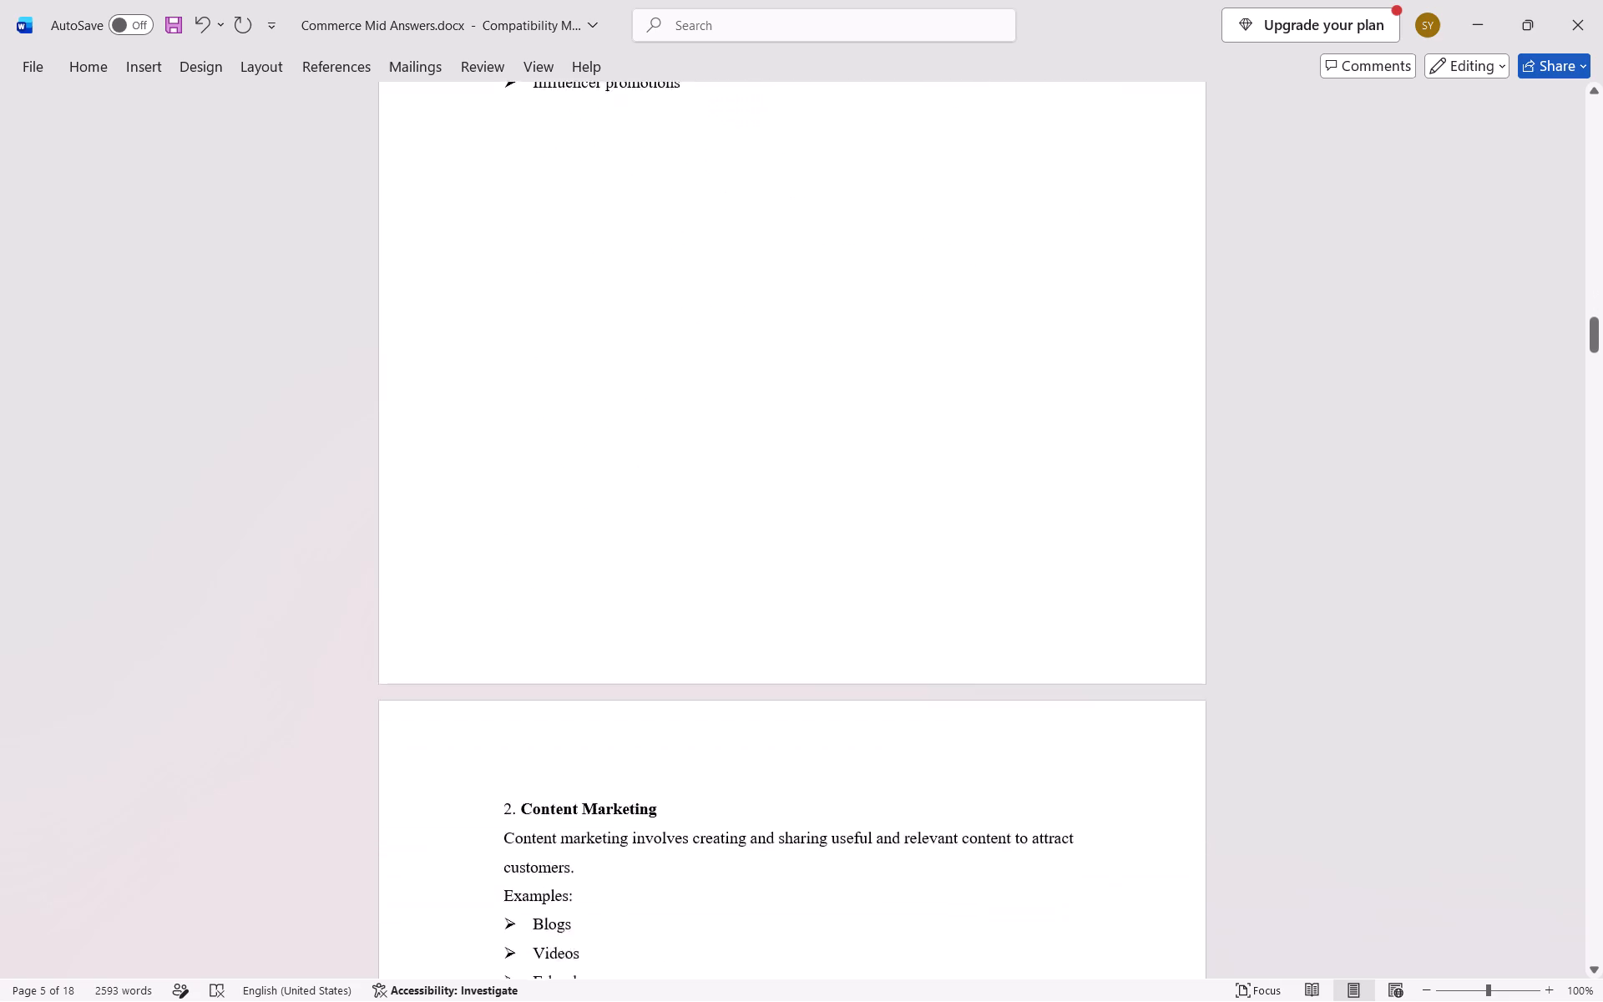
scroll(665, 493, "down", 1)
left_click(524, 710)
key("BackSpace")
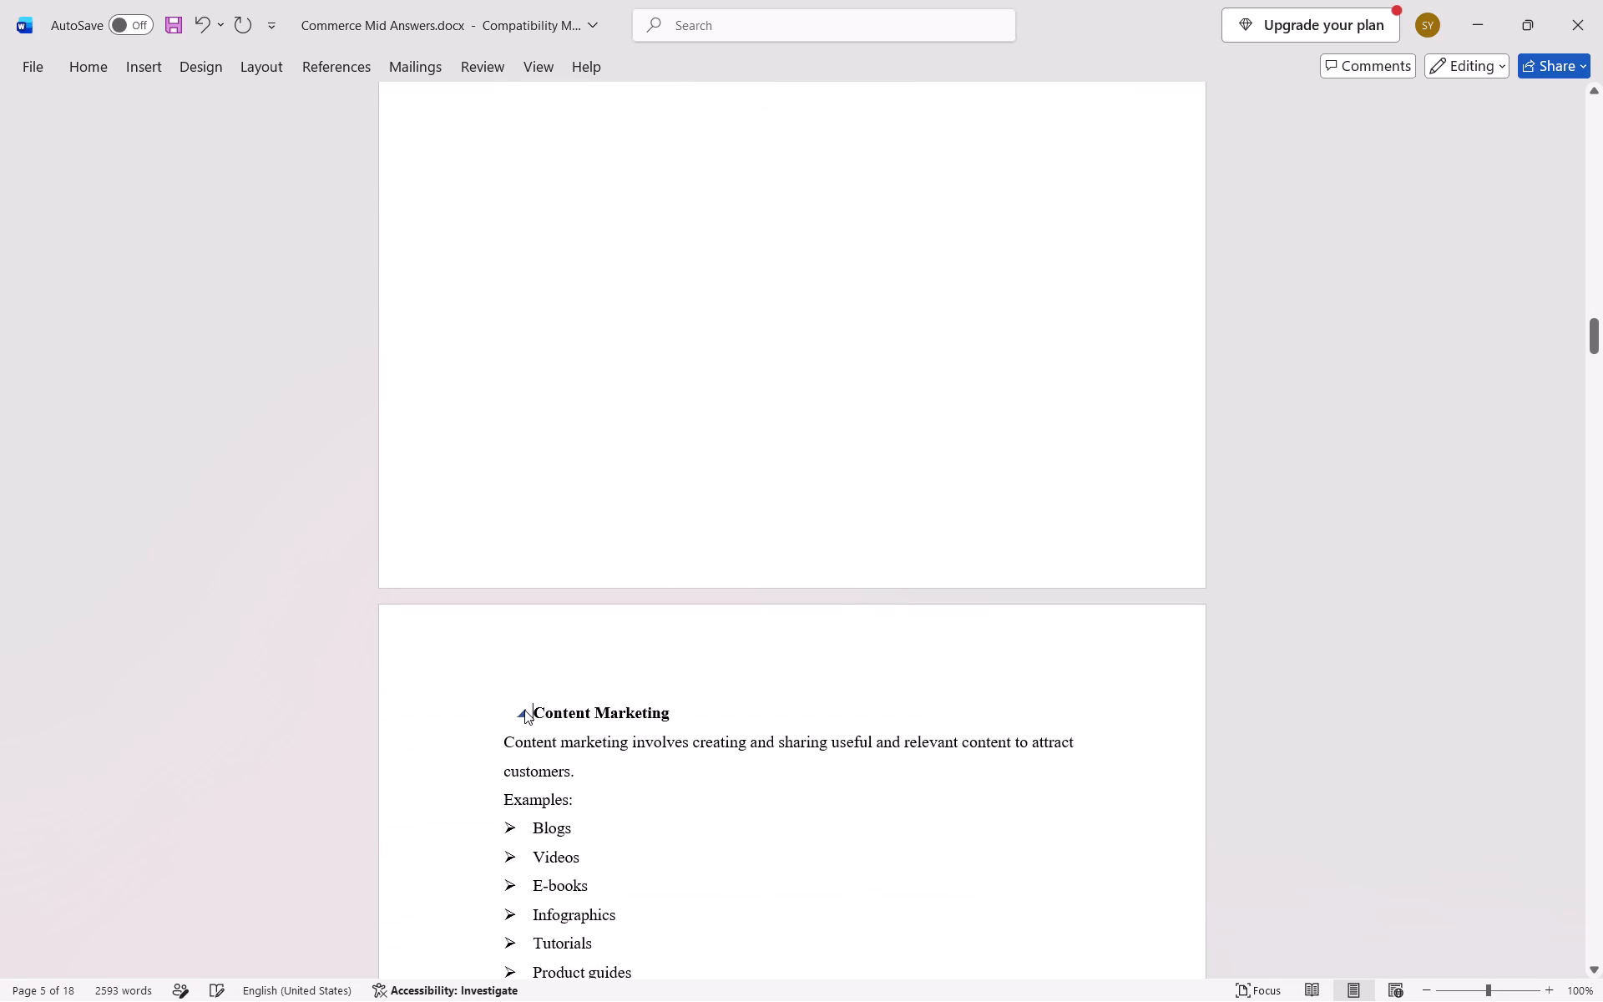
key("BackSpace")
key("BackSpace")
key("BackSpace")
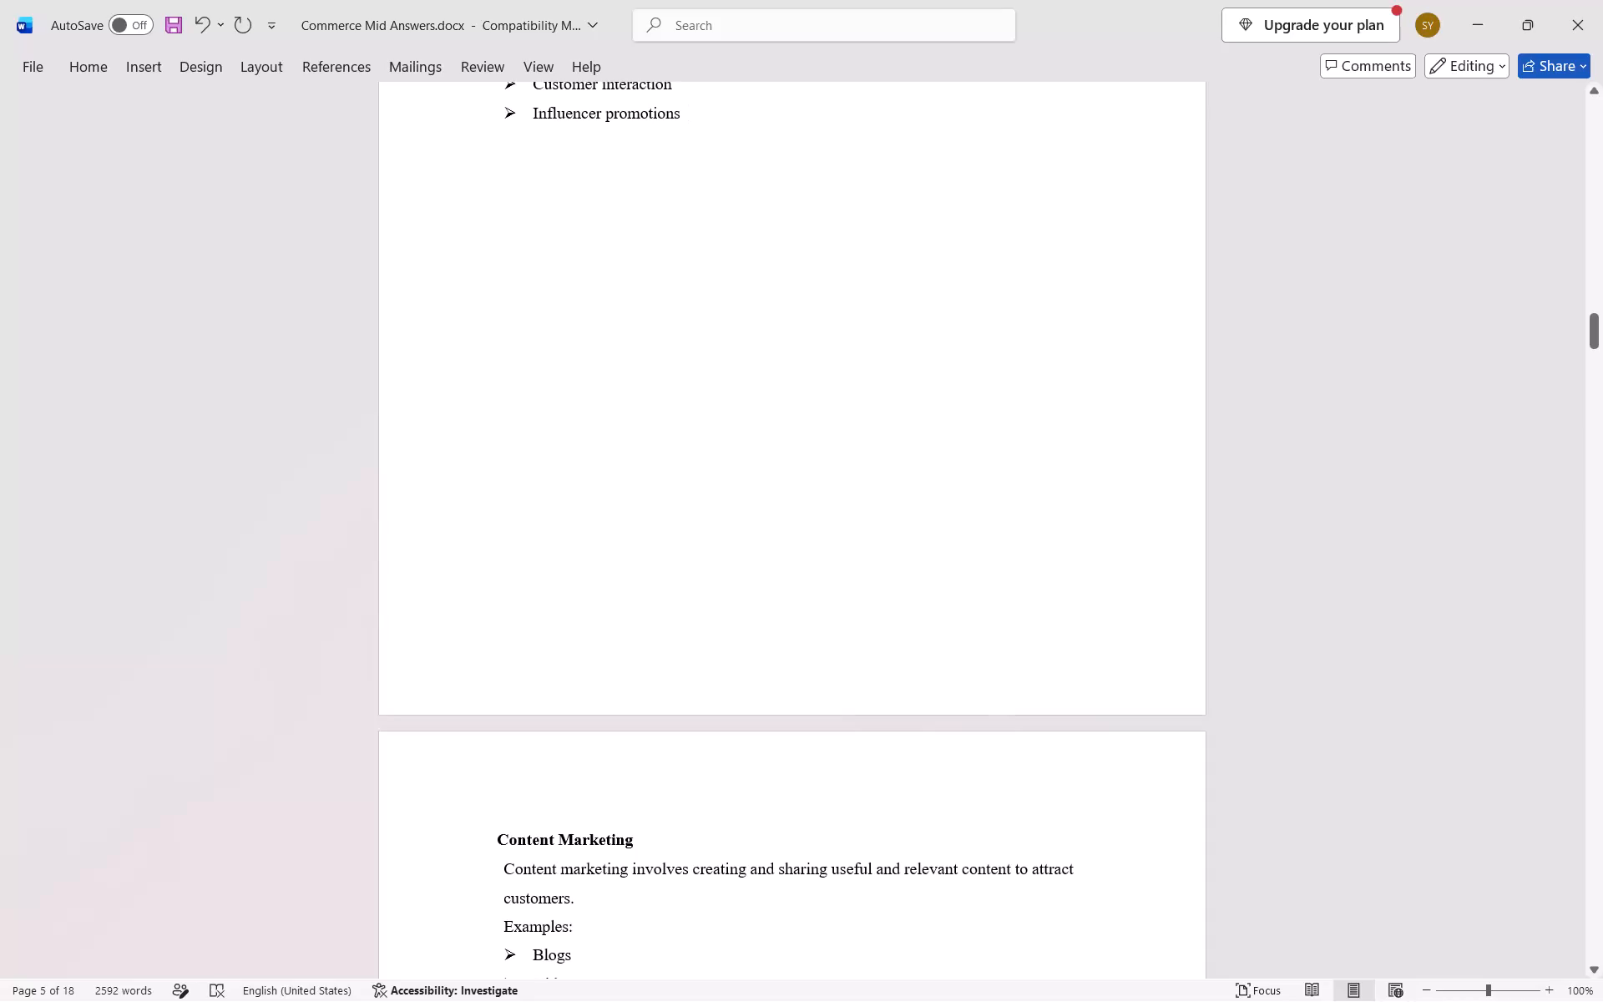
Move the text from the "Content Marketing" heading through the last Web Marketing advantage to directly below the "Influencer promotions" bullet.
scroll(524, 710, "down", 3)
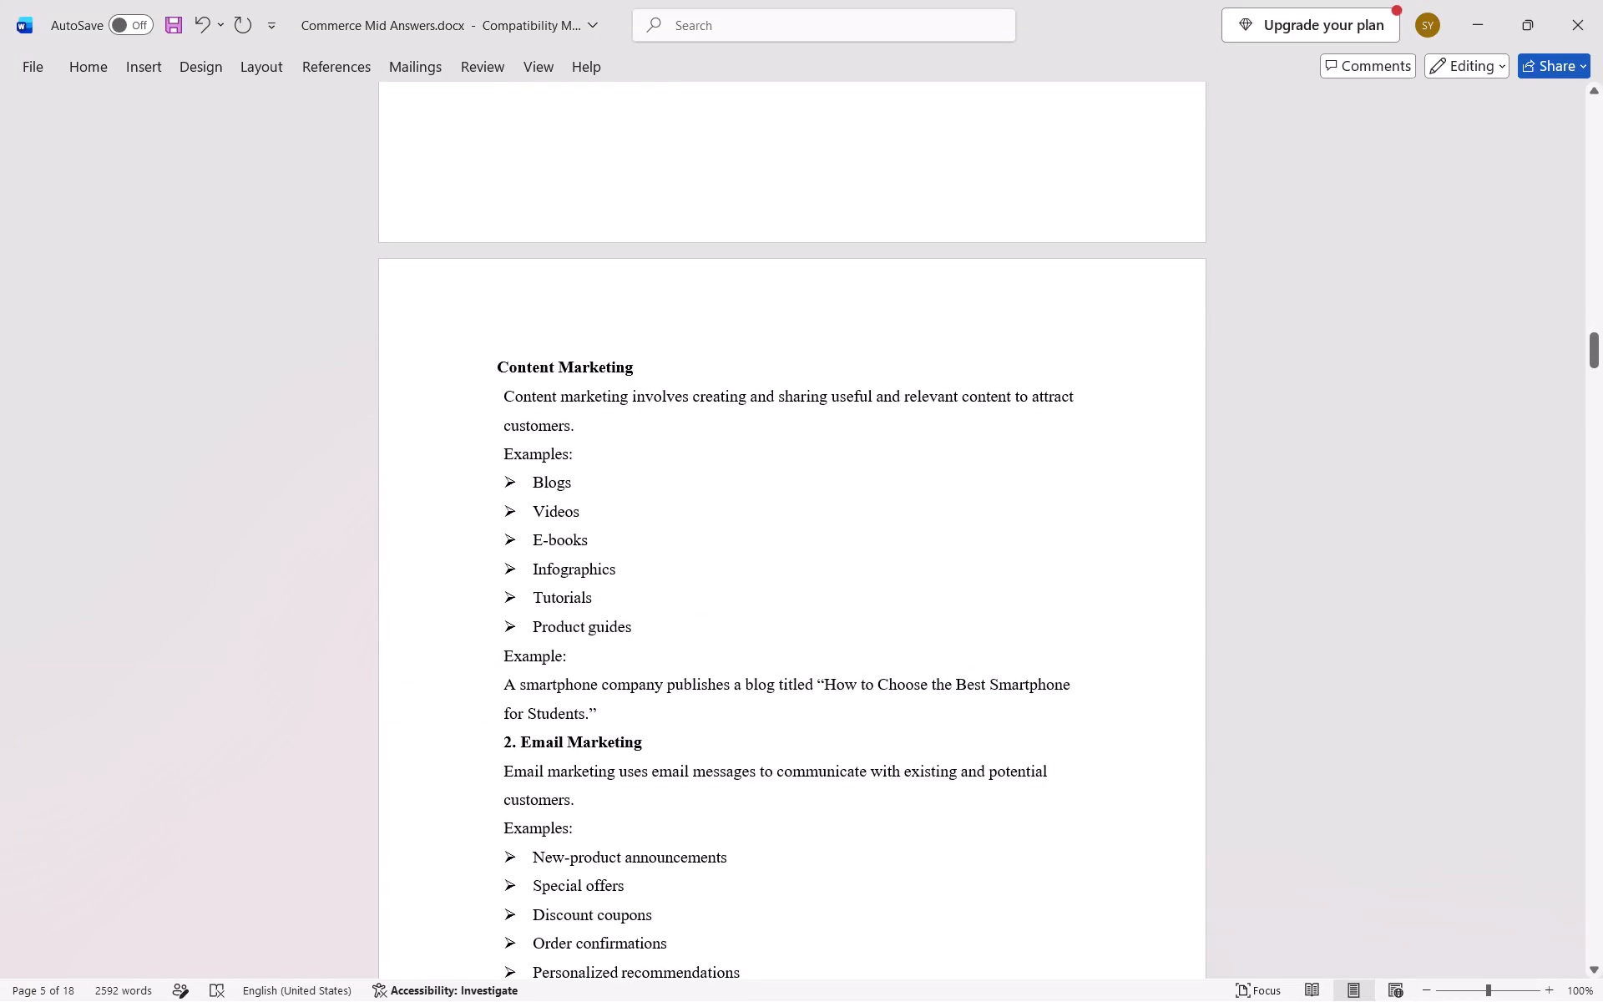
left_click_drag(499, 363, 705, 1001)
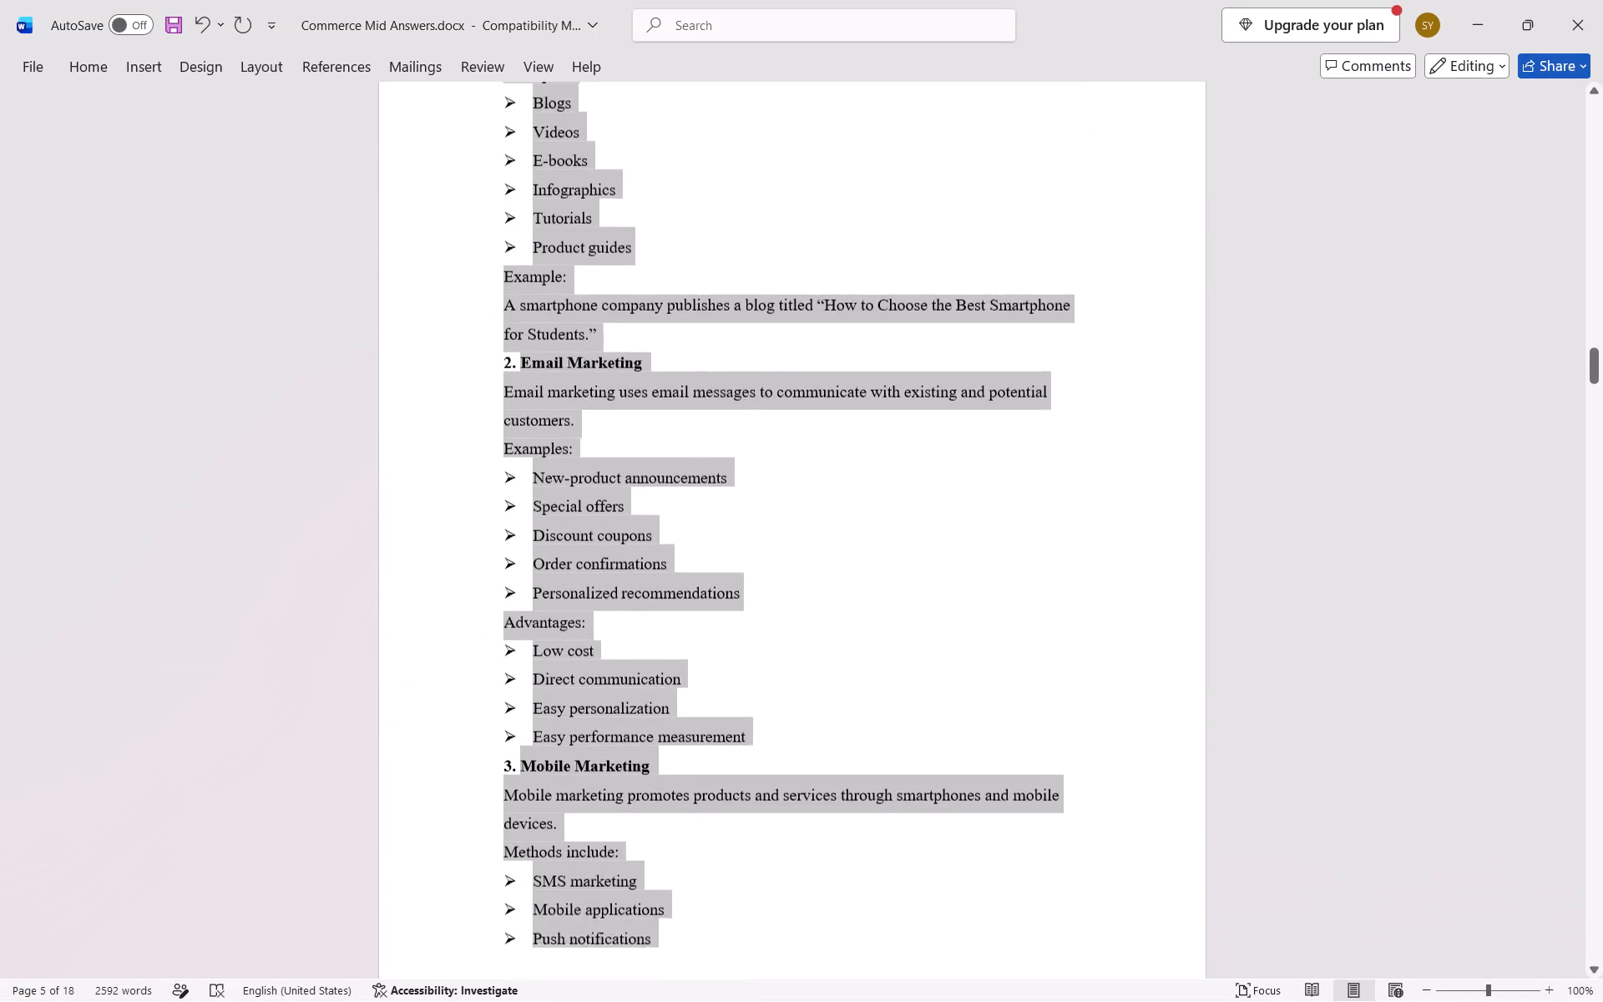
left_click_drag(705, 1001, 751, 936)
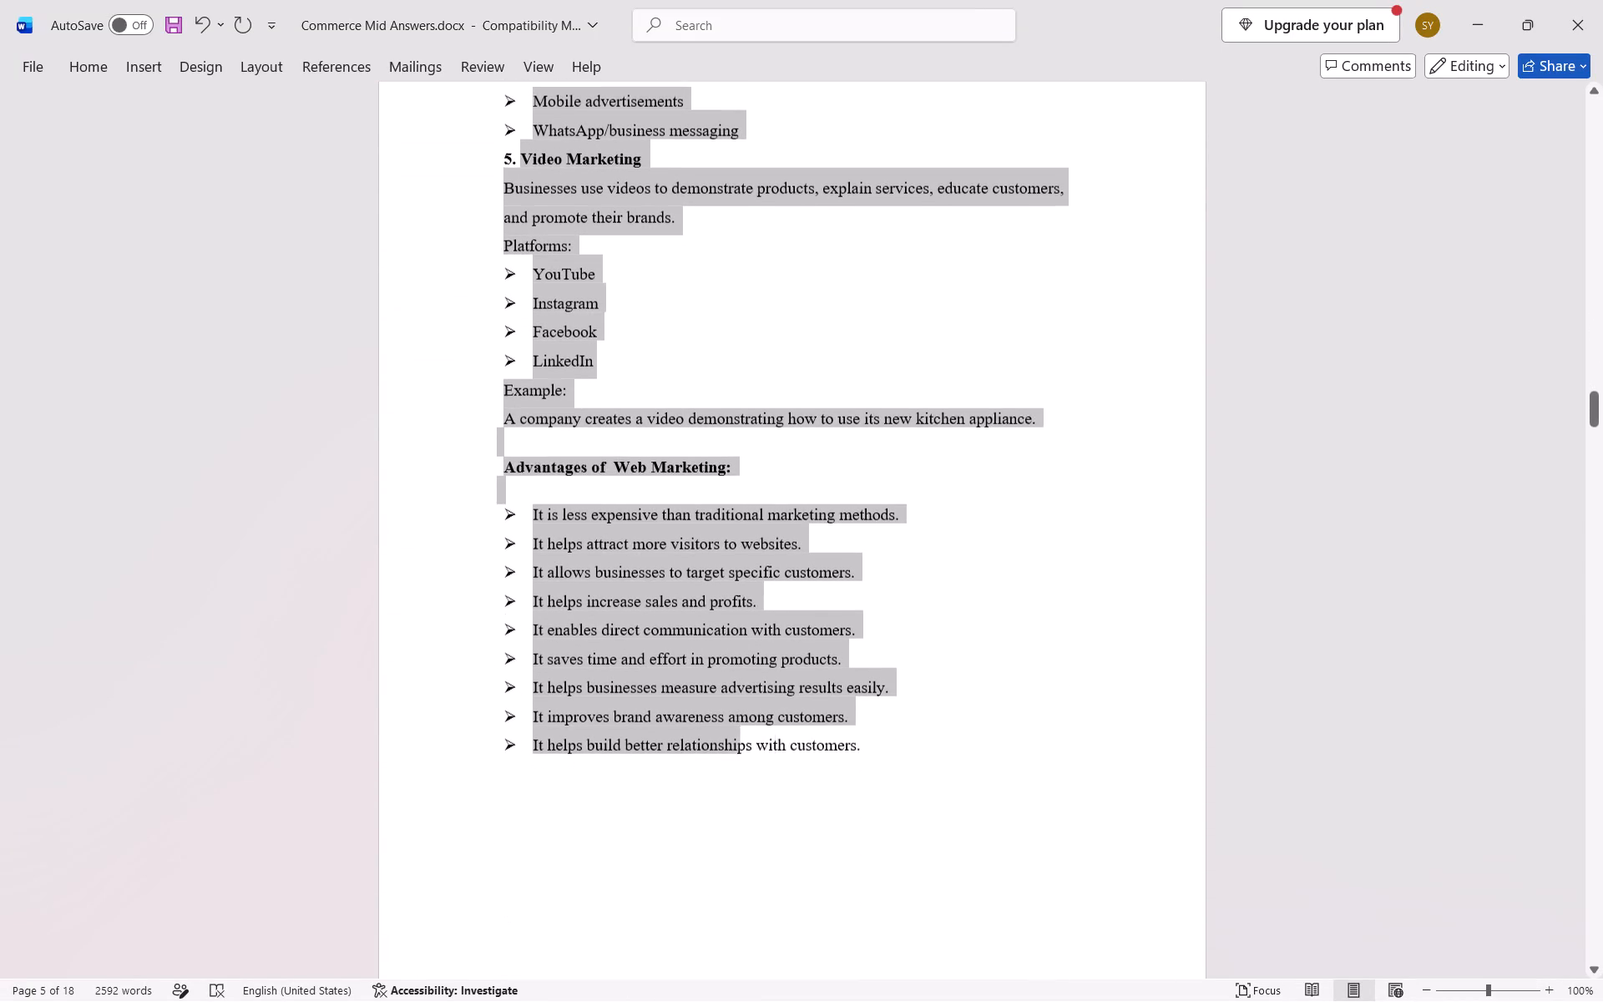
left_click_drag(751, 936, 897, 873)
scroll(897, 873, "up", 1)
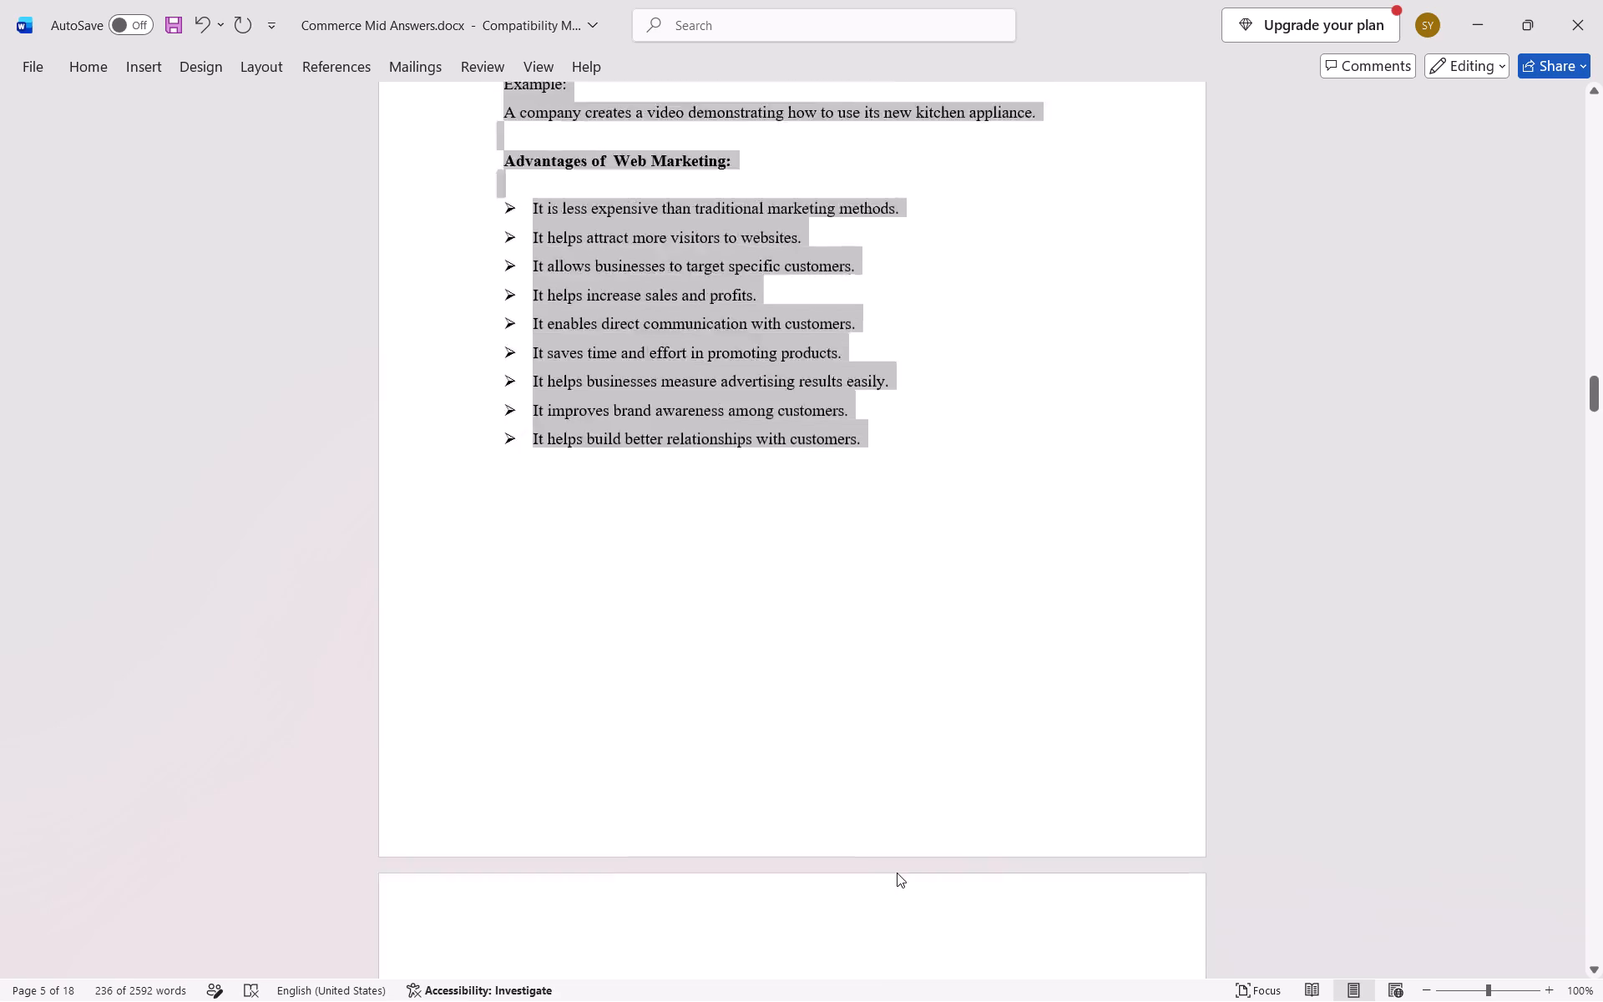
scroll(897, 873, "up", 1)
key("ctrl+x")
scroll(897, 873, "up", 2)
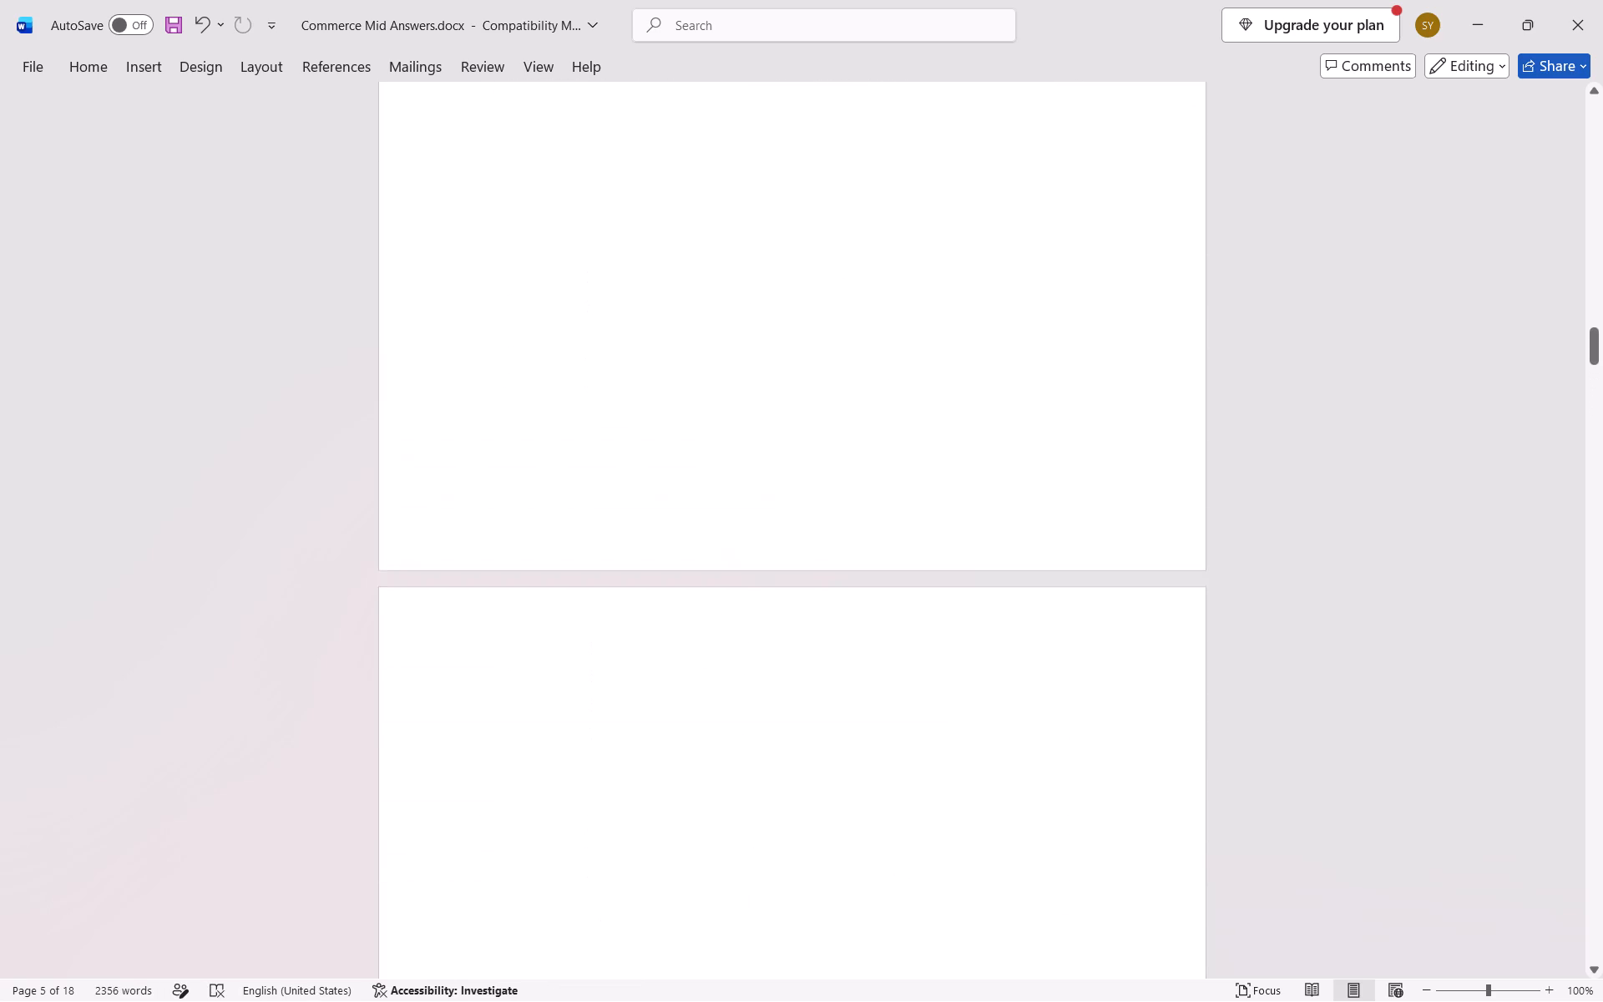
scroll(897, 873, "up", 2)
left_click(744, 559)
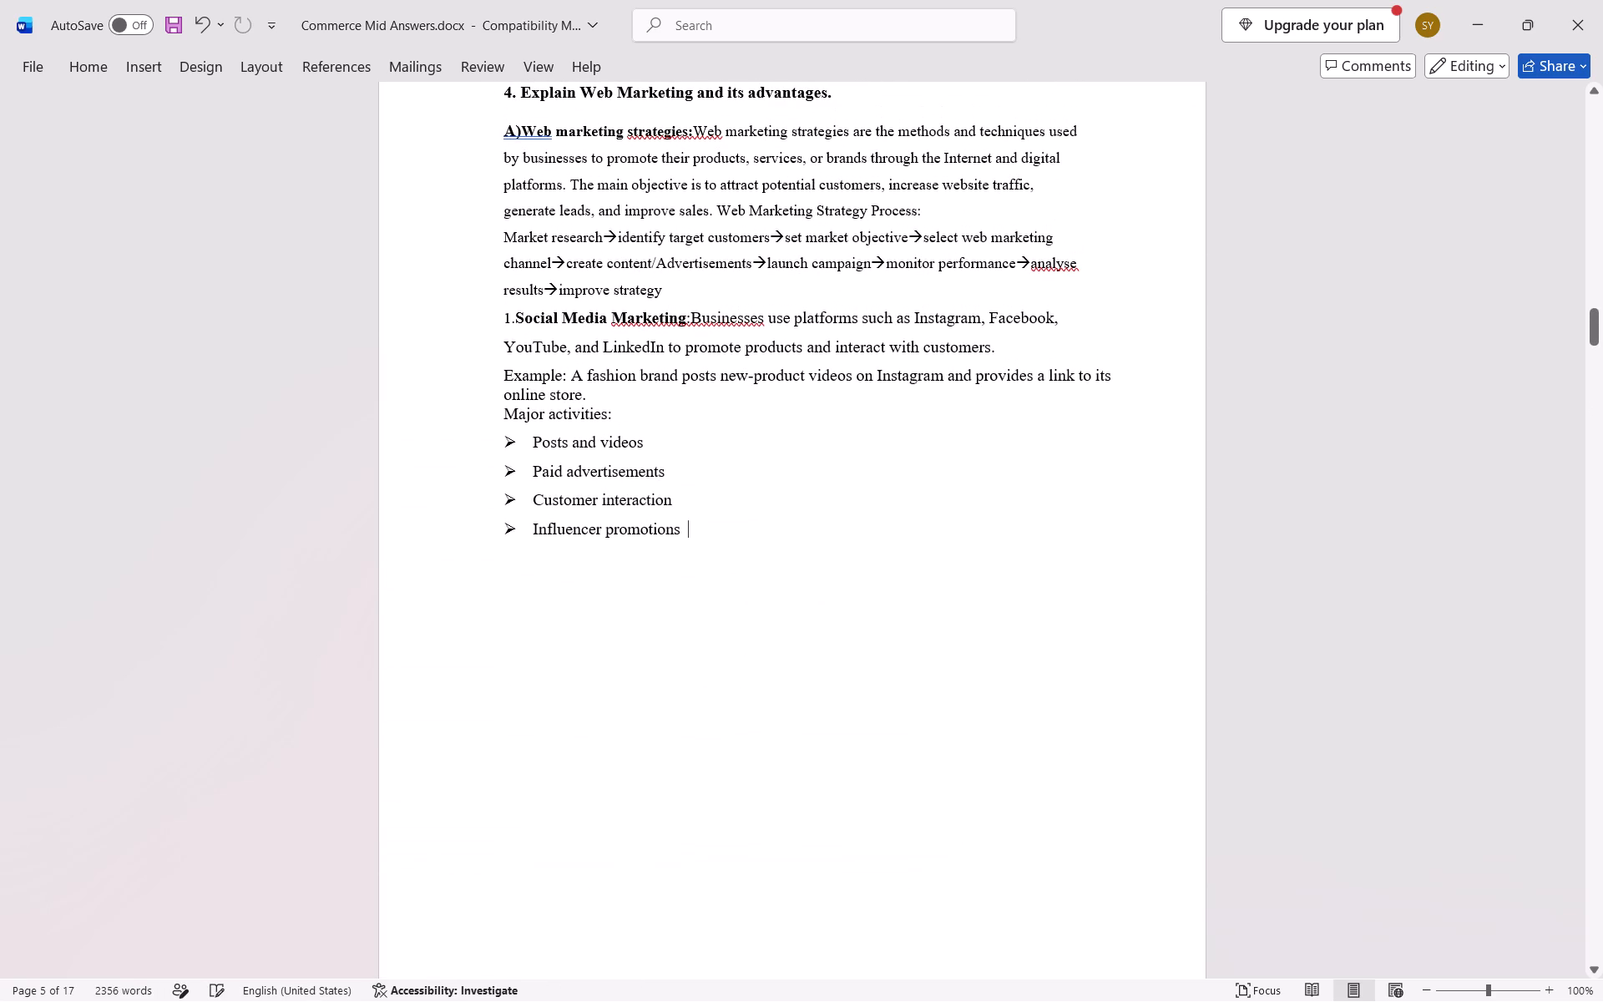
key("Return")
key("ctrl+v")
Close the gap above the "Content Marketing" heading by joining it to the "Influencer promotions" bullet.
scroll(744, 559, "up", 6)
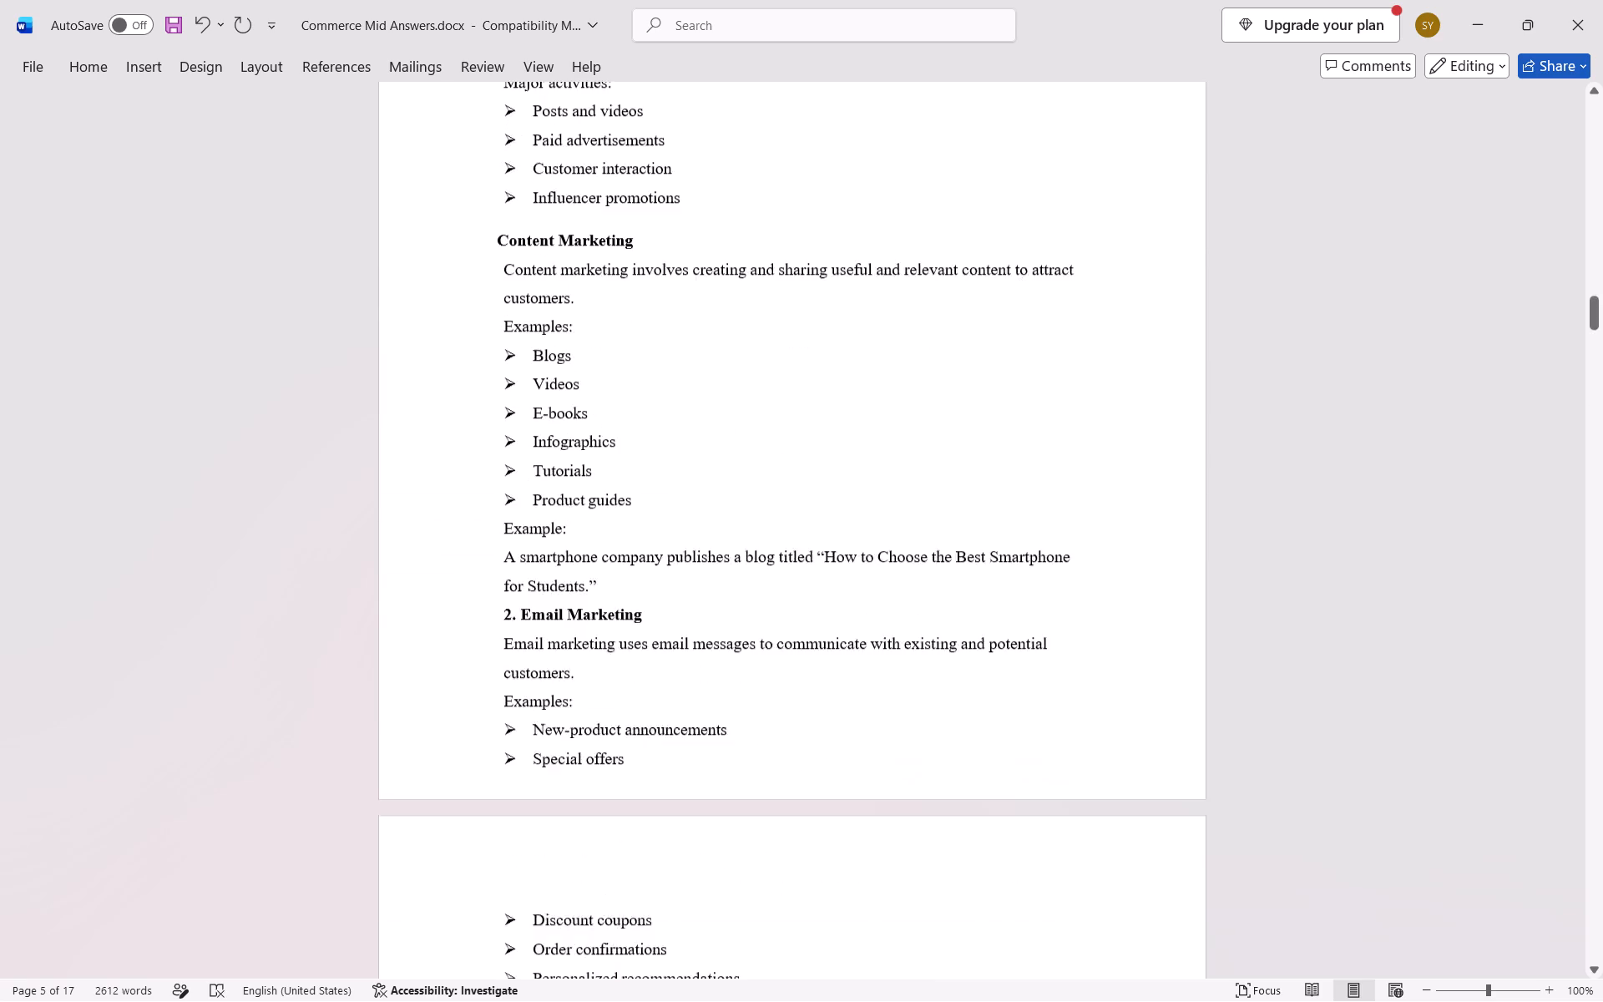
scroll(744, 559, "up", 1)
left_click(496, 428)
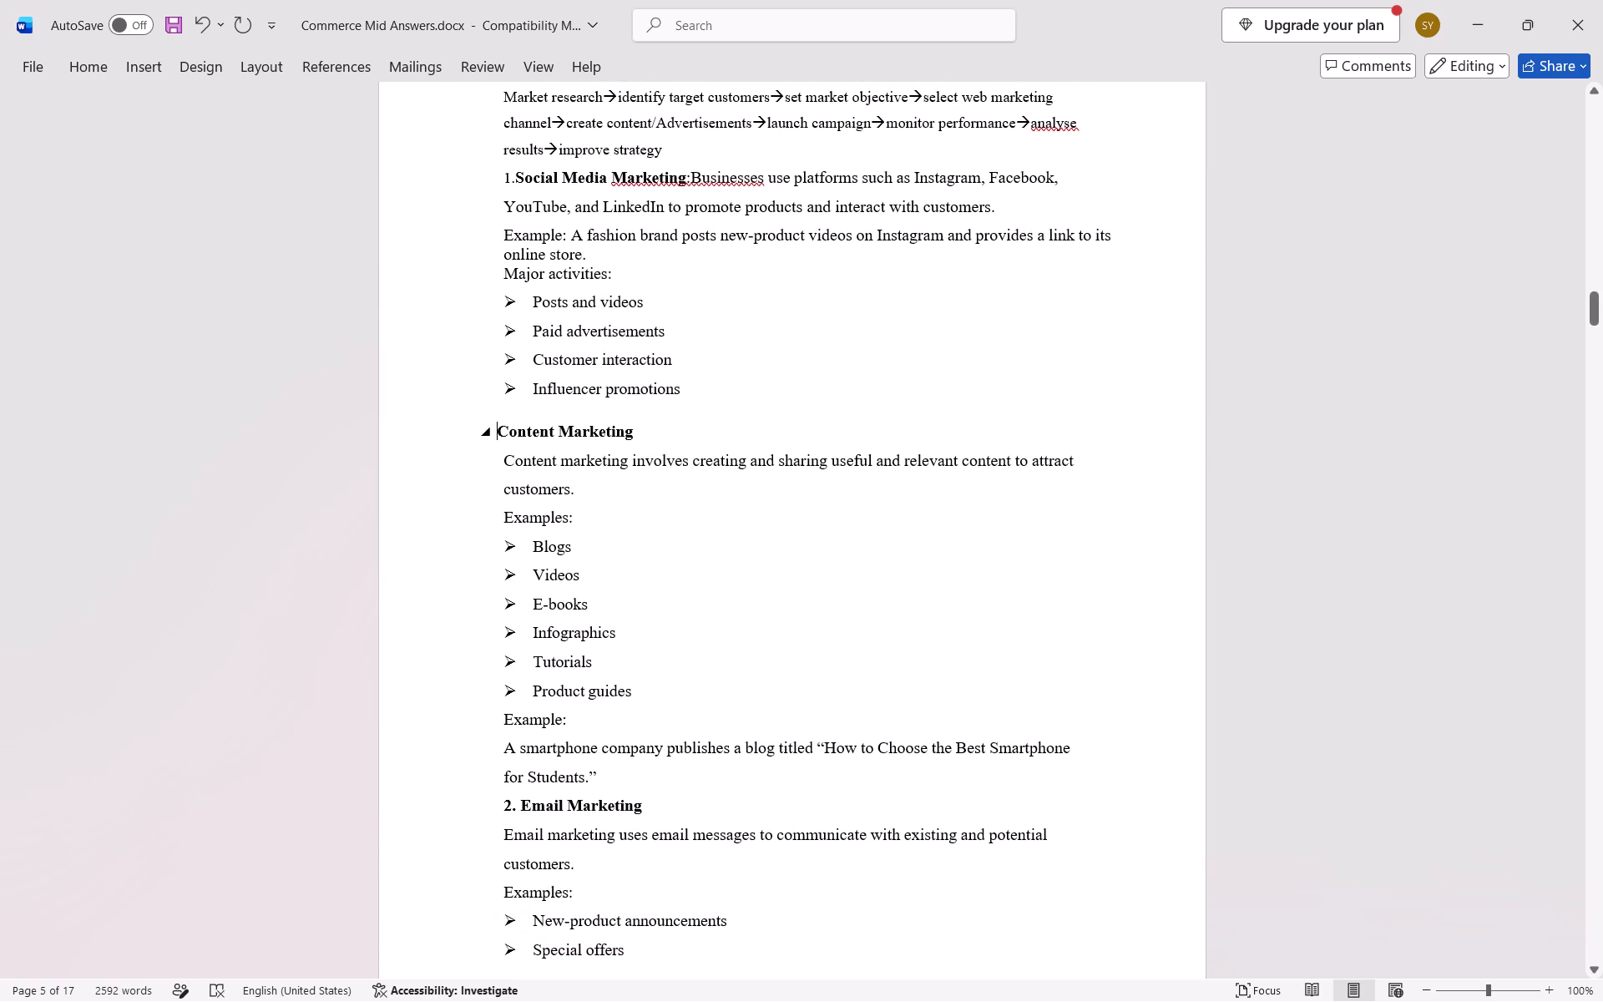
key("BackSpace")
key("BackSpace")
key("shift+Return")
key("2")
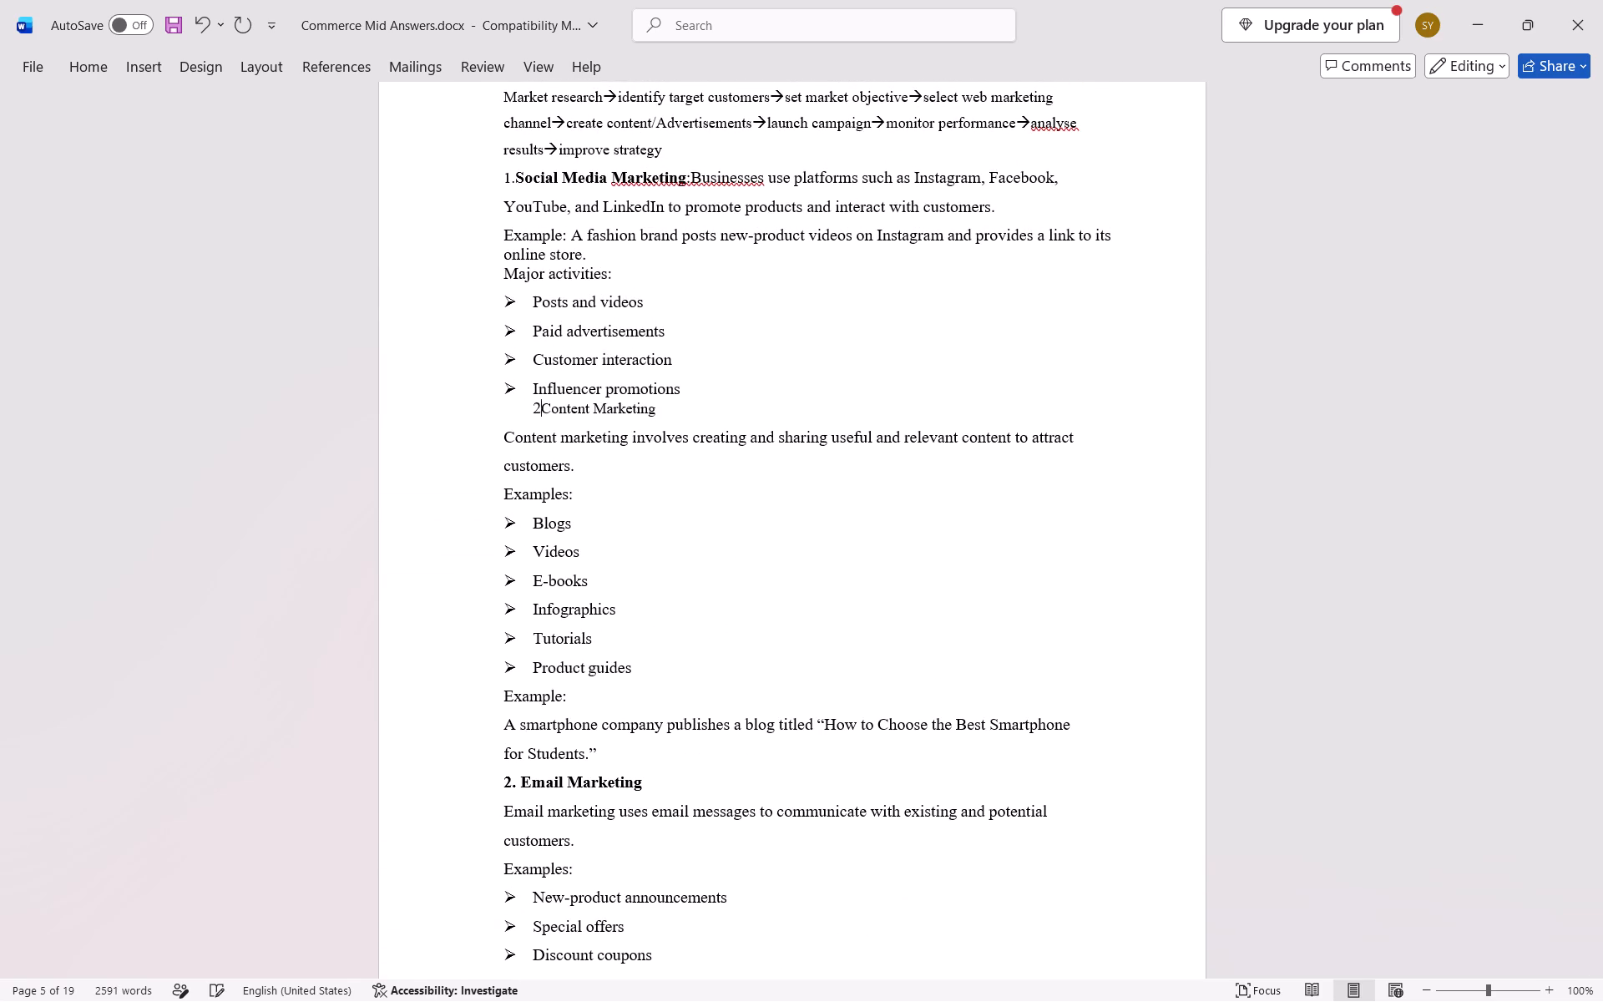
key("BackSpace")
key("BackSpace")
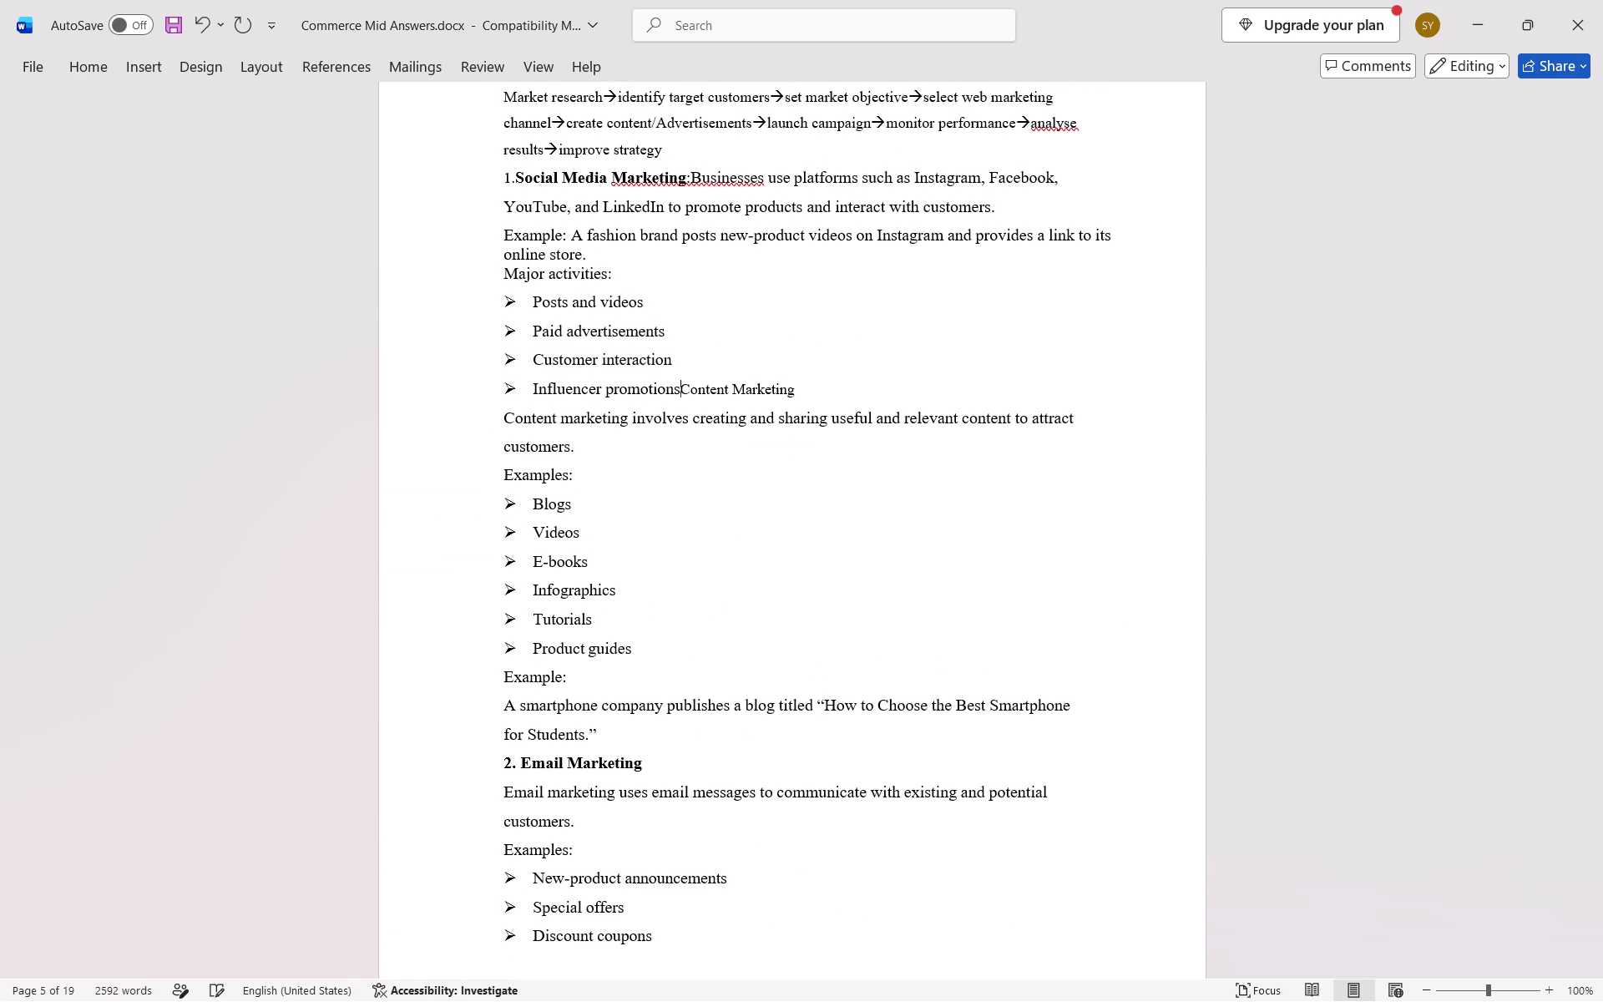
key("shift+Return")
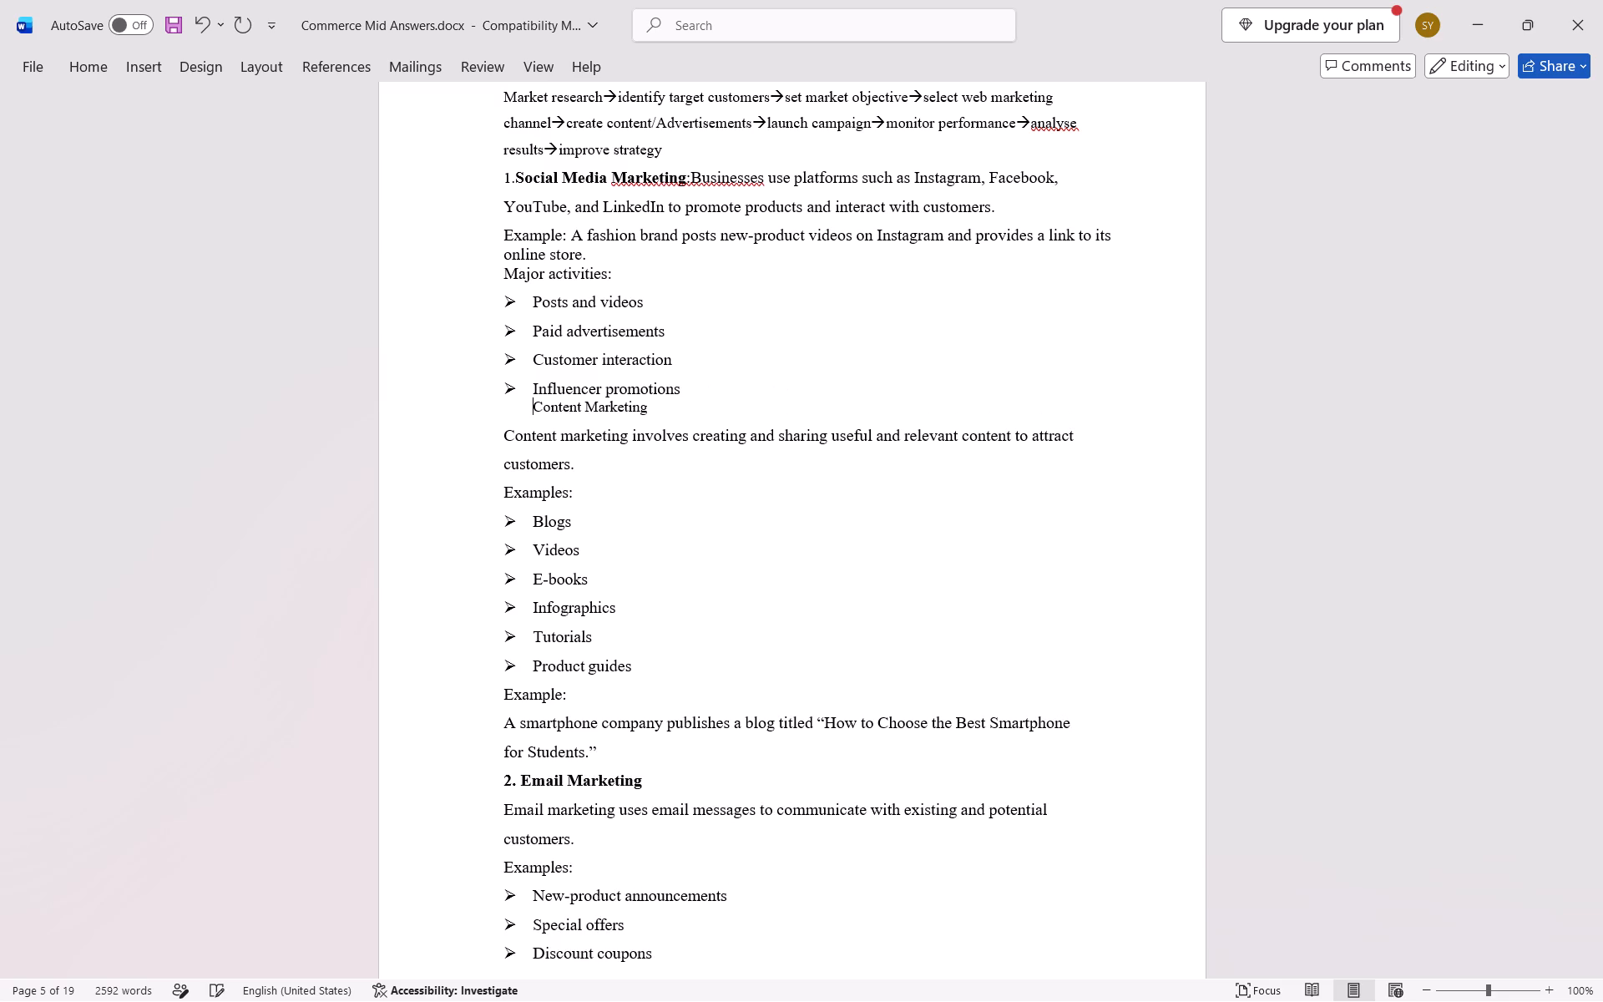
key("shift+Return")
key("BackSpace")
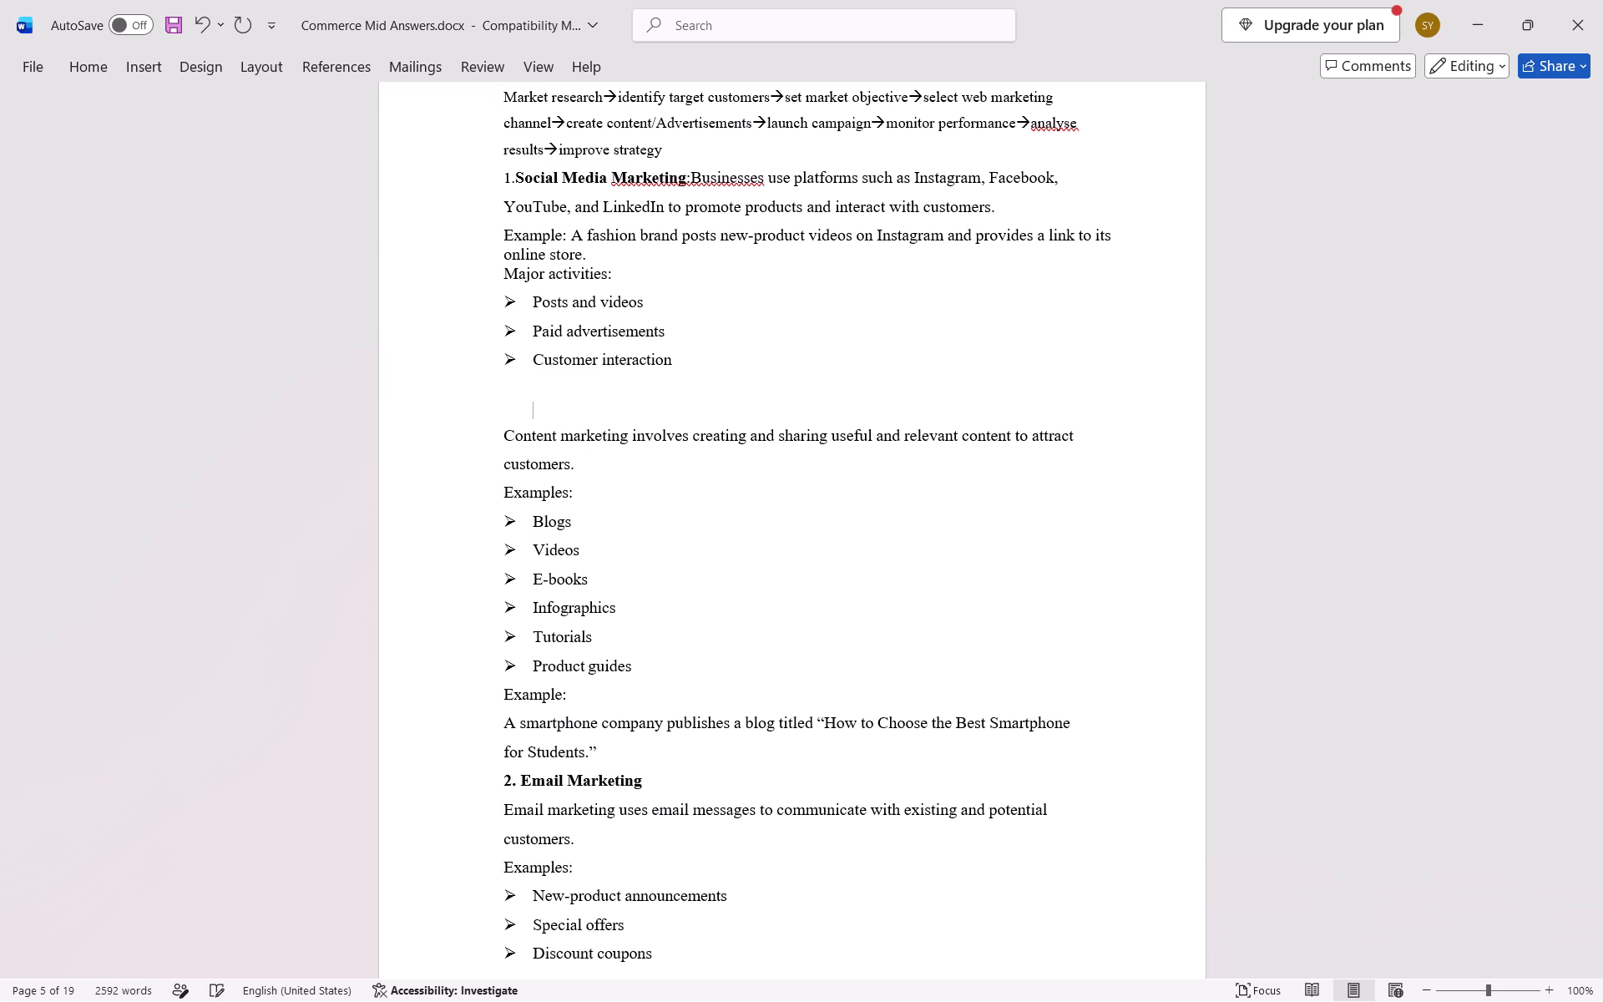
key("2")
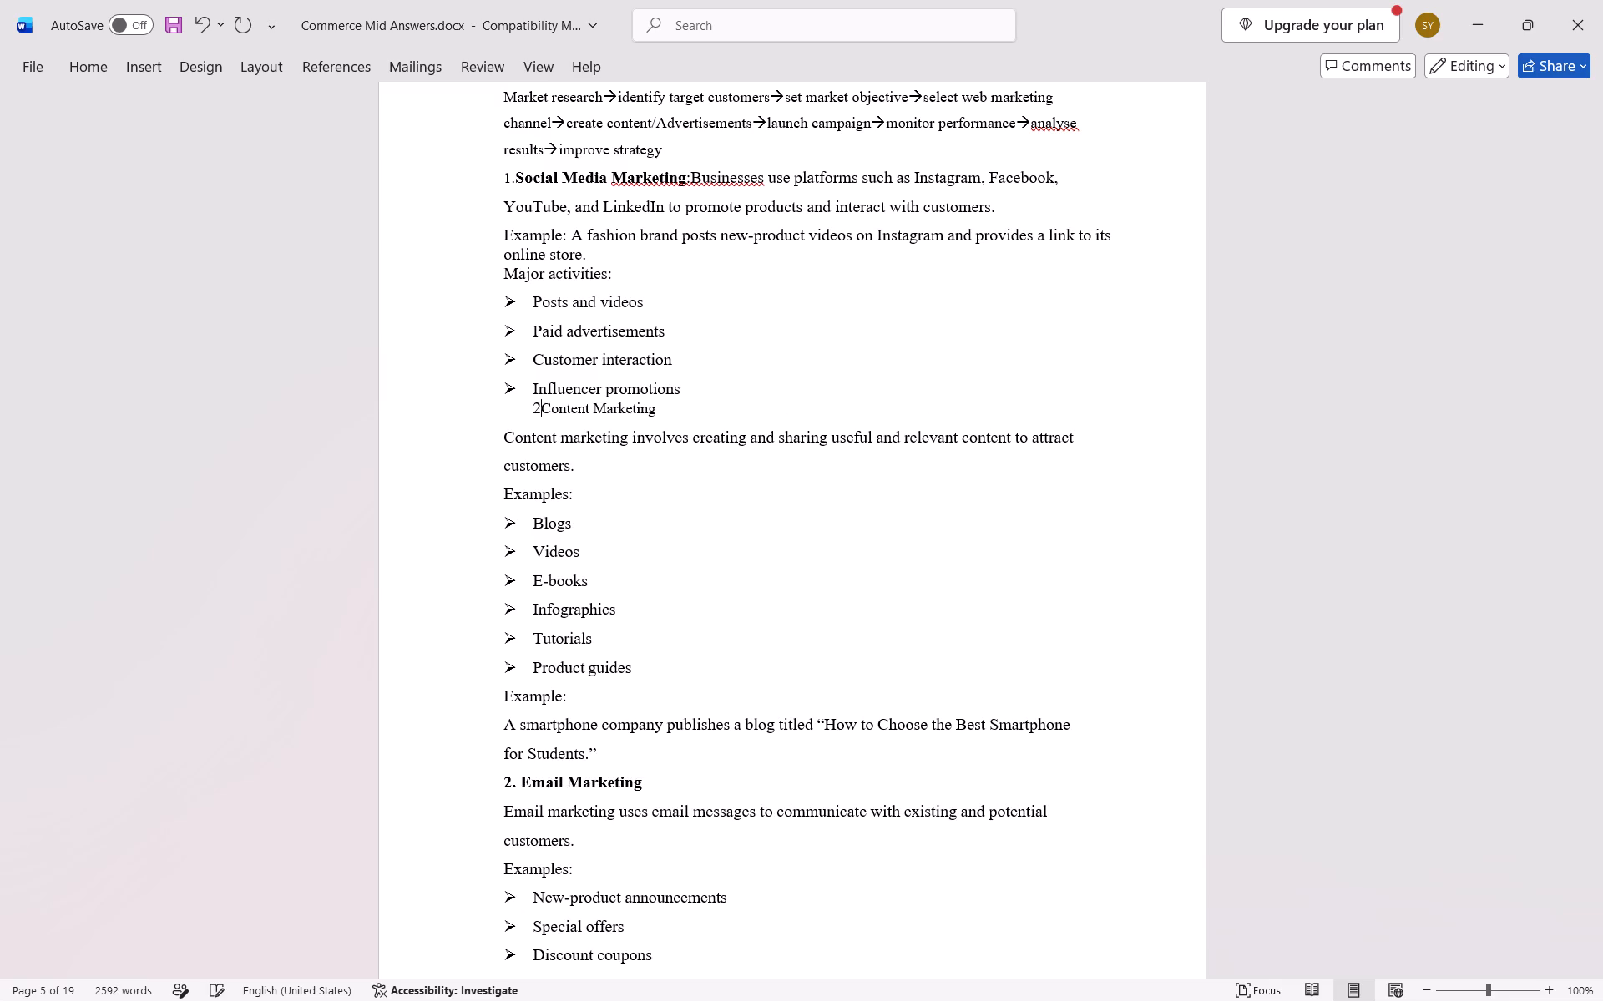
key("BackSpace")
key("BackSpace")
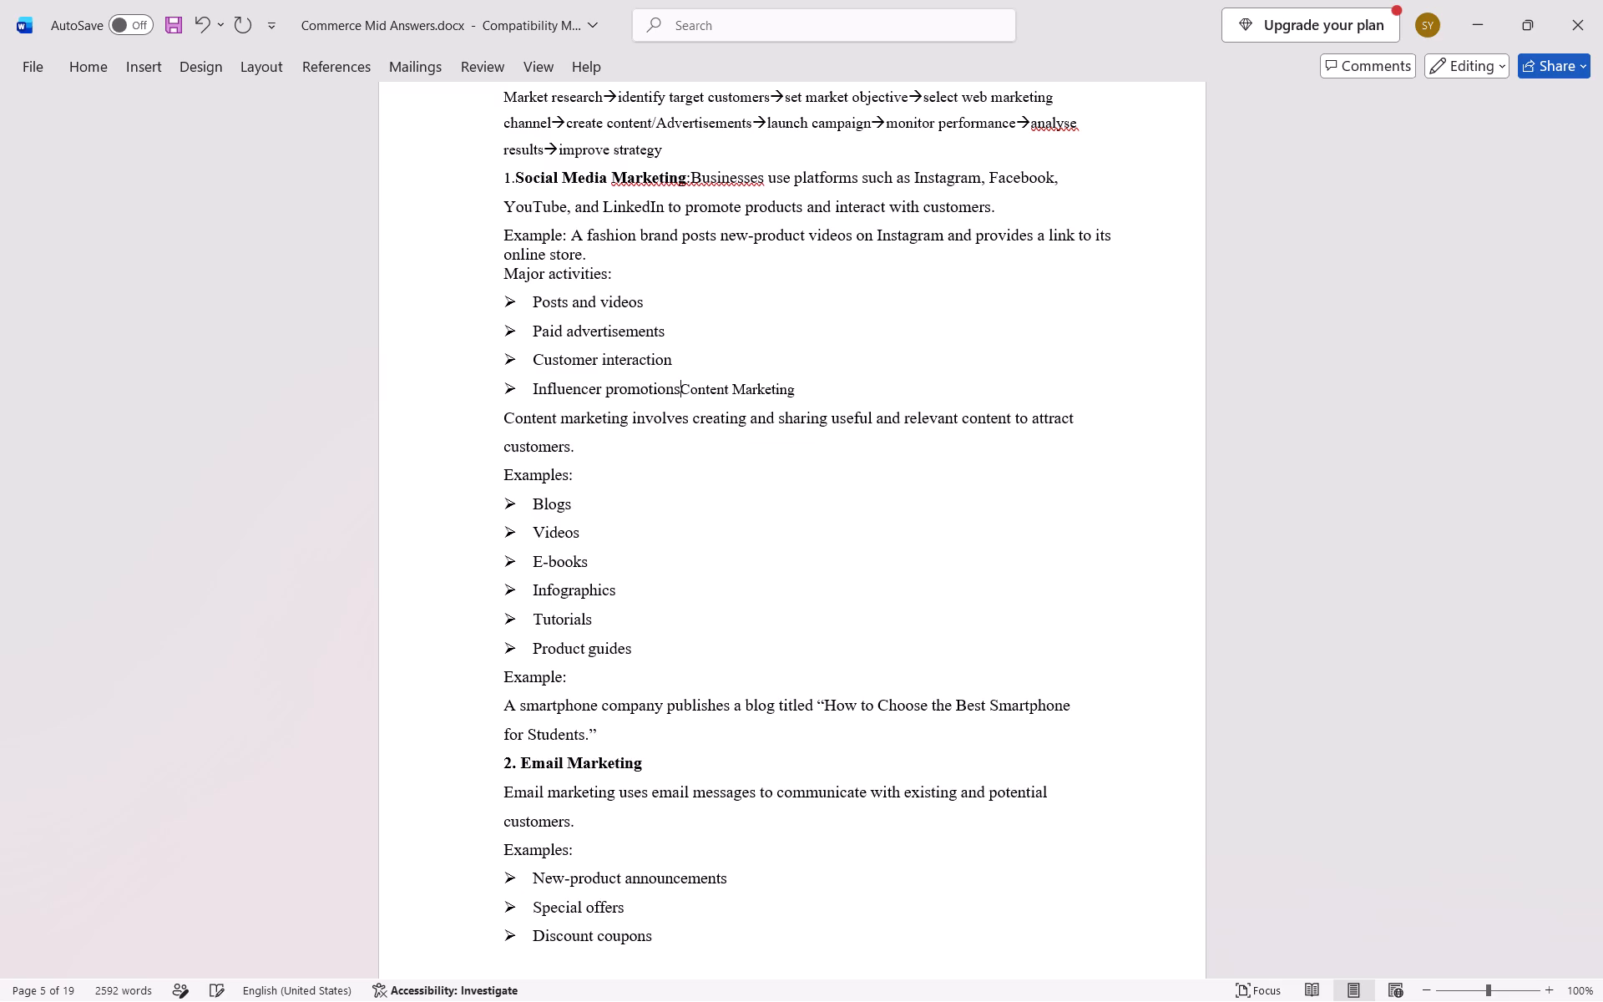
Put "Content Marketing" in its own paragraph without a bullet below "Influencer promotions" and number it "2.".
key("Return")
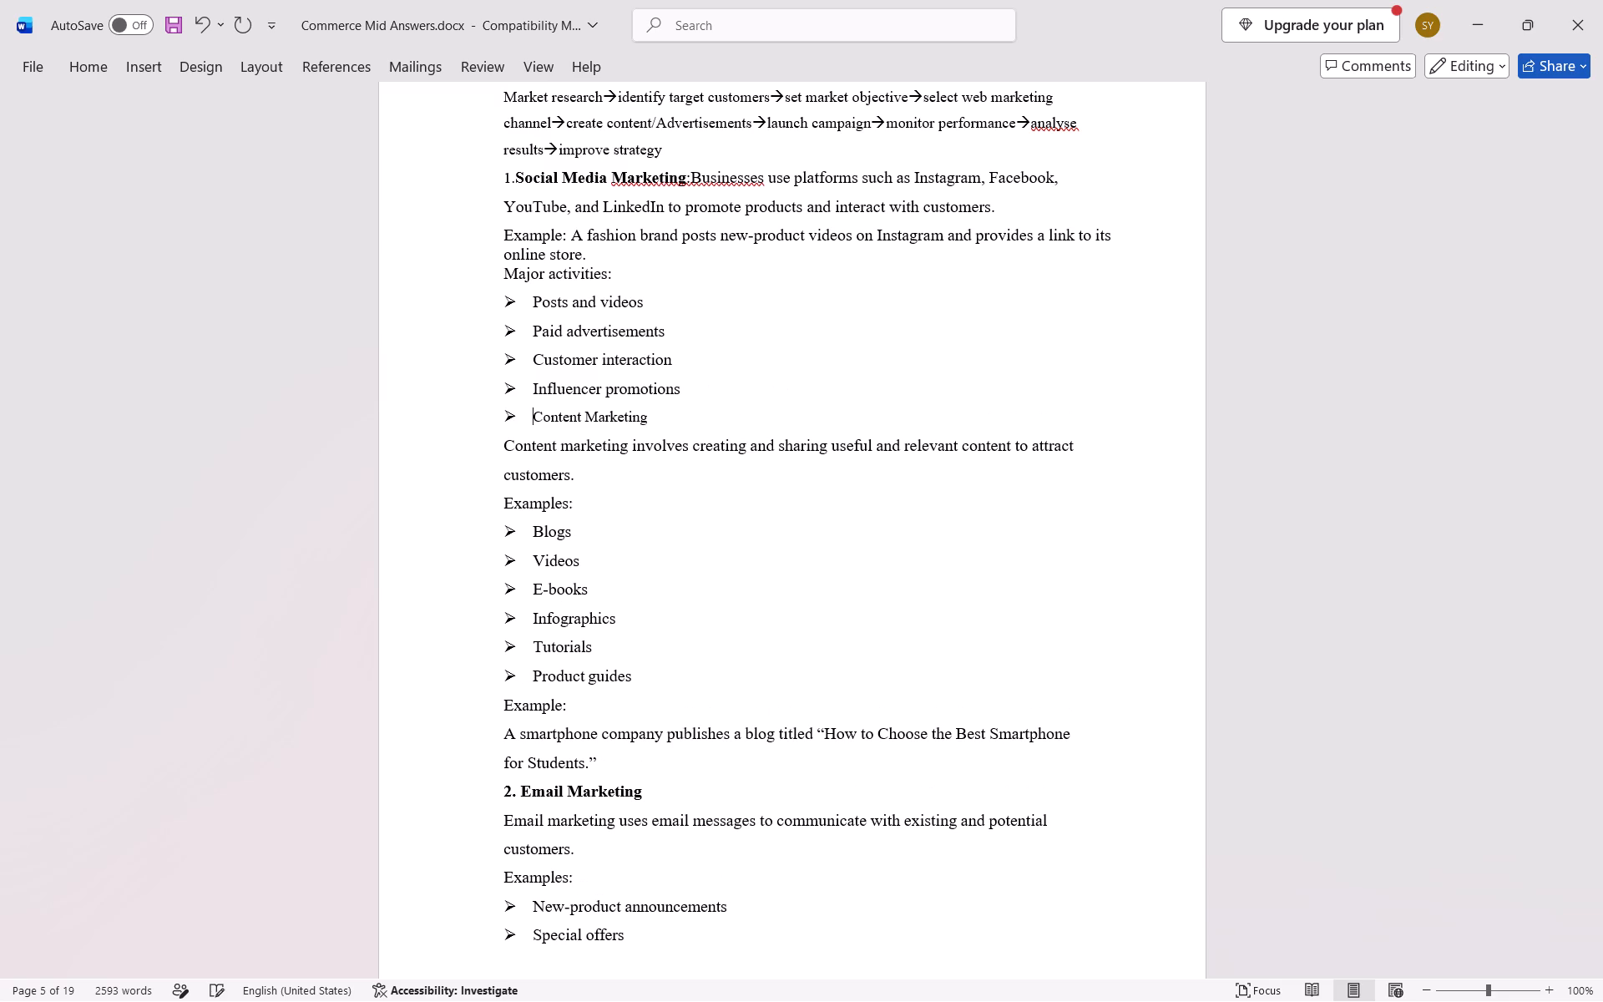
key("BackSpace")
key("BackSpace")
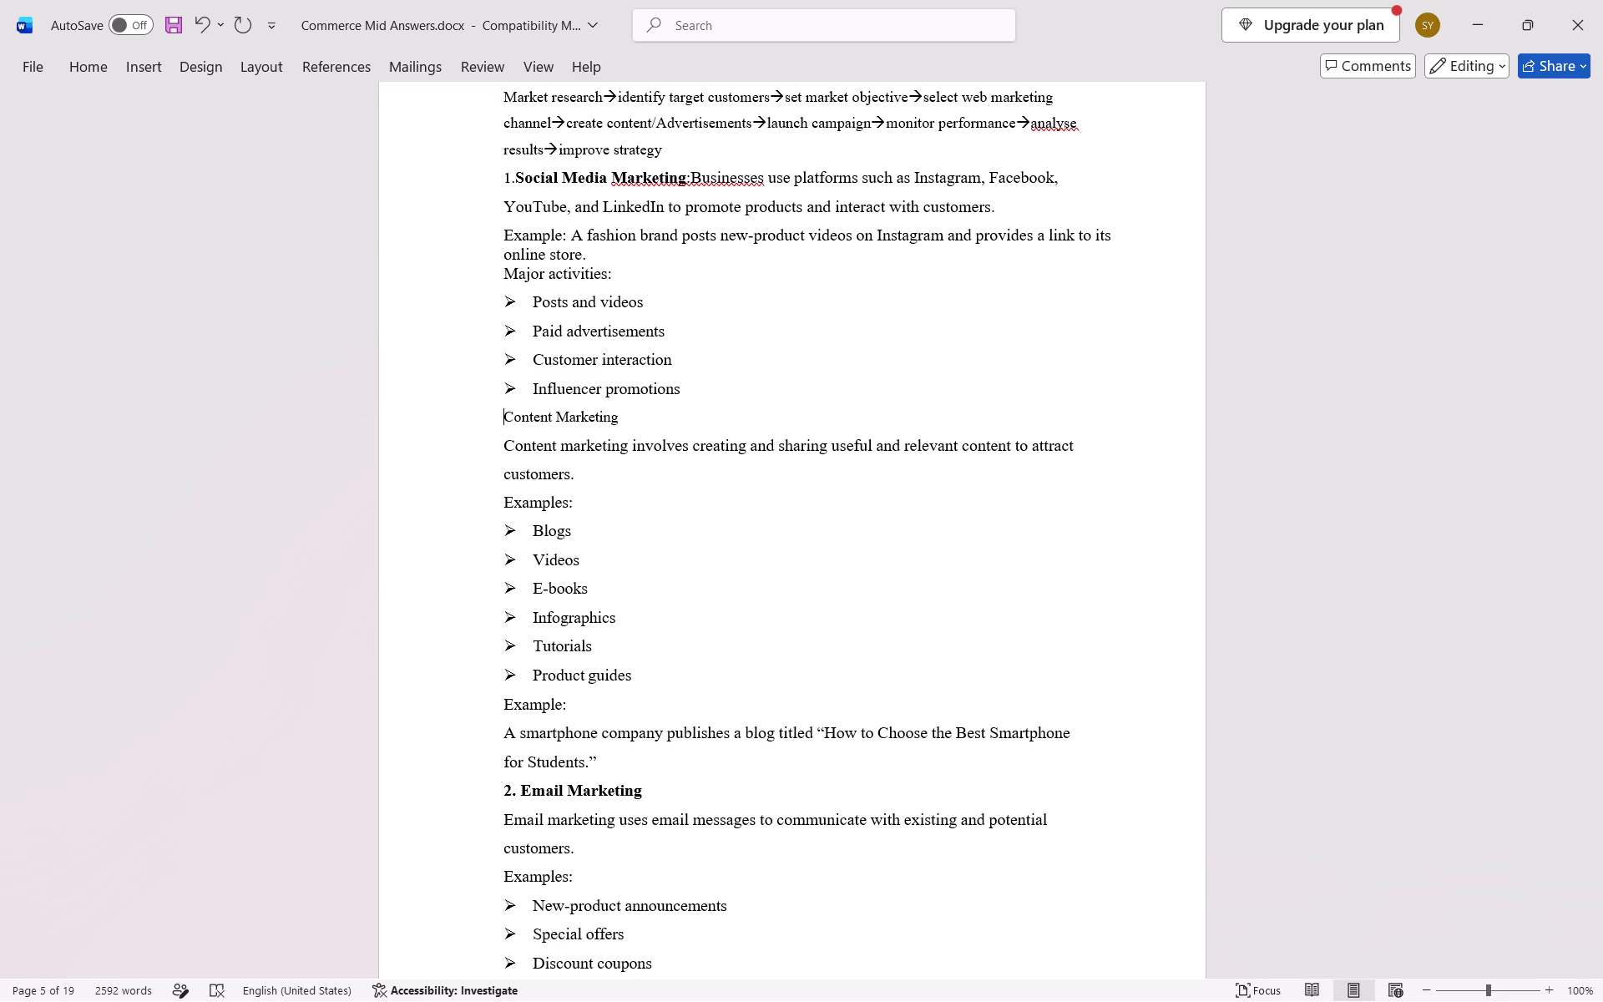
key("2")
key("period")
Join the "Content marketing involves creating" paragraph onto the "2.Content Marketing" line, separated by a colon.
left_click(503, 453)
key("equal")
key("BackSpace")
key("BackSpace")
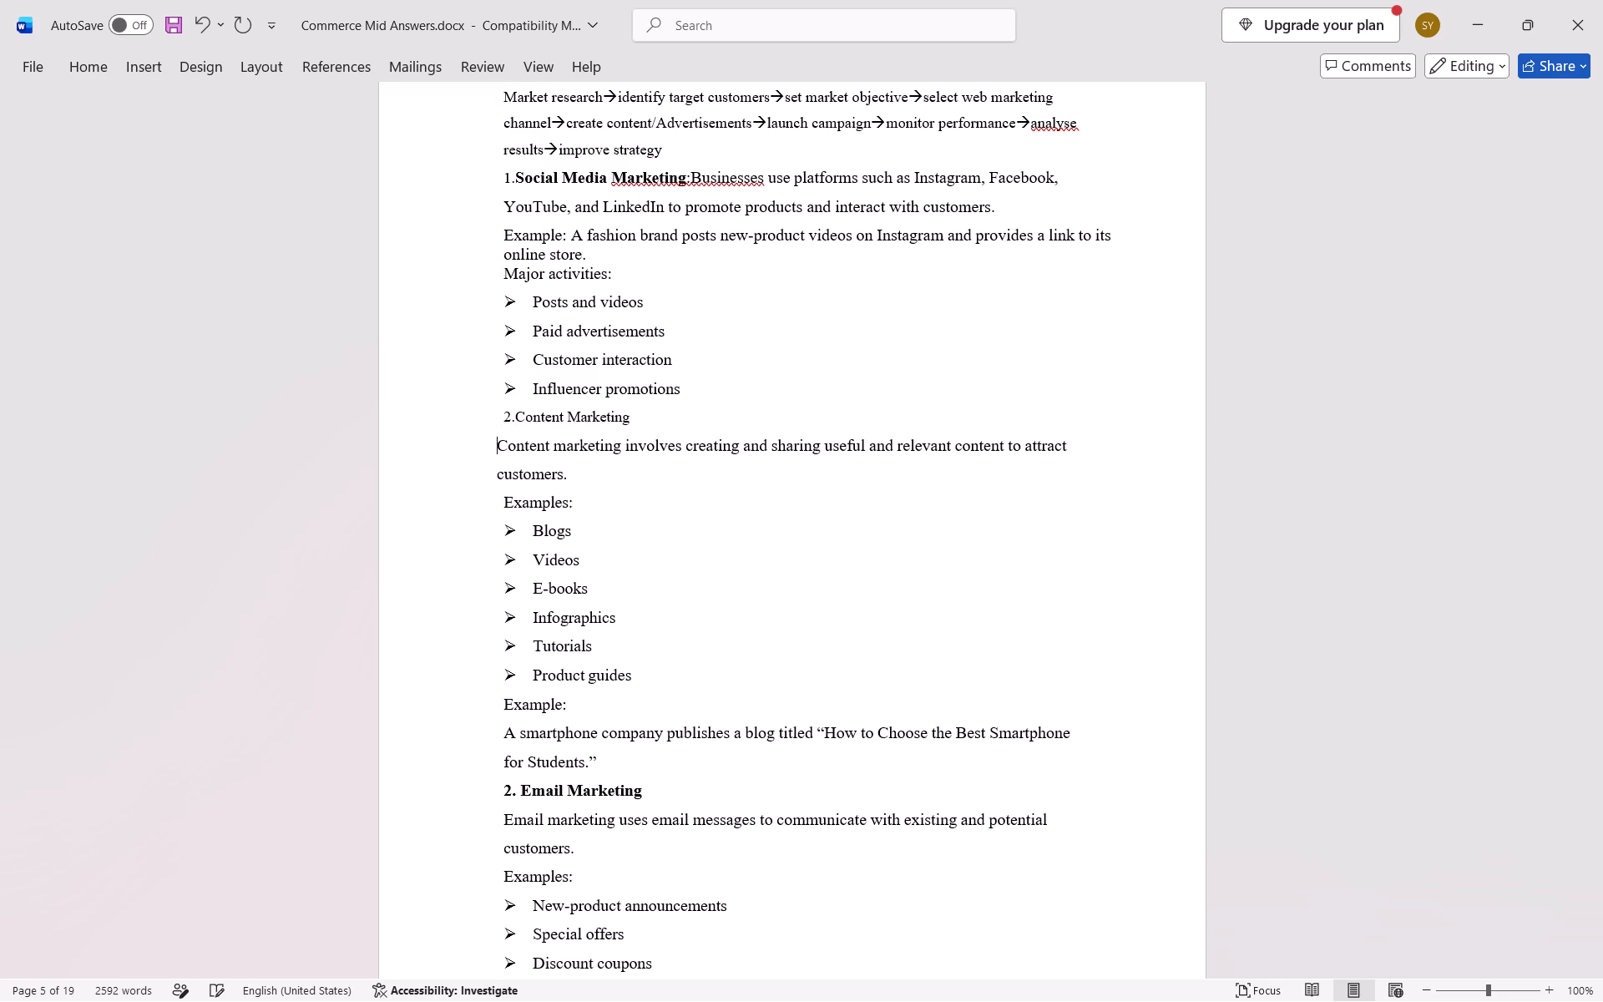
key("BackSpace")
key("shift+colon")
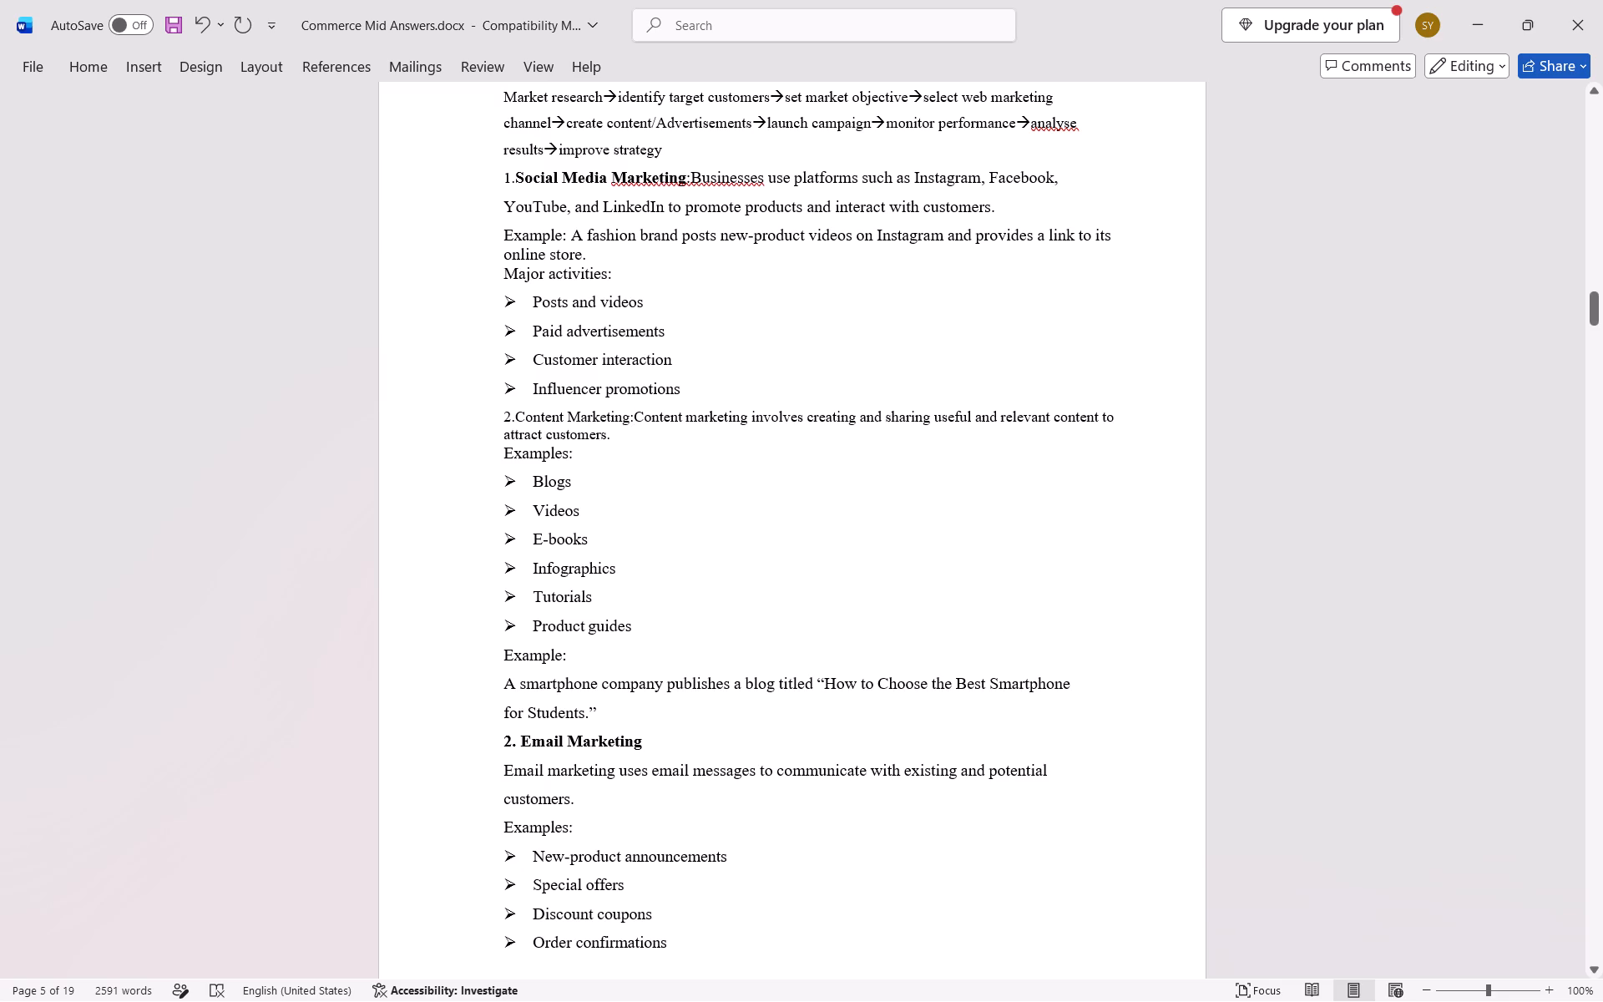
Join the "Blogs" and "Videos" bullets onto the Content Marketing "Examples:" line, separated from each other by a comma.
left_click(531, 488)
key("BackSpace")
key("BackSpace")
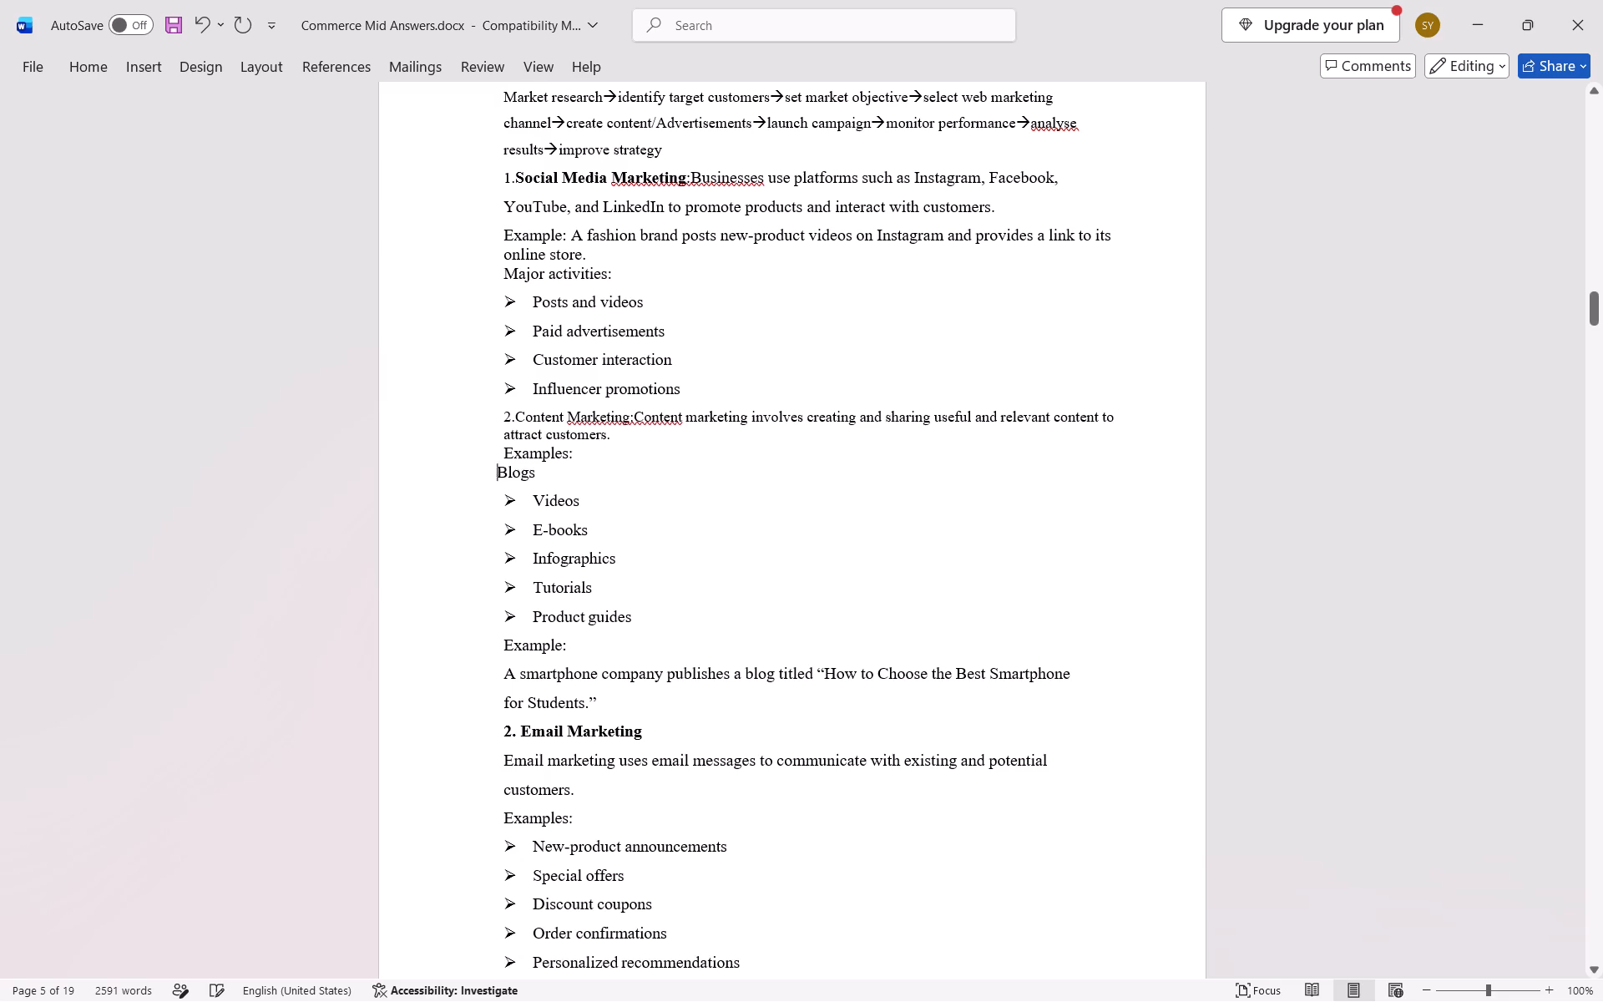
key("BackSpace")
key("Down")
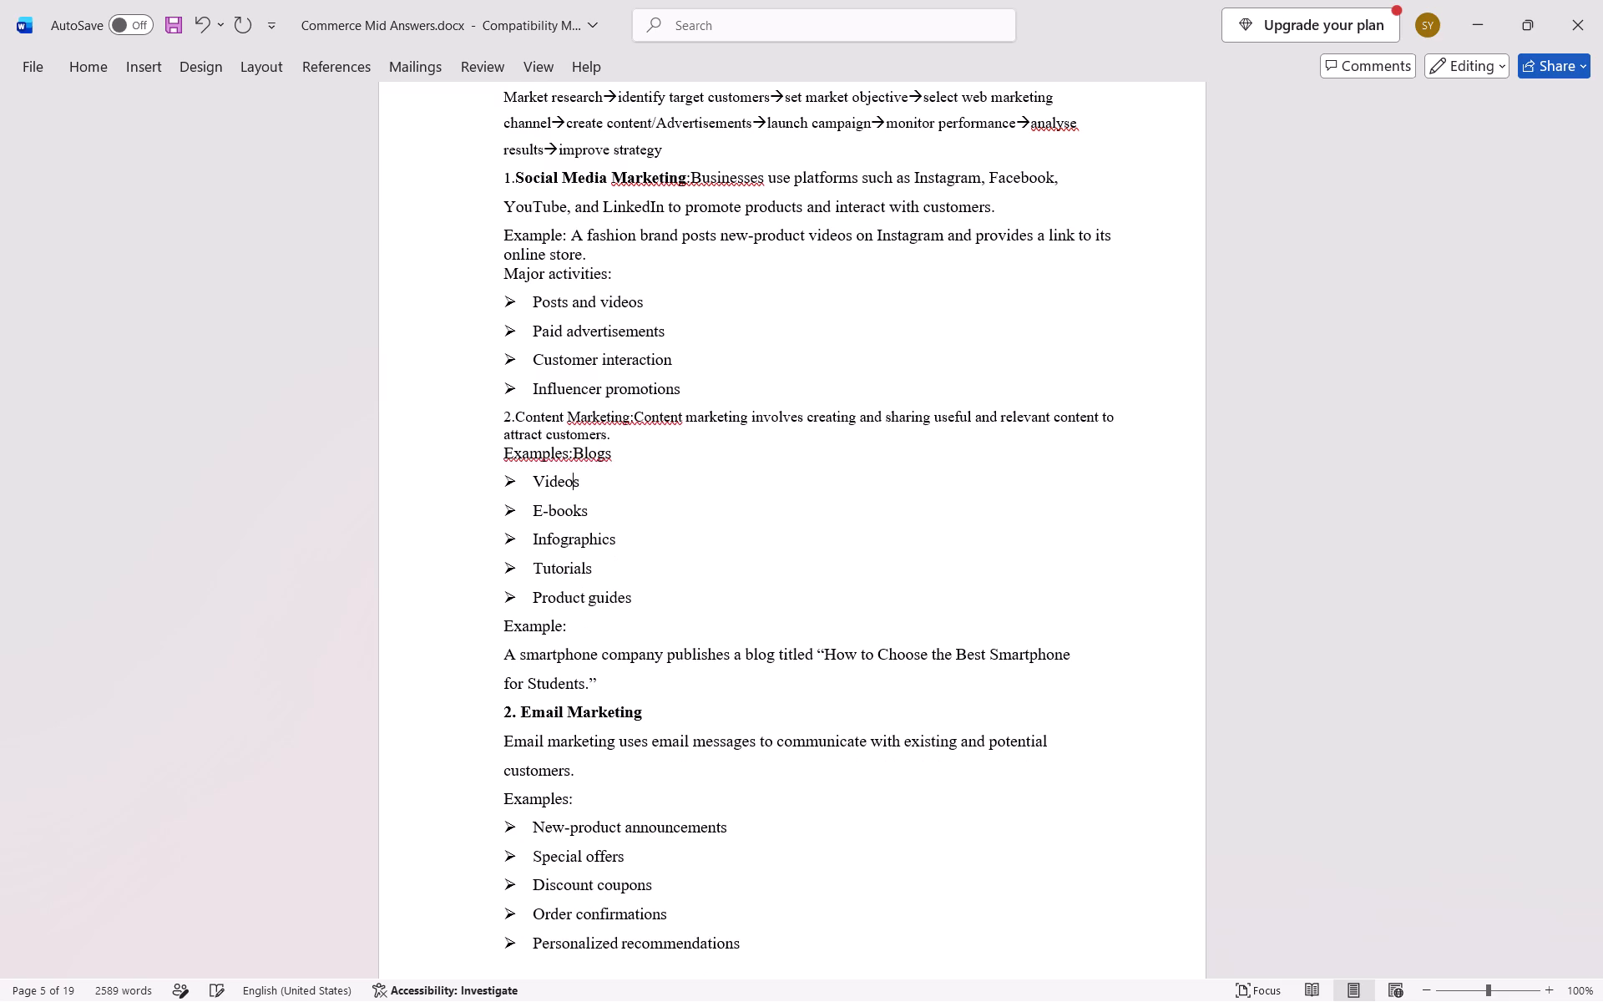
key("ctrl+Left")
key("BackSpace")
key("BackSpace")
key("BackSpace")
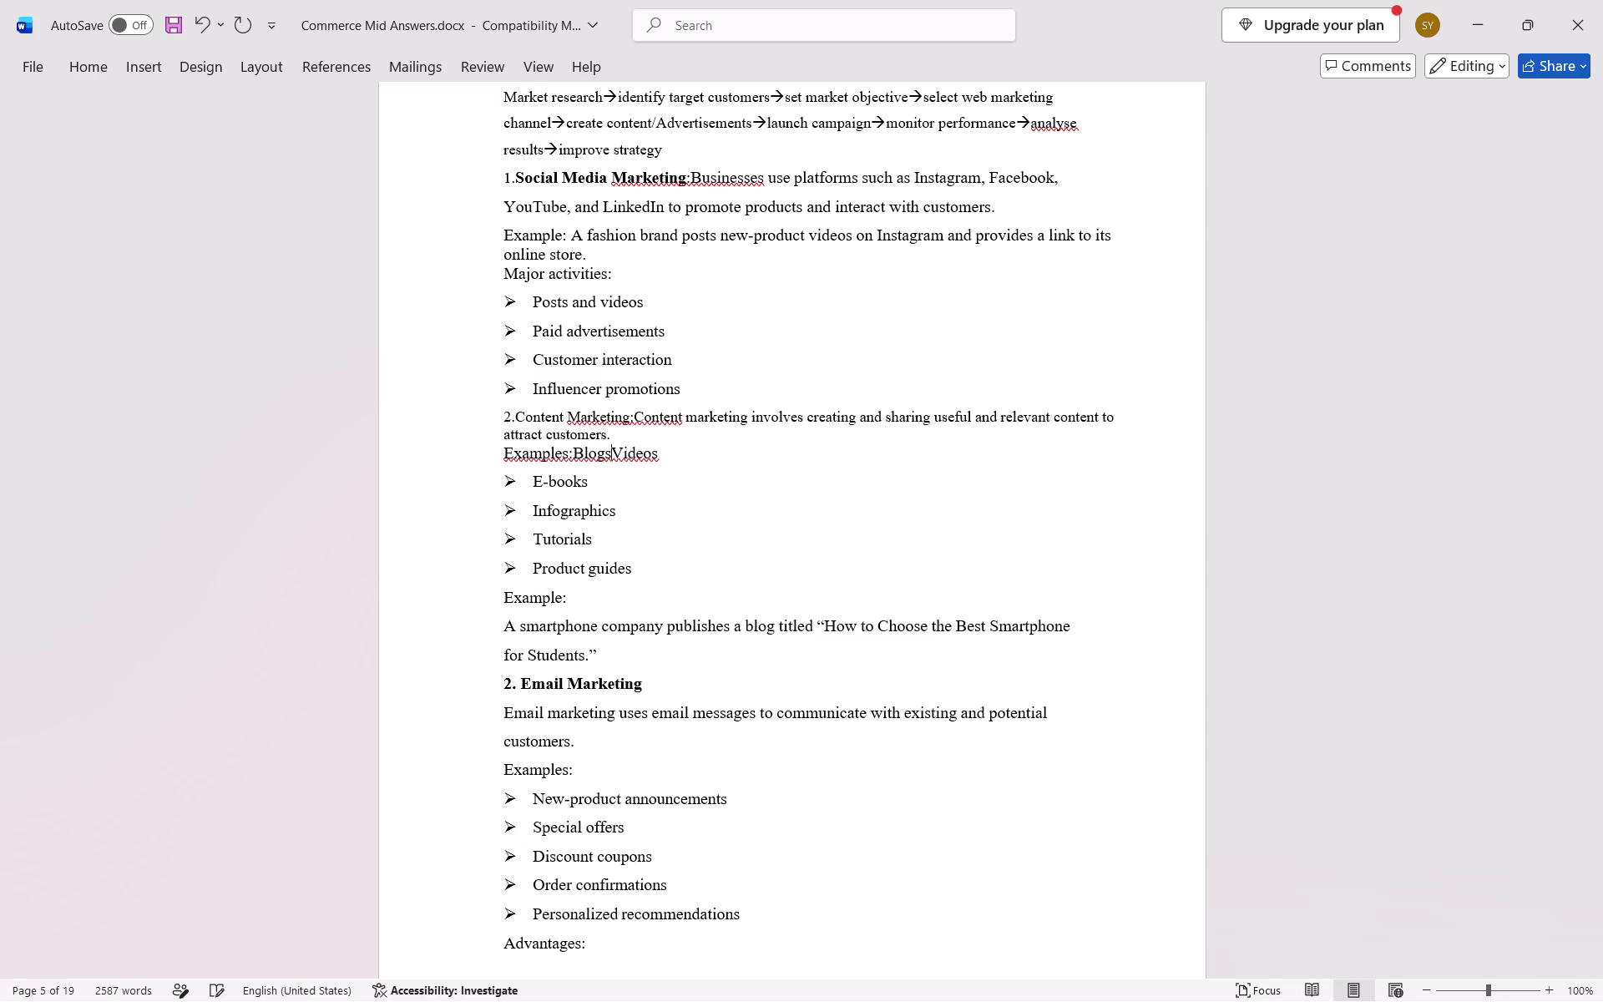
key("comma")
Join the "E-books" bullet onto the end of the Content Marketing "Examples:" line after a comma.
key("Down")
key("ctrl+Left")
key("ctrl+Left")
key("BackSpace")
key("ctrl+e")
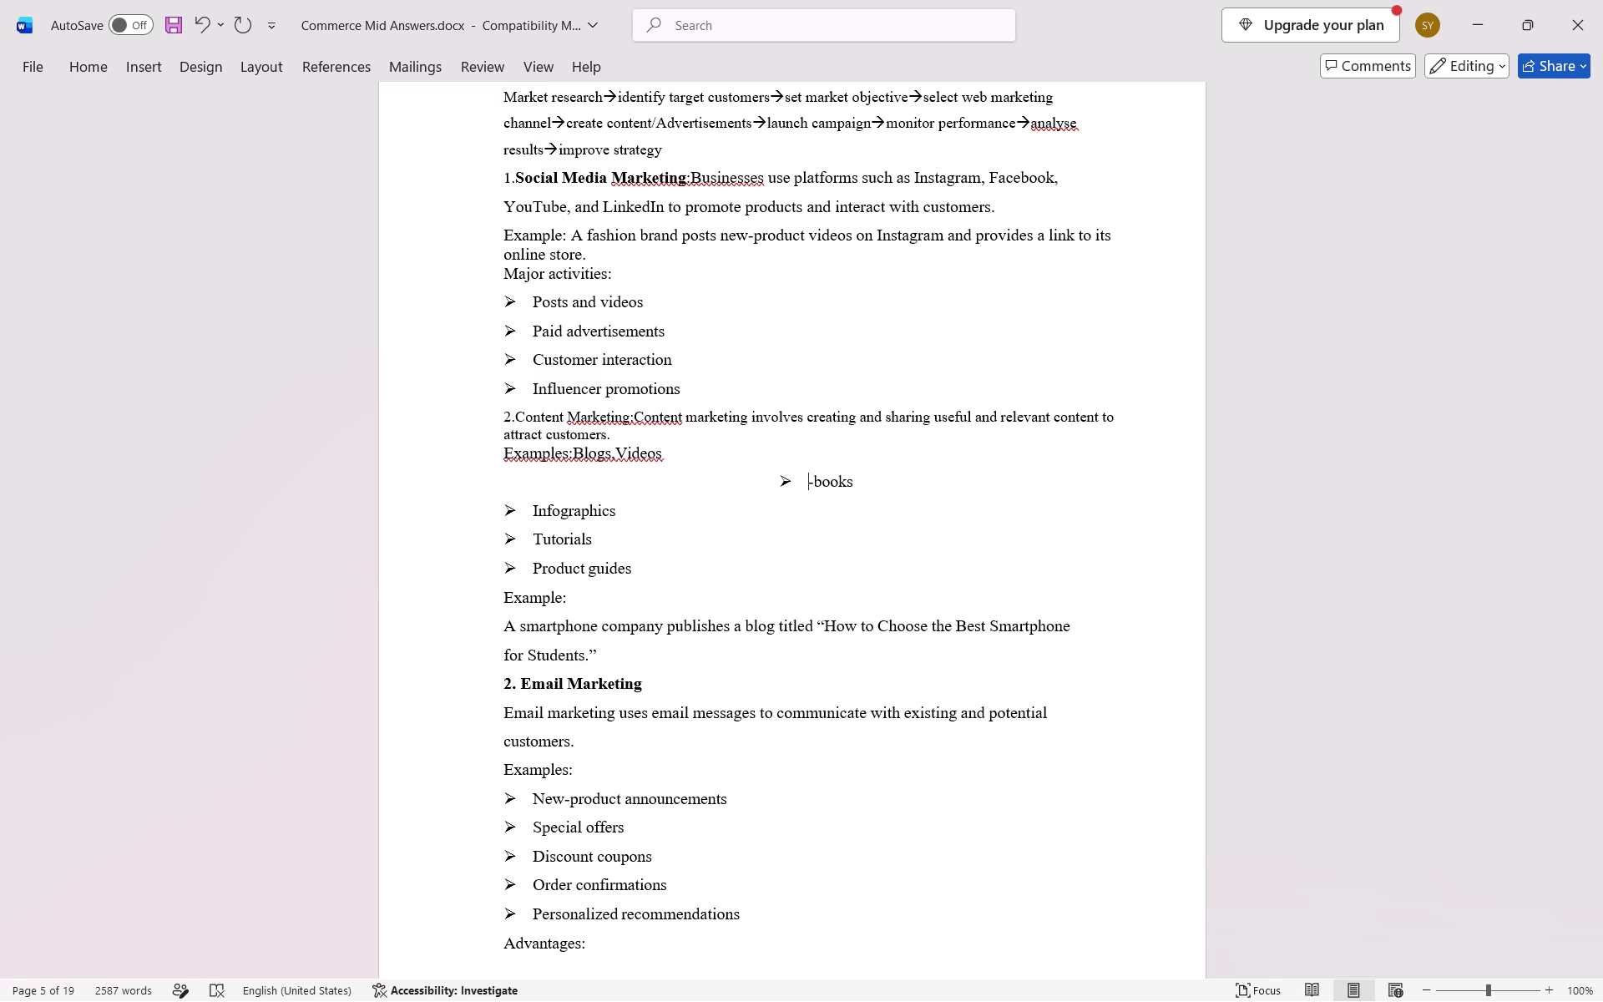
key("ctrl+z")
key("ctrl+z")
key("Left")
key("BackSpace")
key("BackSpace")
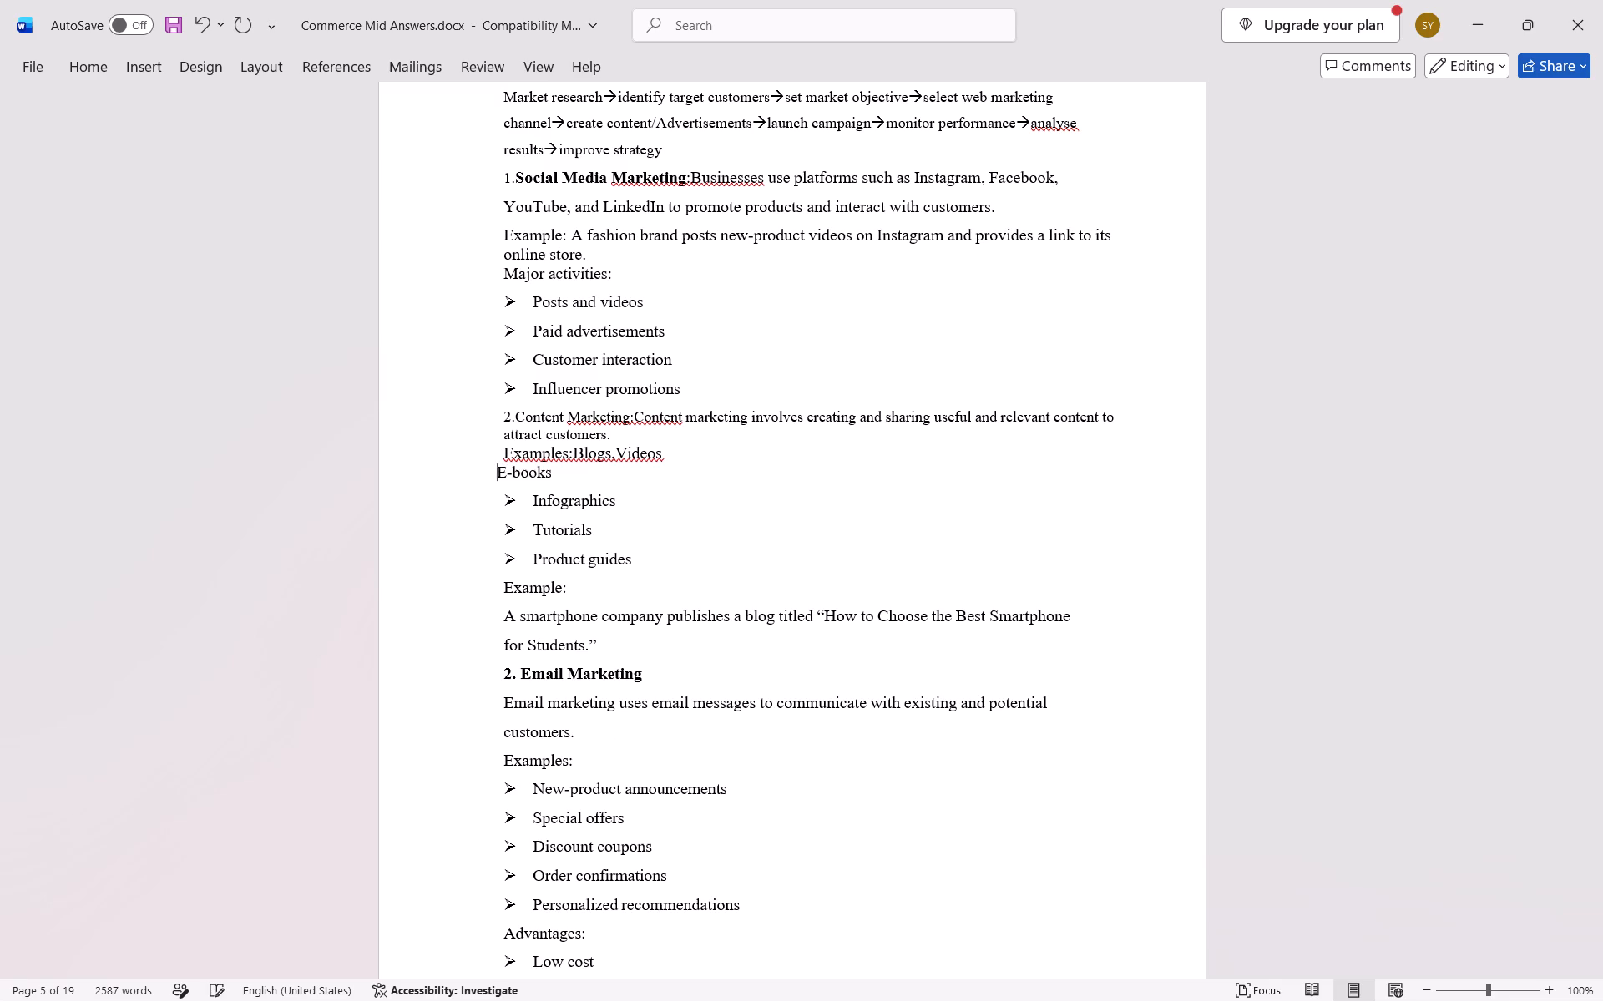
key("BackSpace")
key("comma")
Join the "Infographics" and "Tutorials" bullets onto the Content Marketing "Examples:" line, each preceded by a comma.
key("Down")
key("ctrl+Left")
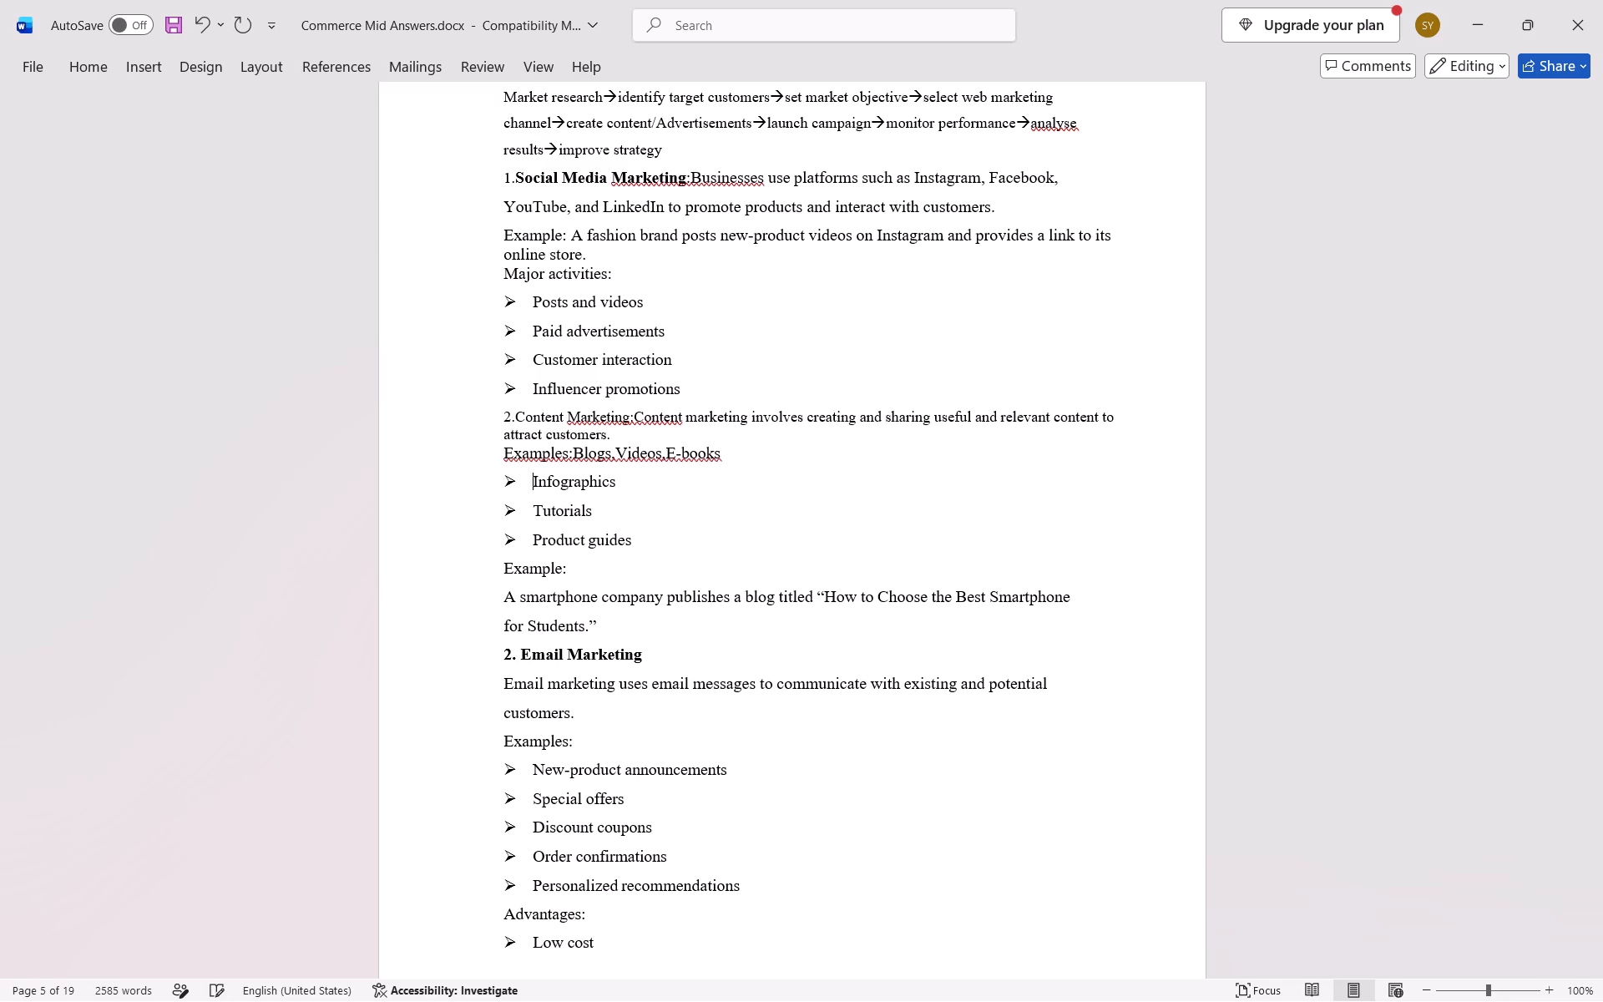
key("BackSpace")
key("BackSpace")
key("BackSpace")
key("comma")
key("Down")
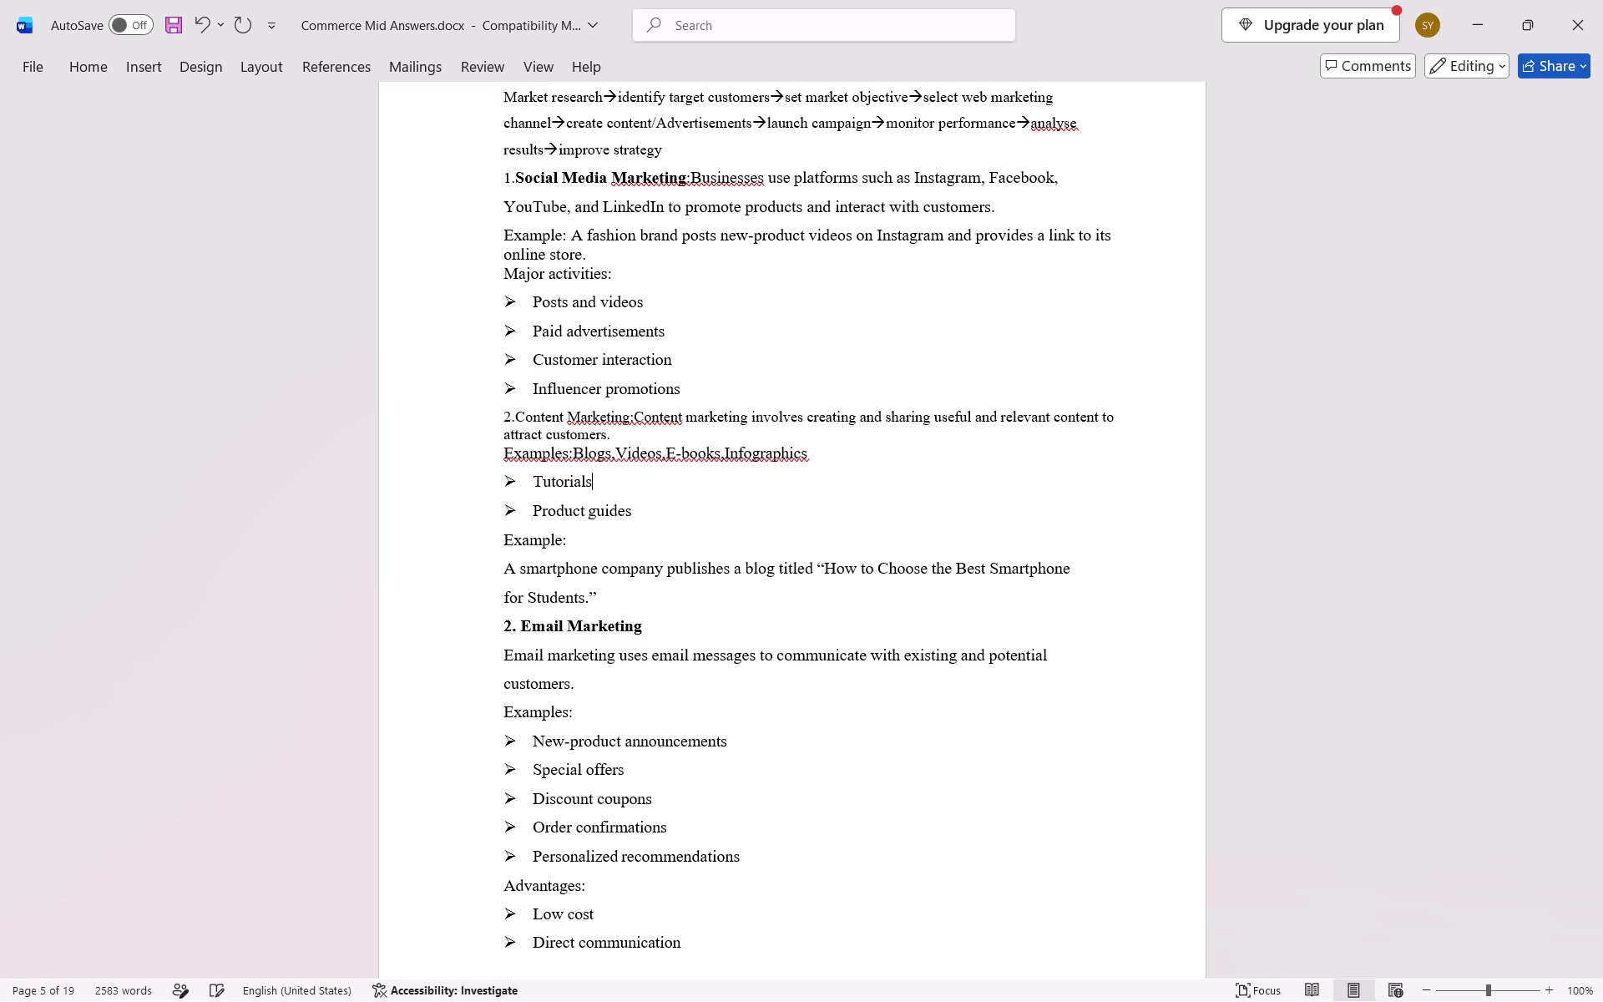
key("ctrl+Left")
key("BackSpace")
key("BackSpace")
key("BackSpace")
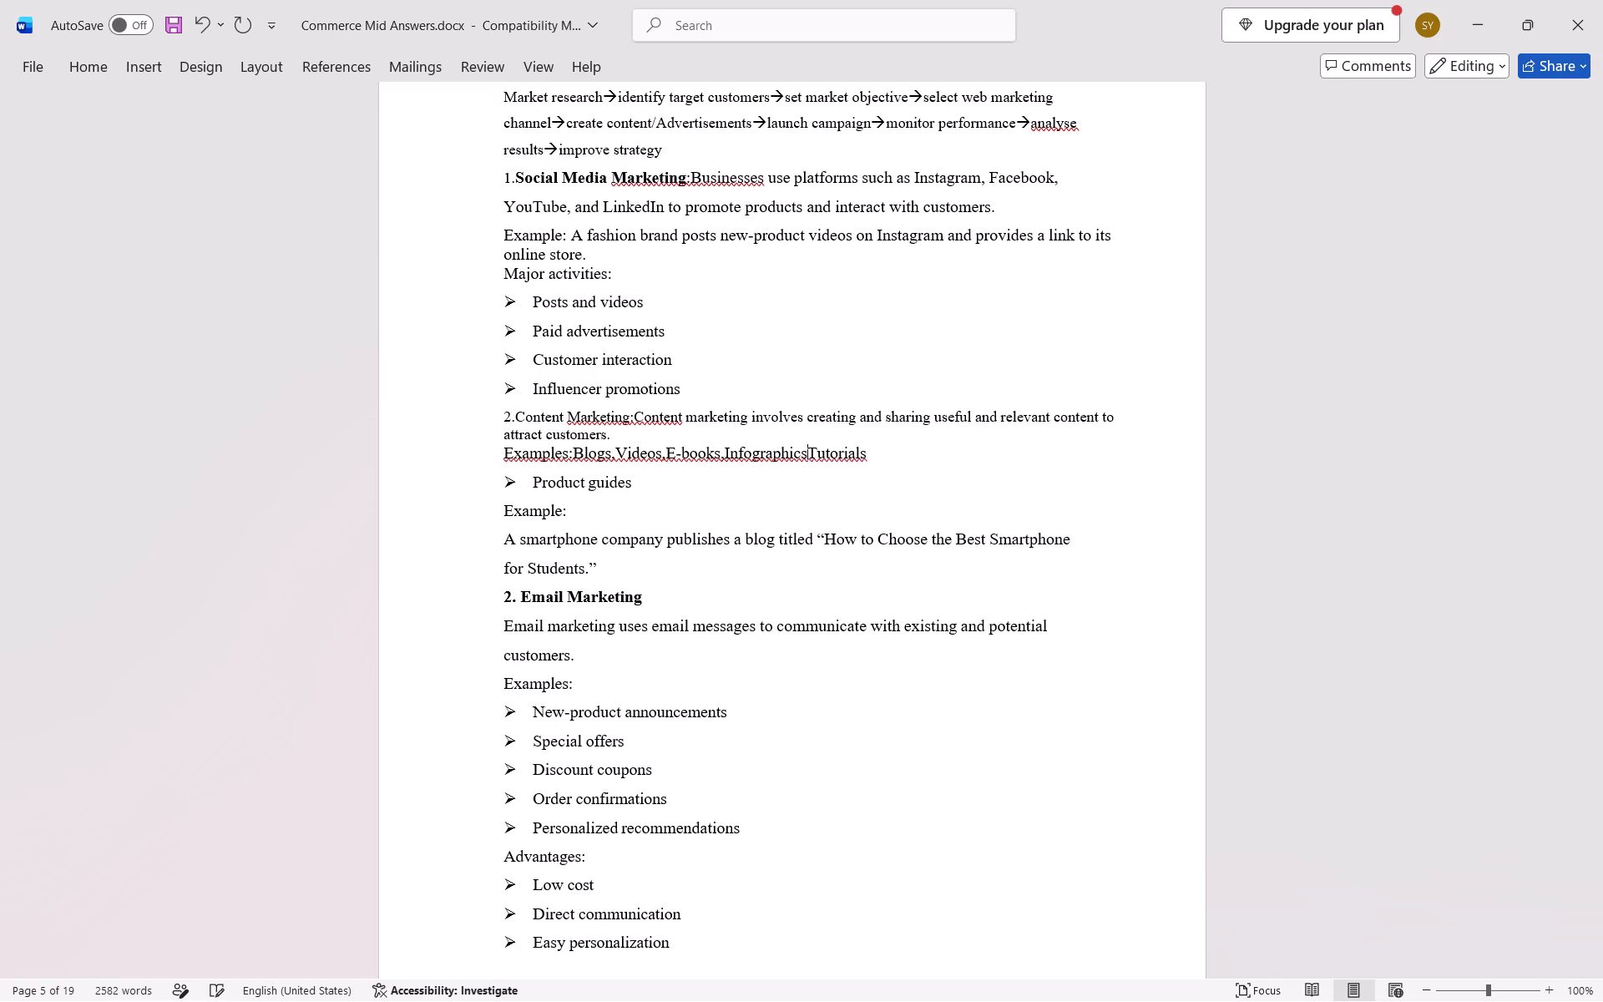
key("comma")
Join the "Product guides" bullet onto the "Examples:" line after a comma, with the "Example:" label on a new line below.
key("Down")
key("ctrl+Left")
key("ctrl+Left")
type("\\\\")
key("BackSpace")
key("BackSpace")
key("BackSpace")
key("BackSpace")
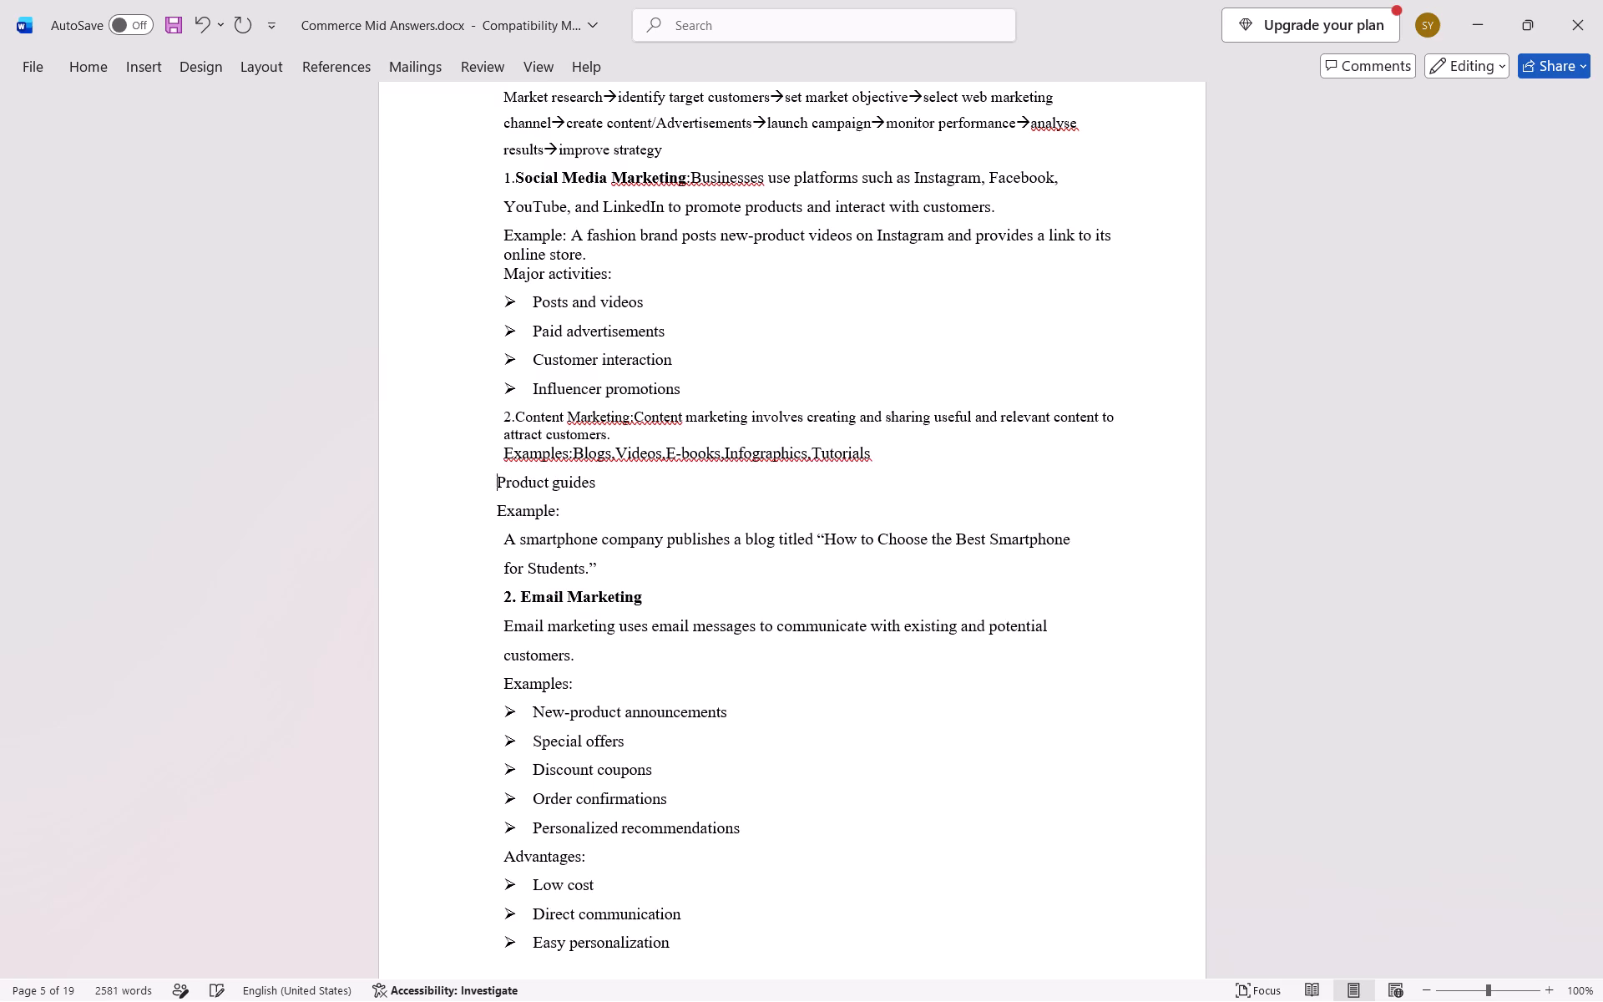
key("BackSpace")
key("comma")
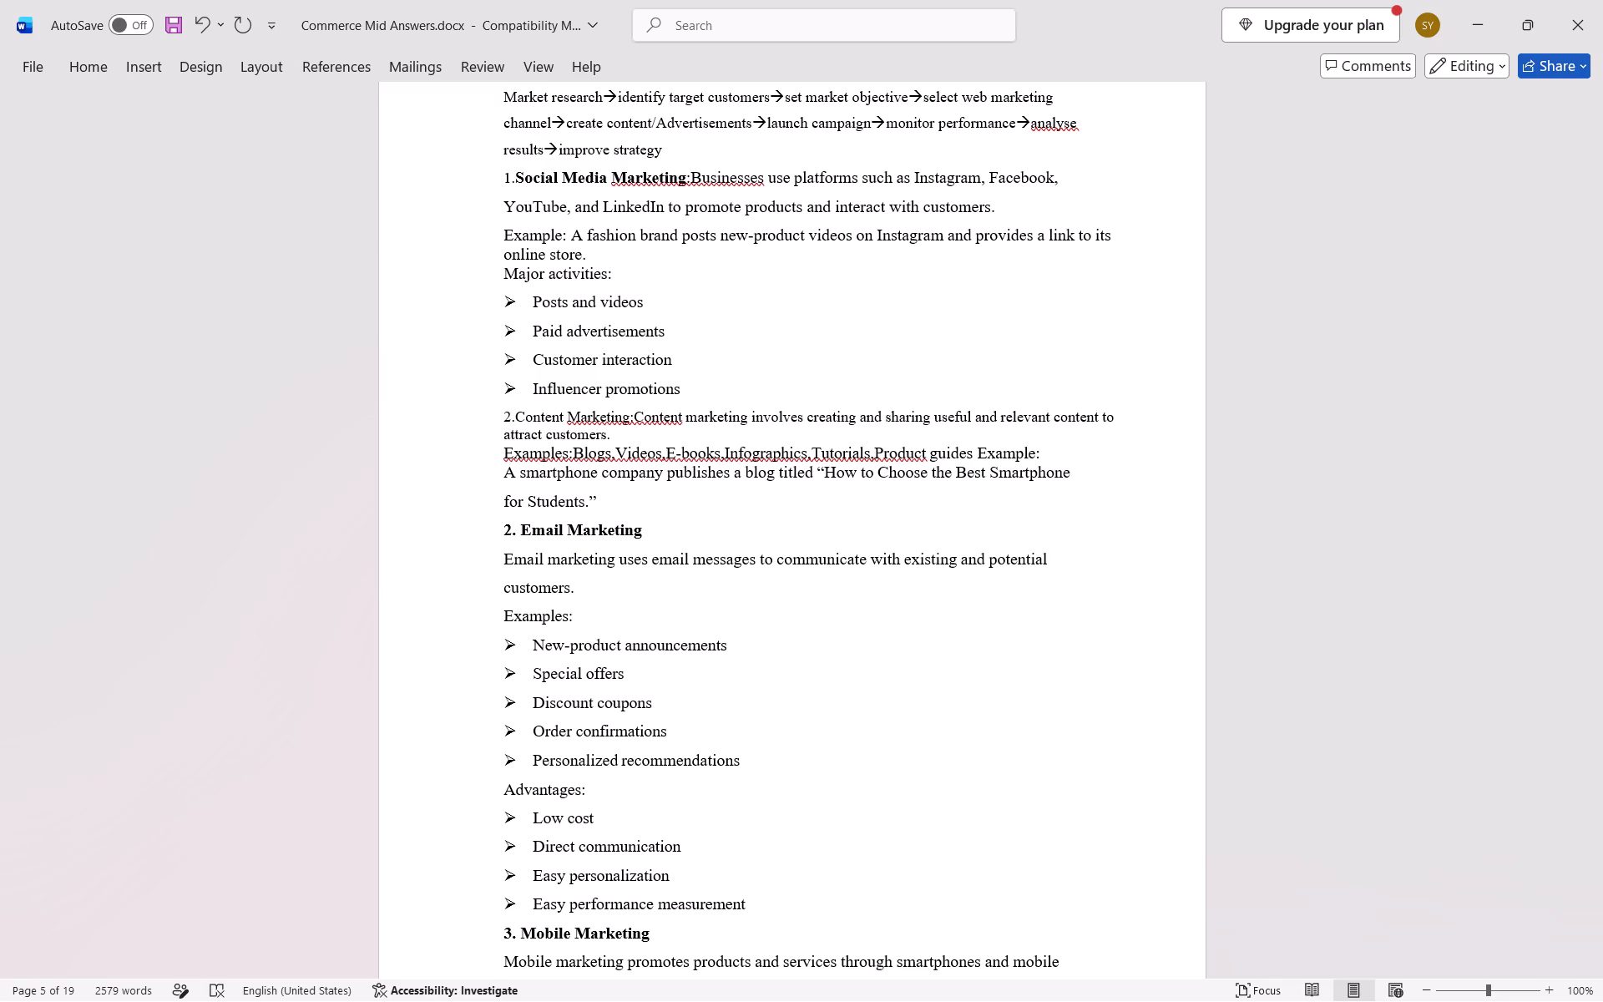
key("ctrl+Right")
key("ctrl+Right")
key("shift+Return")
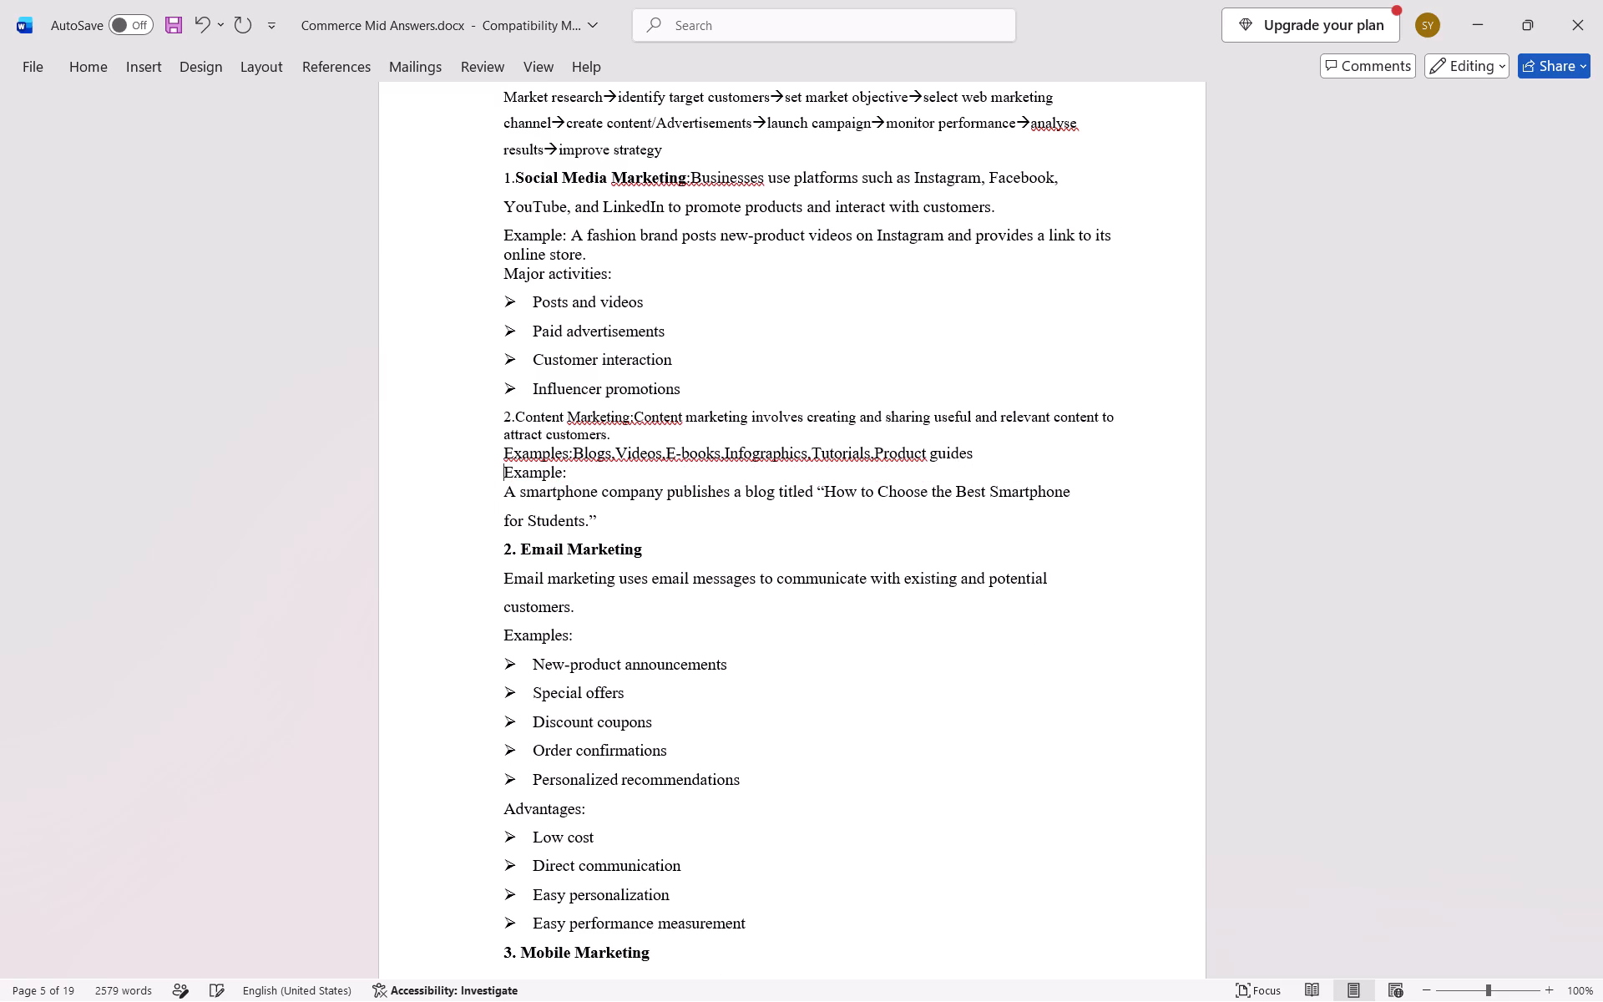
Join the smartphone company sentence directly onto the "Example:" line under Content Marketing.
left_click(531, 488)
key("ctrl+Left")
key("ctrl+Left")
key("BackSpace")
key("BackSpace")
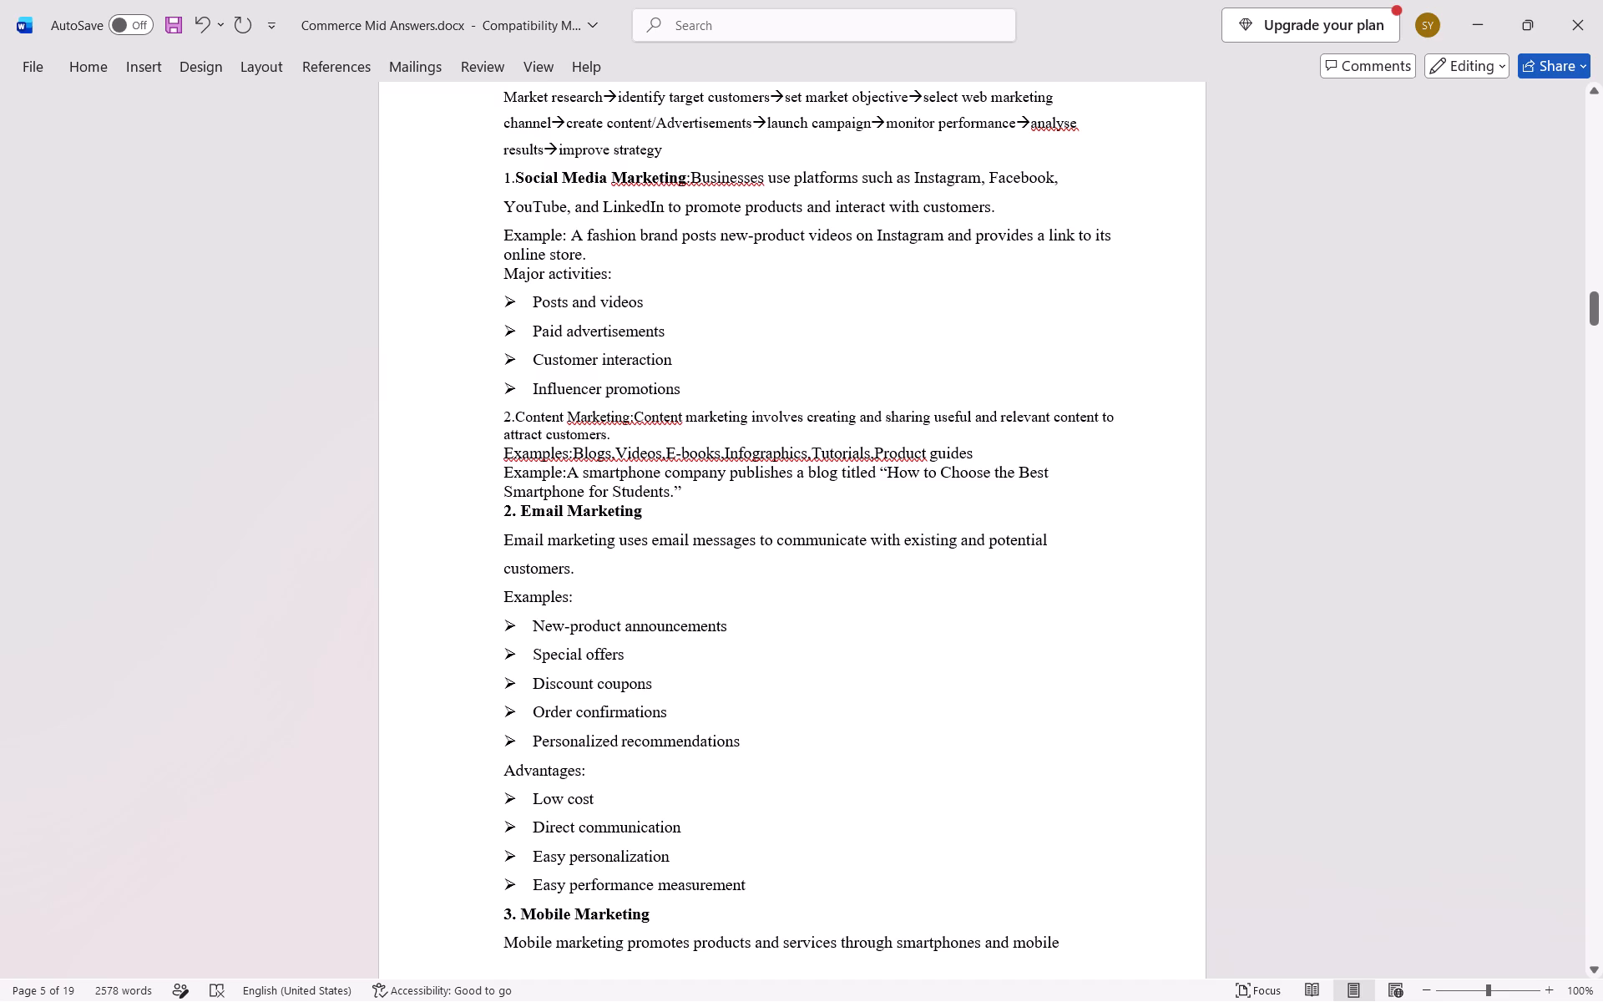
scroll(751, 504, "down", 1)
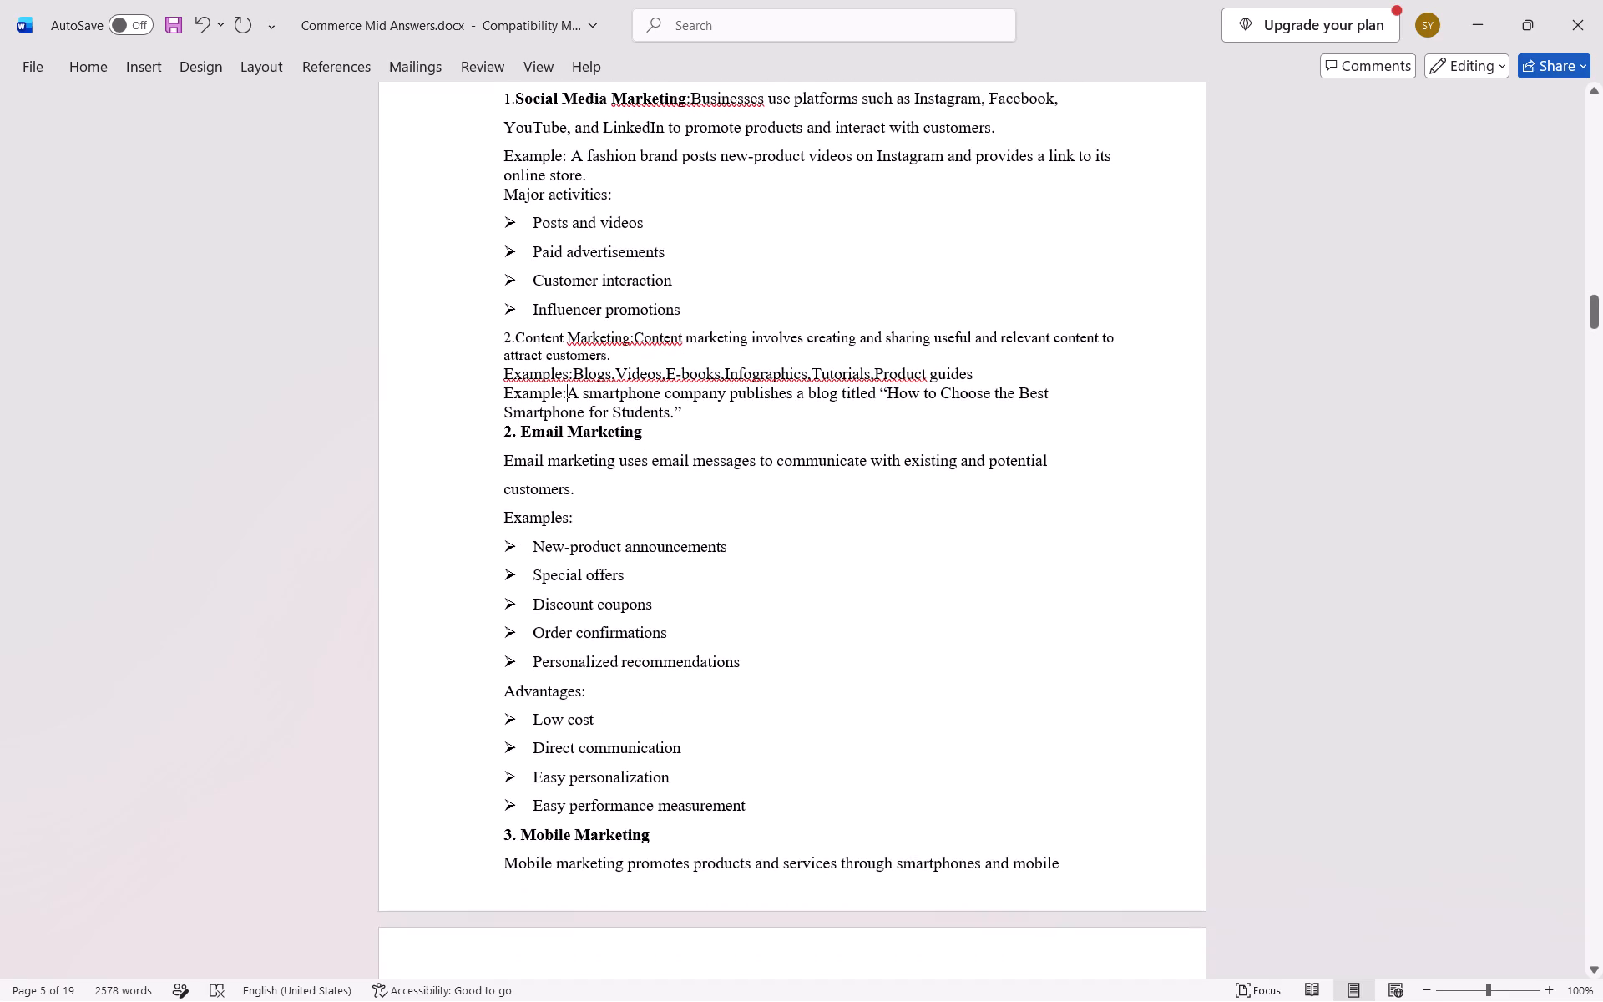
Replace the Email Marketing heading's automatic number with "3." on a new line directly below the Content Marketing example.
left_click(520, 424)
key("BackSpace")
key("BackSpace")
key("BackSpace")
key("BackSpace")
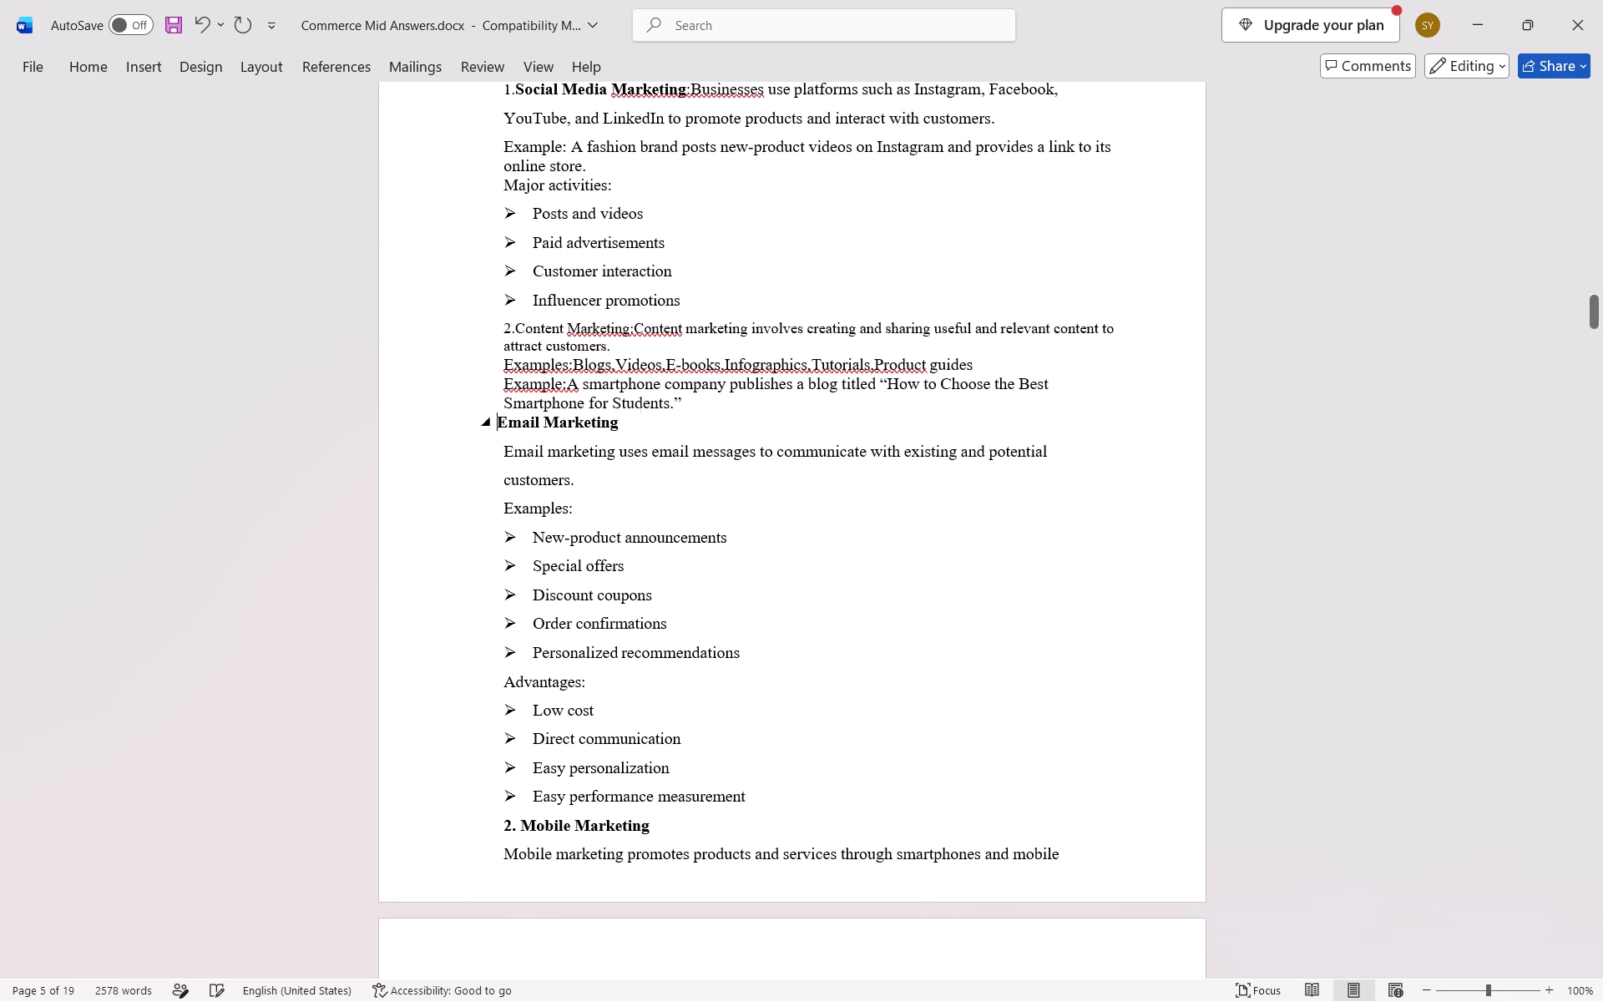
key("shift+Return")
key("3")
key("period")
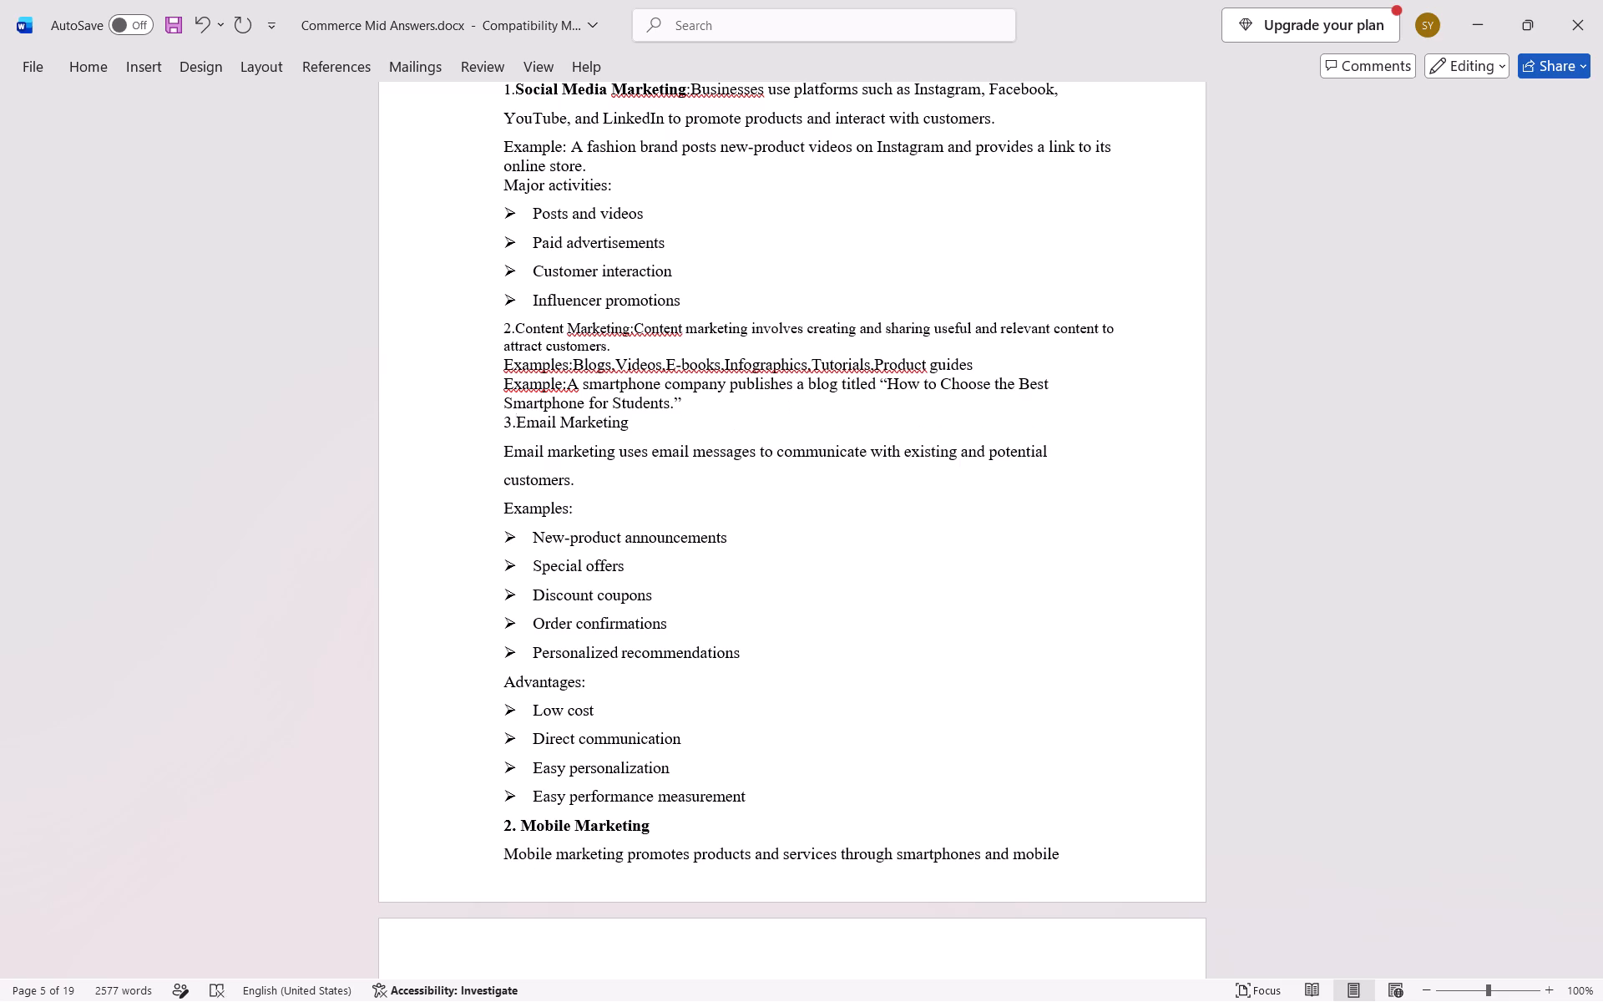
Join the email marketing definition onto the "3.Email Marketing" heading after a colon.
key("Down")
key("Left")
key("BackSpace")
key("BackSpace")
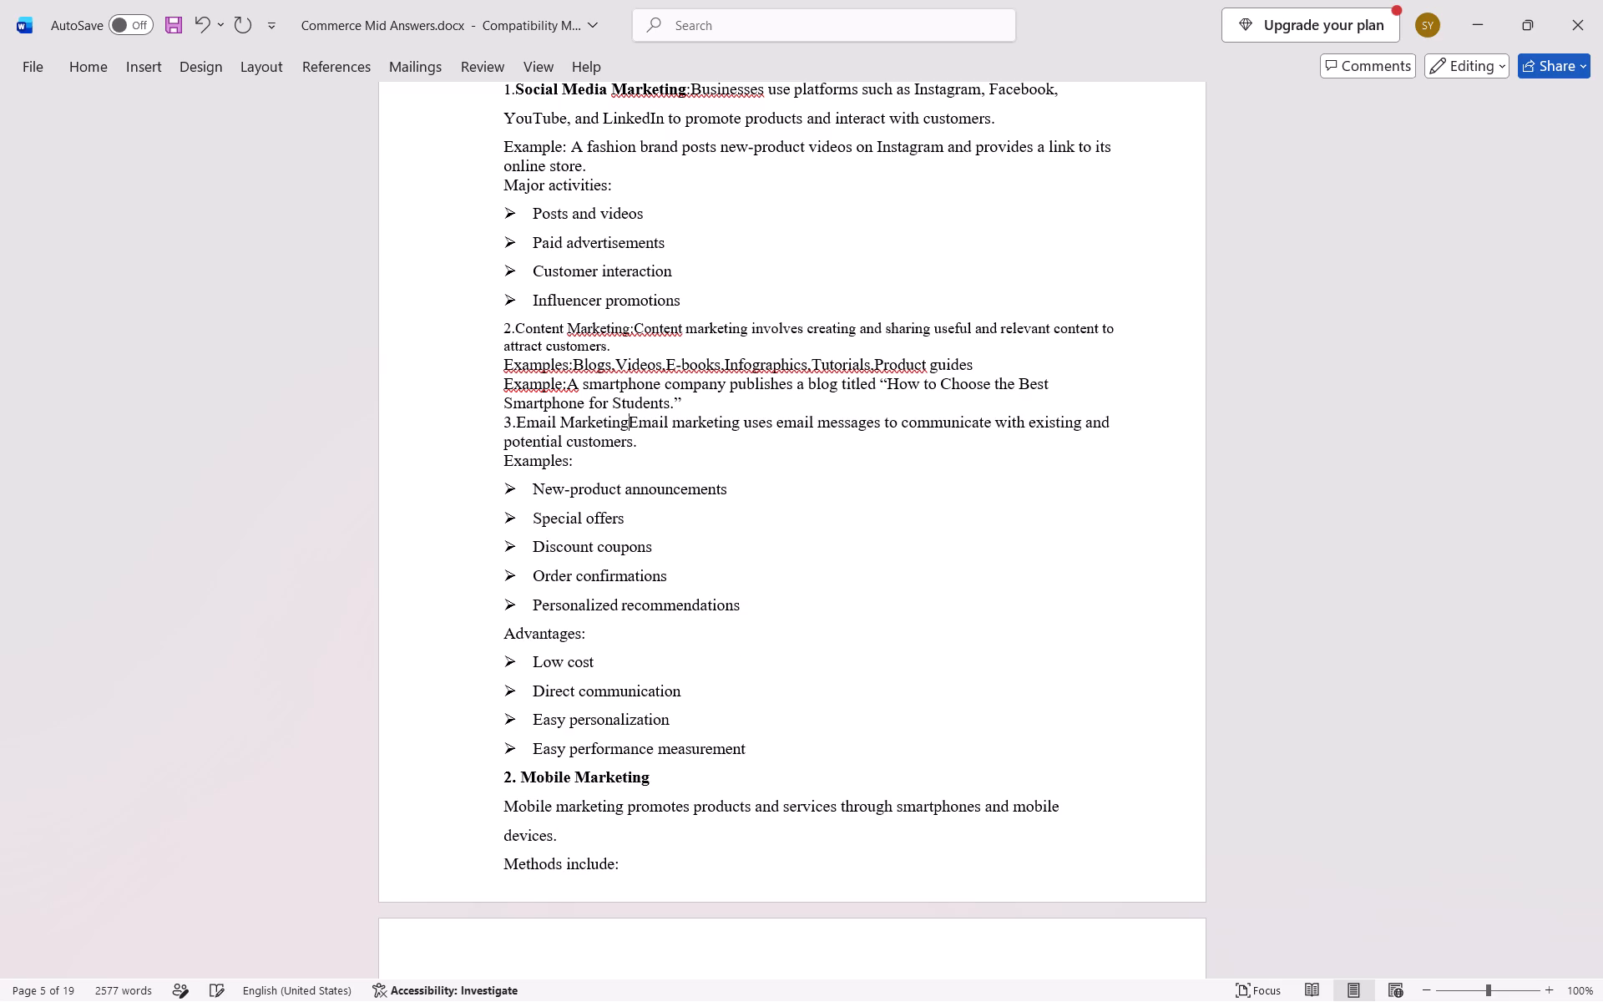
key("shift+colon")
Join the "New-product announcements" bullet directly onto the "Examples:" line under Email Marketing.
key("Down")
key("Down")
key("ctrl+Left")
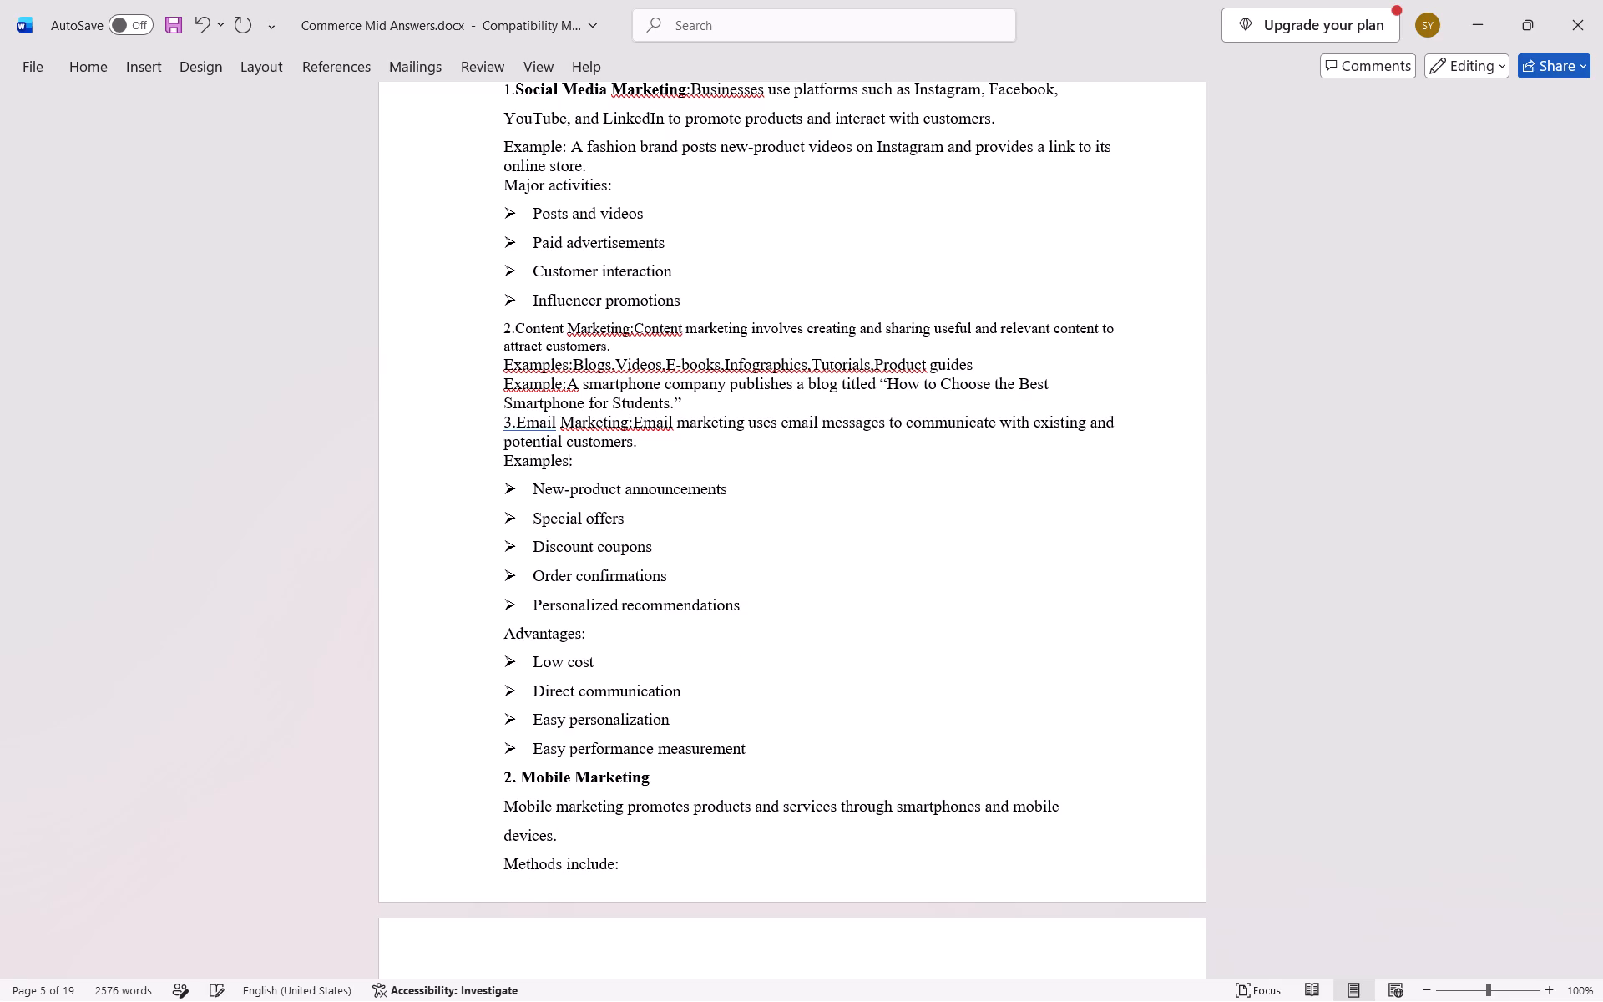
key("ctrl+Left")
key("Down")
key("BackSpace")
key("BackSpace")
key("BackSpace")
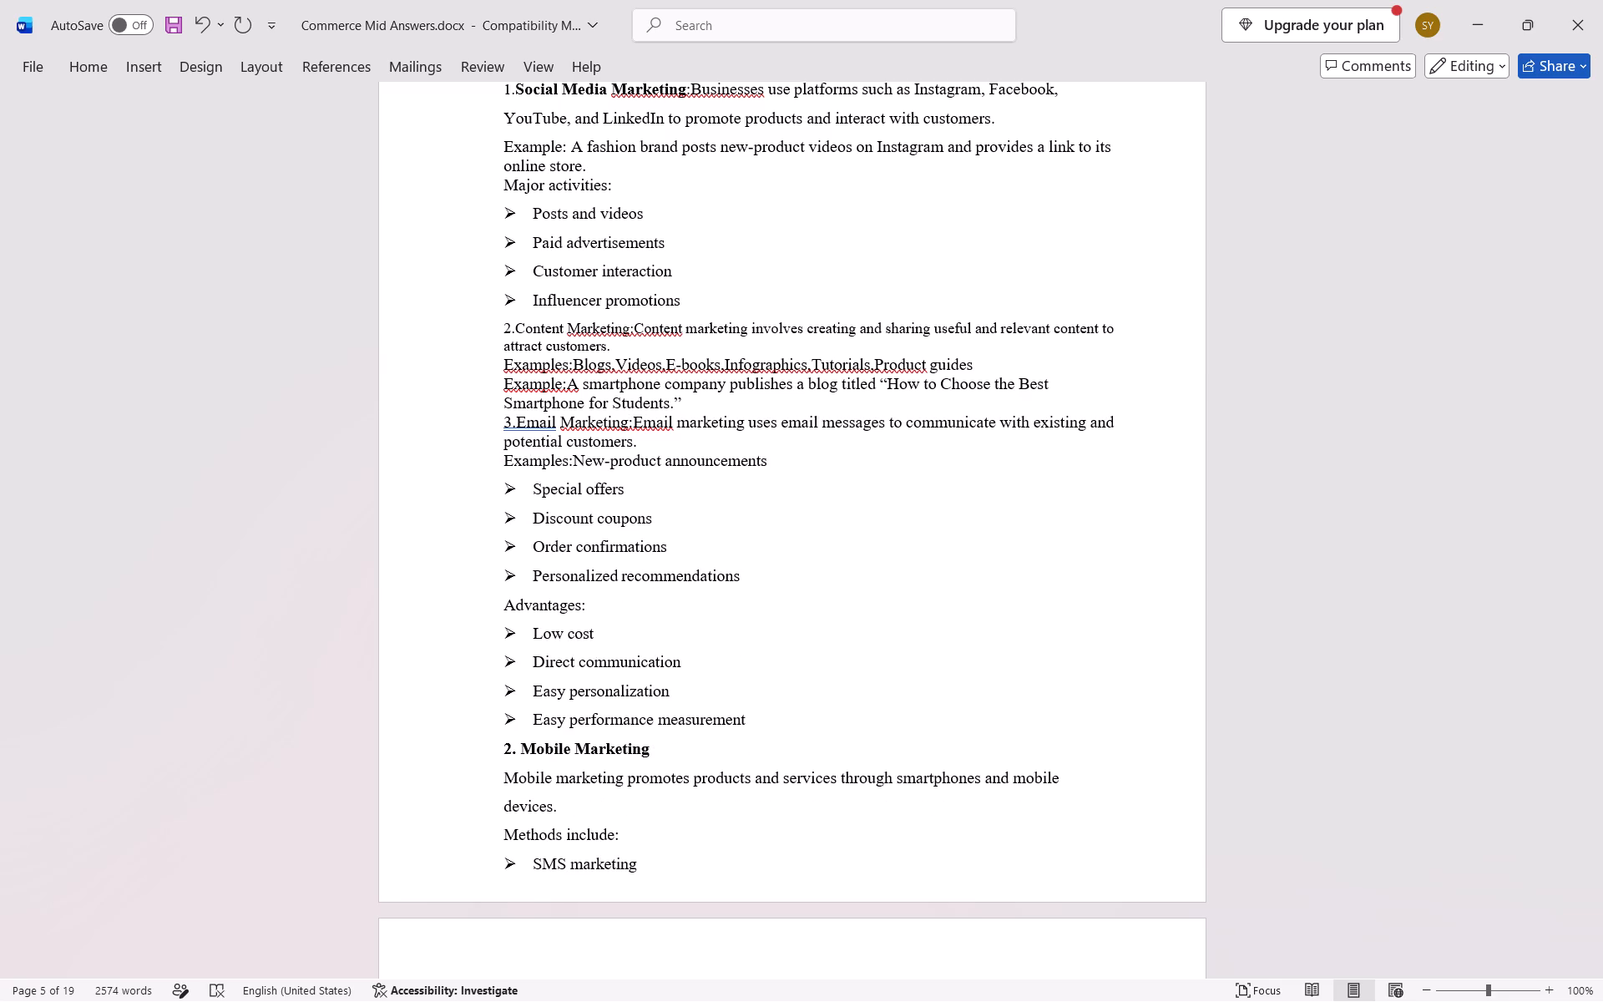
Join the "Special offers" bullet onto the end of the Email Marketing "Examples:" line after a comma.
key("Down")
key("Left")
key("Left")
key("ctrl+Left")
key("BackSpace")
key("BackSpace")
key("BackSpace")
key("comma")
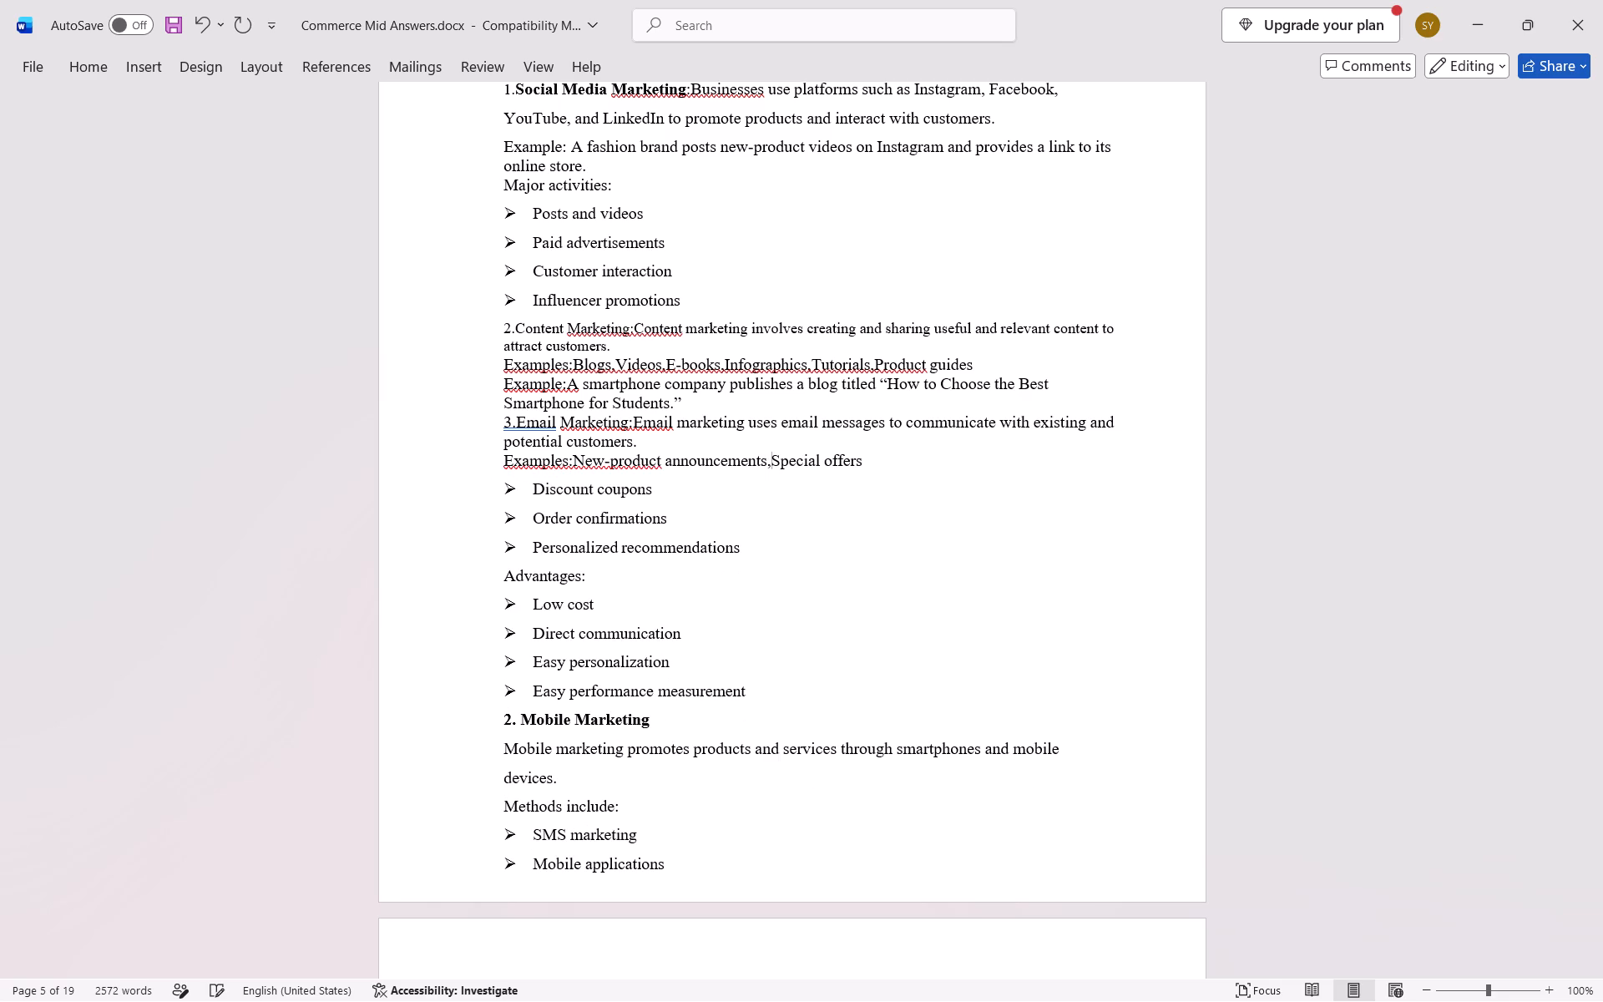
Join the "Discount coupons" bullet onto the end of the Email Marketing "Examples:" line after a comma.
key("Down")
key("ctrl+Left")
key("ctrl+Left")
key("BackSpace")
key("BackSpace")
key("BackSpace")
key("comma")
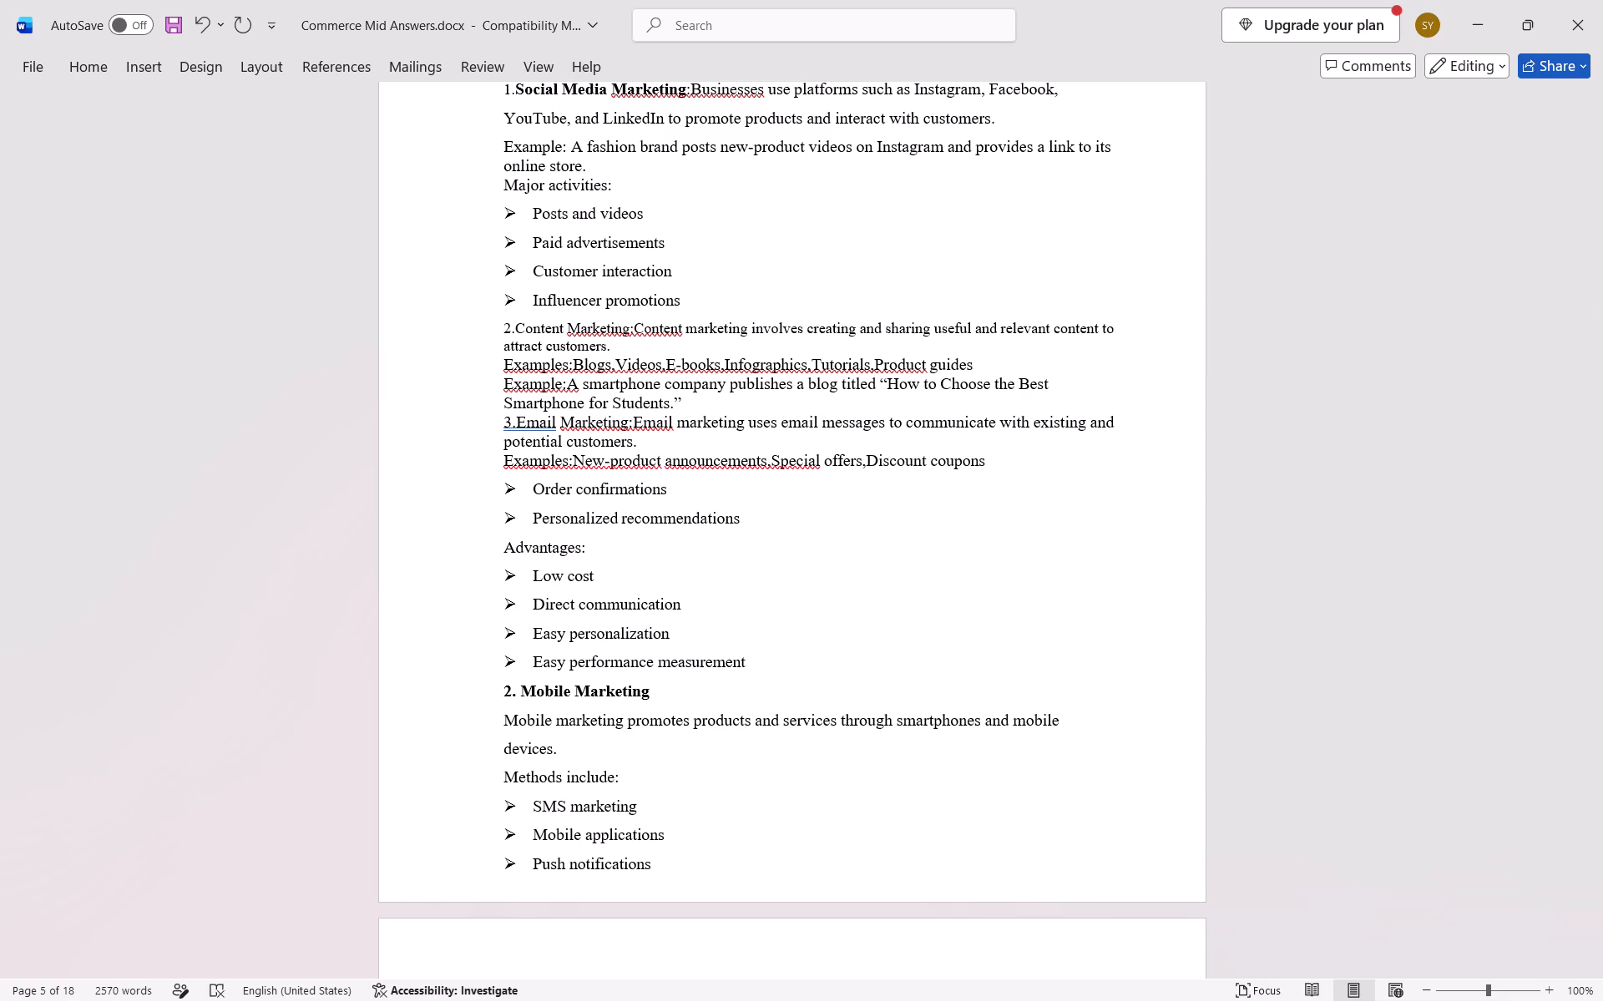
Join the "Order confirmations" bullet onto the end of the Email Marketing "Examples:" line after a comma.
key("Down")
key("ctrl+Left")
key("ctrl+Left")
key("BackSpace")
key("BackSpace")
key("BackSpace")
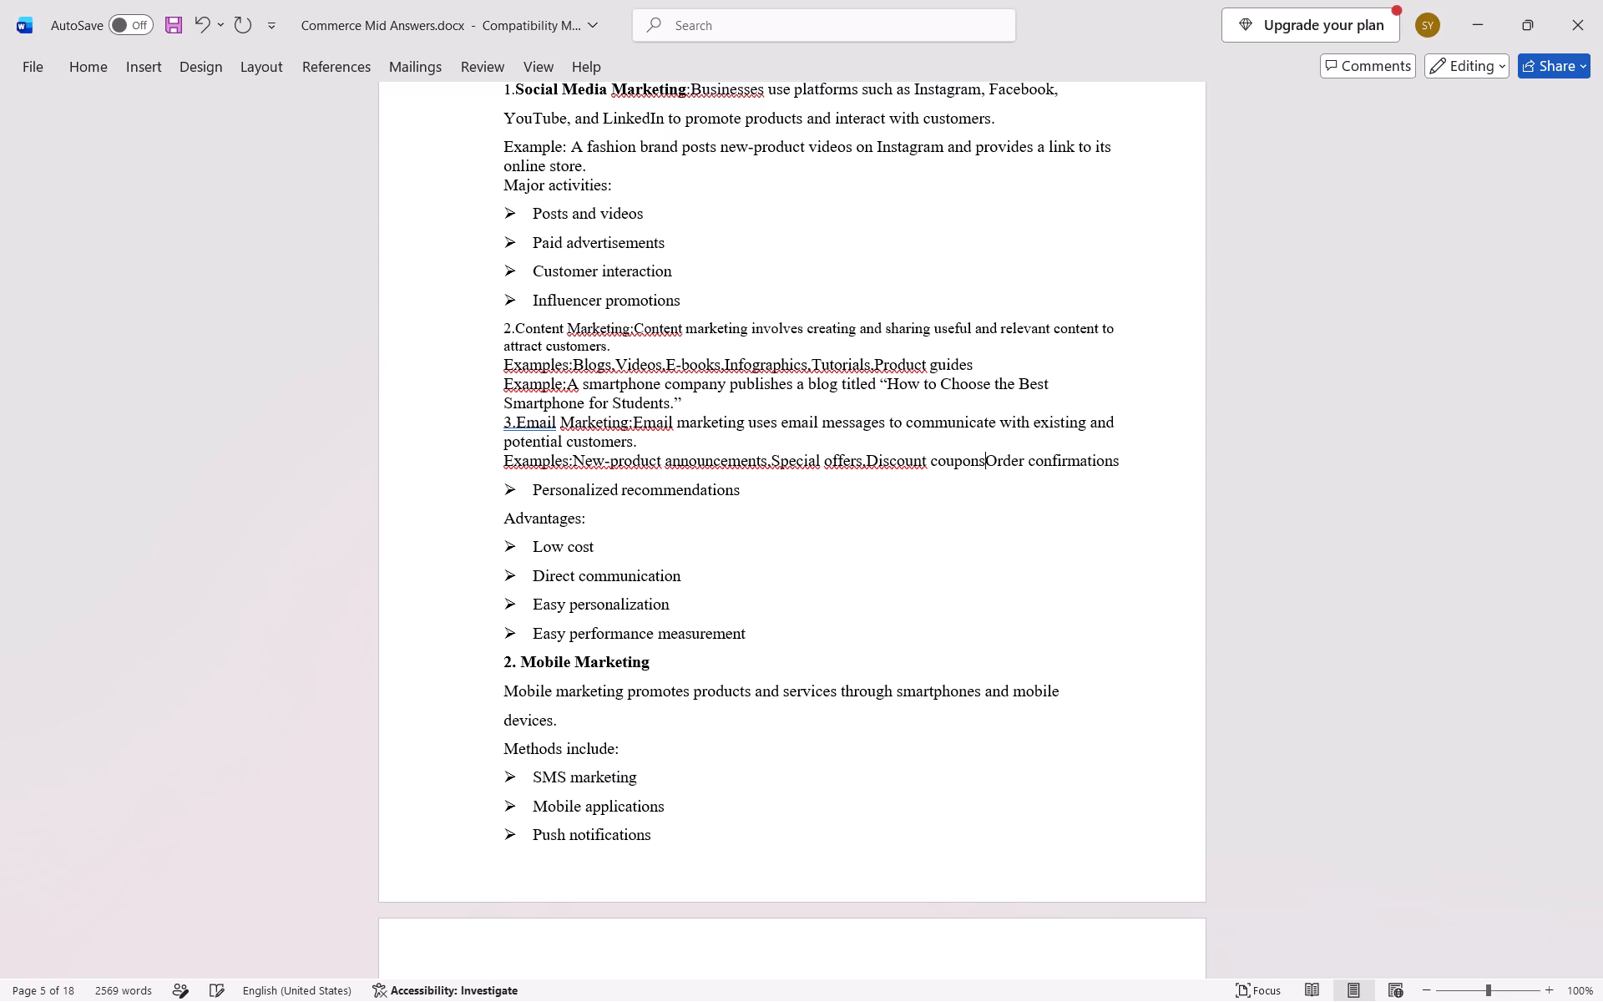
key("comma")
Join the "Personalized recommendations" bullet onto the Email Marketing "Examples:" line after a comma, with the "Advantages:" label on a new line below.
key("Down")
key("ctrl+Left")
key("ctrl+Left")
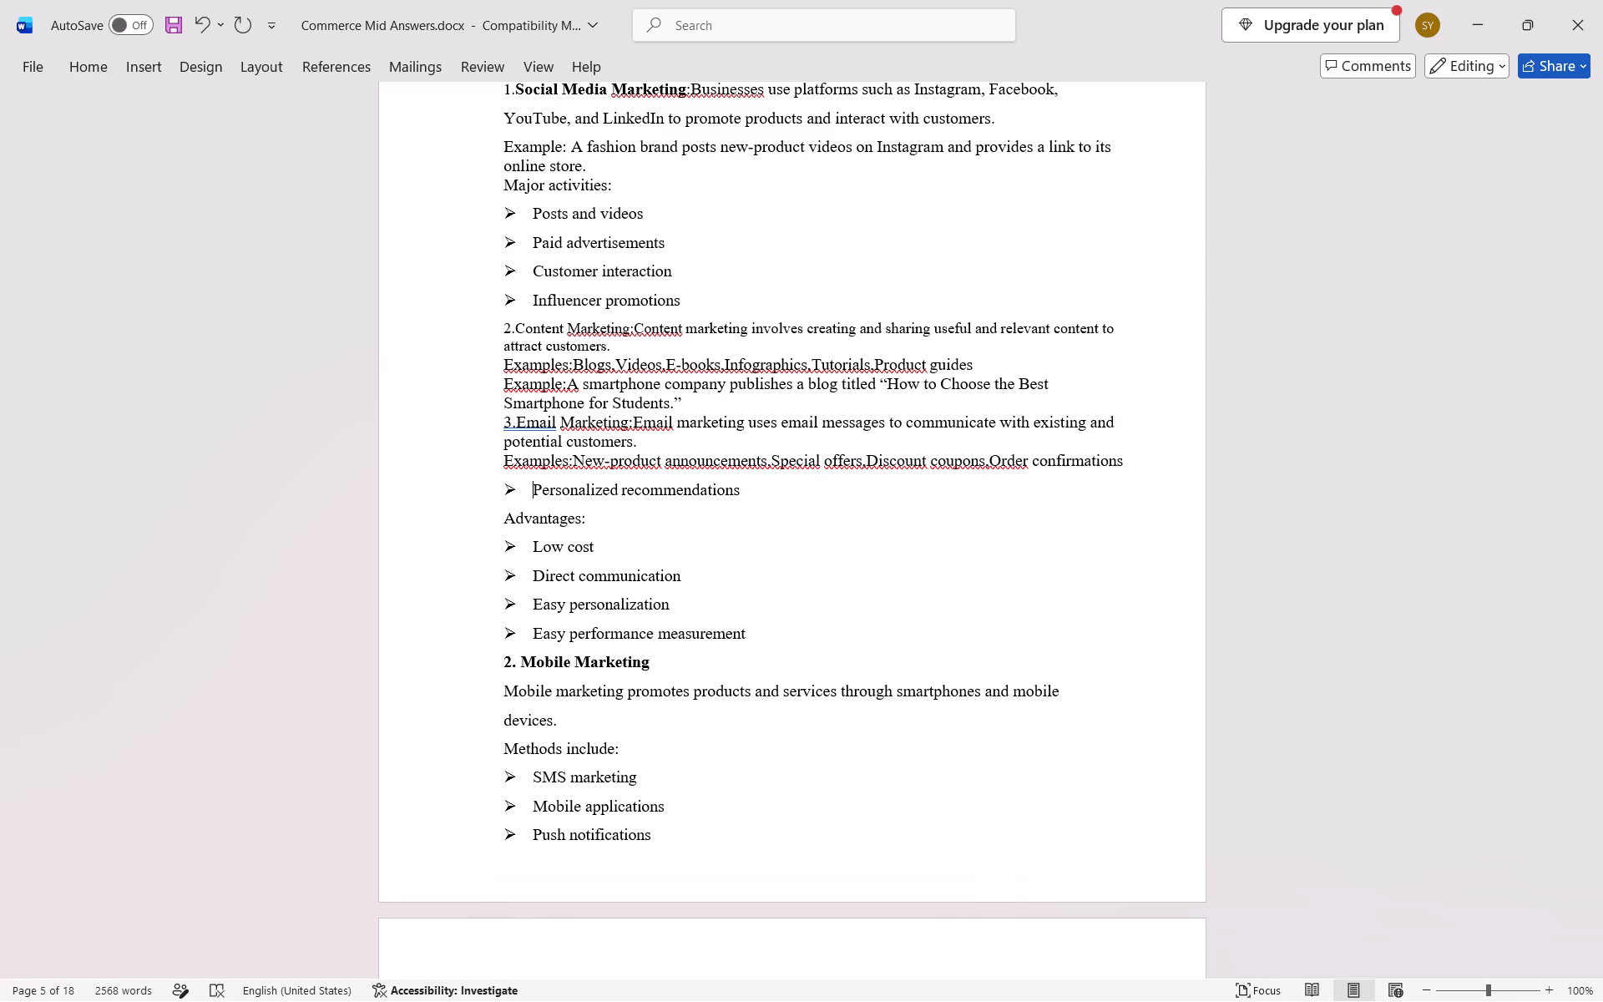
key("BackSpace")
key("BackSpace")
key("BackSpace")
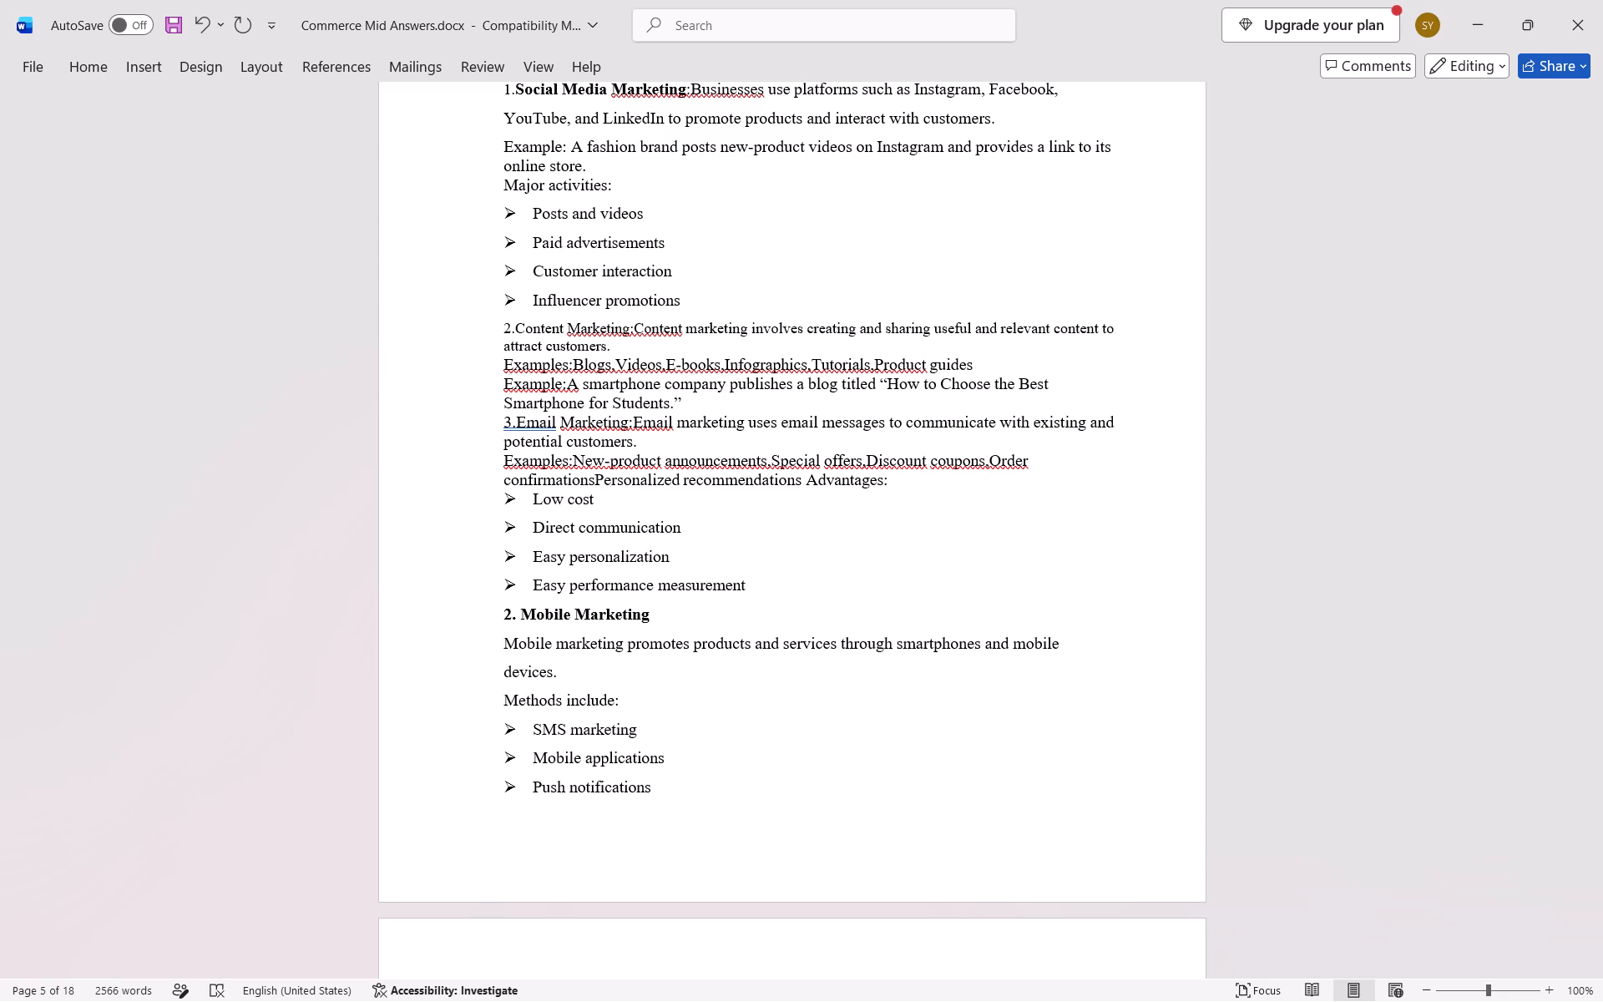
key("comma")
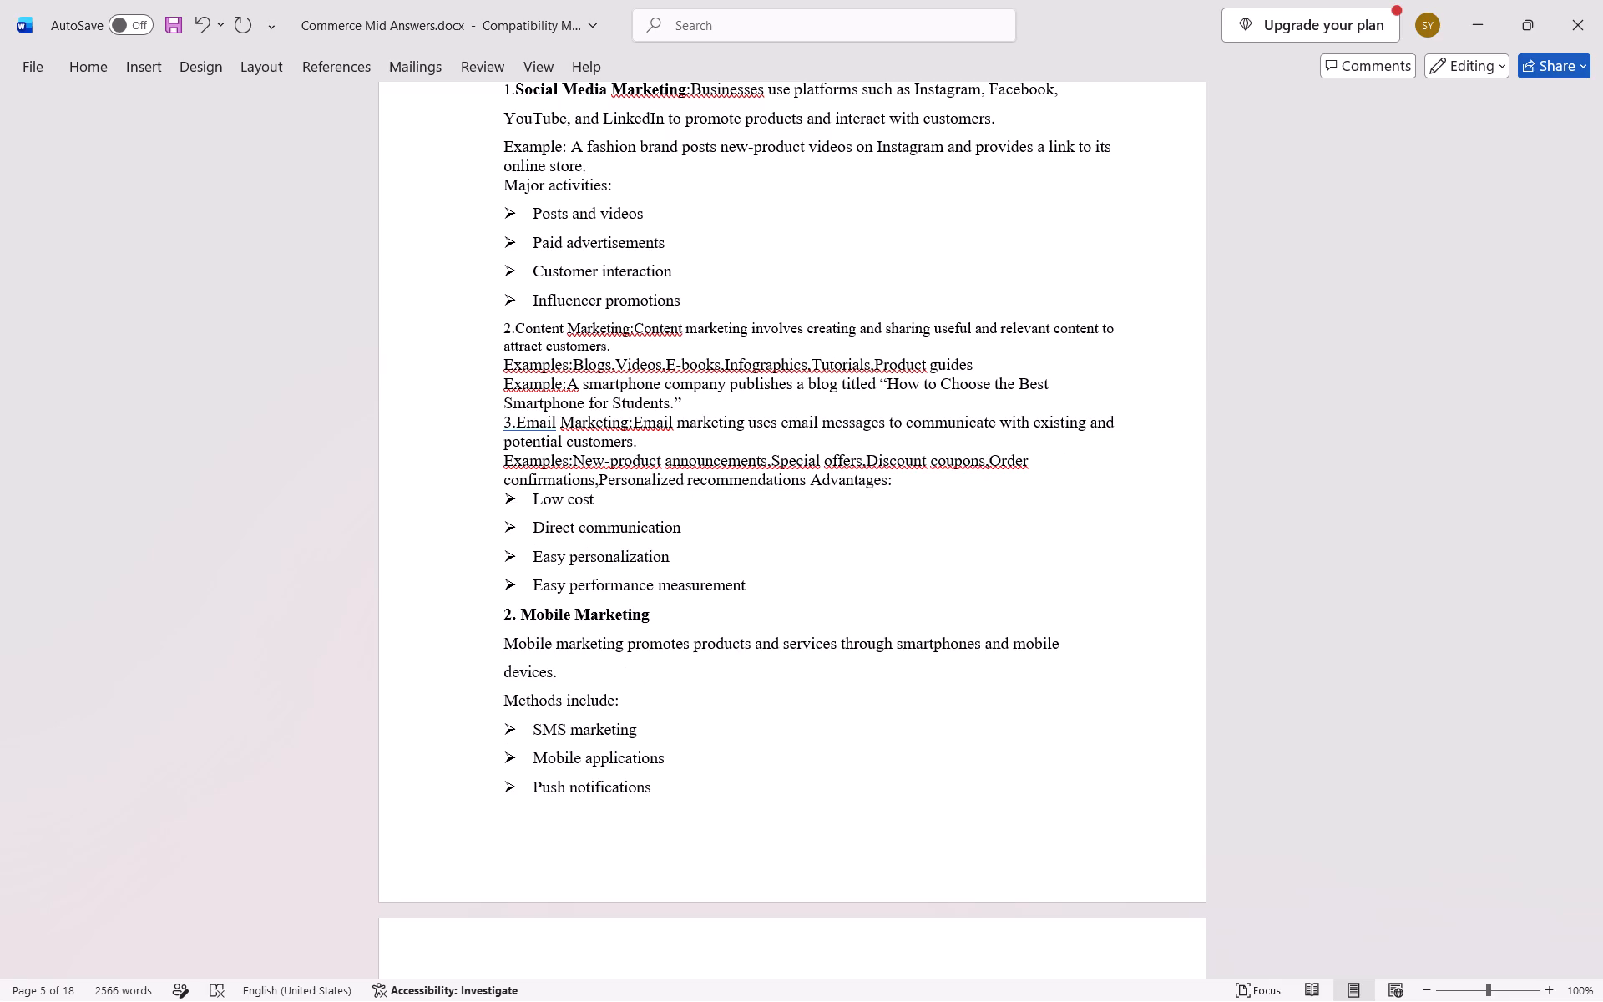
key("ctrl+Right")
key("ctrl+Right")
key("shift+Return")
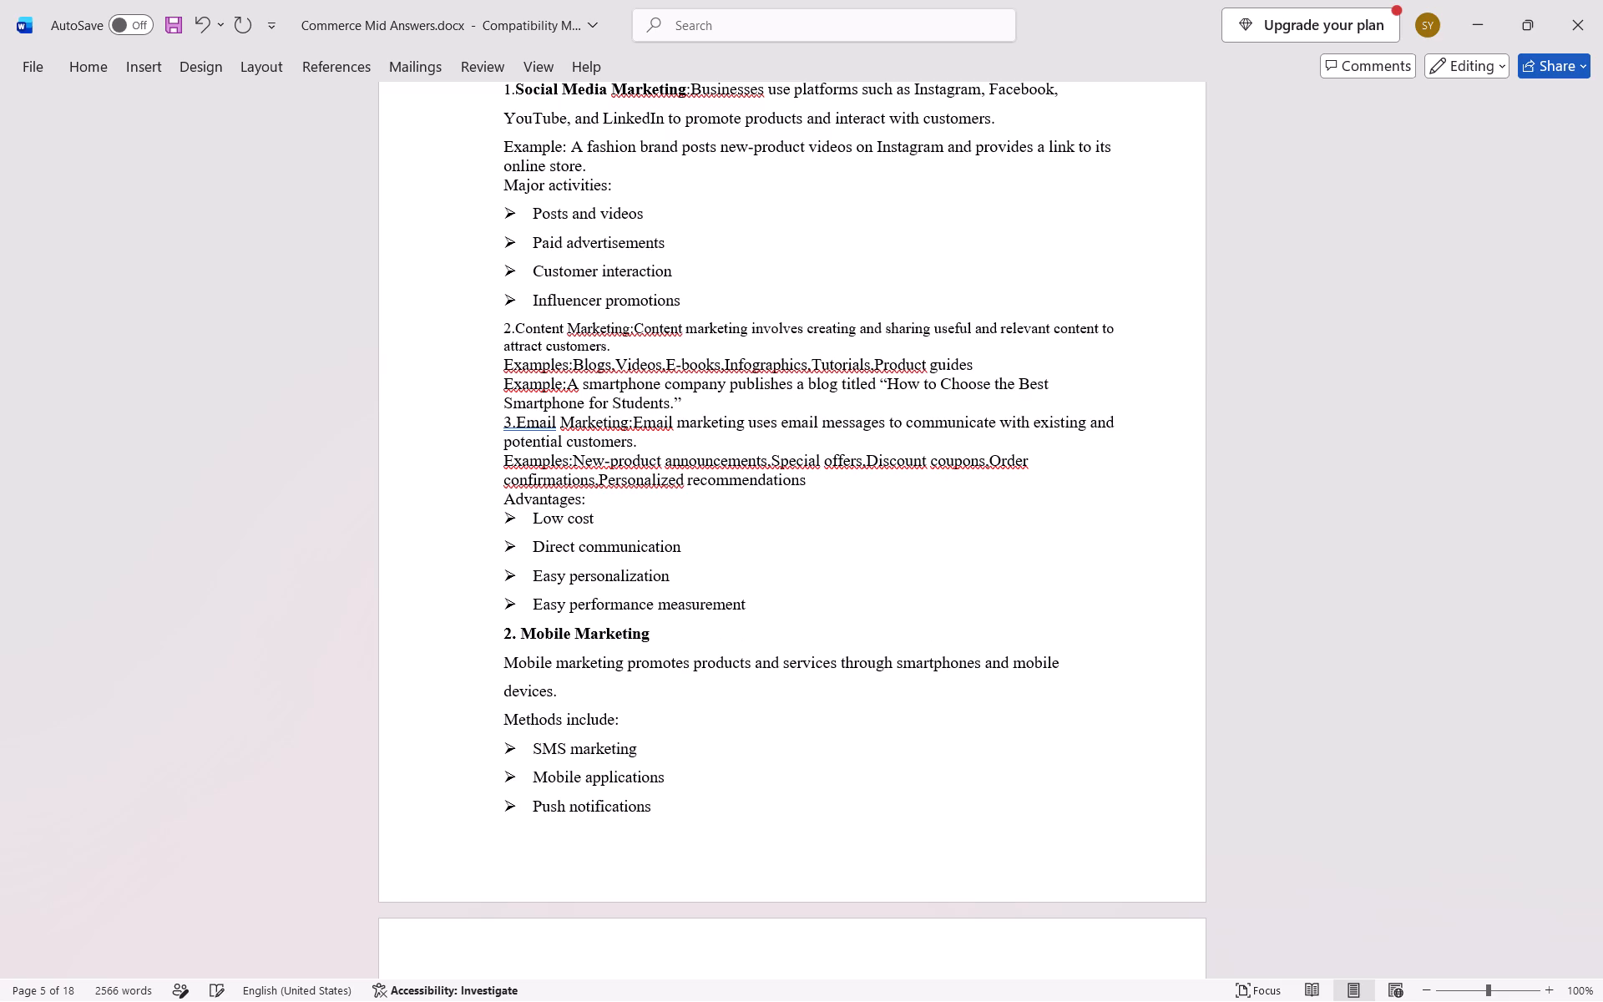
Join the "Low cost" and "Direct communication" bullets onto the Email Marketing "Advantages:" line, separated by a comma.
key("Down")
key("BackSpace")
key("BackSpace")
key("BackSpace")
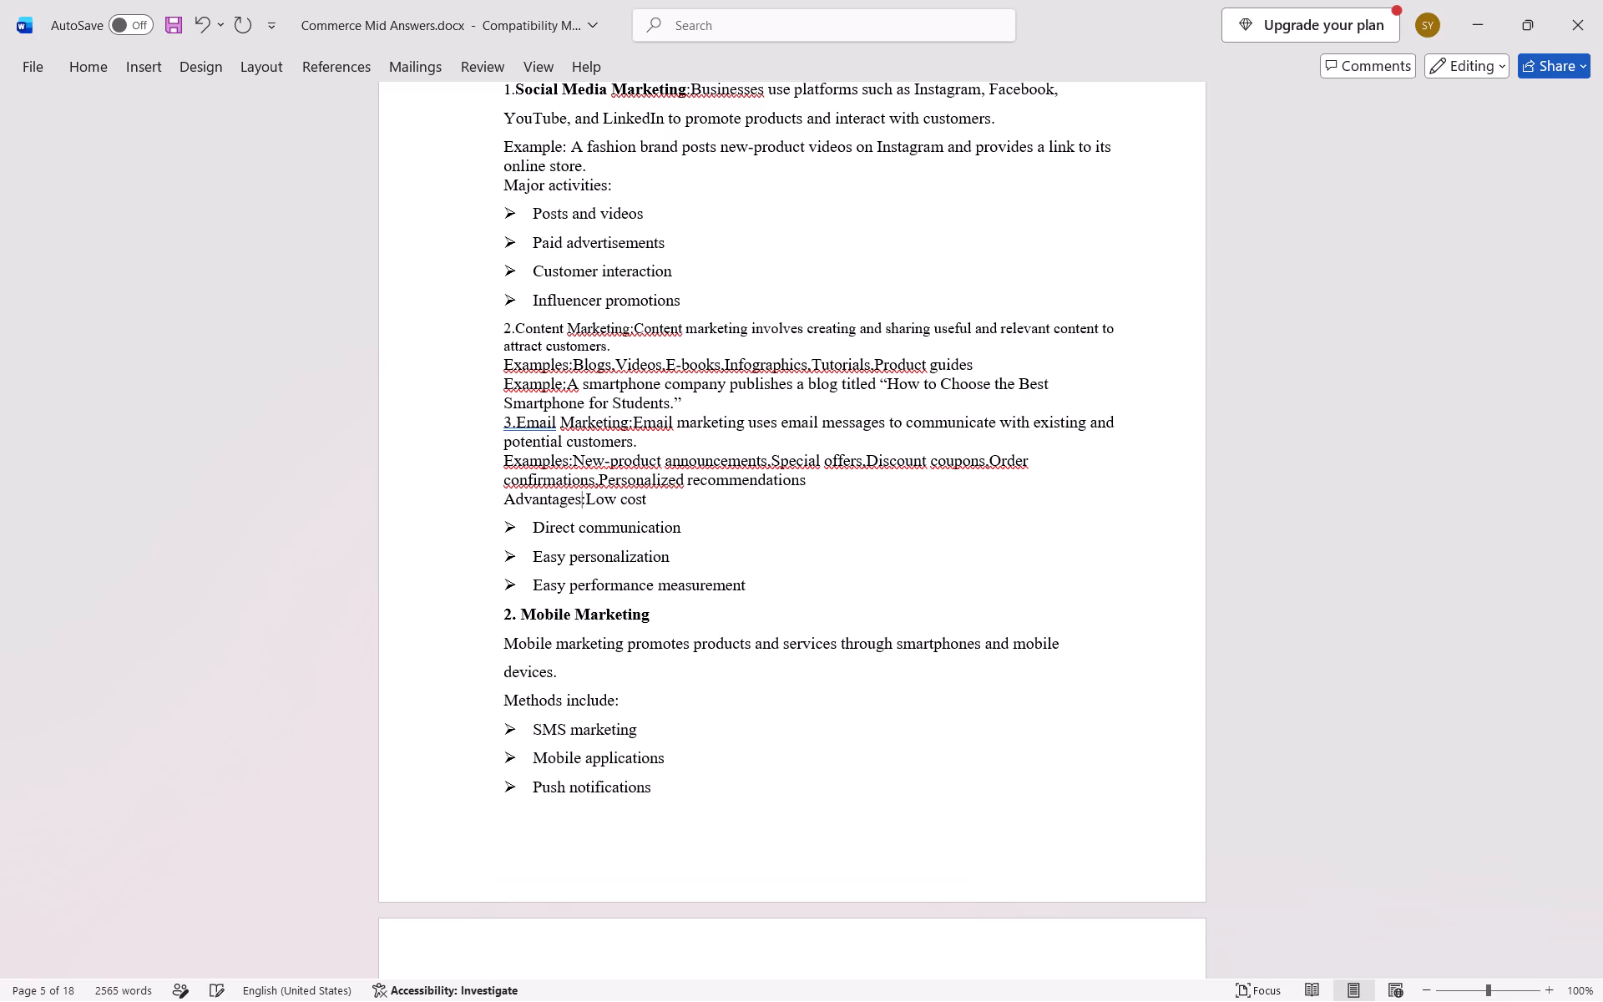
key("Down")
key("ctrl+Left")
key("ctrl+Left")
key("BackSpace")
key("BackSpace")
key("BackSpace")
key("comma")
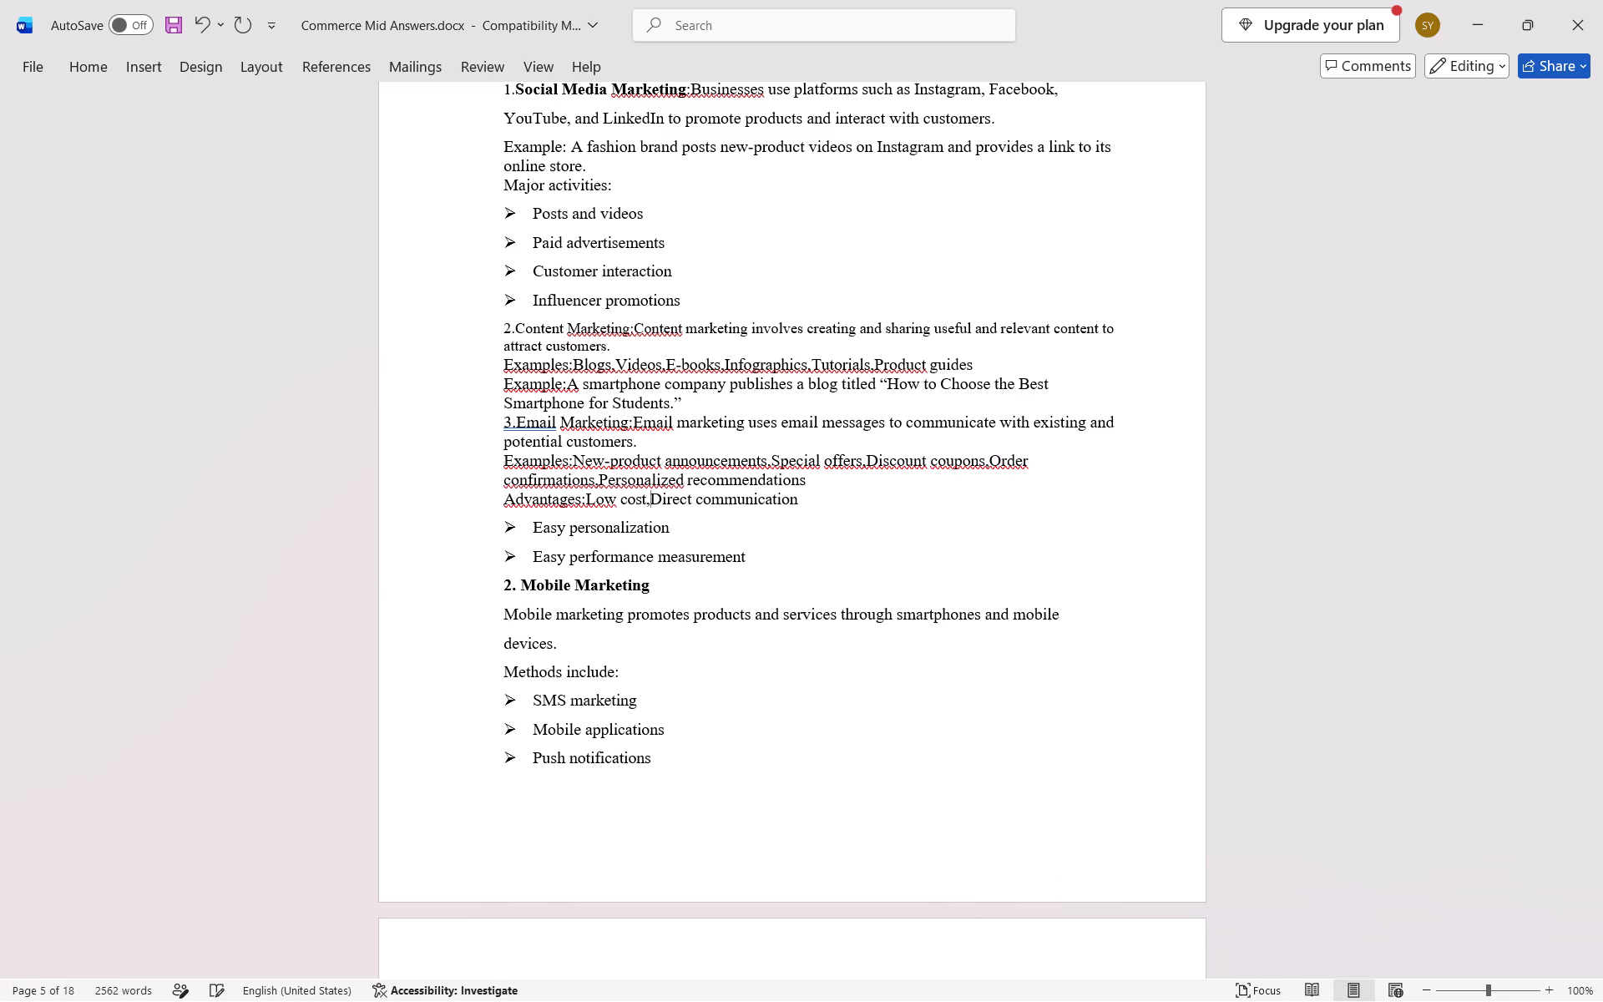
Join the "Easy personalization" bullet onto the end of the Email Marketing "Advantages:" line after a comma.
key("Down")
key("ctrl+Left")
key("ctrl+Left")
key("BackSpace")
key("BackSpace")
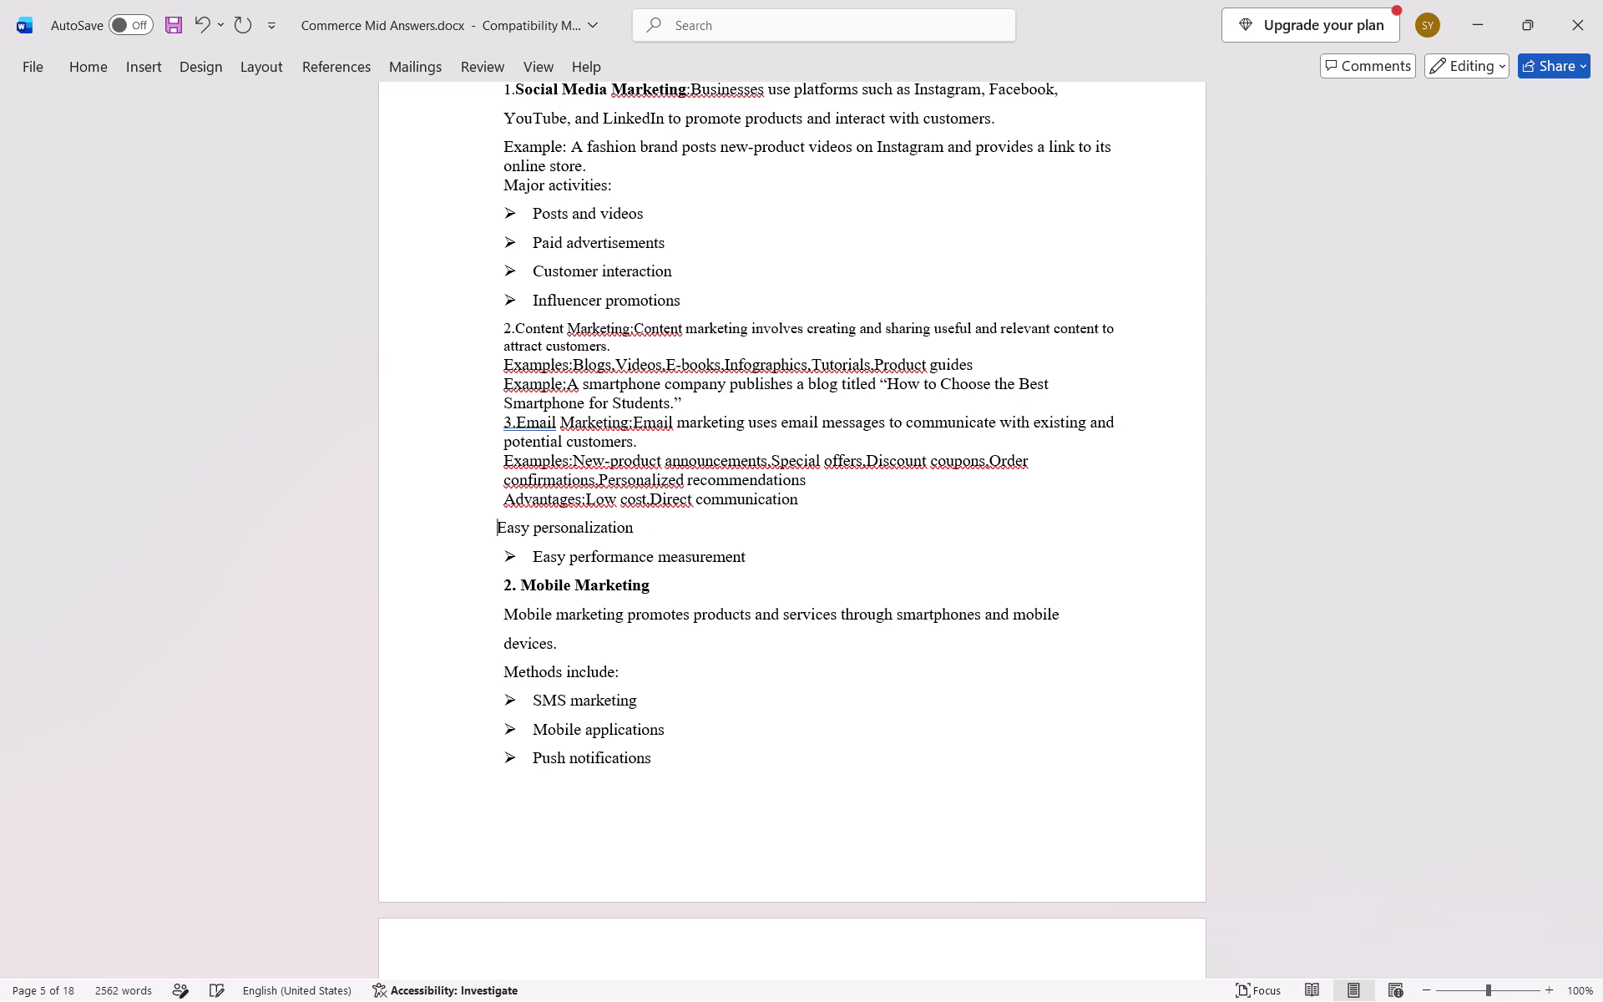
key("BackSpace")
key("comma")
Join the "Easy performance measurement" bullet onto the end of the Email Marketing "Advantages:" line after a comma and a space.
key("Down")
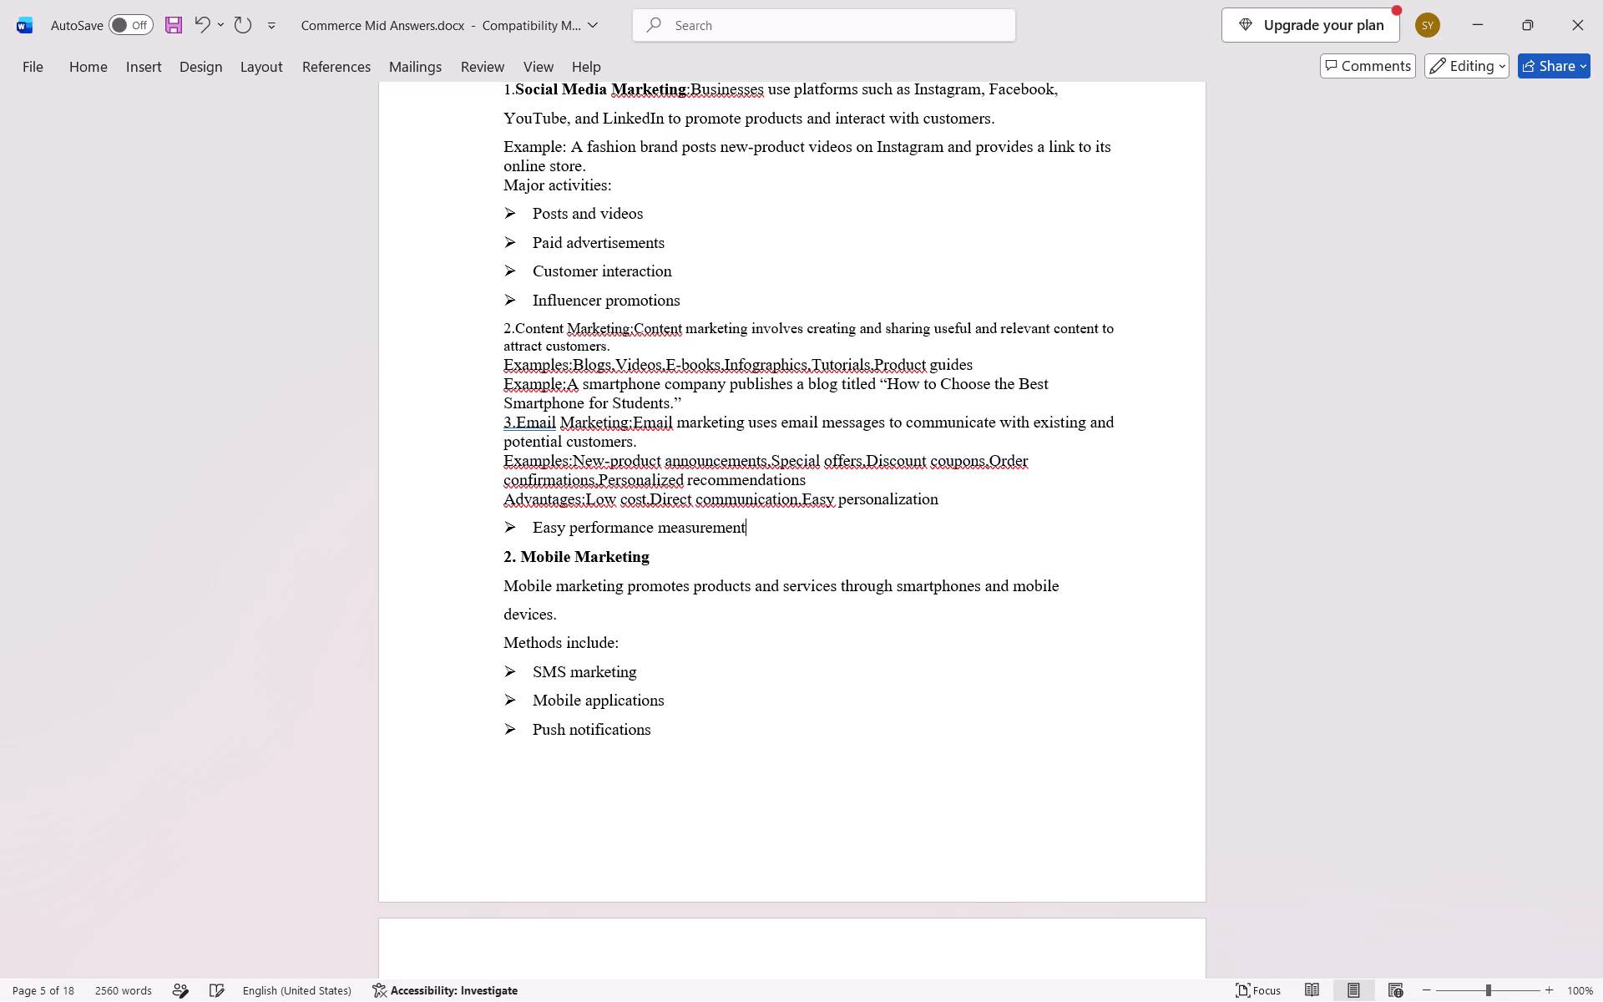
key("ctrl+Left")
key("ctrl+Left")
key("ctrl+Left")
key("BackSpace")
key("BackSpace")
key("BackSpace")
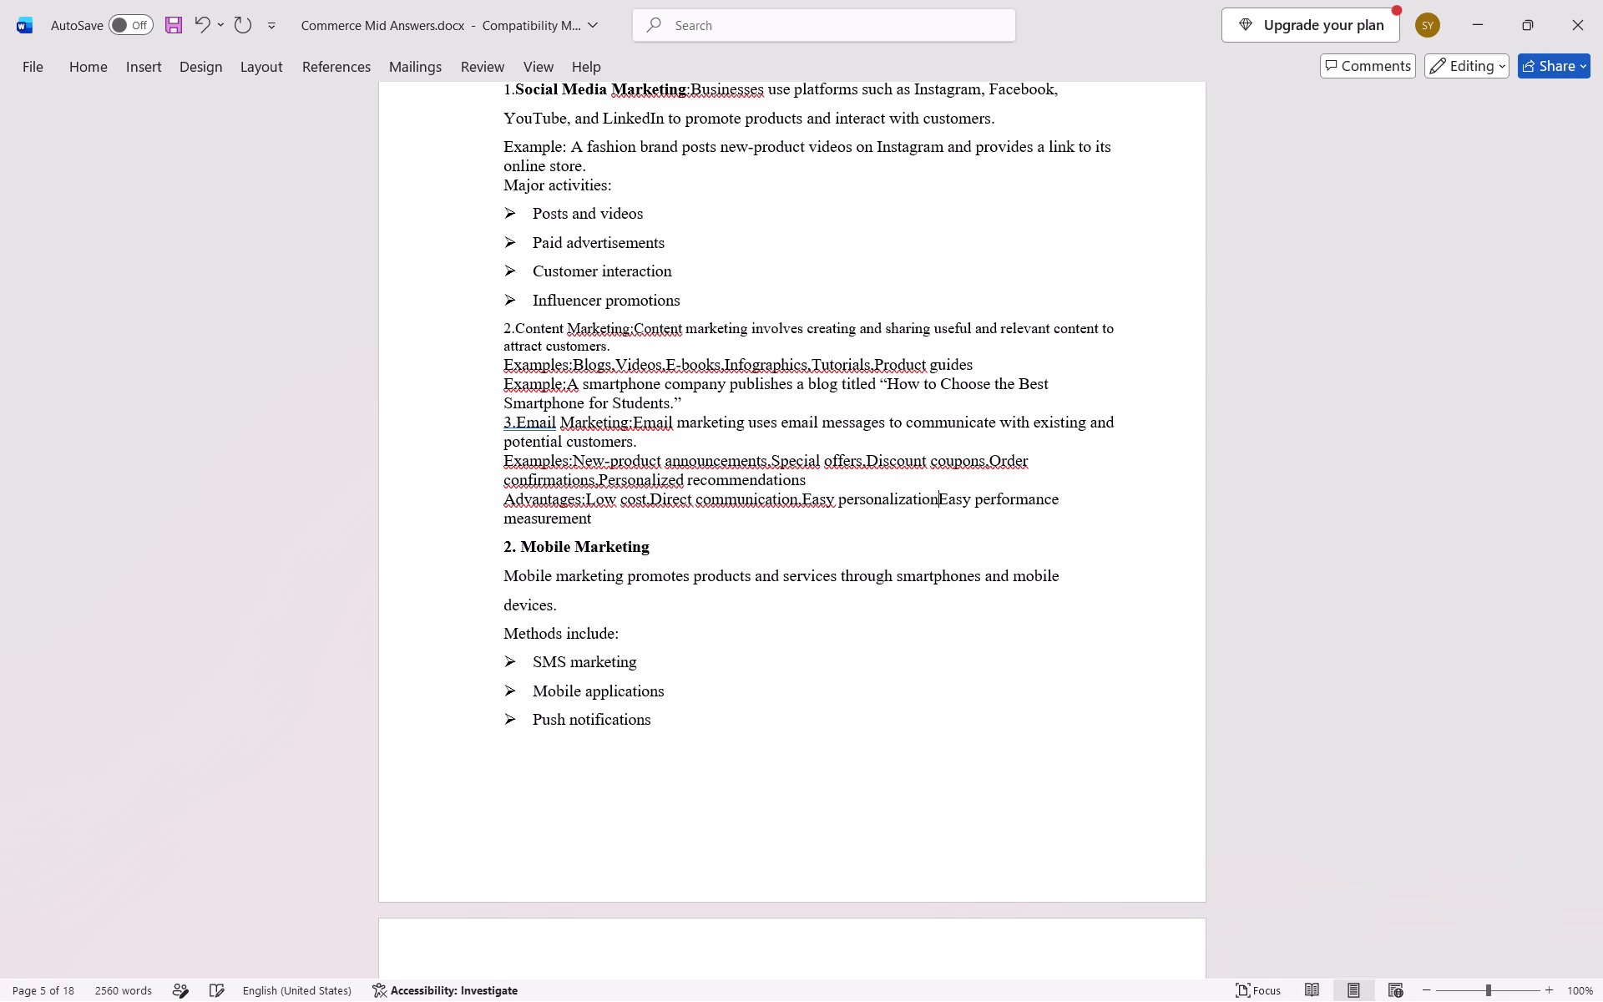
key("comma")
key("space")
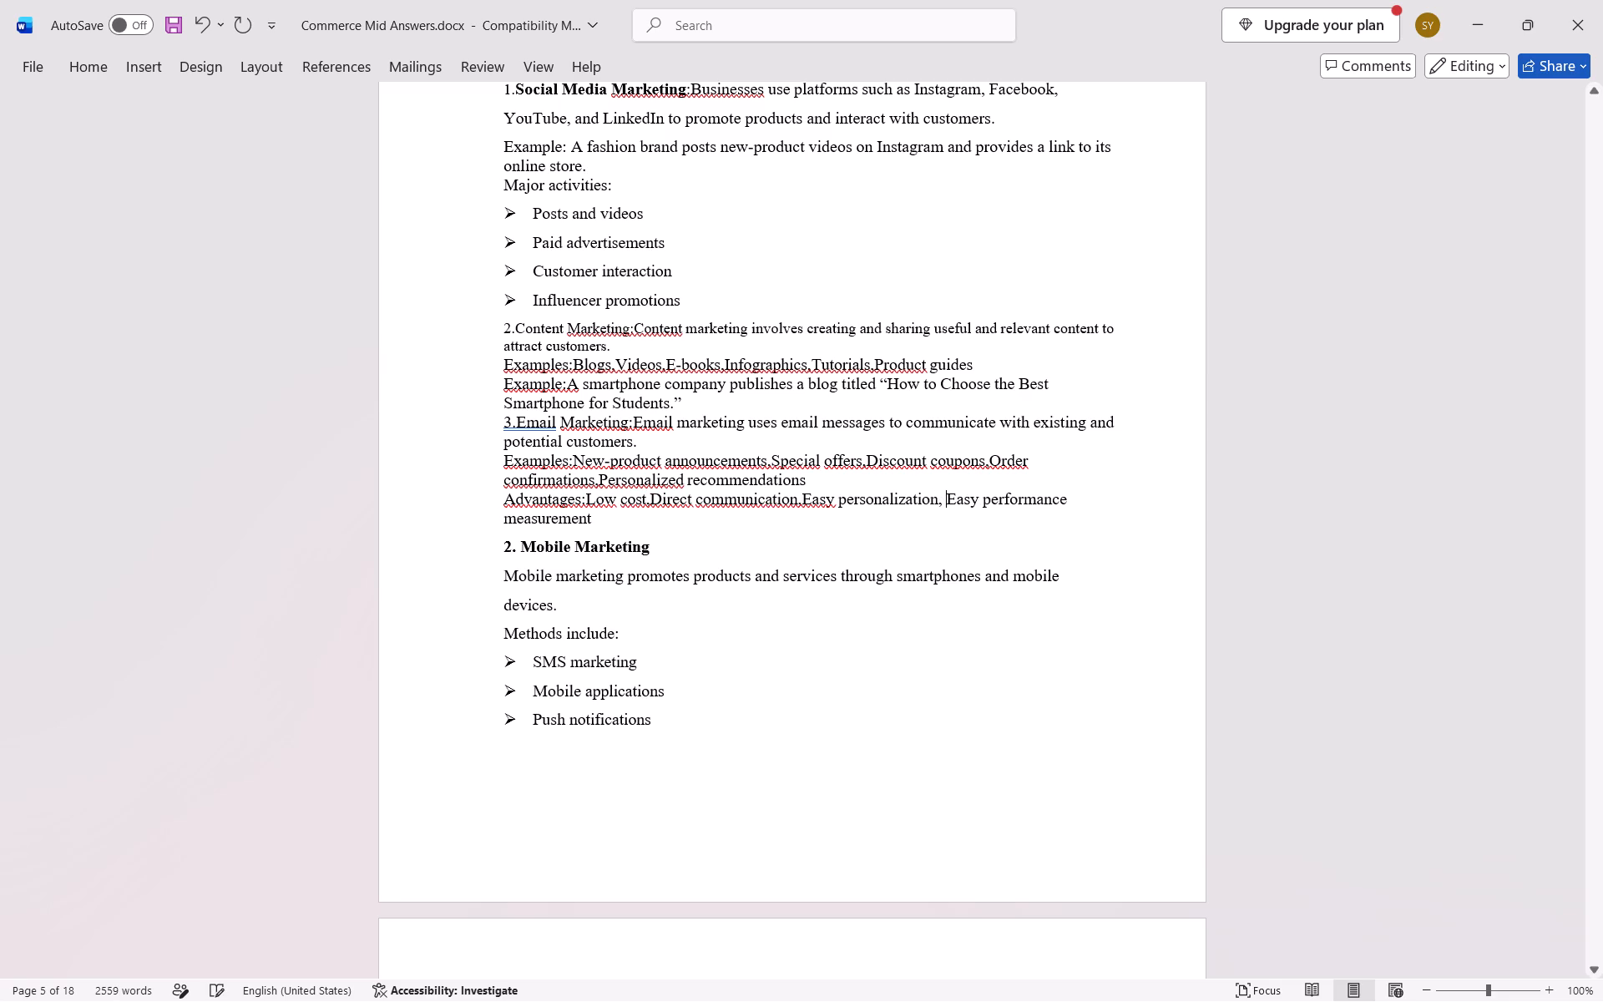
Add the missing spaces after the colon and commas in the Email Marketing "Advantages:" line.
left_click(815, 503)
key("Left")
key("space")
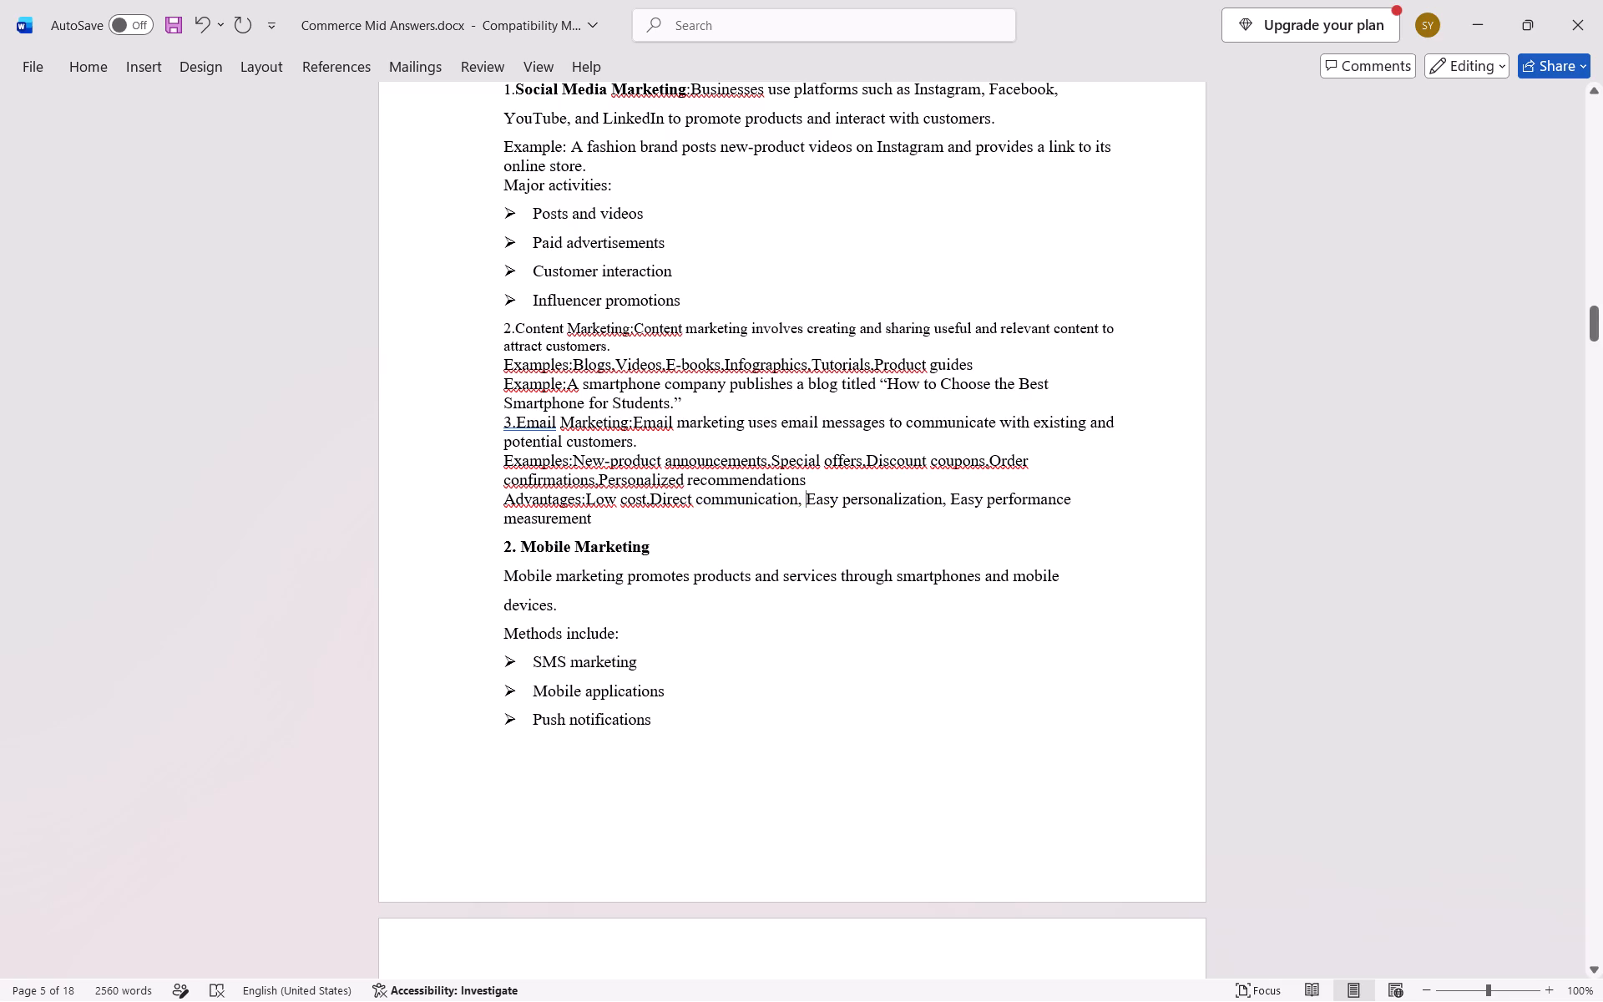
left_click(650, 504)
key("space")
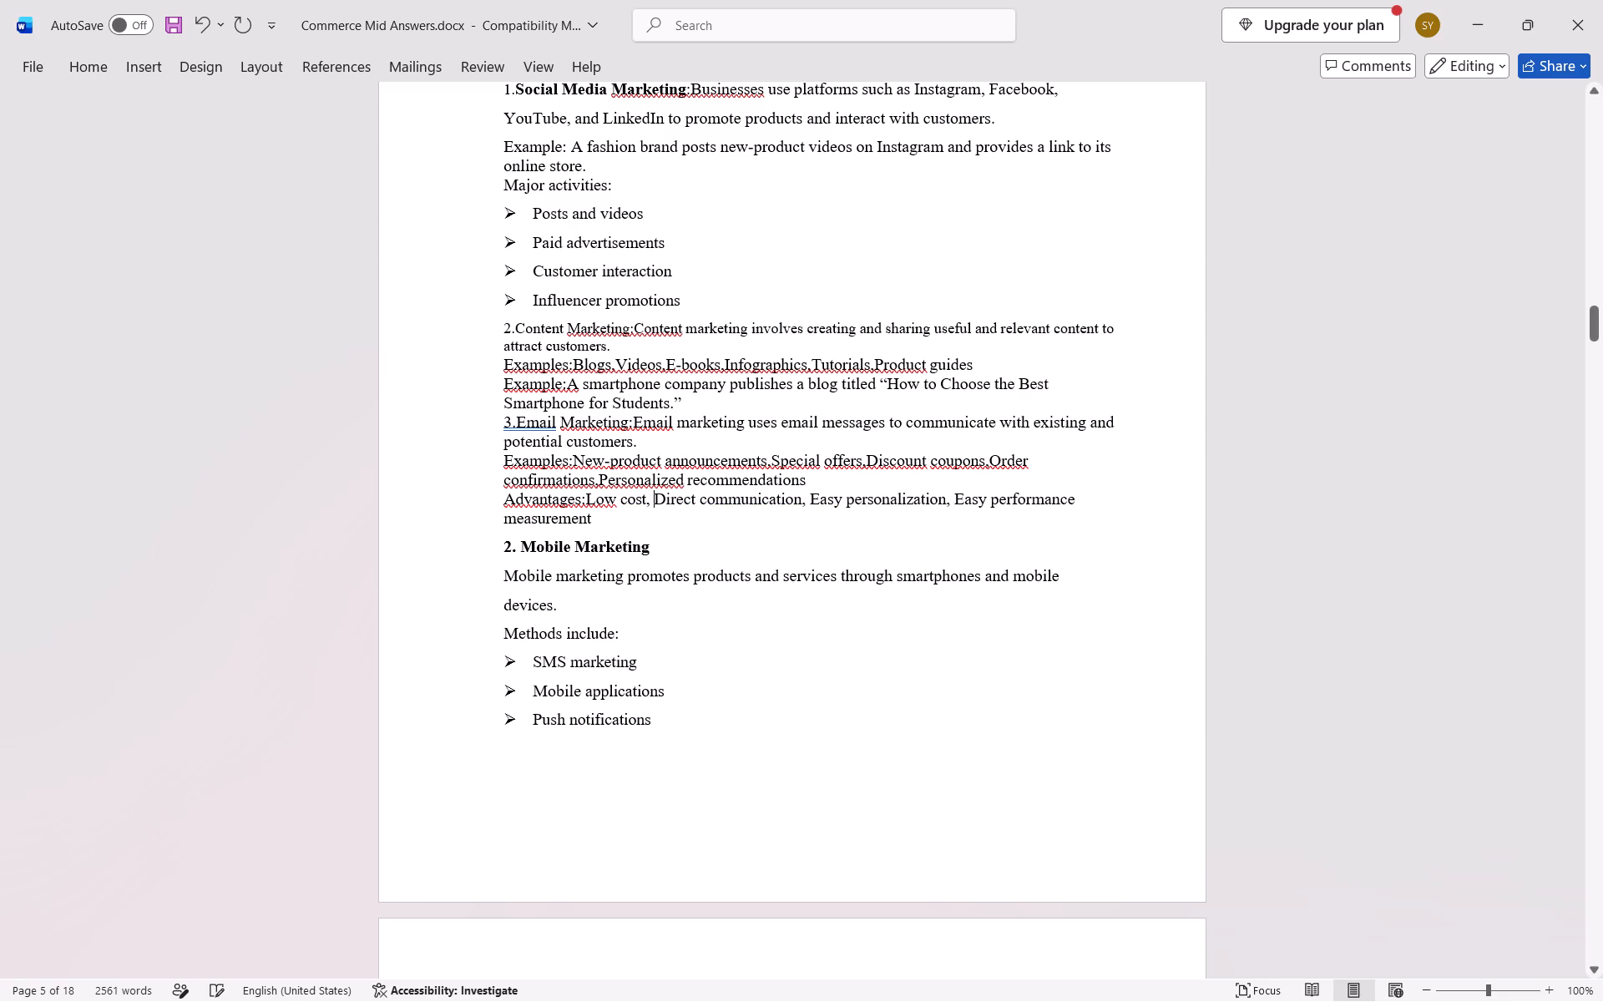
left_click(589, 498)
key("space")
Add a space after the colon and after each comma in the Email Marketing "Examples:" line.
left_click(574, 463)
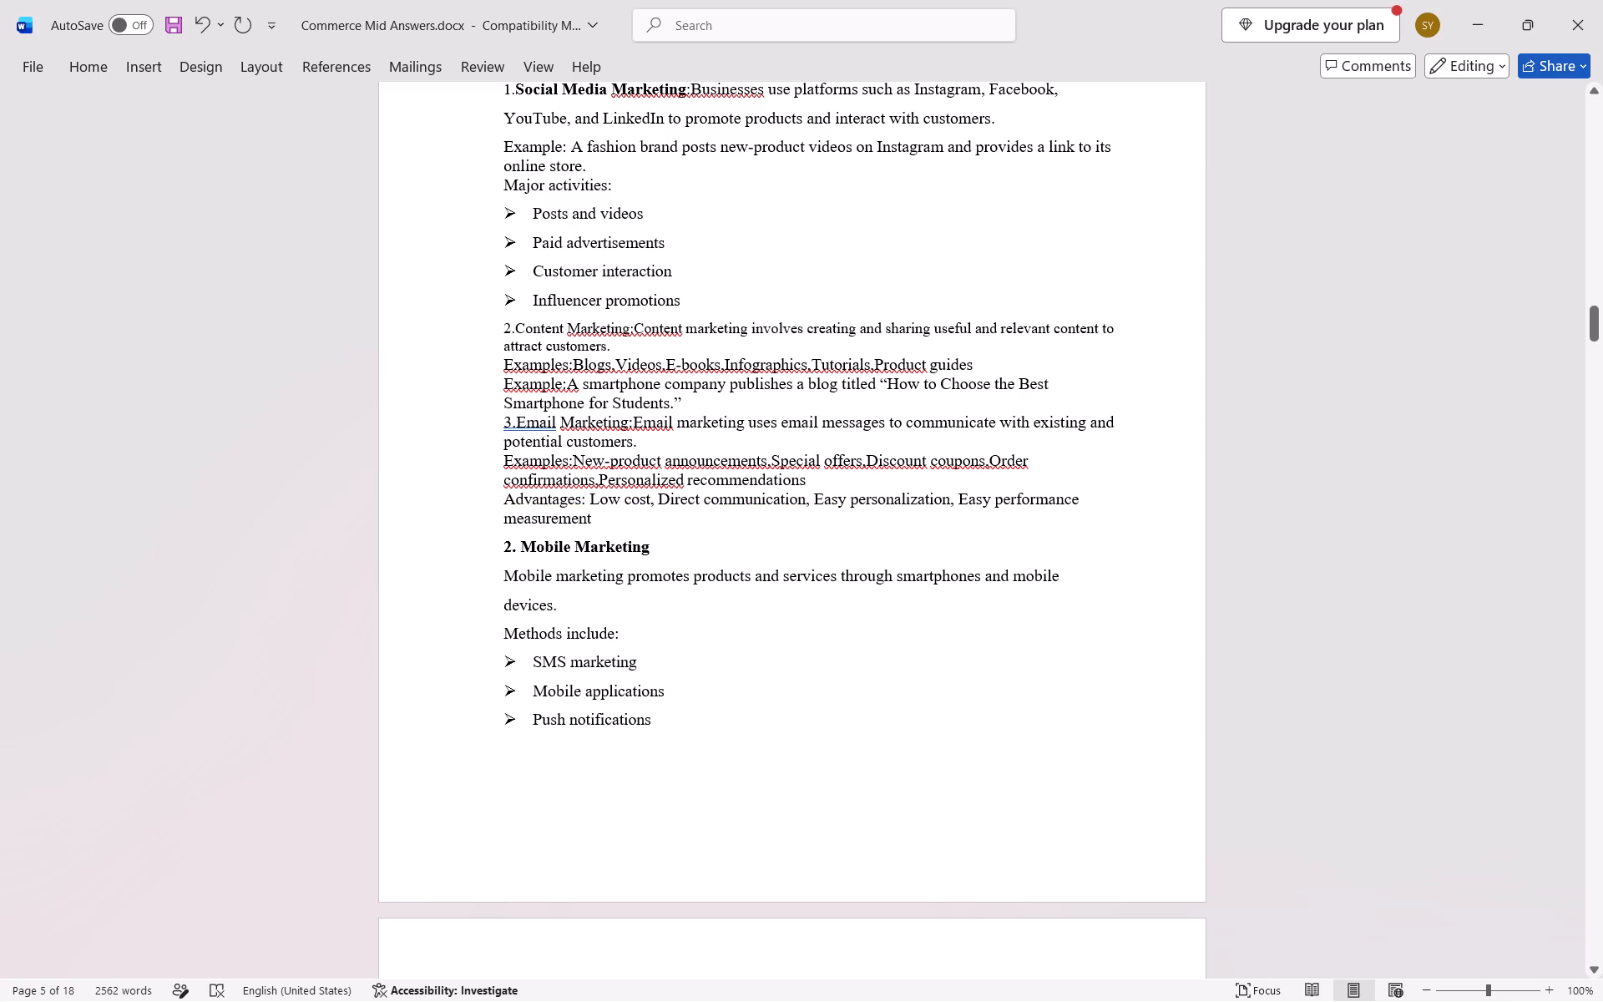
key("space")
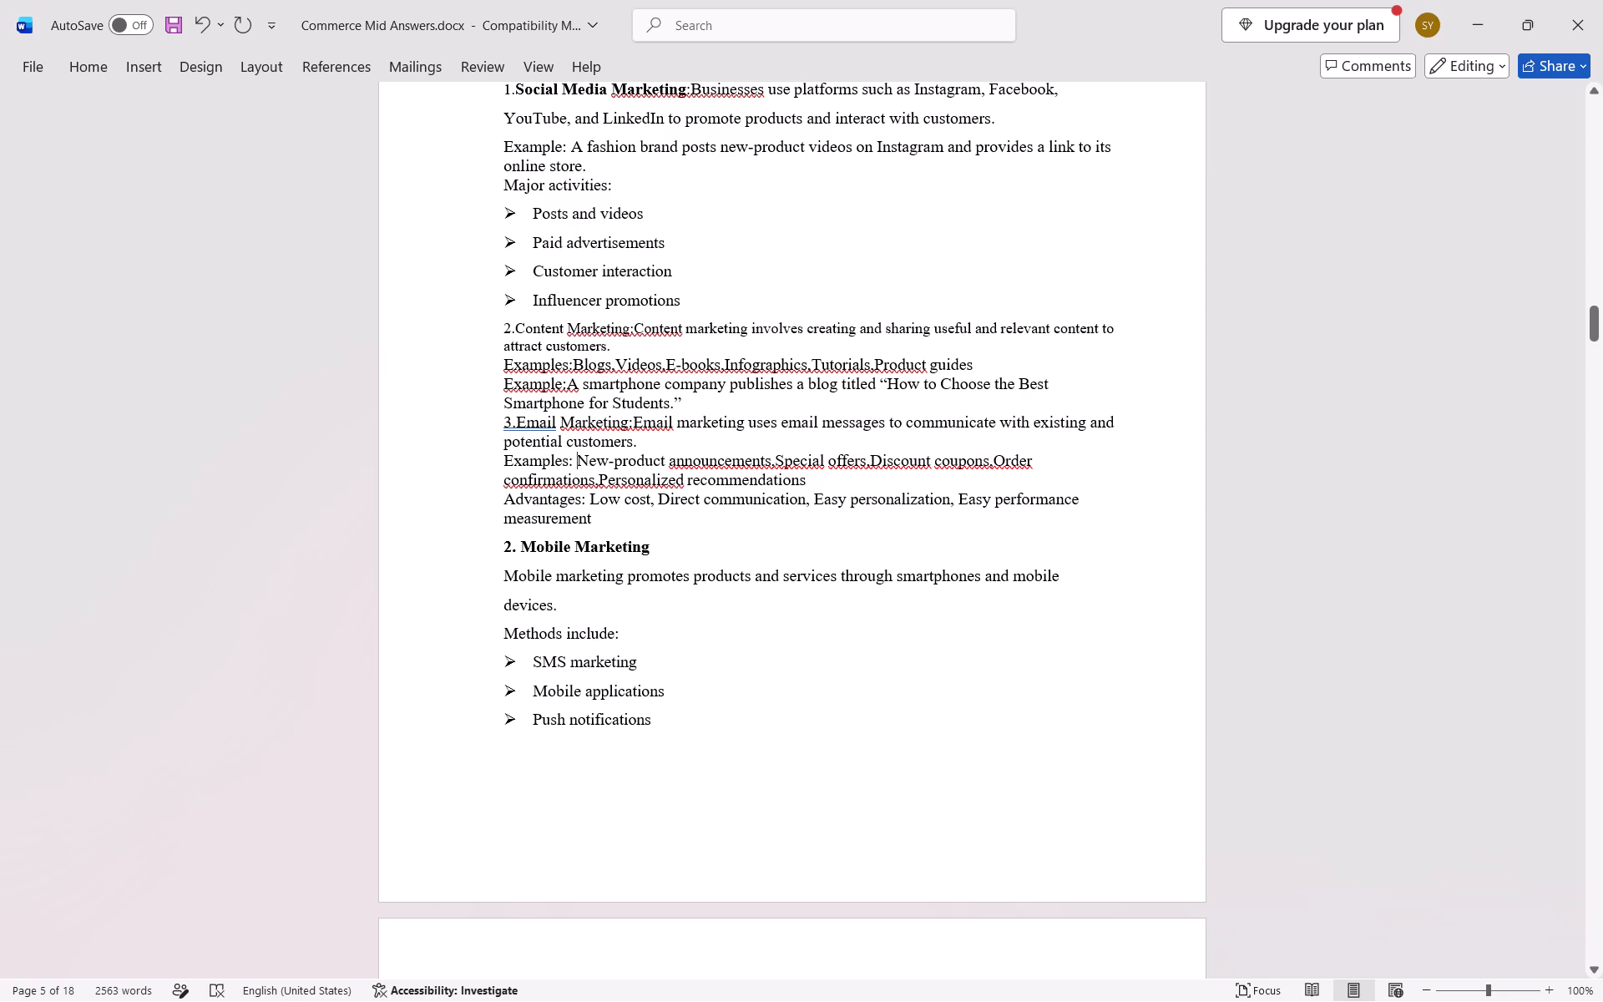
left_click(778, 463)
key("space")
left_click(882, 463)
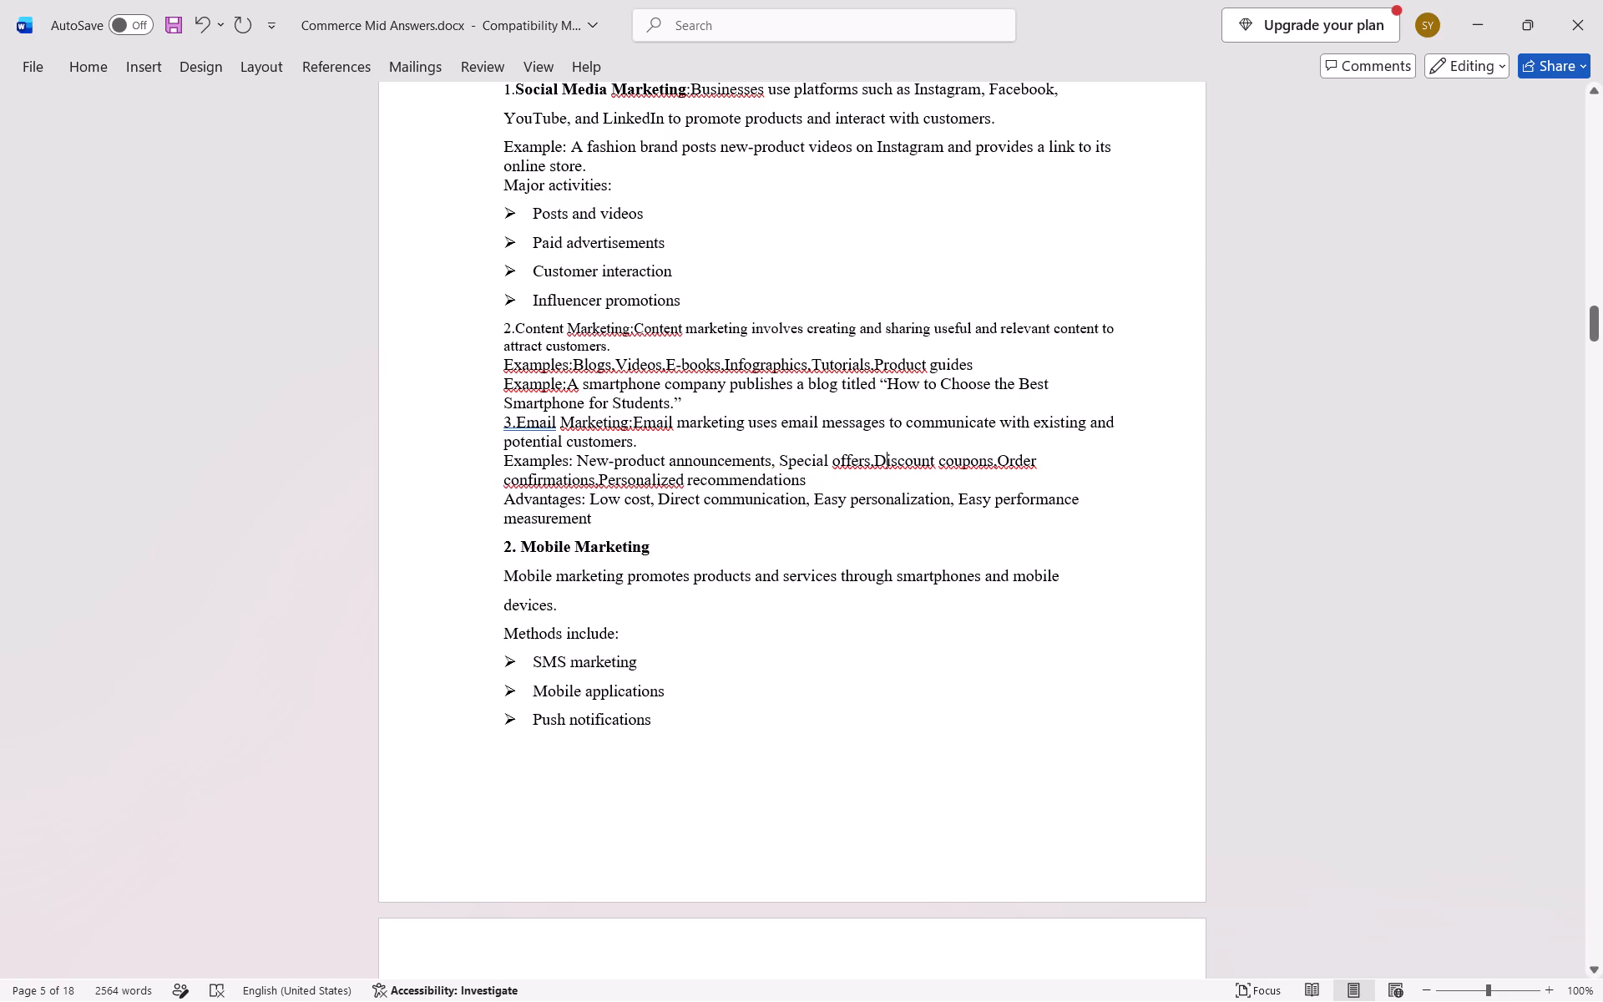
key("Left")
key("space")
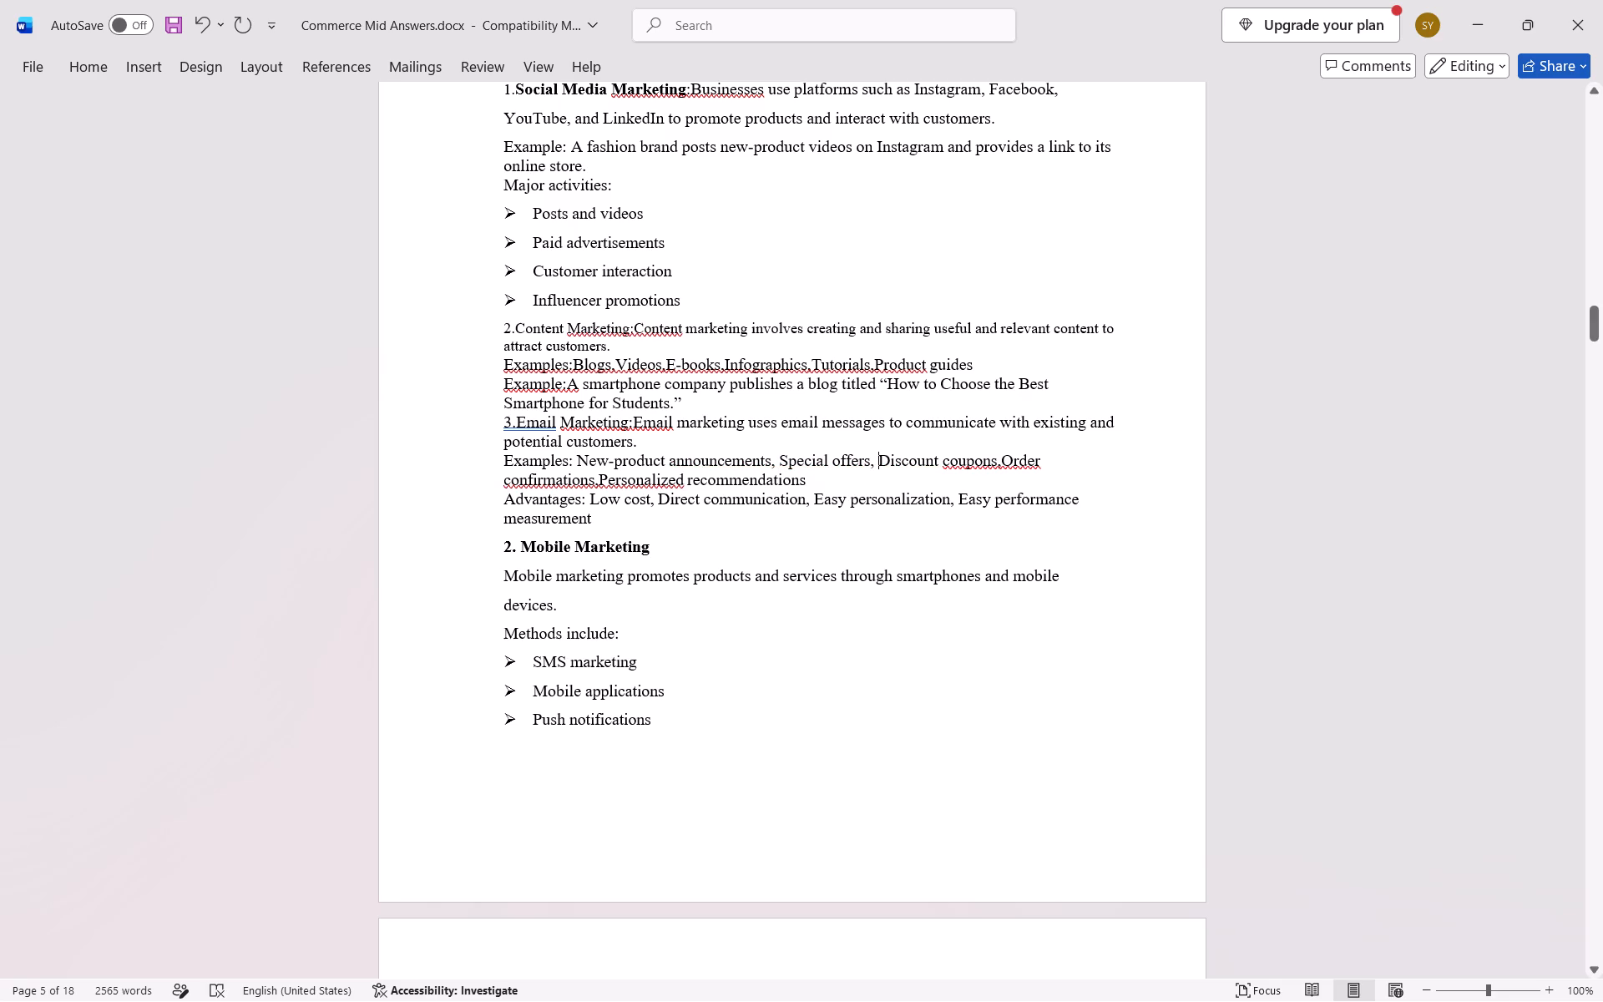
left_click(1000, 461)
key("space")
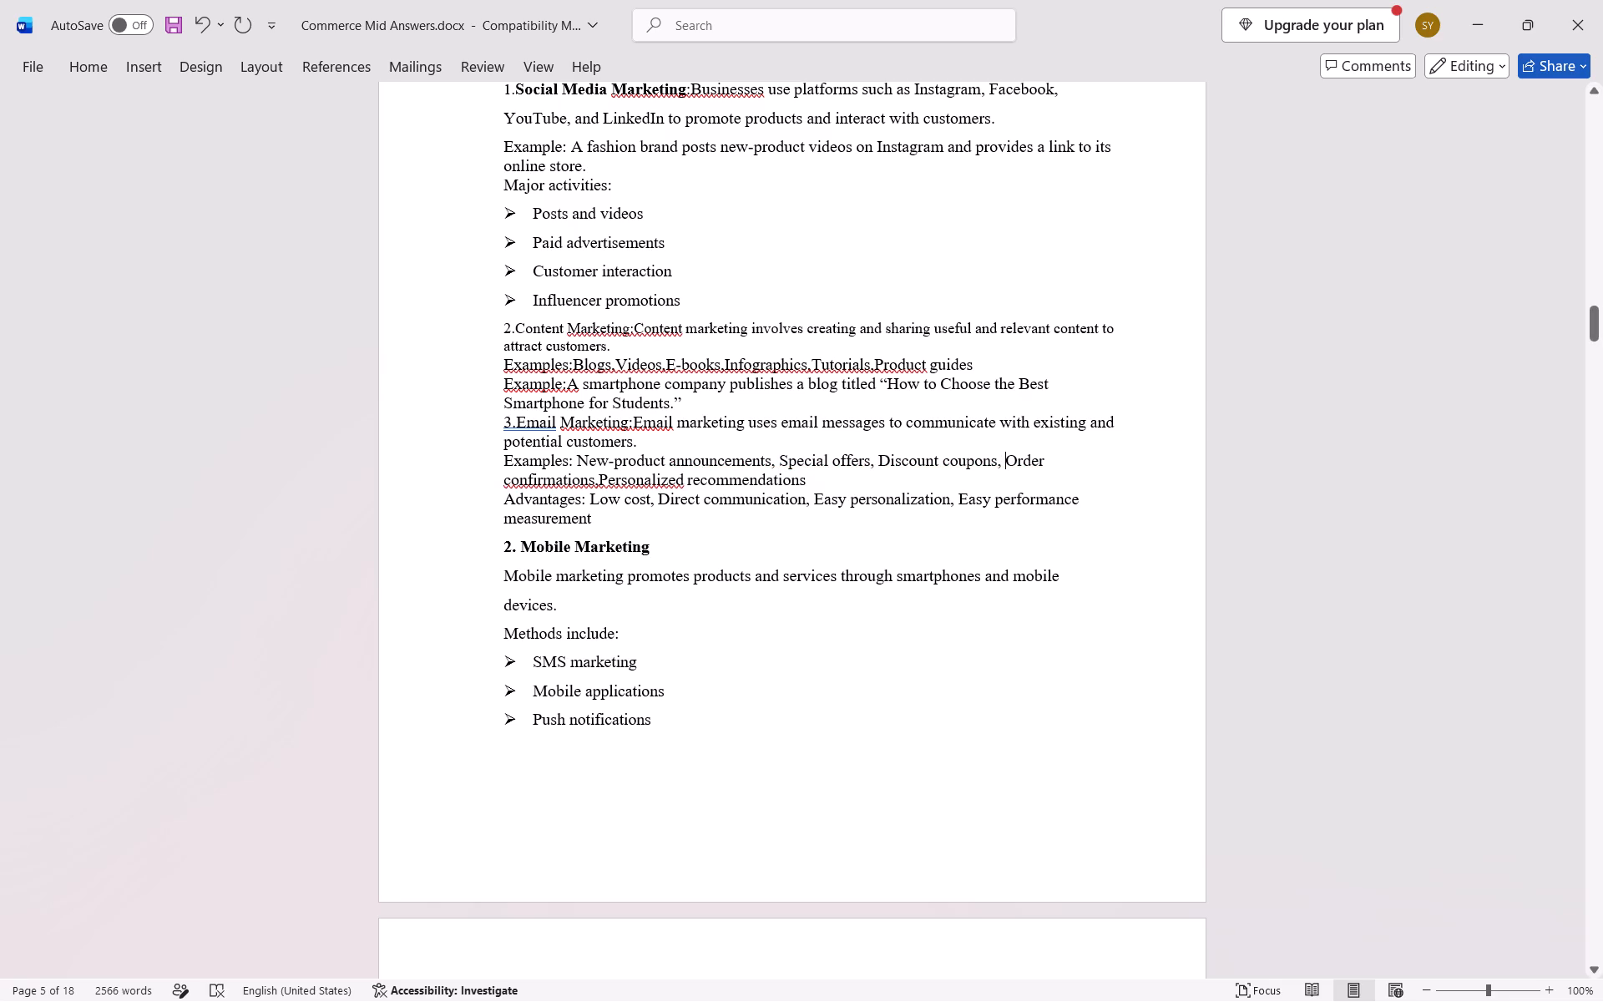
left_click(605, 486)
key("Left")
key("space")
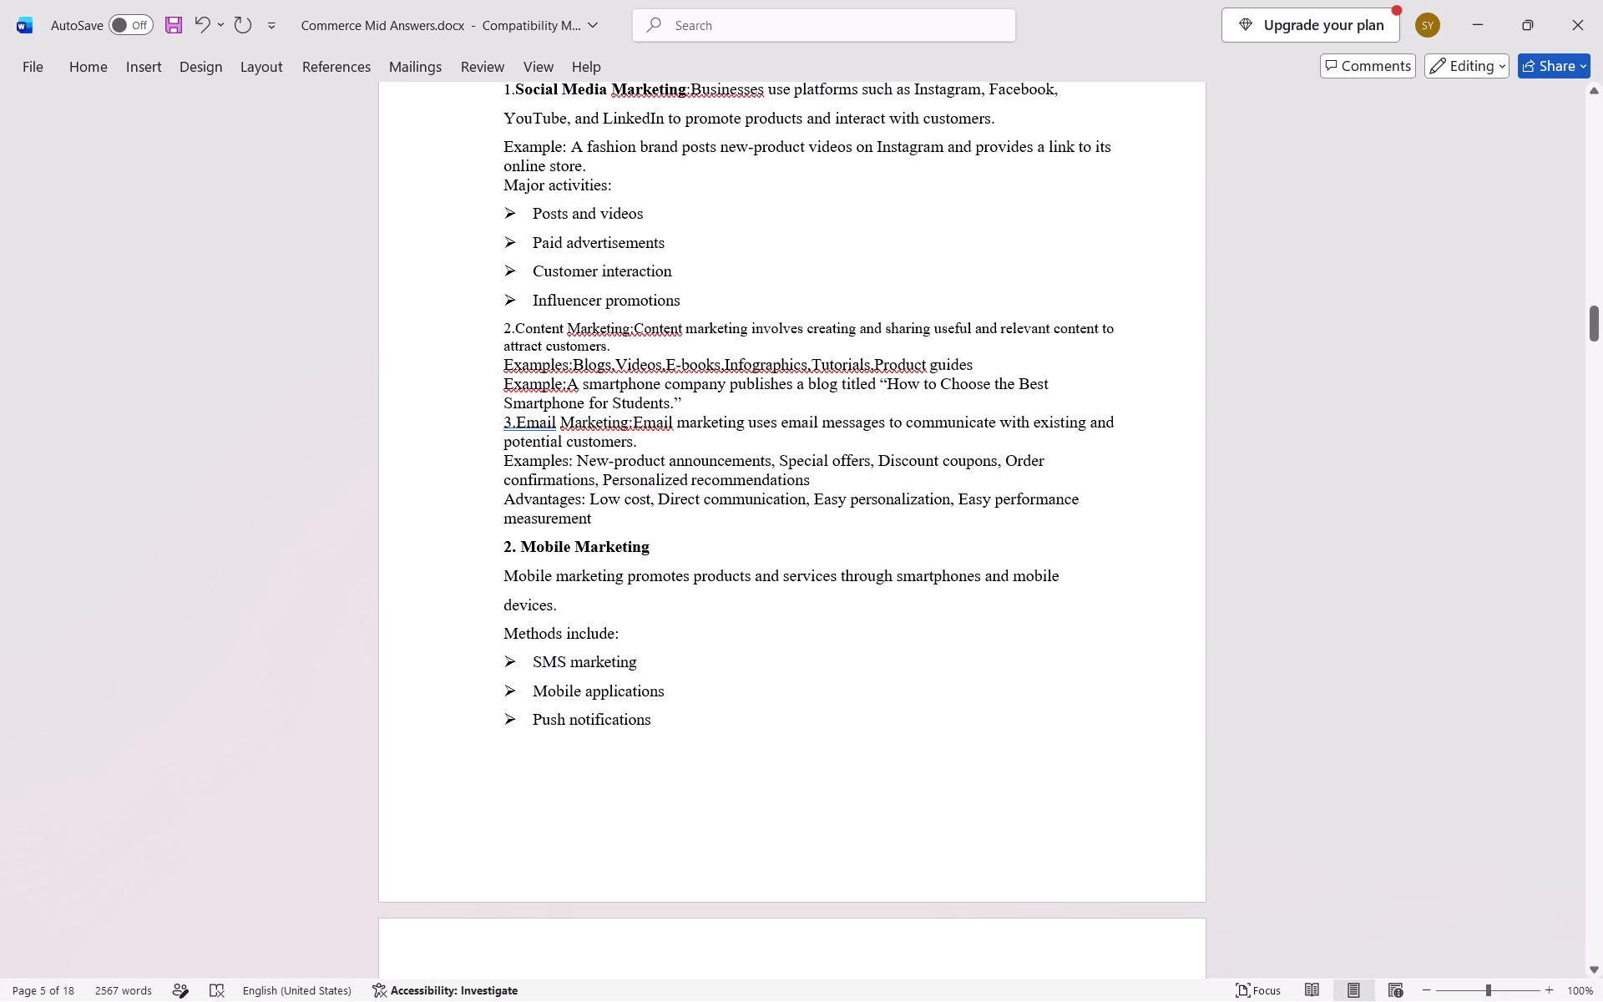
Insert a space between "3.Email Marketing" and its colon.
left_click(630, 426)
key("space")
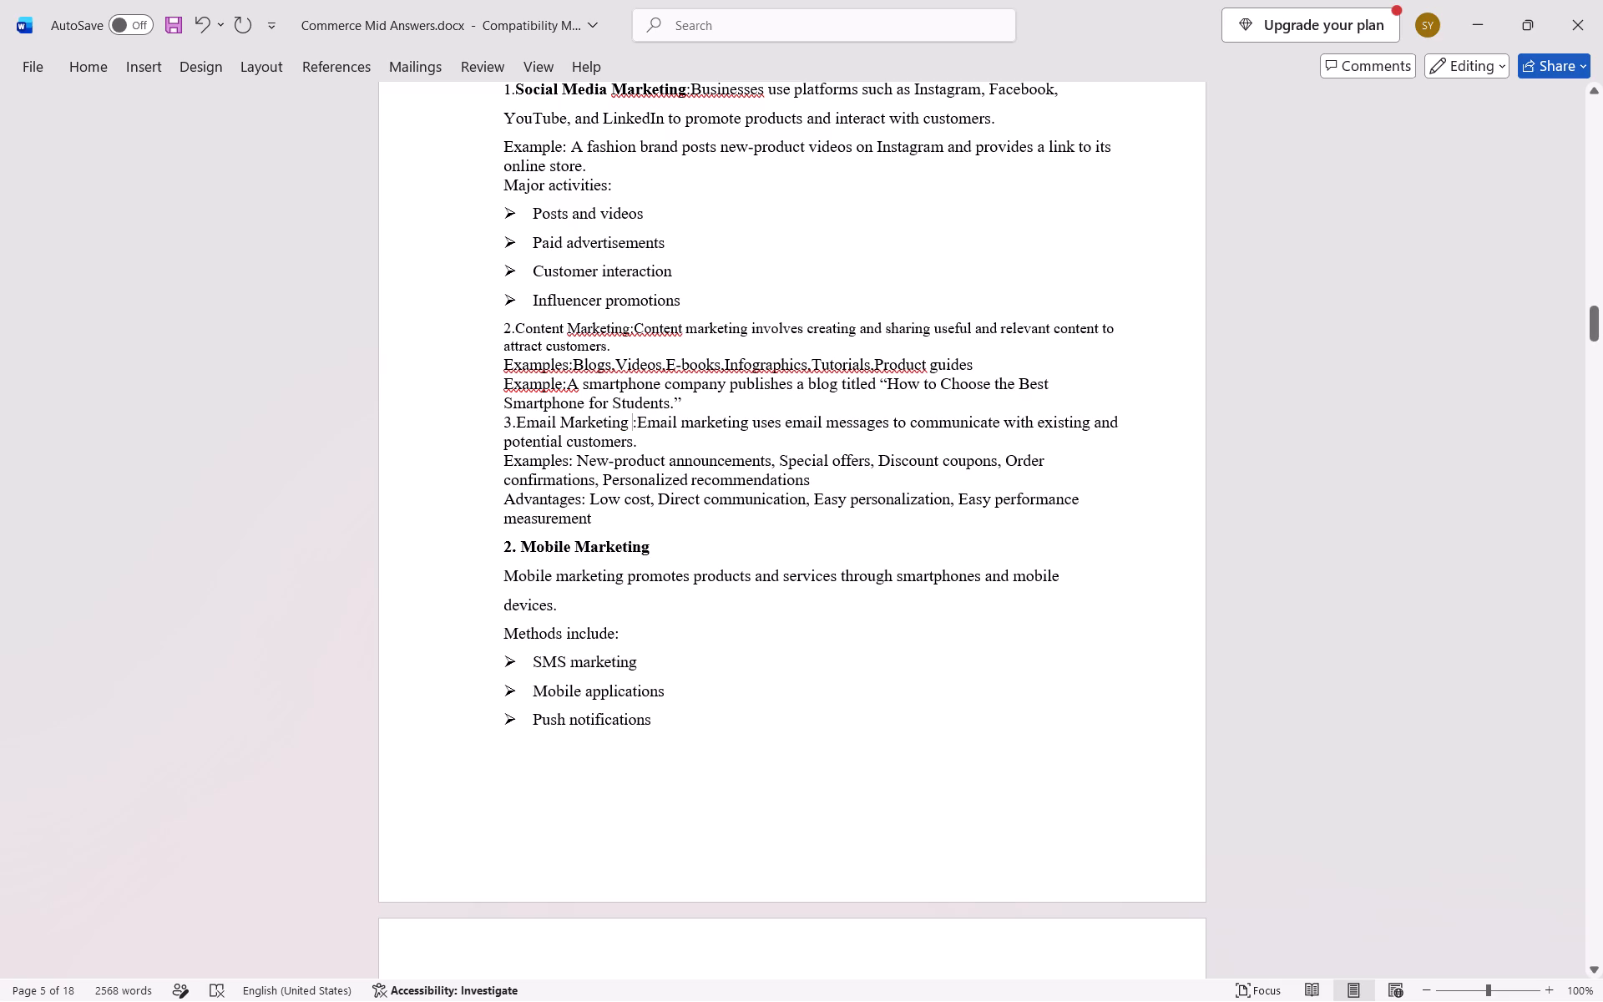
Add a space after the colon and after each comma in the Content Marketing "Examples:" line.
left_click(570, 364)
key("space")
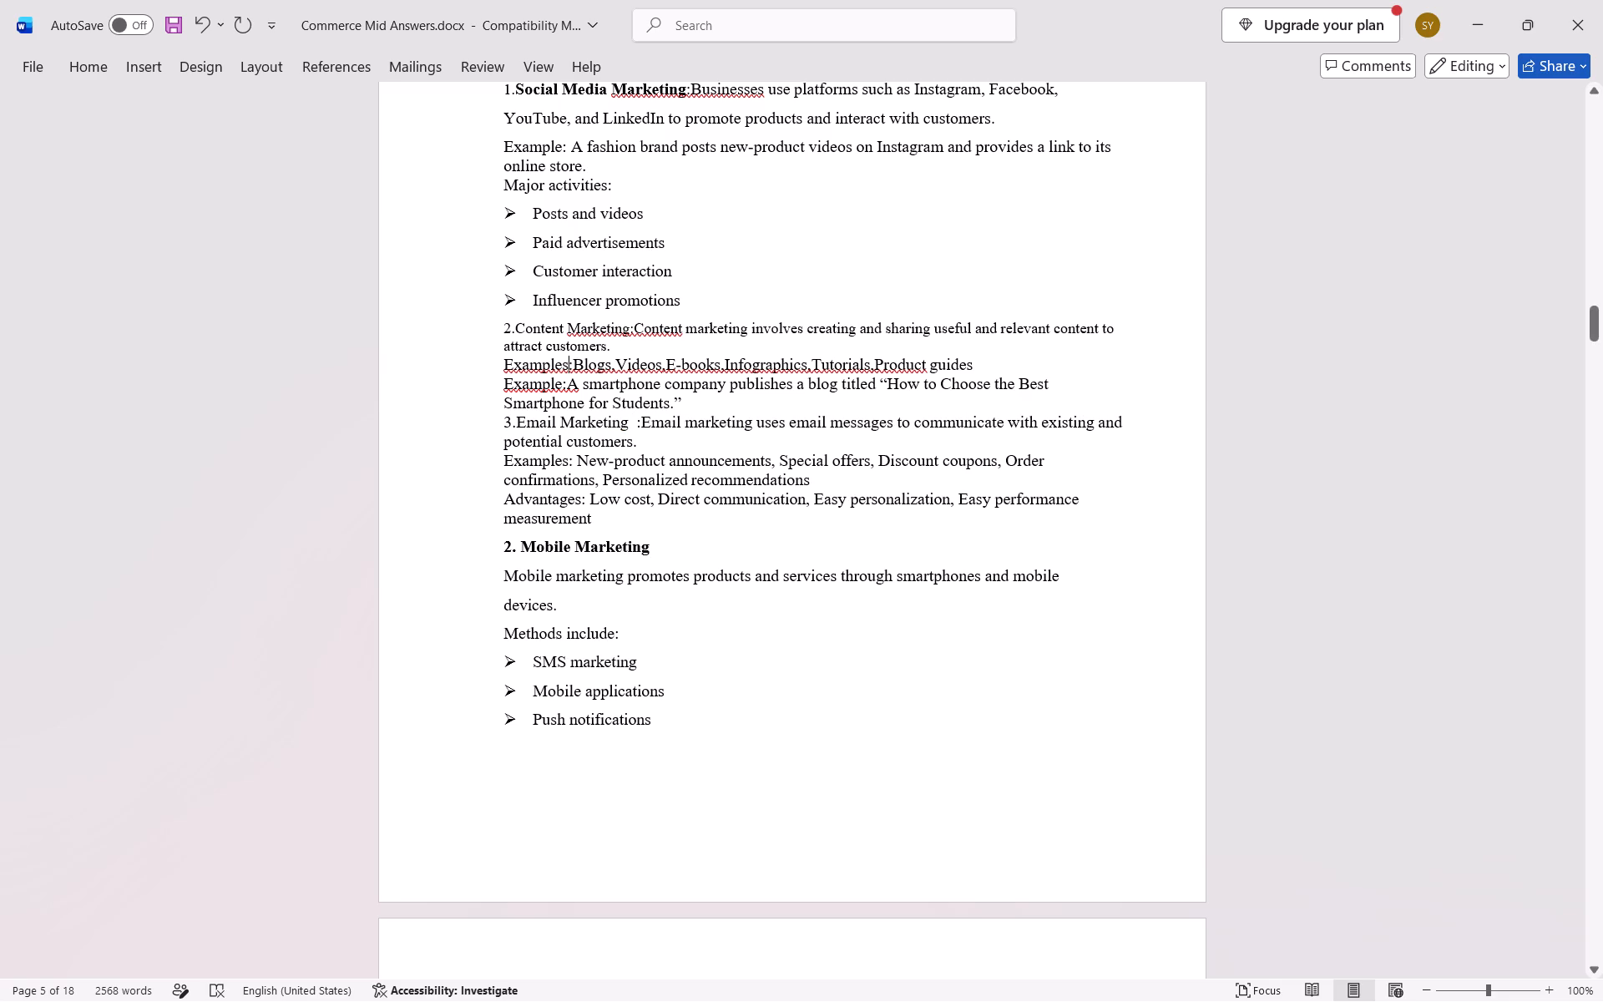
key("space")
key("BackSpace")
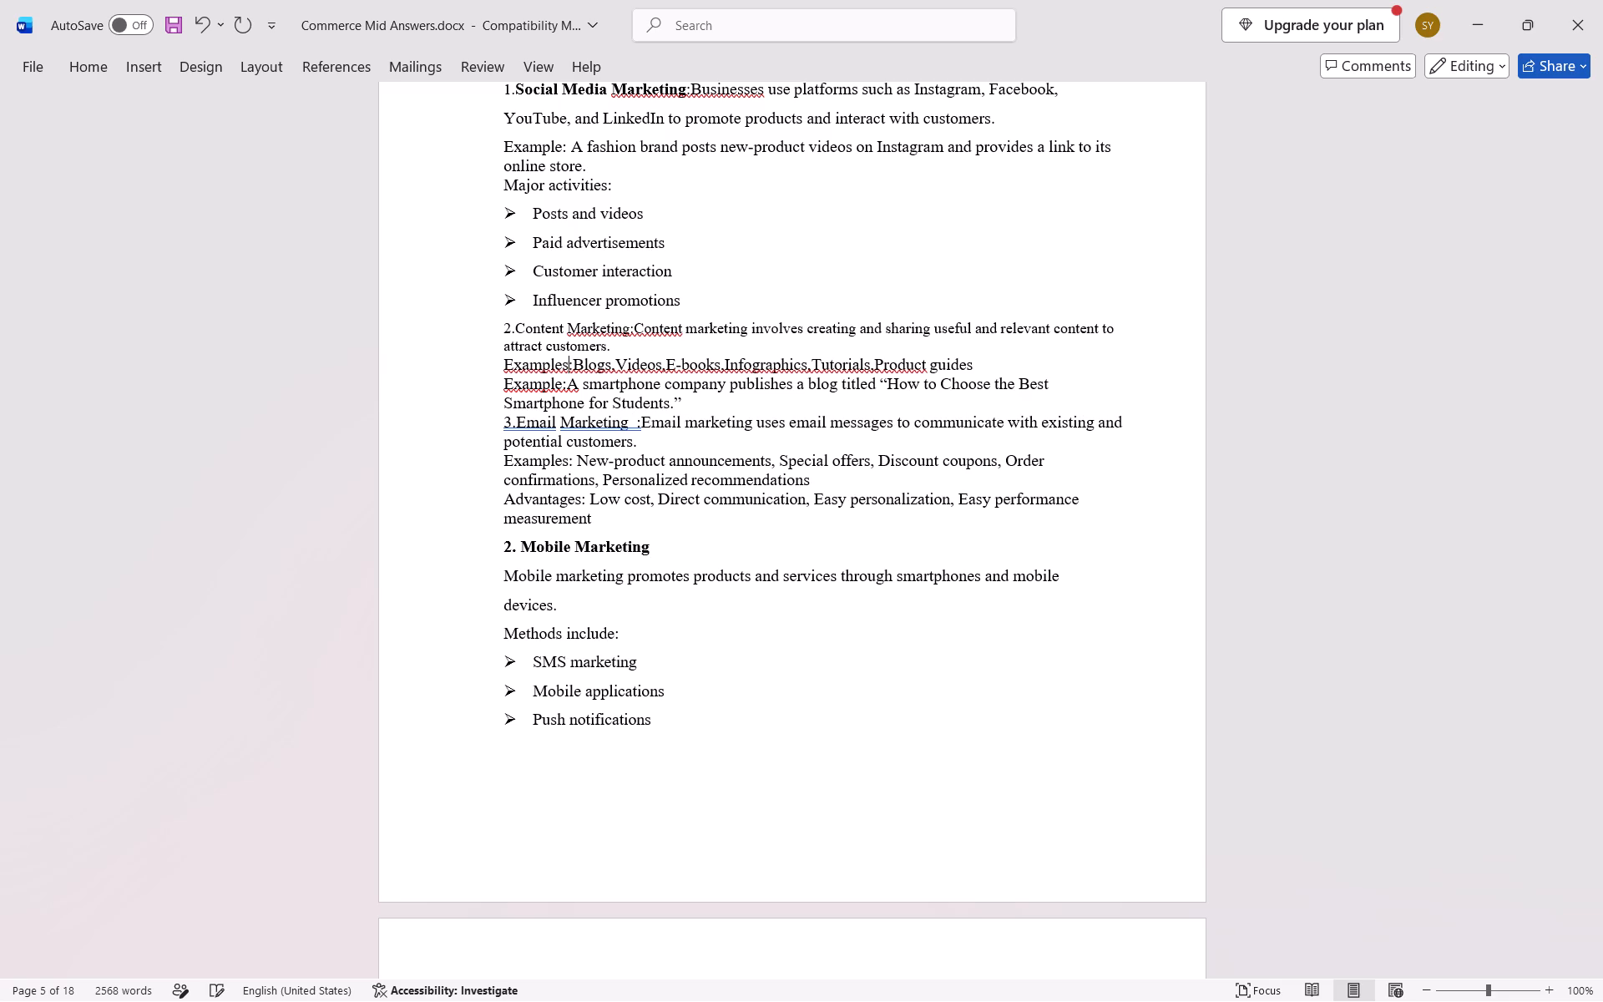
key("Right")
key("space")
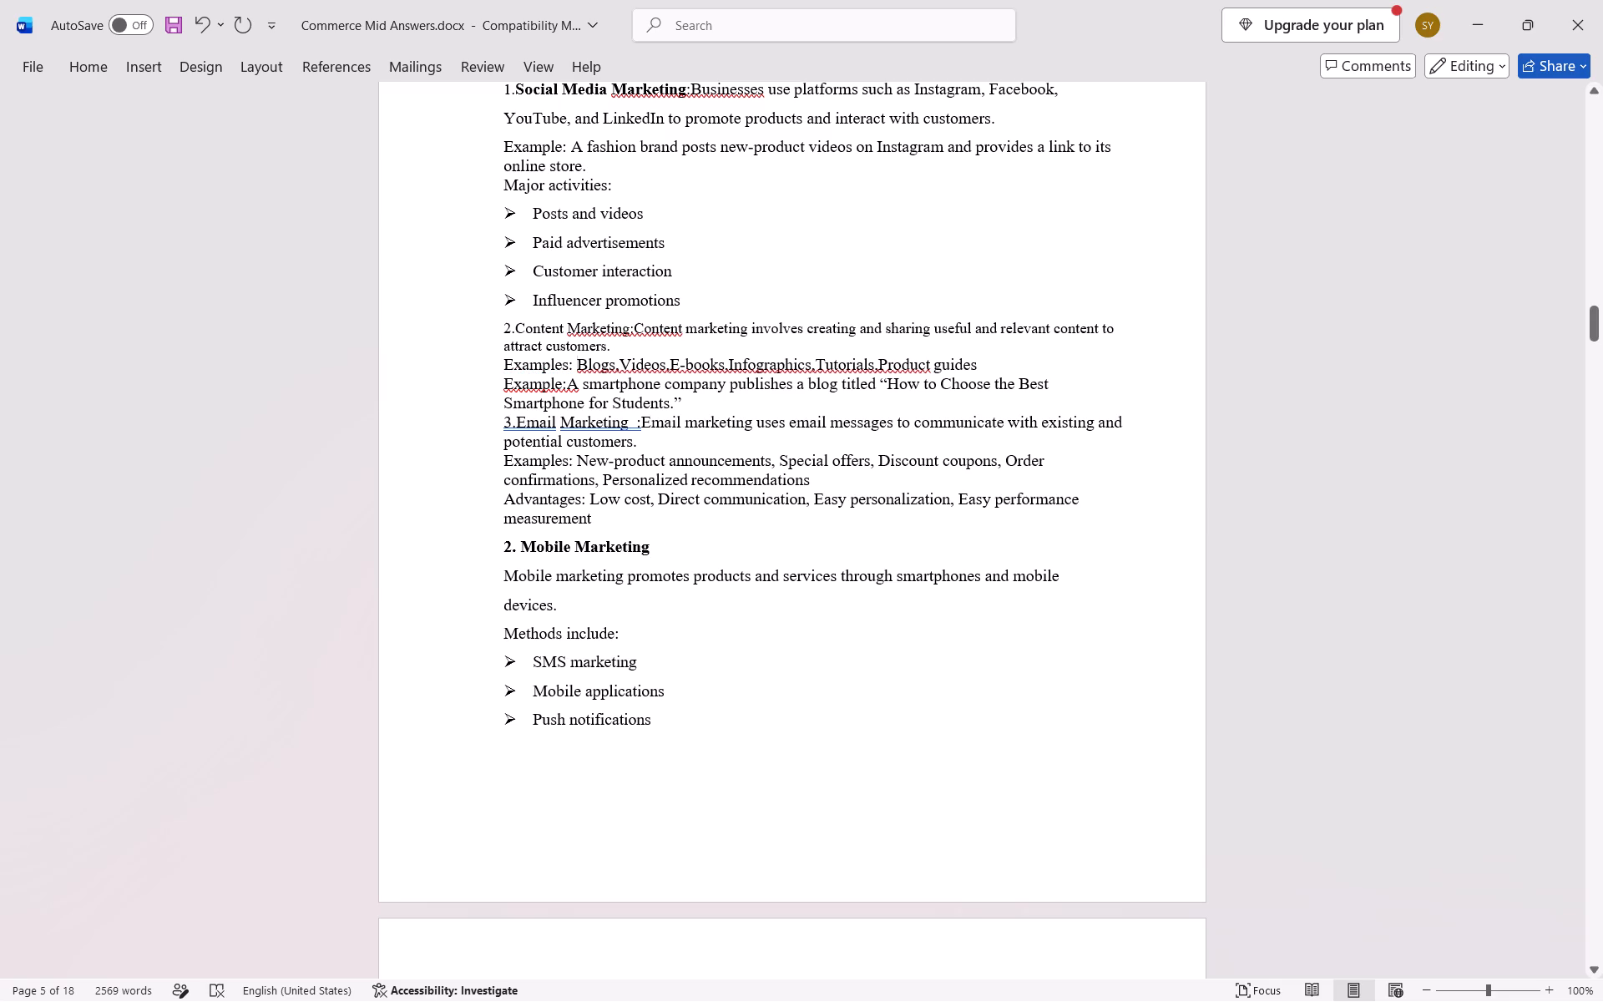
left_click(623, 363)
key("space")
left_click(681, 363)
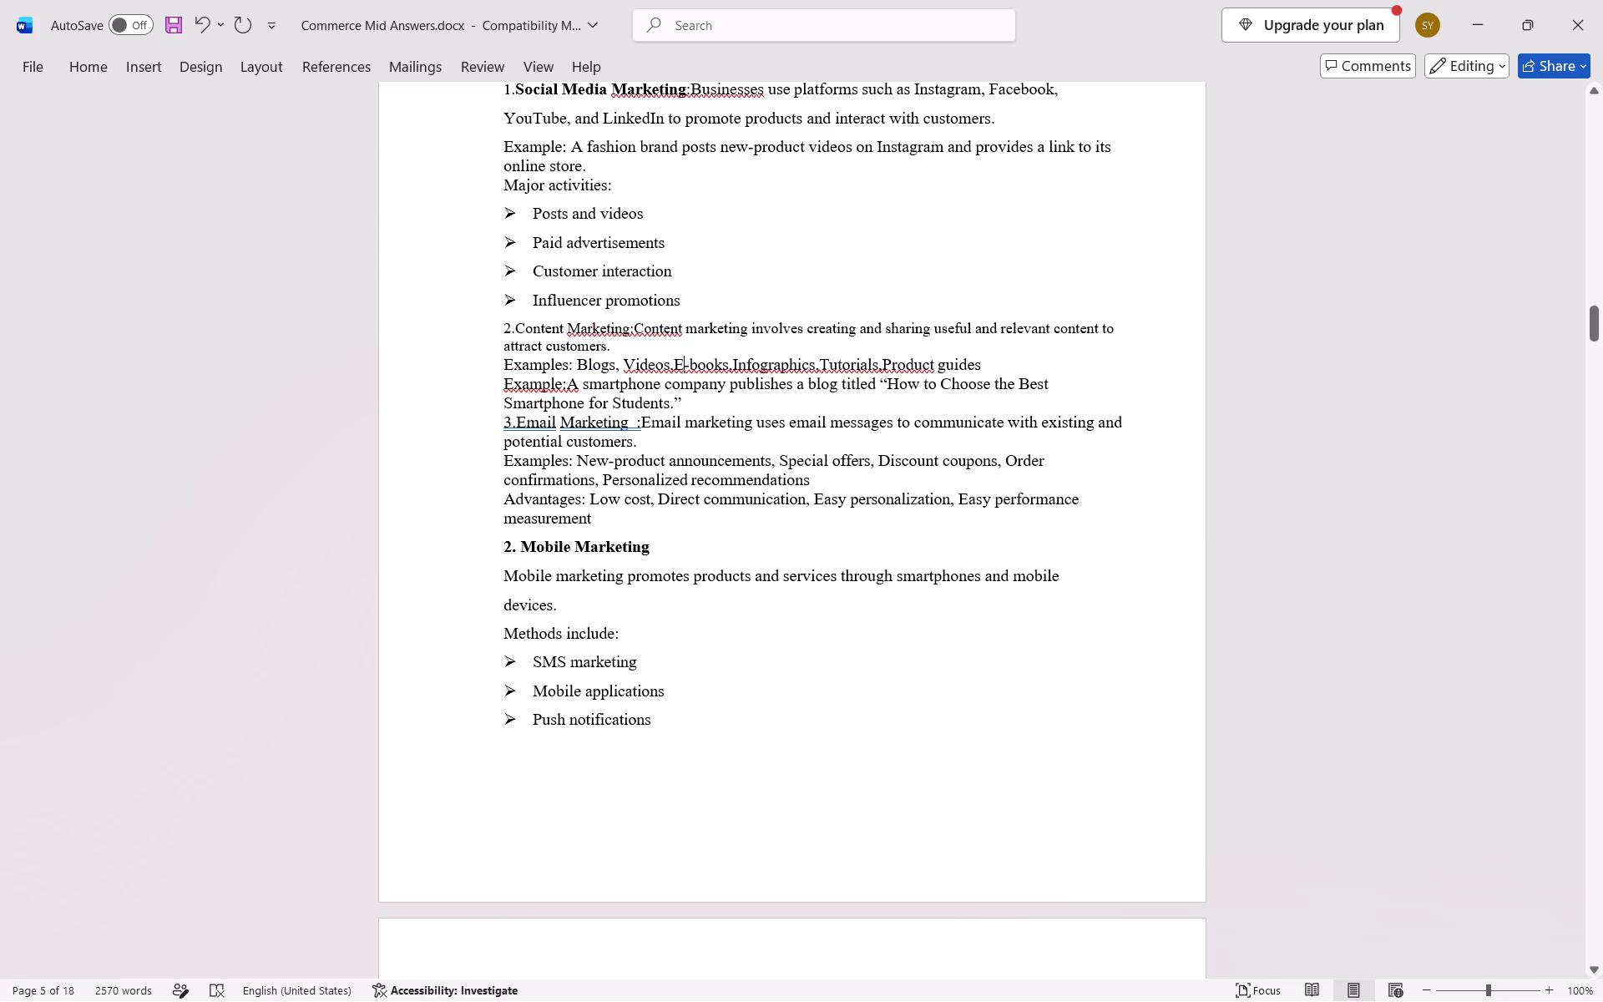
key("Left")
key("space")
left_click(731, 363)
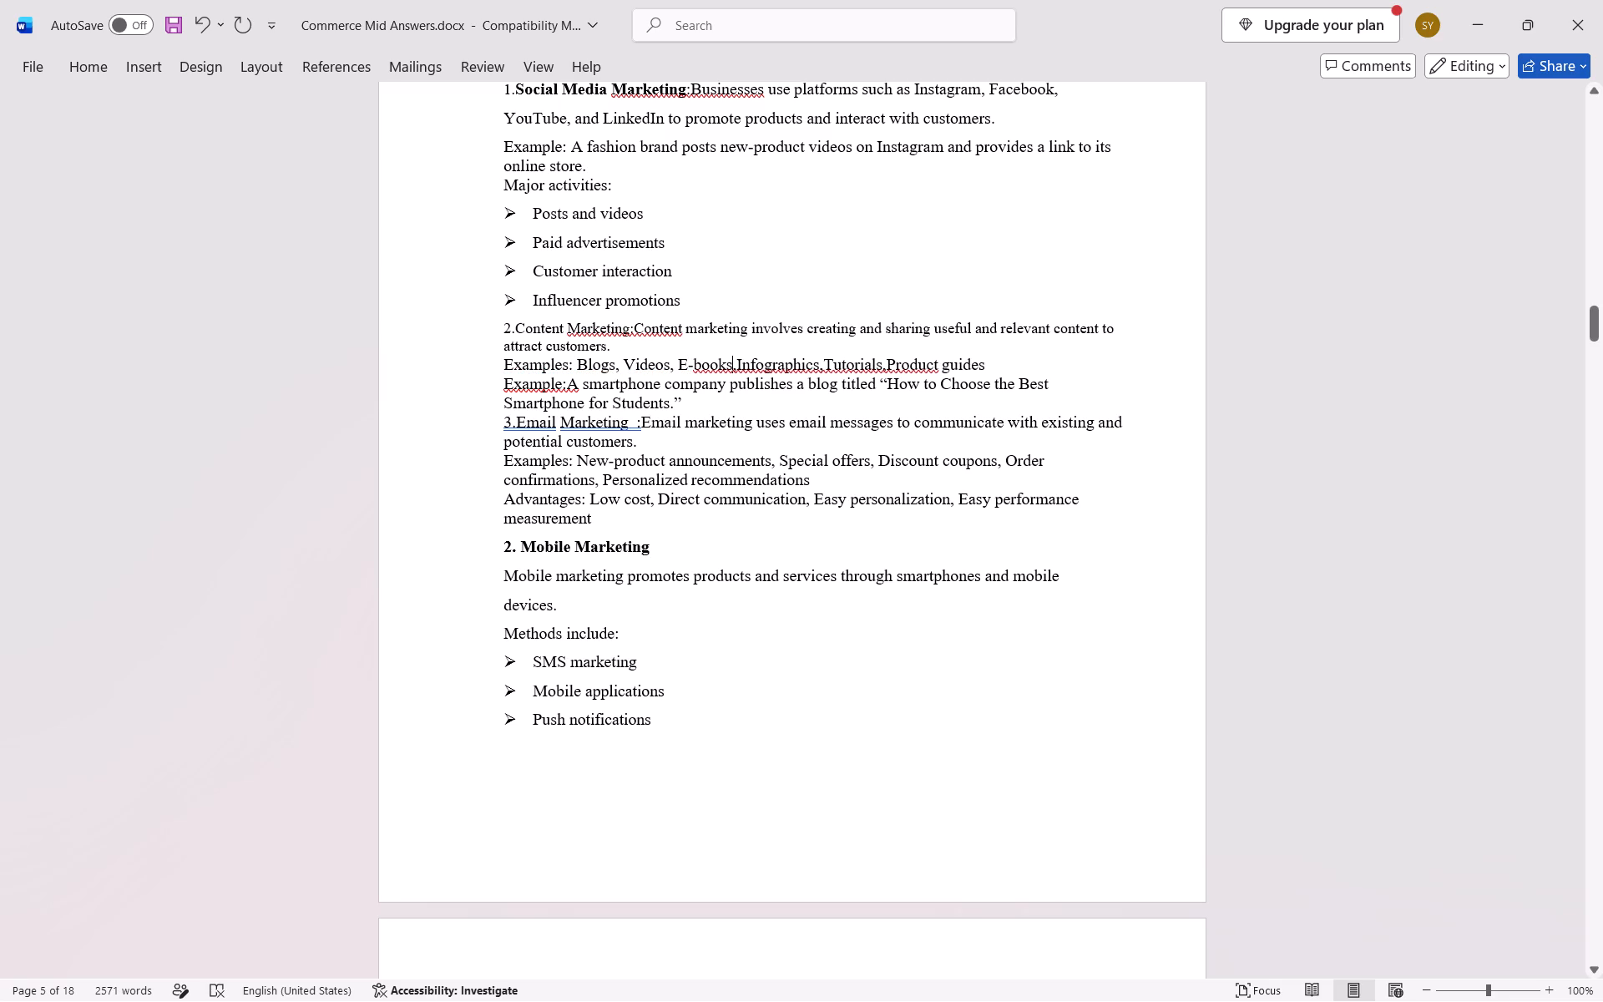
key("Right")
key("space")
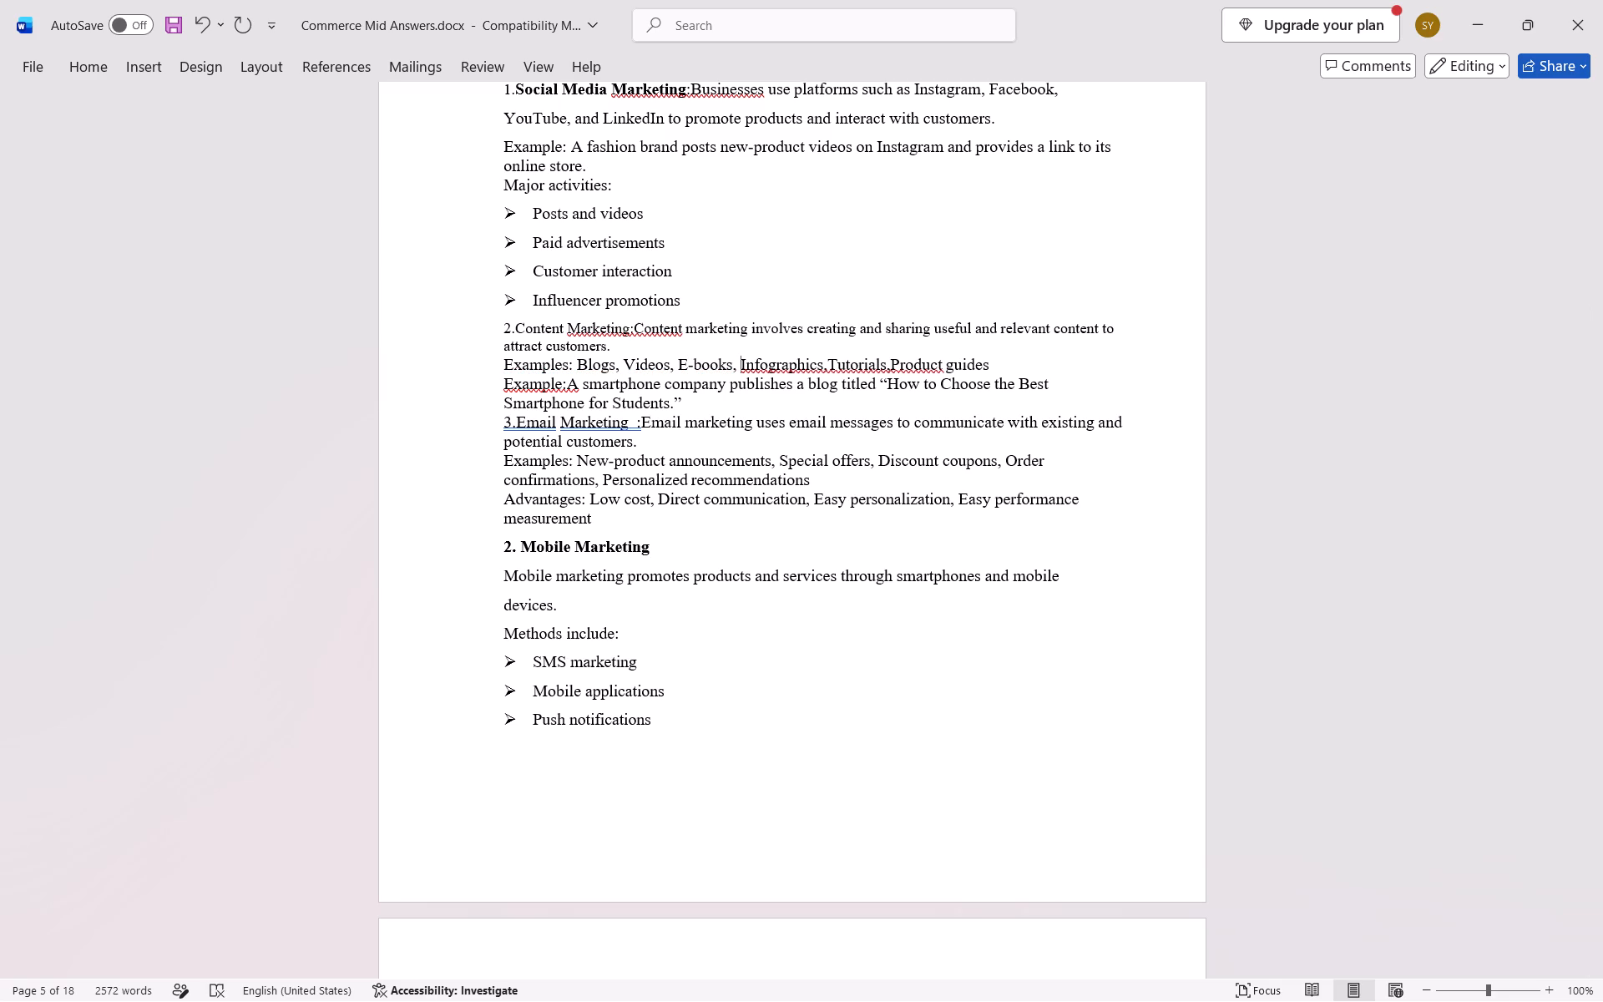
left_click(827, 367)
key("space")
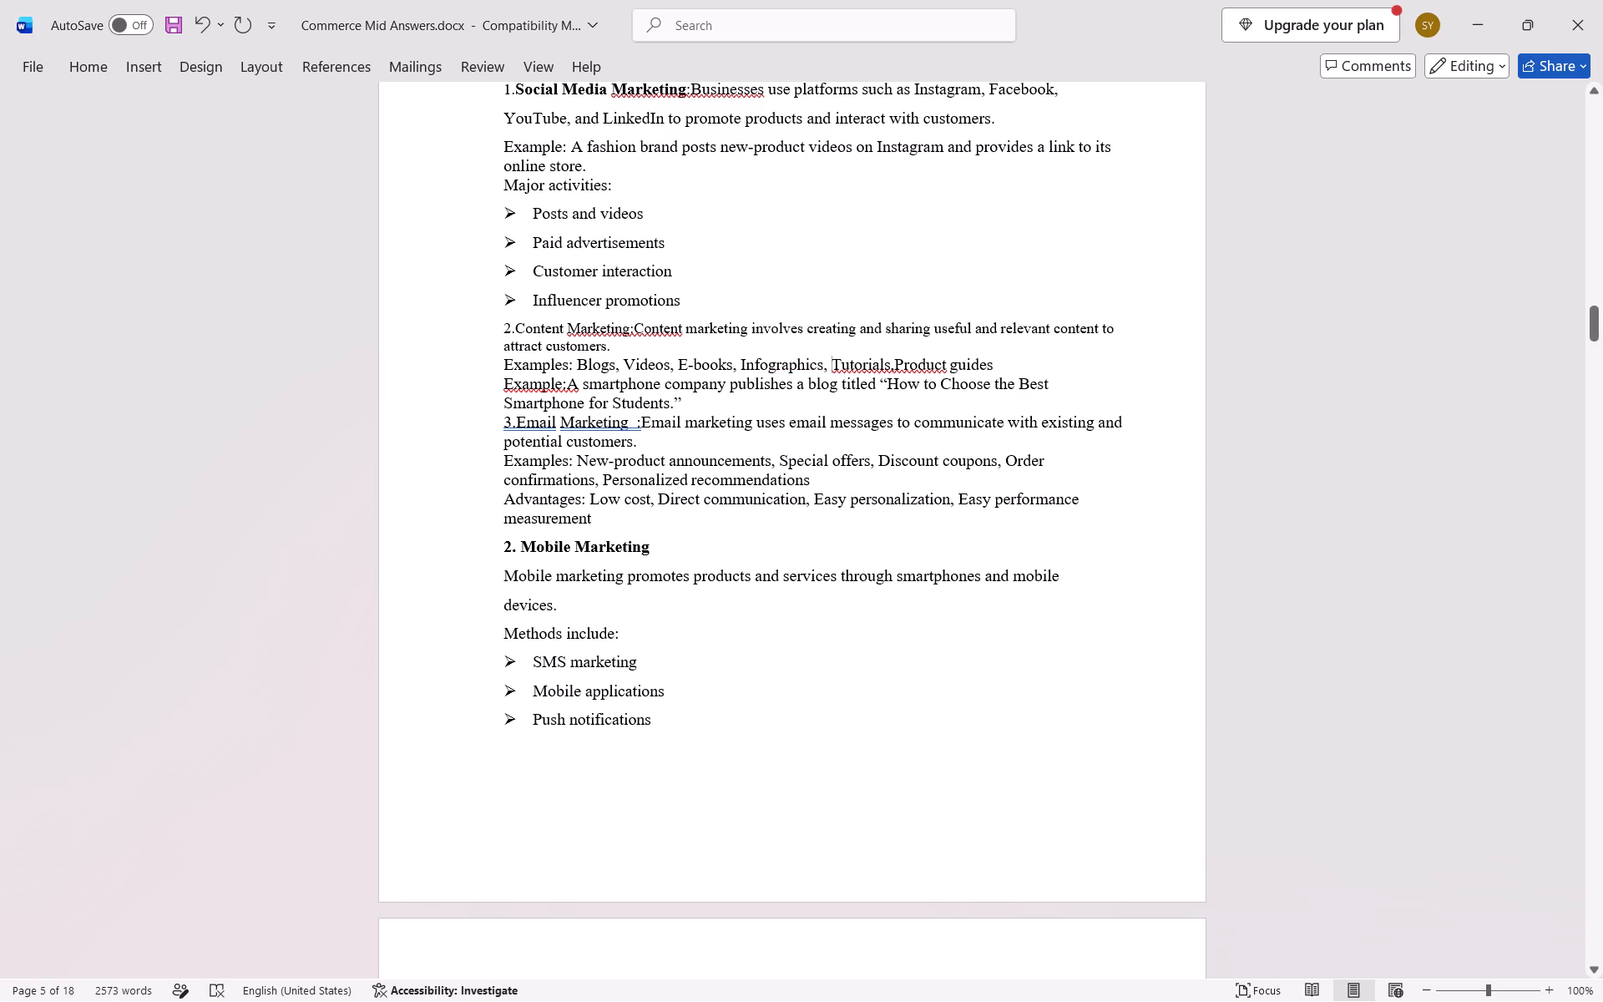
left_click(898, 367)
key("space")
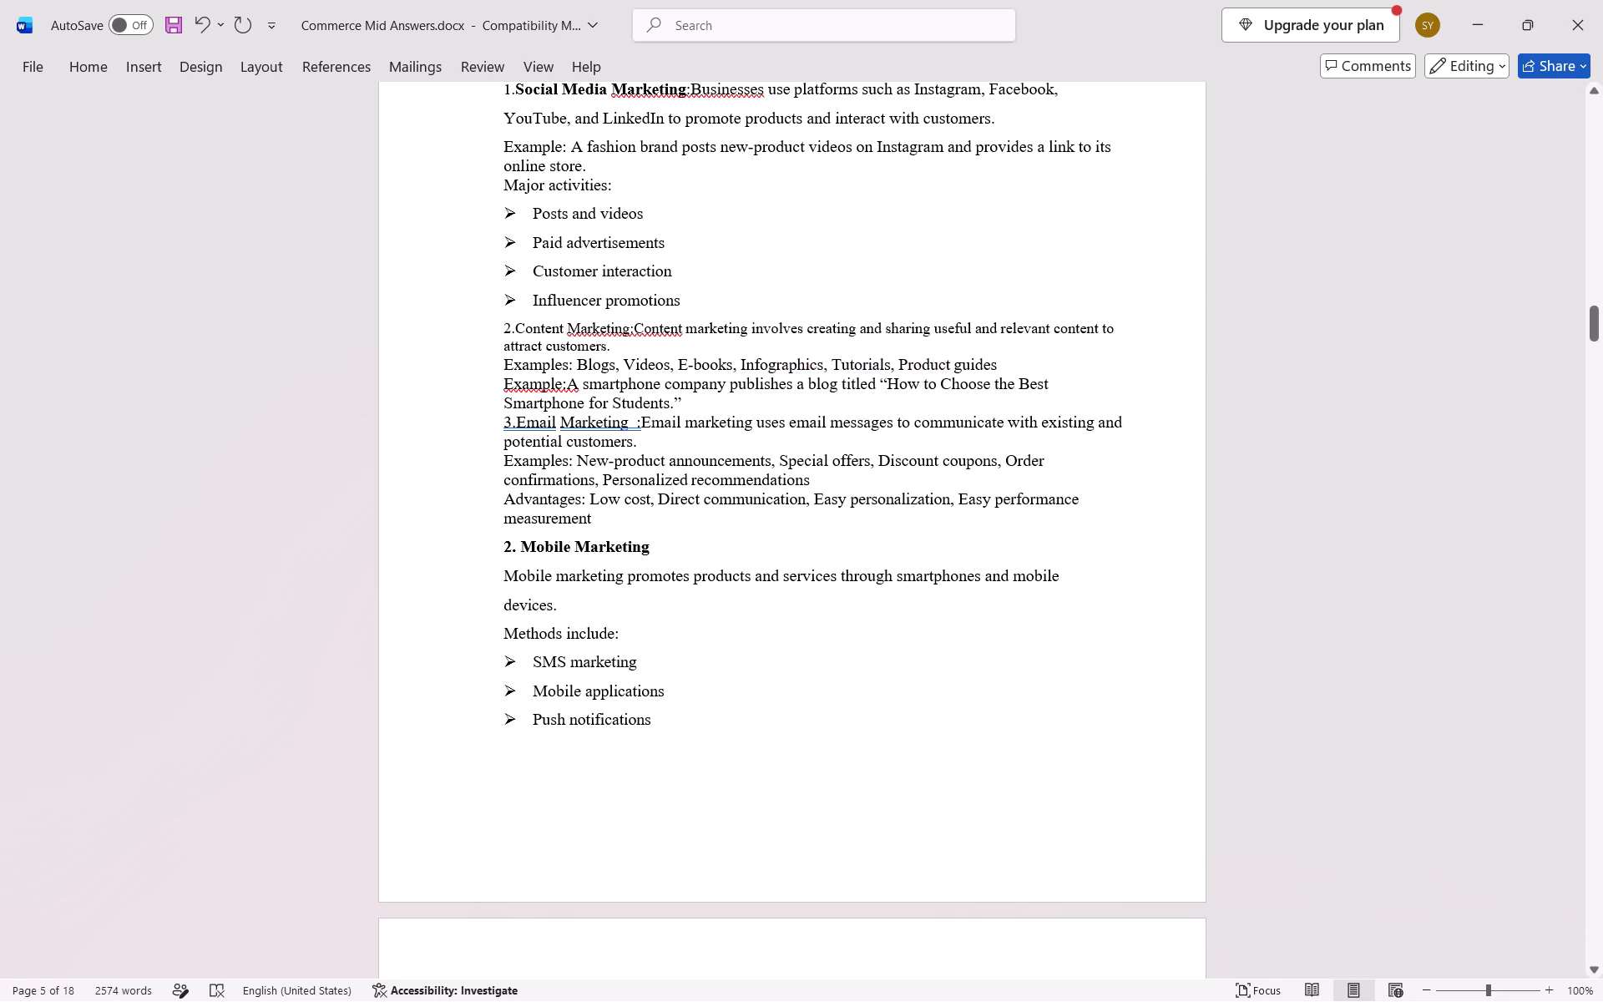
Add a space after the colon in the Content Marketing "Example:" line about the smartphone company.
left_click(566, 386)
key("space")
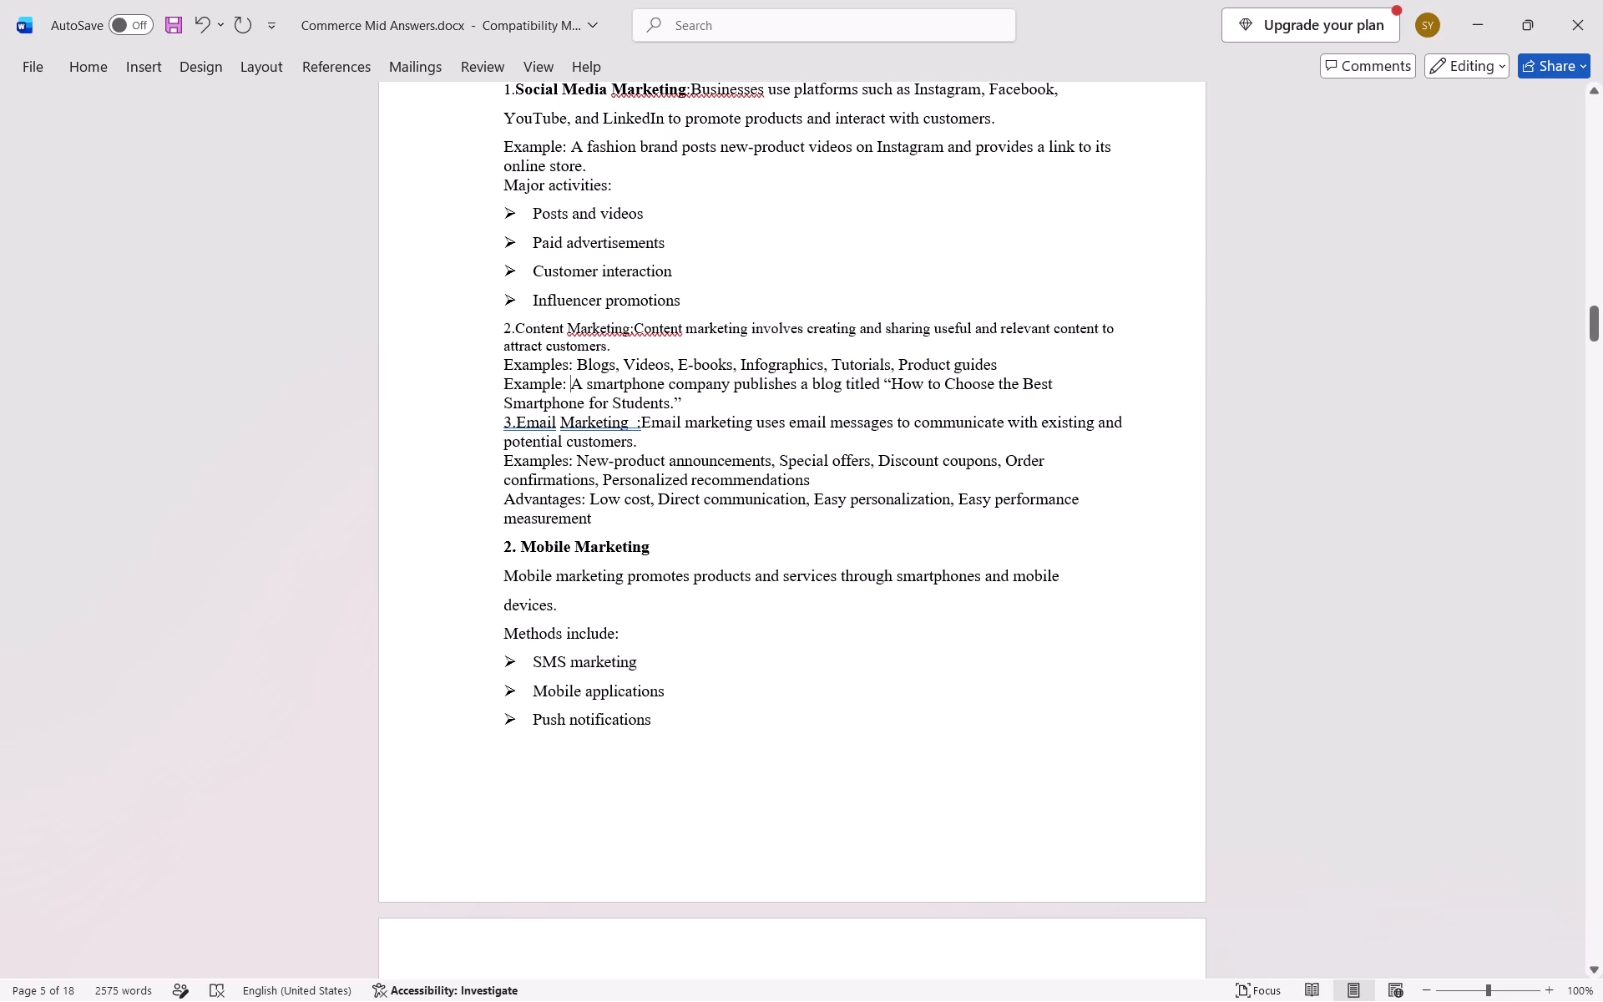
Correct the spacing of the Email Marketing heading so that it reads "3. Email Marketing: Email".
left_click(563, 422)
left_click(635, 423)
key("BackSpace")
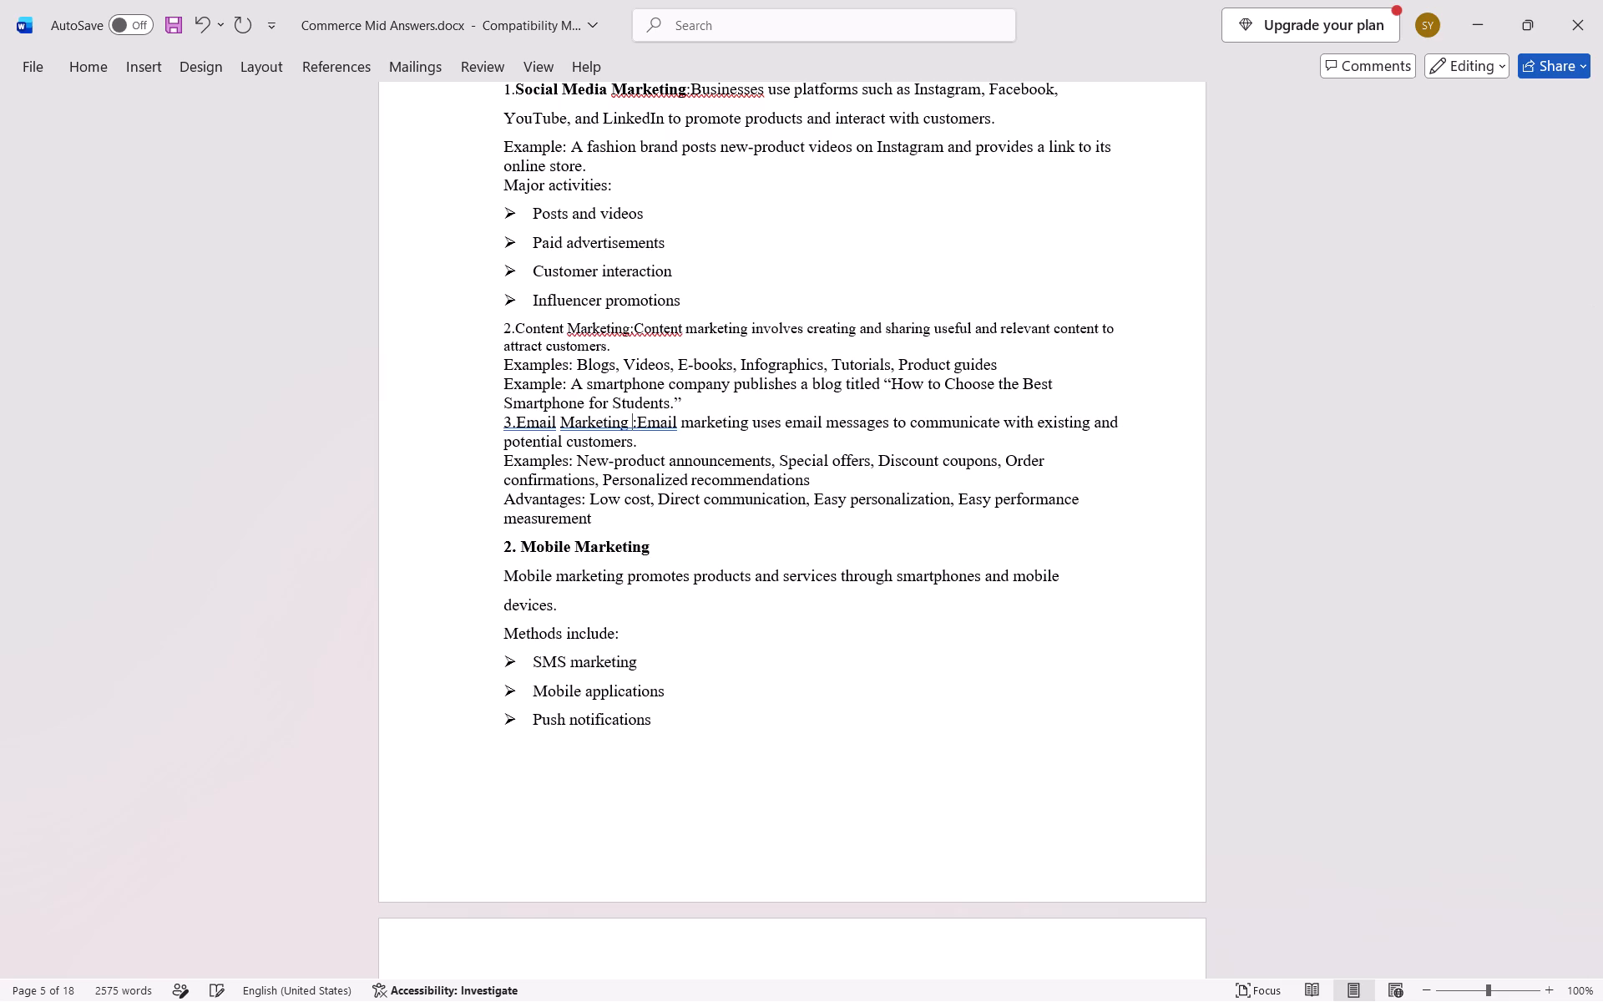
key("BackSpace")
key("Right")
key("space")
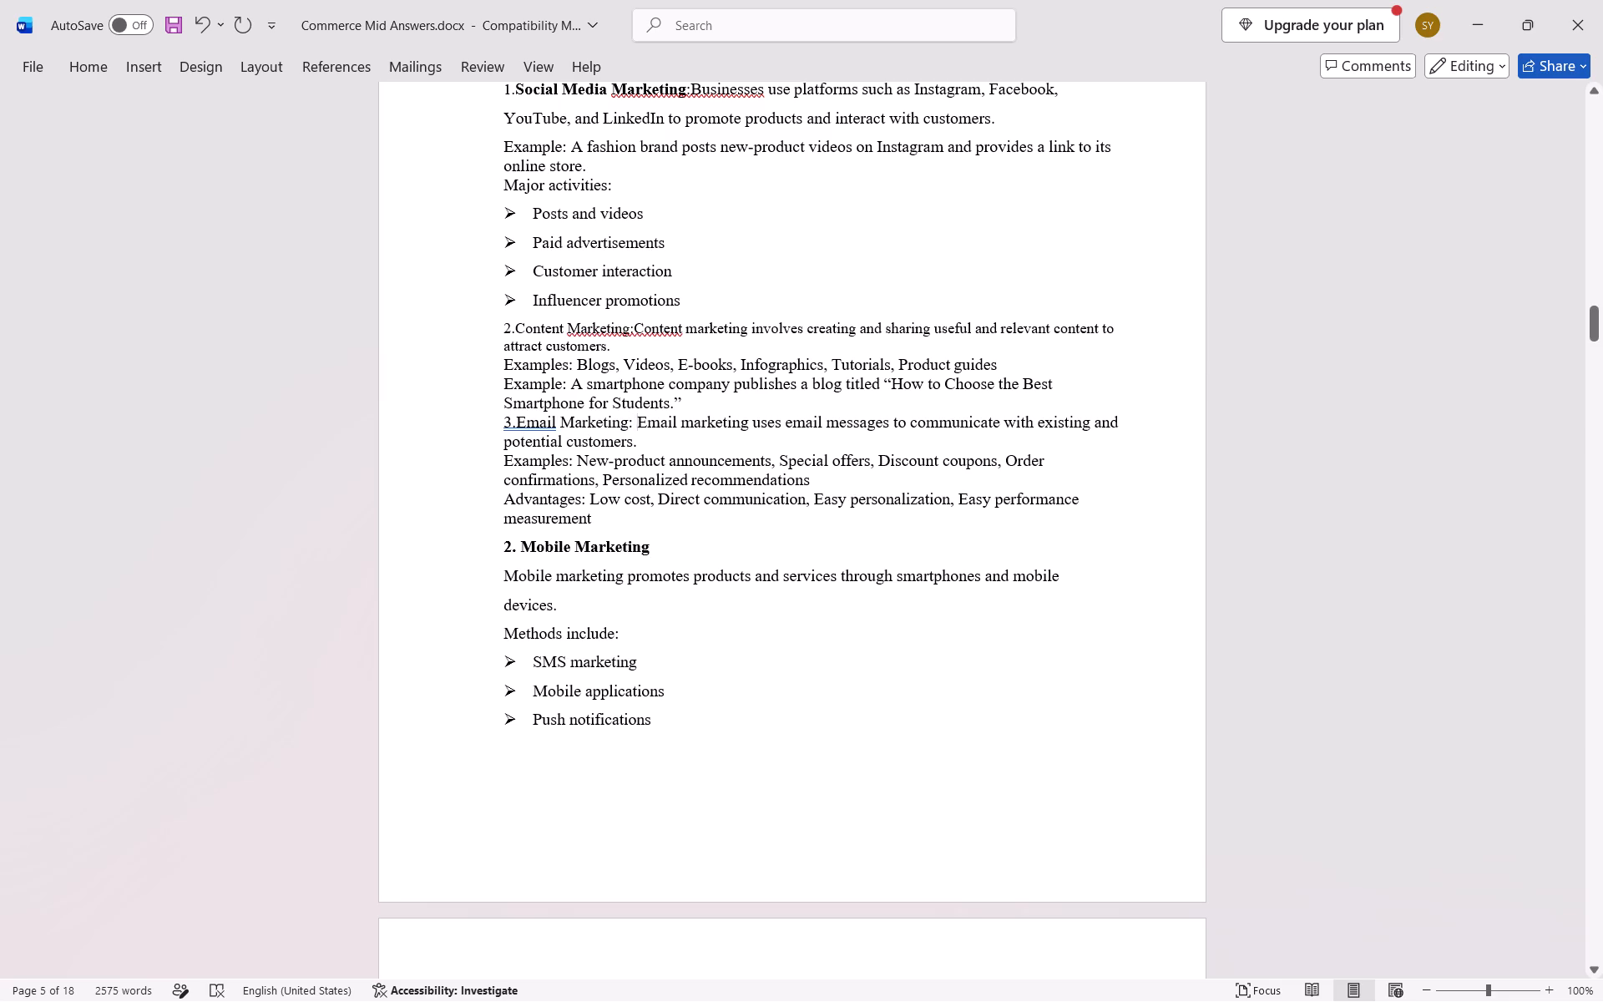
right_click(538, 423)
left_click(504, 453)
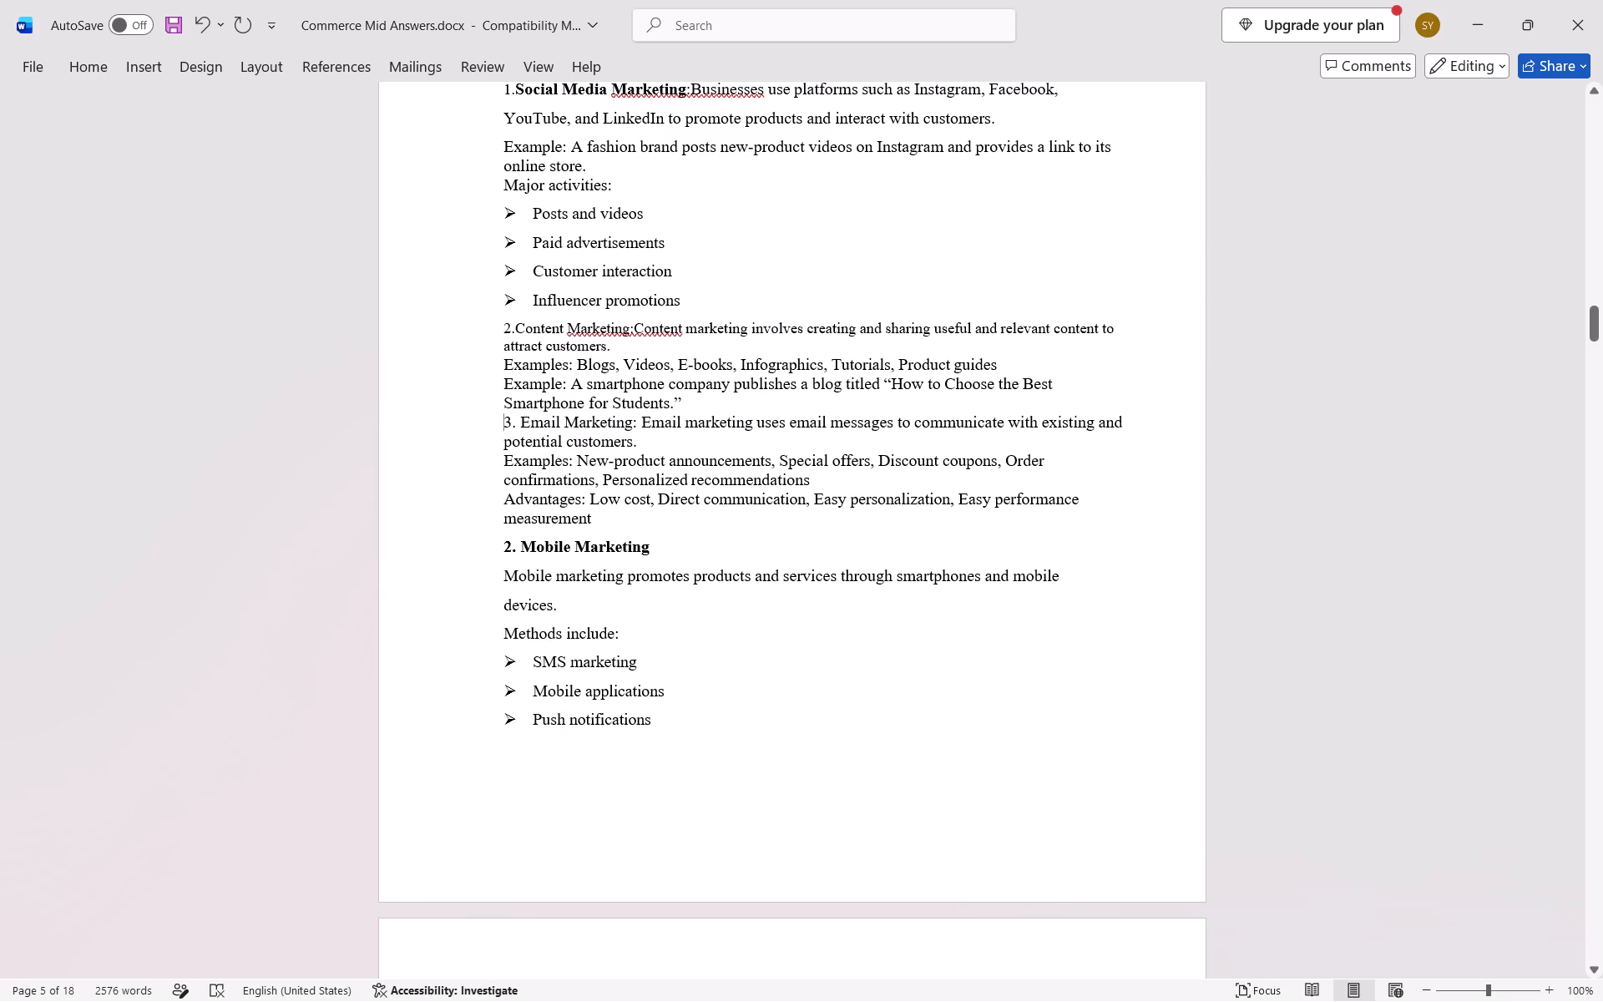
Add a space after the colon in "2.Content Marketing:".
left_click(630, 328)
key("Right")
key("space")
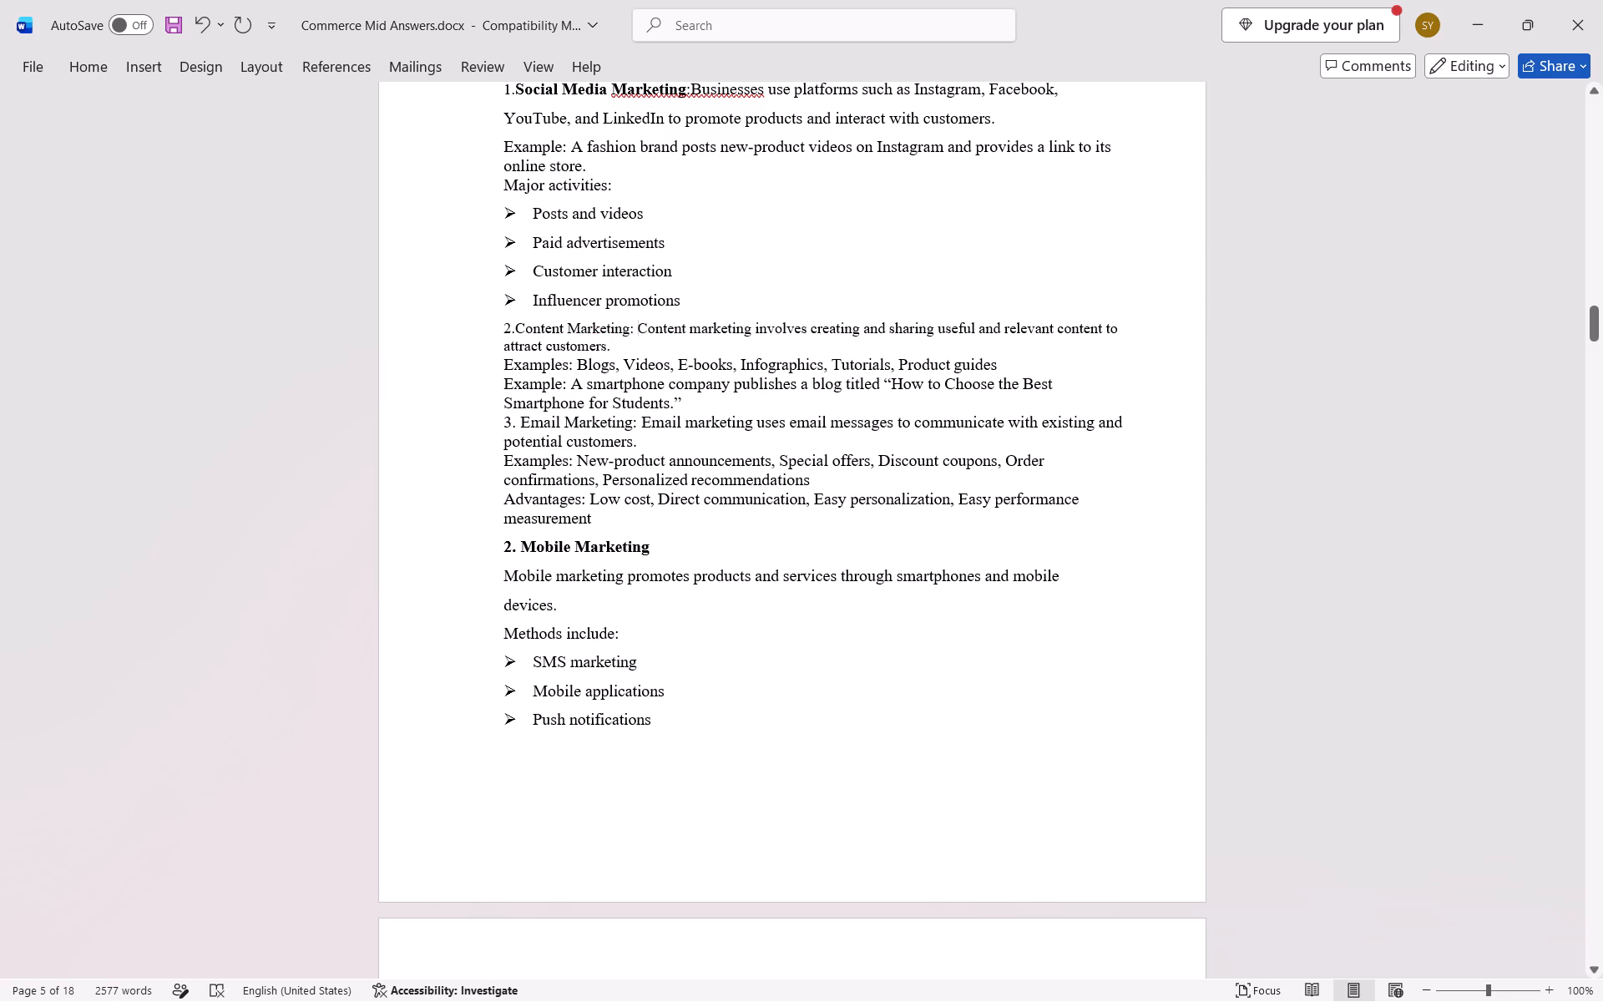
Merge the Mobile Marketing heading into the Email Marketing paragraph on a new line and number it "4.".
left_click(523, 554)
key("BackSpace")
key("BackSpace")
key("BackSpace")
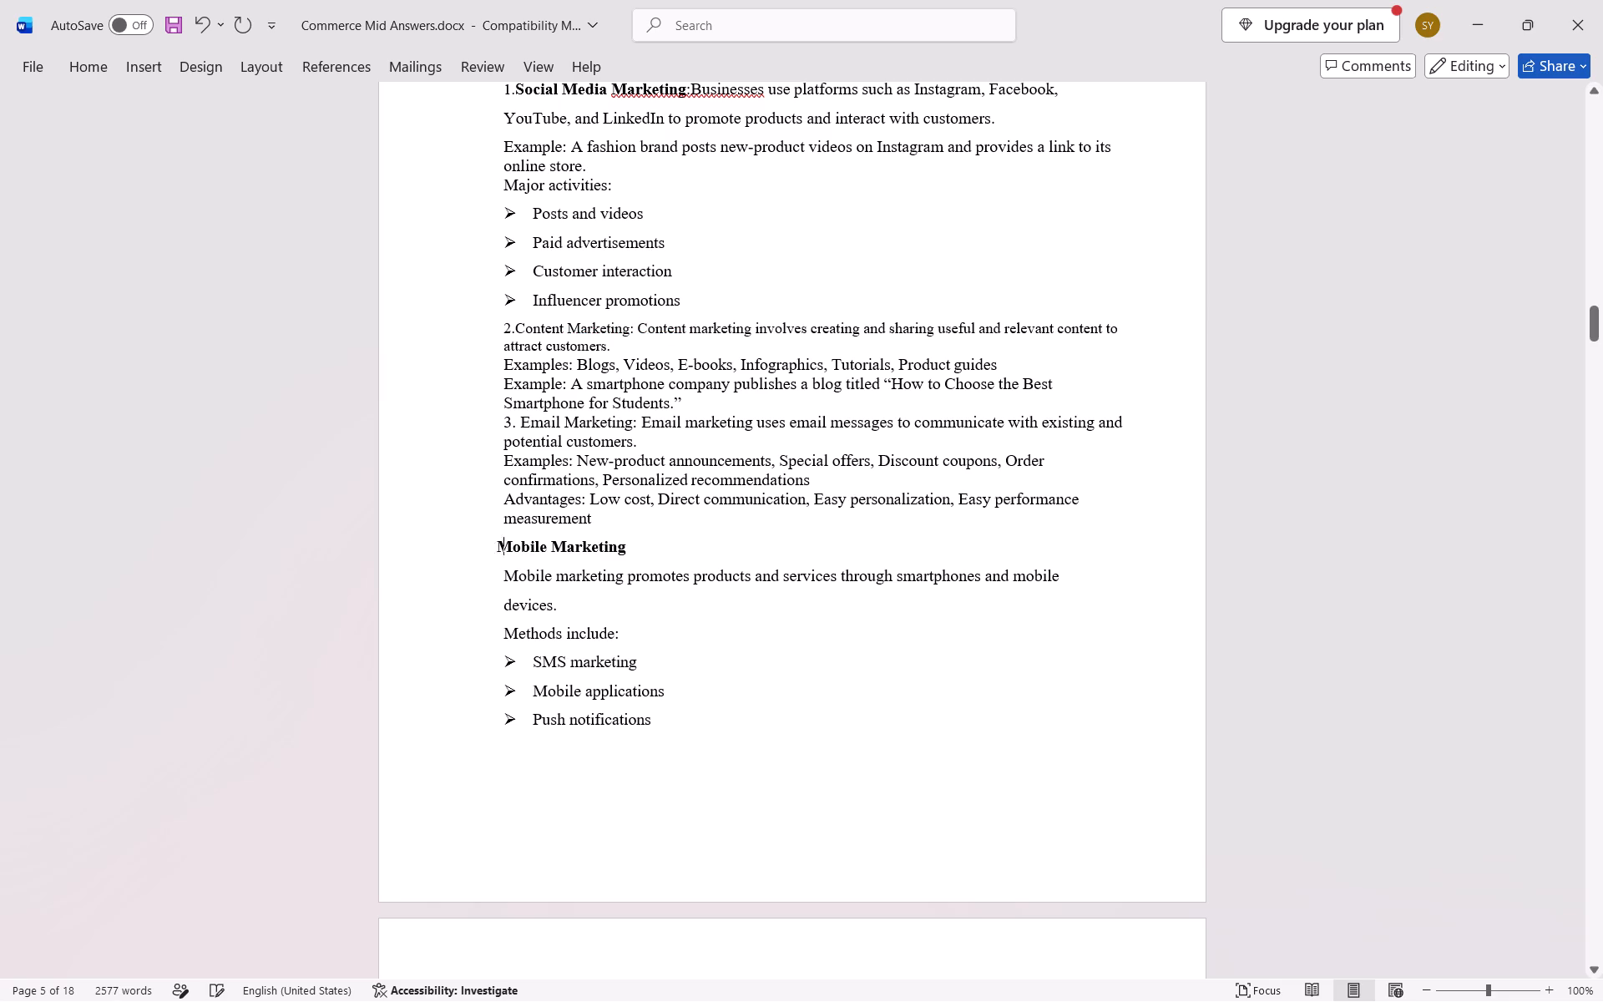
key("BackSpace")
key("shift+Return")
type("4.")
Join the Mobile Marketing description onto its "4.Mobile Marketing" heading after a colon.
left_click(504, 569)
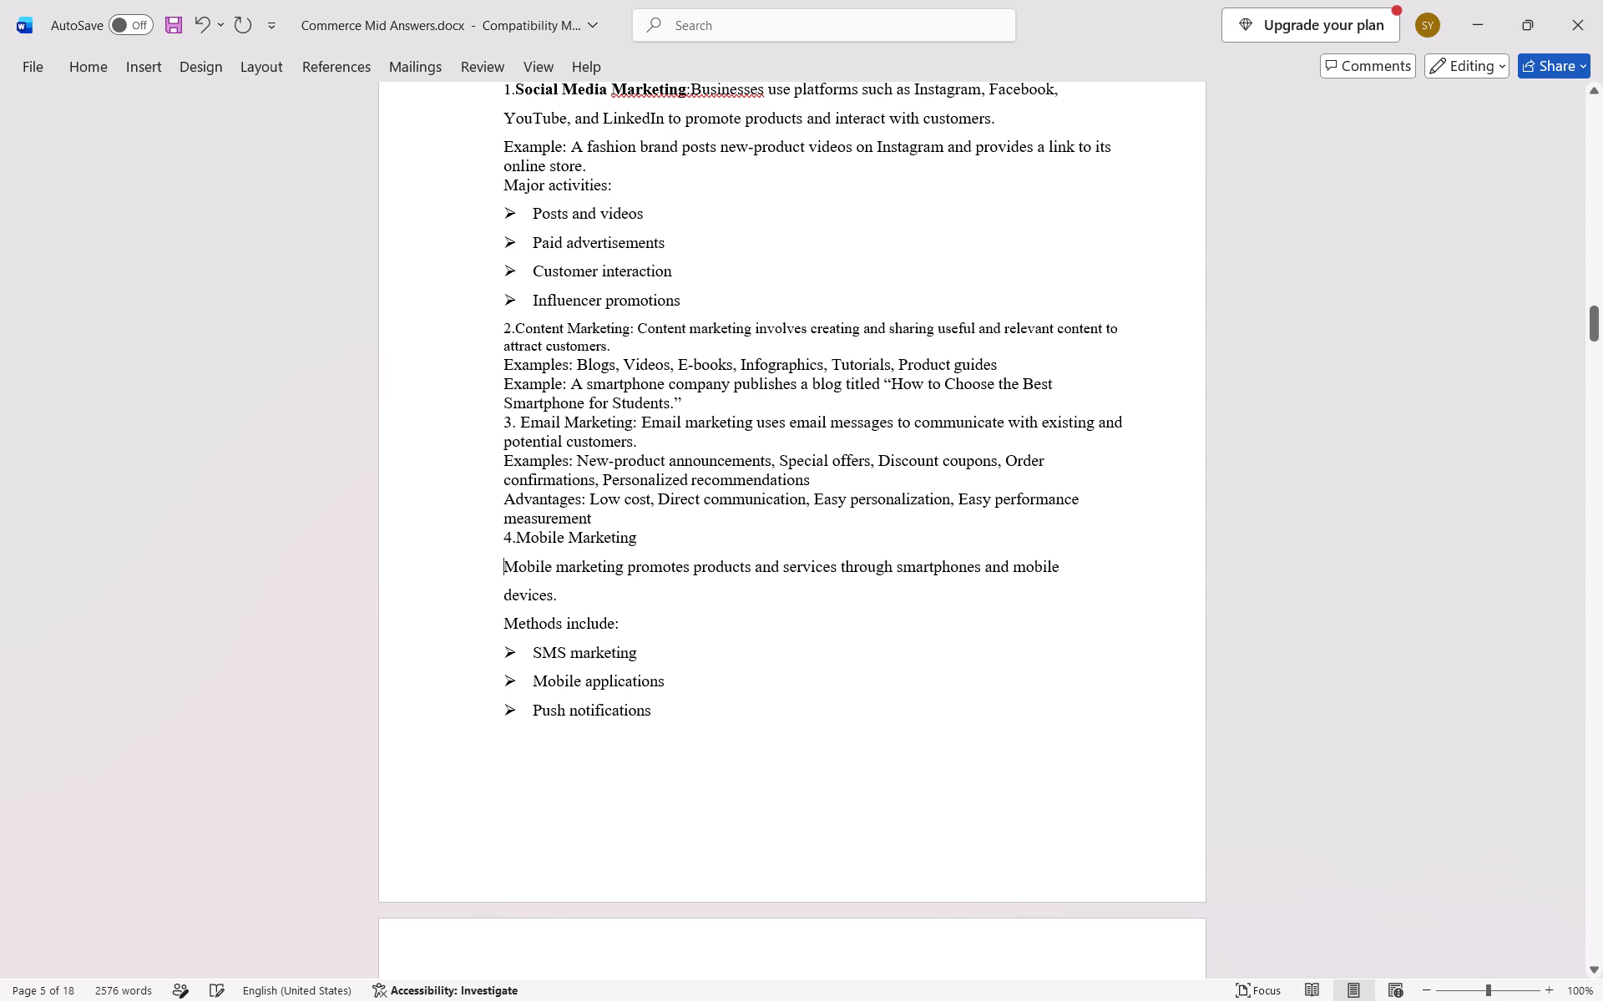
key("BackSpace")
key("BackSpace")
key("shift+colon")
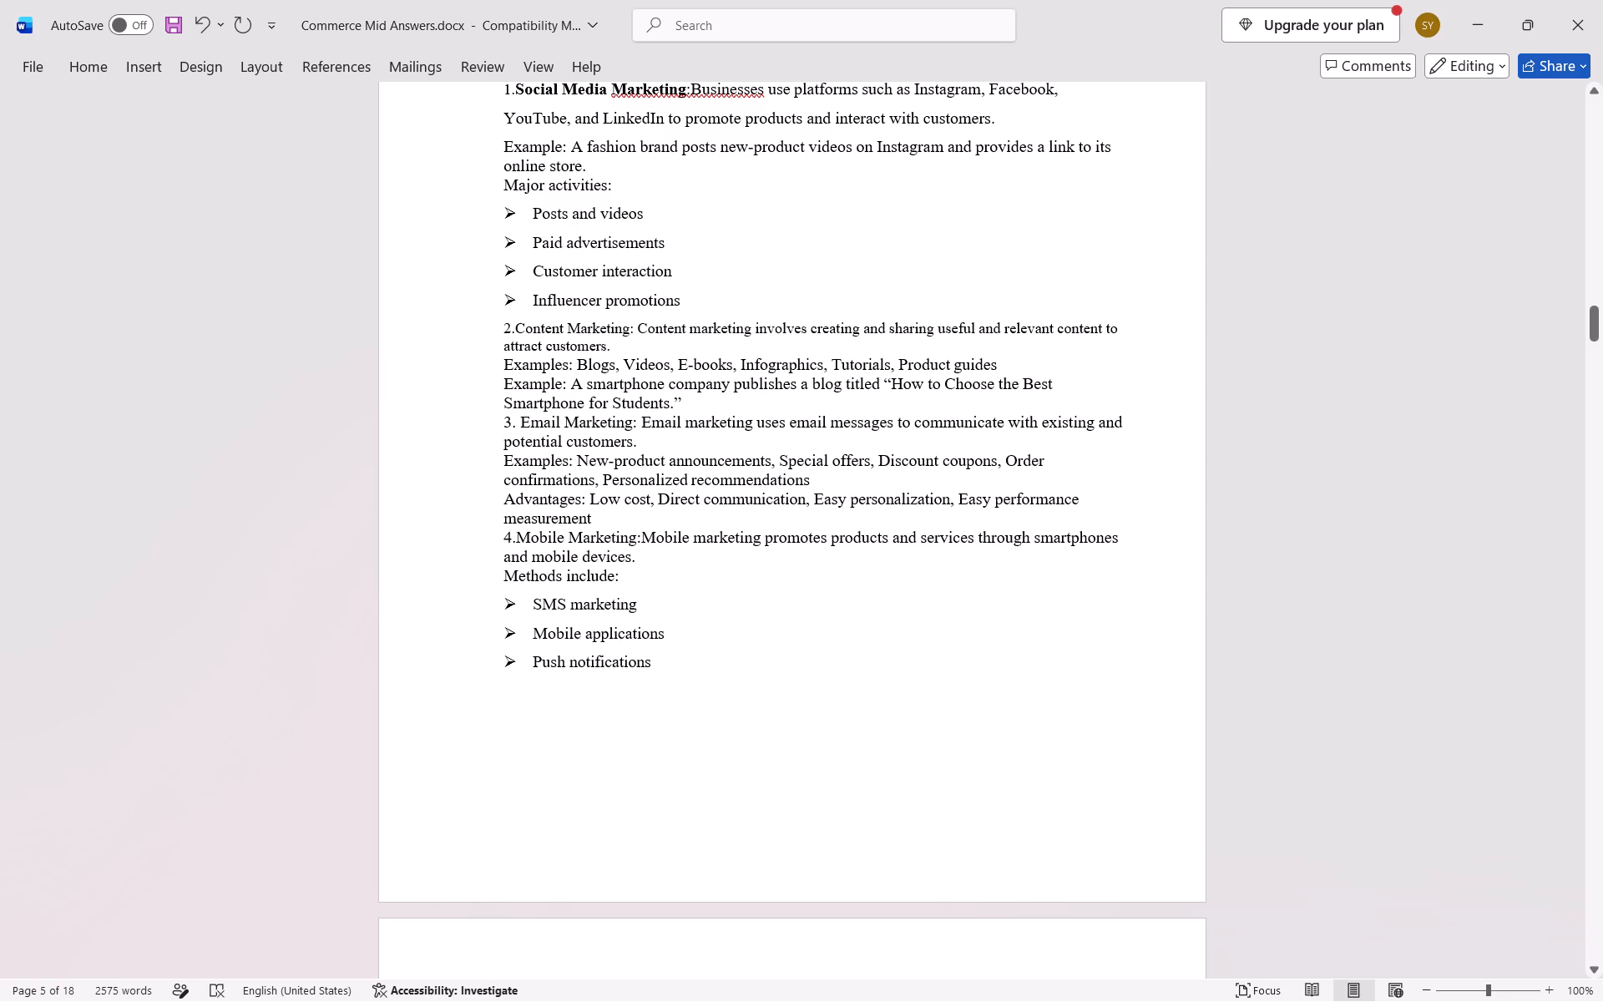
Join the "SMS marketing" bullet onto the end of the "Methods include:" line after a space.
left_click(503, 578)
key("Down")
key("BackSpace")
key("BackSpace")
key("BackSpace")
key("space")
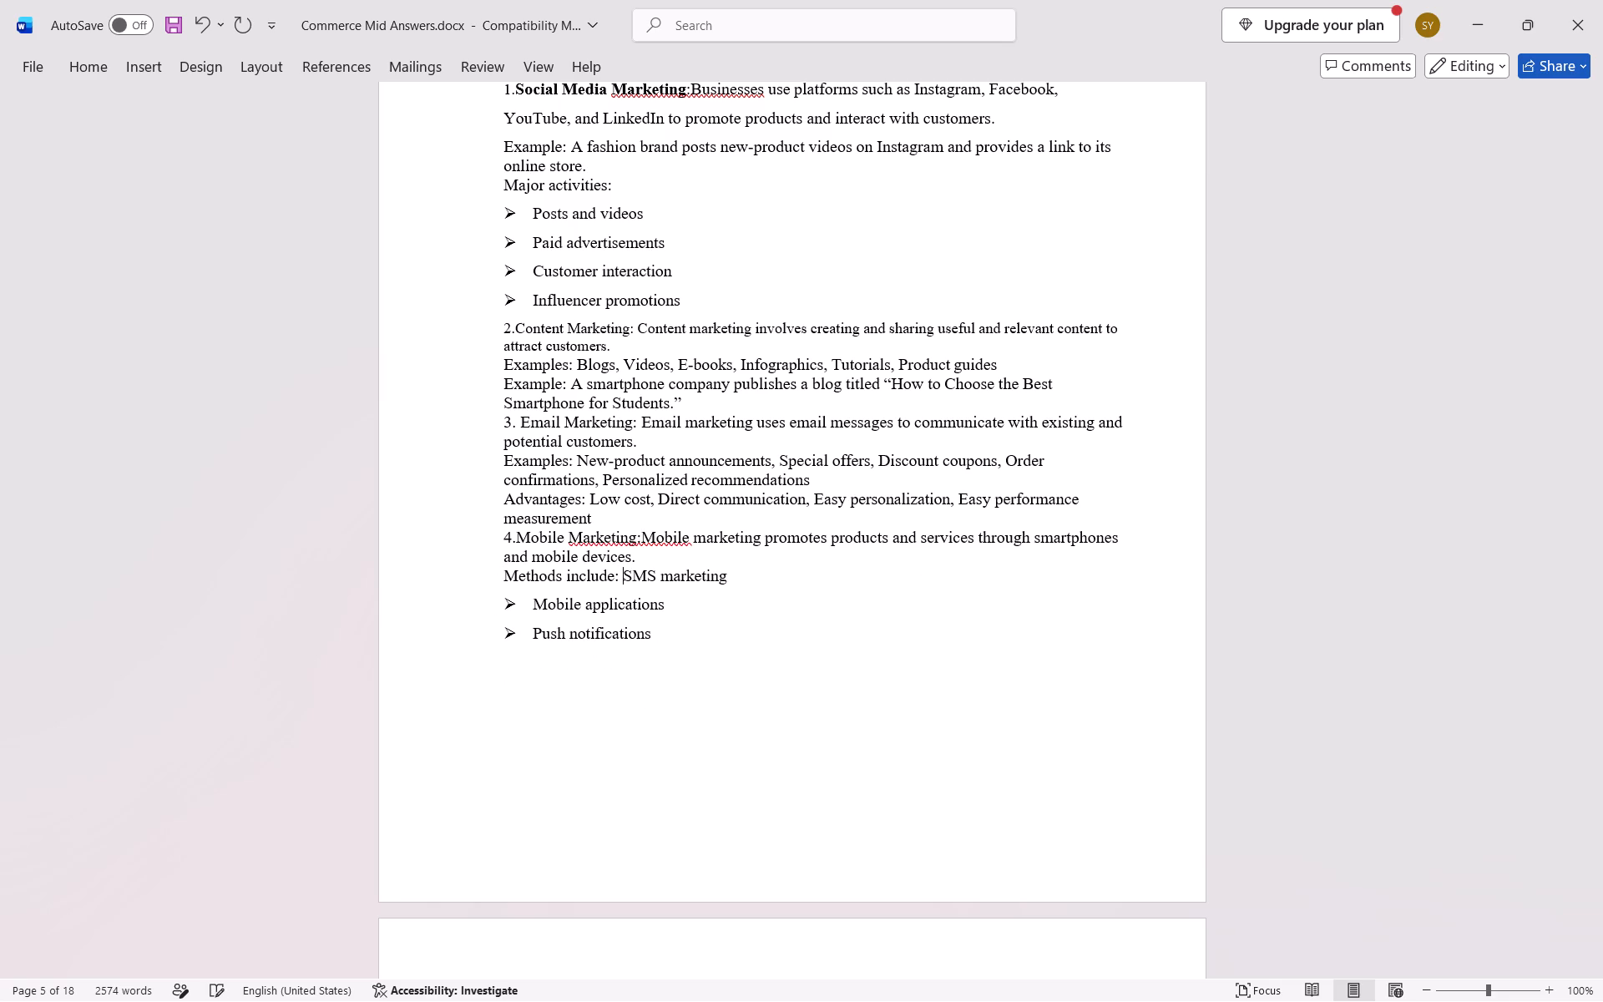
Join the "Mobile applications" bullet onto the end of the "Methods include:" line after a comma and a space.
key("Down")
key("ctrl+Left")
key("ctrl+Left")
key("bracketright")
key("BackSpace")
key("BackSpace")
key("BackSpace")
key("BackSpace")
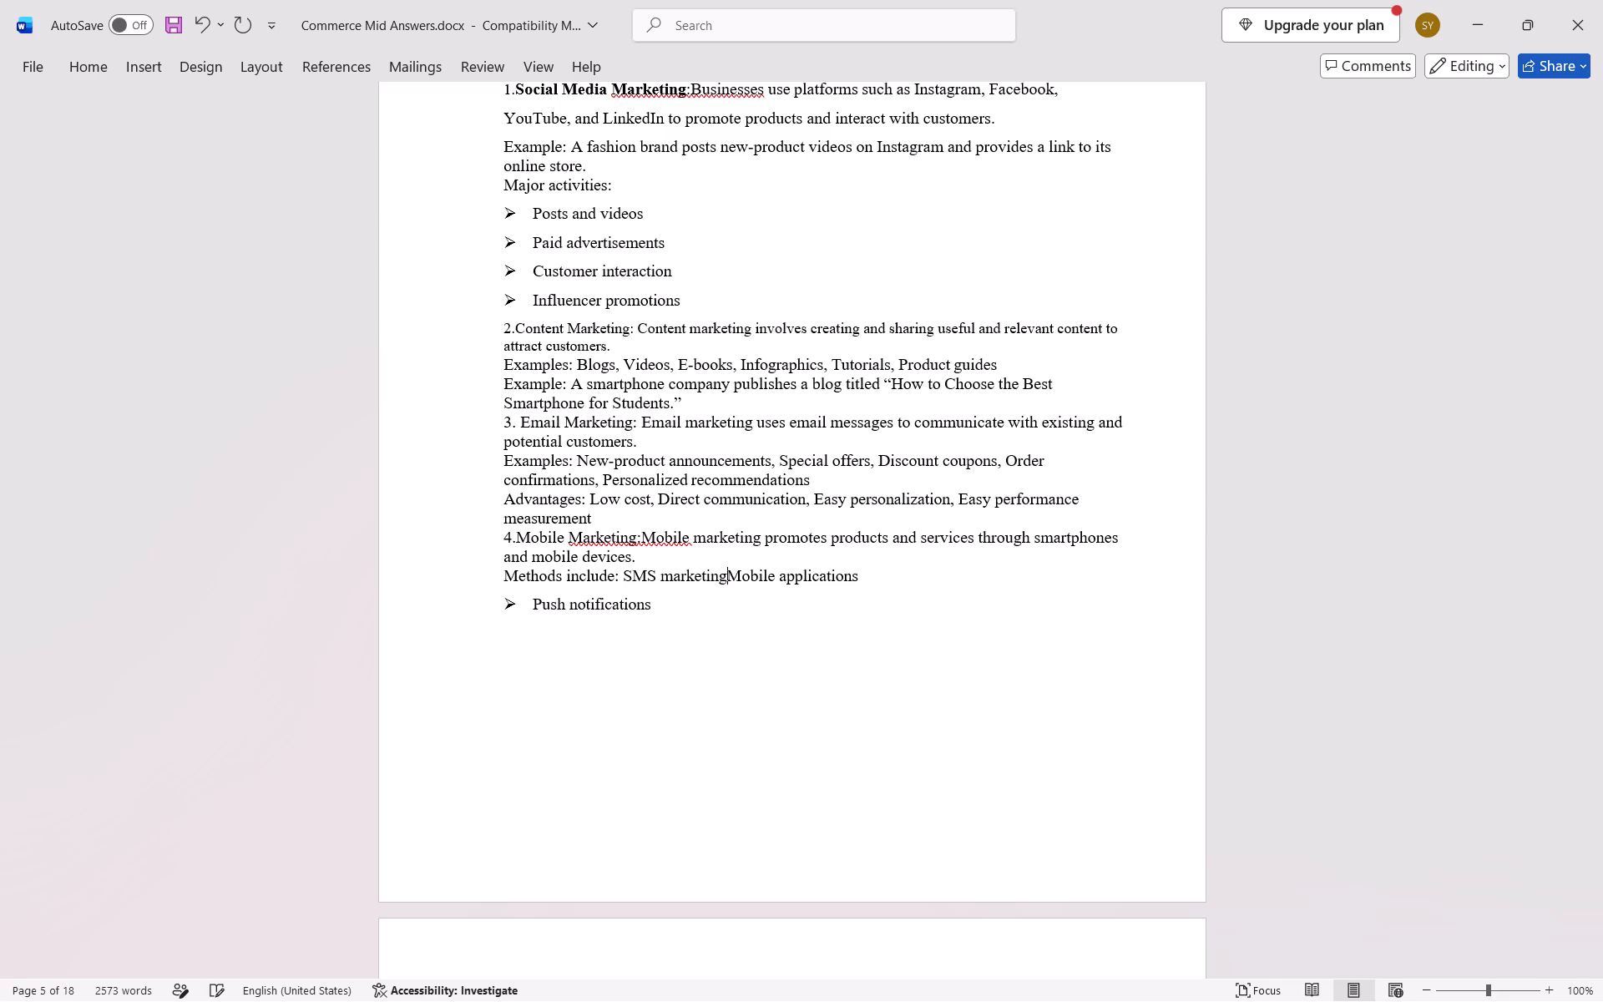
key("comma")
key("space")
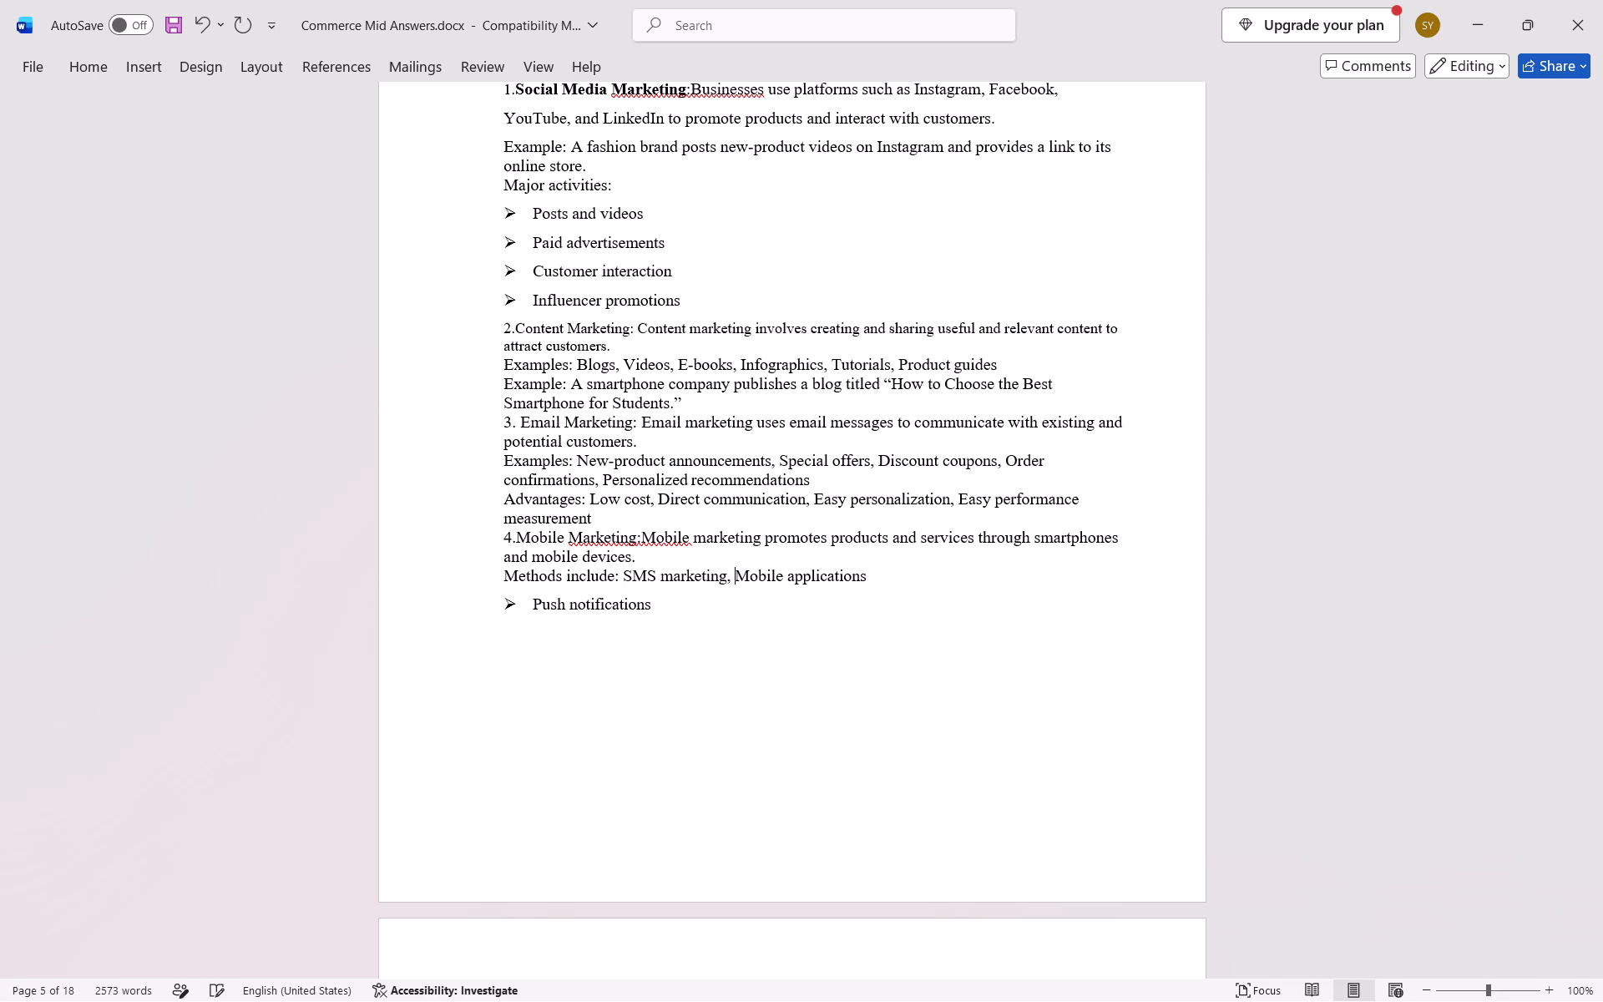
Join the "Push notifications" bullet onto the end of the "Methods include:" line after a comma and a space.
key("Down")
key("ctrl+Left")
key("ctrl+Left")
key("ctrl+Left")
key("BackSpace")
key("BackSpace")
key("BackSpace")
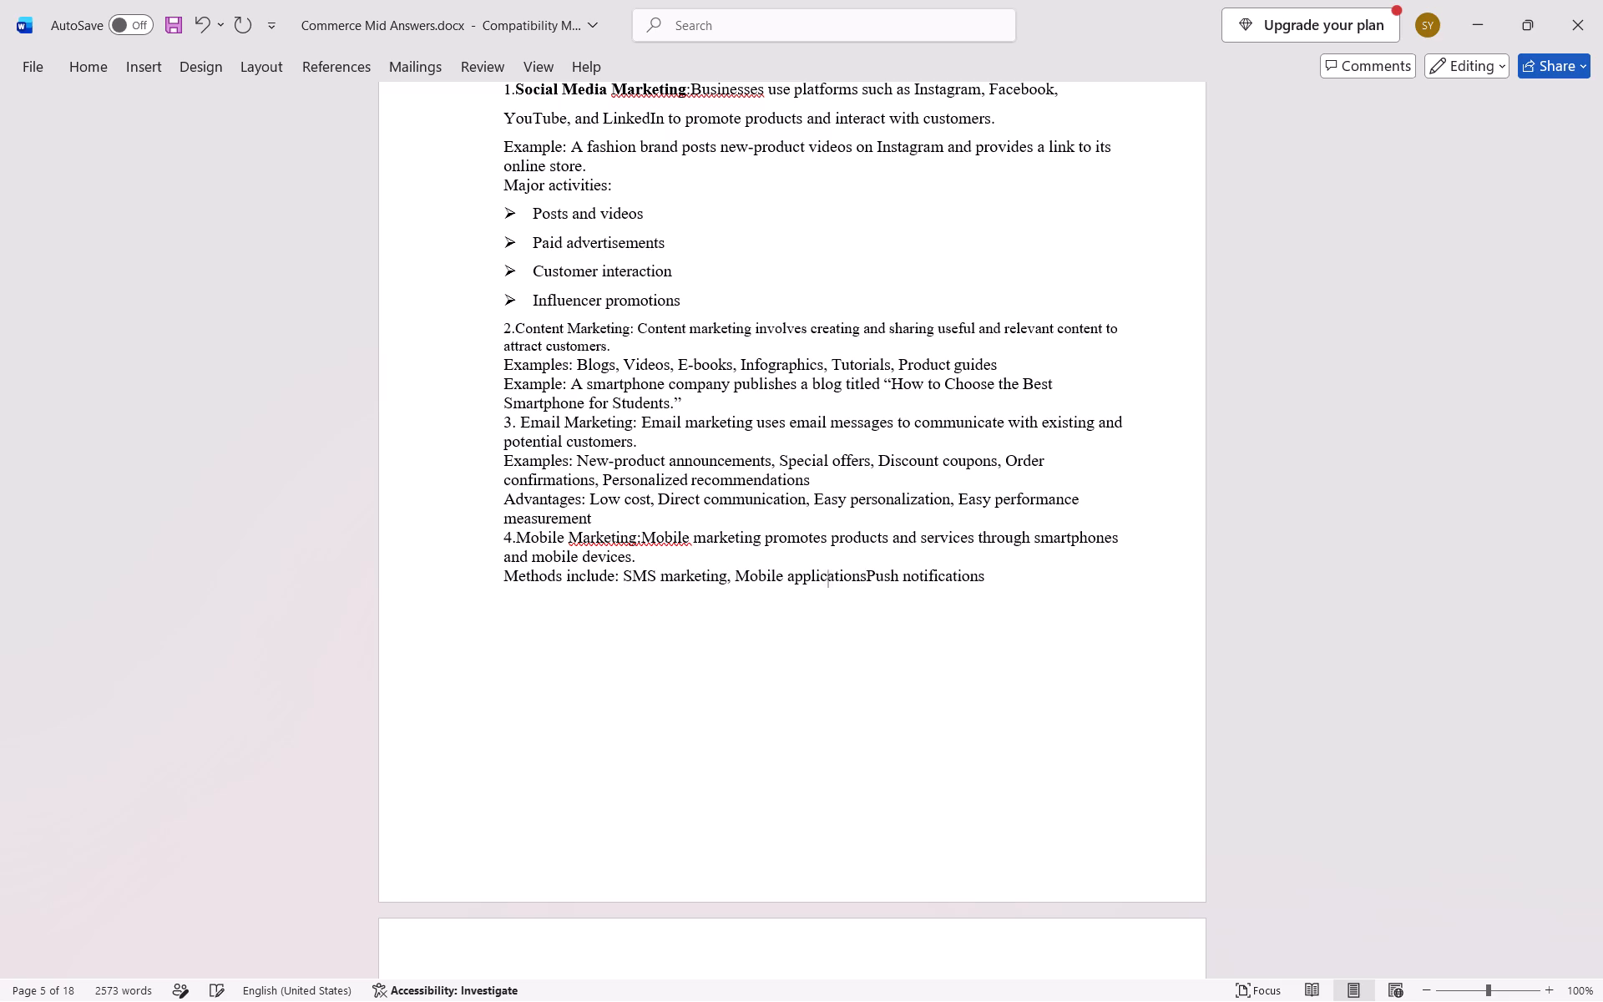
type(",")
key("space")
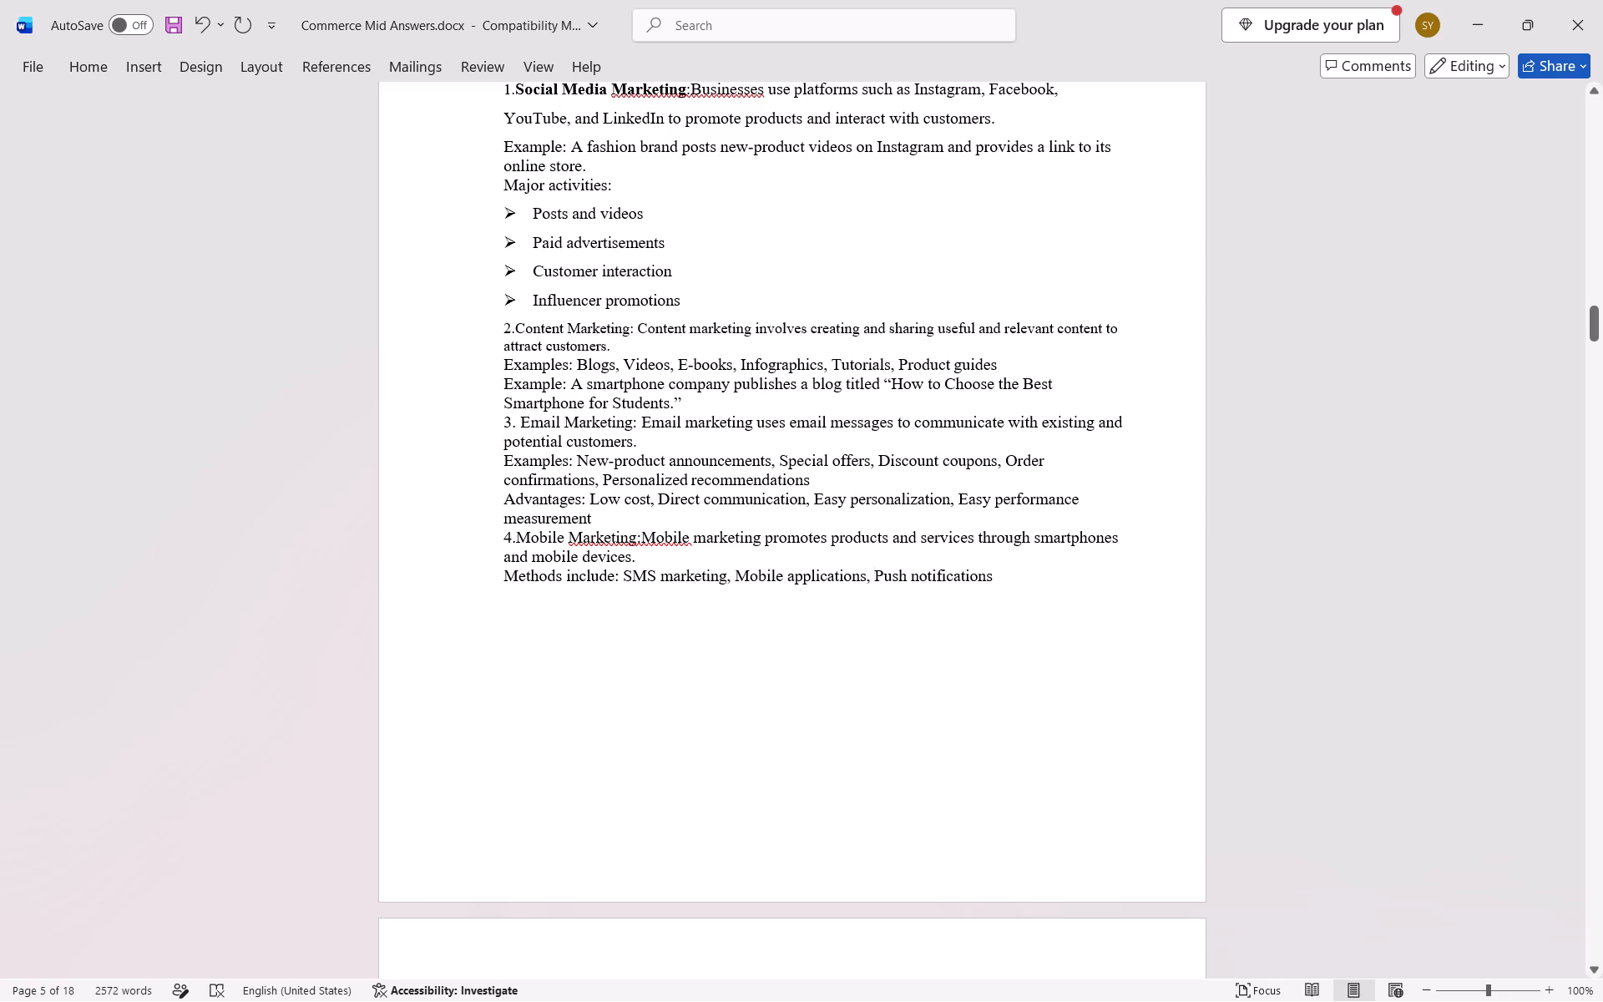
Add a space after the colon in "4.Mobile Marketing:".
left_click(649, 548)
key("Up")
key("Right")
key("space")
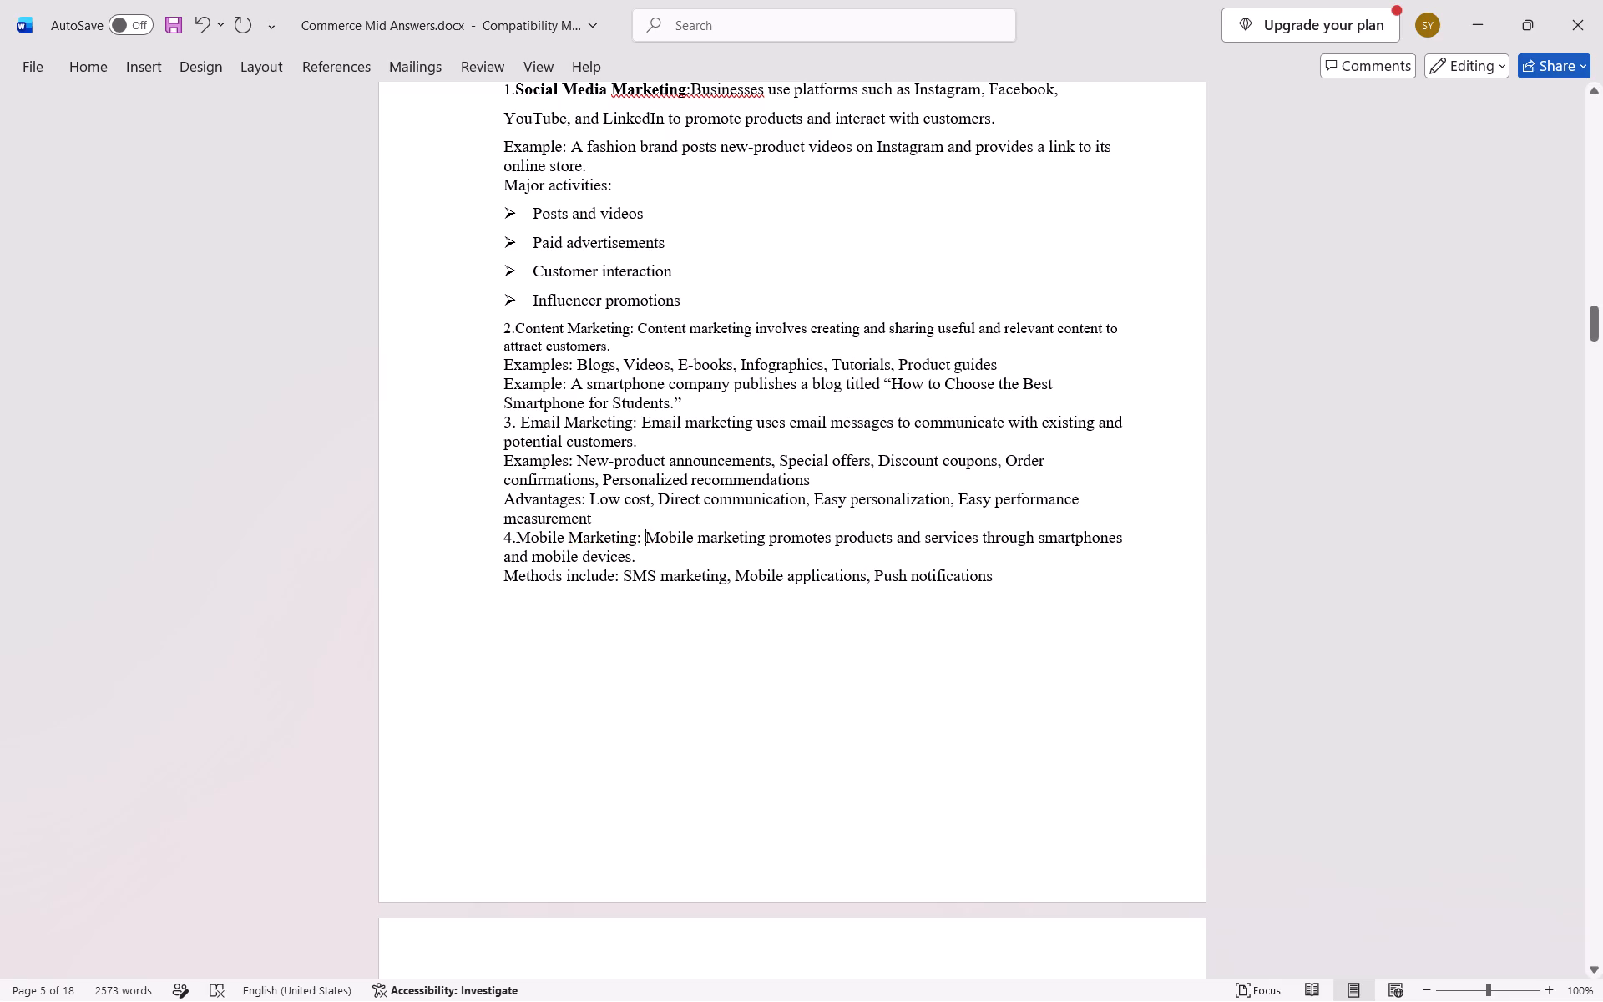
Remove the bullet marker from "Posts and videos" under the Social Media Marketing "Major activities:" line.
scroll(619, 362, "up", 1)
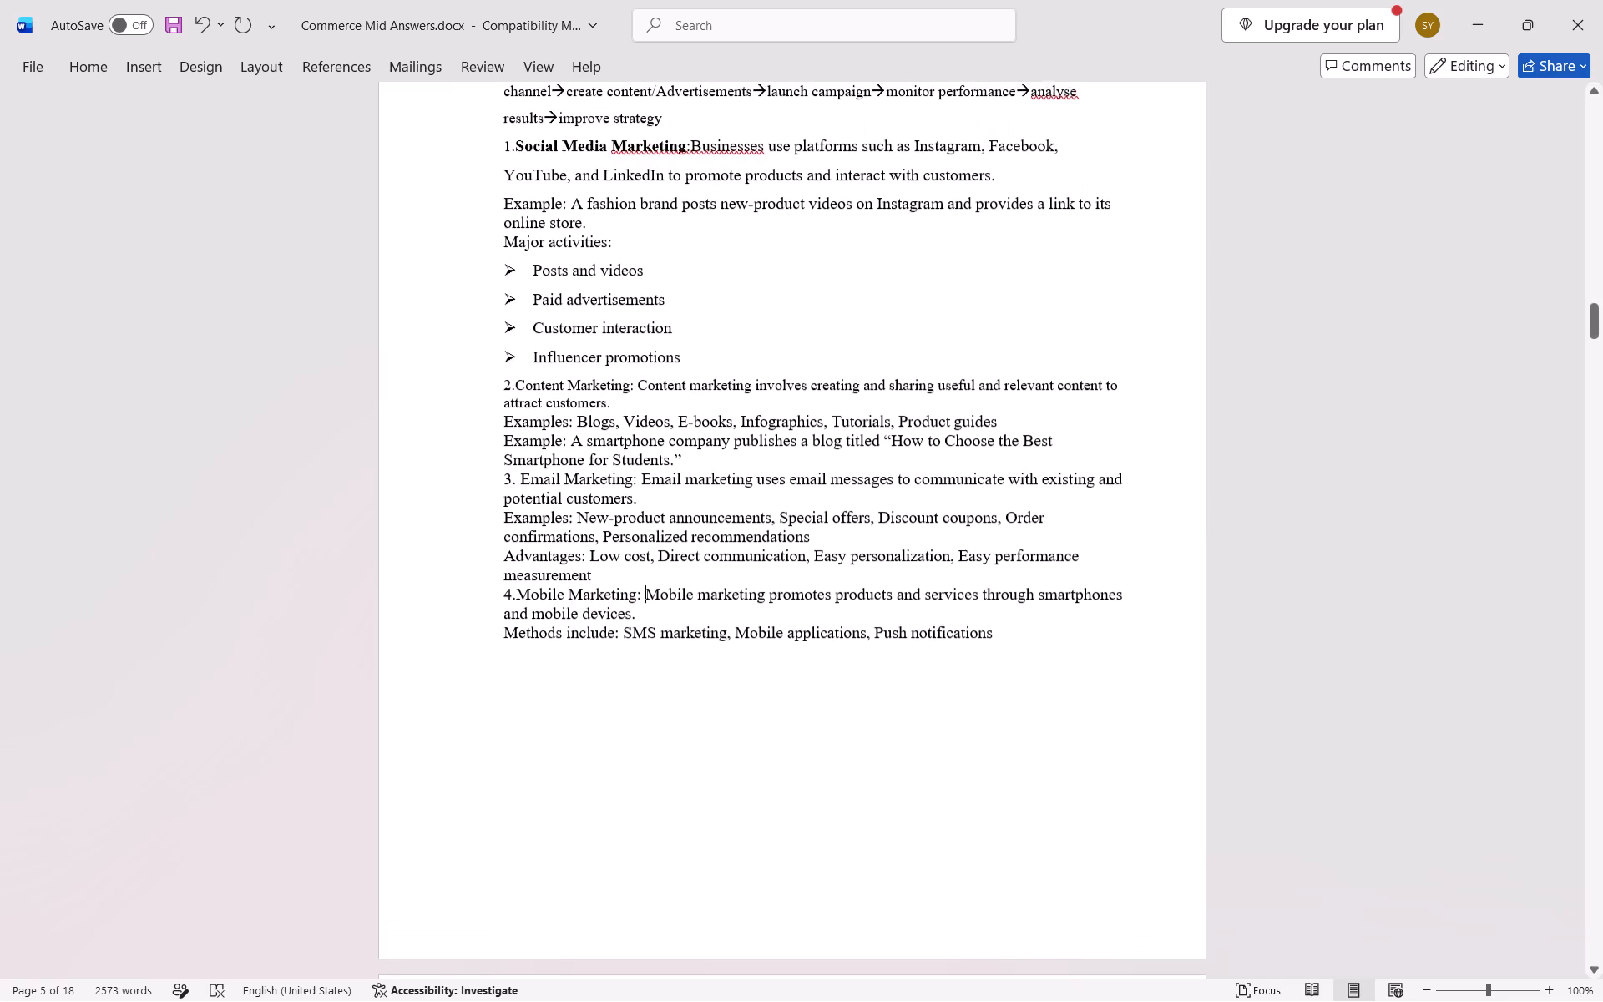
scroll(619, 362, "up", 1)
left_click(531, 278)
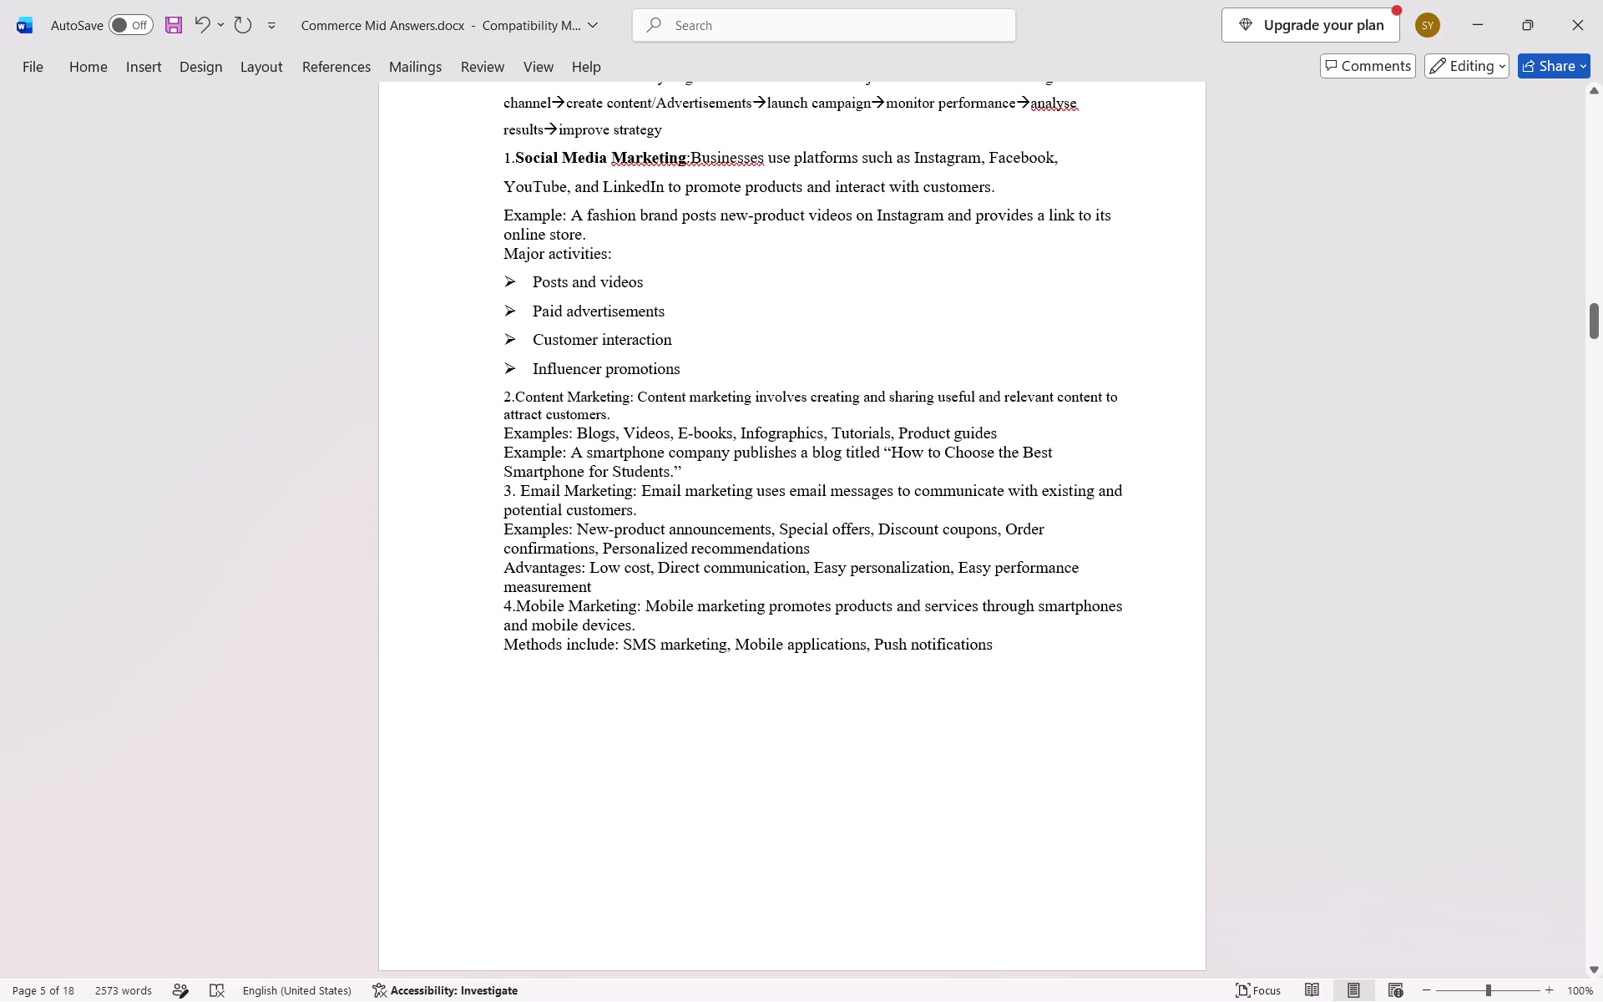
key("BackSpace")
Merge the Social Media Marketing "Example:" paragraph into the description above it, starting it on a new line.
left_click(506, 215)
key("BackSpace")
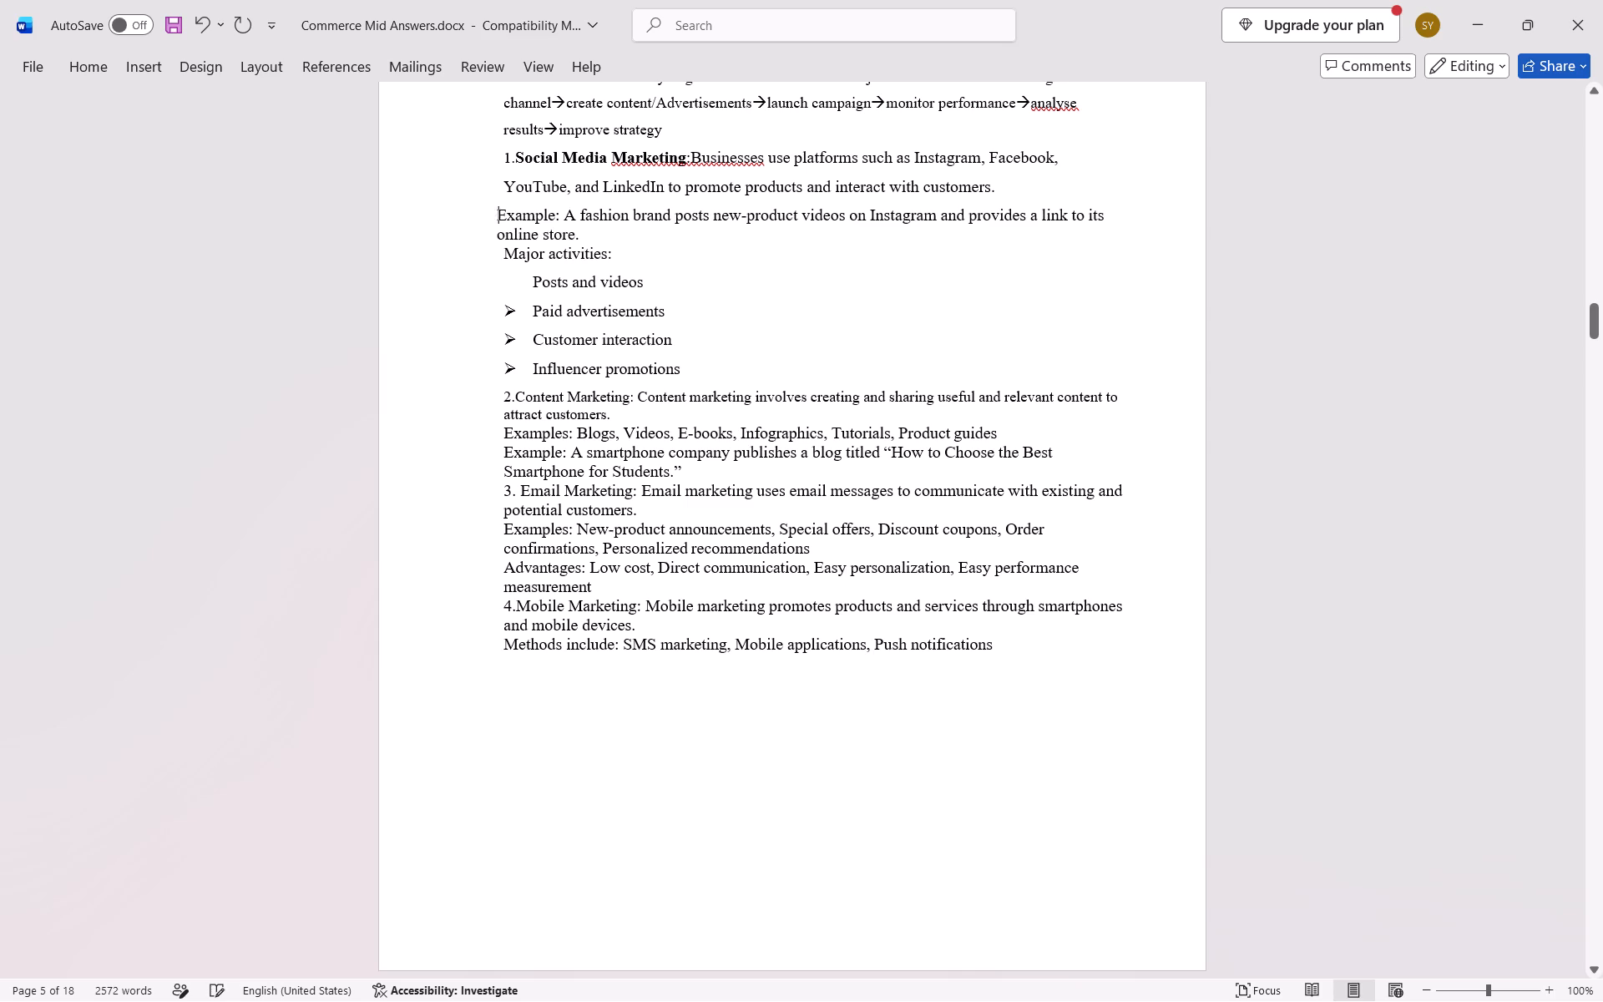
key("BackSpace")
key("shift+Return")
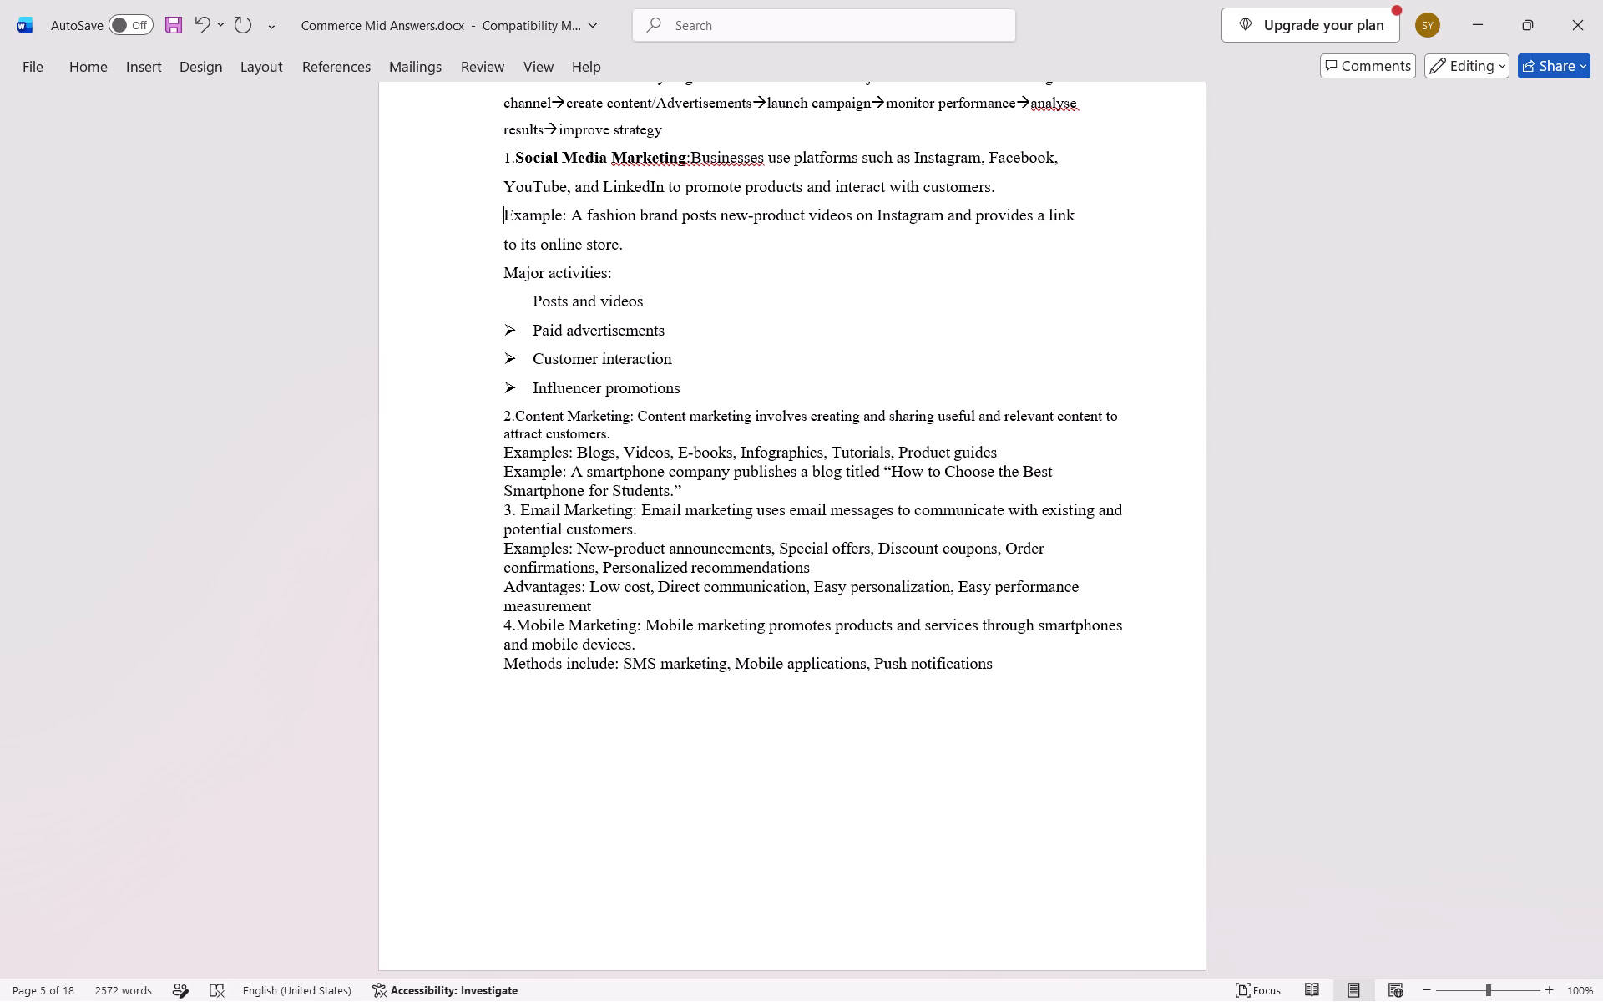
Join "Posts and videos" onto the end of the "Major activities:" line after a space.
key("Down")
key("Down")
key("Down")
key("BackSpace")
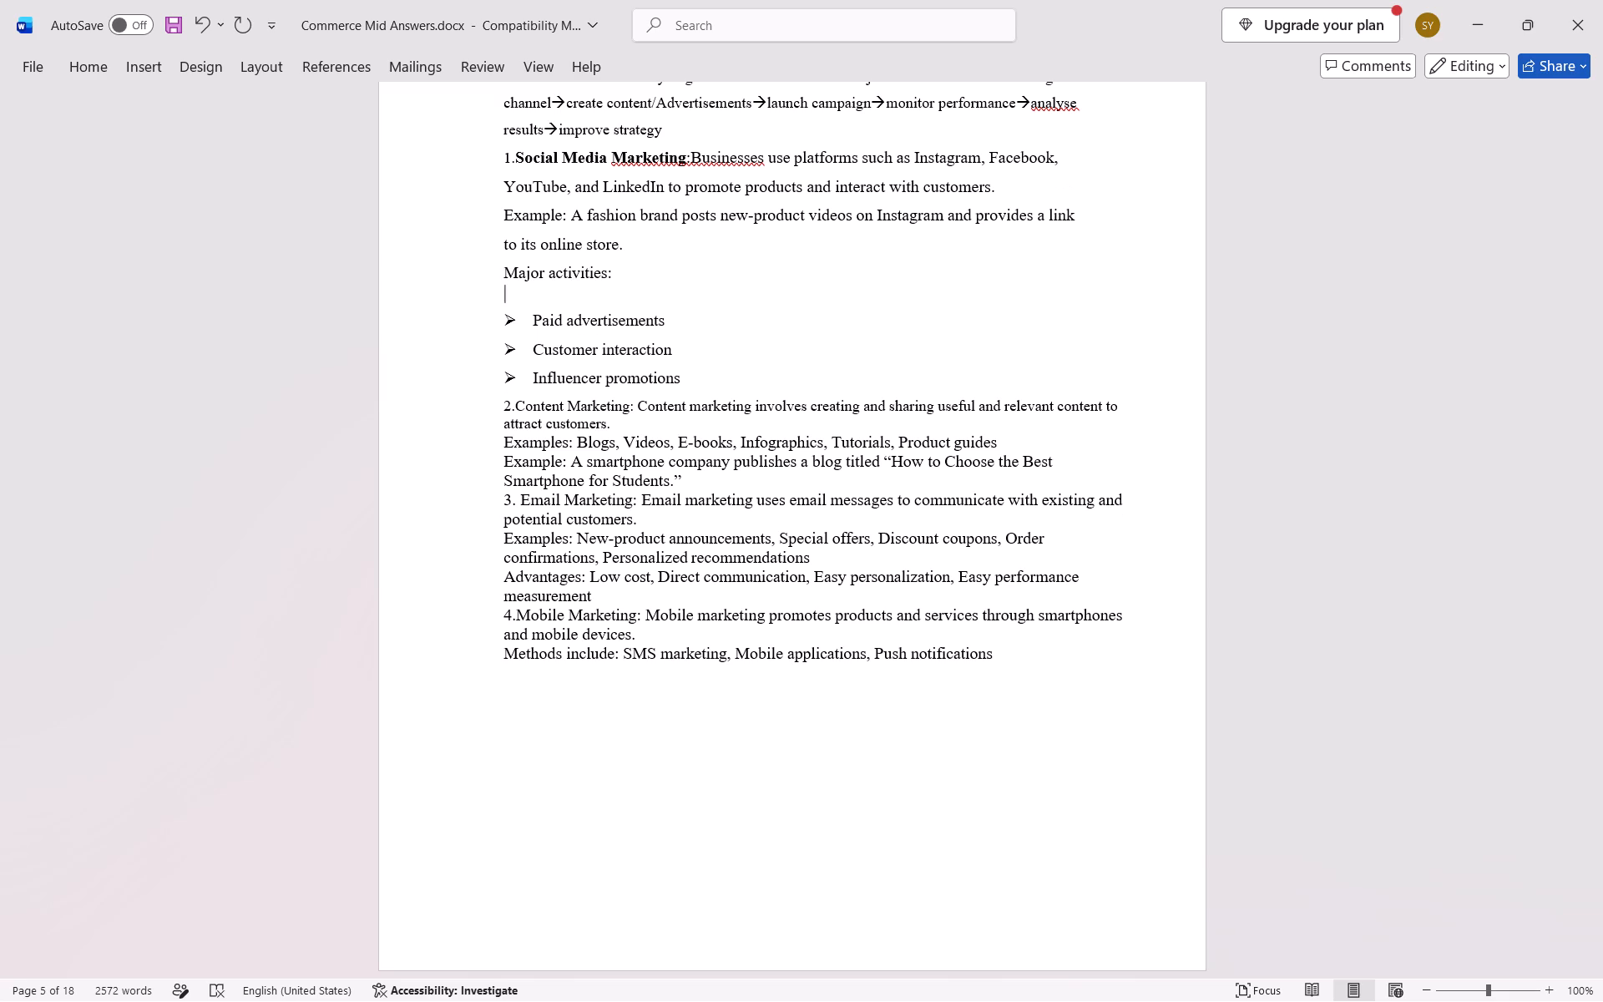
key("BackSpace")
key("space")
Join the "Paid advertisements" bullet onto the end of the "Major activities:" line after a comma and a space.
key("Down")
key("ctrl+Left")
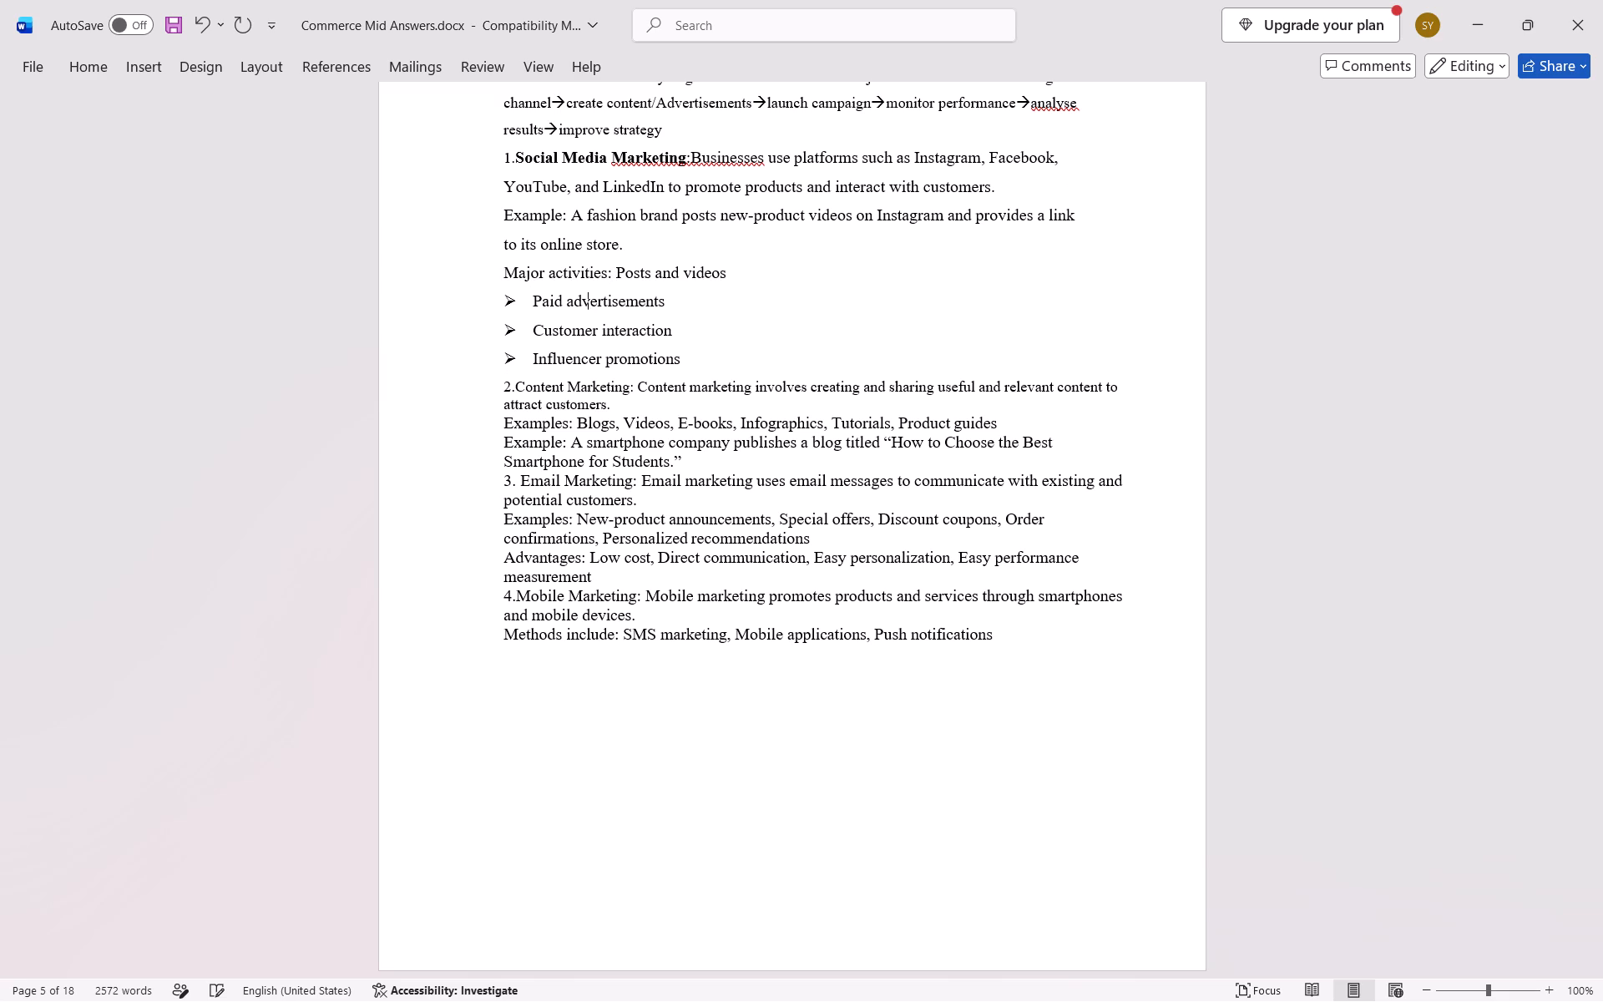
key("ctrl+Left")
key("BackSpace")
key("BackSpace")
key("BackSpace")
type(",")
key("space")
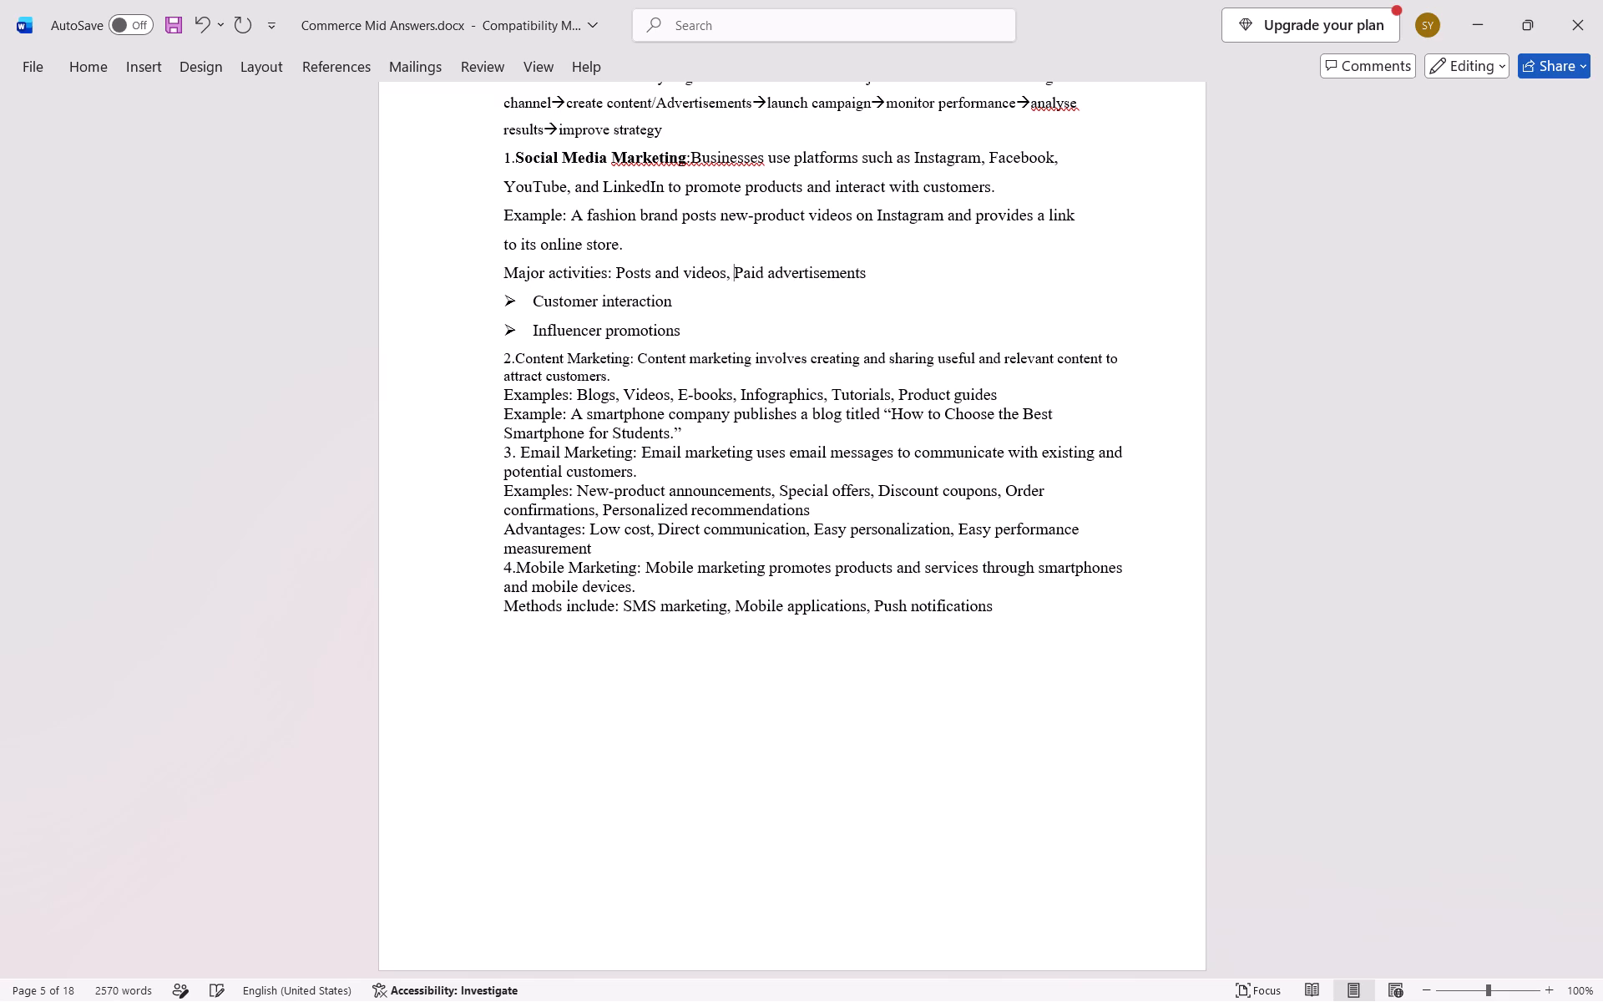
Join the "Customer interaction" bullet onto the end of the "Major activities:" line after a comma and a space.
key("Down")
key("ctrl+Left")
key("ctrl+Left")
key("BackSpace")
key("BackSpace")
key("BackSpace")
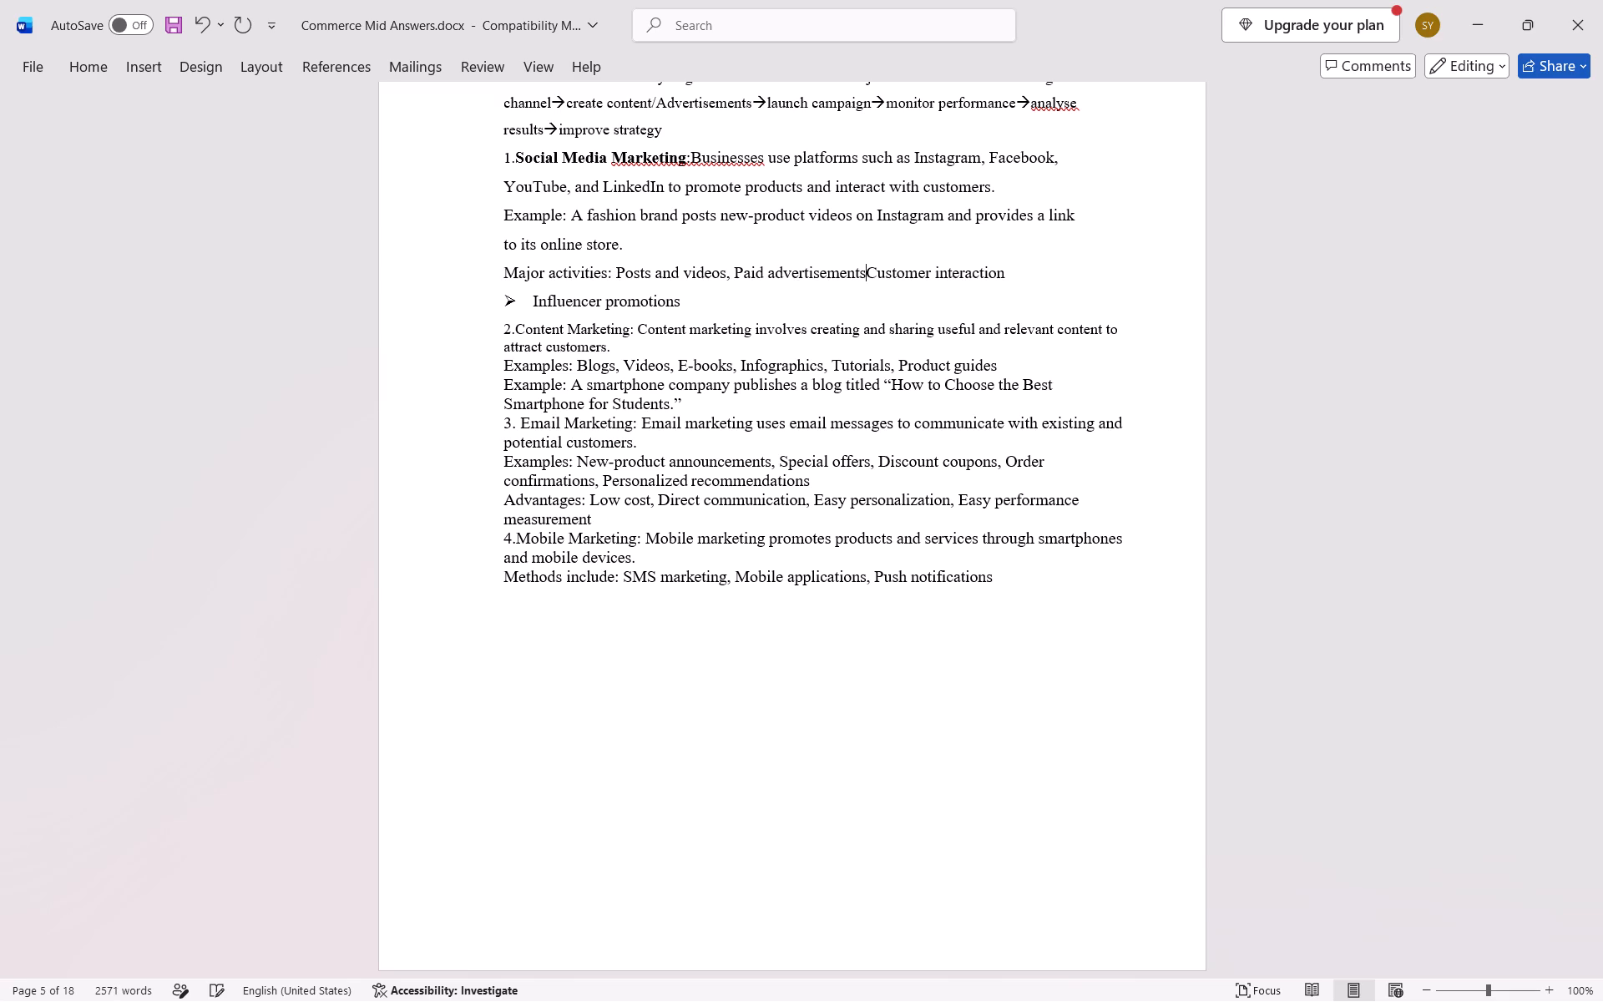
type(",")
key("space")
Join the "Influencer promotions" bullet onto the end of the "Major activities:" line after a comma and a space.
key("ctrl+Down")
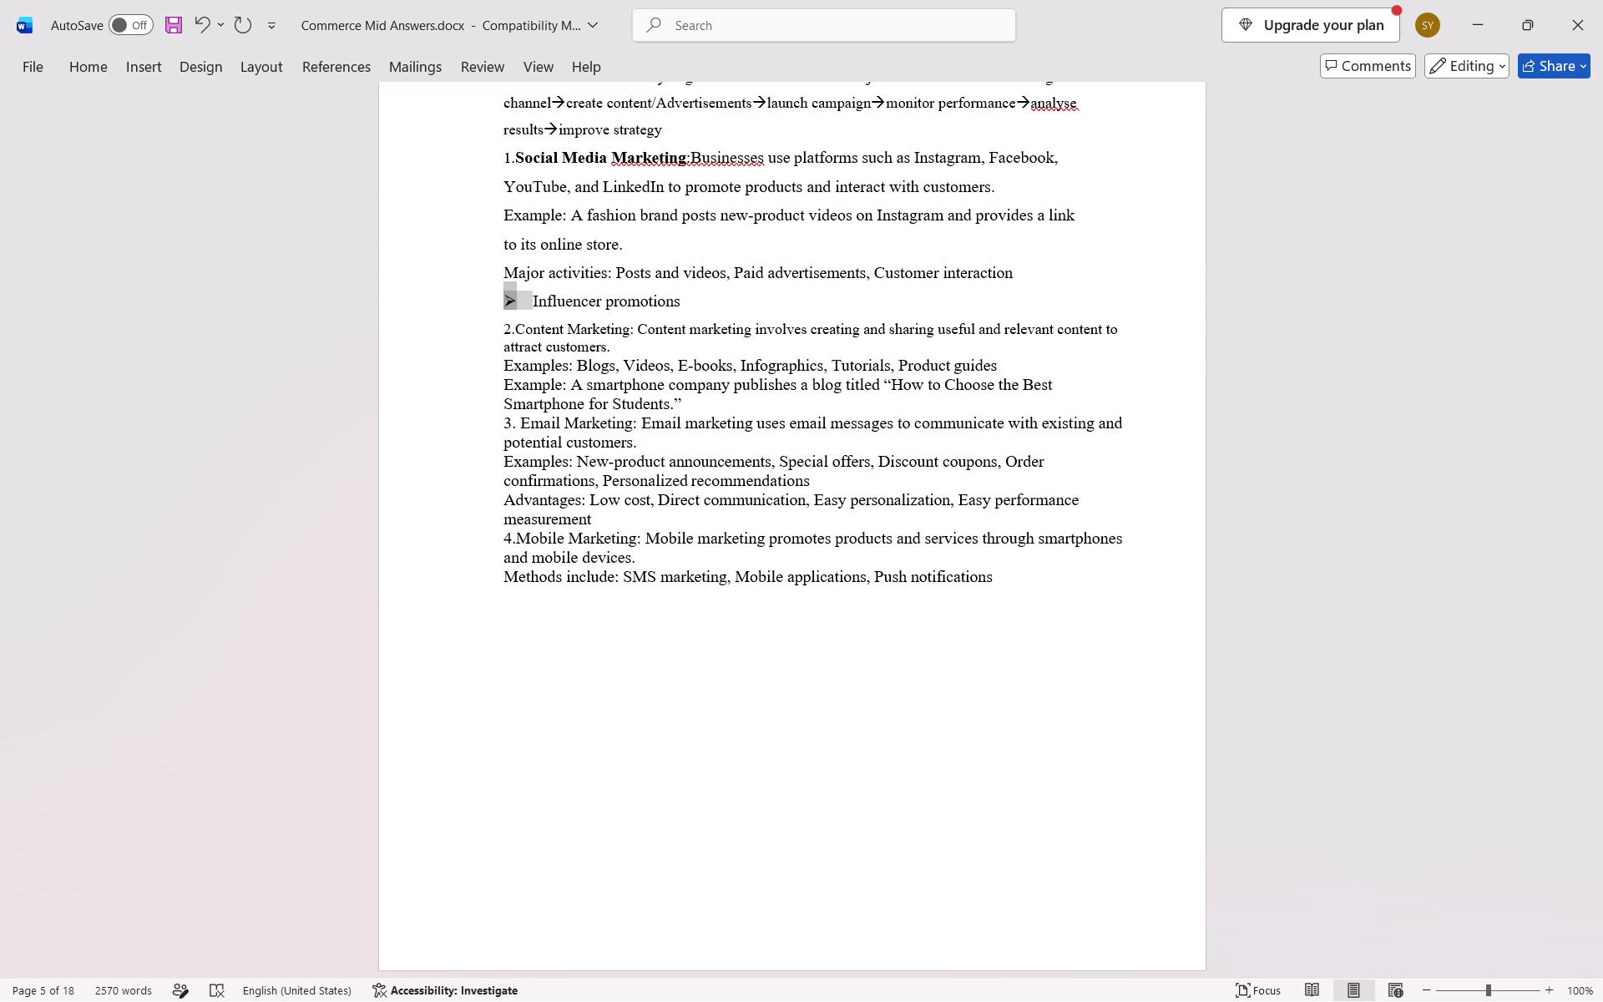
left_click(472, 219)
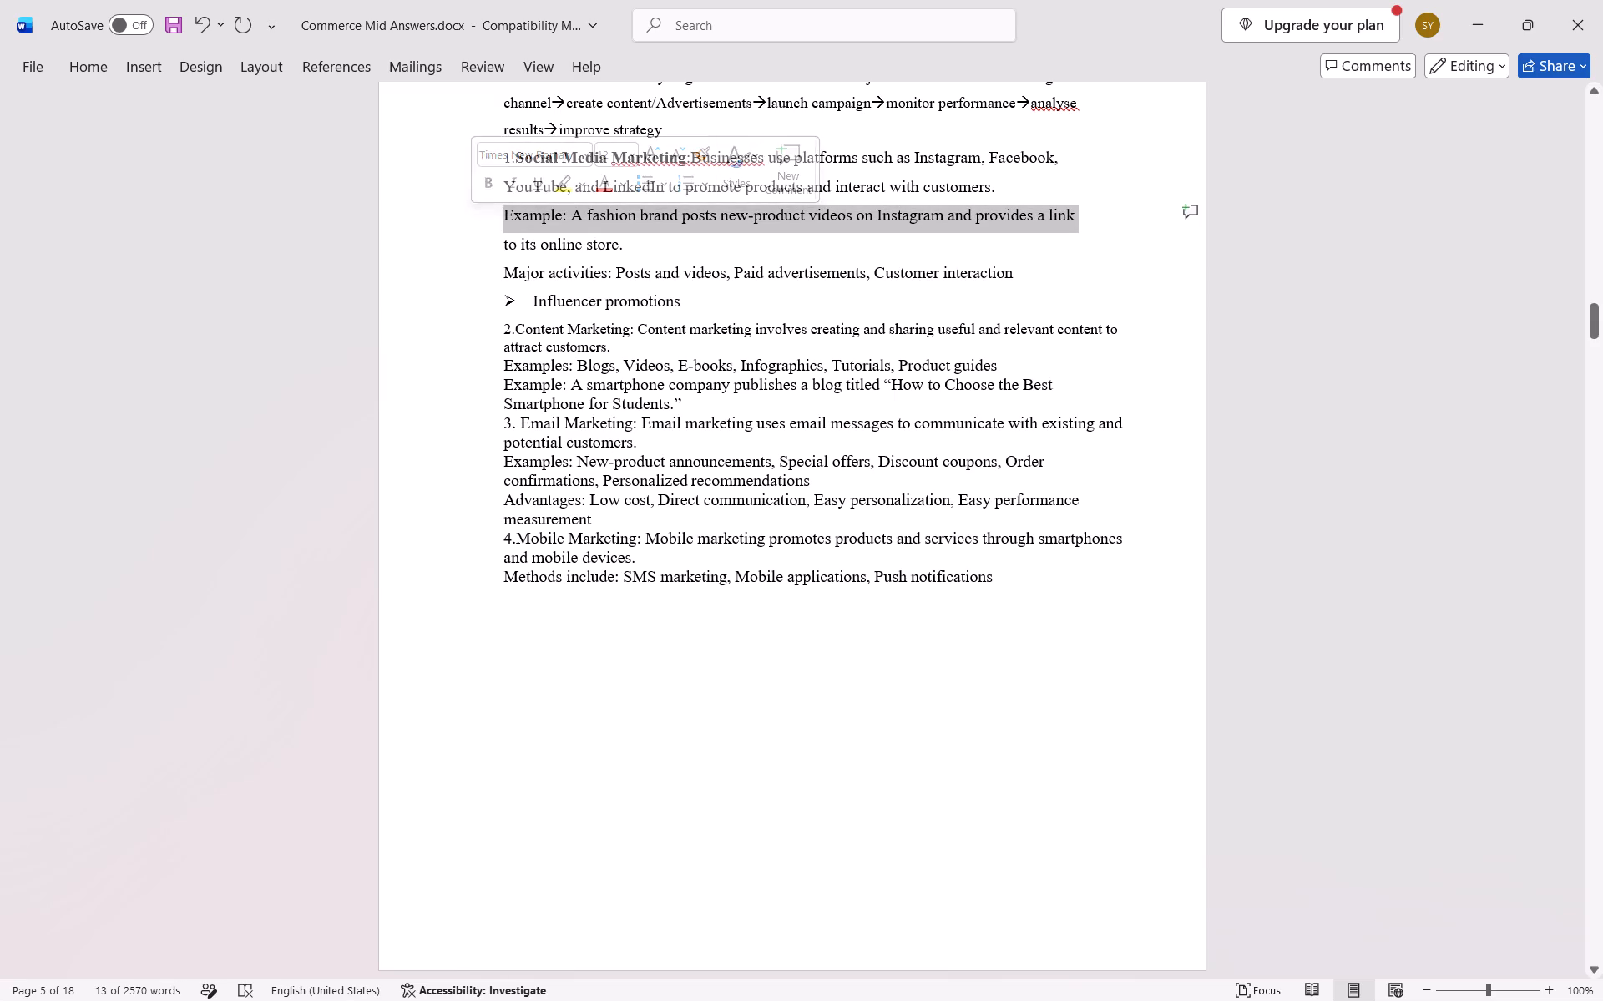
left_click(531, 304)
key("BackSpace")
key("BackSpace")
key("BackSpace")
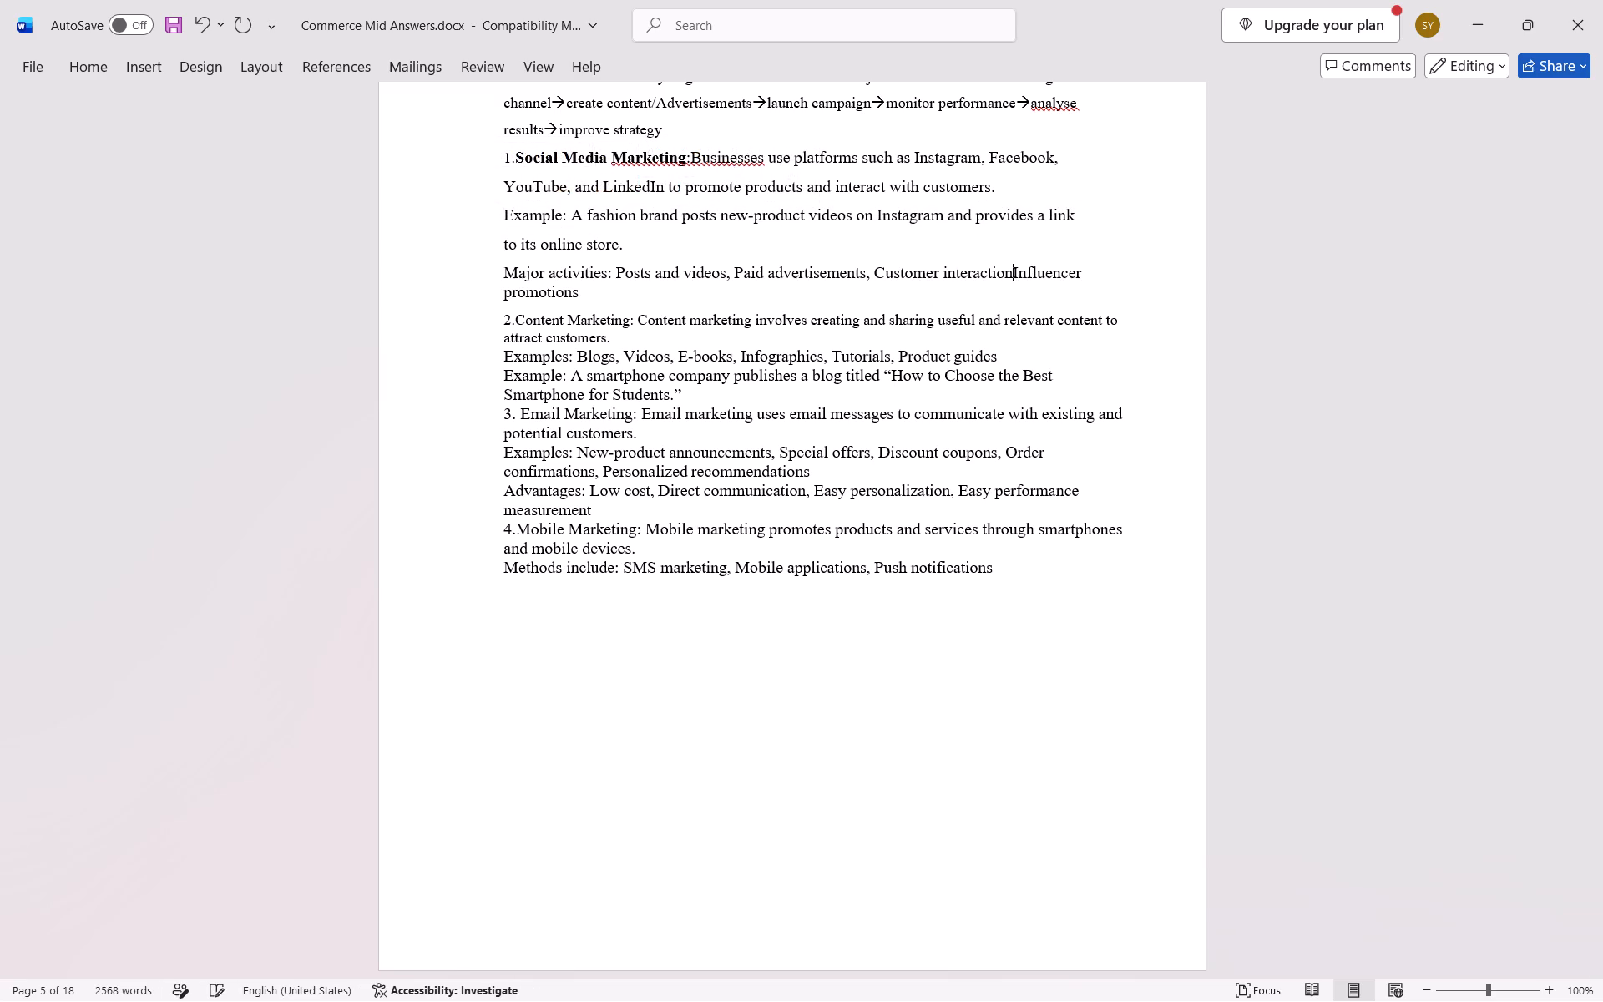
type(",")
key("space")
Merge the "2.Content Marketing:" paragraph into the "Major activities:" paragraph above it, starting it on a new line.
key("Down")
key("Down")
key("ctrl+Left")
key("ctrl+Left")
key("ctrl+Left")
key("ctrl+Left")
key("ctrl+Left")
key("ctrl+Left")
key("ctrl+Left")
key("ctrl+Left")
key("ctrl+Left")
key("ctrl+Left")
key("ctrl+Left")
key("ctrl+Left")
key("ctrl+Left")
key("Left")
key("BackSpace")
key("BackSpace")
key("shift+Return")
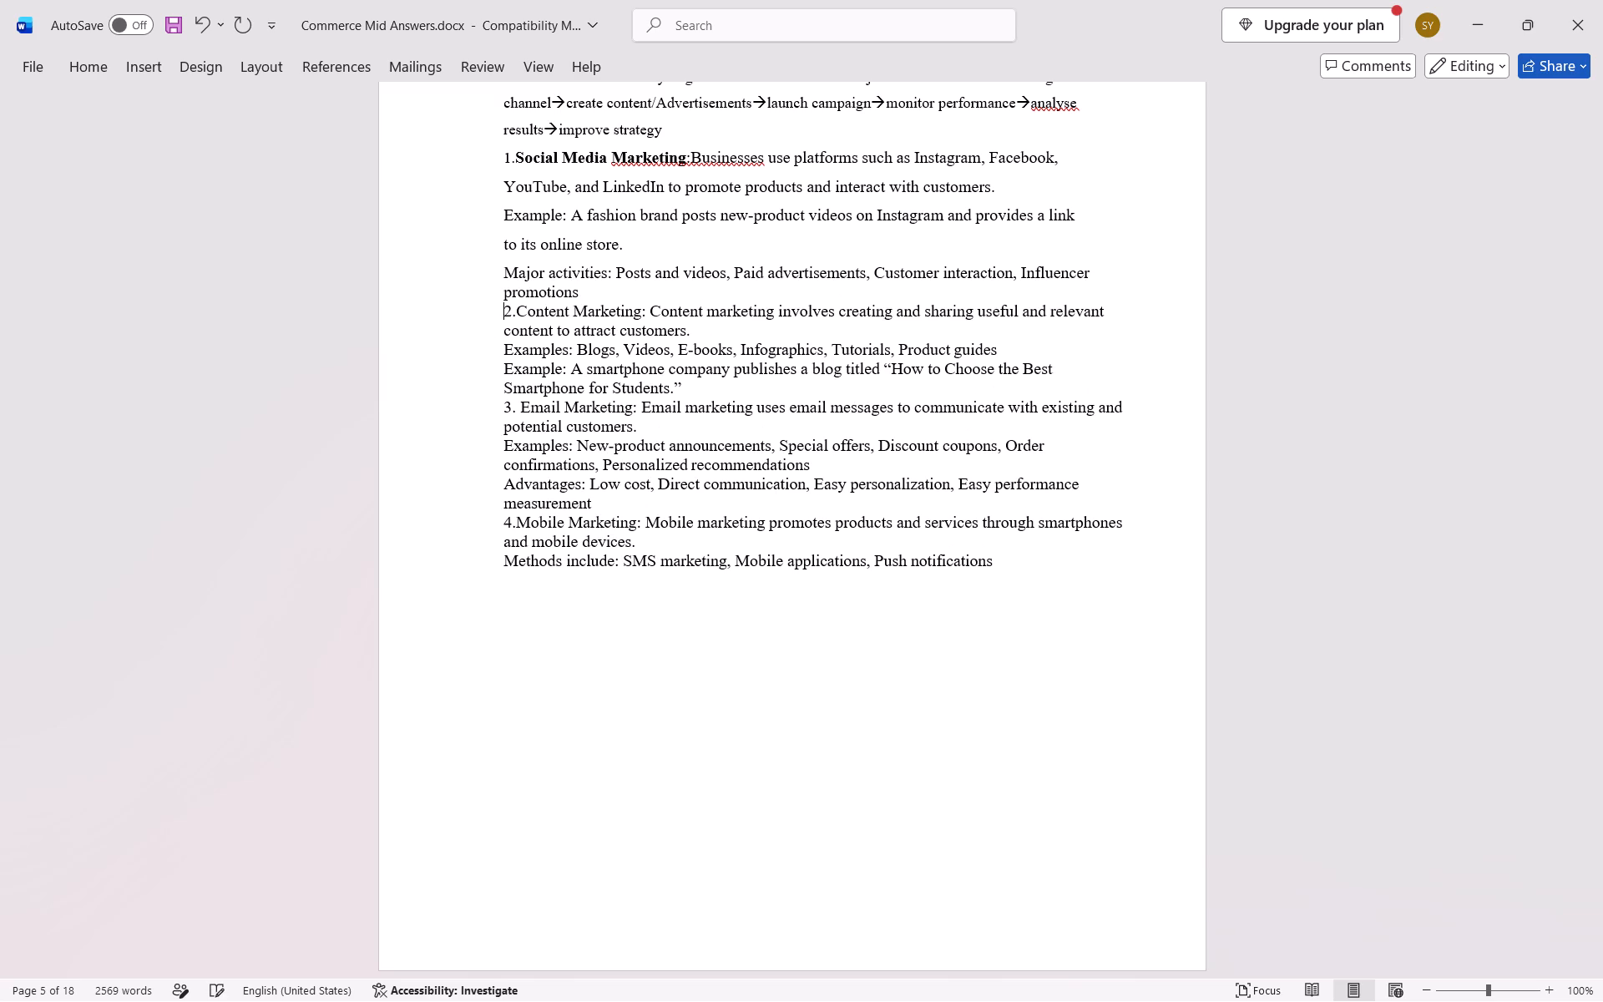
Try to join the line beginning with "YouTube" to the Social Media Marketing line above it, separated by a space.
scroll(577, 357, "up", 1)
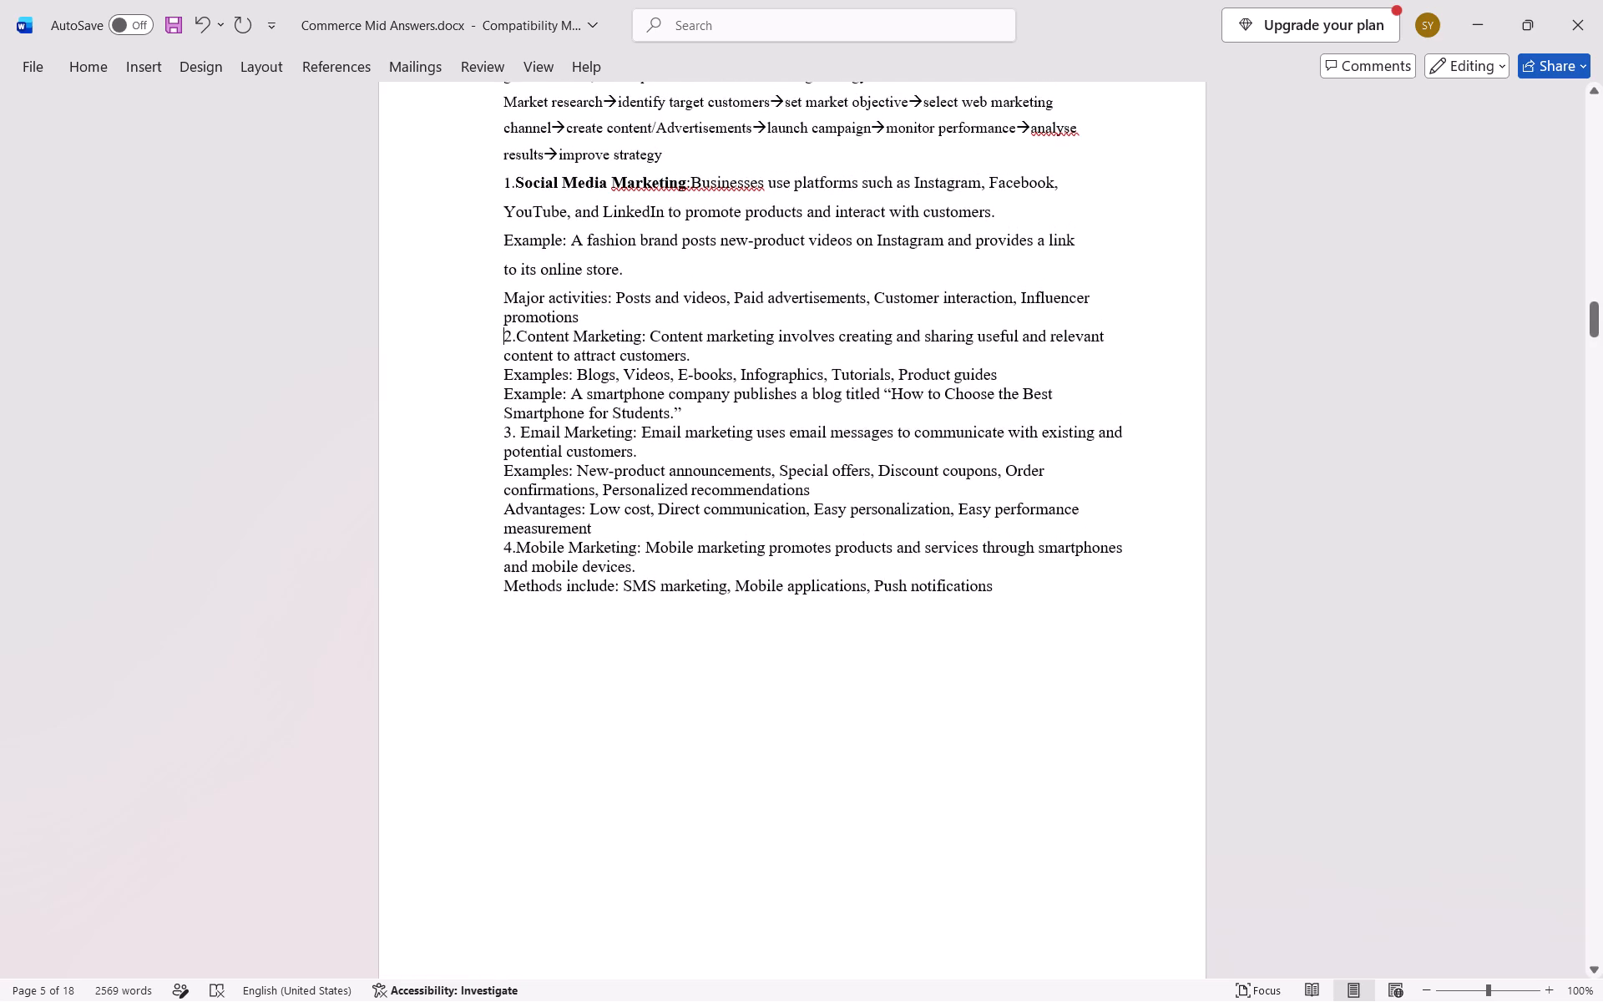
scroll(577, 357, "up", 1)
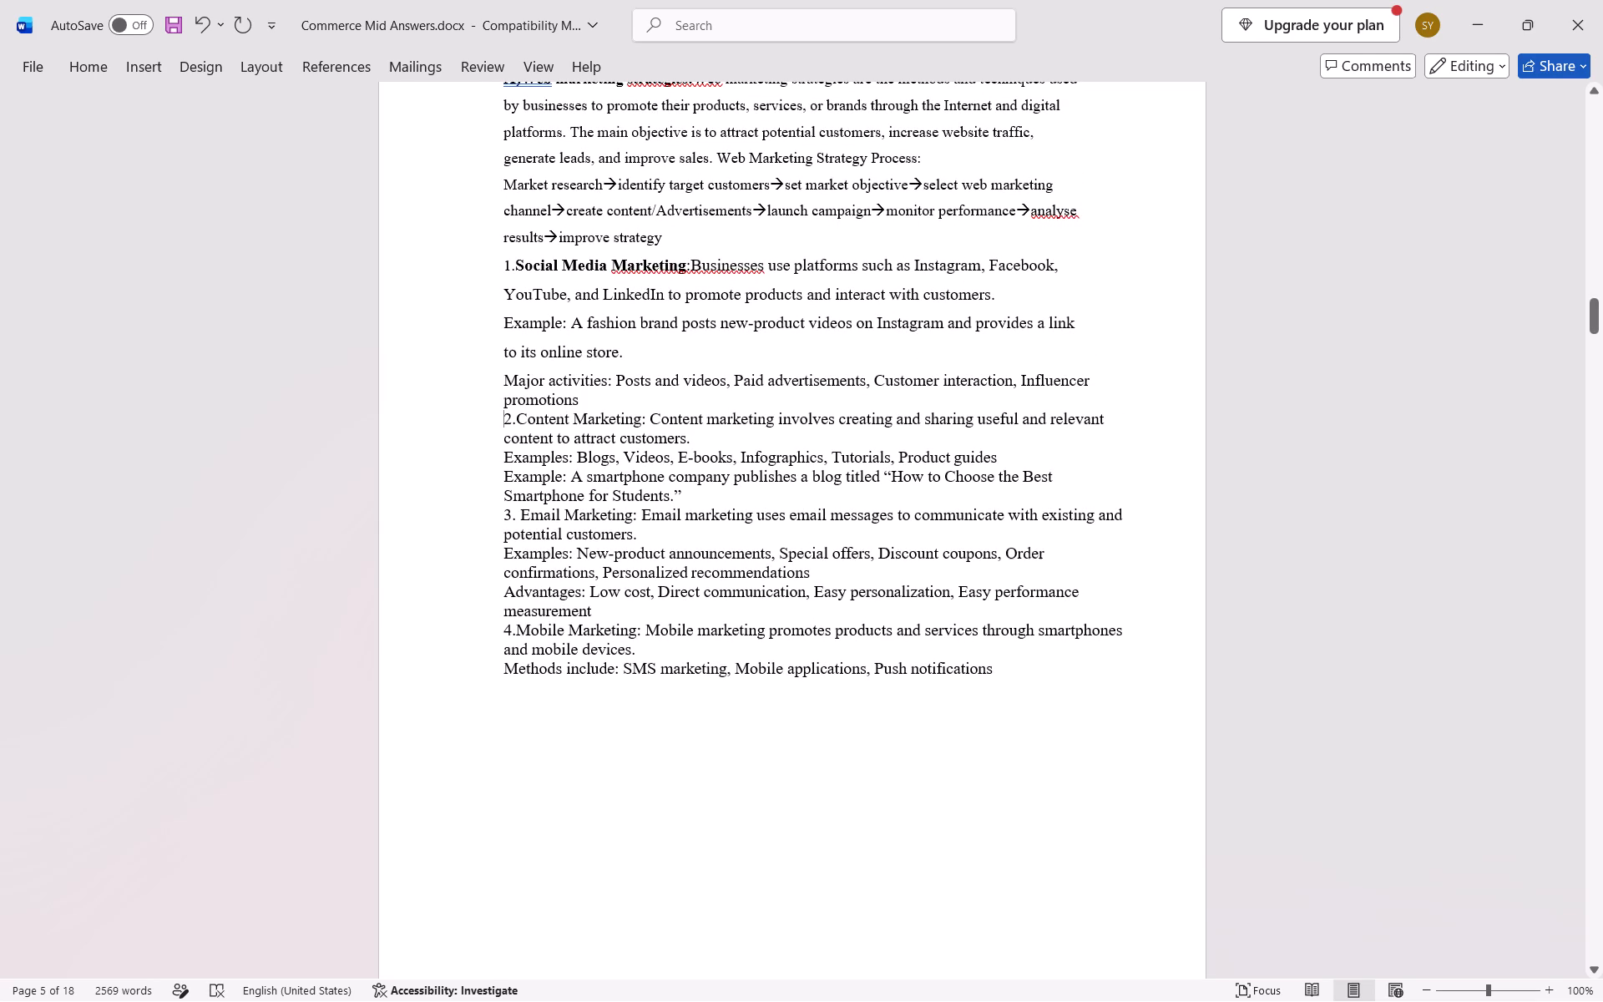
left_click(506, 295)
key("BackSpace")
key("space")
Make the "2.Content Marketing:", "3. Email Marketing" and "4.Mobile Marketing" headings bold.
left_click_drag(501, 417, 650, 422)
left_click_drag(503, 516, 606, 517, "ctrl")
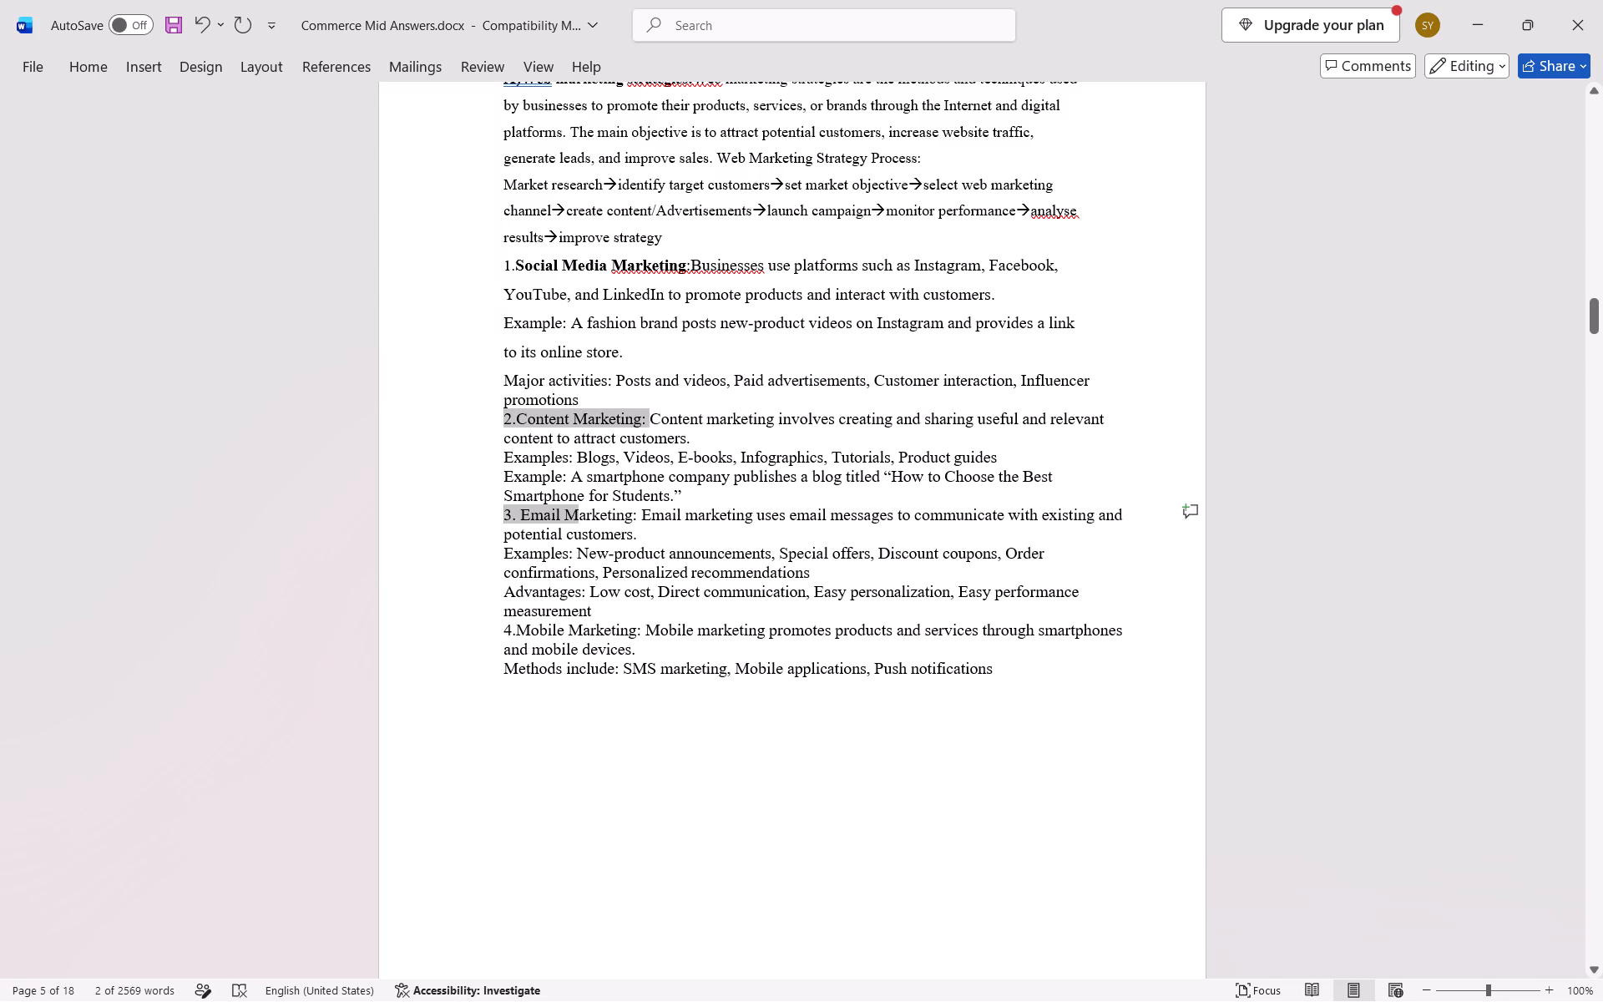
left_click_drag(606, 517, 624, 517, "ctrl")
left_click_drag(503, 629, 618, 632, "ctrl")
key("ctrl+b")
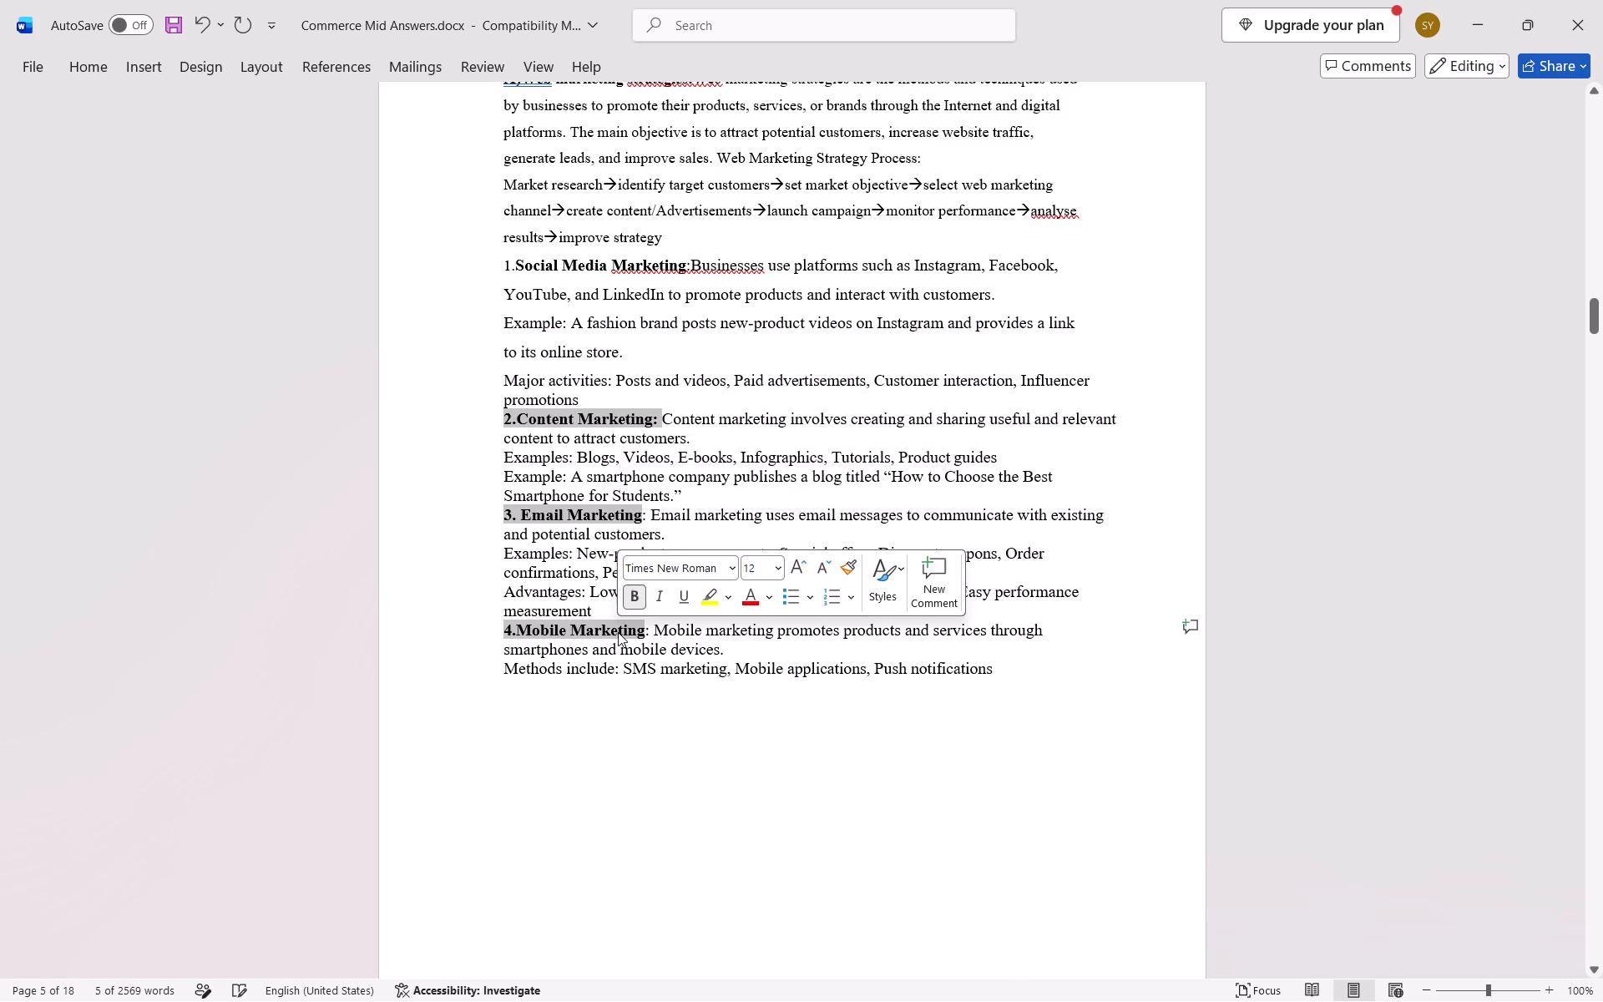
left_click(769, 433)
Set the font size of the whole Social Media Marketing section, through its "Major activities:" line, to 11.
scroll(612, 291, "right", 1)
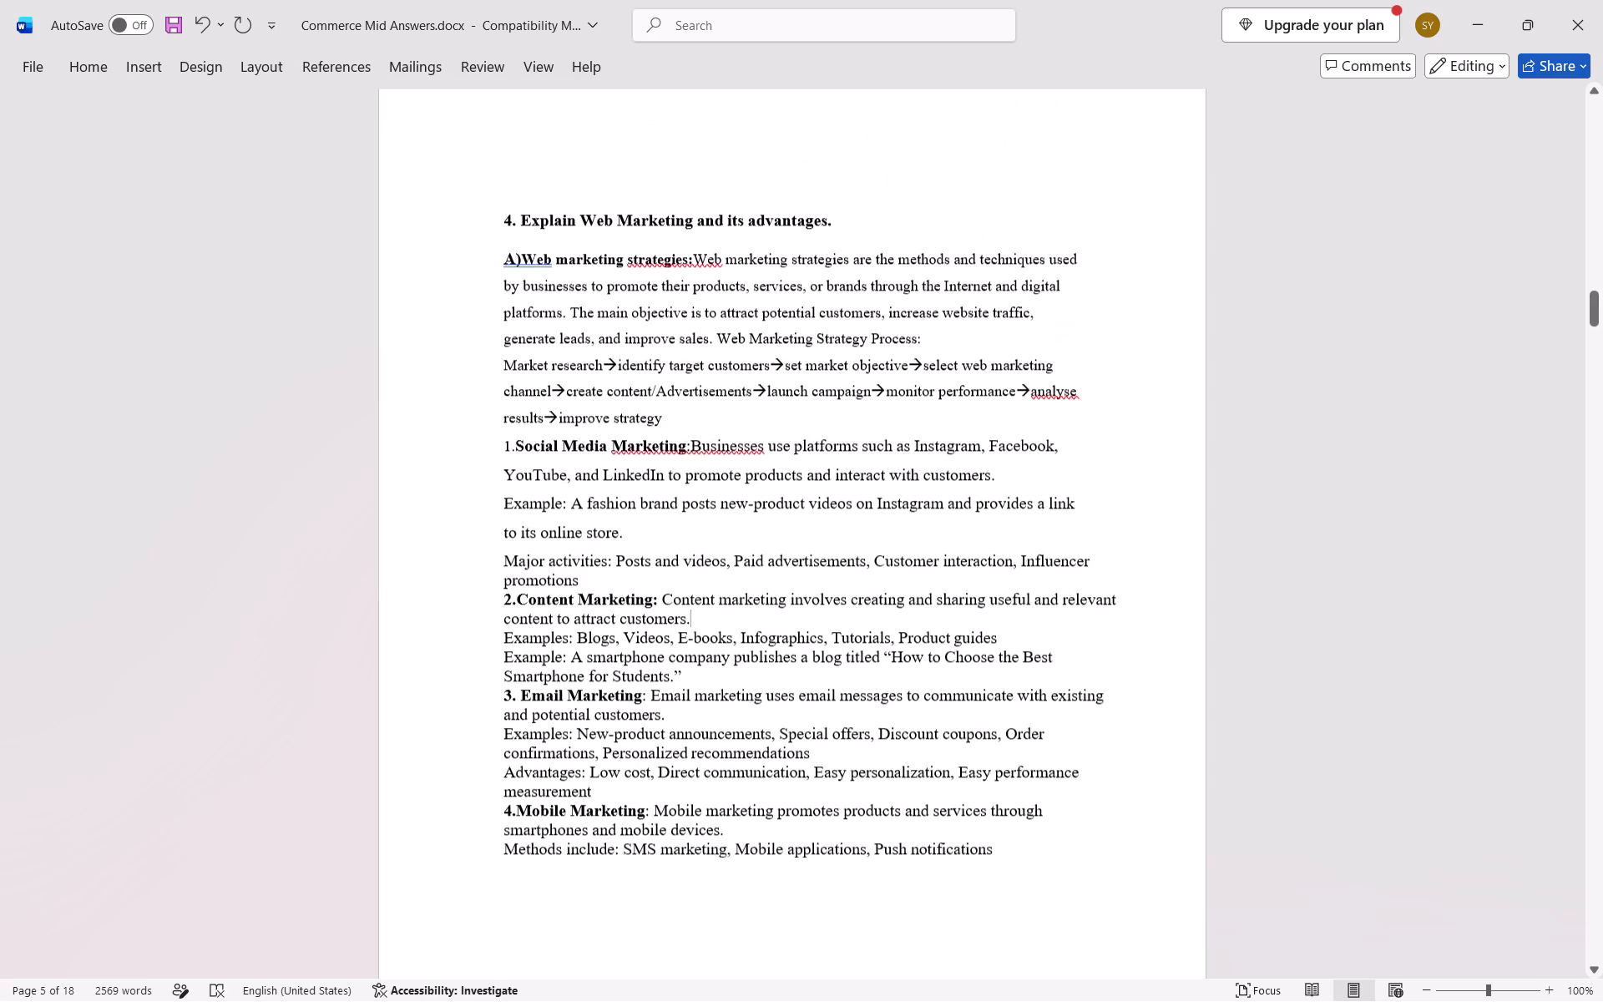
scroll(612, 291, "right", 1)
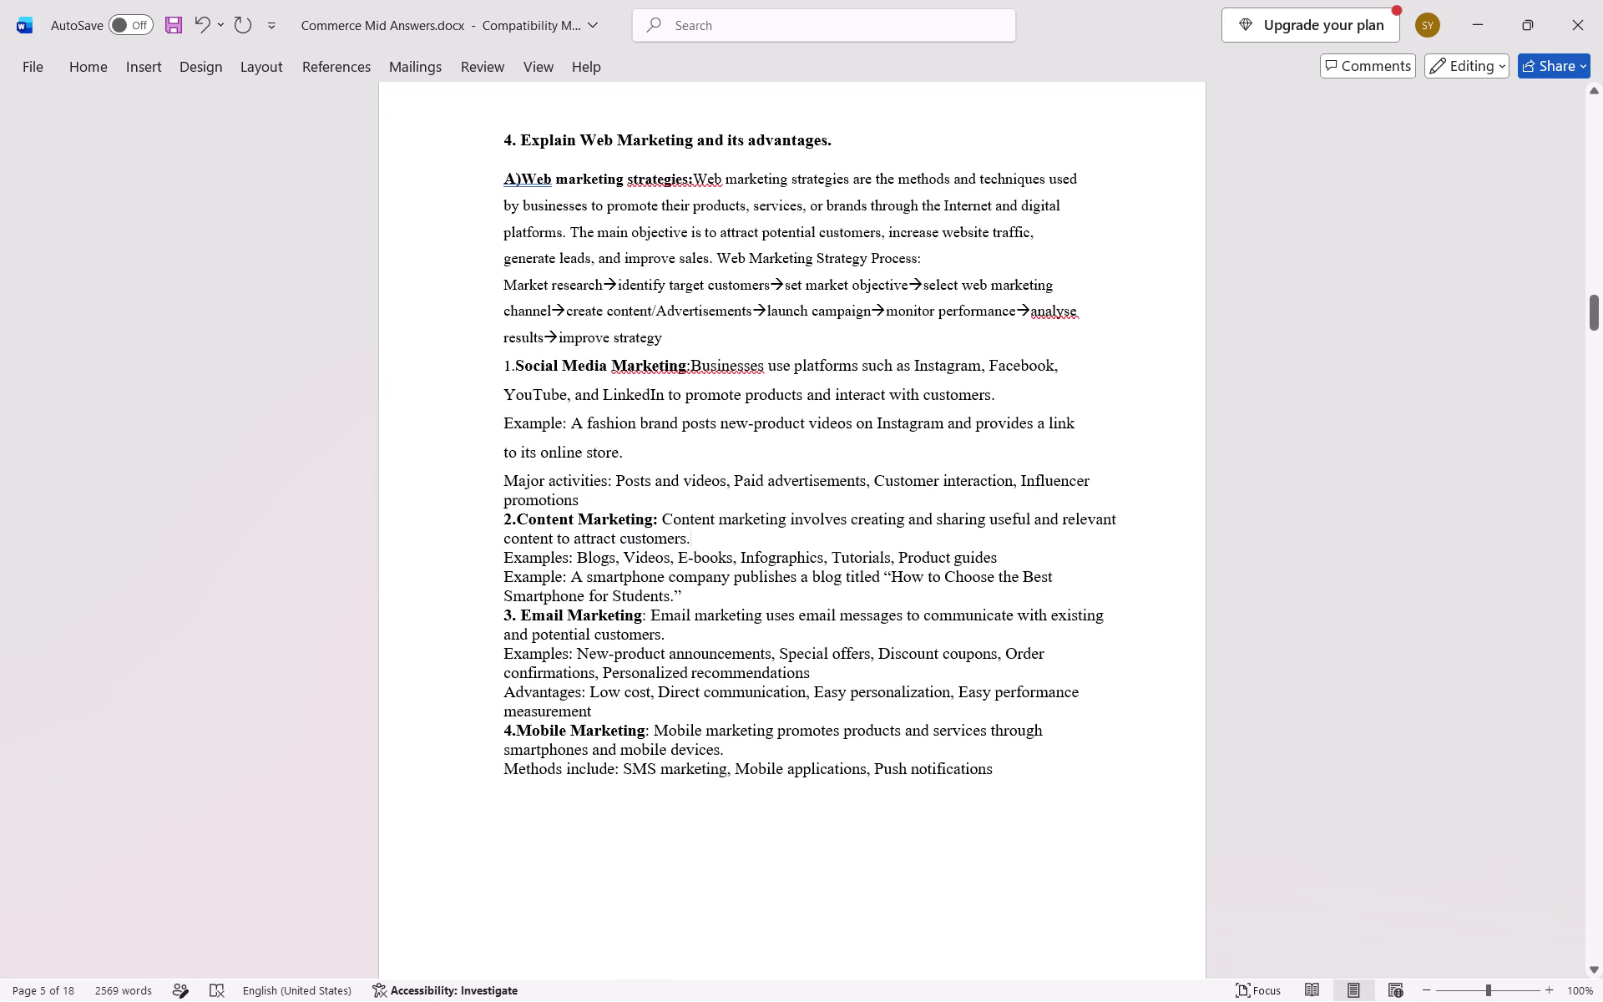
left_click_drag(498, 359, 1057, 492)
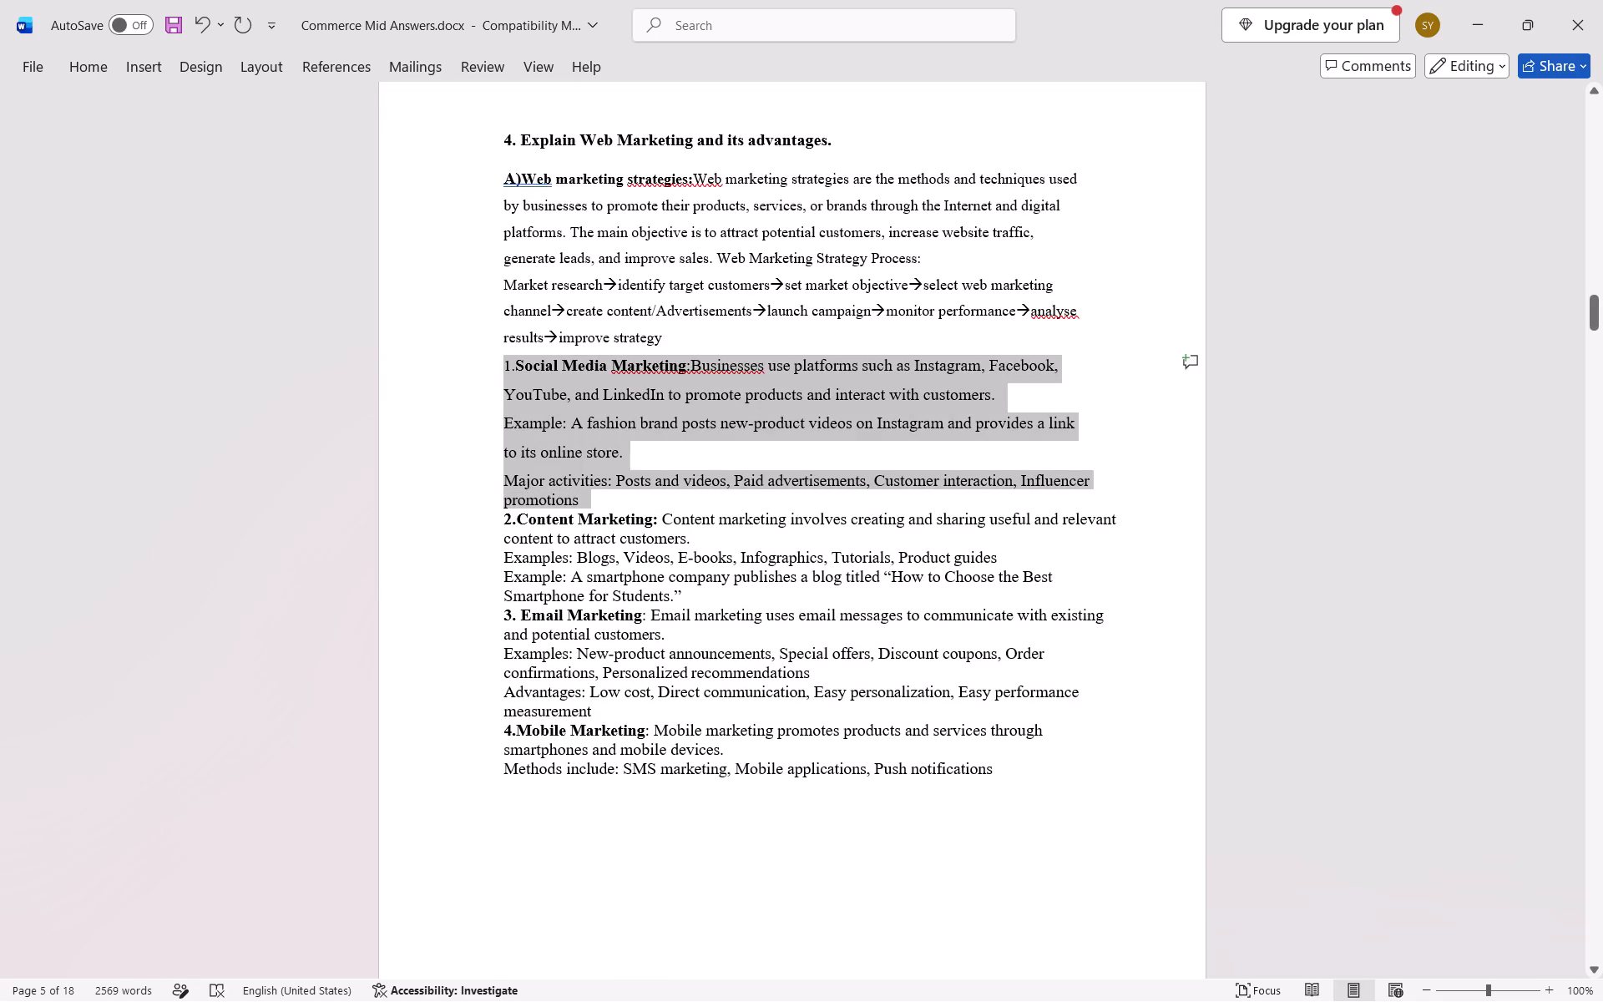
left_click_drag(1057, 492, 1057, 493)
left_click(1226, 432)
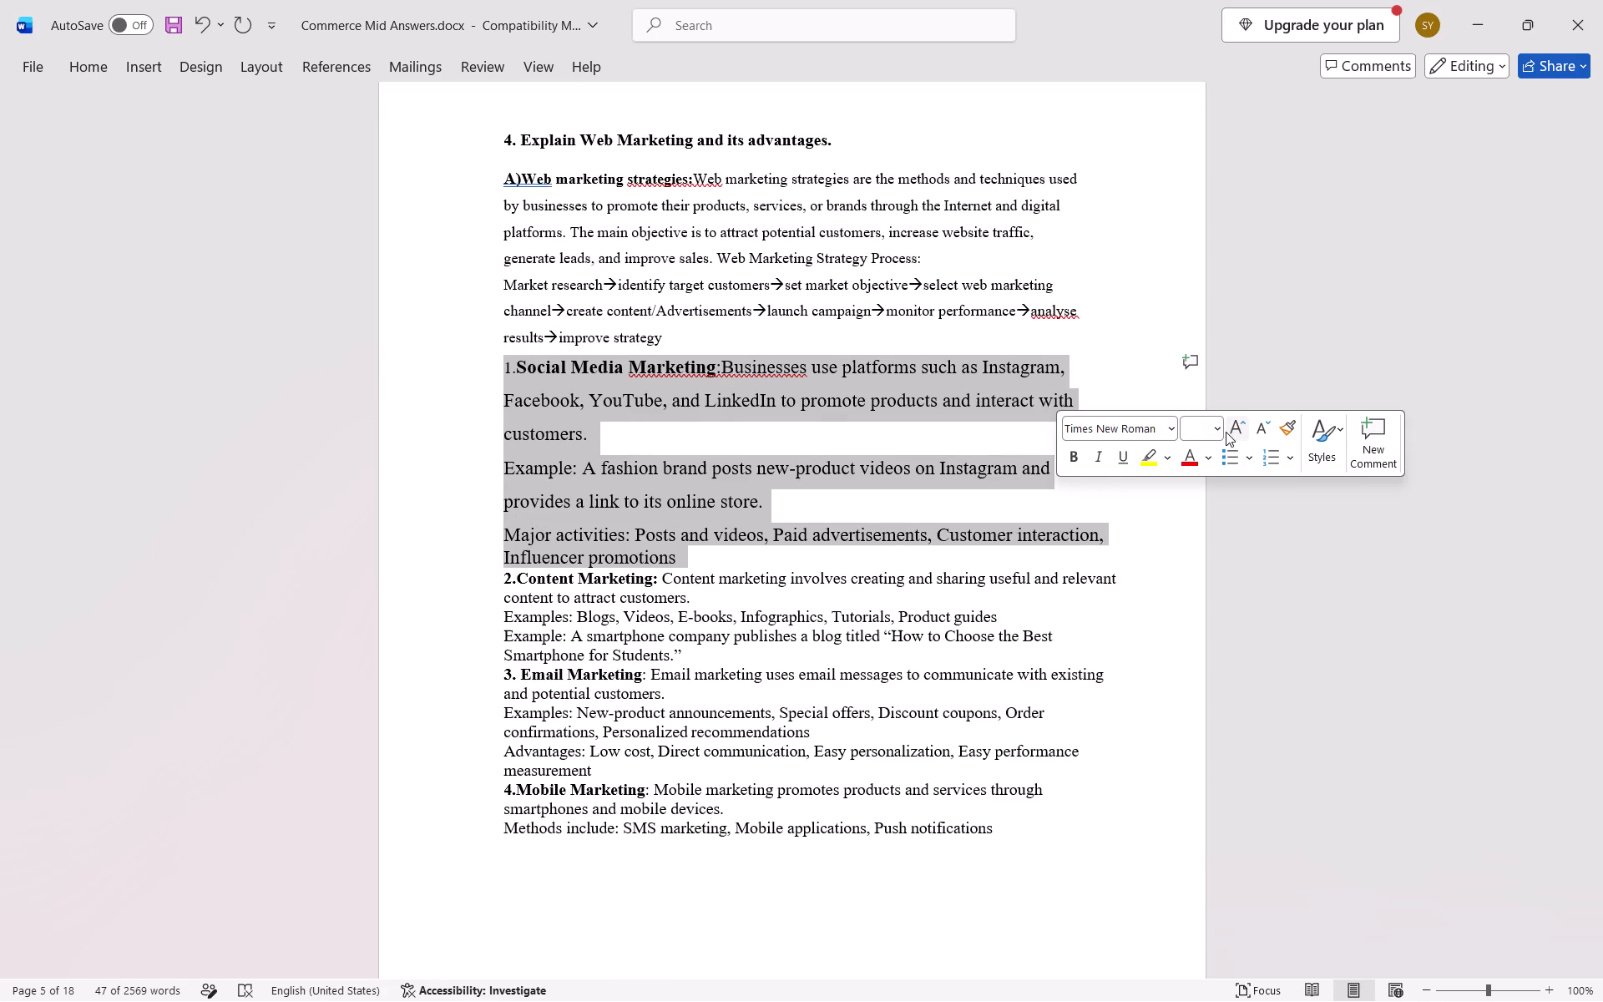
left_click(1219, 429)
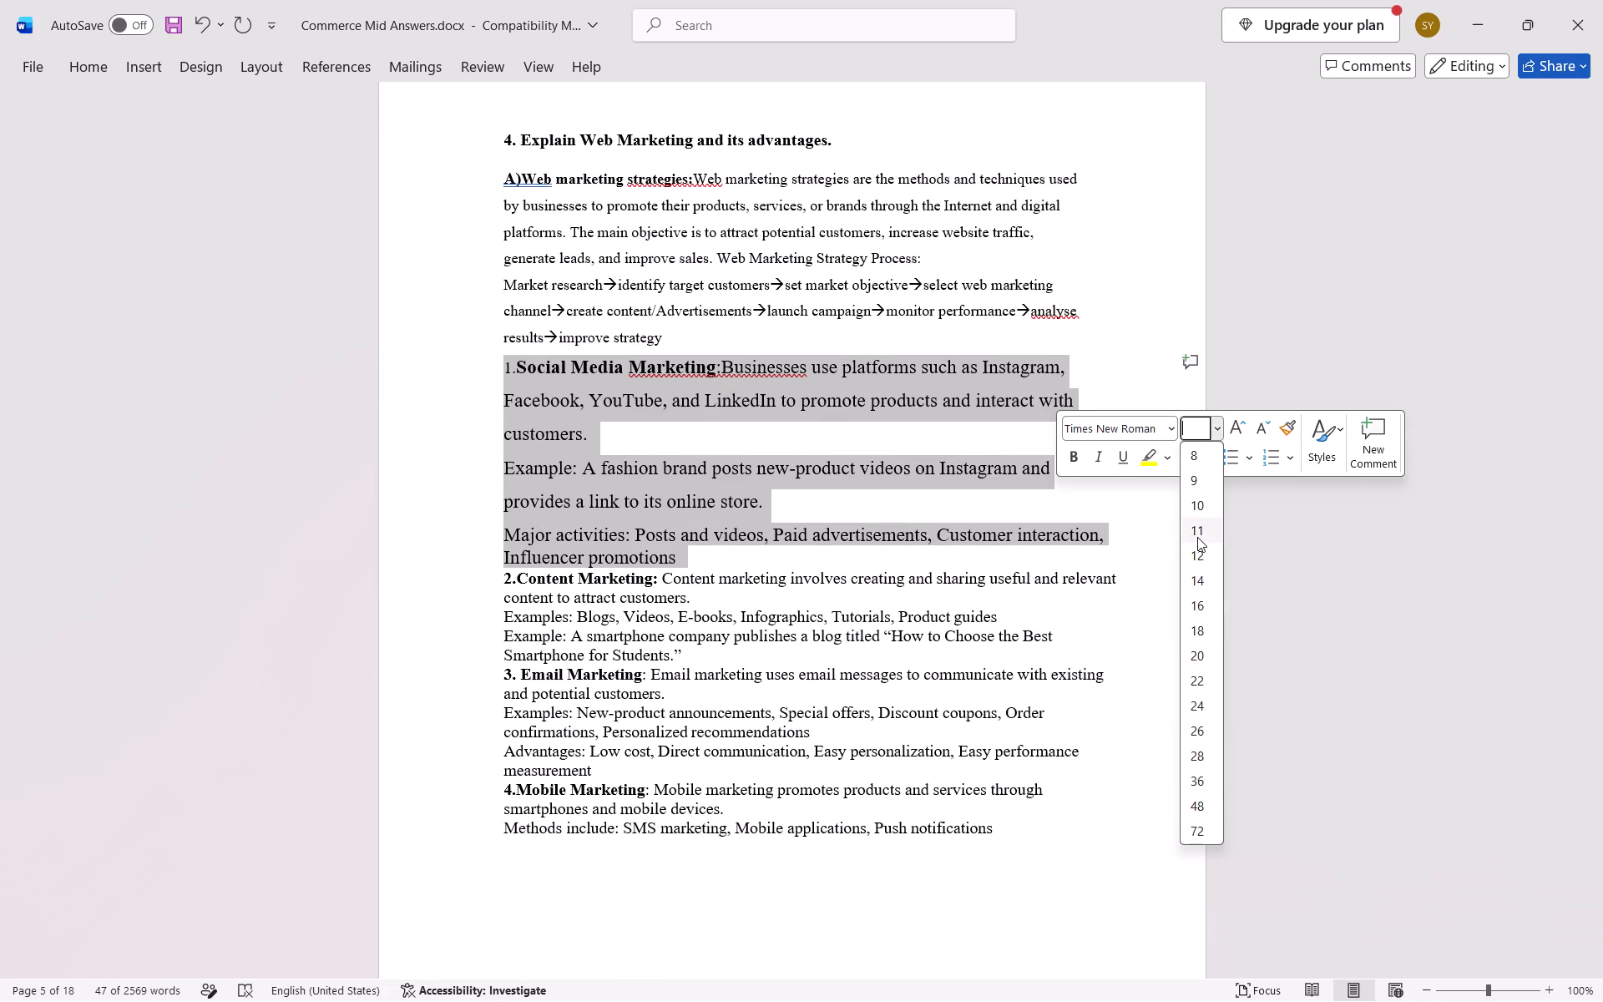
left_click(1197, 537)
left_click(731, 483)
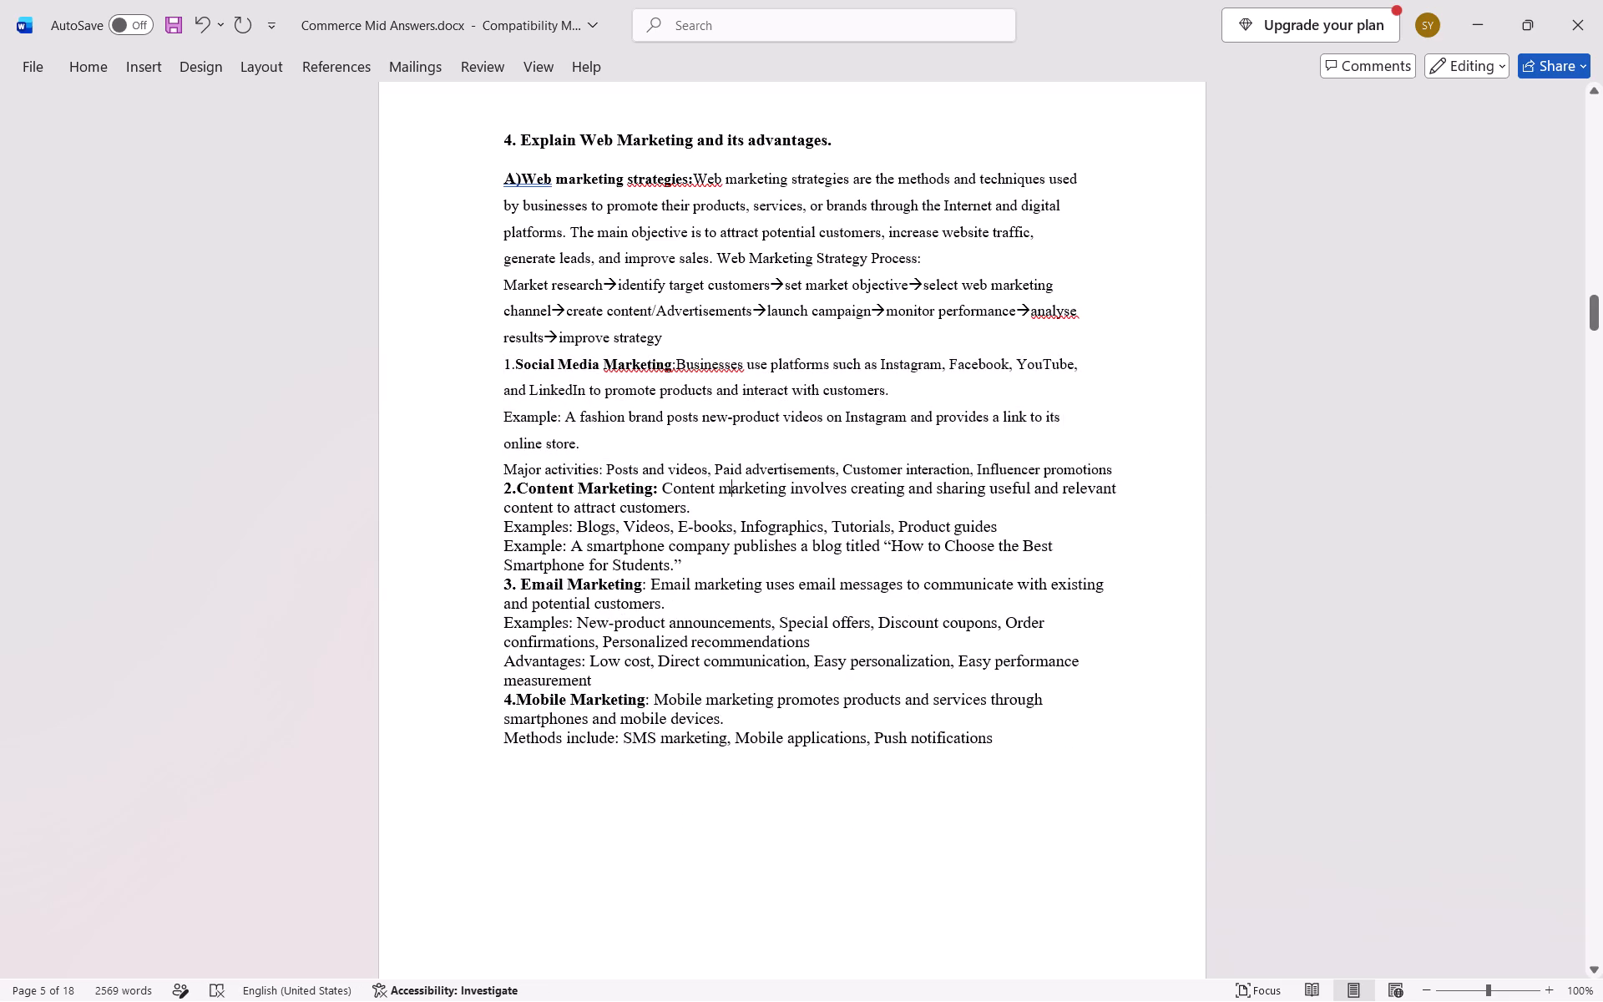
Remove the bullet marker from "Mobile advertisements" and the trailing space after "Push notifications" in the Mobile Marketing methods line.
scroll(731, 483, "down", 1)
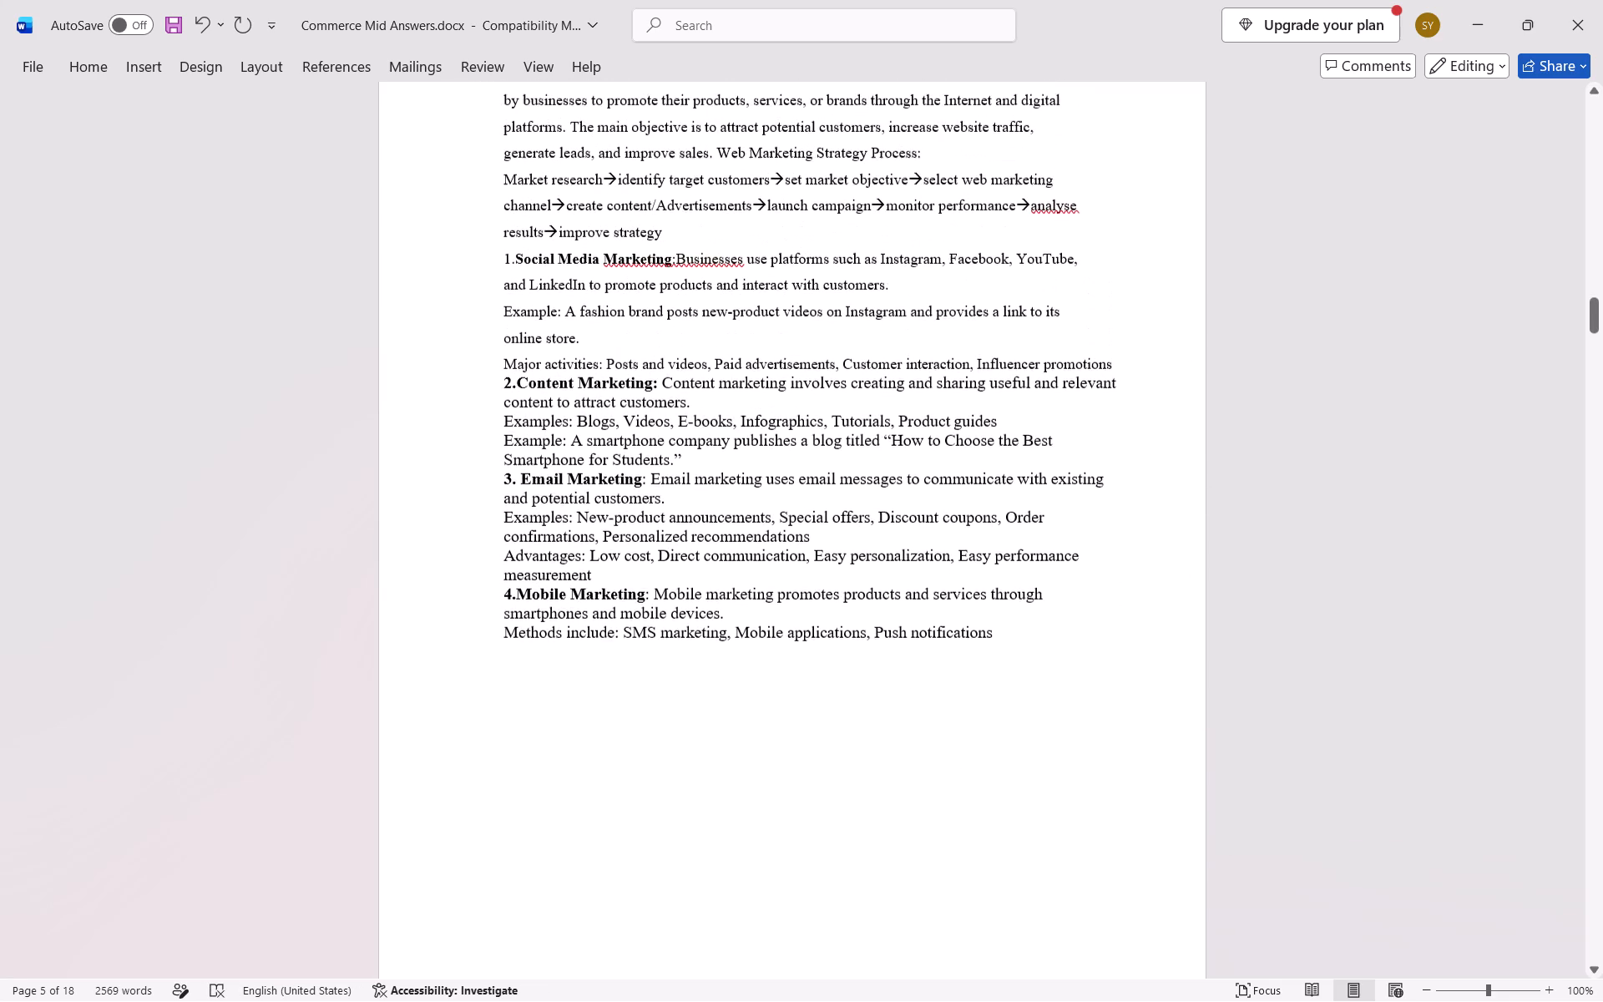
scroll(731, 483, "down", 3)
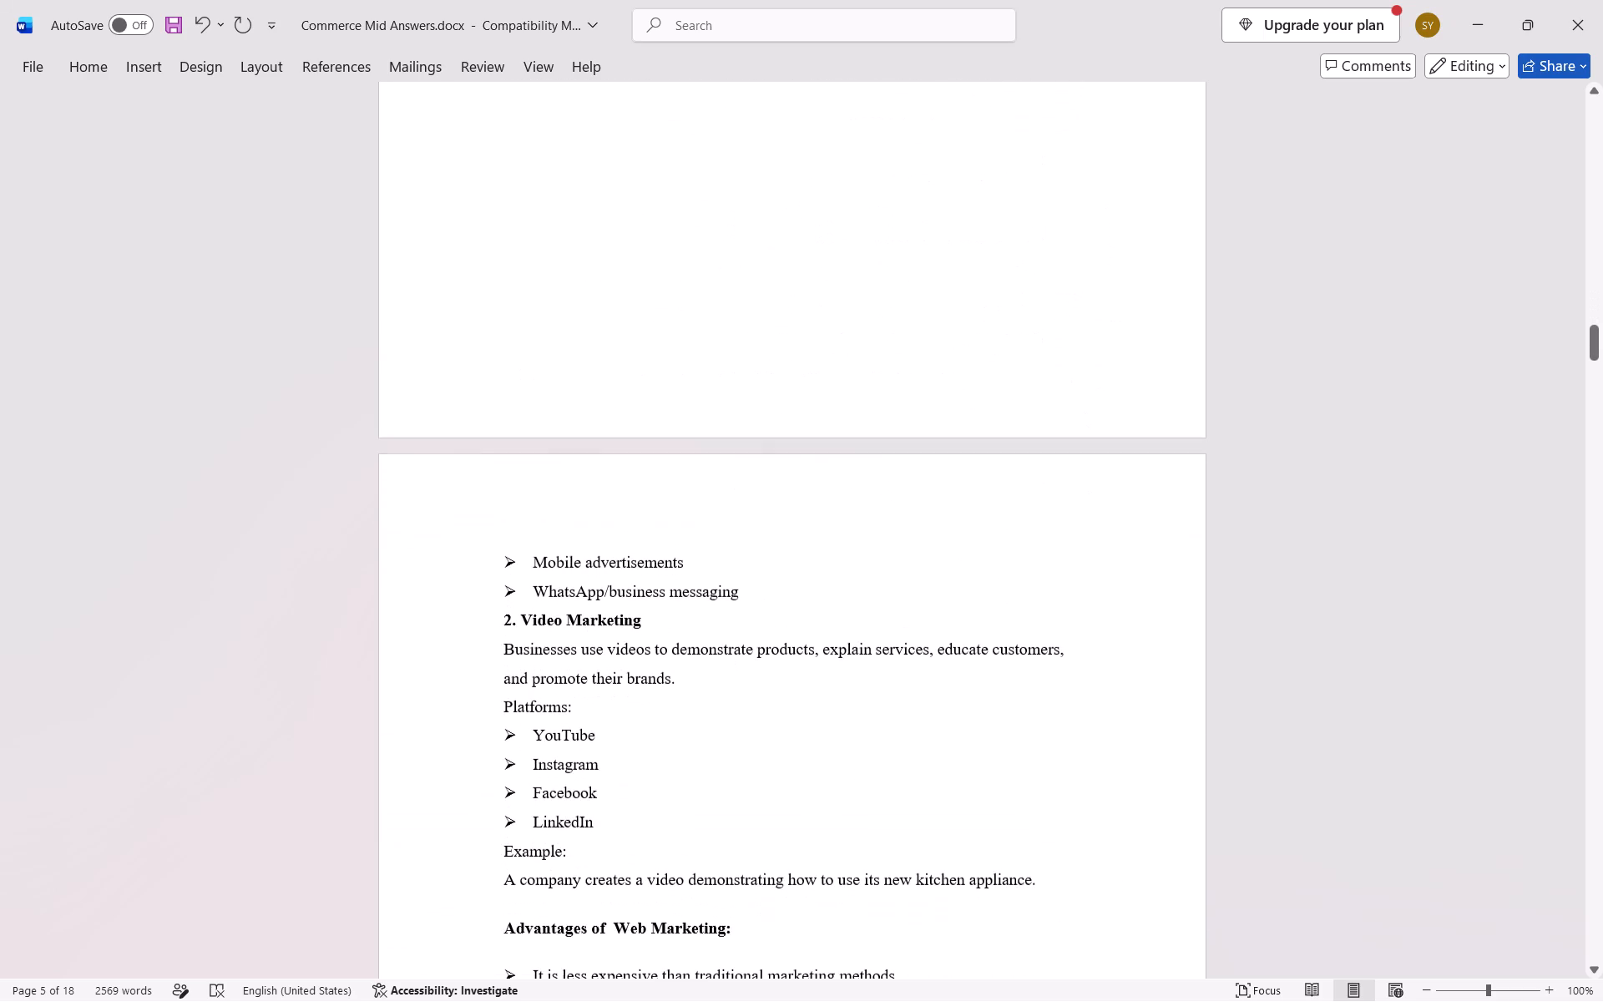
scroll(539, 553, "up", 2)
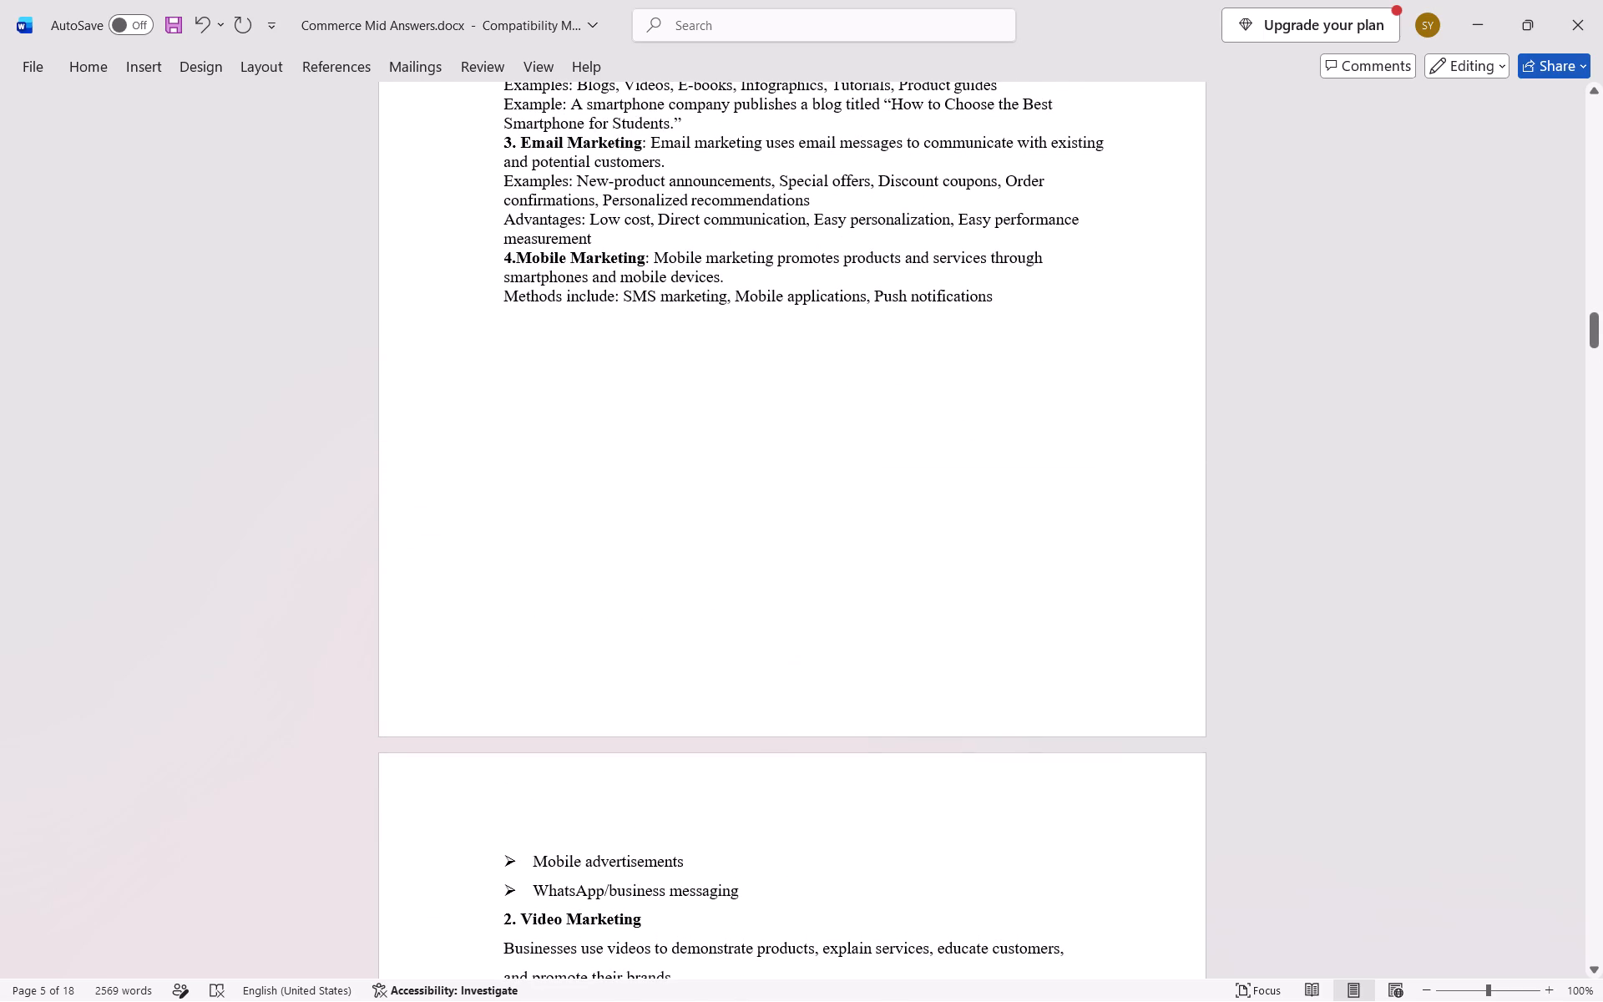
left_click(531, 851)
key("BackSpace")
key("BackSpace")
key("BackSpace")
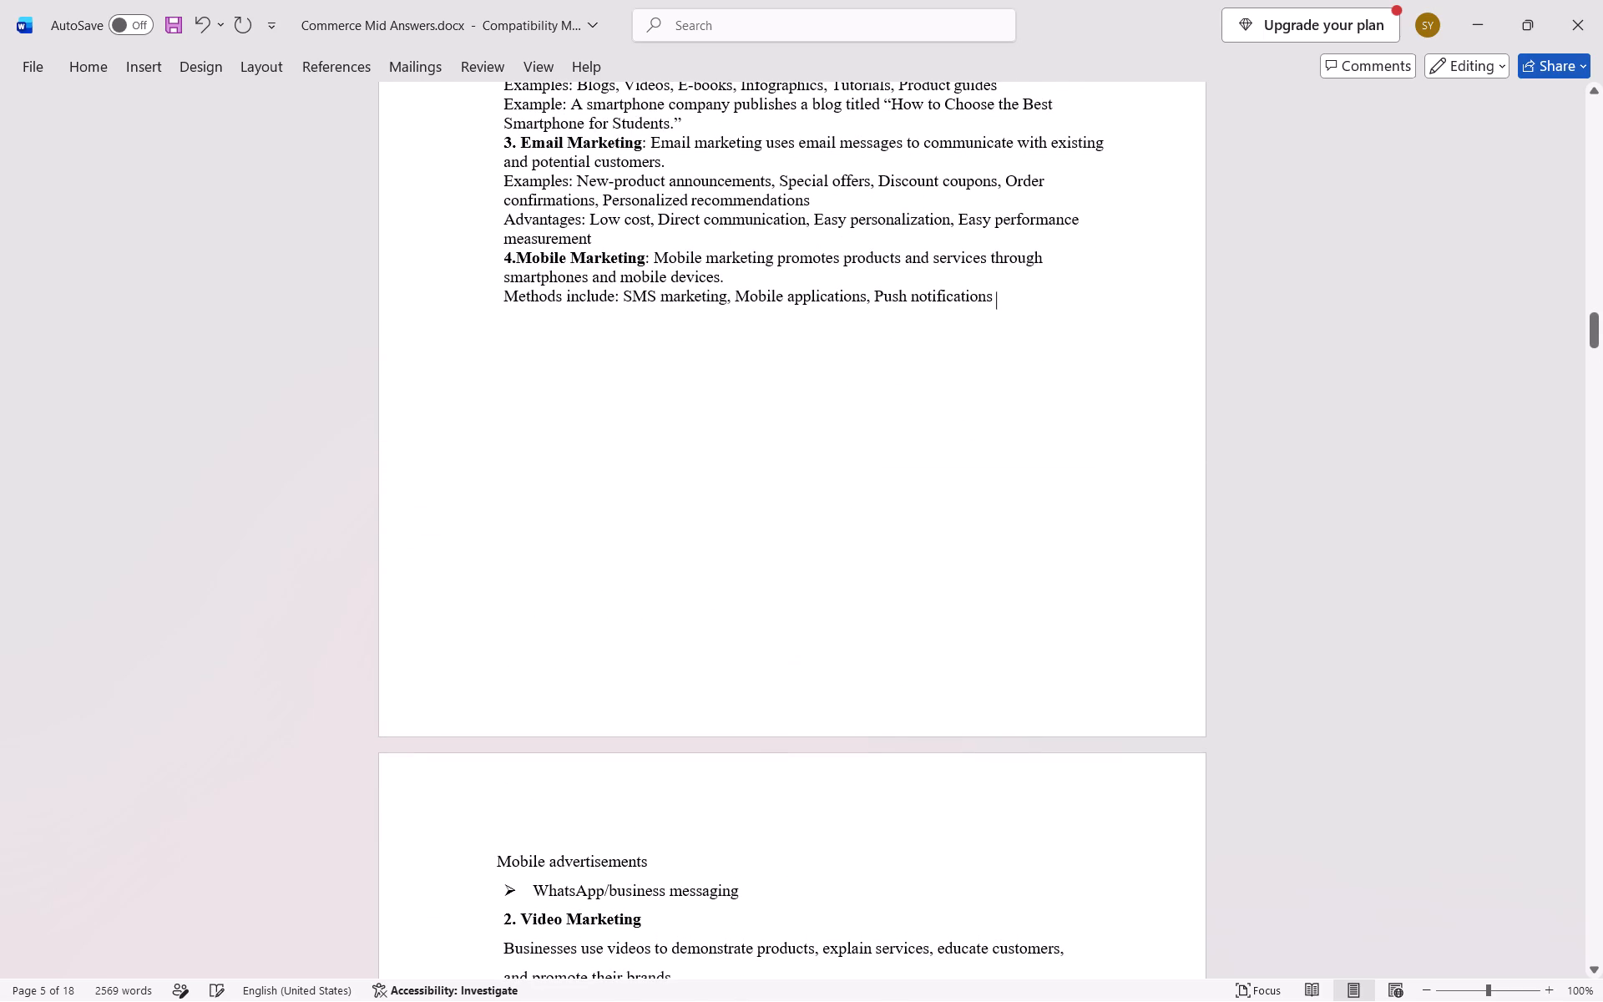
key("BackSpace")
Cut the text from "Mobile advertisements" through the last bullet of the Web Marketing advantages list.
scroll(574, 938, "down", 1)
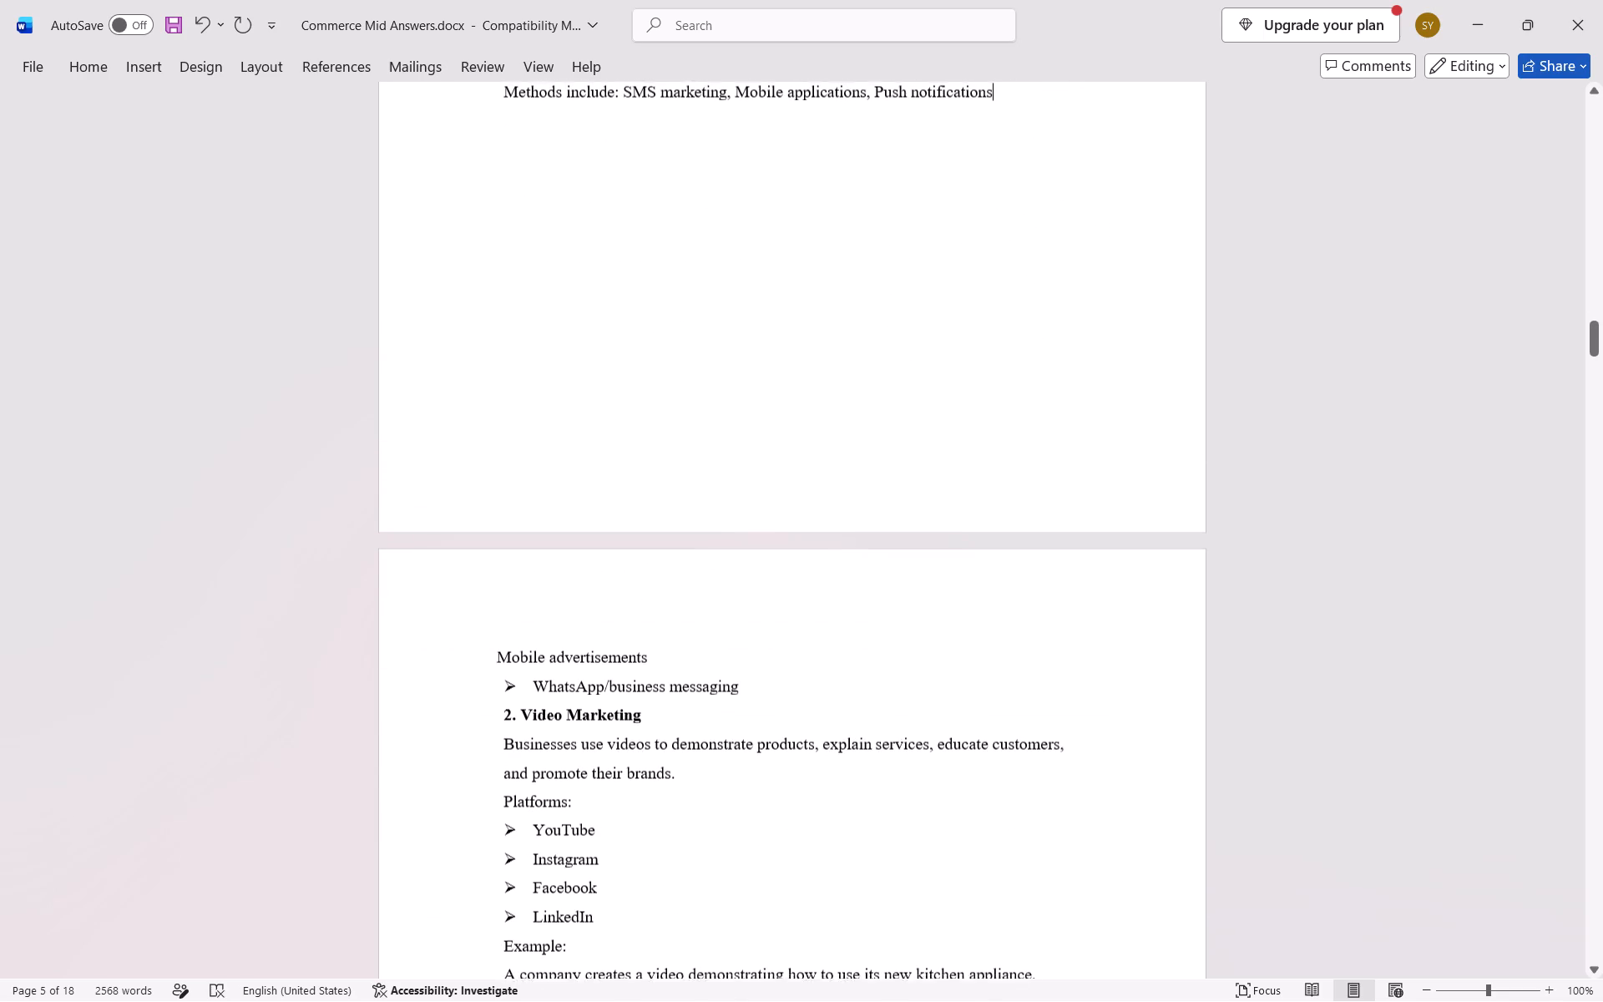
left_click_drag(495, 652, 887, 994)
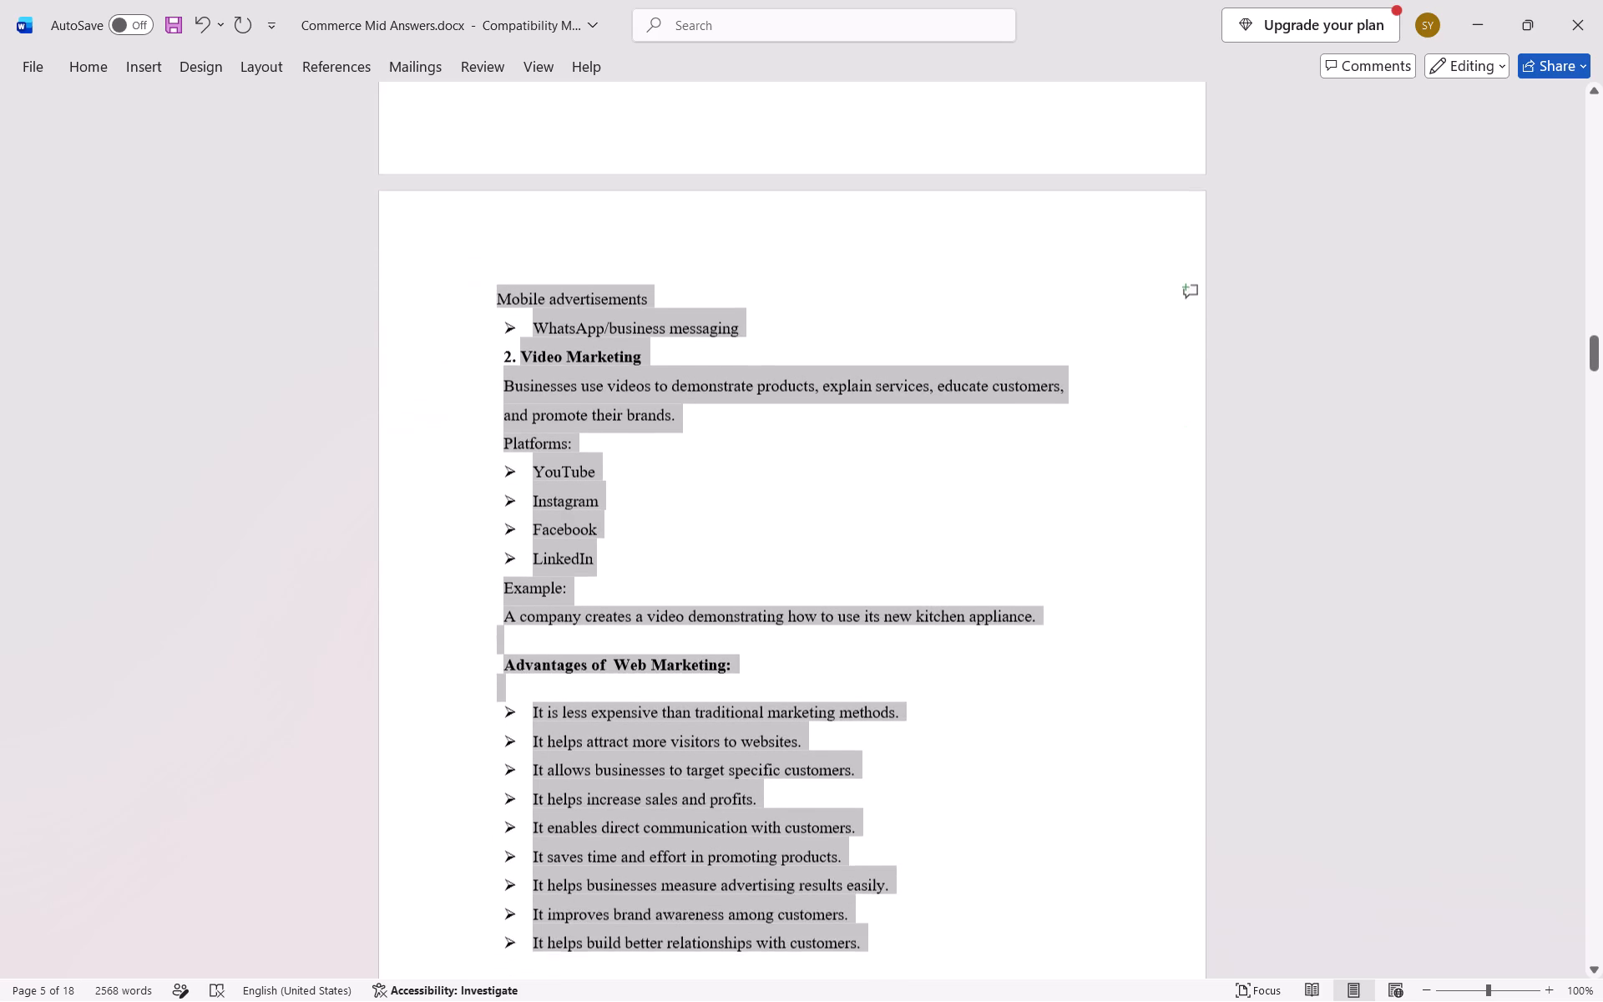
left_click_drag(887, 994, 881, 1001)
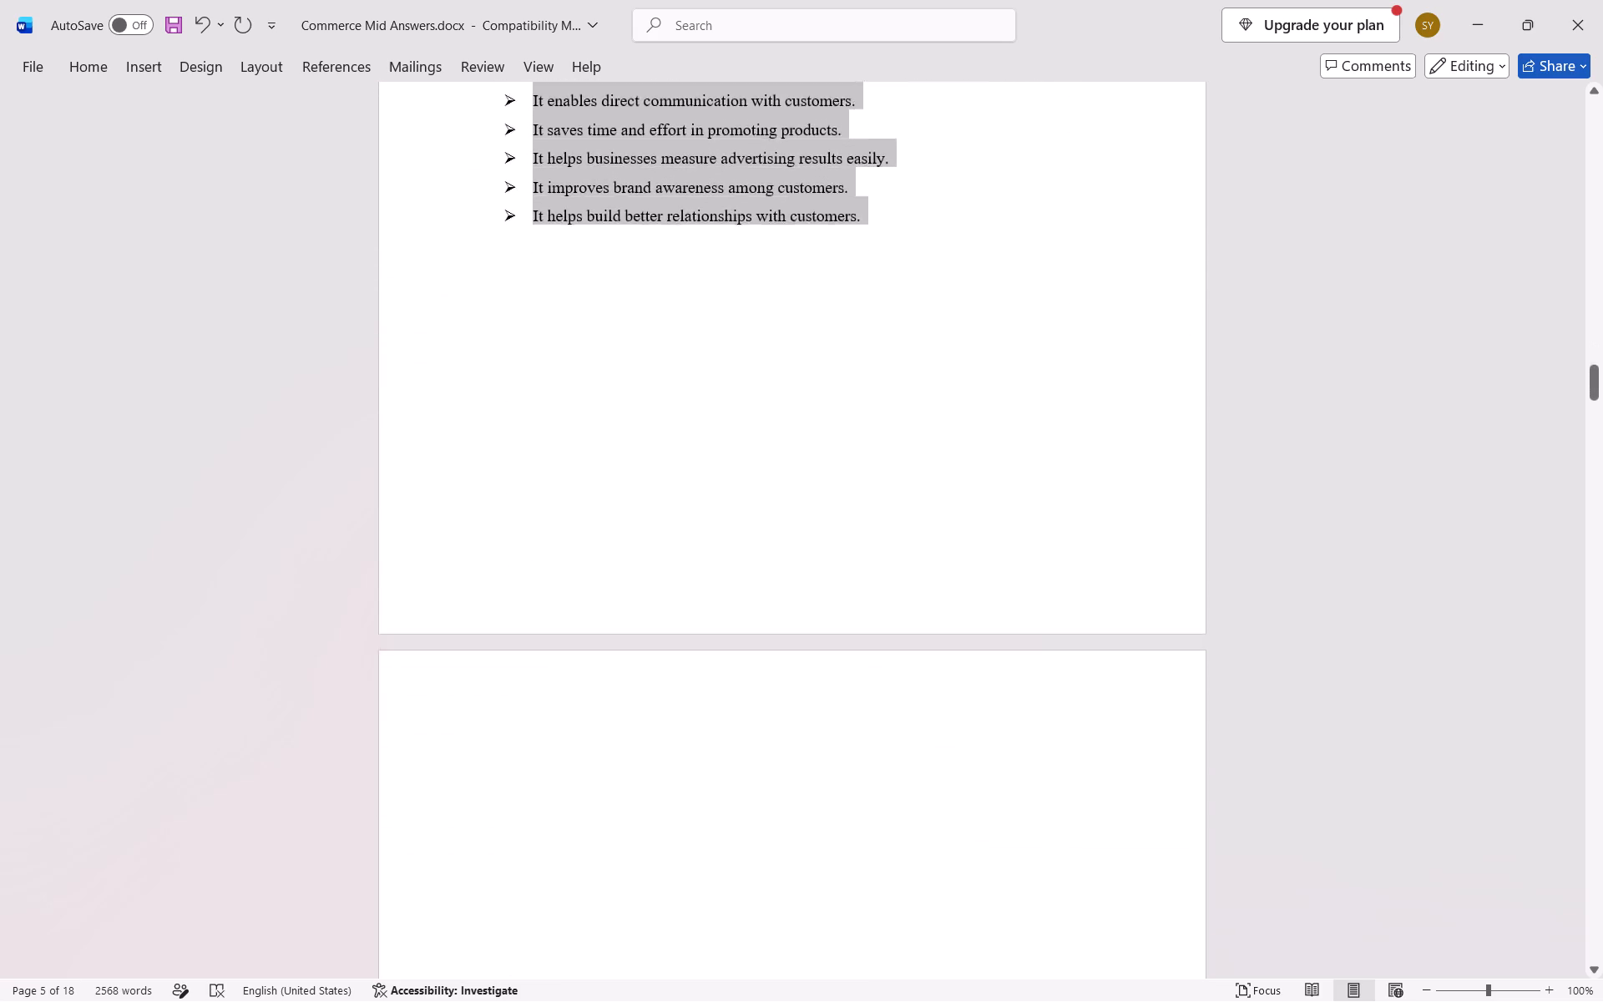
left_click_drag(881, 1001, 878, 997)
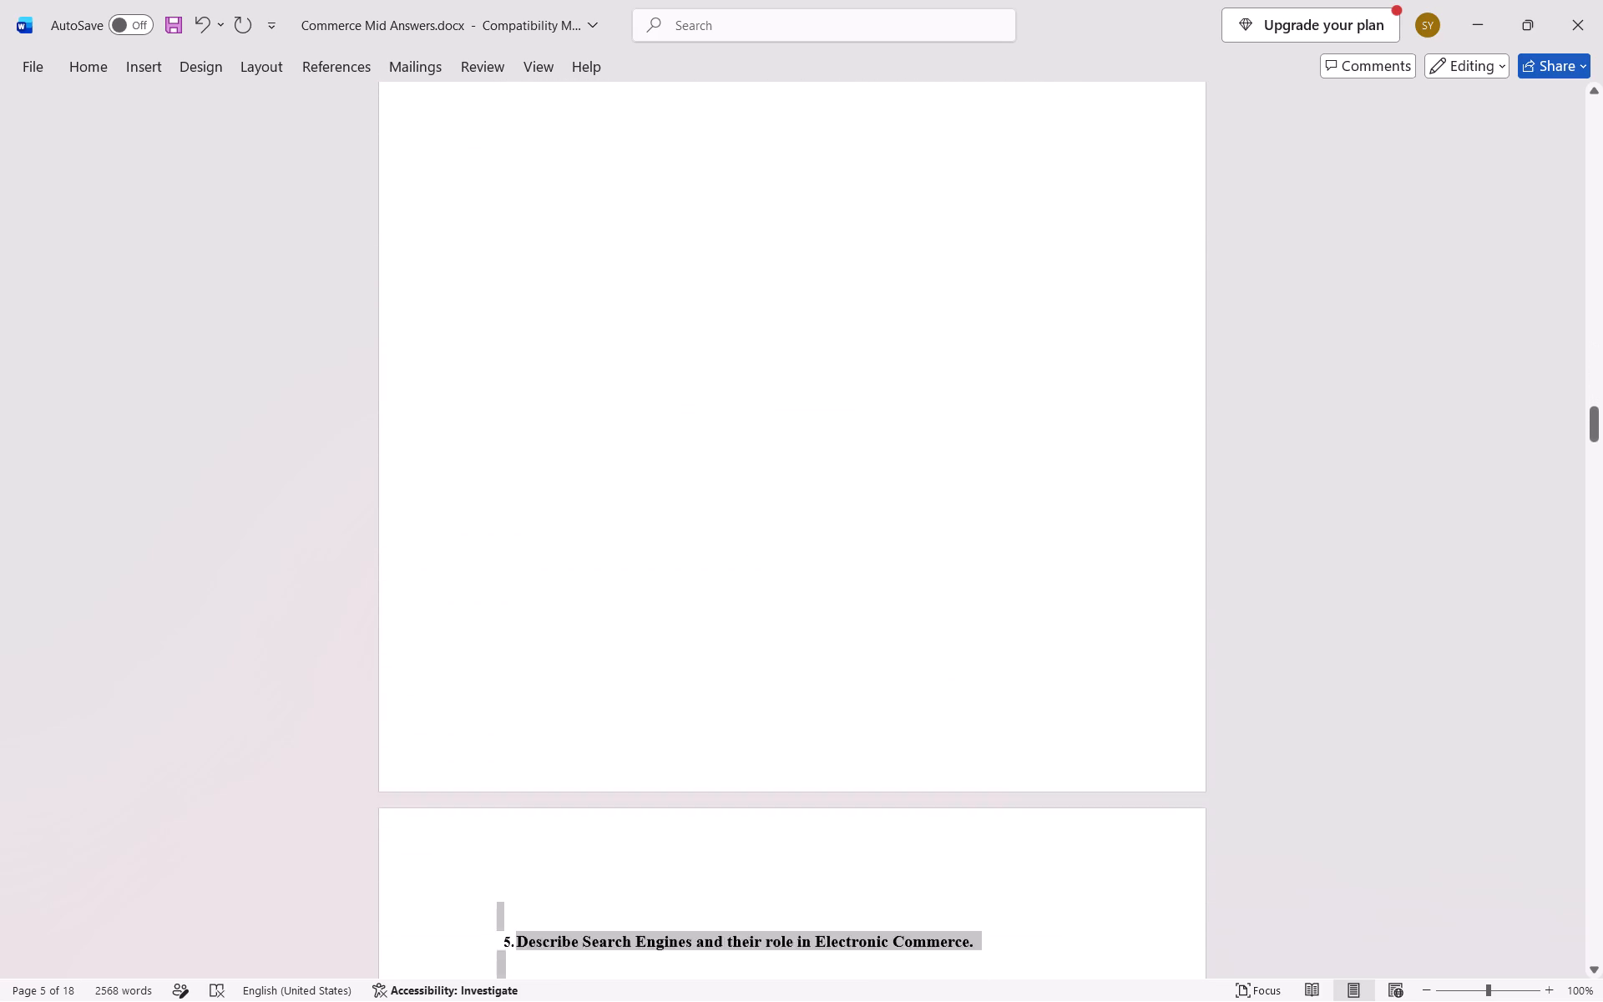
left_click_drag(878, 997, 953, 698)
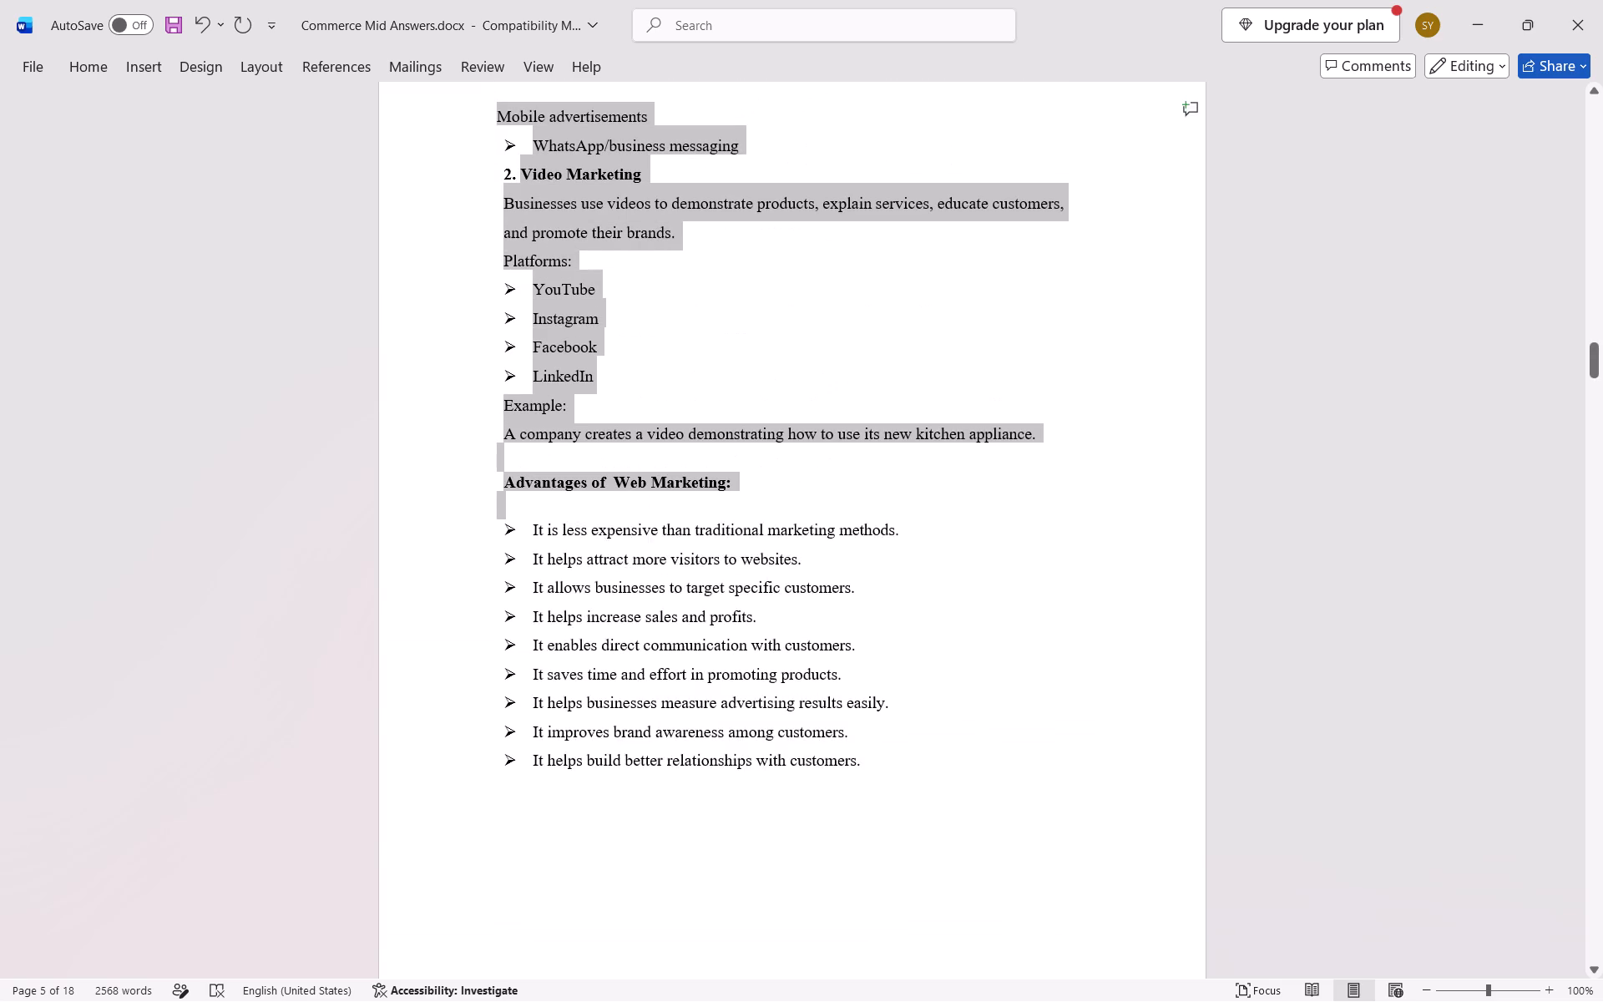
left_click_drag(953, 698, 983, 804)
key("ctrl+x")
Paste the cut text after "Push notifications" at the end of the Mobile Marketing methods line.
scroll(983, 804, "up", 6)
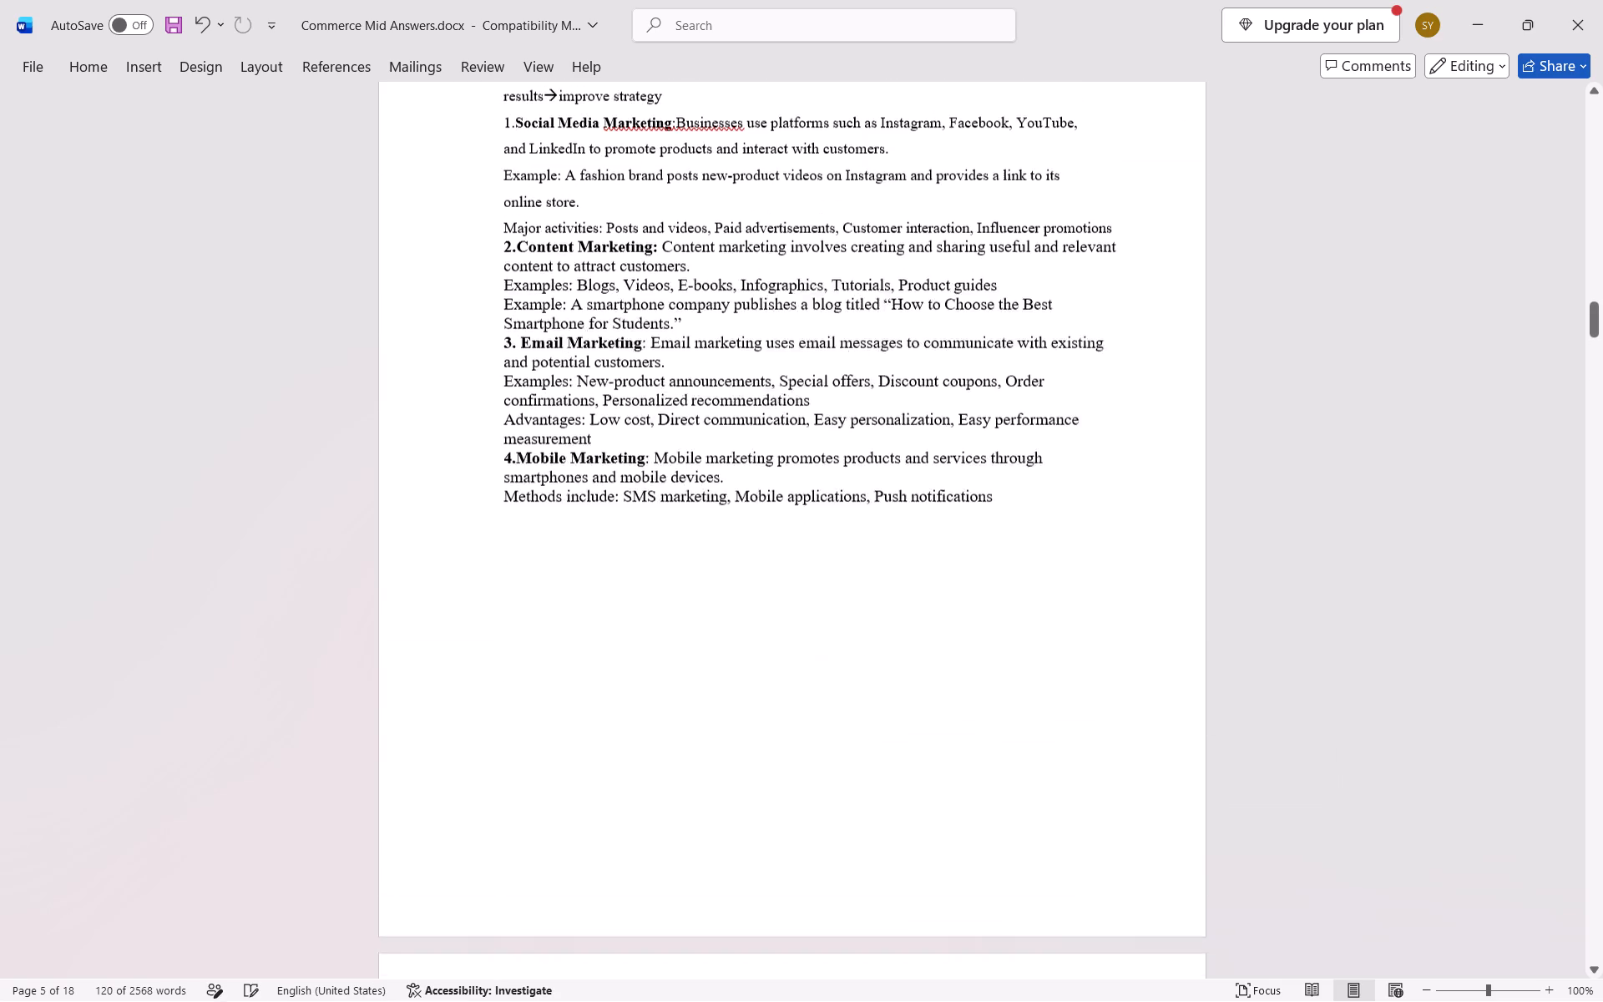
left_click(1028, 532)
left_click(1023, 556)
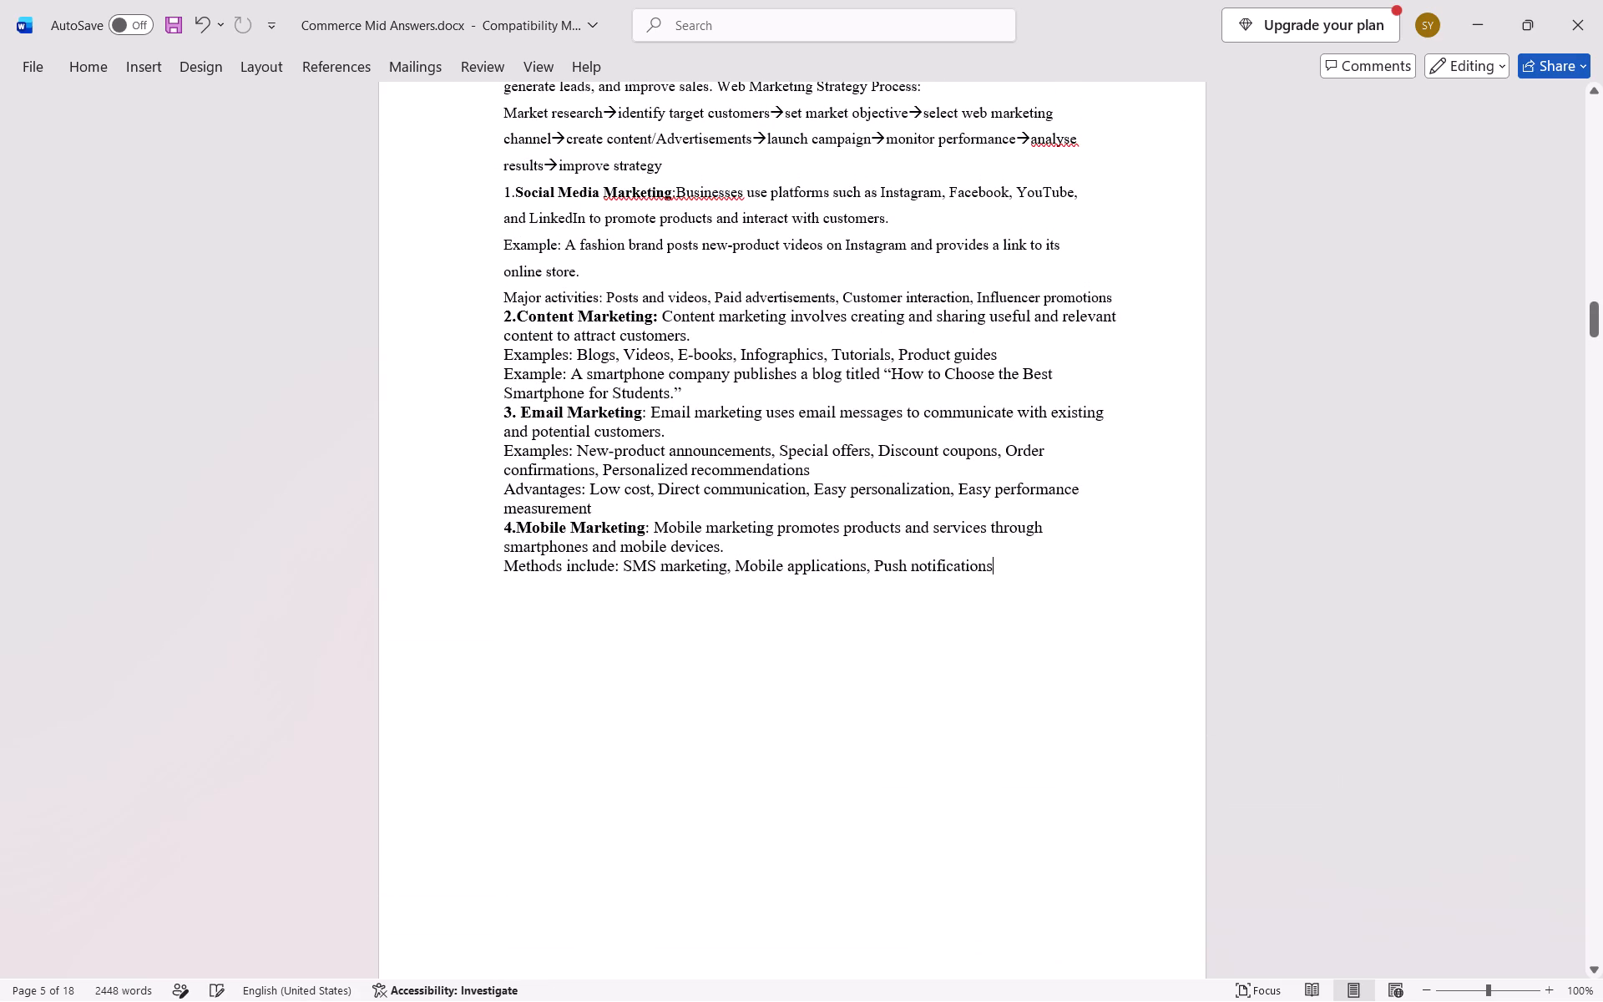
key("ctrl+v")
Run "Mobile advertisements" and "WhatsApp/business messaging" into the Mobile Marketing methods line as comma-separated items, without the bullet.
scroll(896, 536, "up", 1)
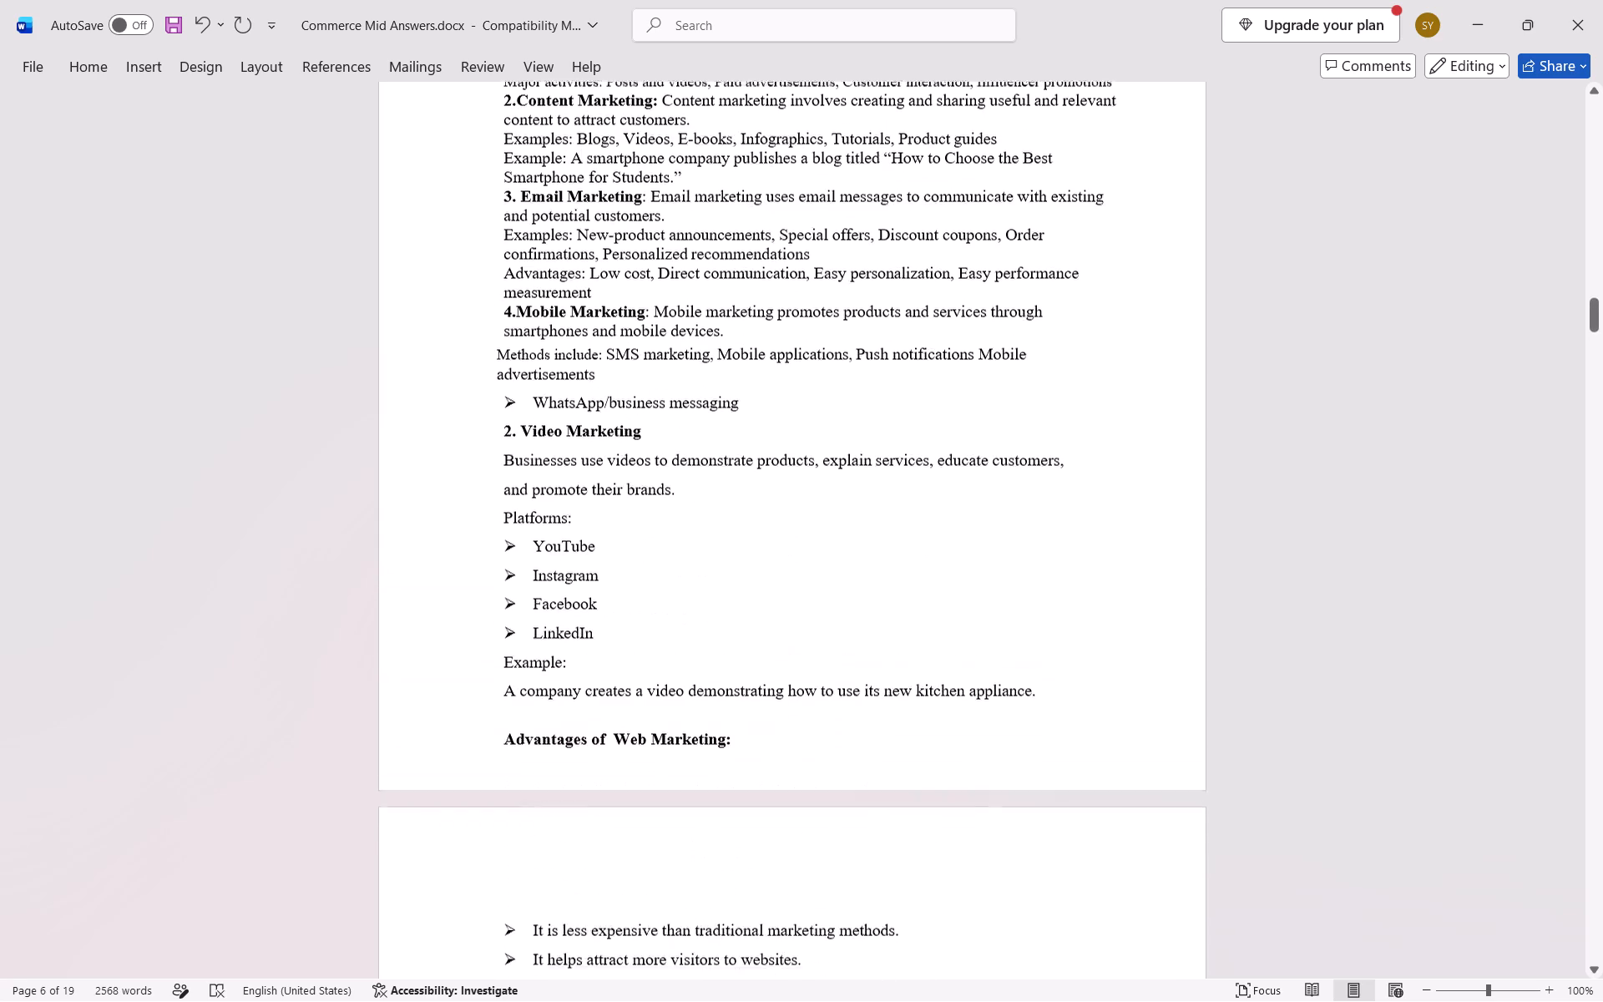
scroll(896, 536, "up", 1)
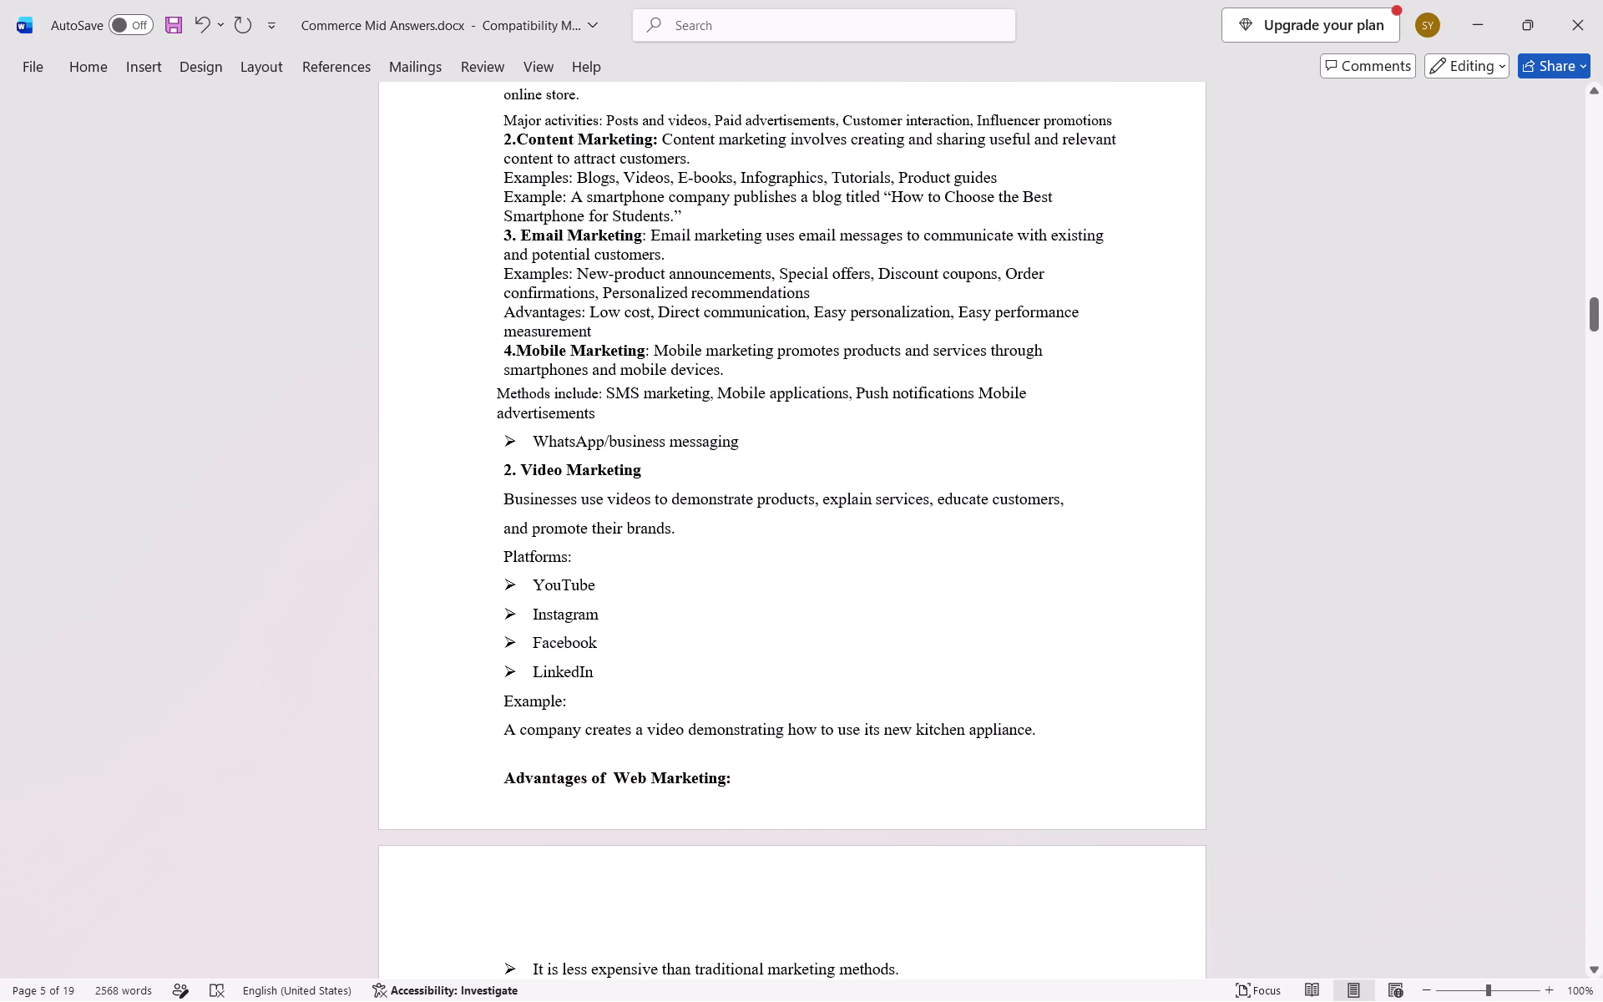
left_click(983, 393)
key("BackSpace")
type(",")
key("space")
left_click(531, 438)
key("BackSpace")
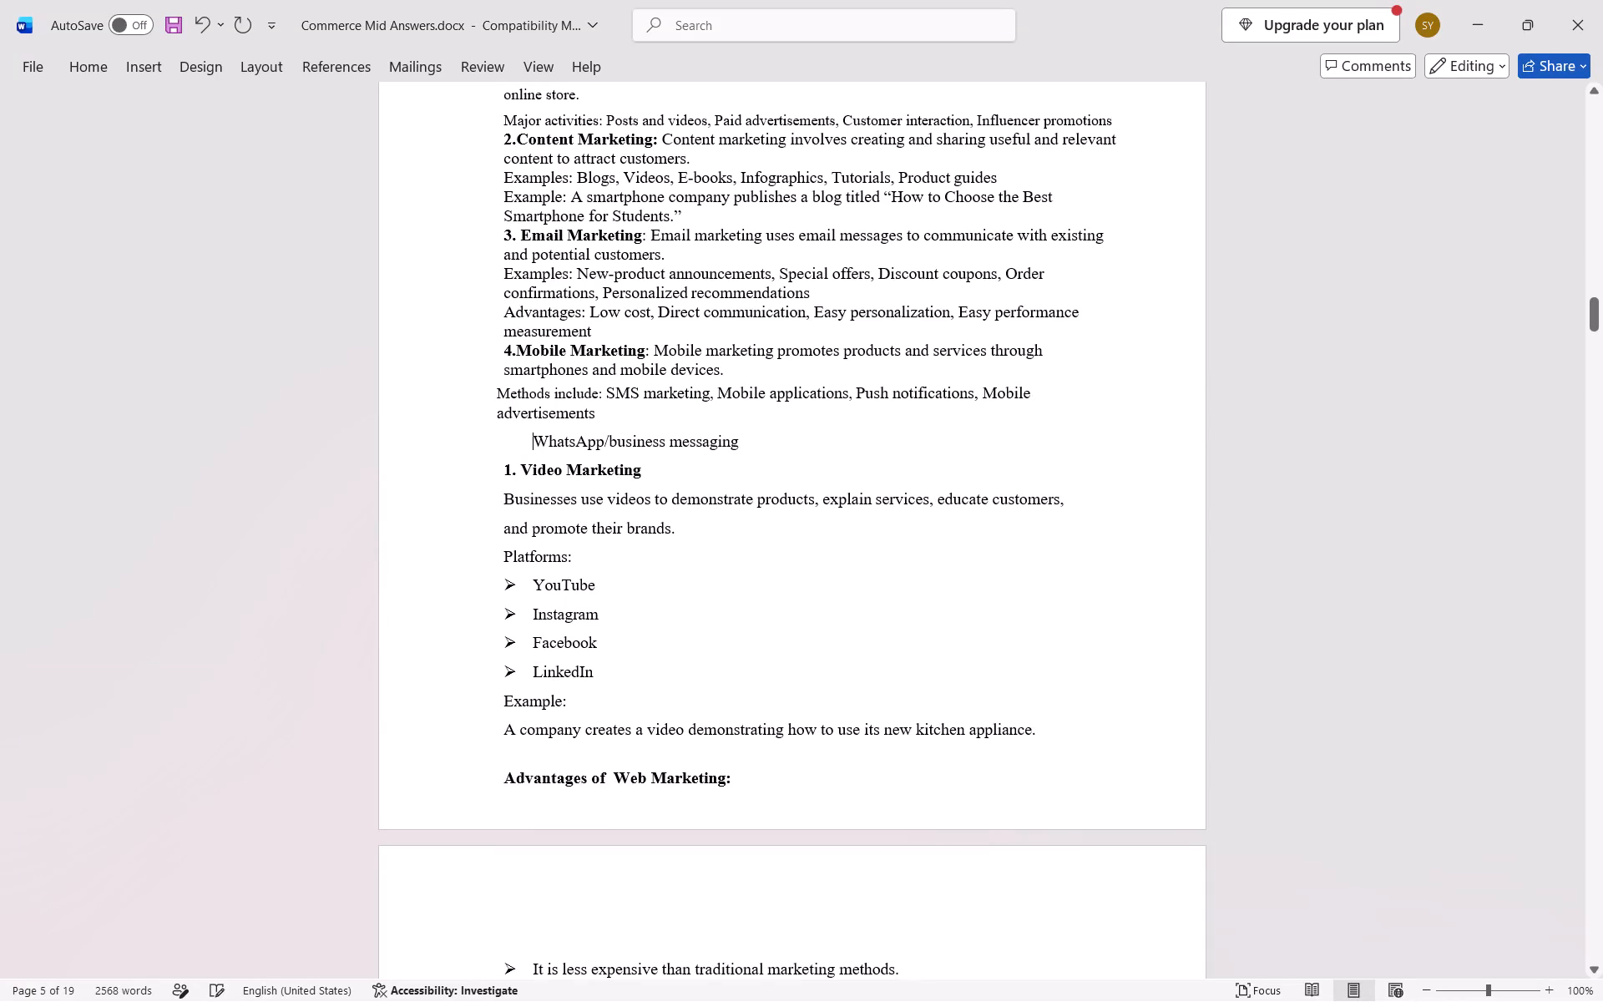
key("BackSpace")
key("BackSpace")
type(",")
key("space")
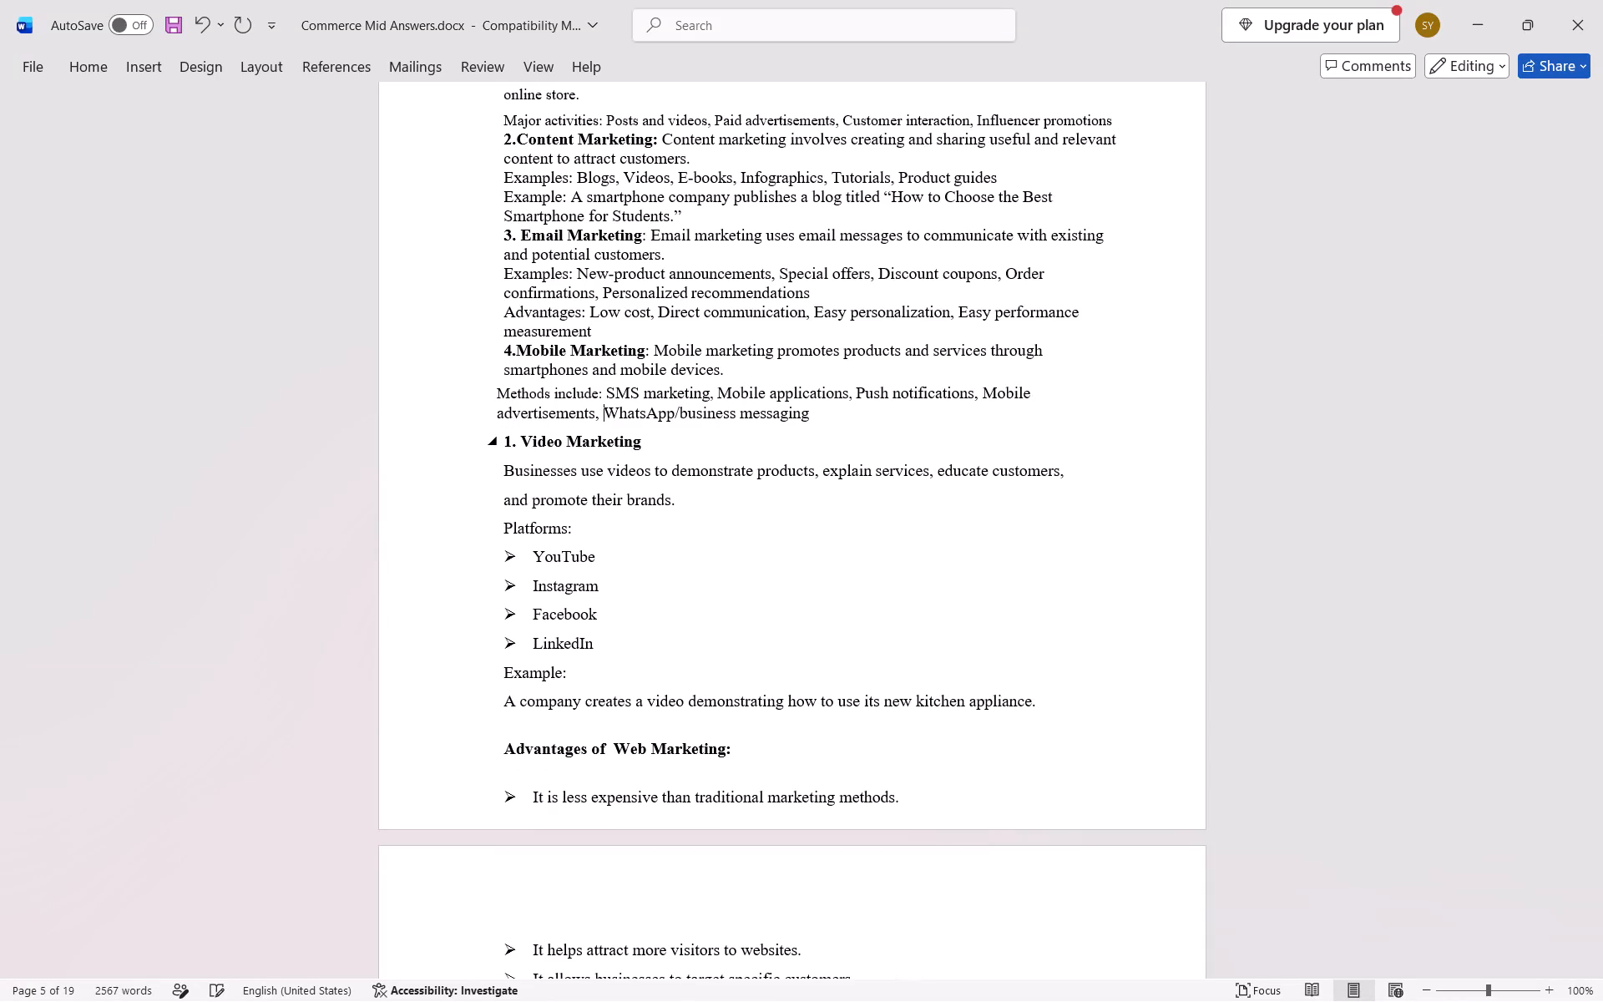
Replace the automatic number of the Video Marketing heading with "5." and place it on a new line directly below the methods line.
left_click(520, 442)
key("BackSpace")
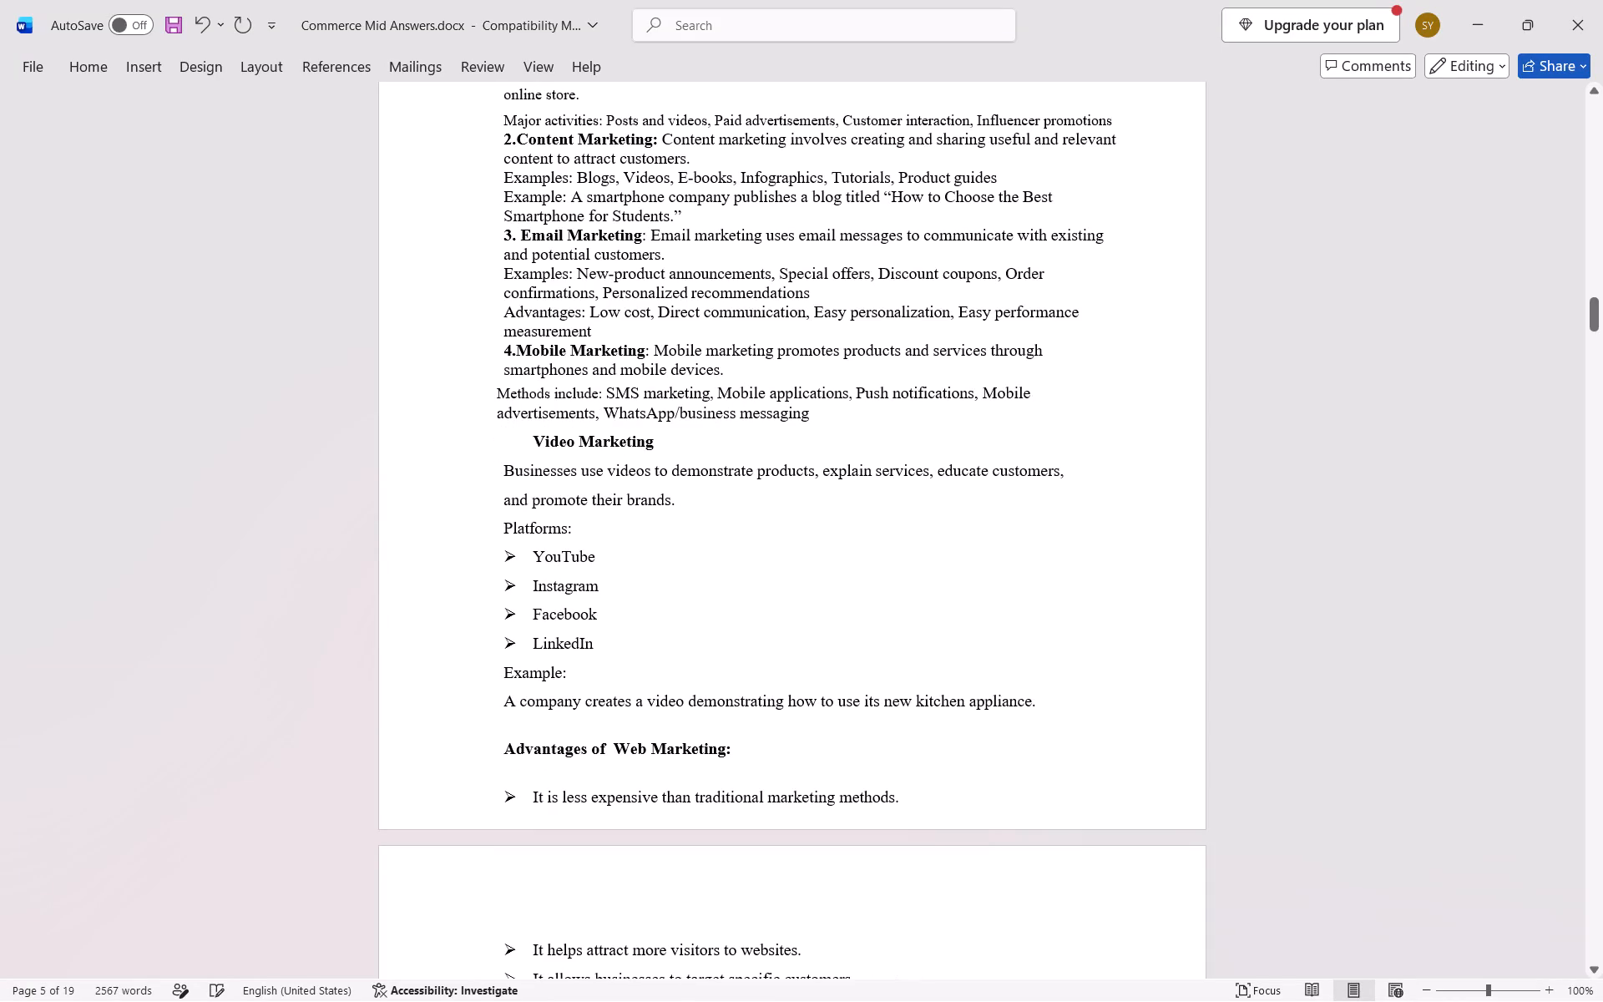
key("BackSpace")
key("BackSpace")
key("BackSpace")
key("shift+Return")
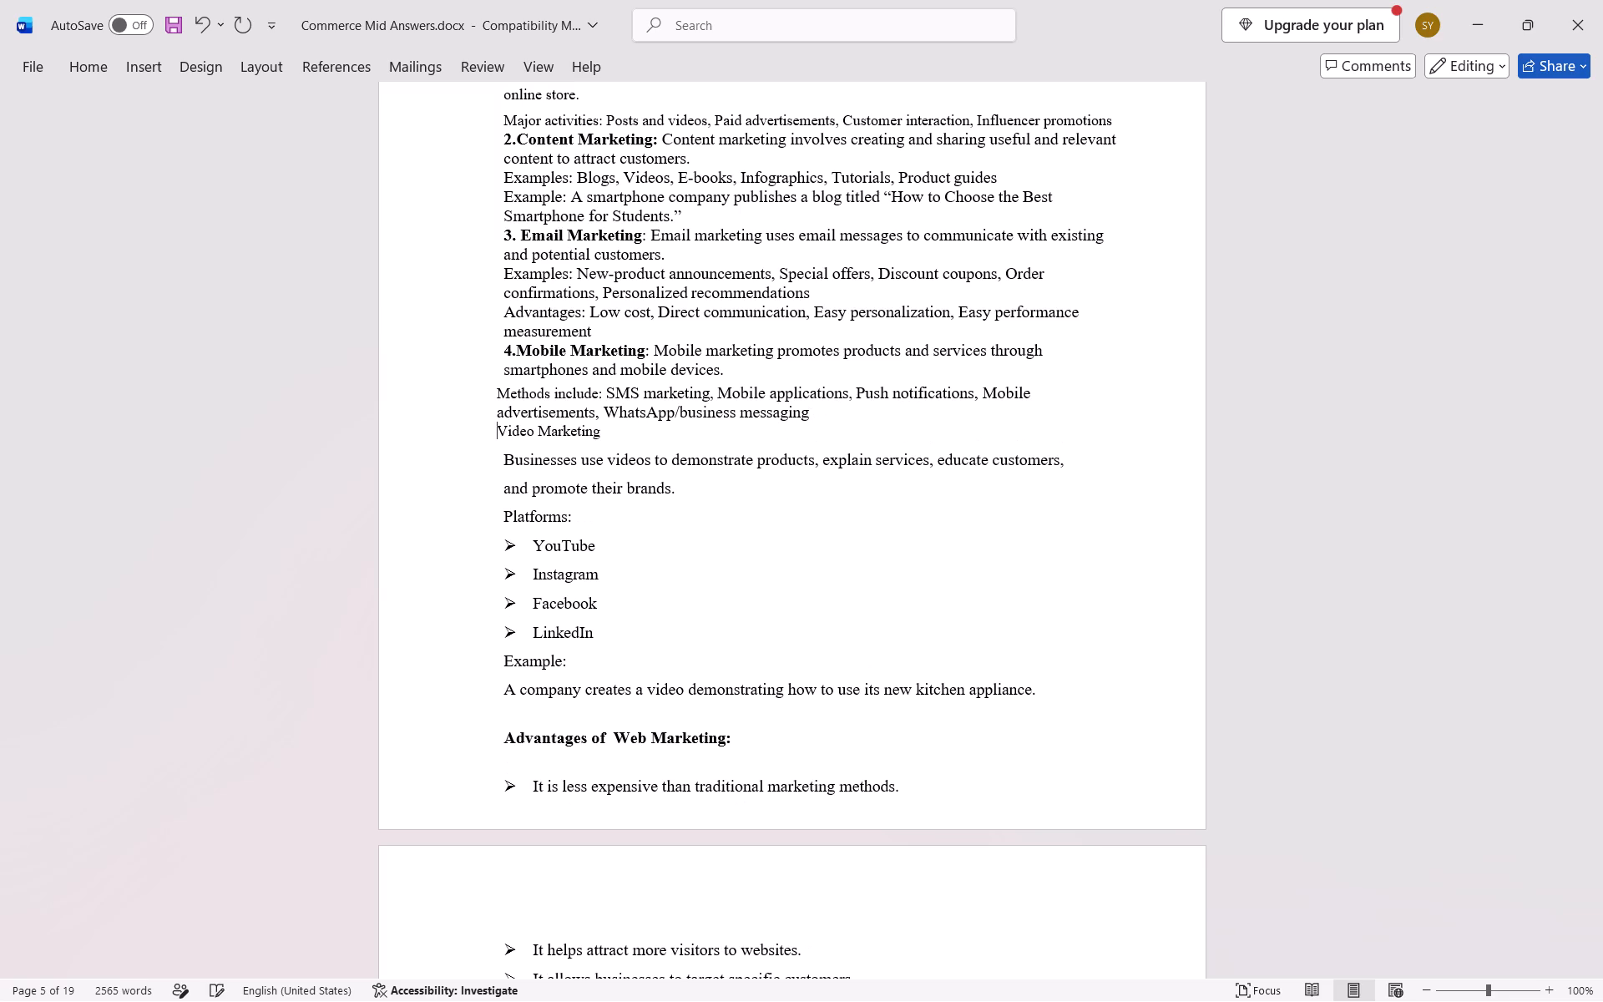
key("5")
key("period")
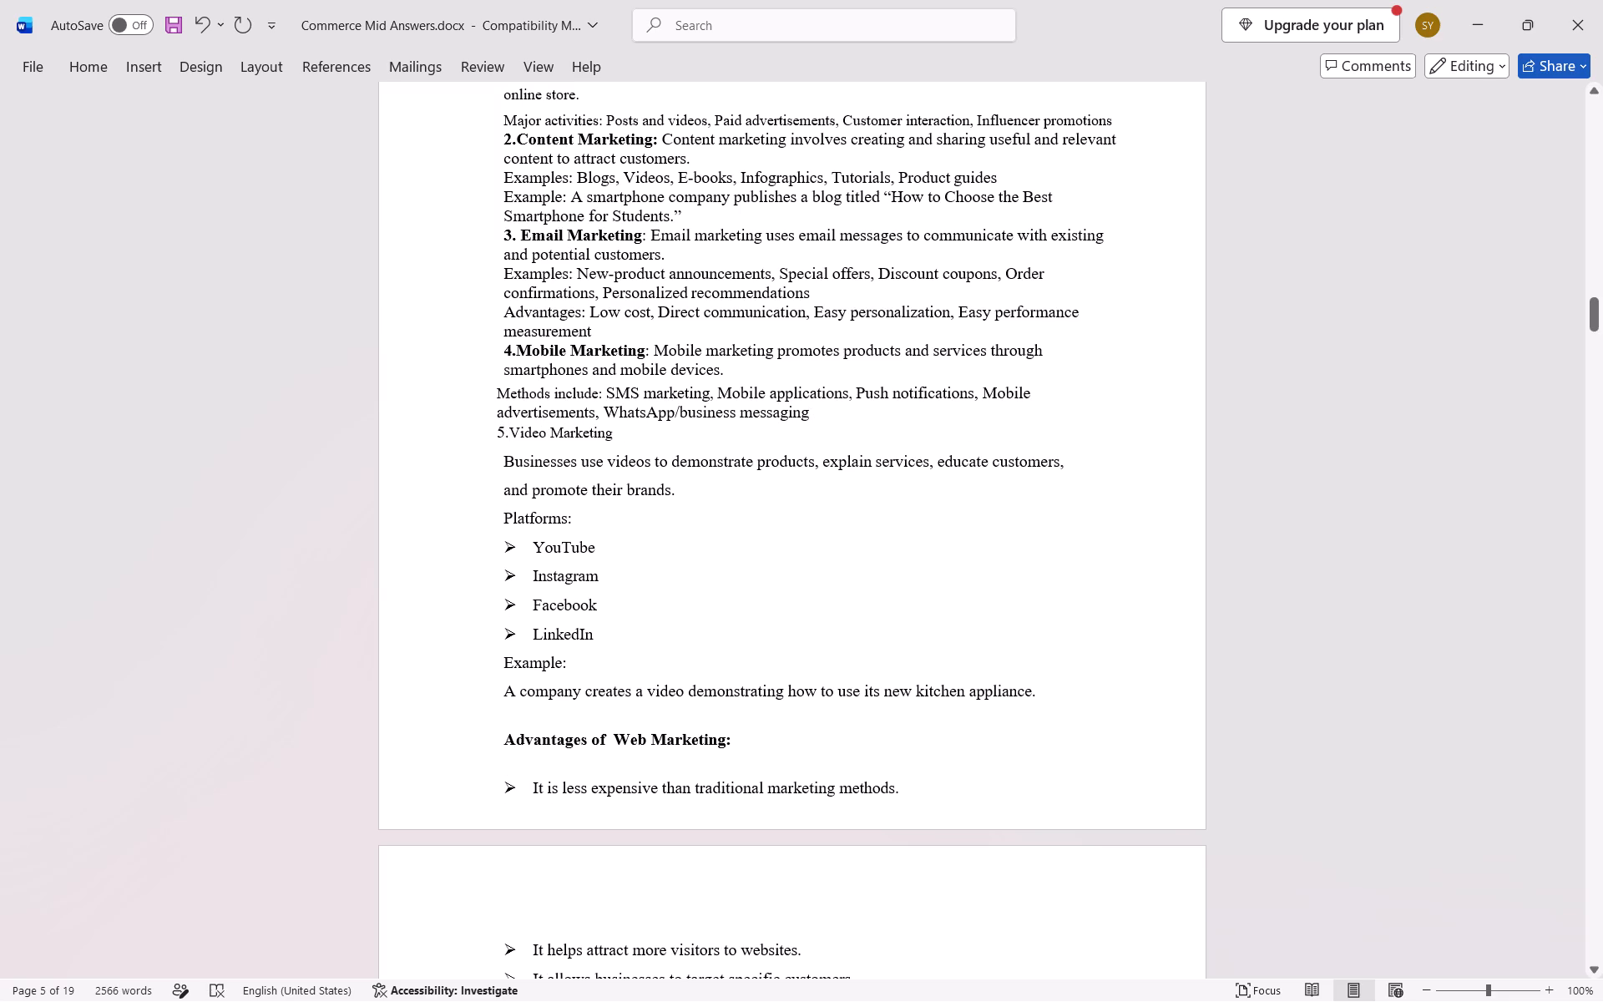
Join the Video Marketing description to its heading, separated by a colon and a space.
left_click(504, 457)
key("BackSpace")
key("BackSpace")
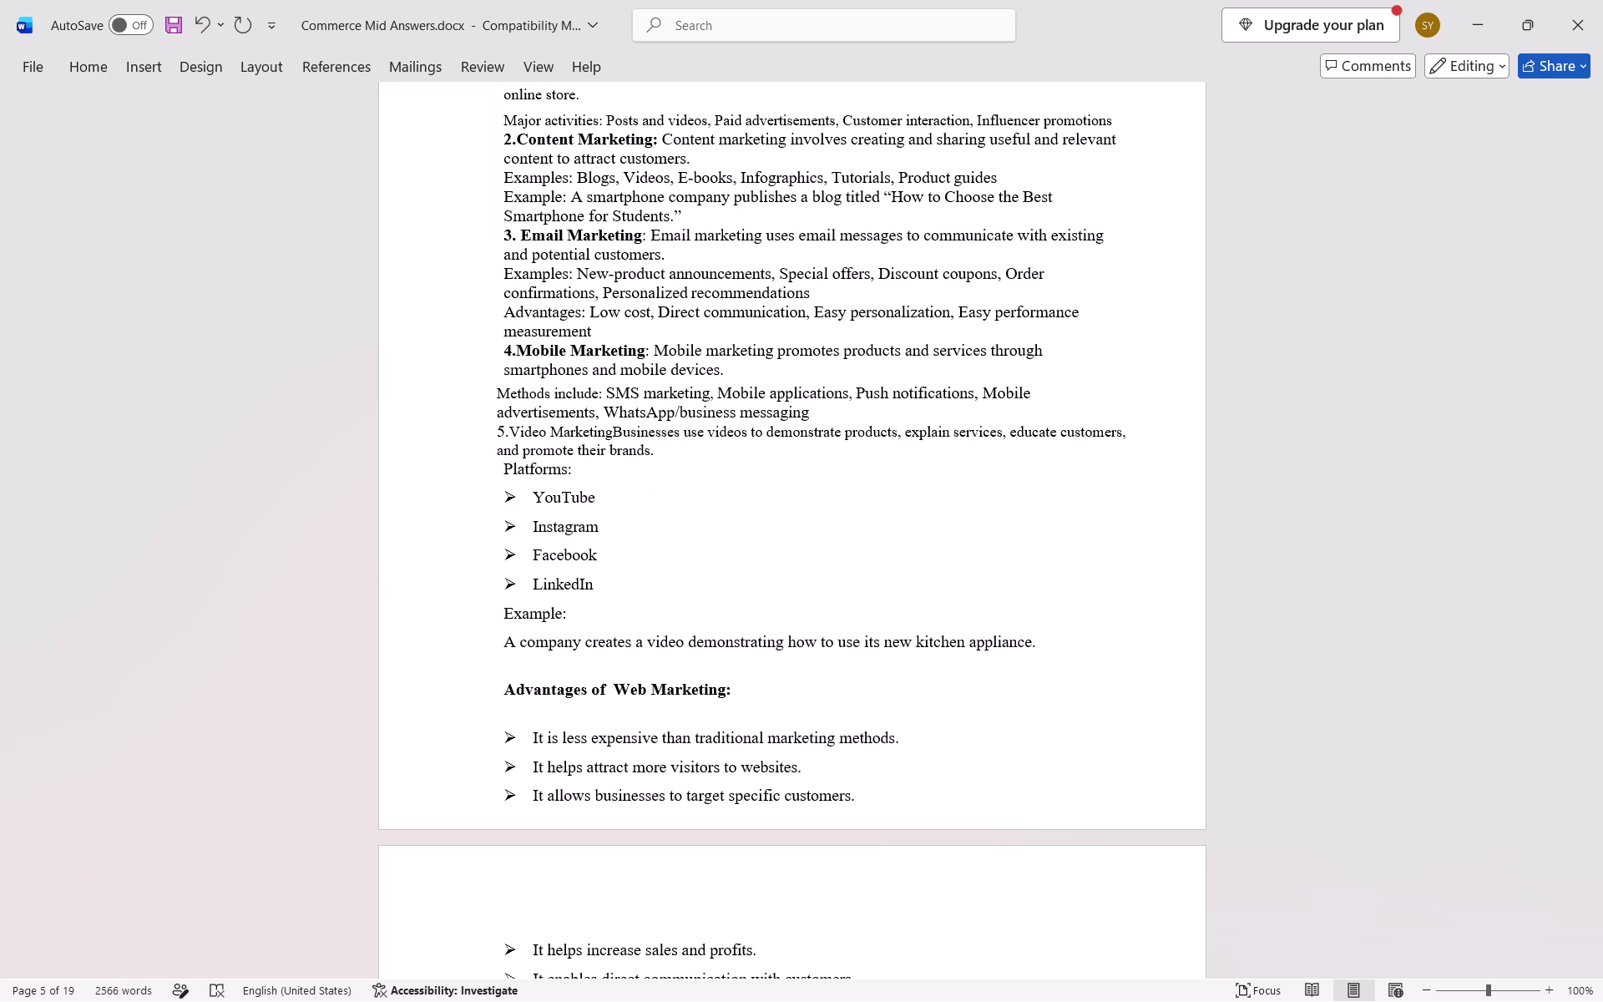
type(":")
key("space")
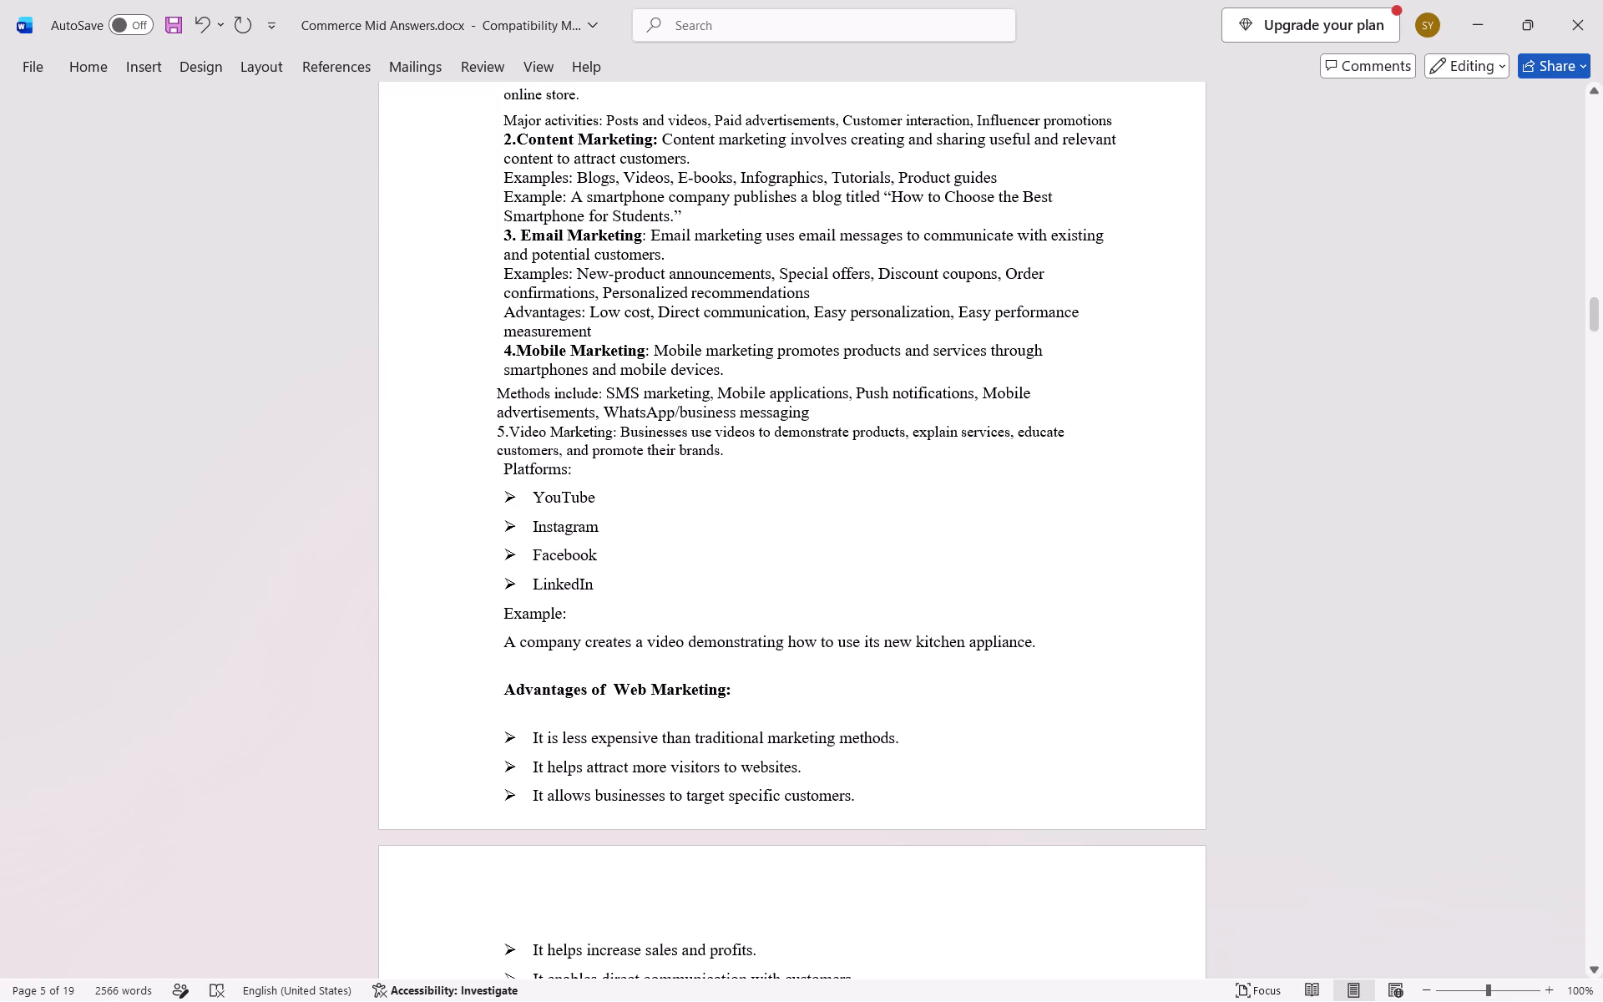
Remove the indent before "Platforms:" and run the YouTube and Instagram bullets into that line, separated by a comma.
left_click(504, 470)
key("BackSpace")
key("Down")
key("BackSpace")
key("BackSpace")
key("BackSpace")
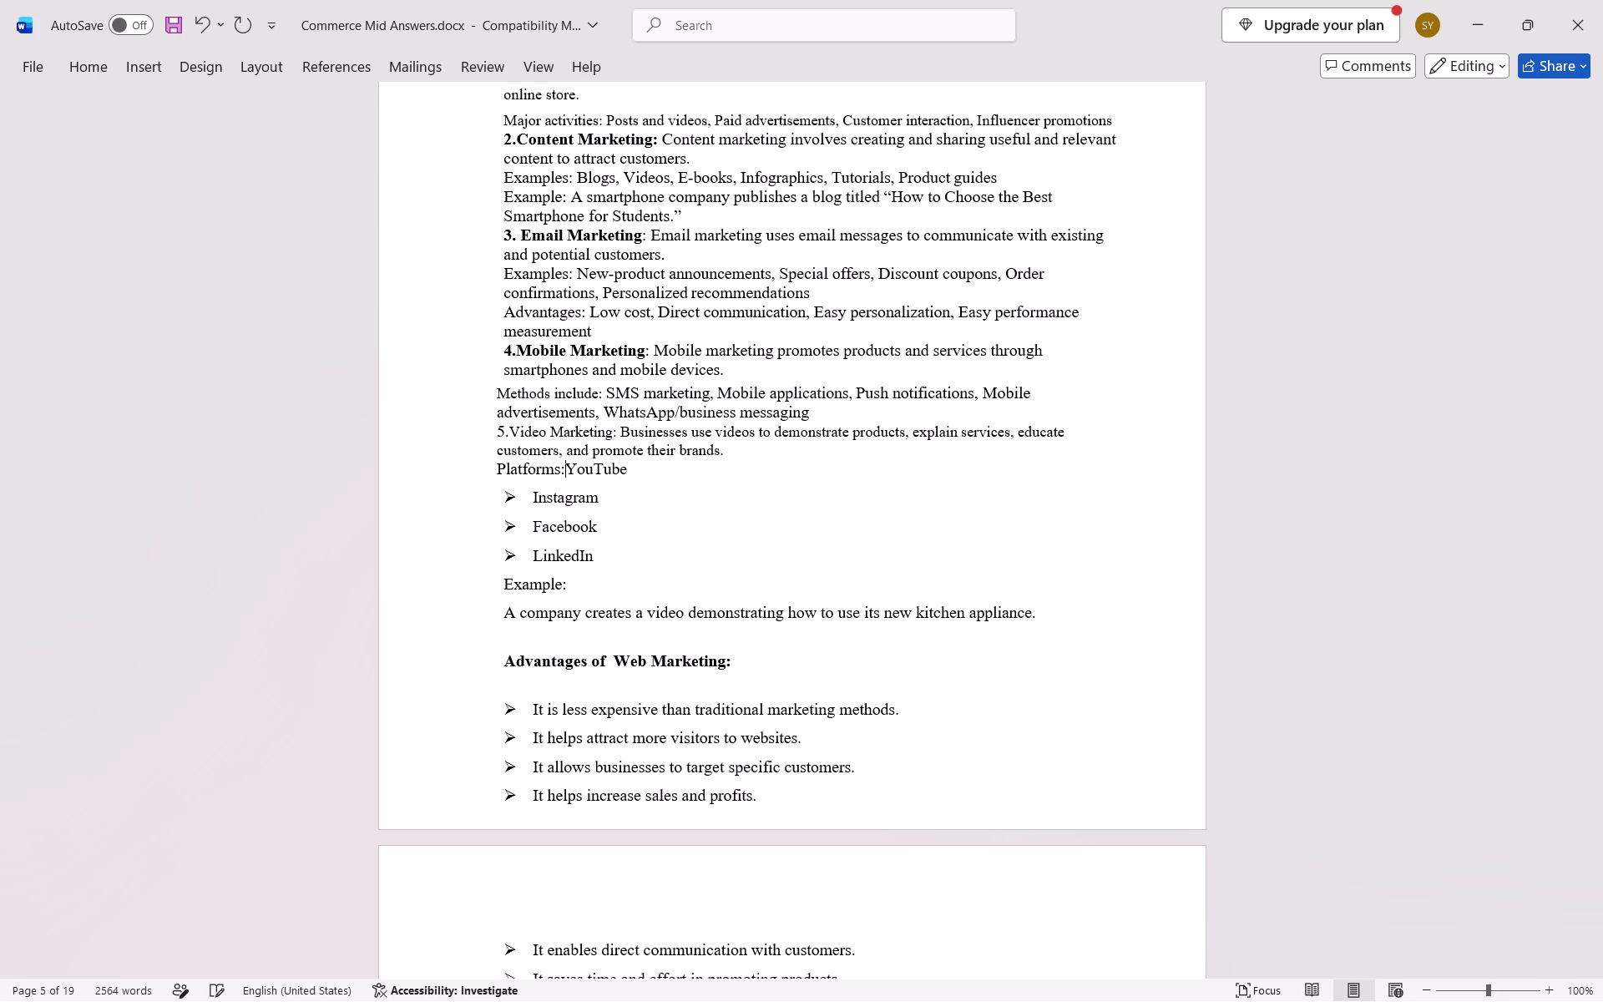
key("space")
key("Down")
key("ctrl+Left")
key("BackSpace")
key("BackSpace")
key("BackSpace")
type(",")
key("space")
Append the Facebook and LinkedIn bullets to the Platforms line as comma-separated items.
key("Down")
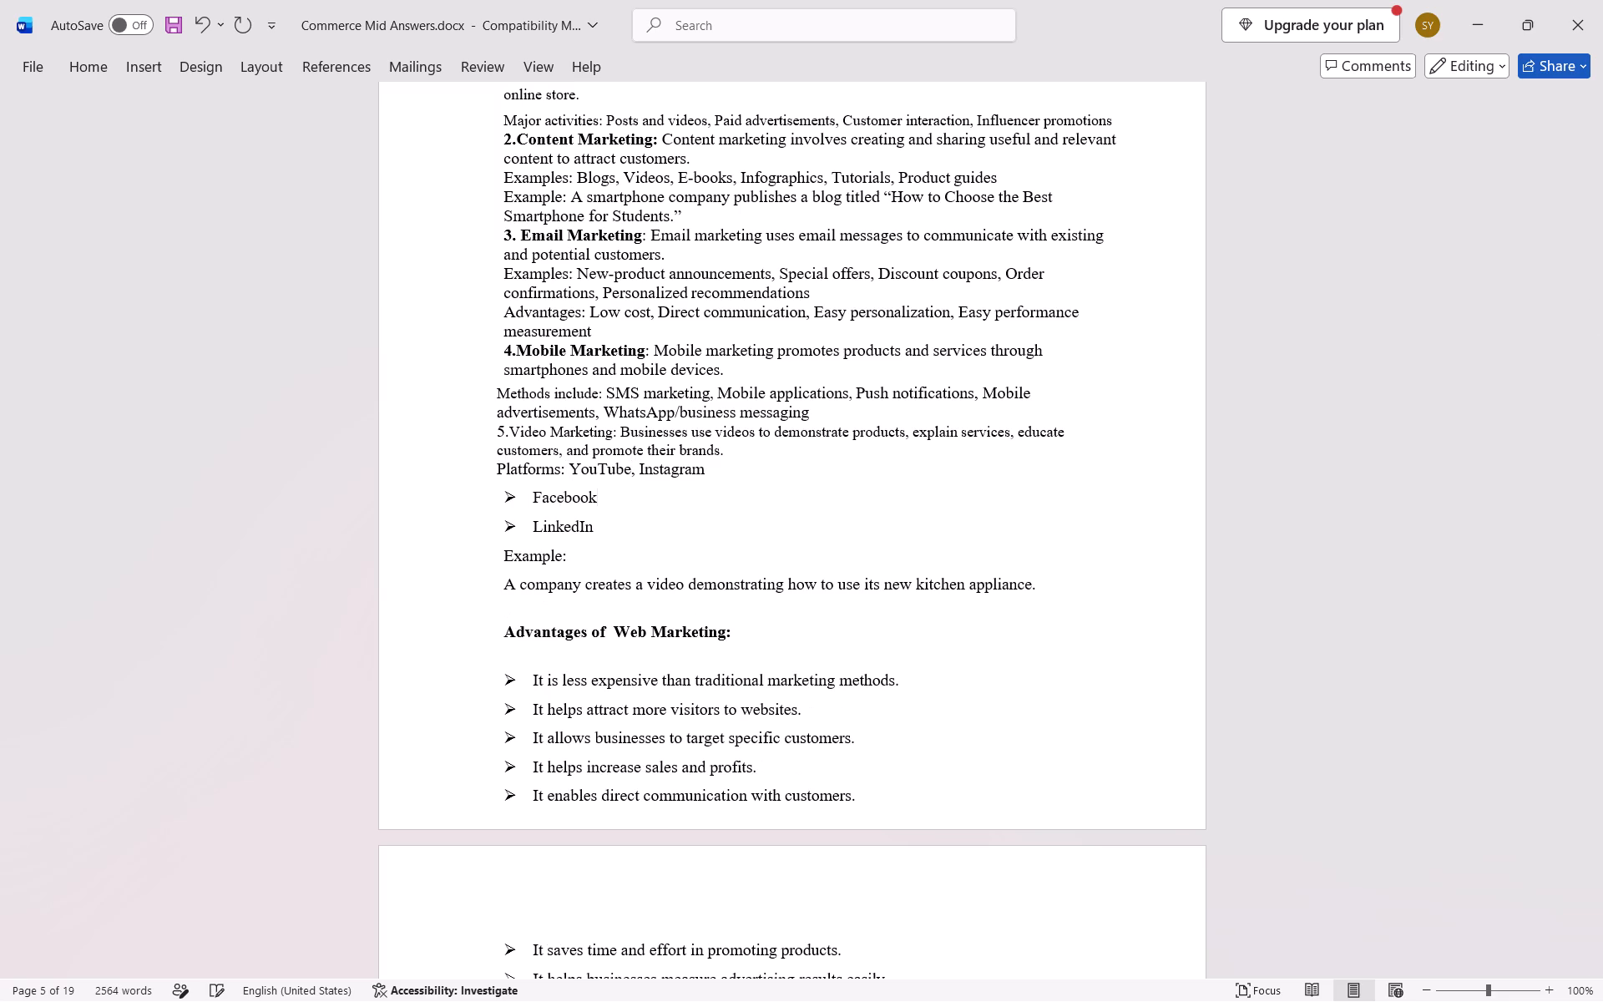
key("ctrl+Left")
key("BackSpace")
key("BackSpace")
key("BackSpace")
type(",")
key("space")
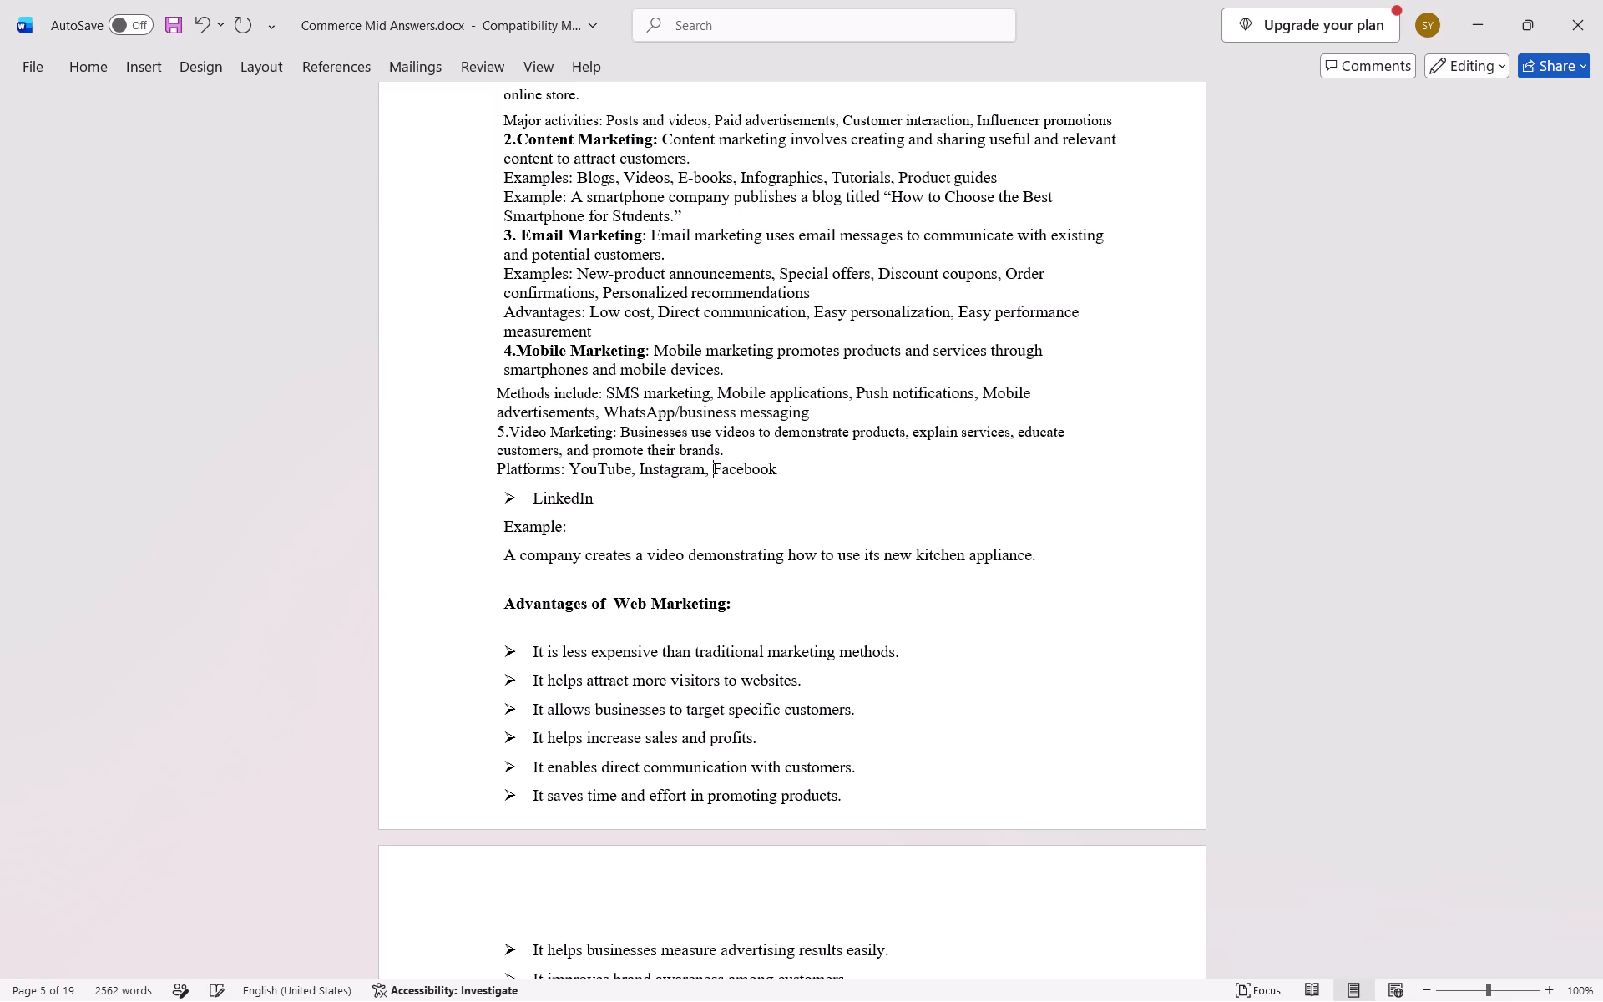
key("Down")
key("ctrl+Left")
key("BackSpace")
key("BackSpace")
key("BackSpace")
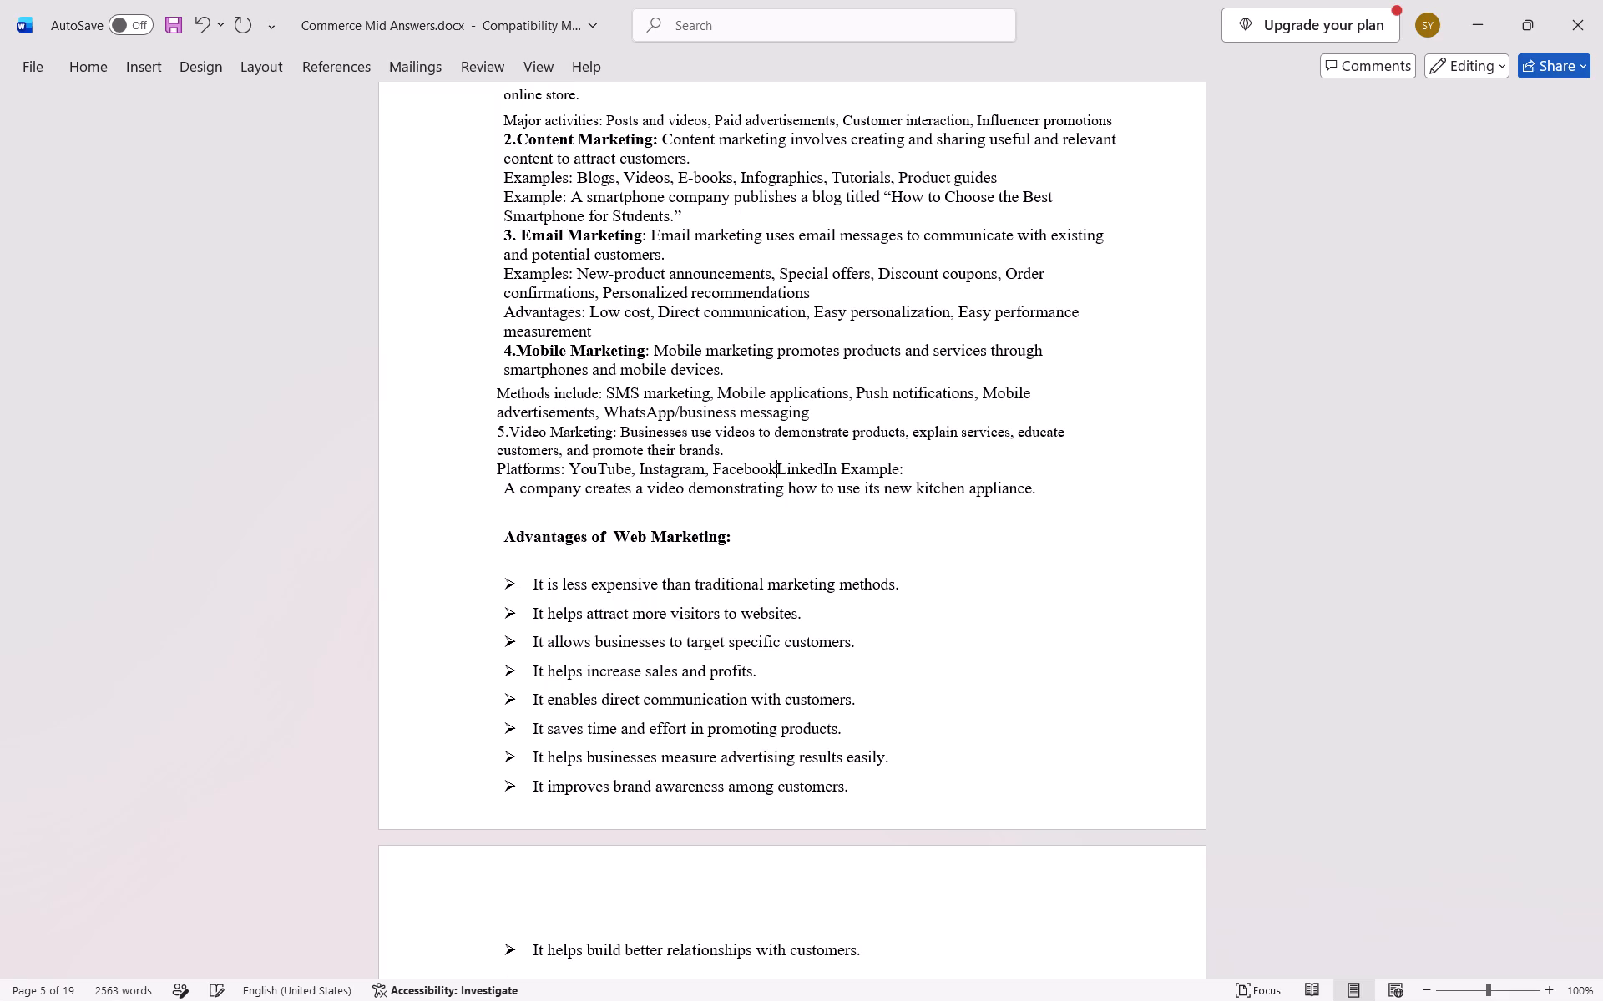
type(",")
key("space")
Put the Video Marketing "Example:" on its own line and join the kitchen appliance sentence to it.
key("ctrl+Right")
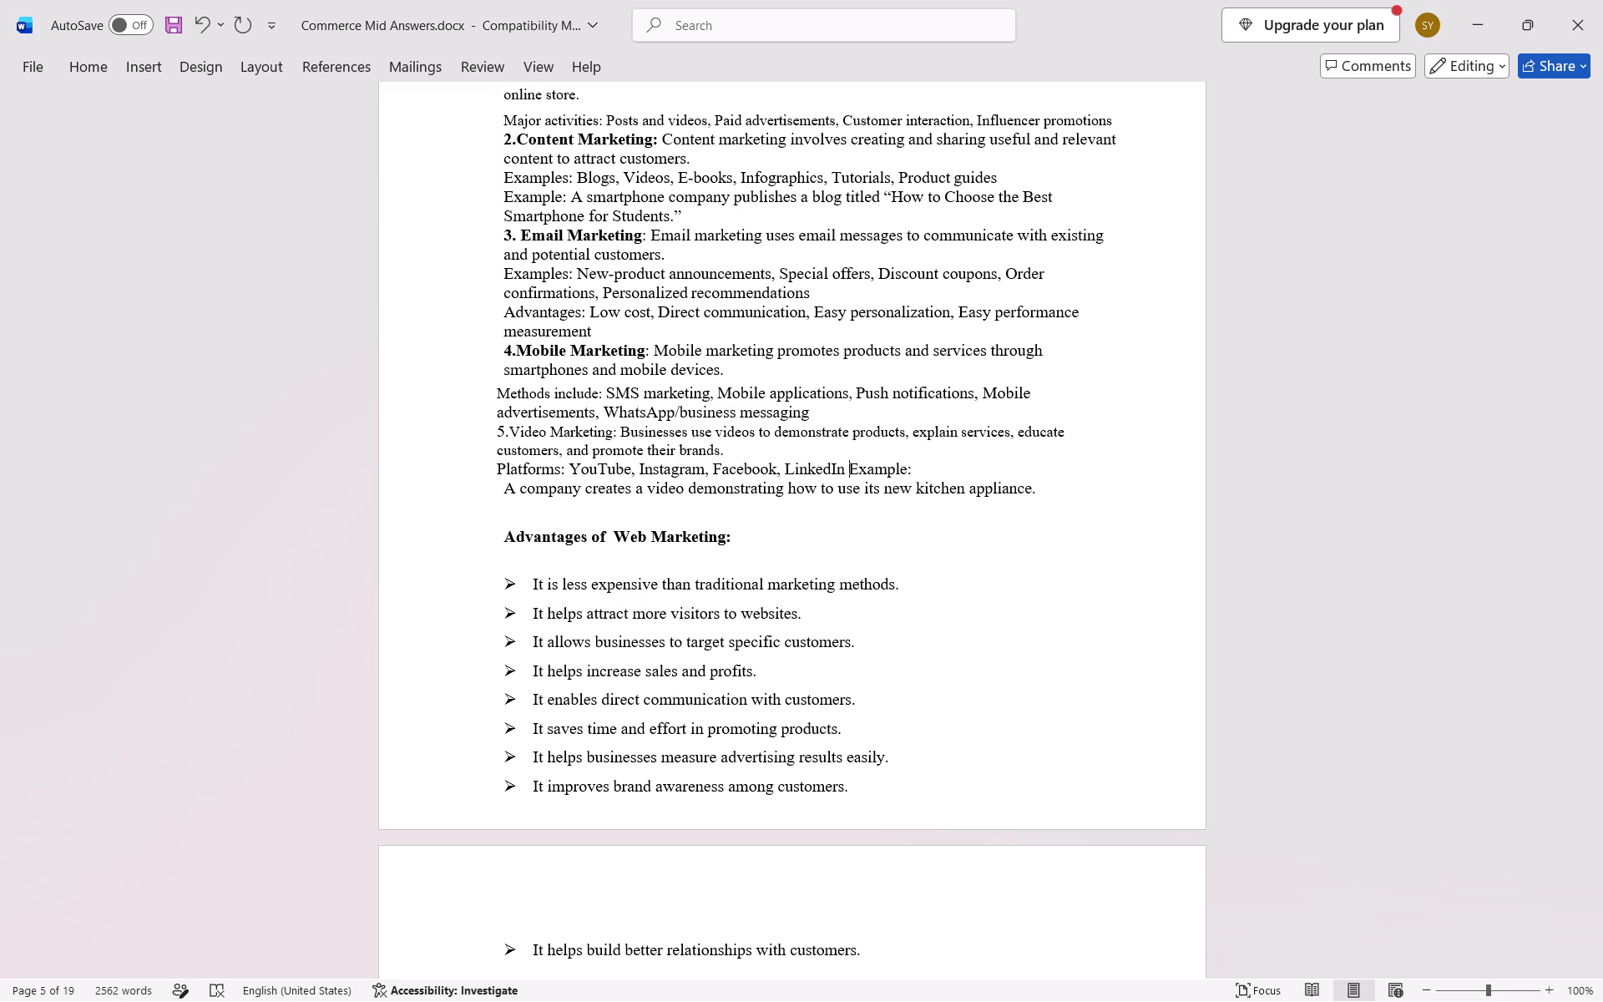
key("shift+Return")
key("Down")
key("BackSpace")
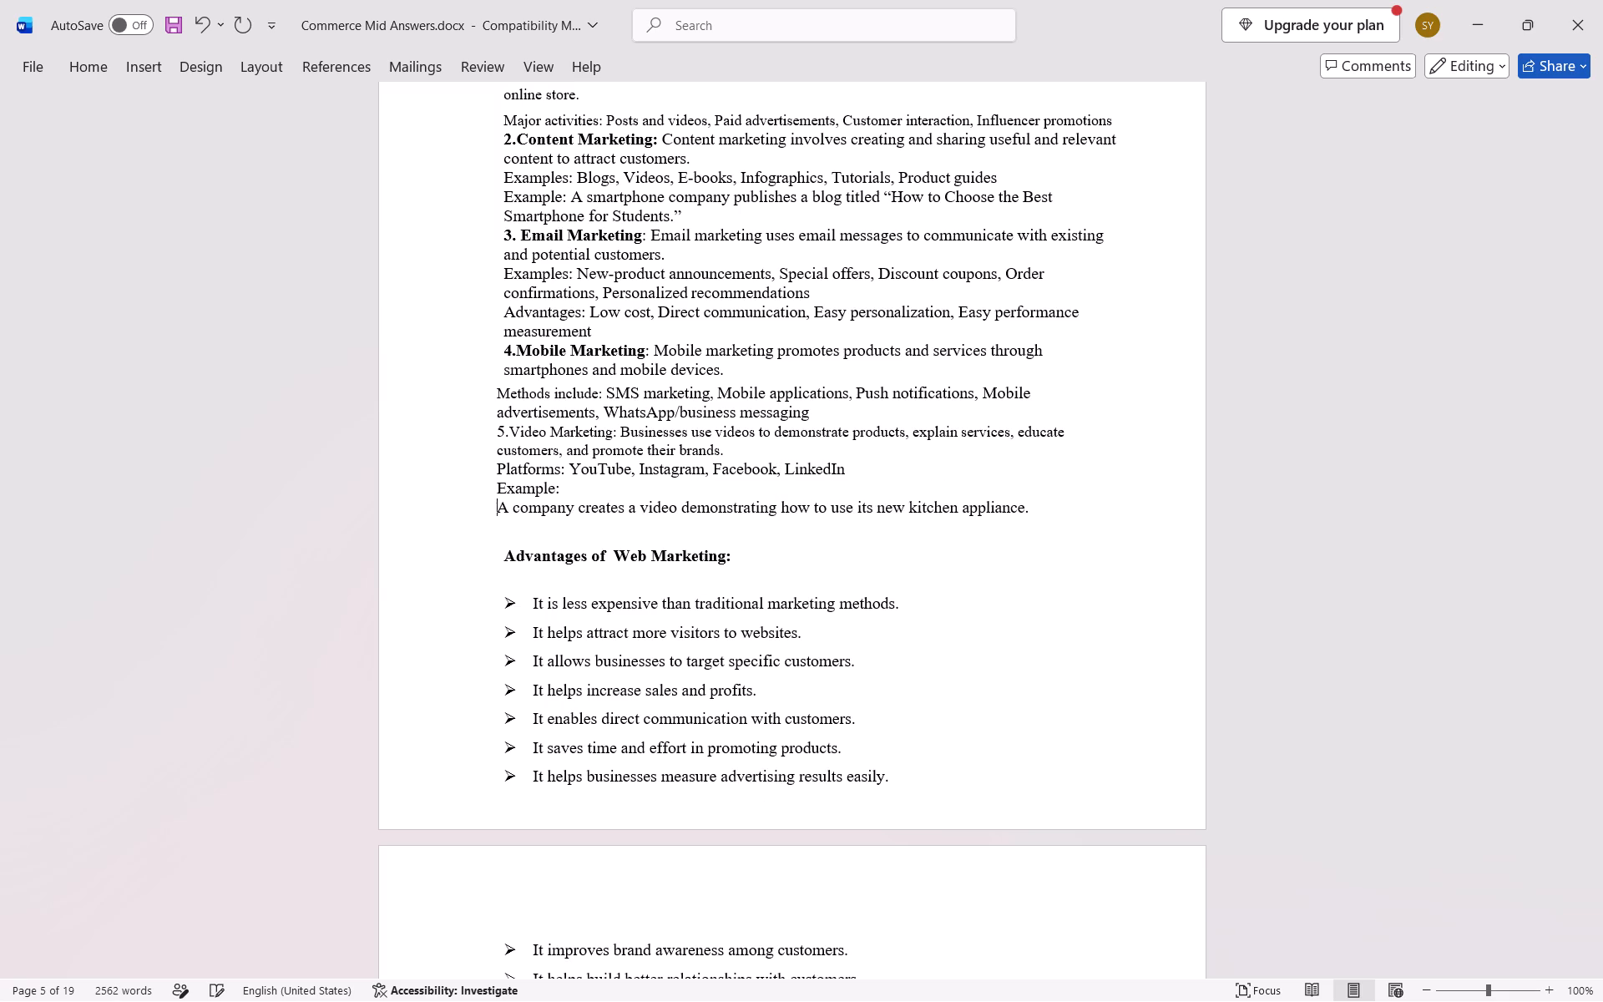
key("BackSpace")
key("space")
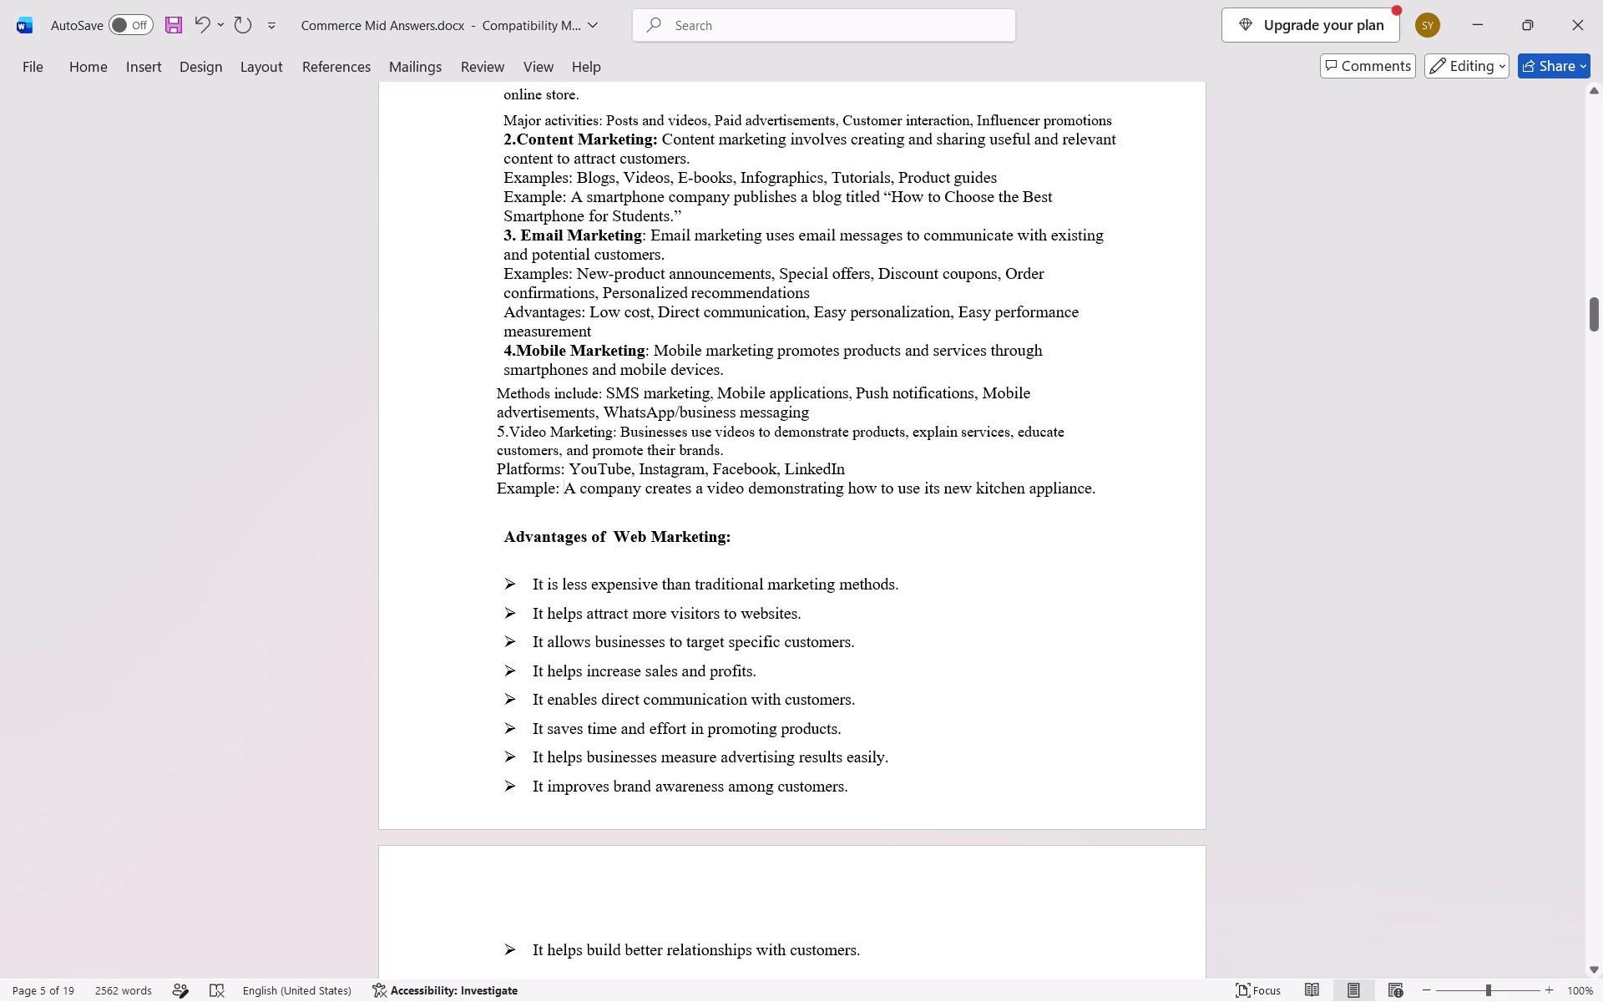
Make the "5.Video Marketing" heading bold.
left_click_drag(493, 431, 595, 433)
key("ctrl+b")
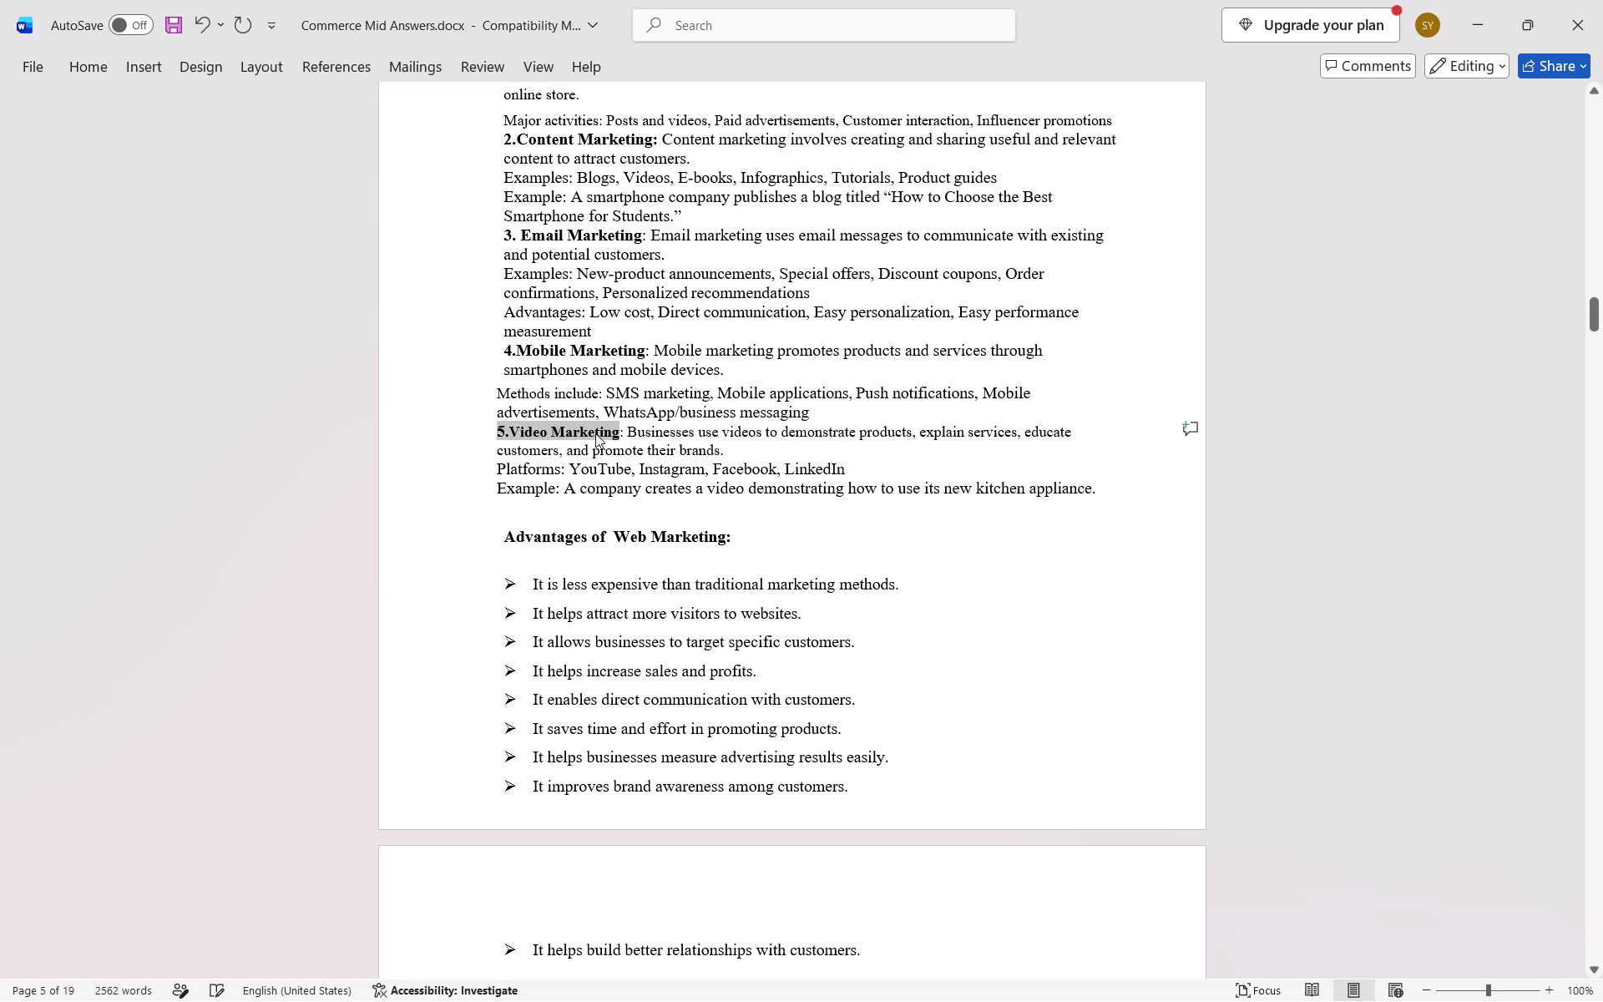
Remove the blank line and indent before the "Advantages of Web Marketing:" heading.
scroll(680, 570, "down", 1)
scroll(703, 412, "up", 1)
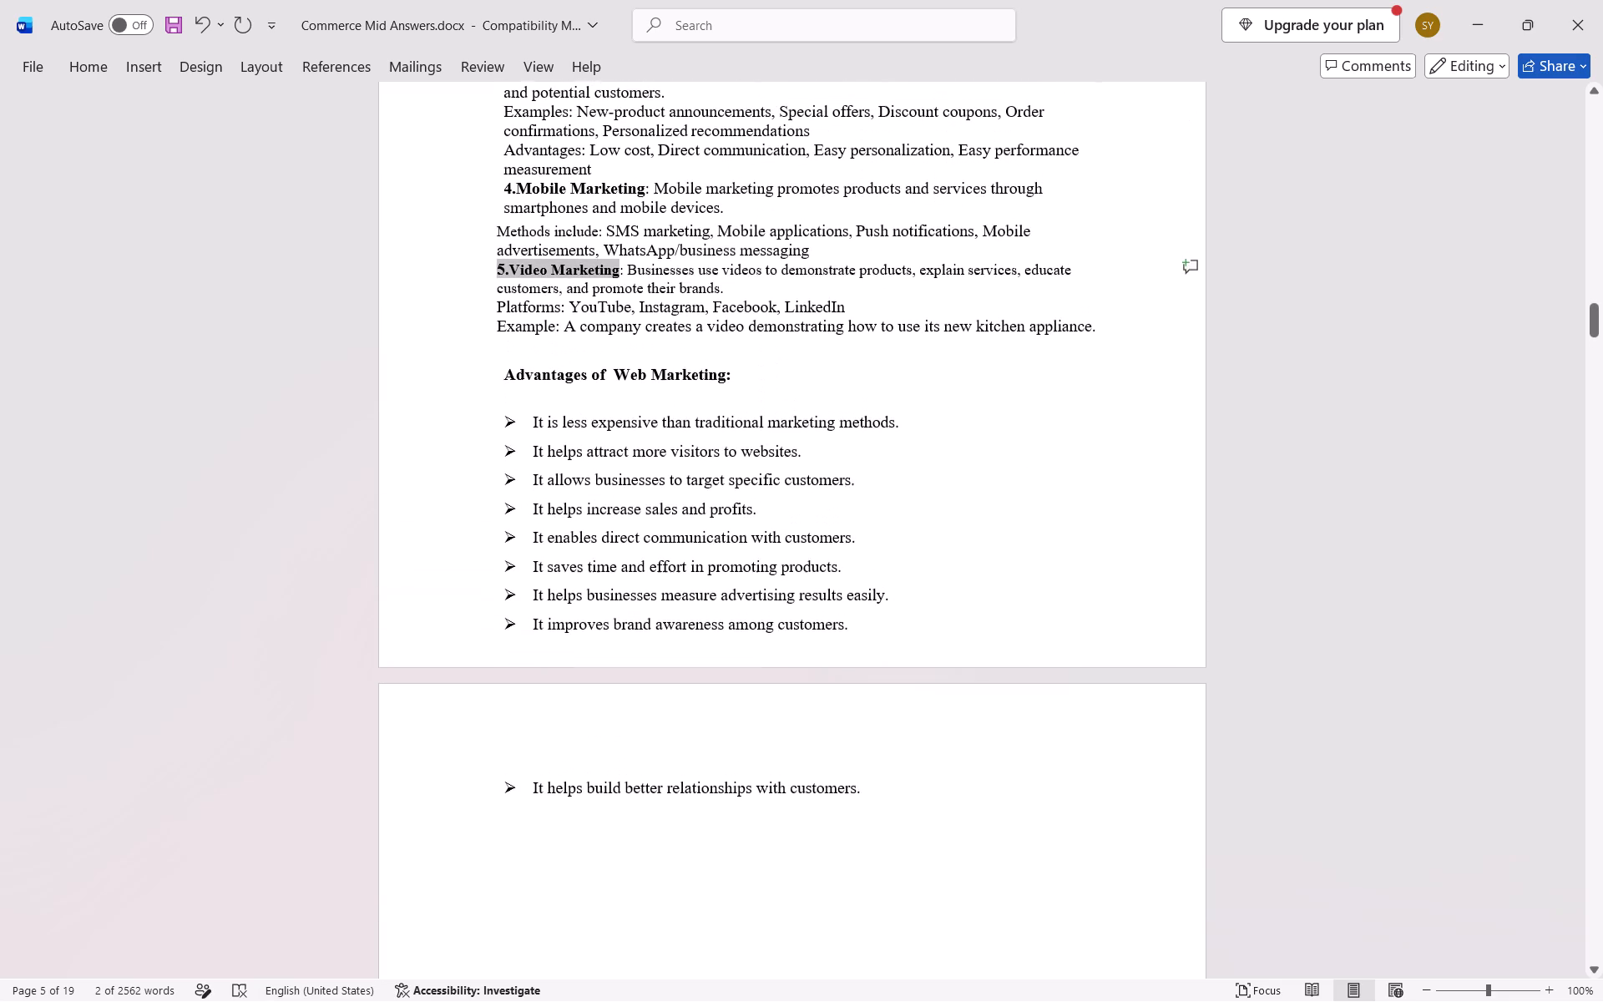
left_click(502, 383)
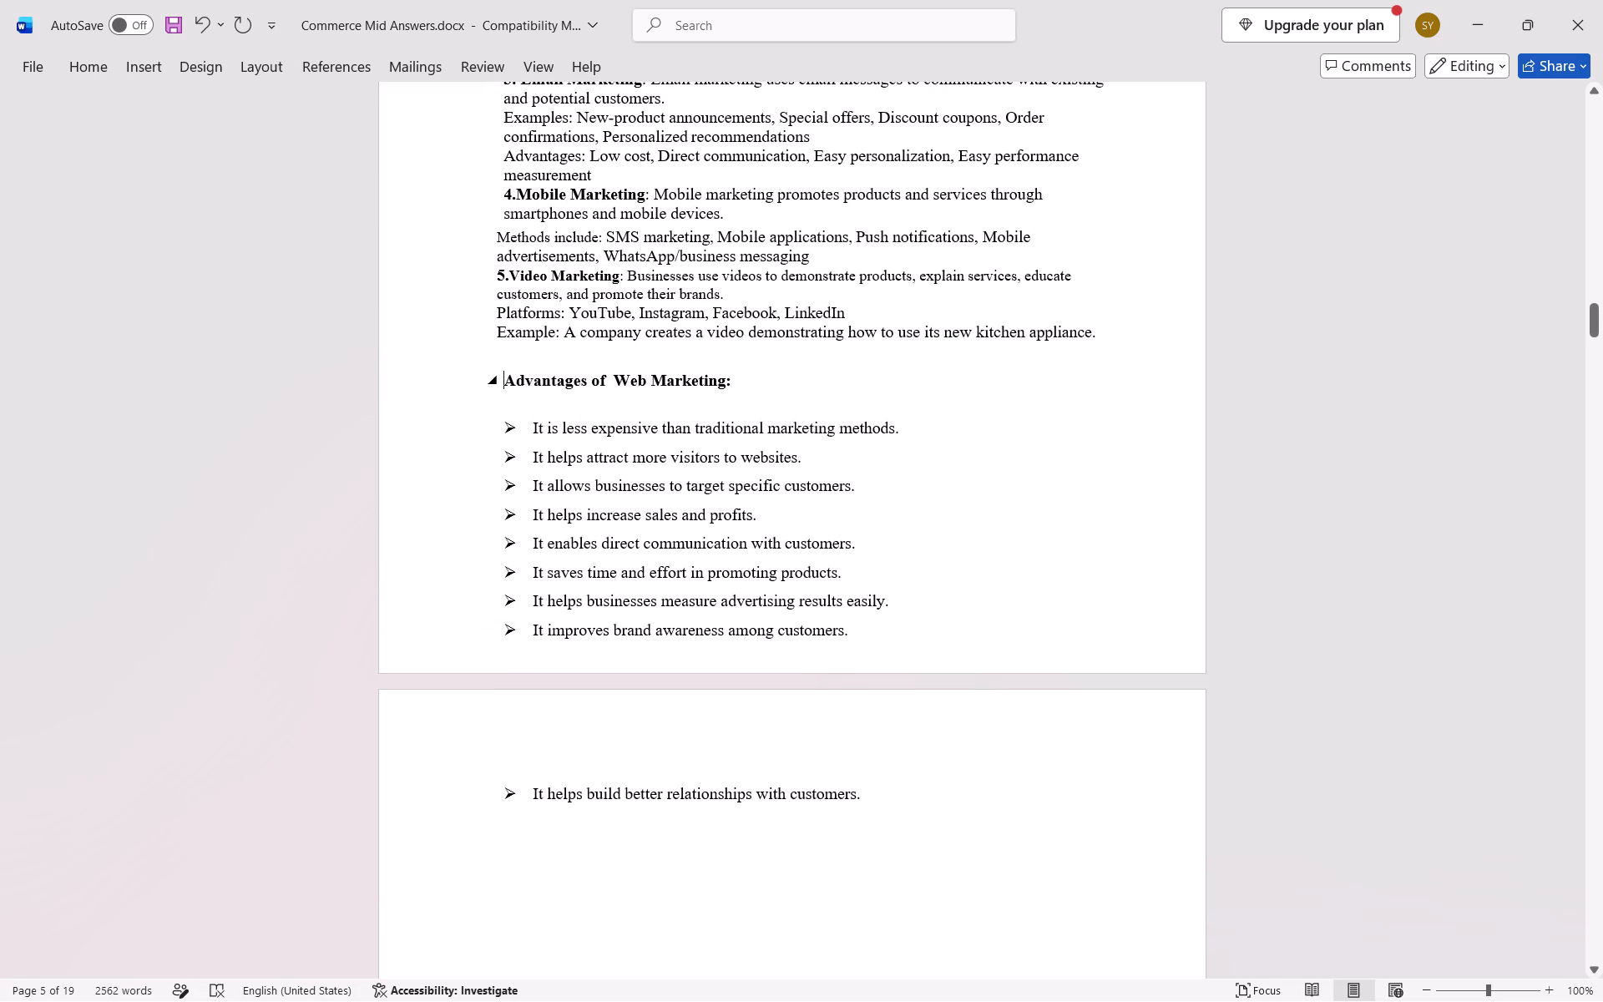
key("BackSpace")
key("BackSpace")
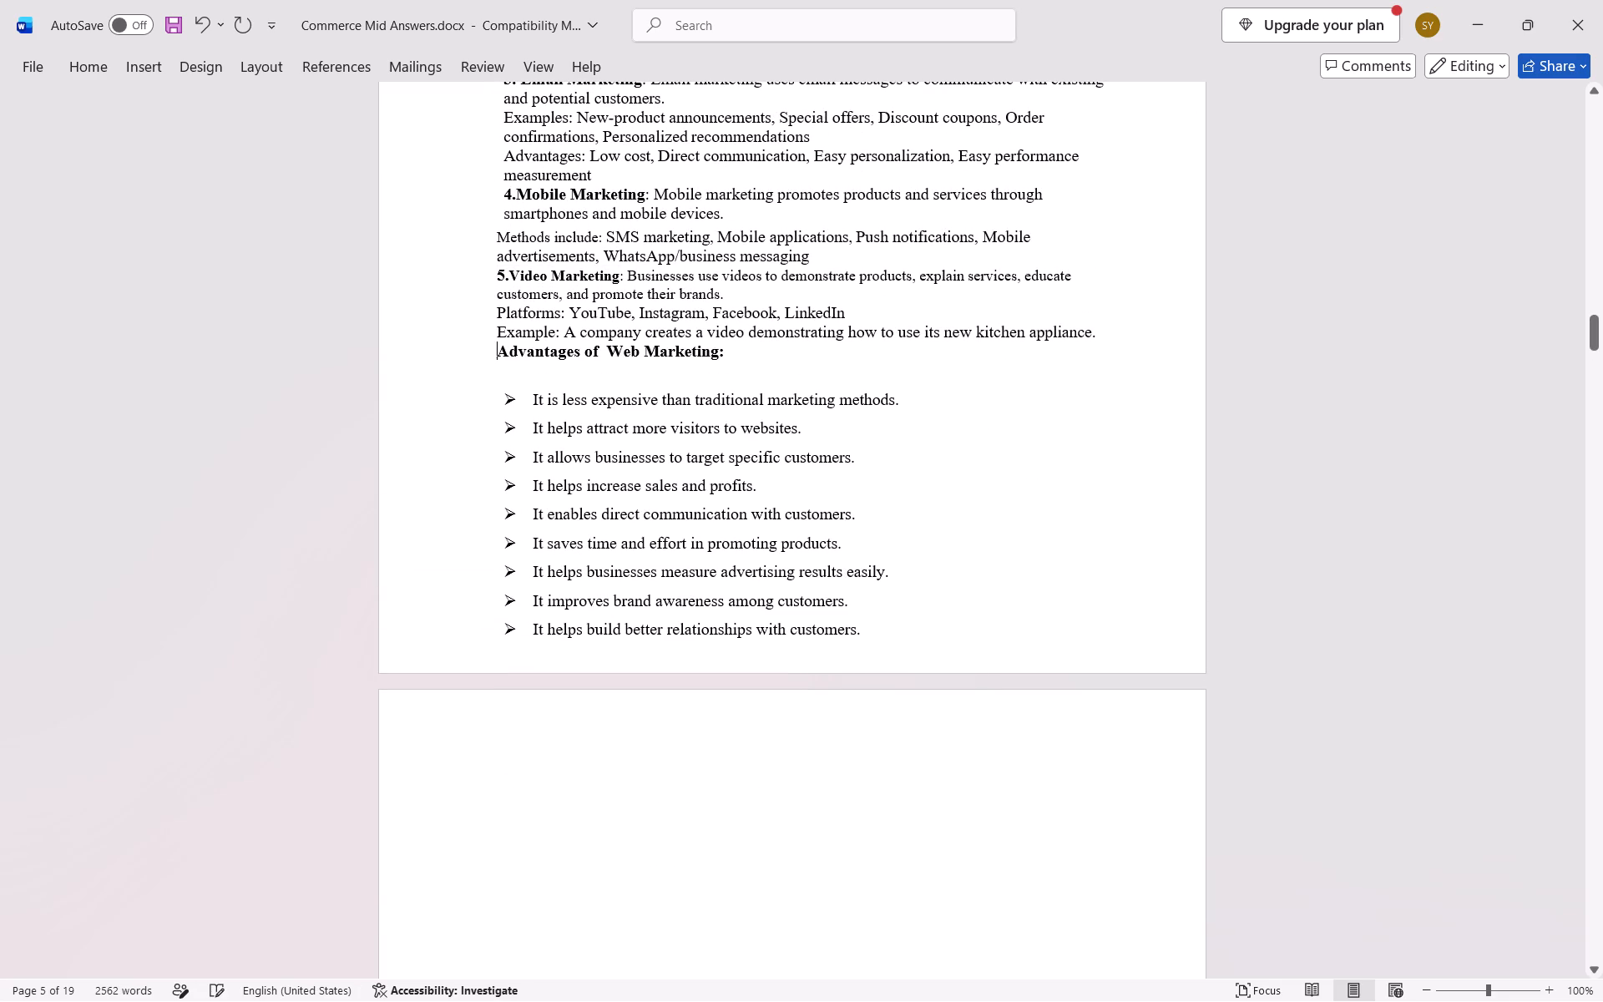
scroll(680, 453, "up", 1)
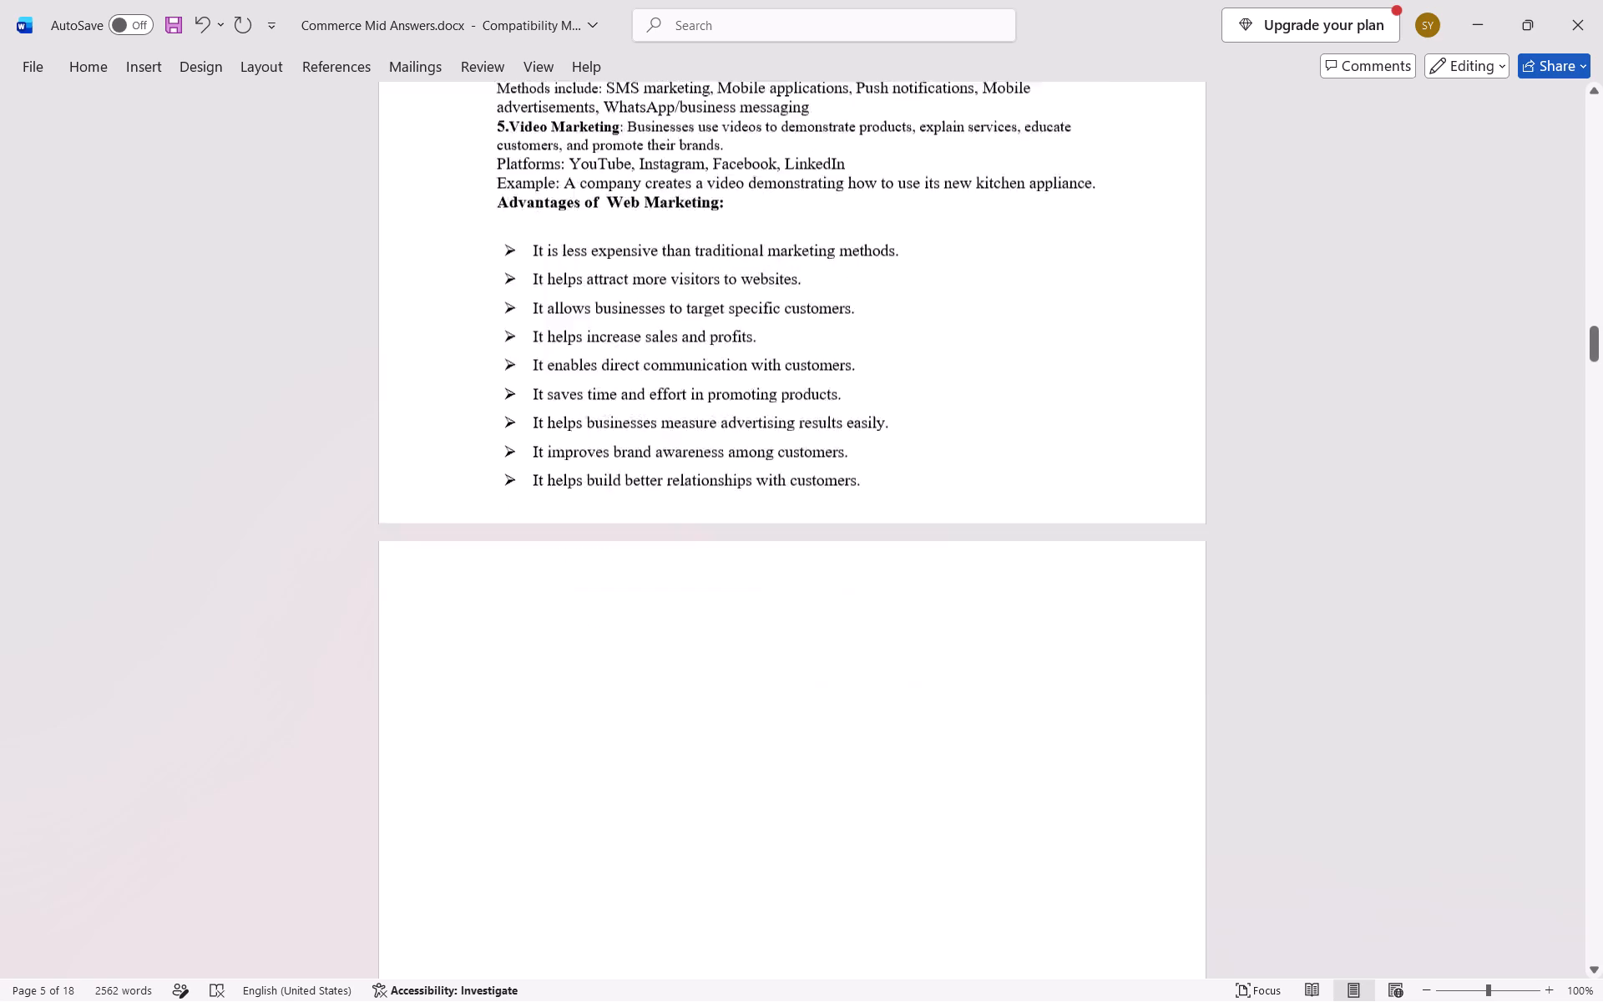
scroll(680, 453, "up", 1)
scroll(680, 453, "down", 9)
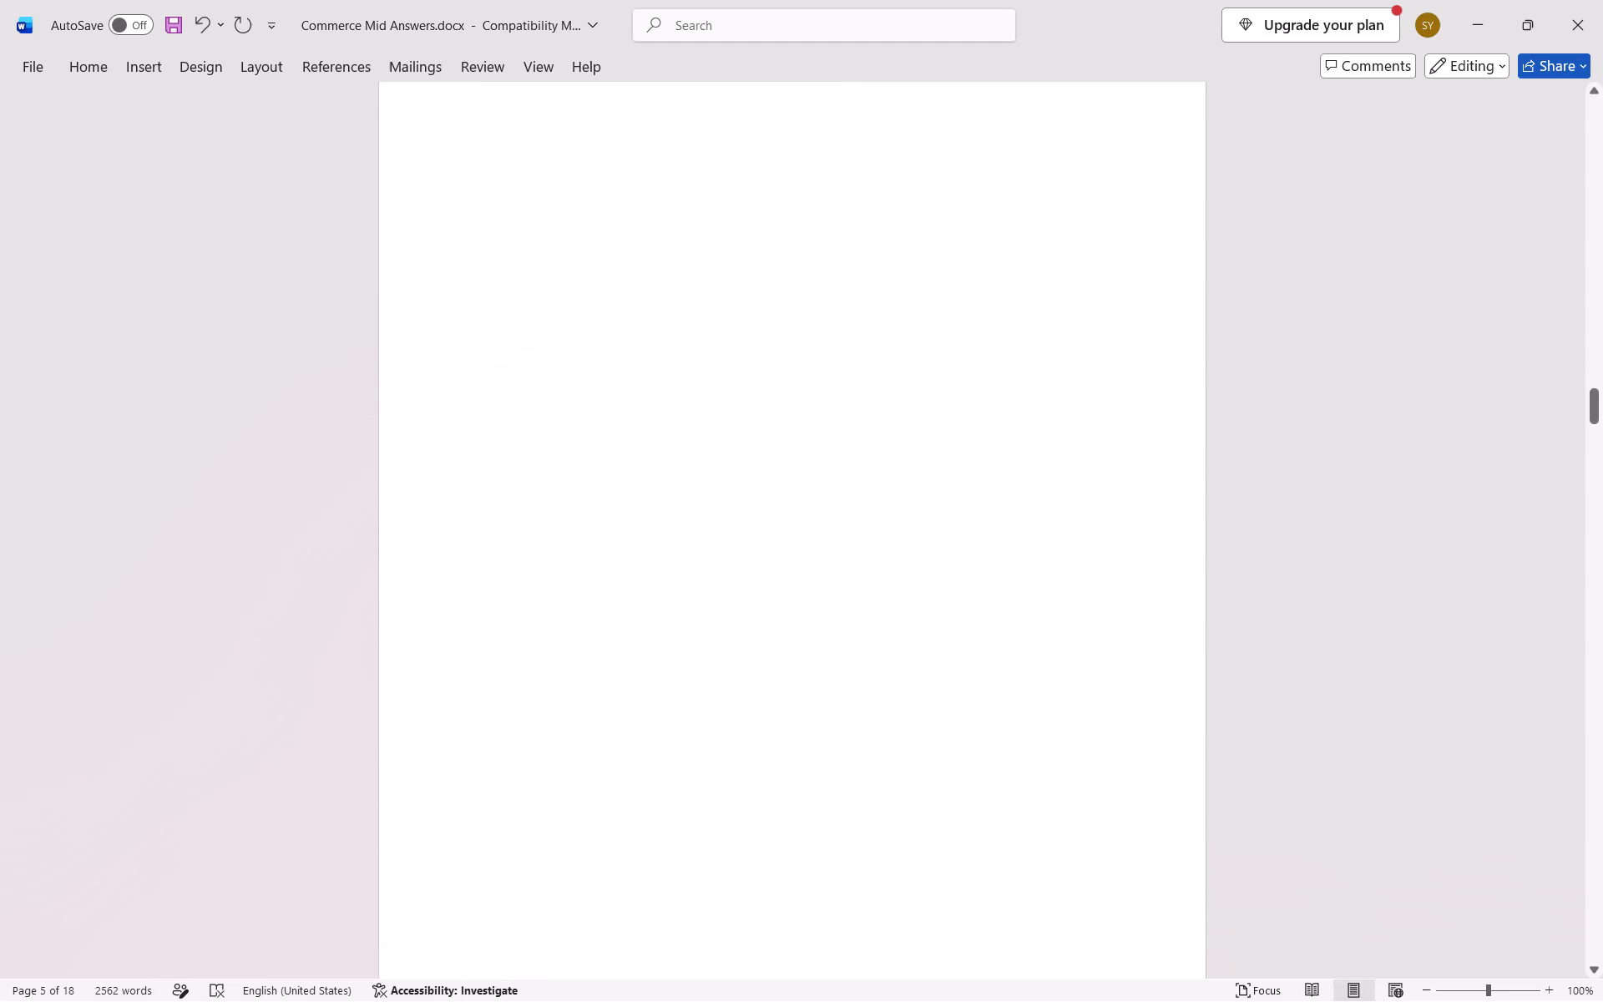
Move question 5's content, from the flow diagram heading through the last role bullet, onto a new line directly after the search engine examples.
scroll(680, 453, "down", 2)
scroll(726, 595, "down", 1)
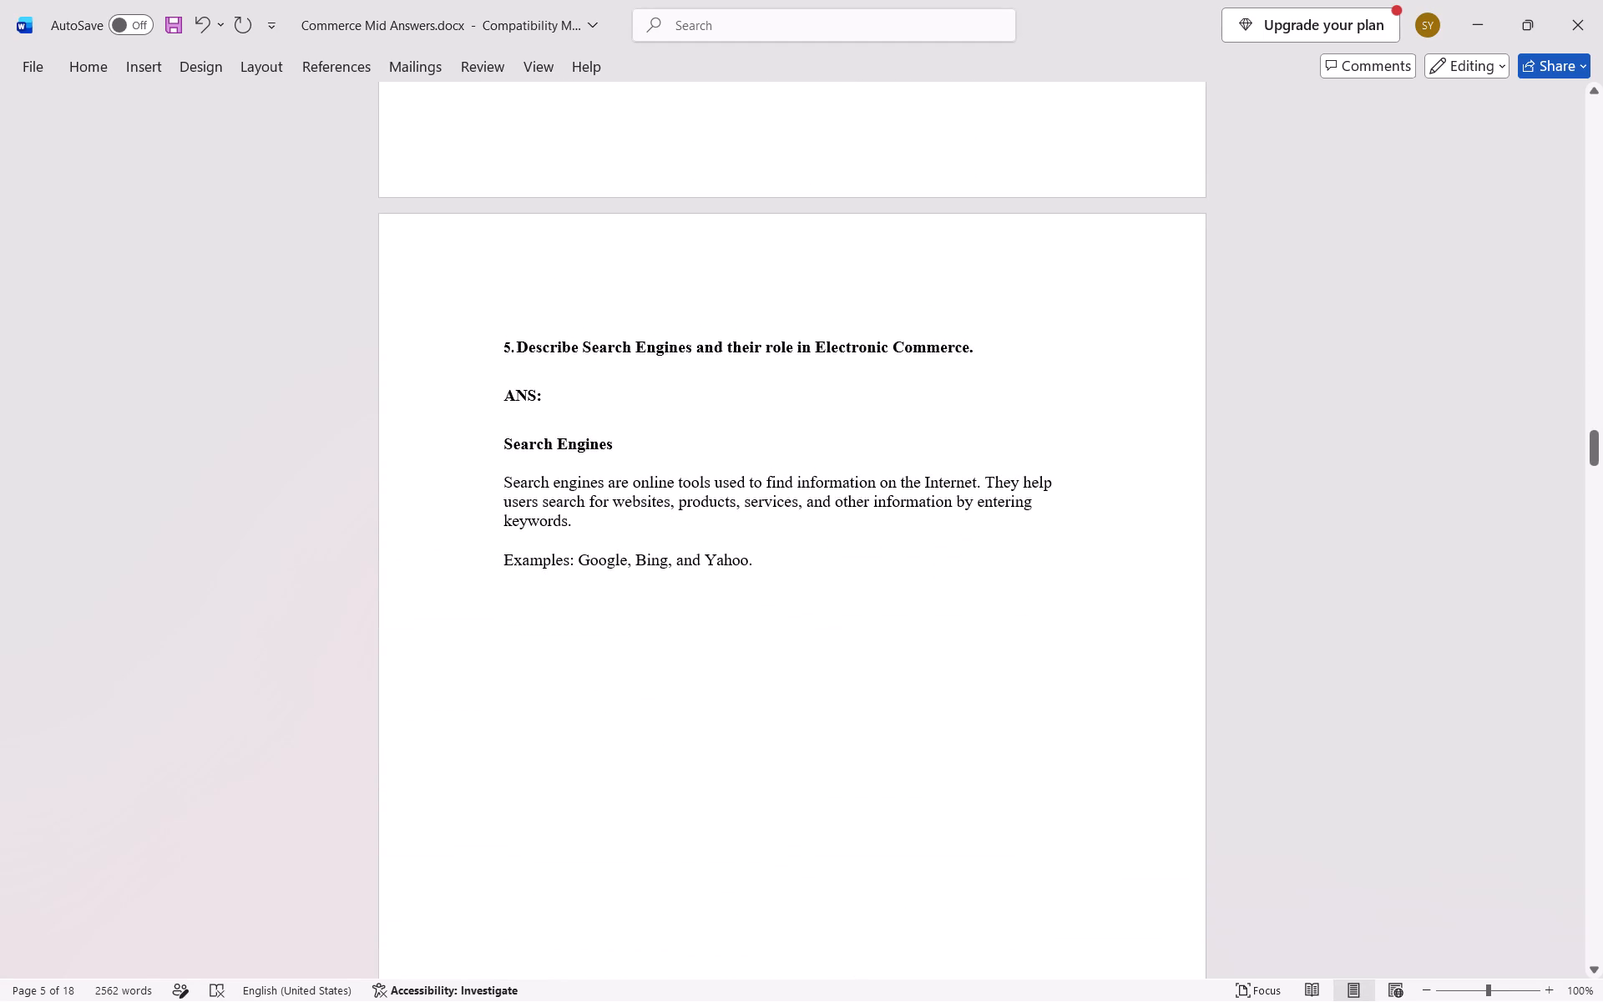
scroll(726, 595, "down", 3)
left_click_drag(502, 436, 771, 1001)
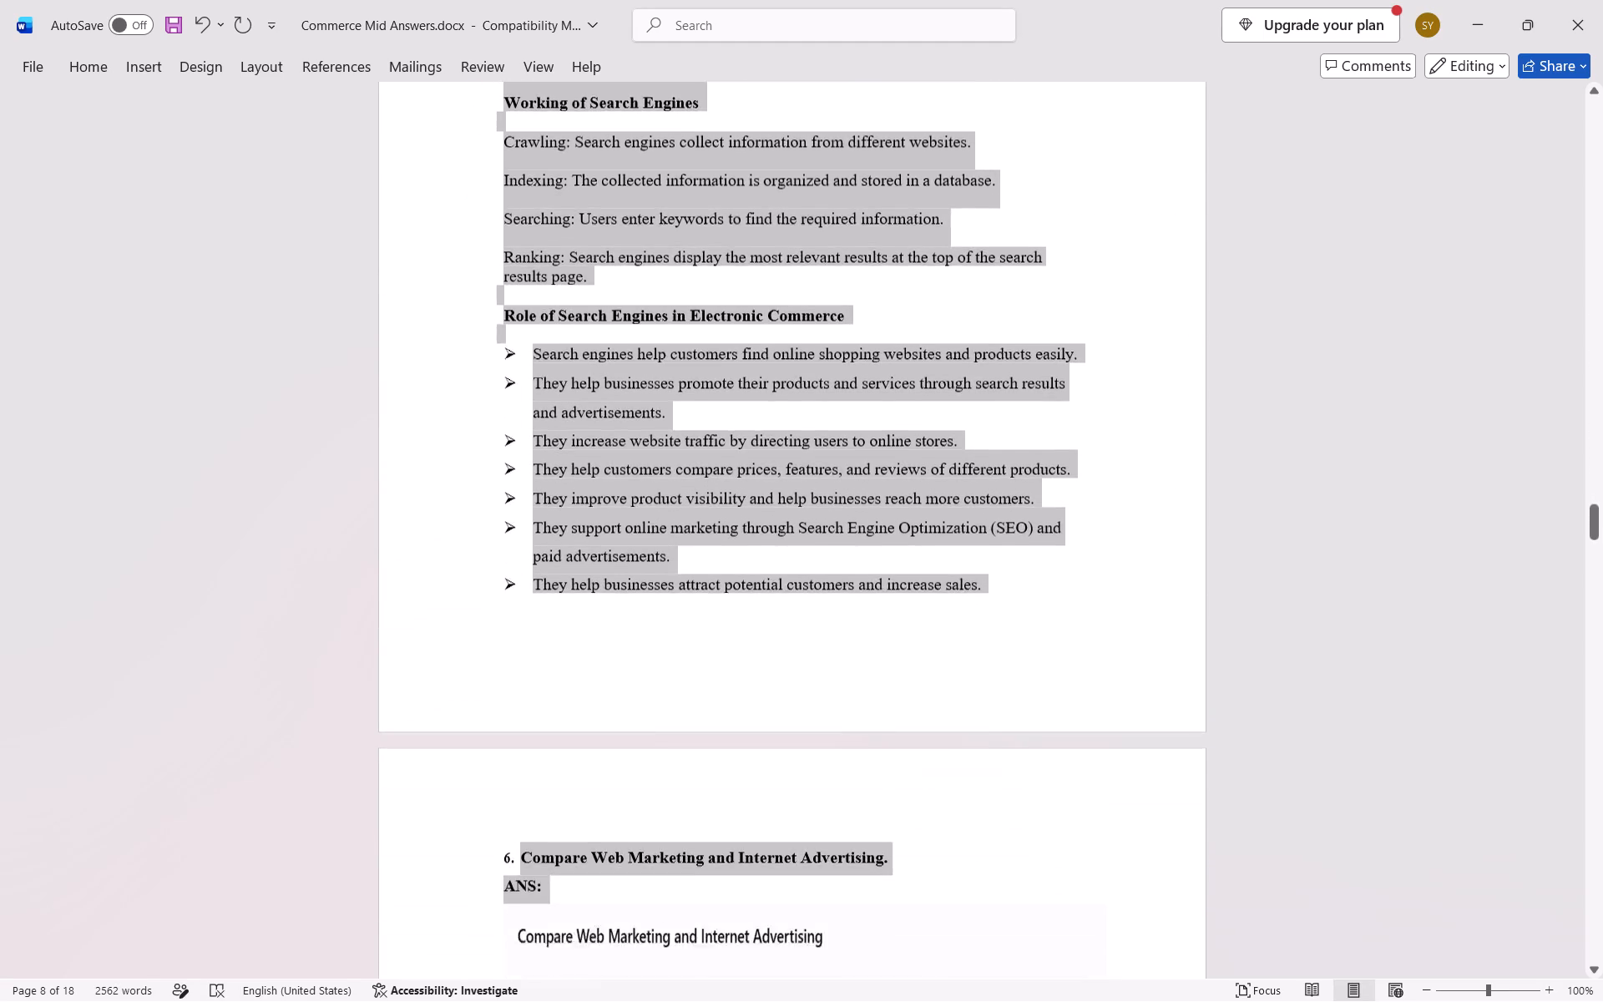
left_click_drag(771, 1001, 991, 358)
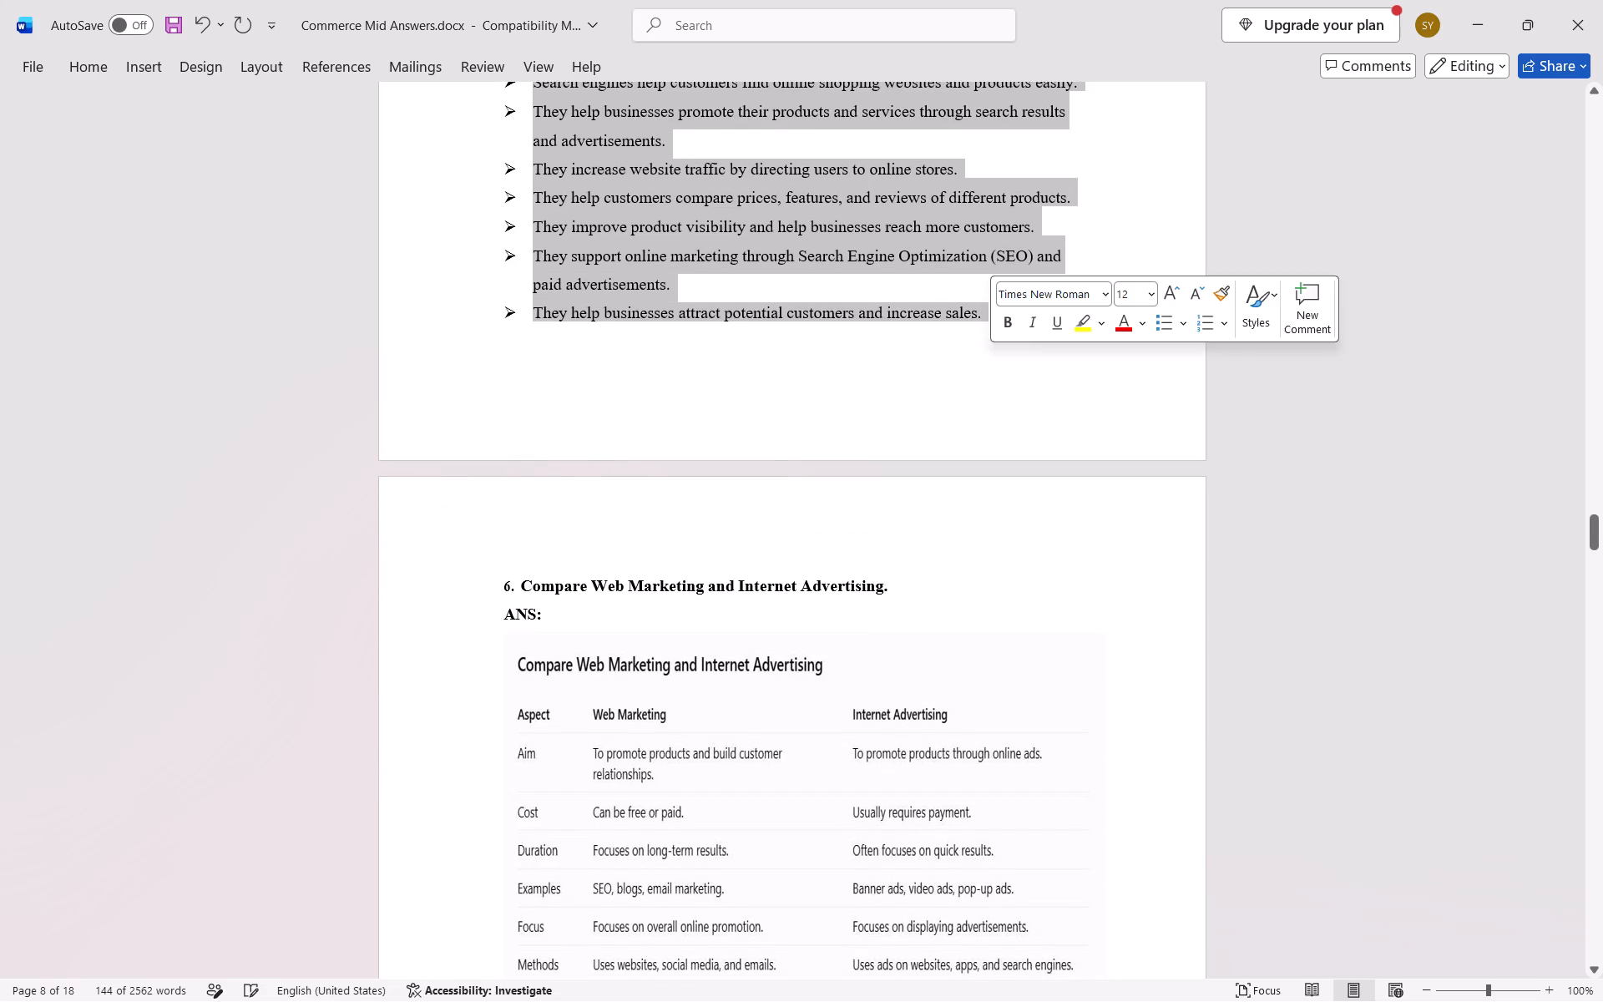
key("ctrl+x")
scroll(991, 358, "up", 4)
left_click(798, 543)
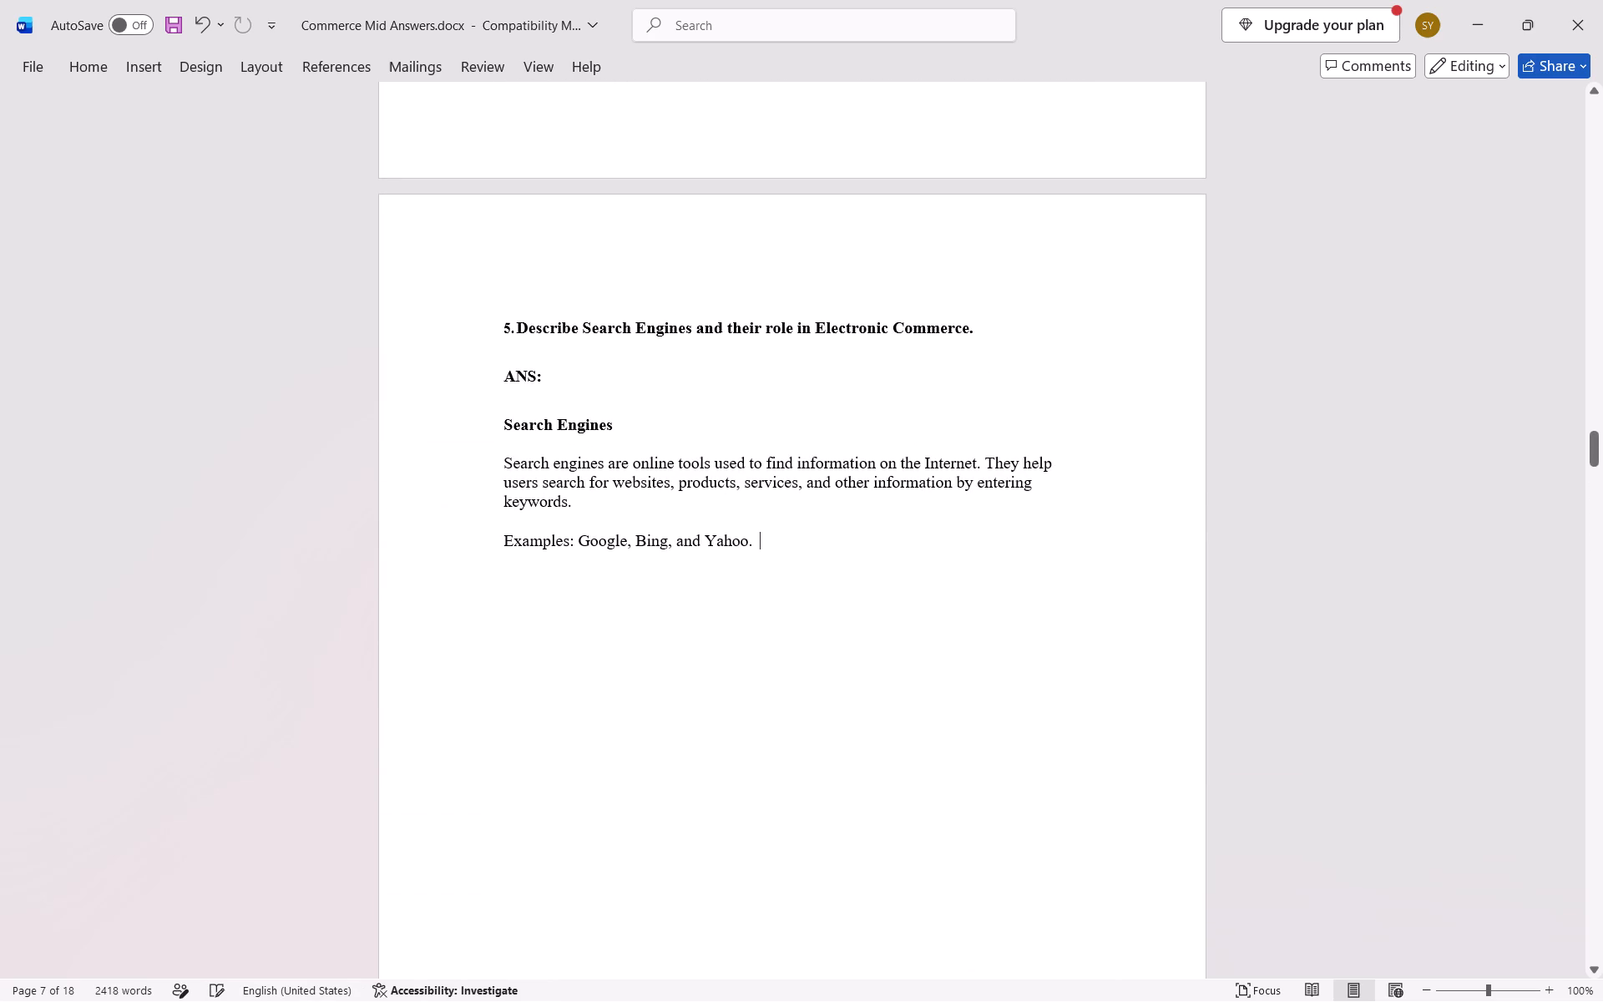
key("shift+Return")
key("ctrl+v")
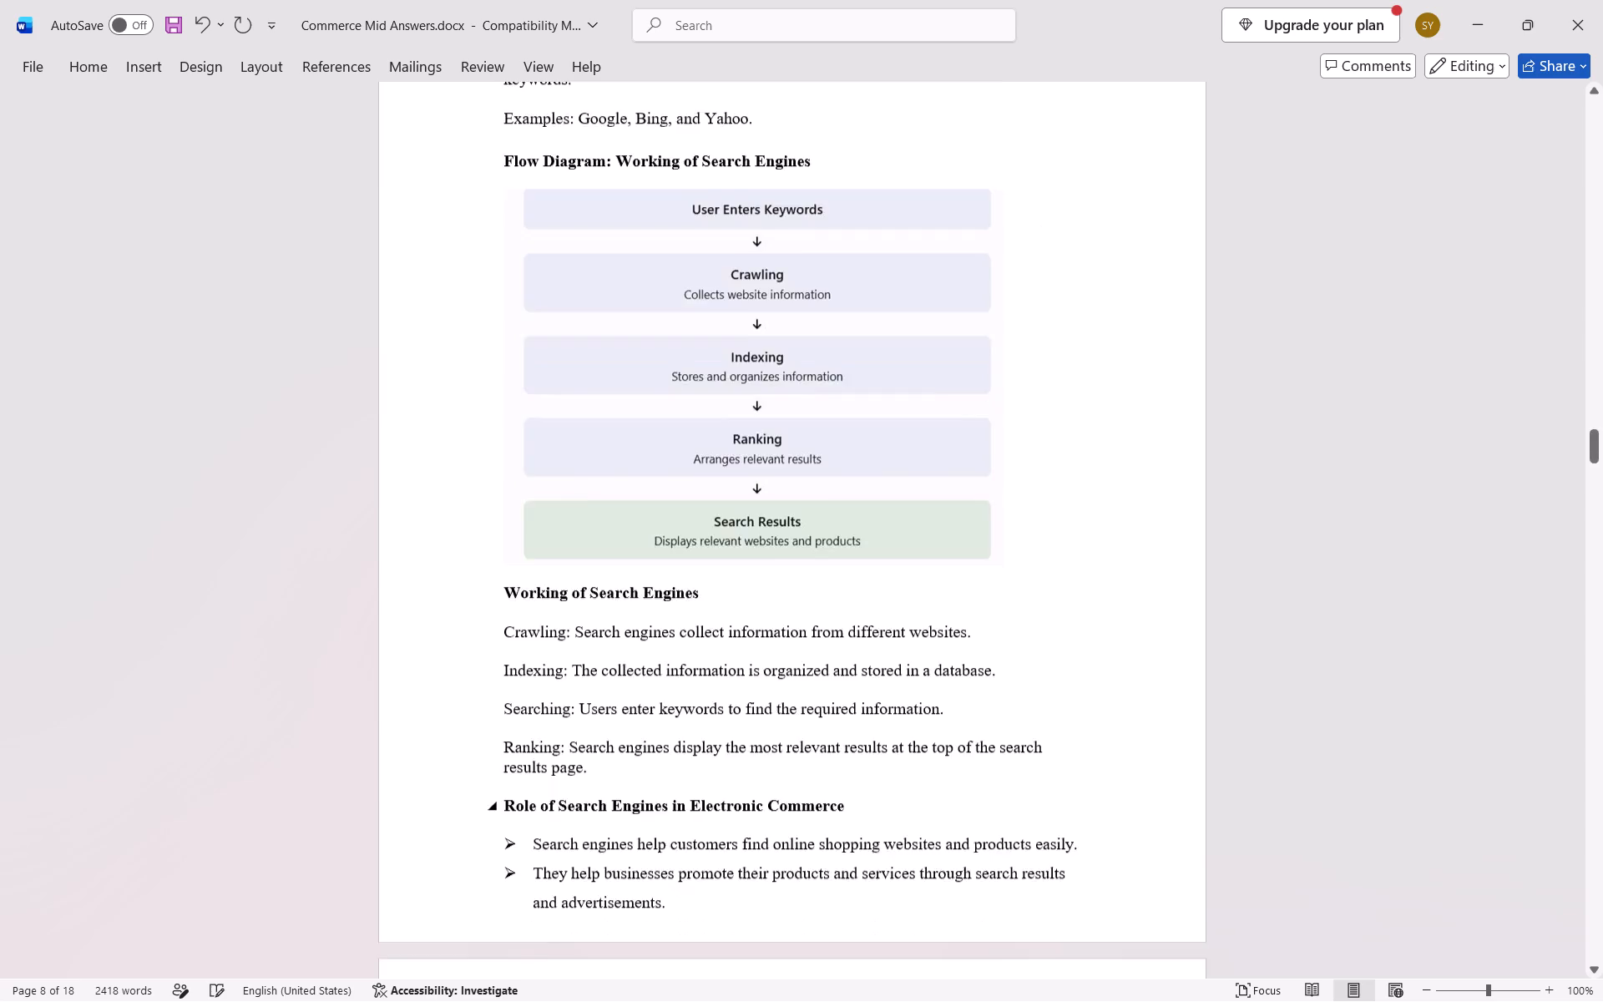
Delete the "ANS:" line and the blank lines around it so question 5's heading is directly followed by the Search Engines heading.
scroll(798, 543, "up", 3)
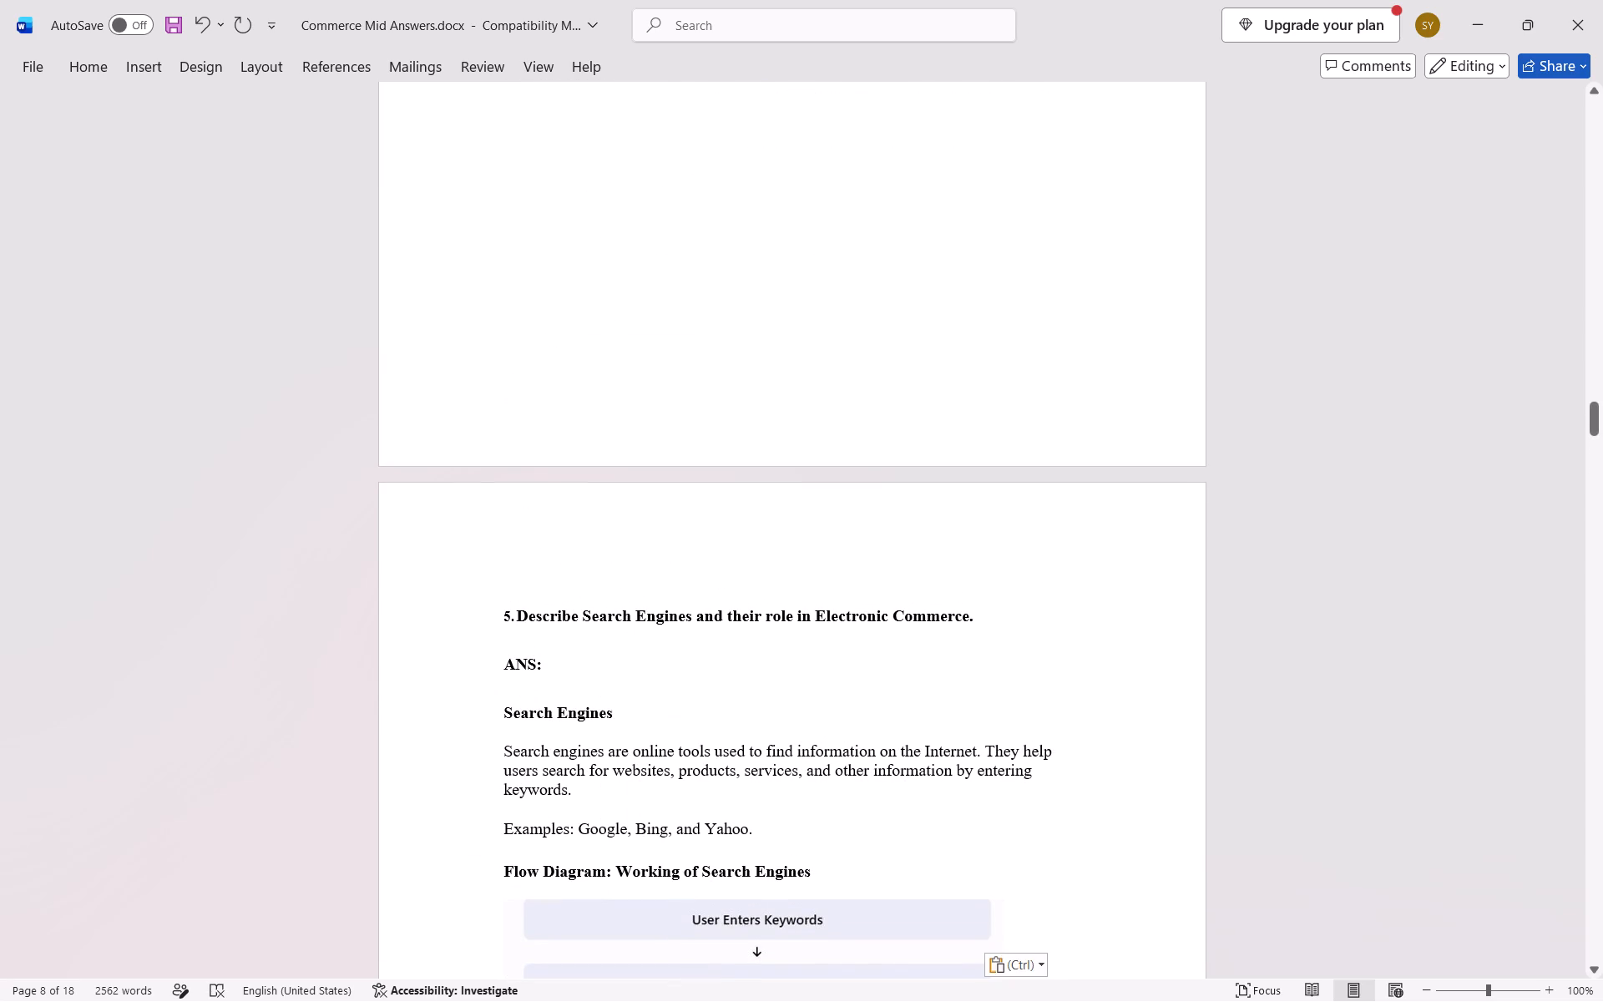
left_click(582, 673)
key("BackSpace")
key("BackSpace")
key("BackSpace")
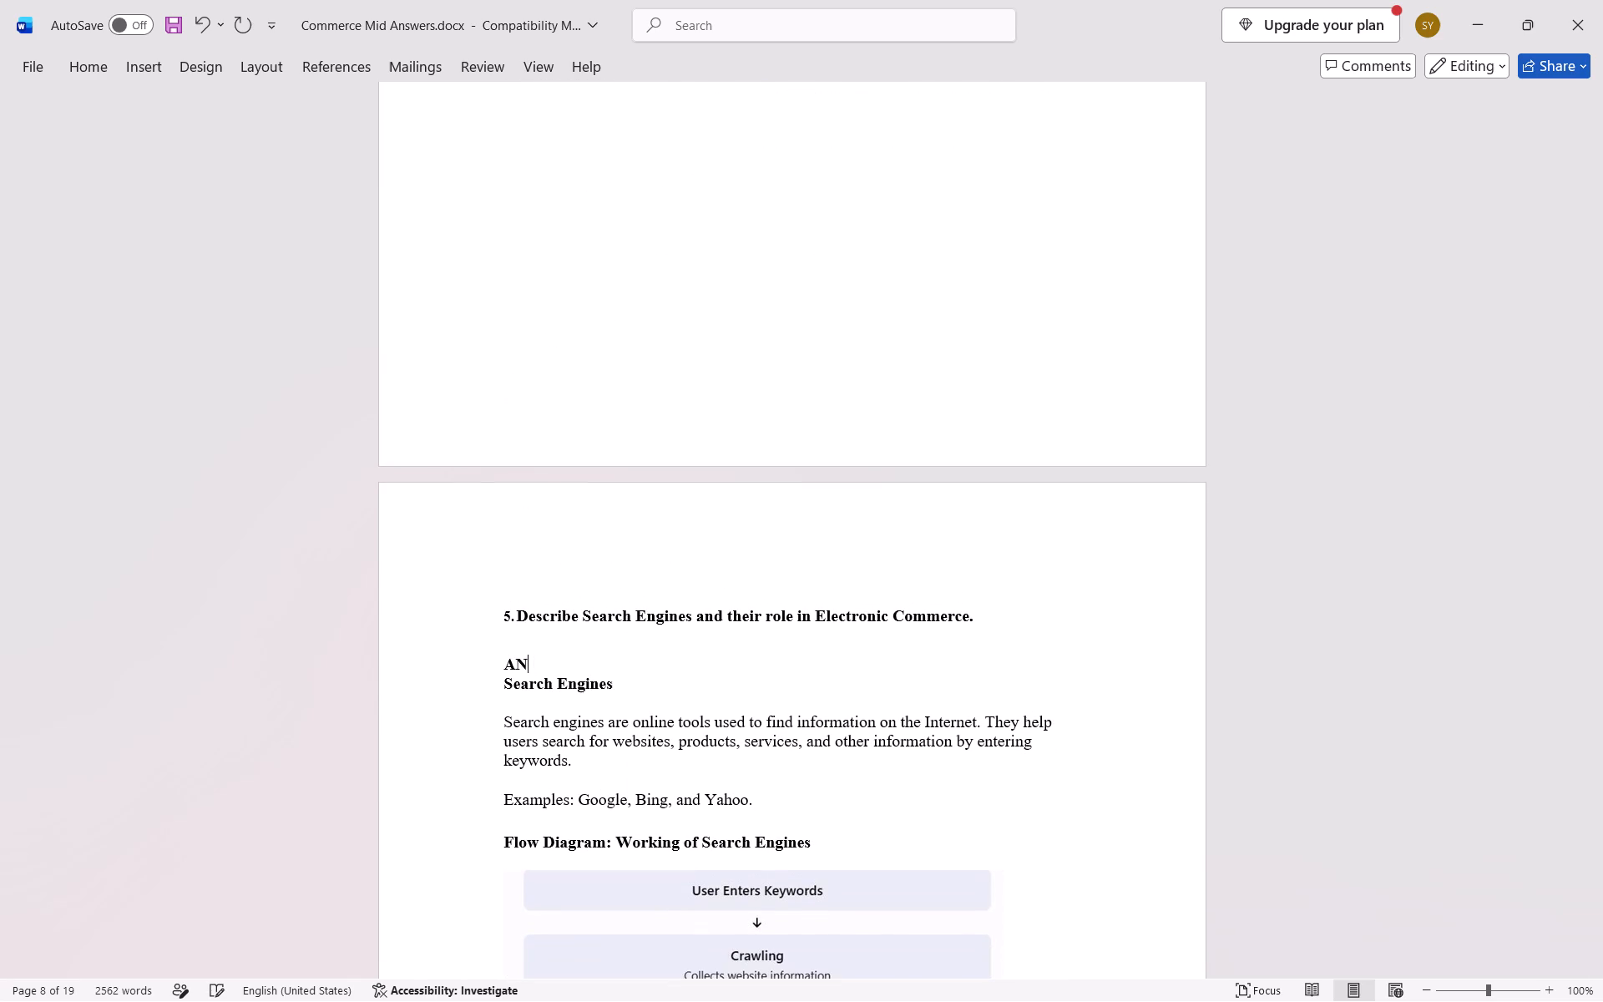
key("BackSpace")
key("BackSpace")
key("BackSpace")
key("BackSpace")
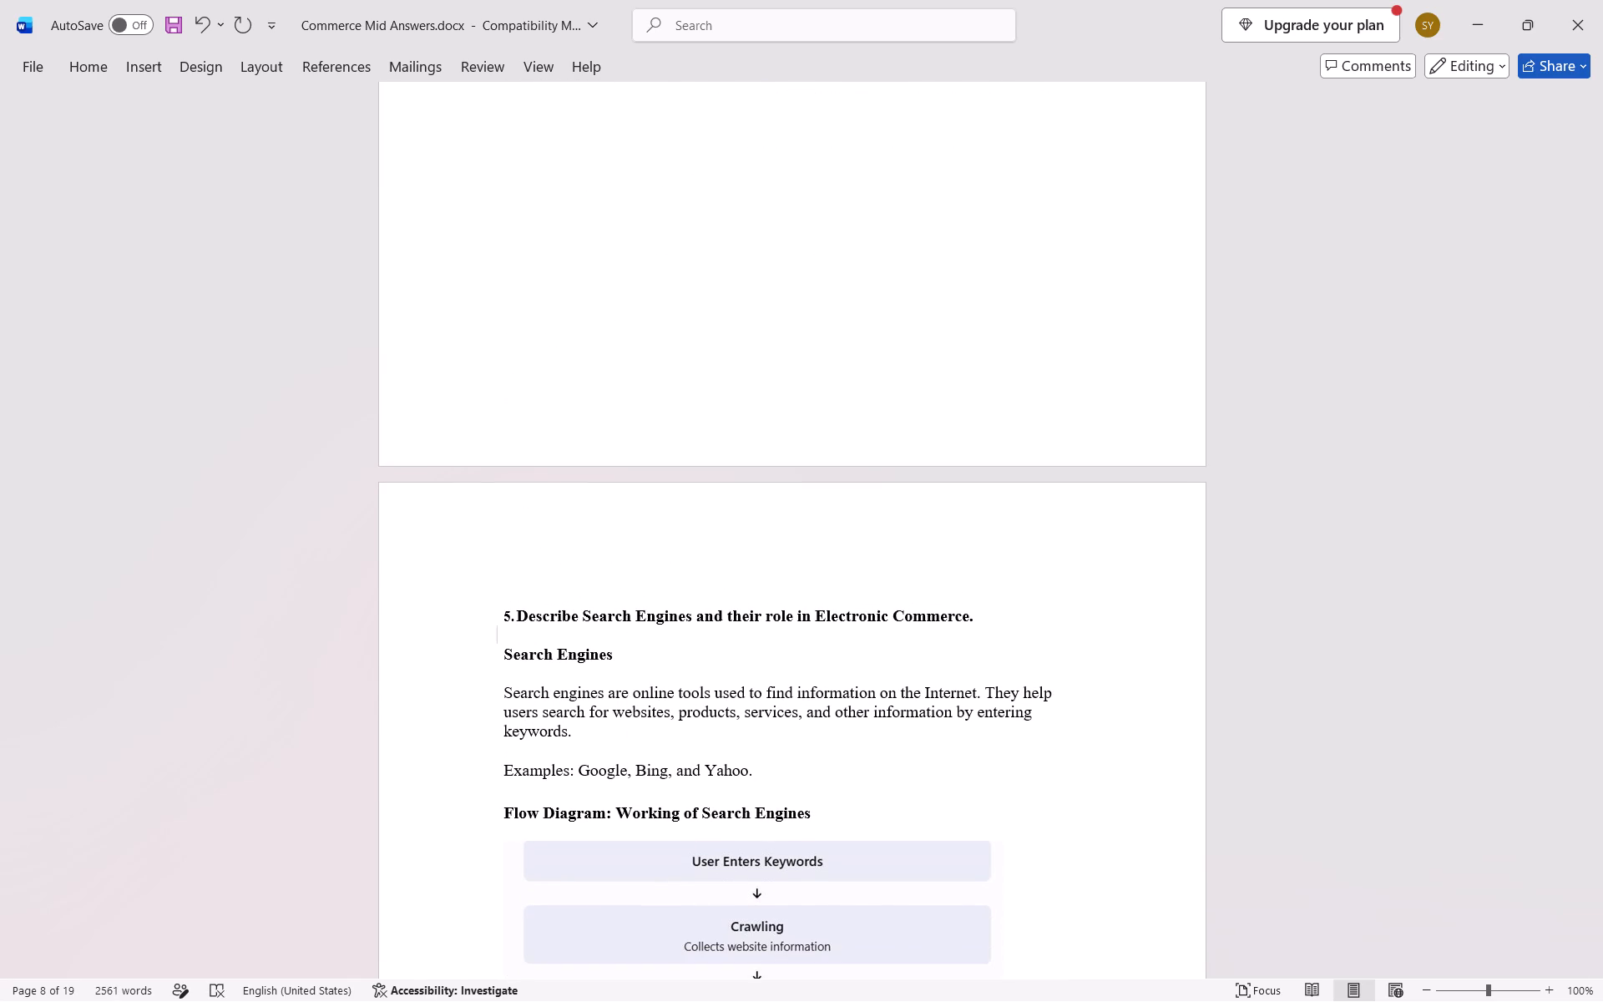
key("BackSpace")
Prefix question 5's Search Engines heading with "A) ", undoing the automatic list formatting.
key("Down")
key("ctrl+Left")
key("ctrl+Left")
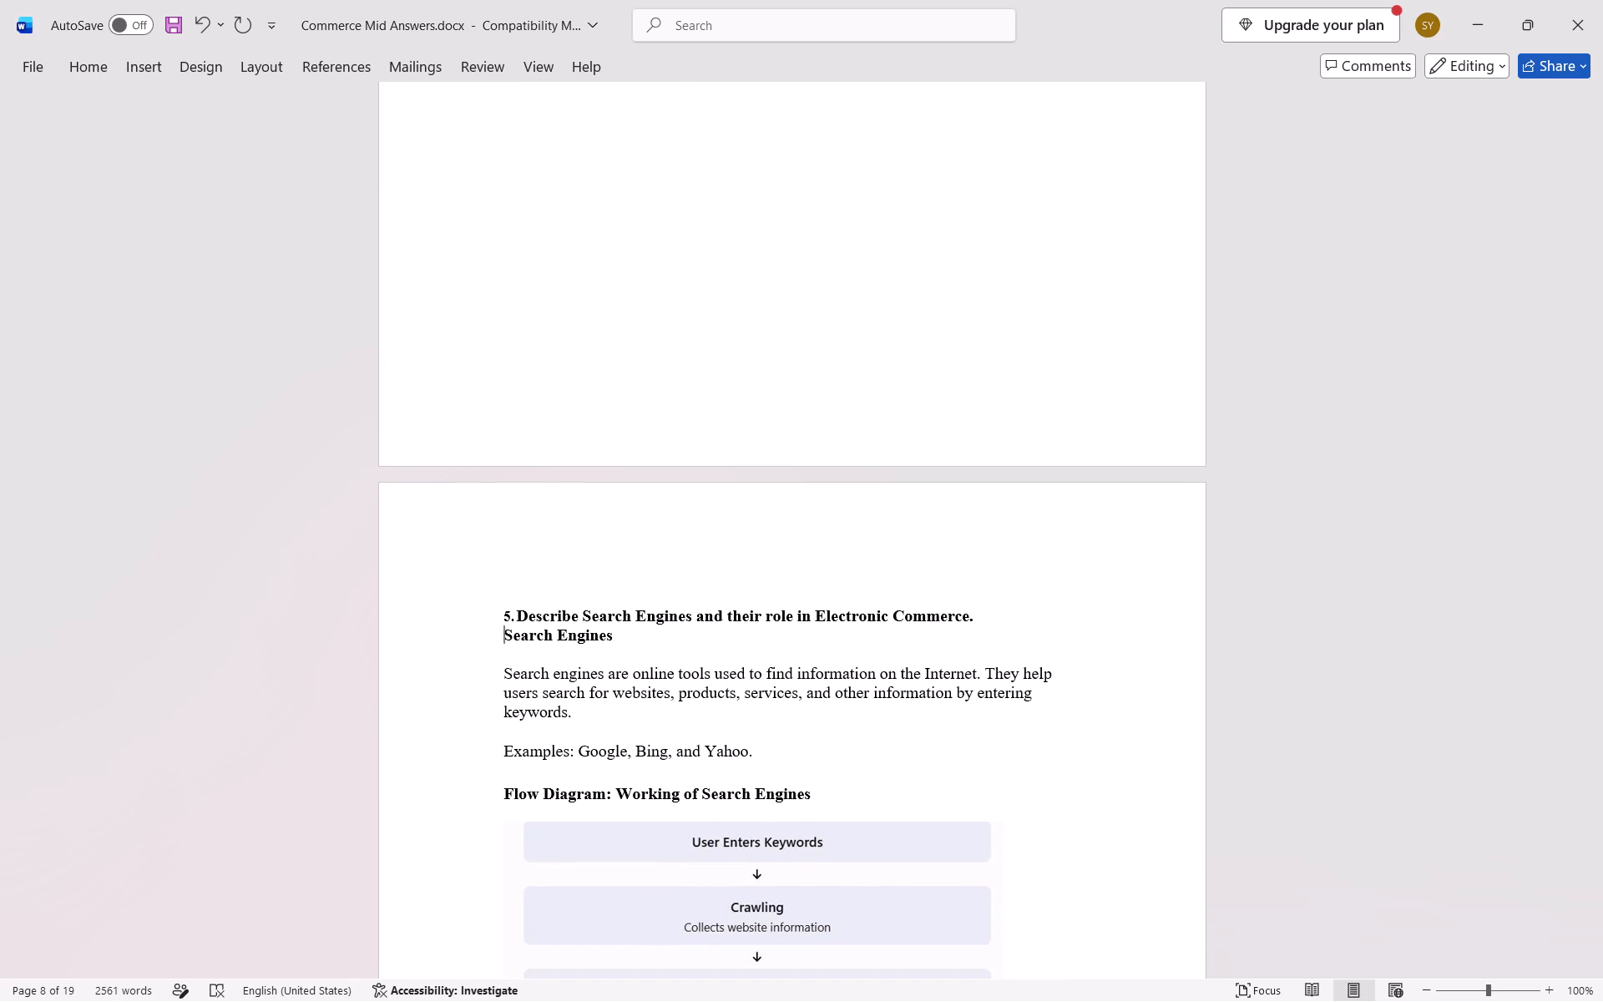
type("A)")
key("space")
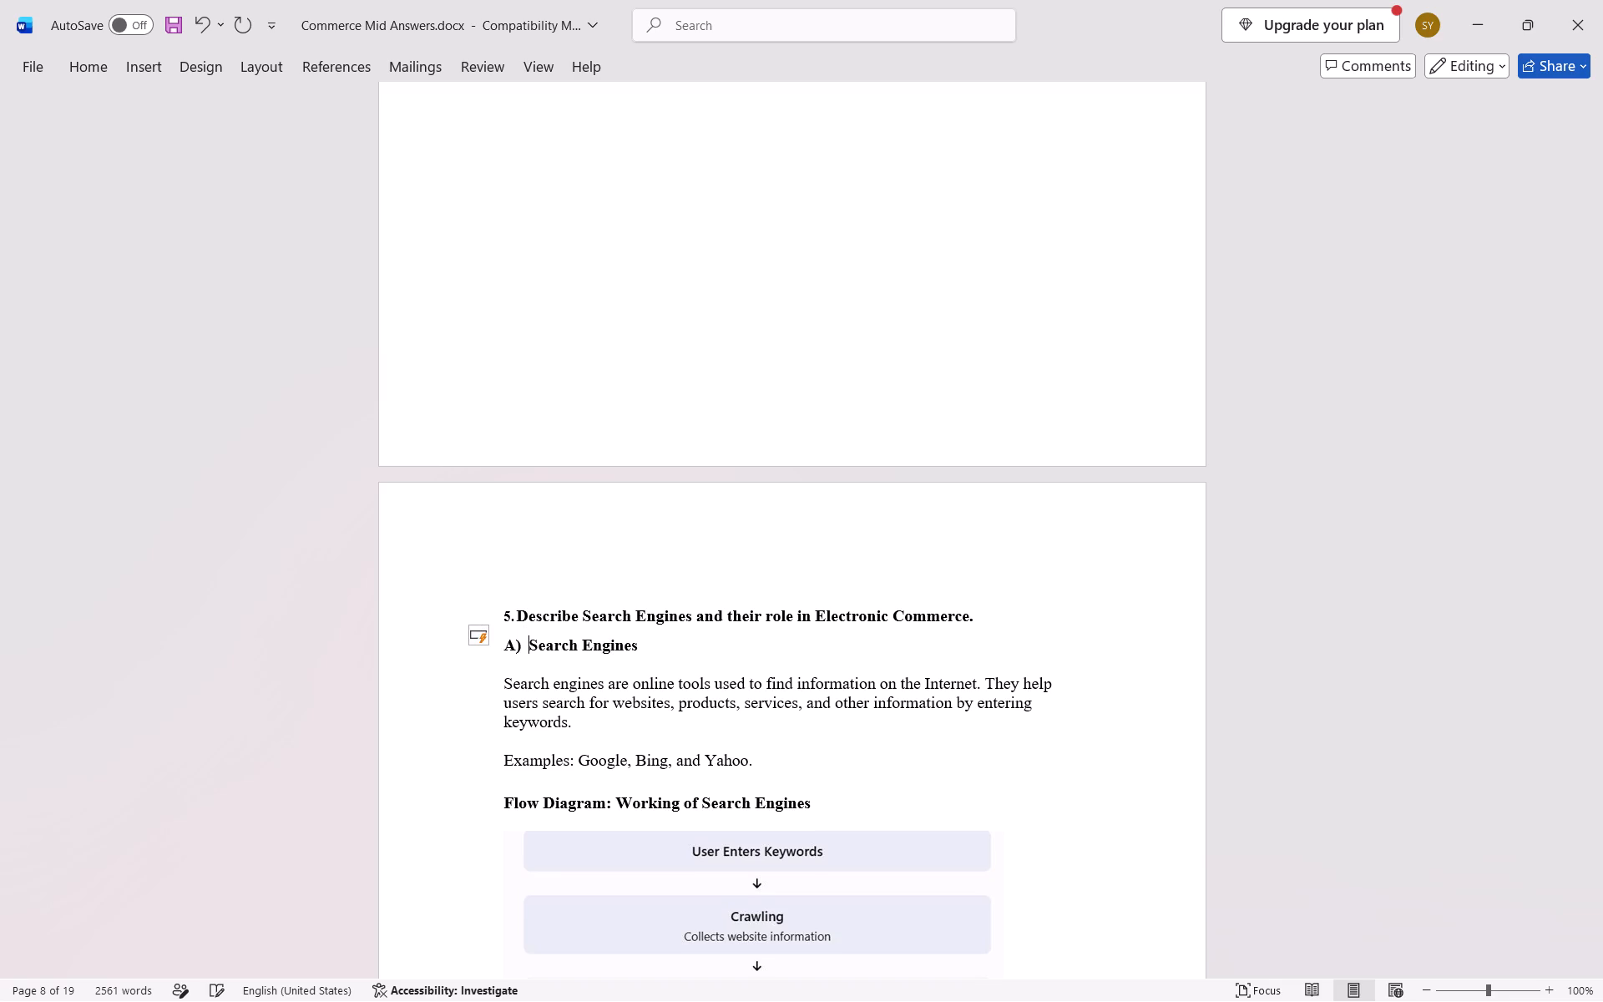
key("ctrl+z")
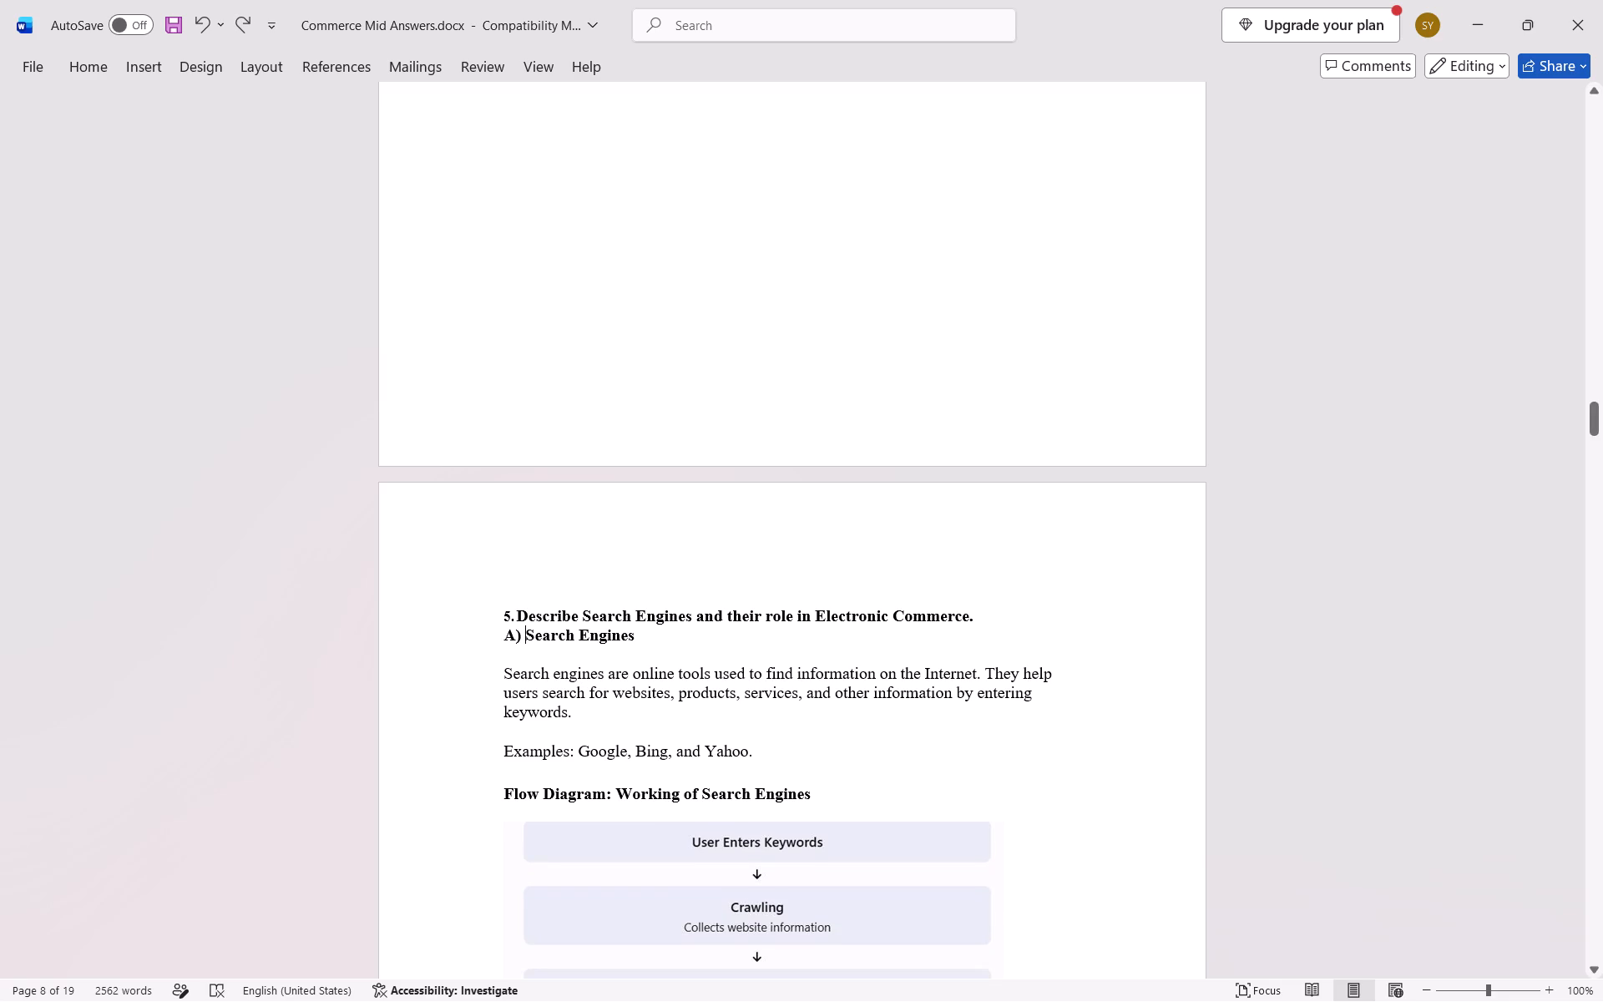
Join the search engines definition onto the "A) Search Engines" heading line, separated by a colon and a space.
left_click(504, 672)
key("BackSpace")
key("BackSpace")
key("BackSpace")
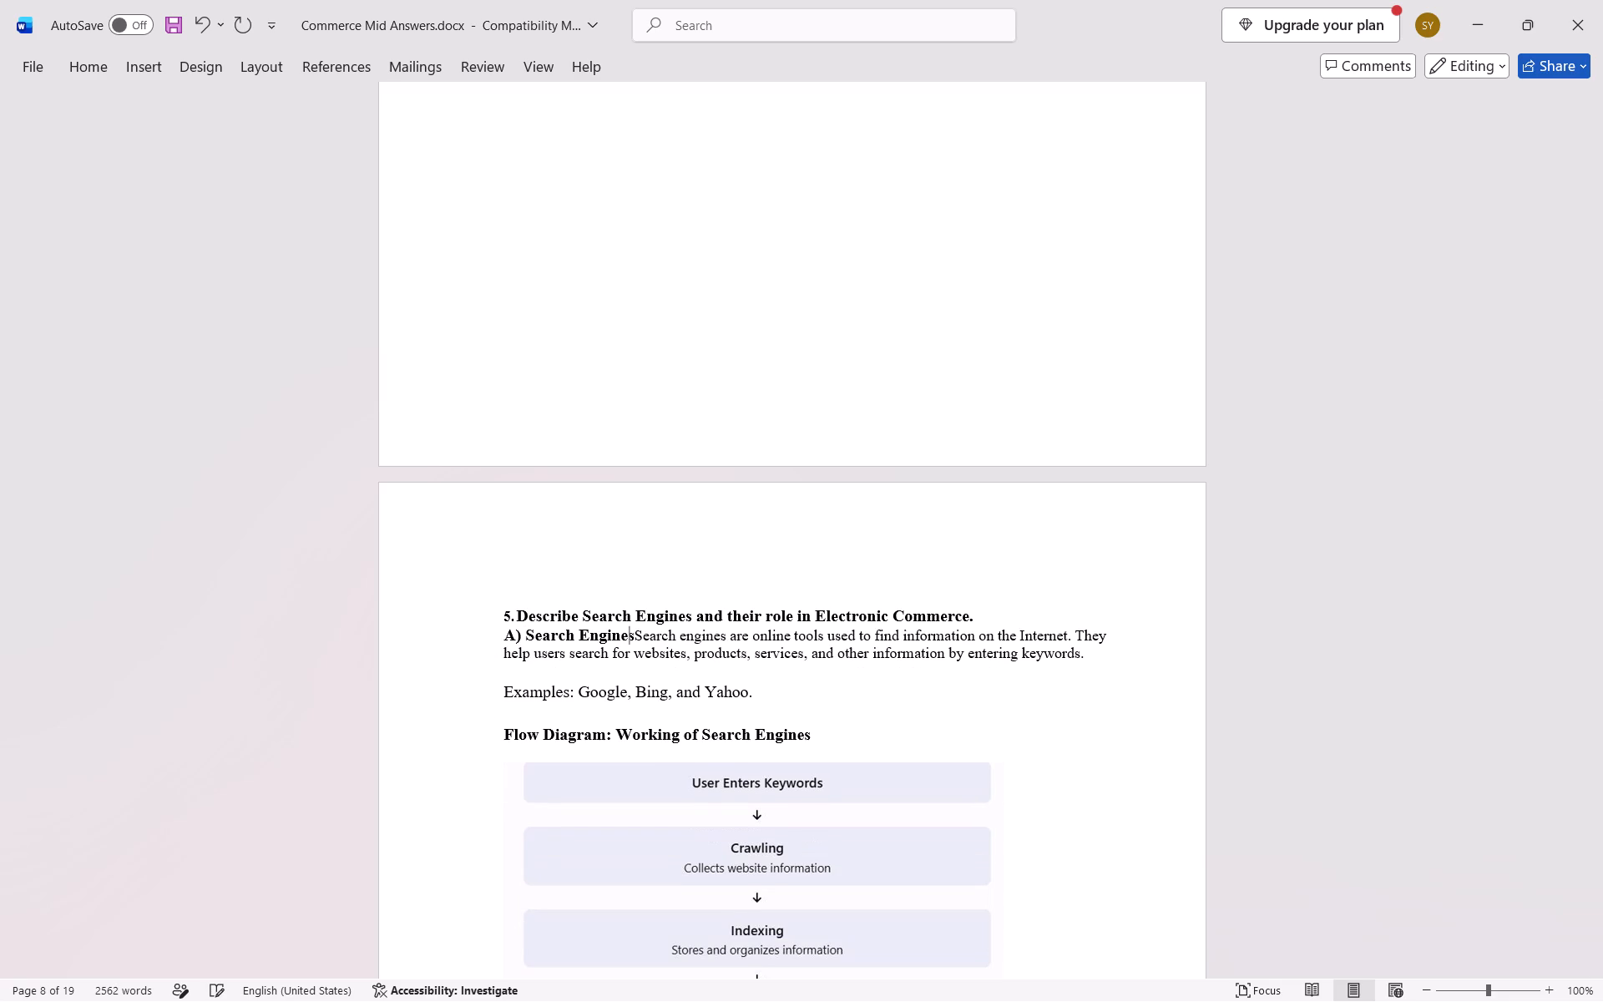
type(":")
key("space")
Remove the gap above the "Examples: Google, Bing, and Yahoo." line, making it a line break within the definition paragraph.
scroll(504, 672, "down", 1)
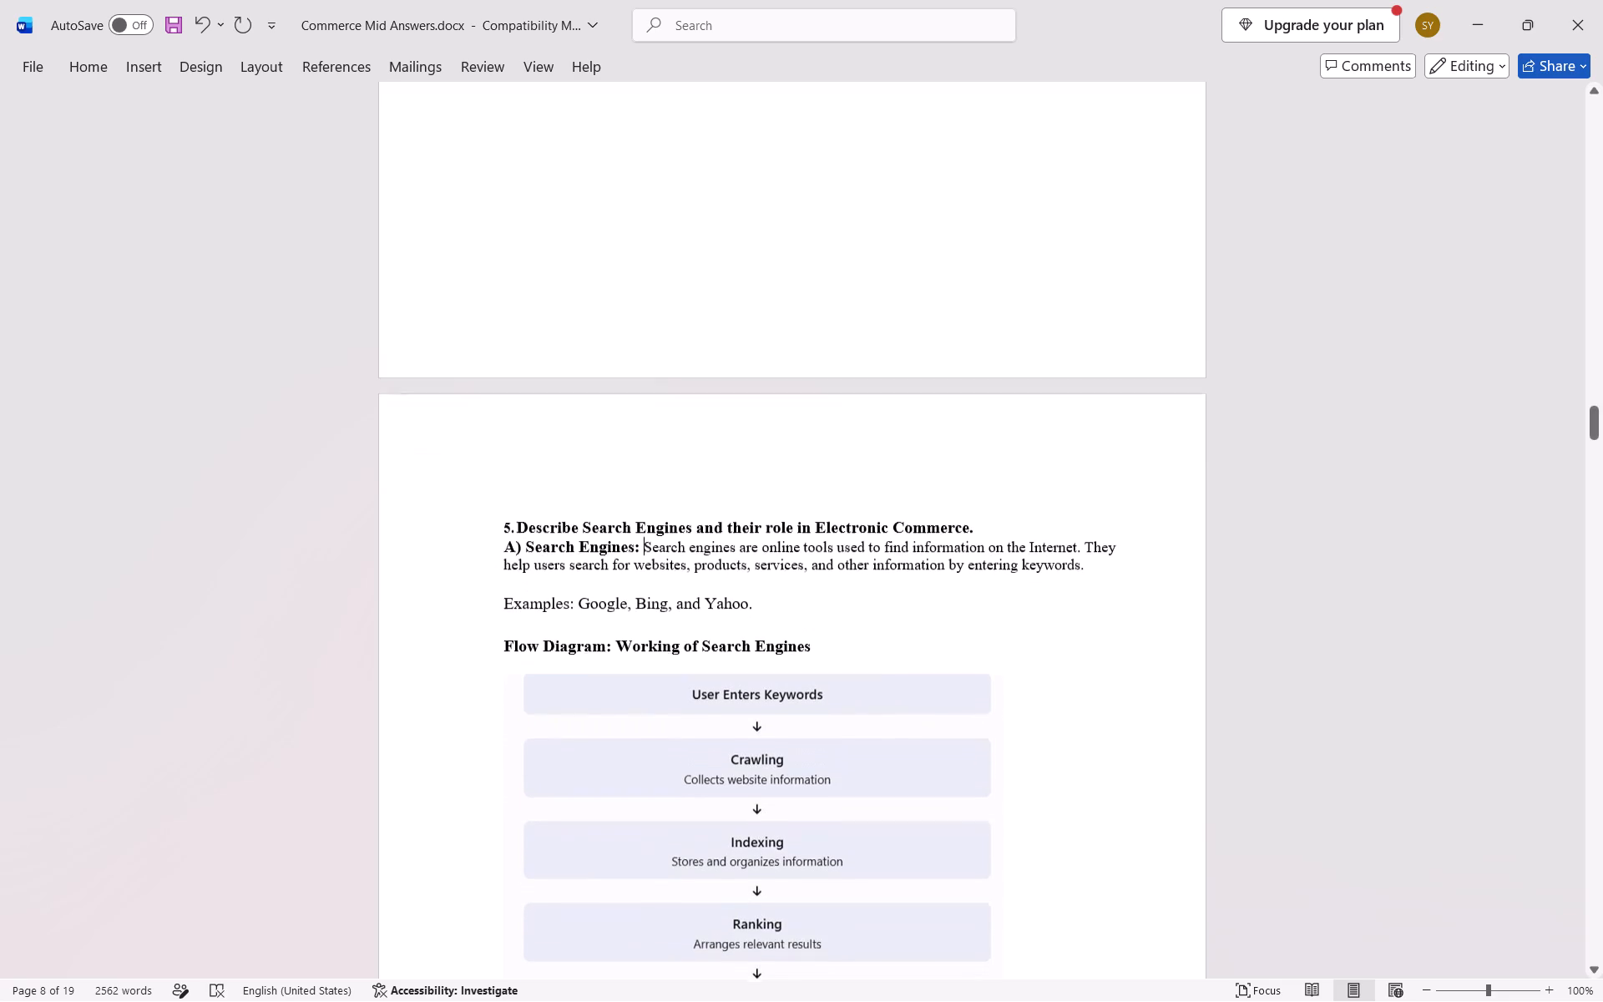
left_click(499, 606)
key("BackSpace")
key("BackSpace")
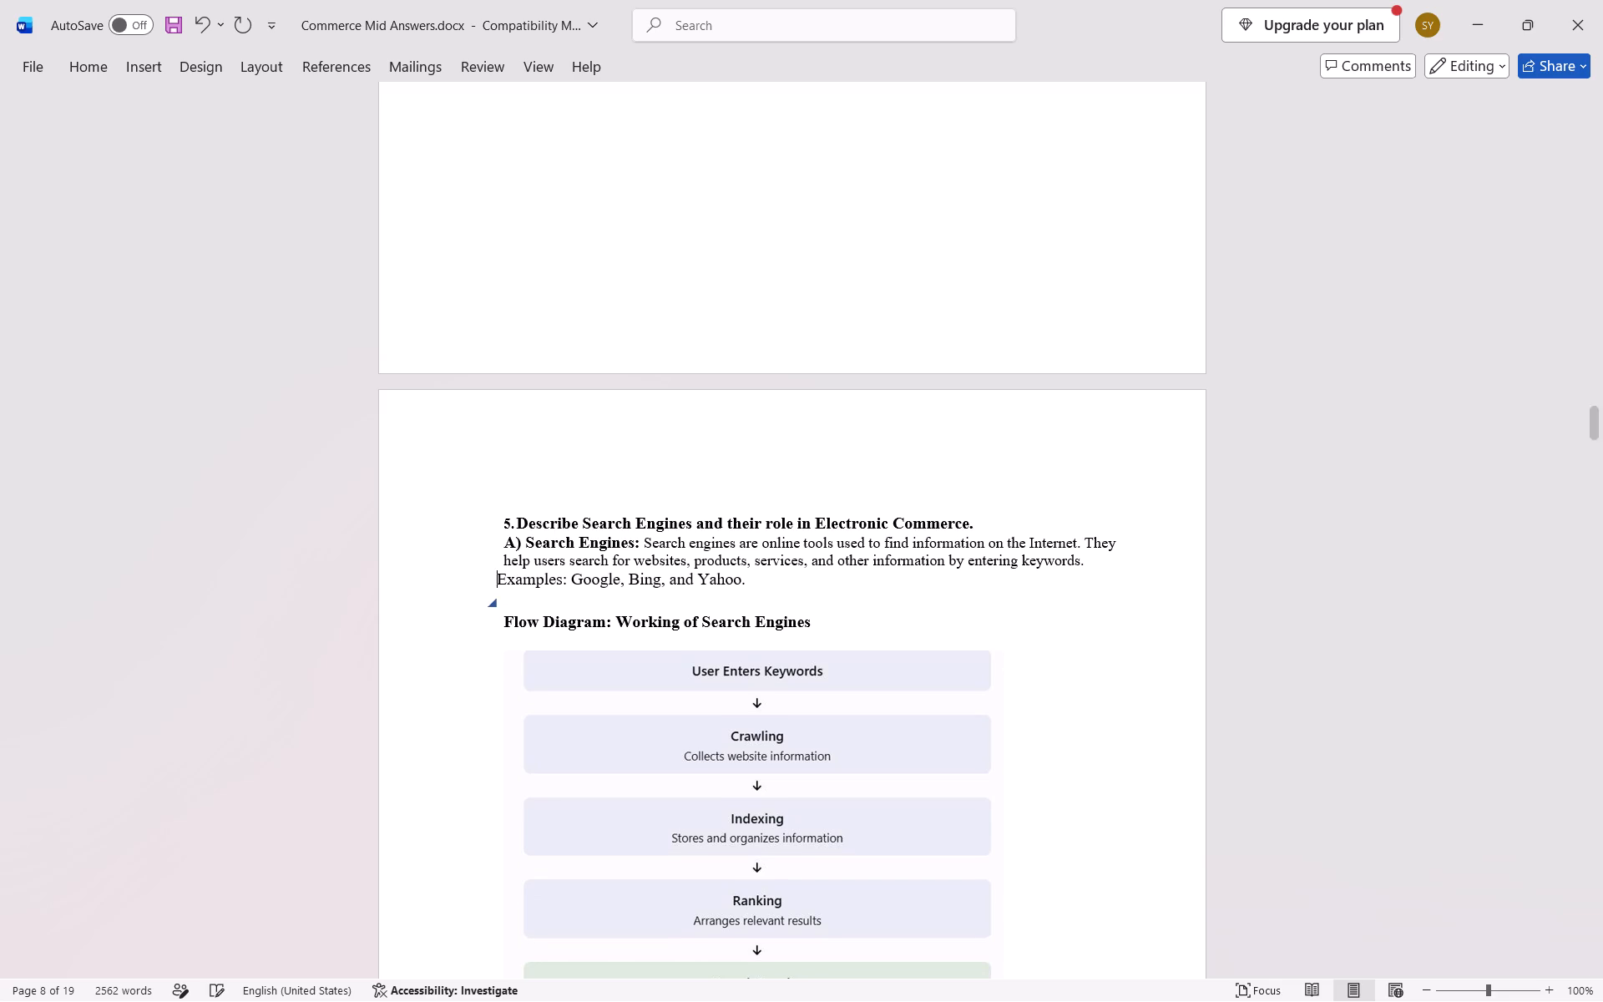
key("BackSpace")
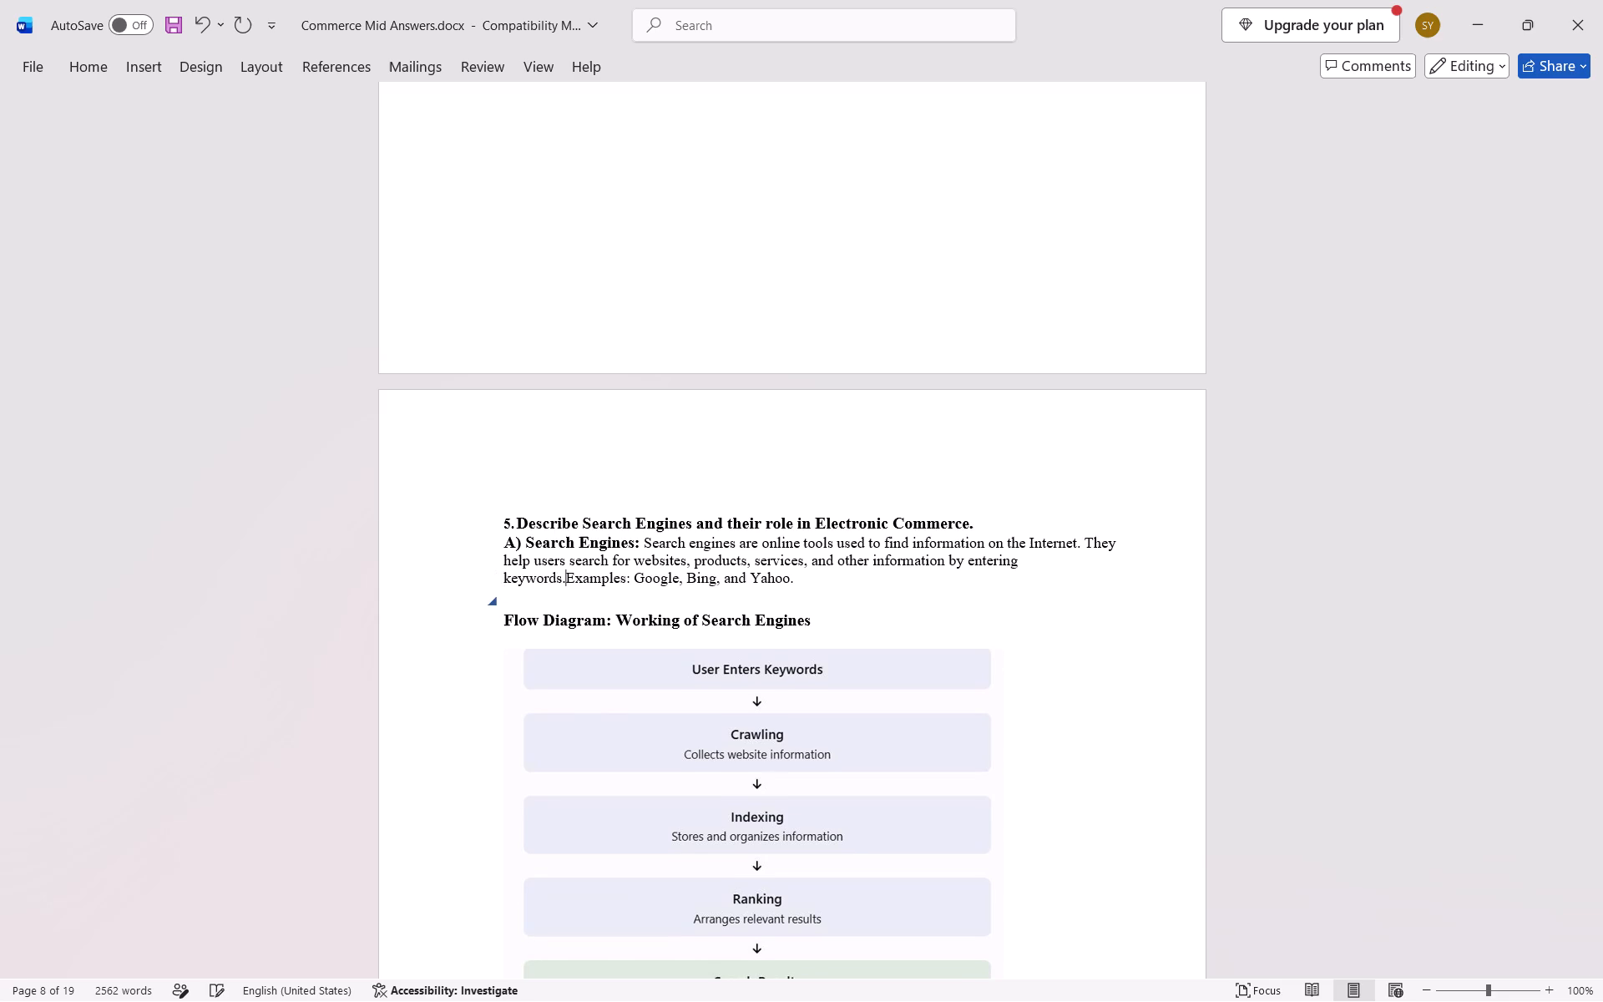
key("shift+Return")
Place "Flow Diagram: Working of Search Engines" on the line directly below the examples and make it bold.
left_click(501, 625)
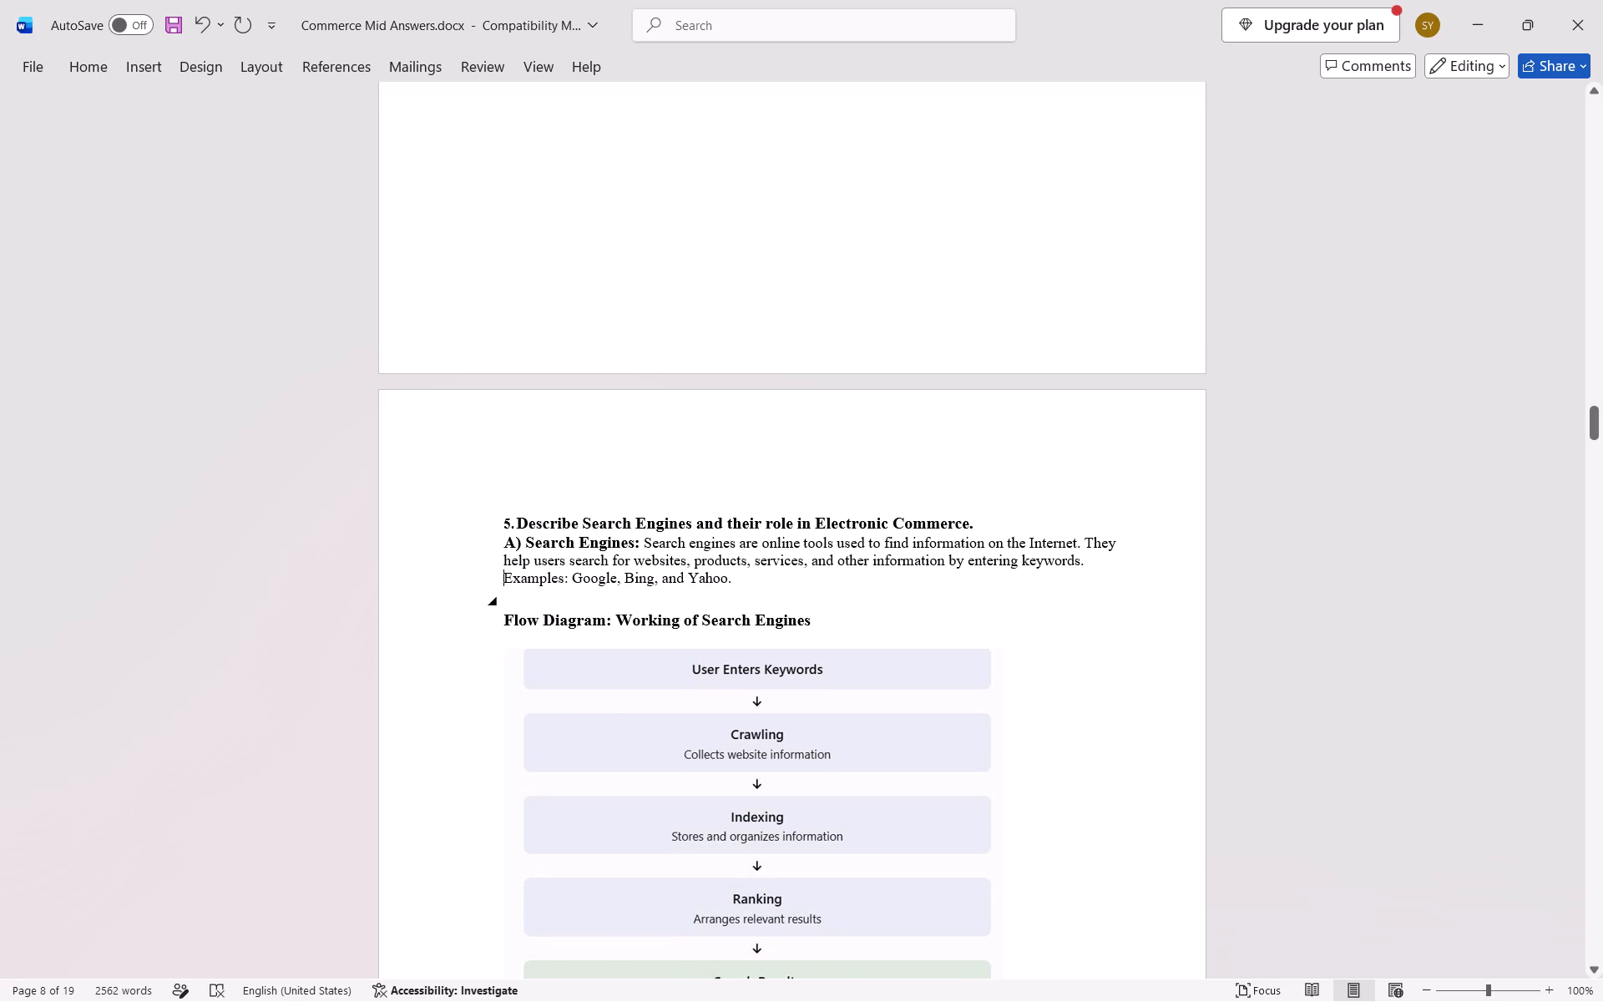
key("BackSpace")
key("BackSpace")
key("BackSpace")
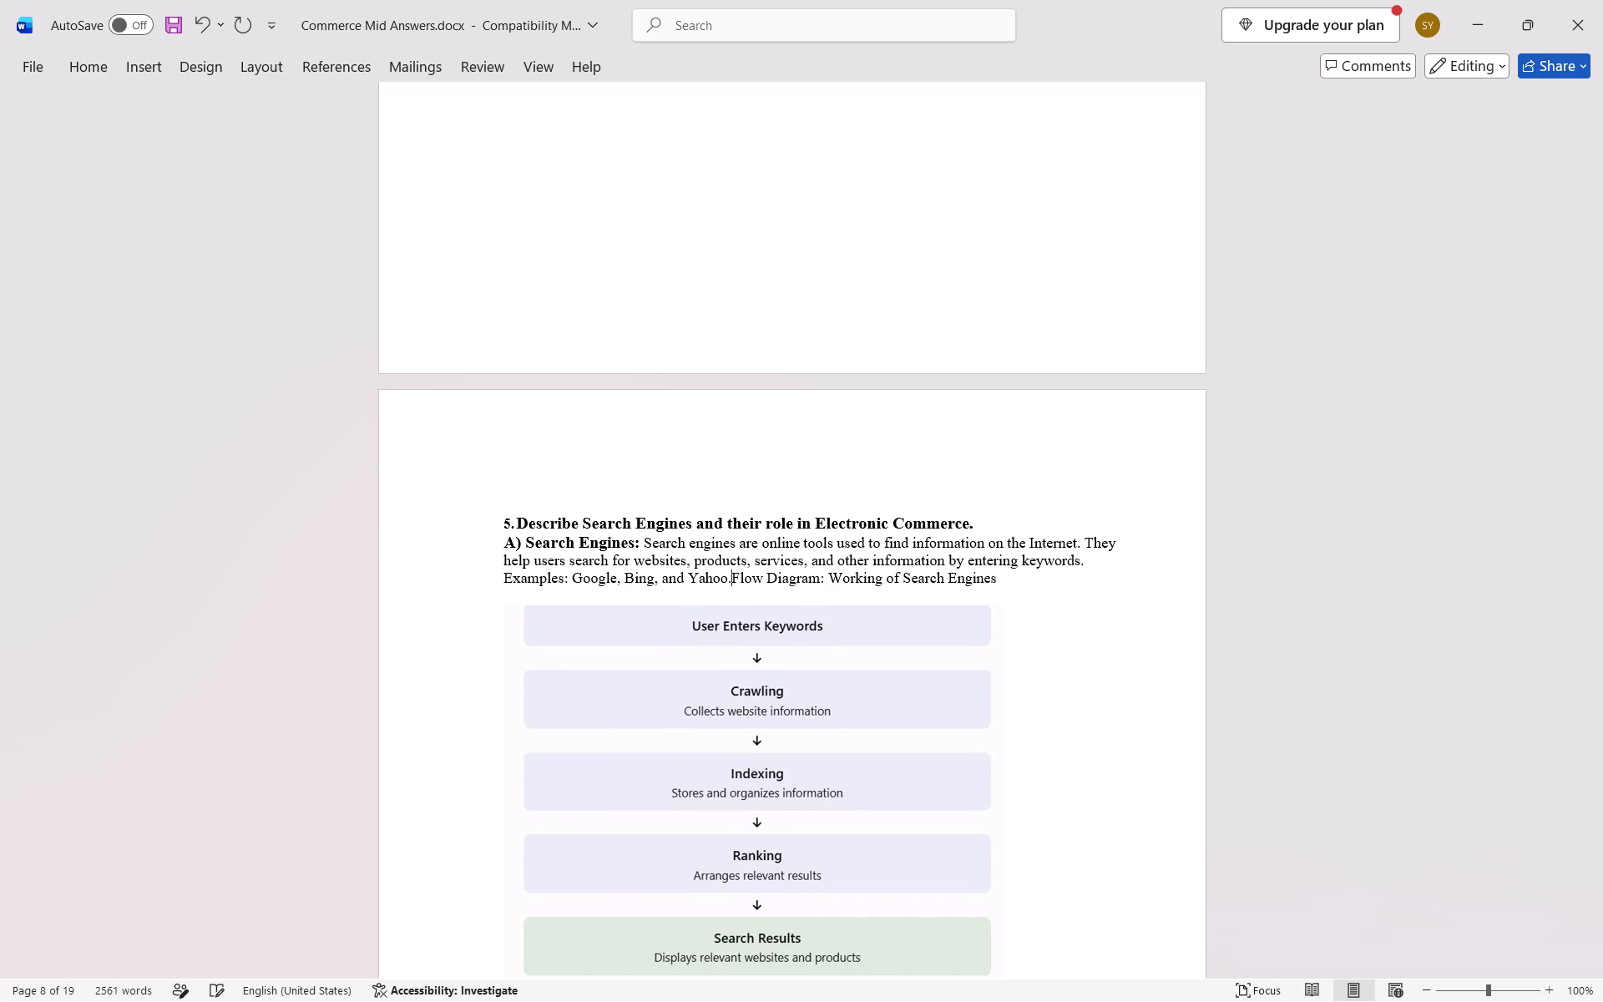
key("shift+Return")
left_click_drag(503, 602, 768, 598)
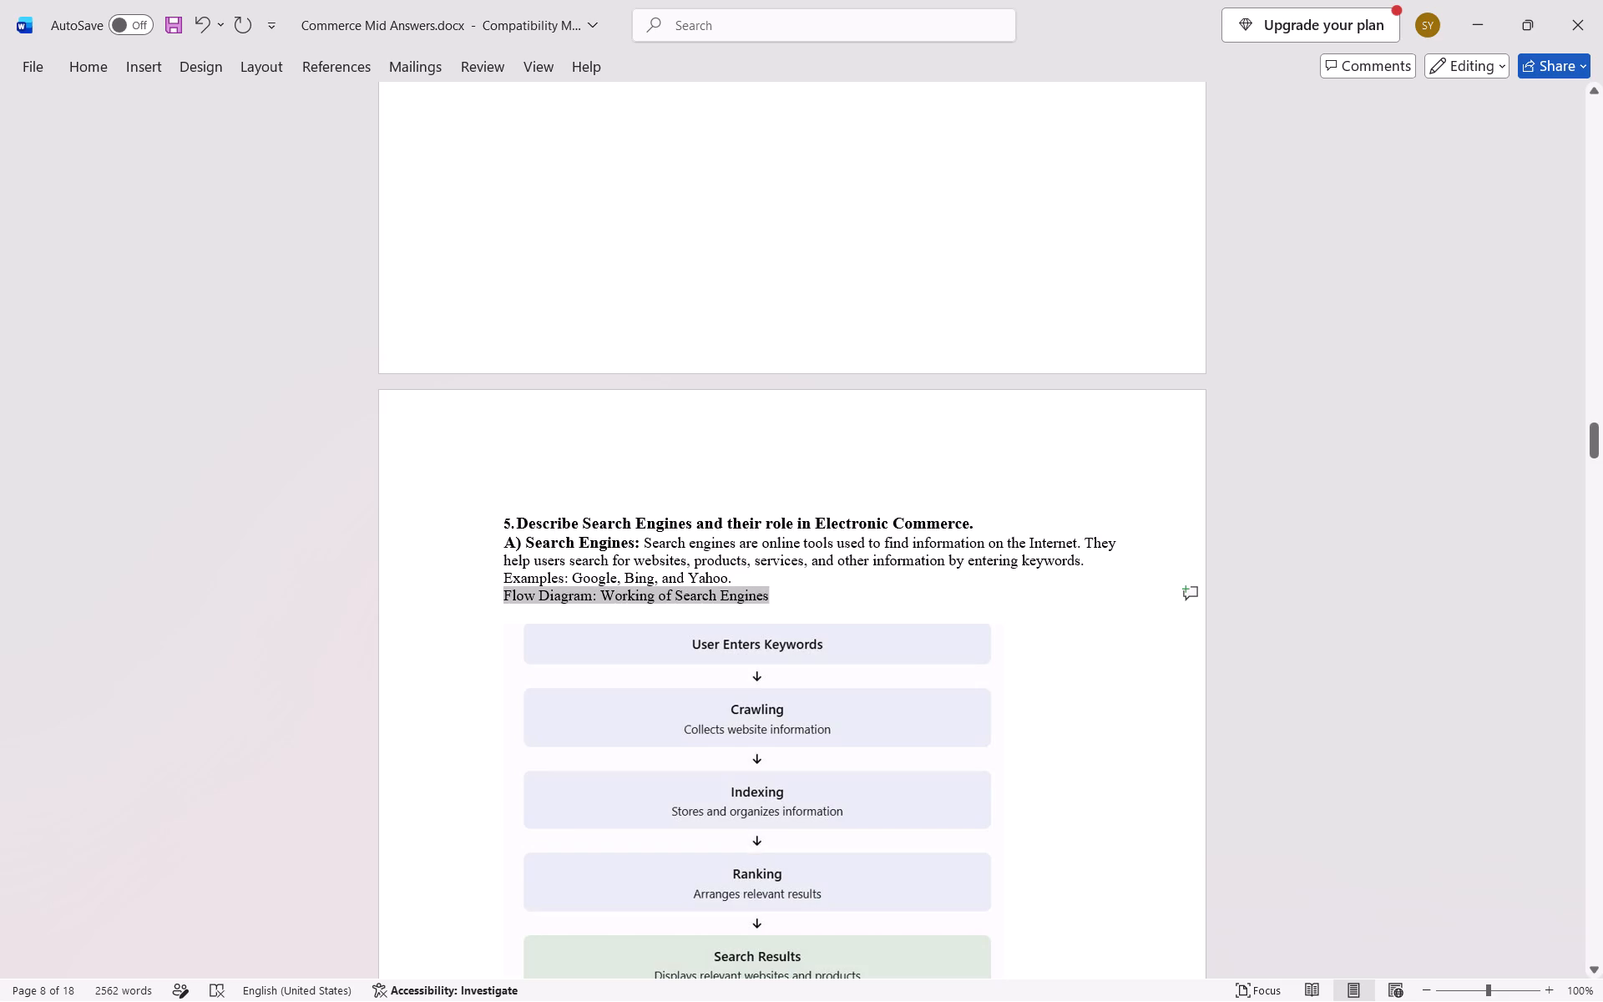
left_click_drag(768, 598, 771, 597)
key("ctrl+b")
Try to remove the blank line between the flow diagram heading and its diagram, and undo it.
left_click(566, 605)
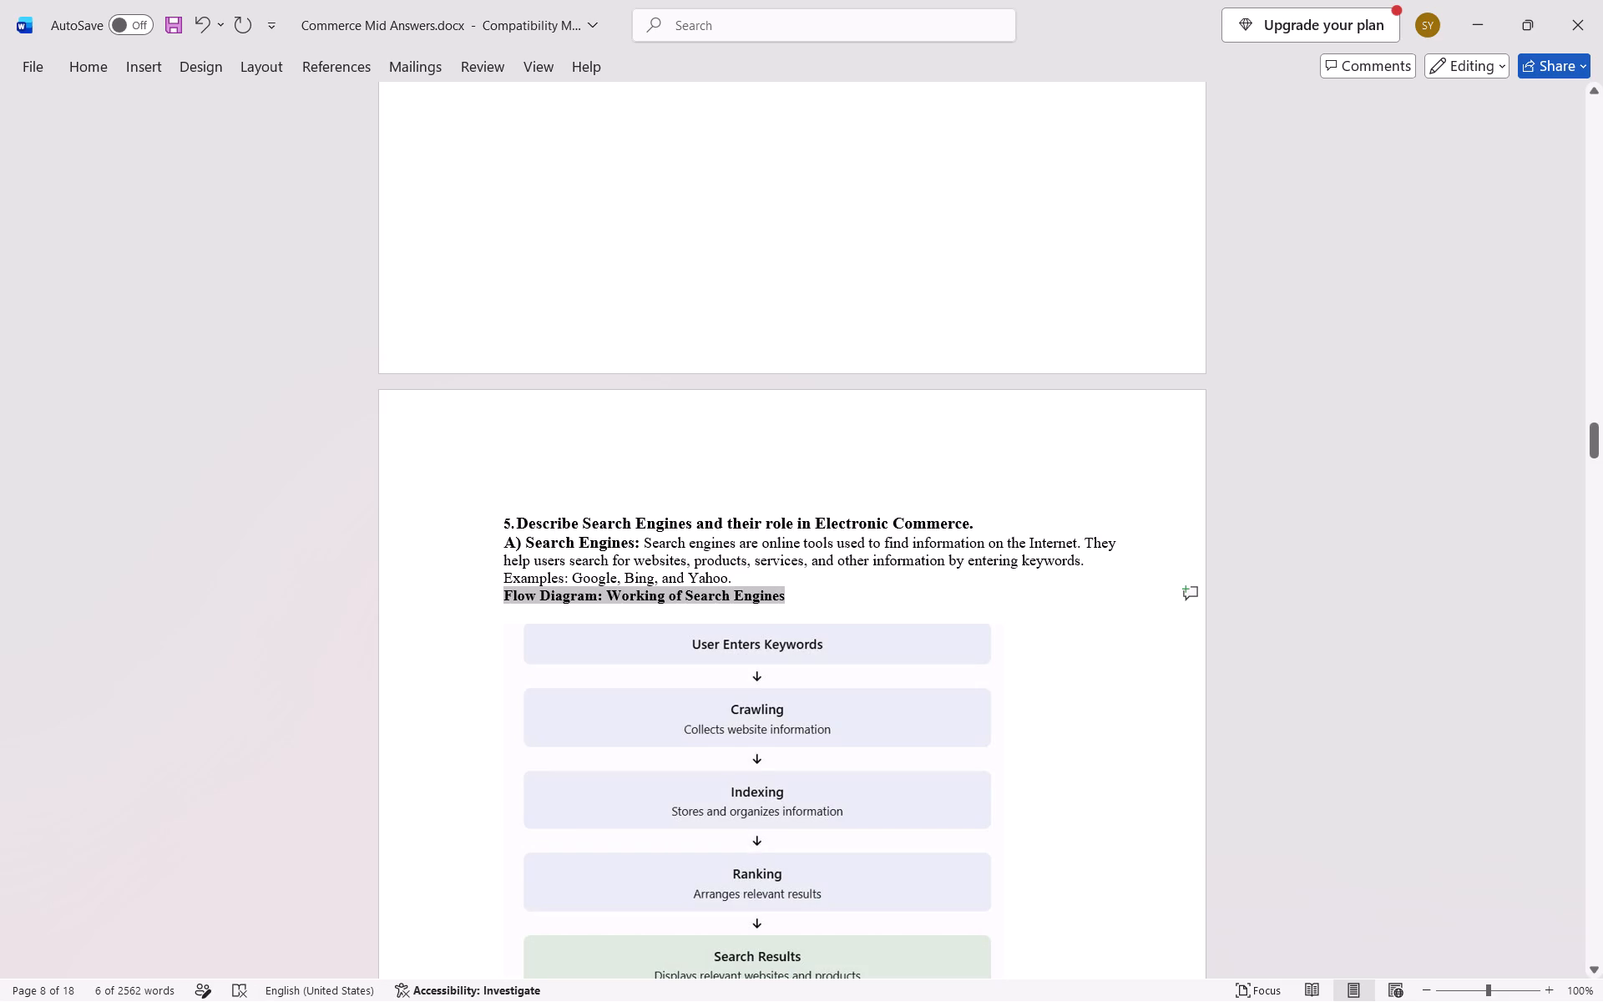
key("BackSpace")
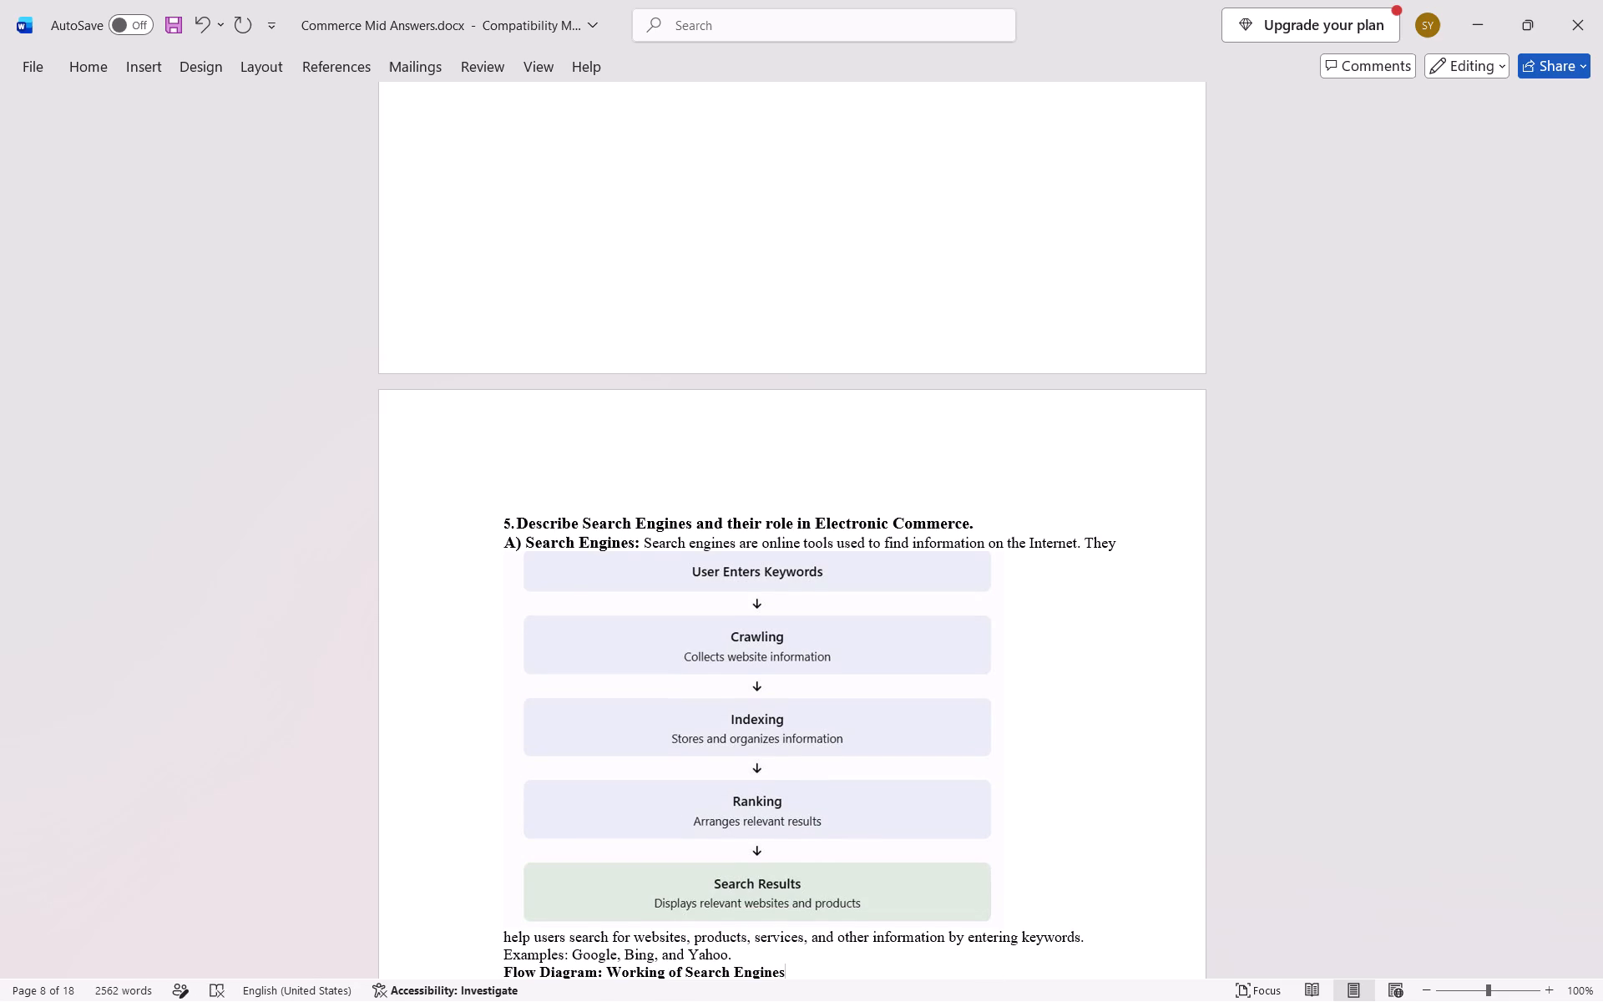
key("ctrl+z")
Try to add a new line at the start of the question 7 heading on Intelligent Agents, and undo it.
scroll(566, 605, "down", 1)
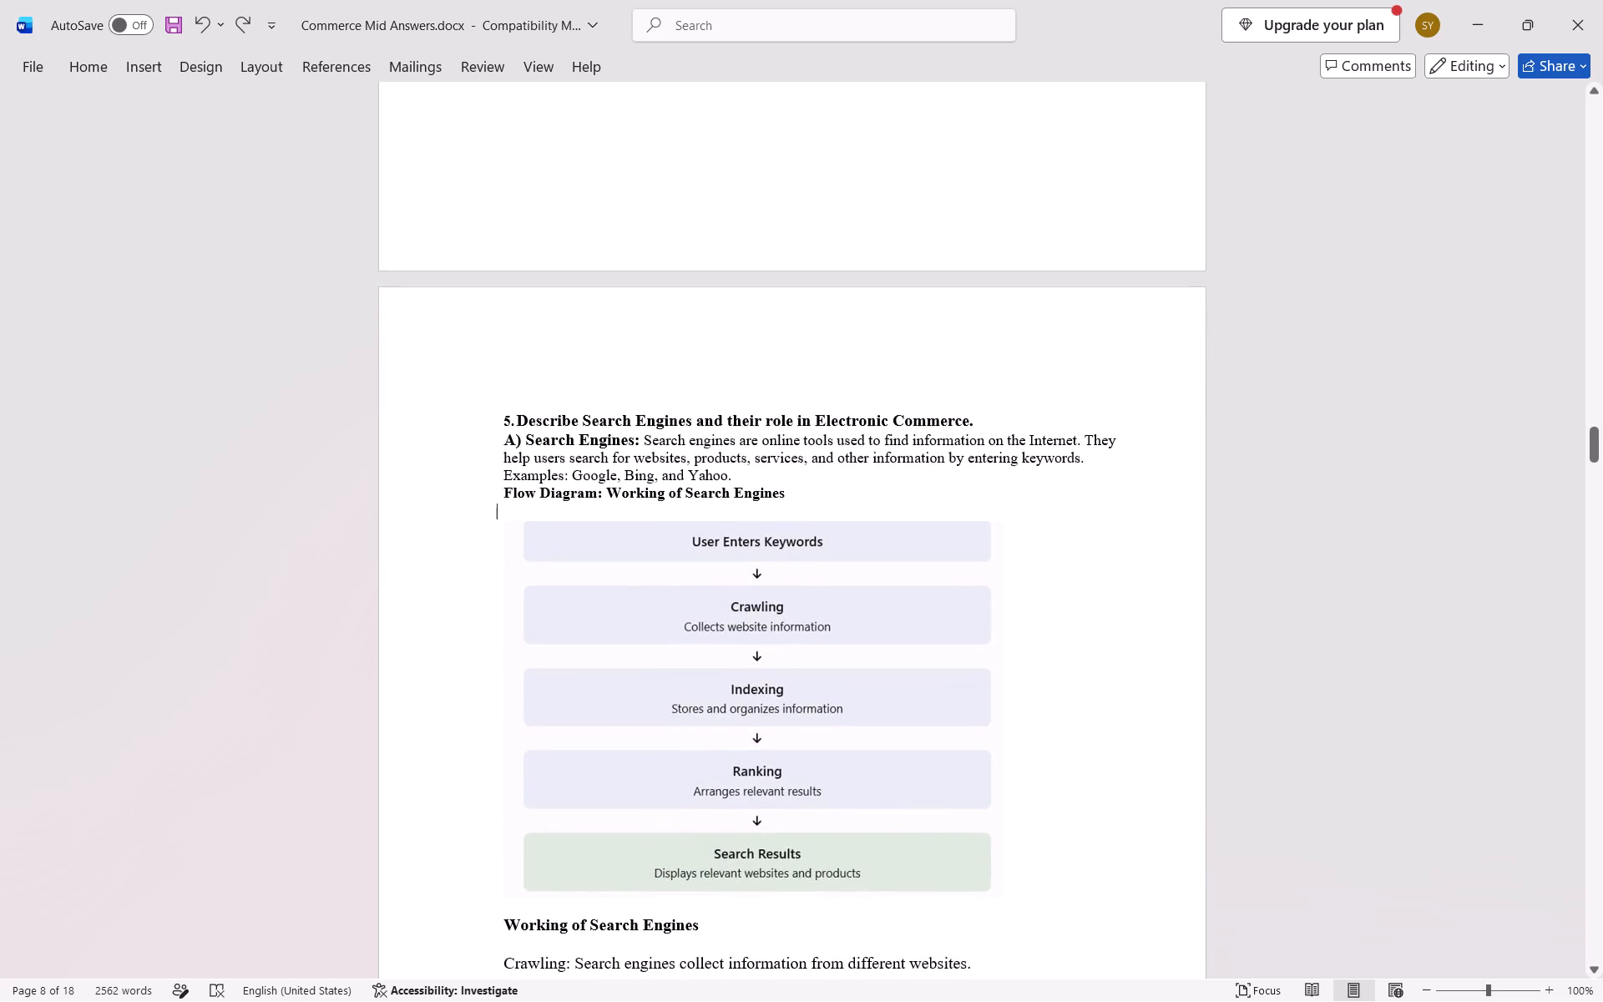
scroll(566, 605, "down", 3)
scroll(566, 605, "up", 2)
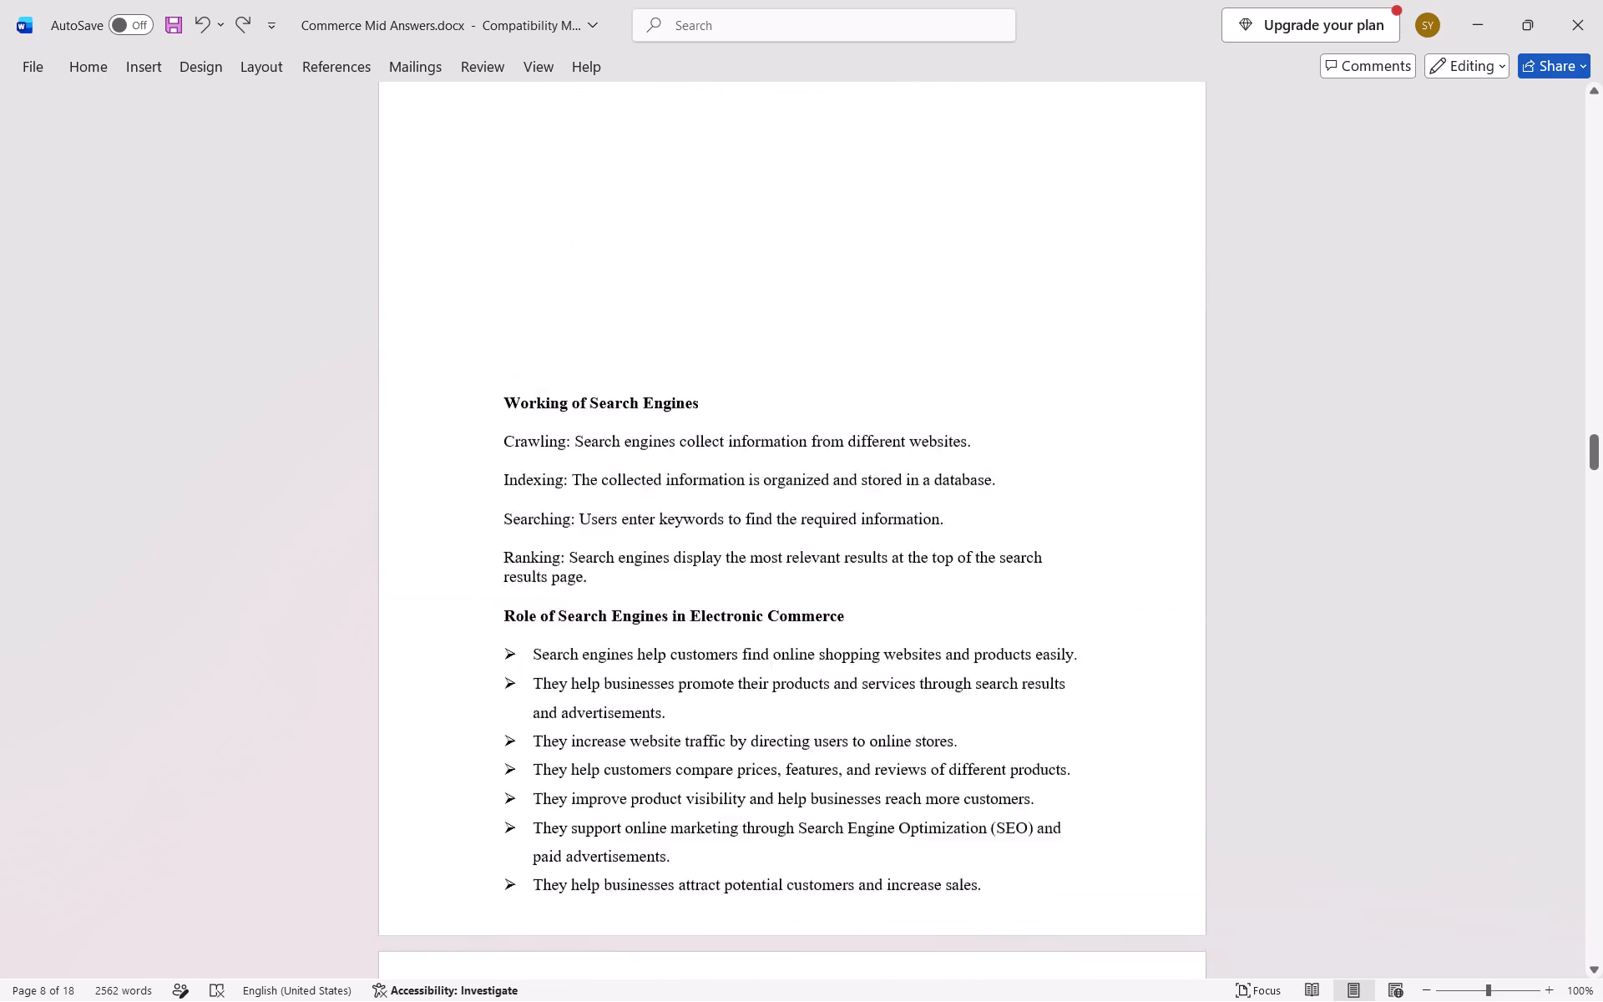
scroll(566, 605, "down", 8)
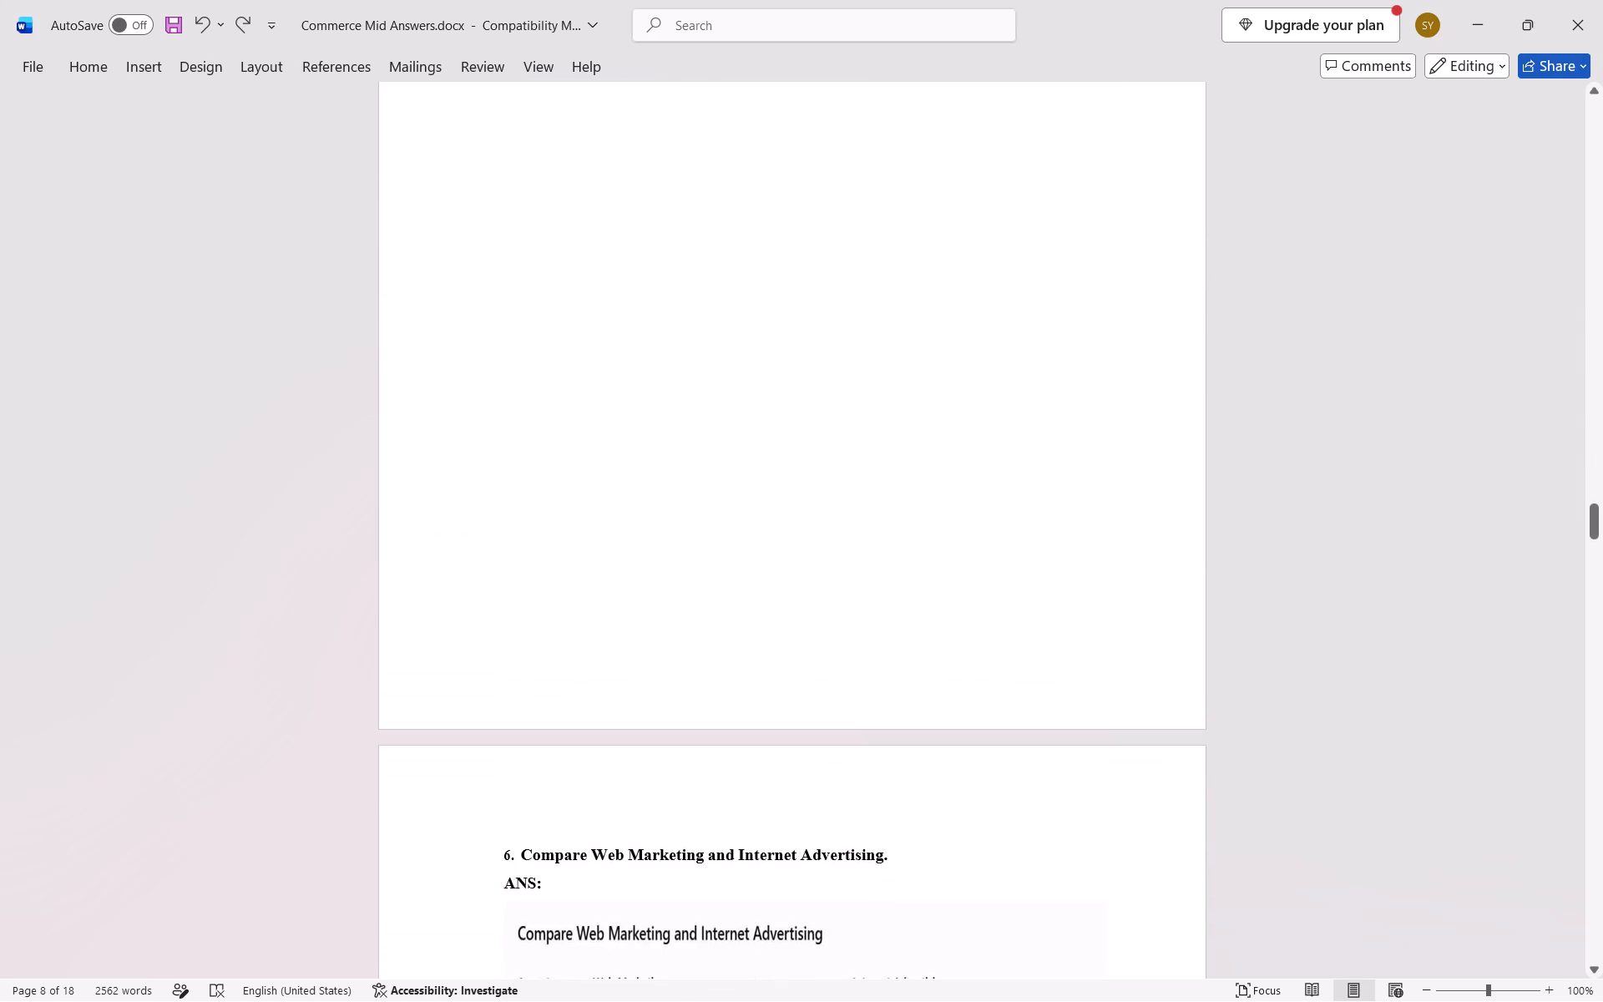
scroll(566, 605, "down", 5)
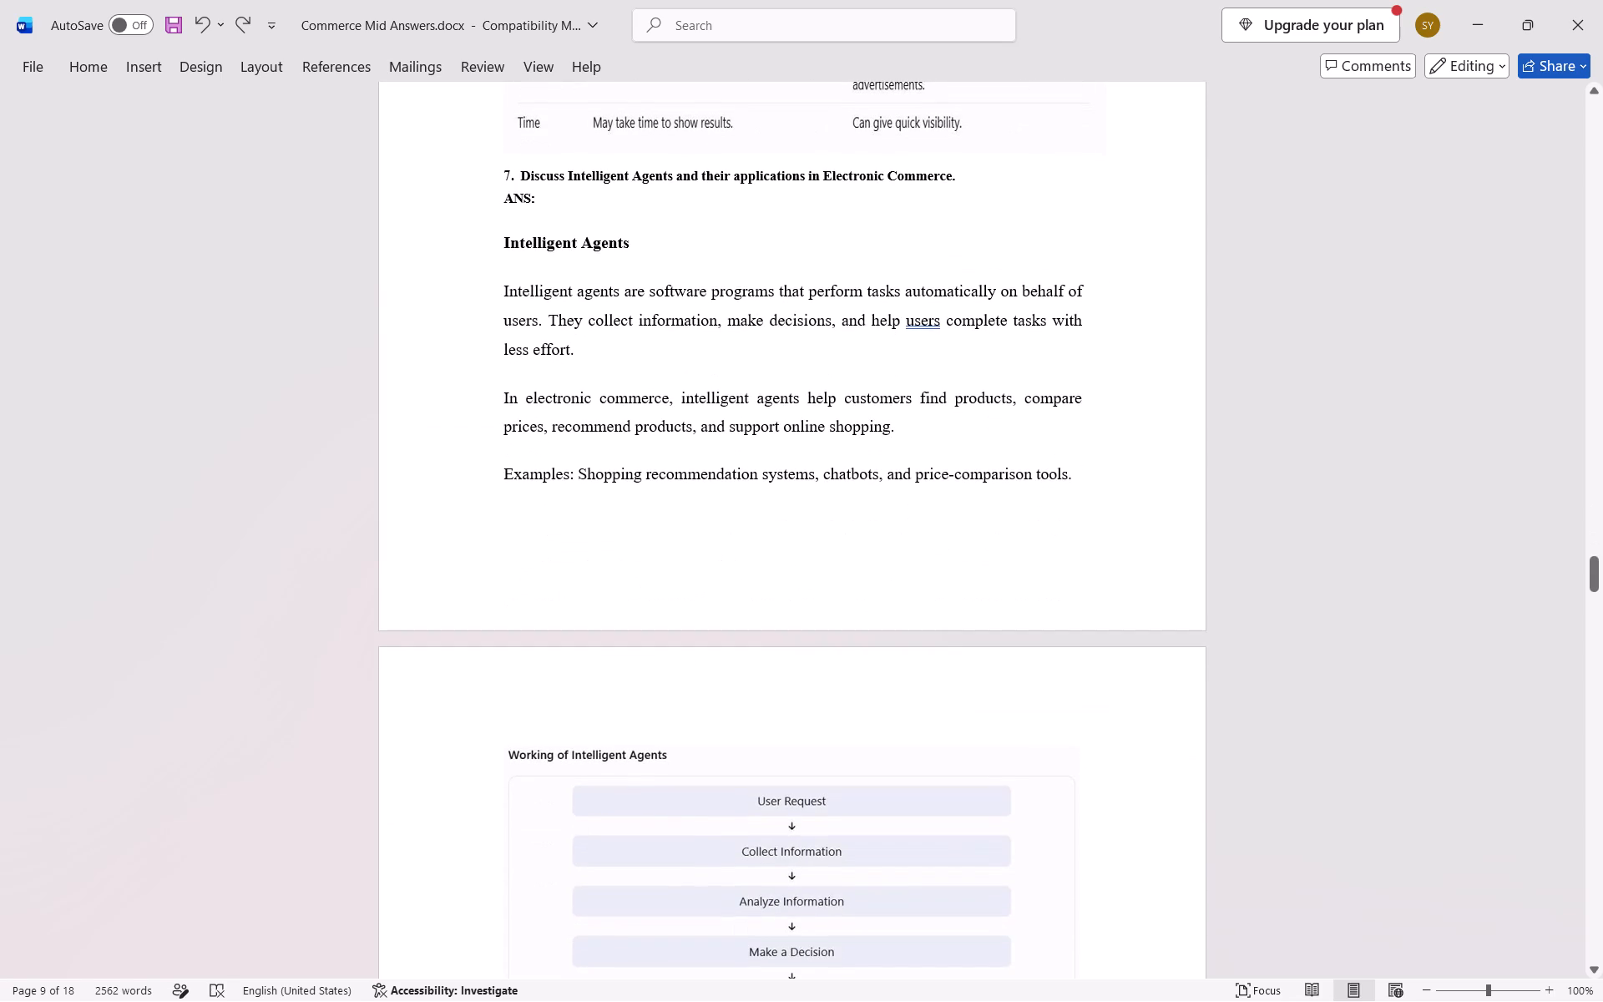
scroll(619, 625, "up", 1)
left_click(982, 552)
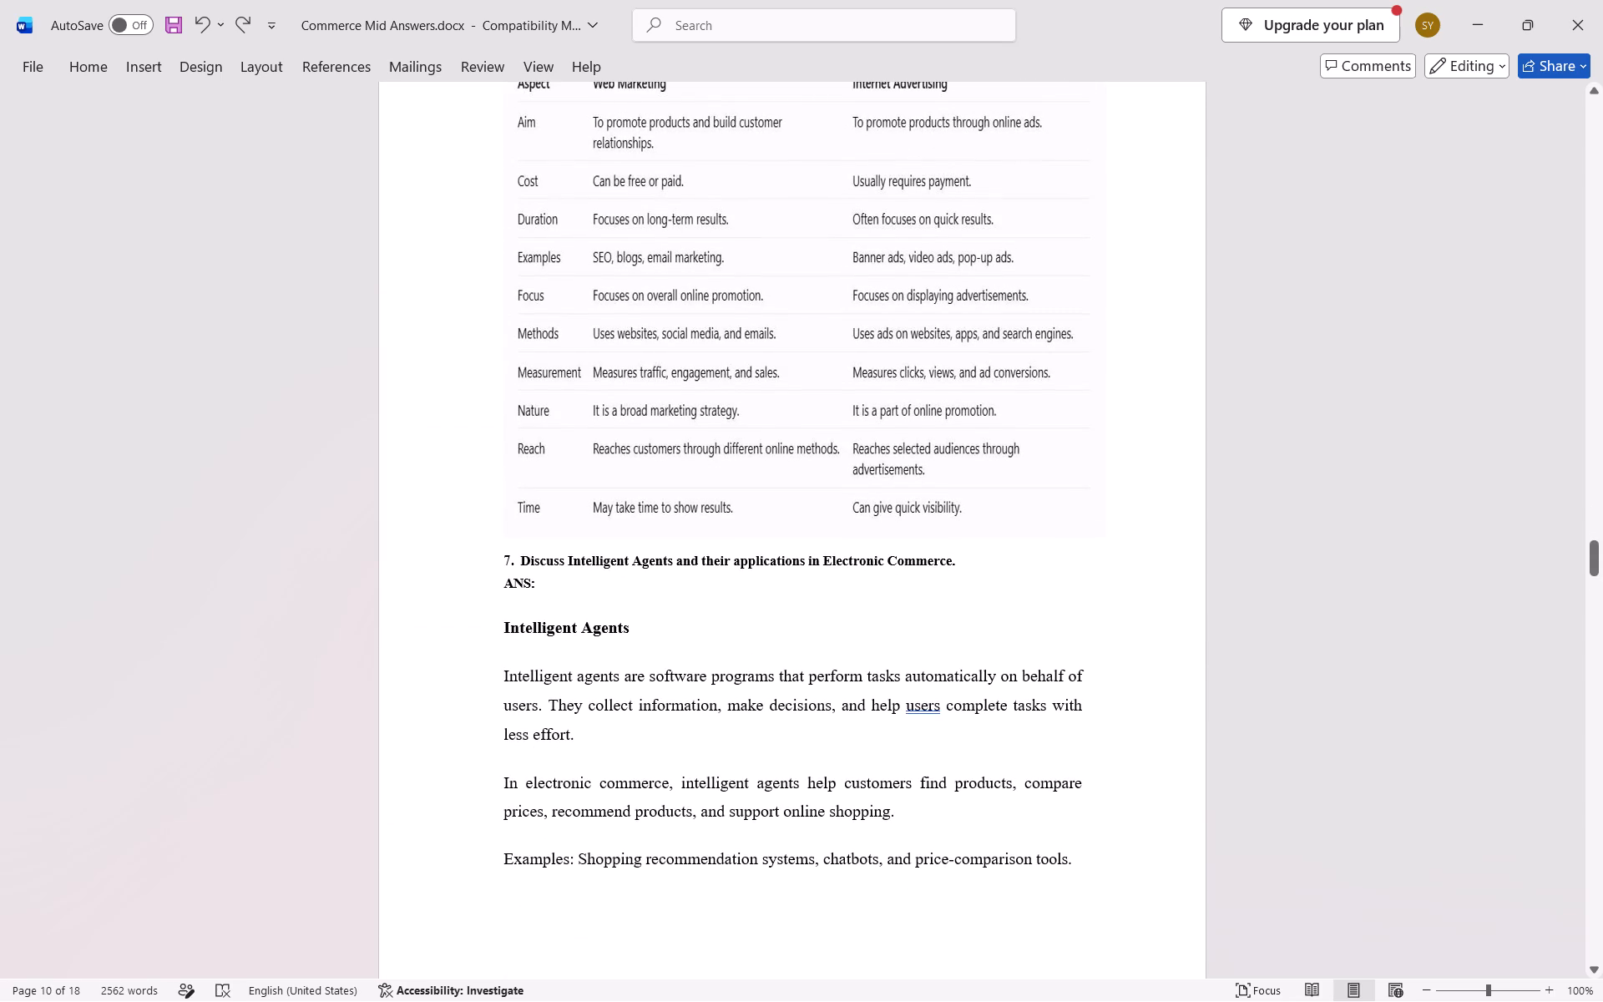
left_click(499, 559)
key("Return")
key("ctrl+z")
Insert blank lines after the Web Marketing and Internet Advertising comparison table until question 7 starts on a new page.
left_click(1123, 478)
key("Return")
key("Return")
key("Return")
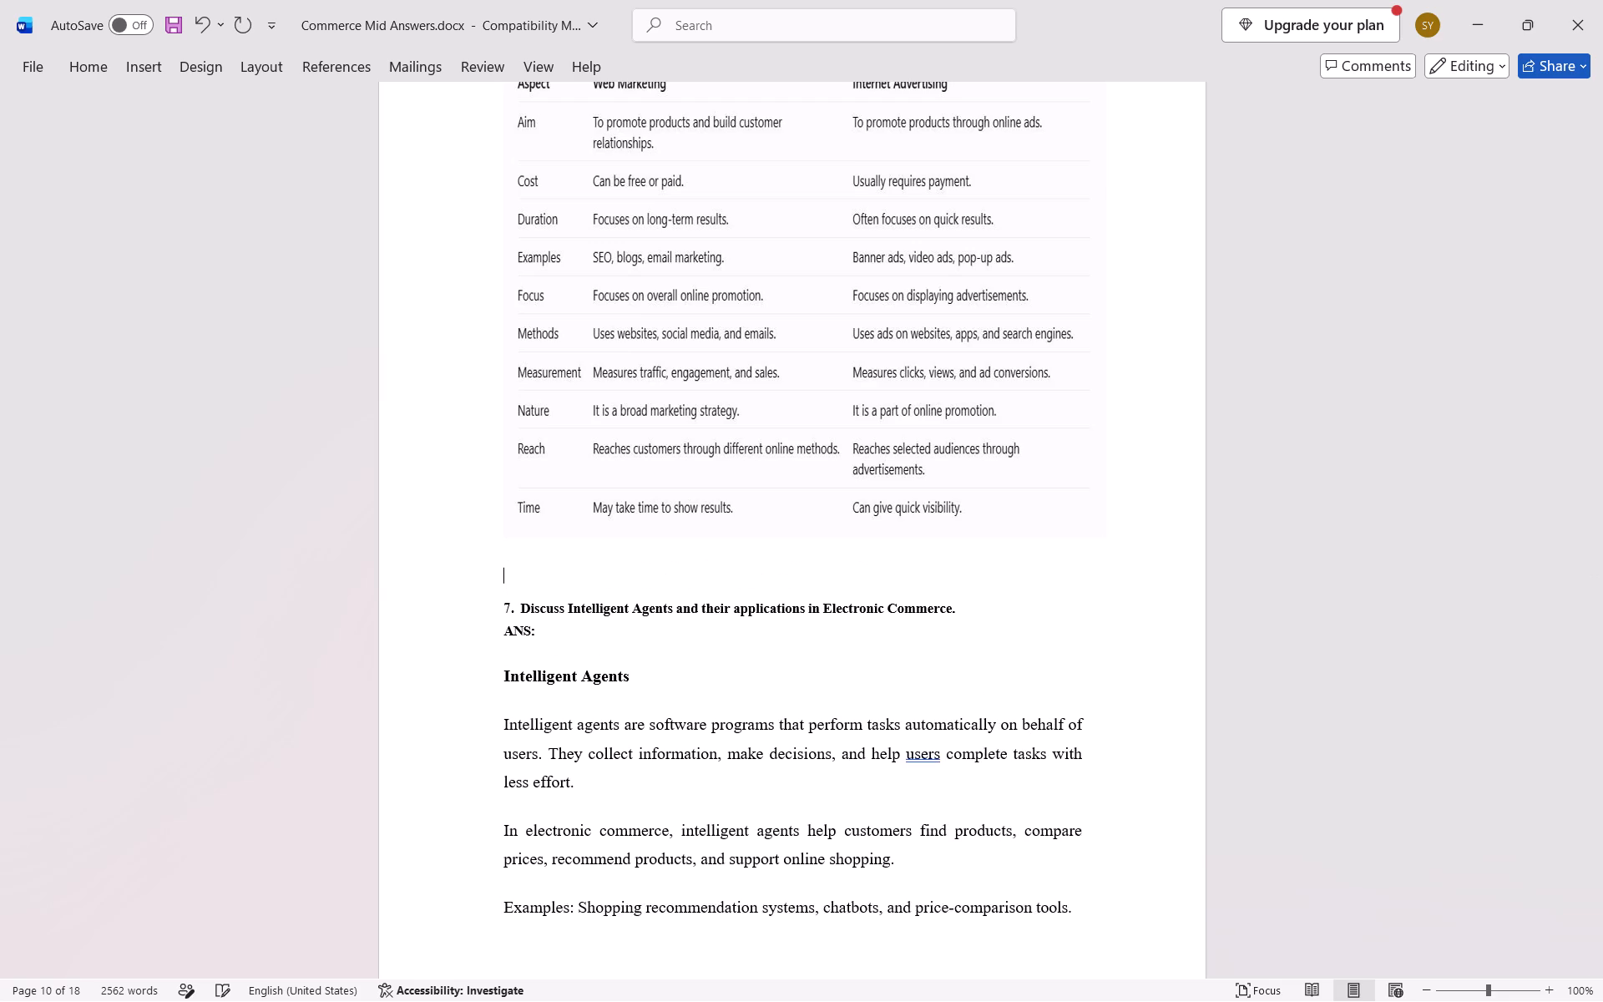
key("Return")
key("Return")
key("Return")
key("Return")
key("Return")
key("Return")
key("Return")
key("Return")
key("Return")
key("Return")
key("Return")
key("Return")
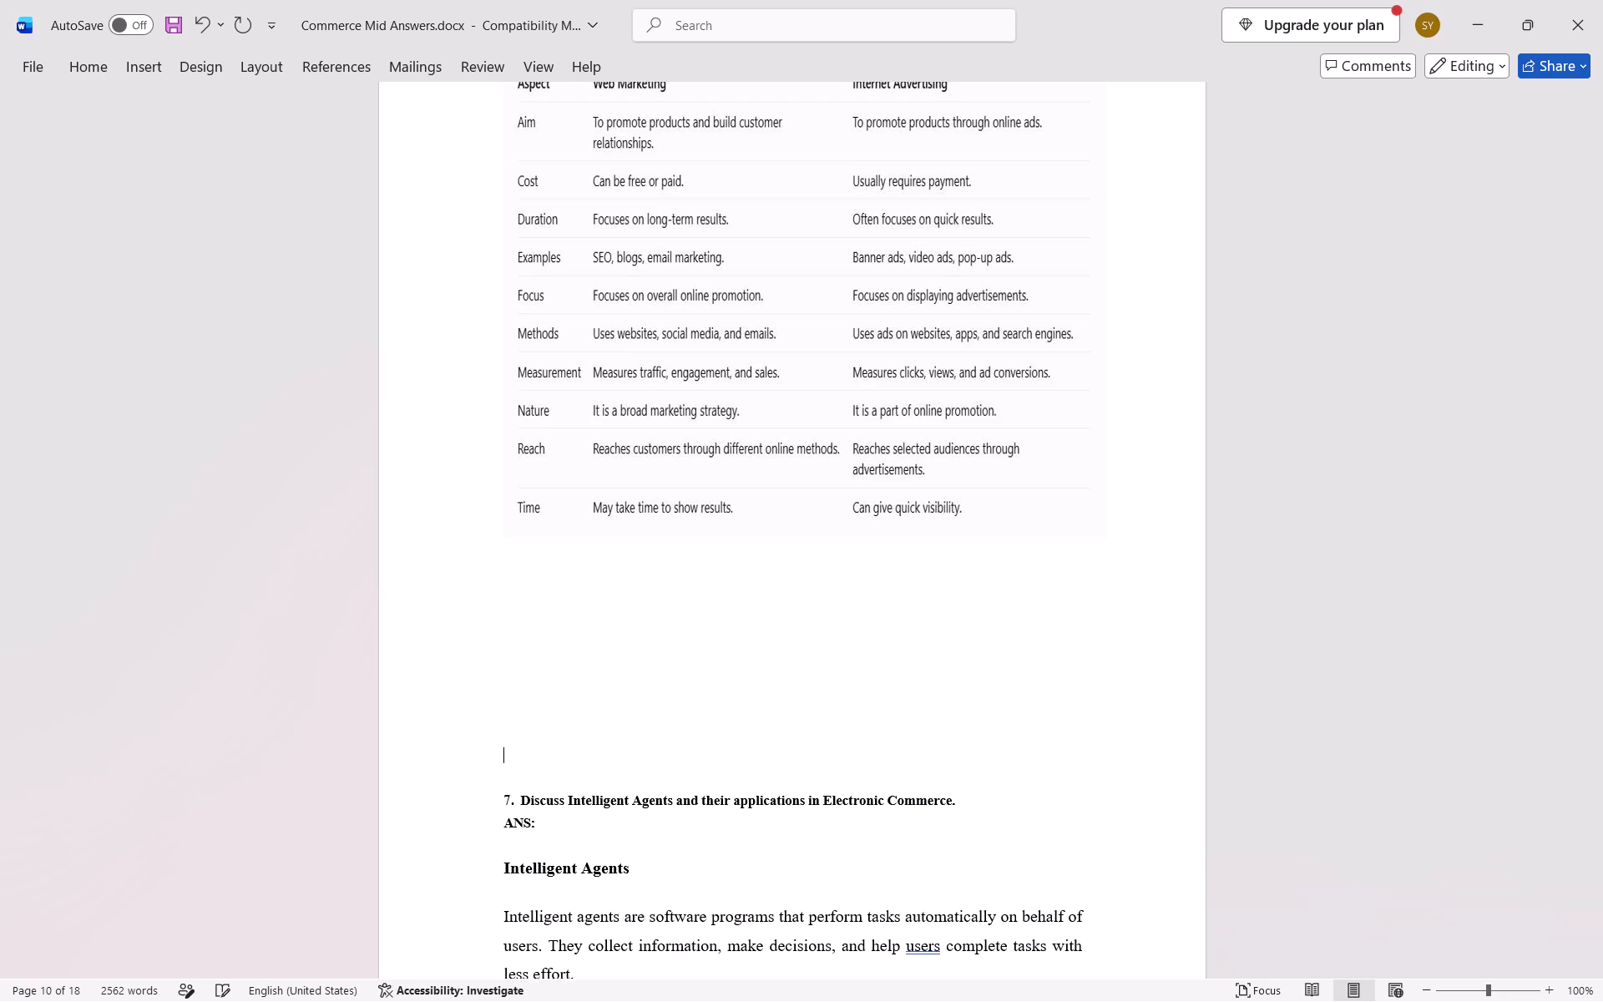
key("Return")
key("Return")
key("Return")
key("Return")
scroll(1123, 478, "down", 2)
key("Return")
key("Return")
key("Return")
key("Return")
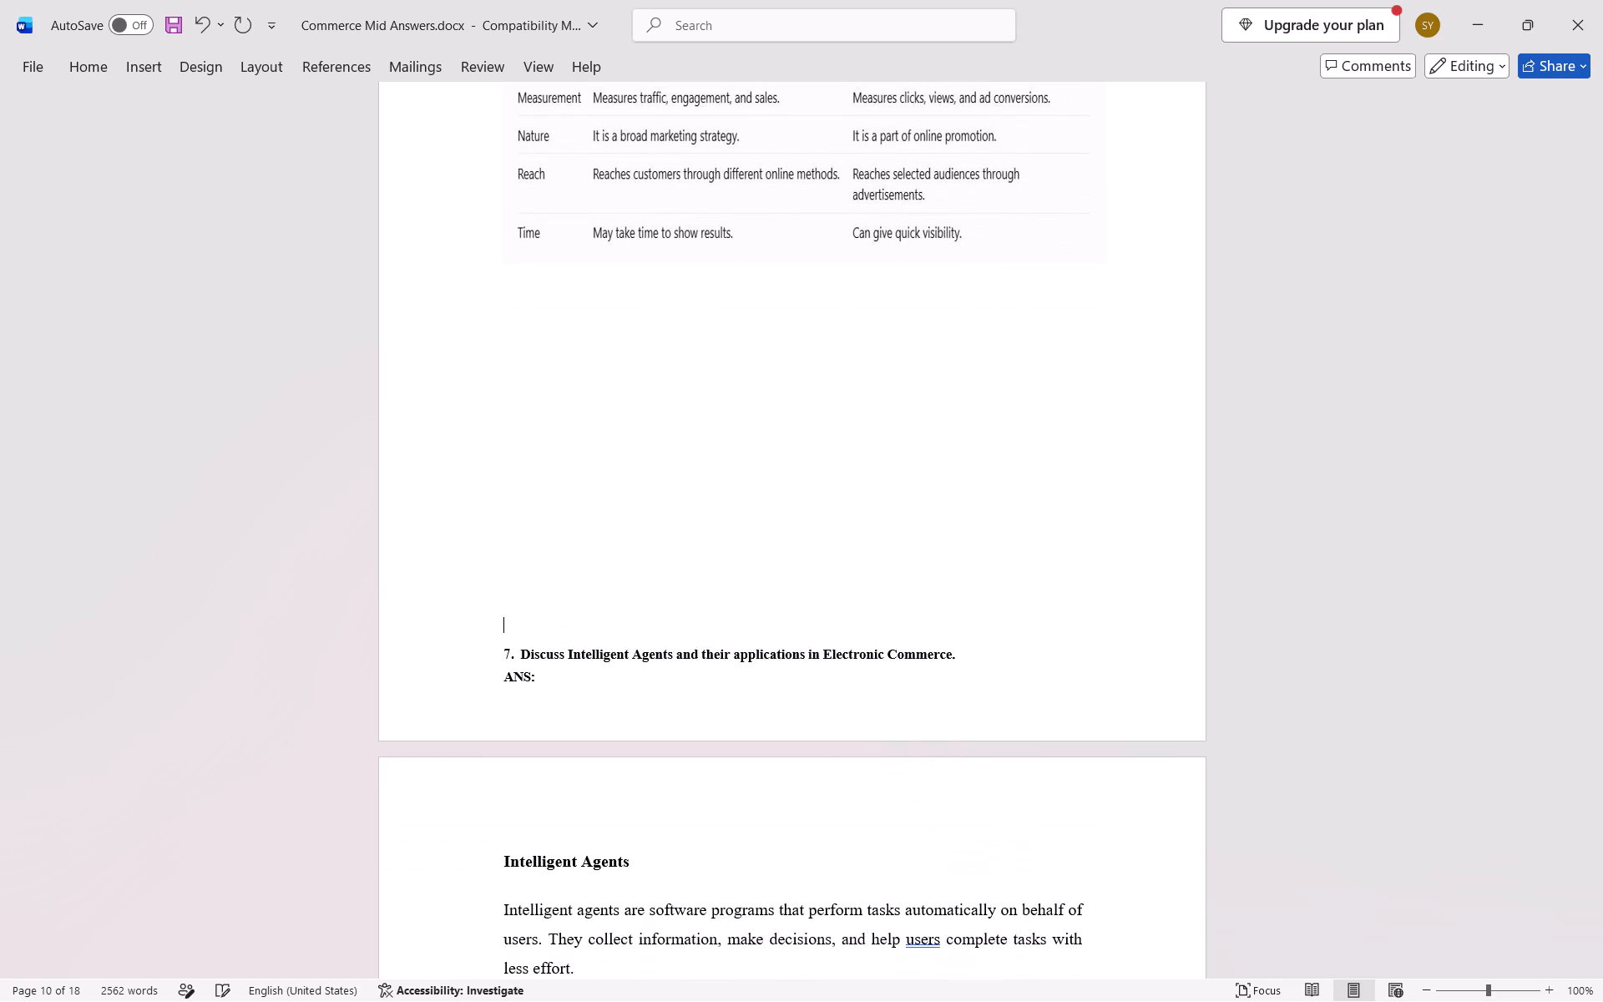
key("Return")
key("Return")
key("Return")
key("Return")
Cut question 7's content from the Working of Intelligent Agents diagram through the last bullet of the advantages list.
scroll(1123, 478, "down", 2)
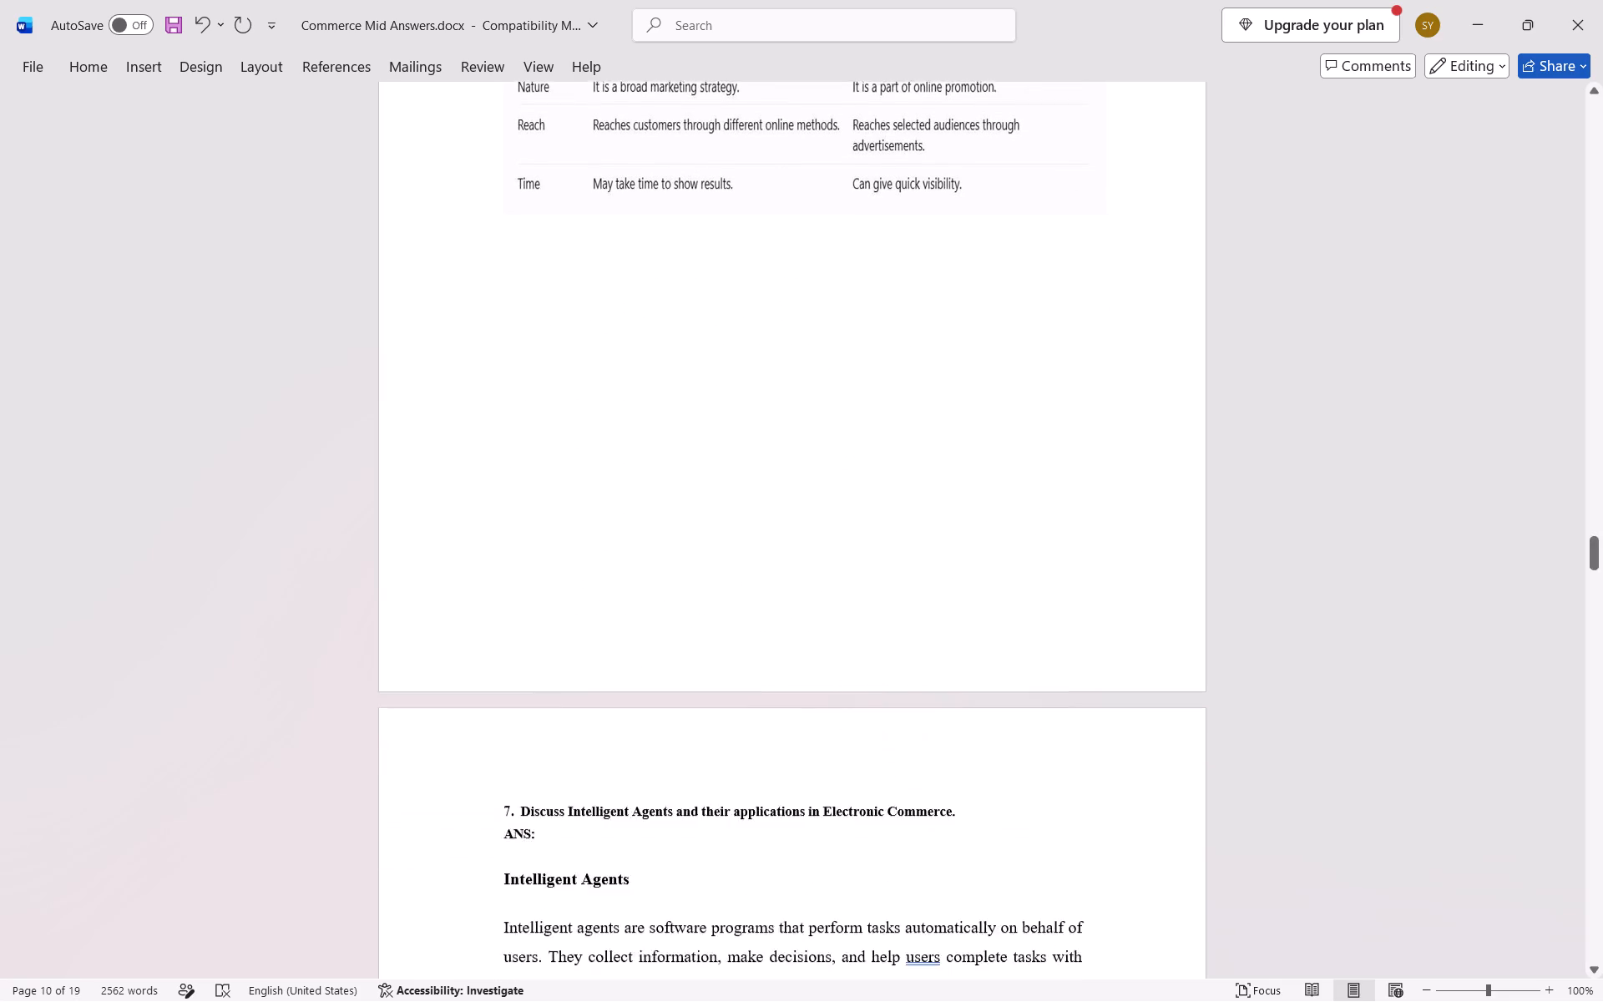
scroll(1123, 478, "down", 4)
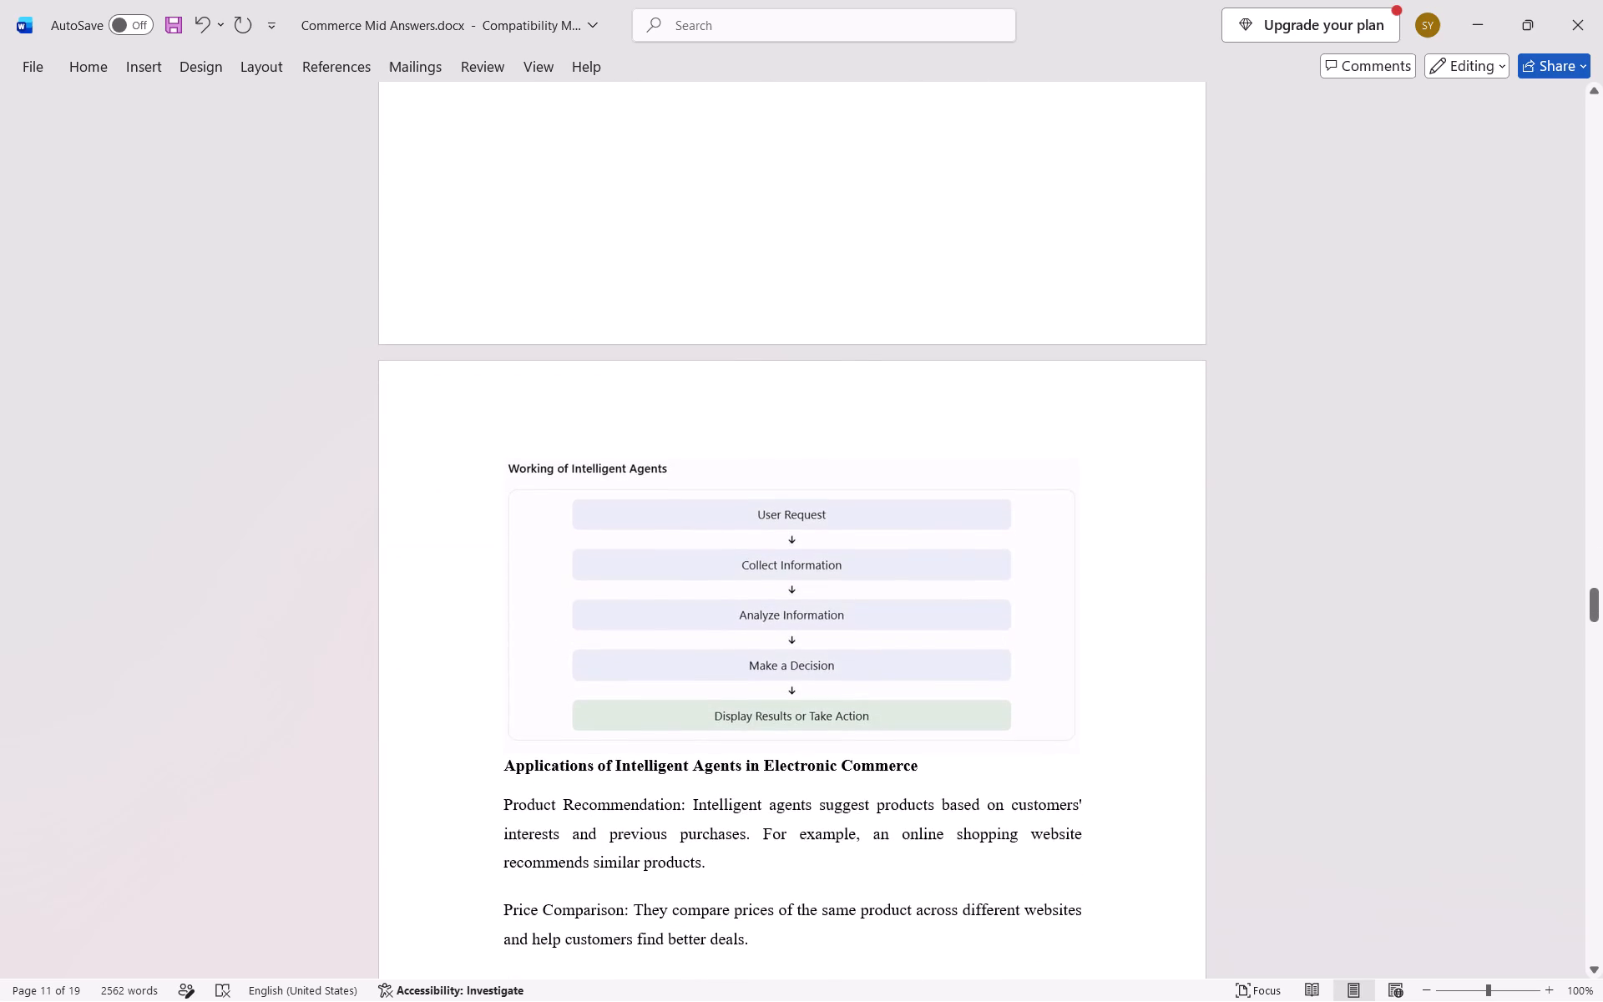
scroll(1051, 647, "down", 6)
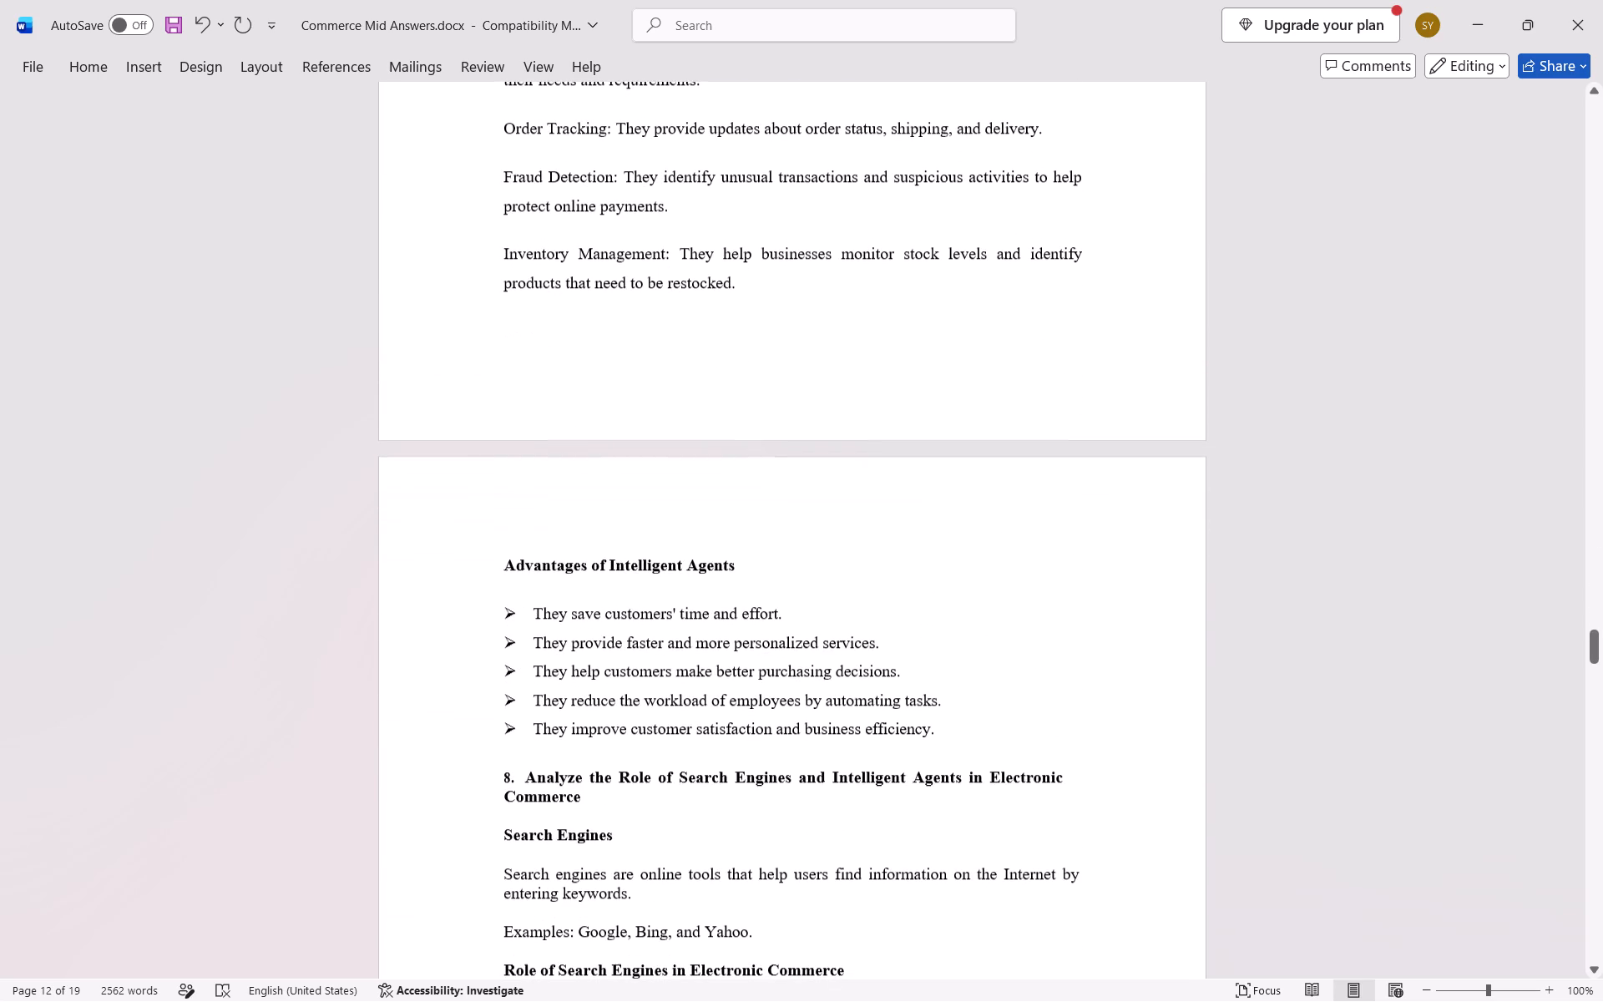
left_click_drag(944, 731, 465, 68)
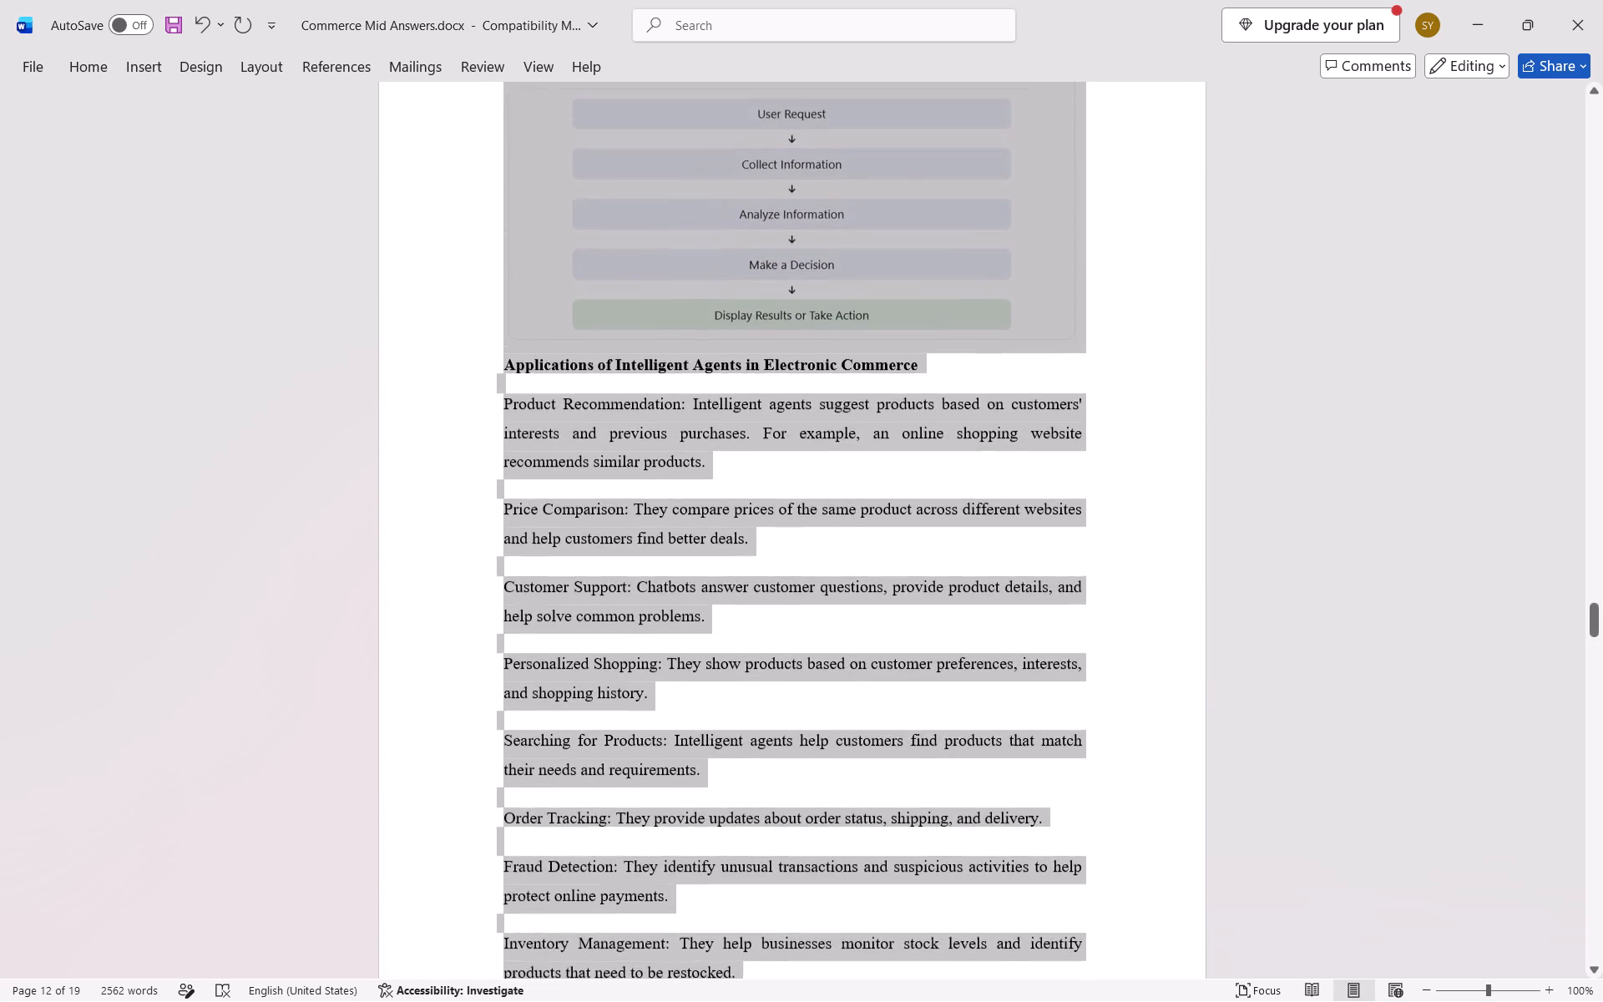
left_click_drag(465, 68, 471, 210)
key("ctrl+x")
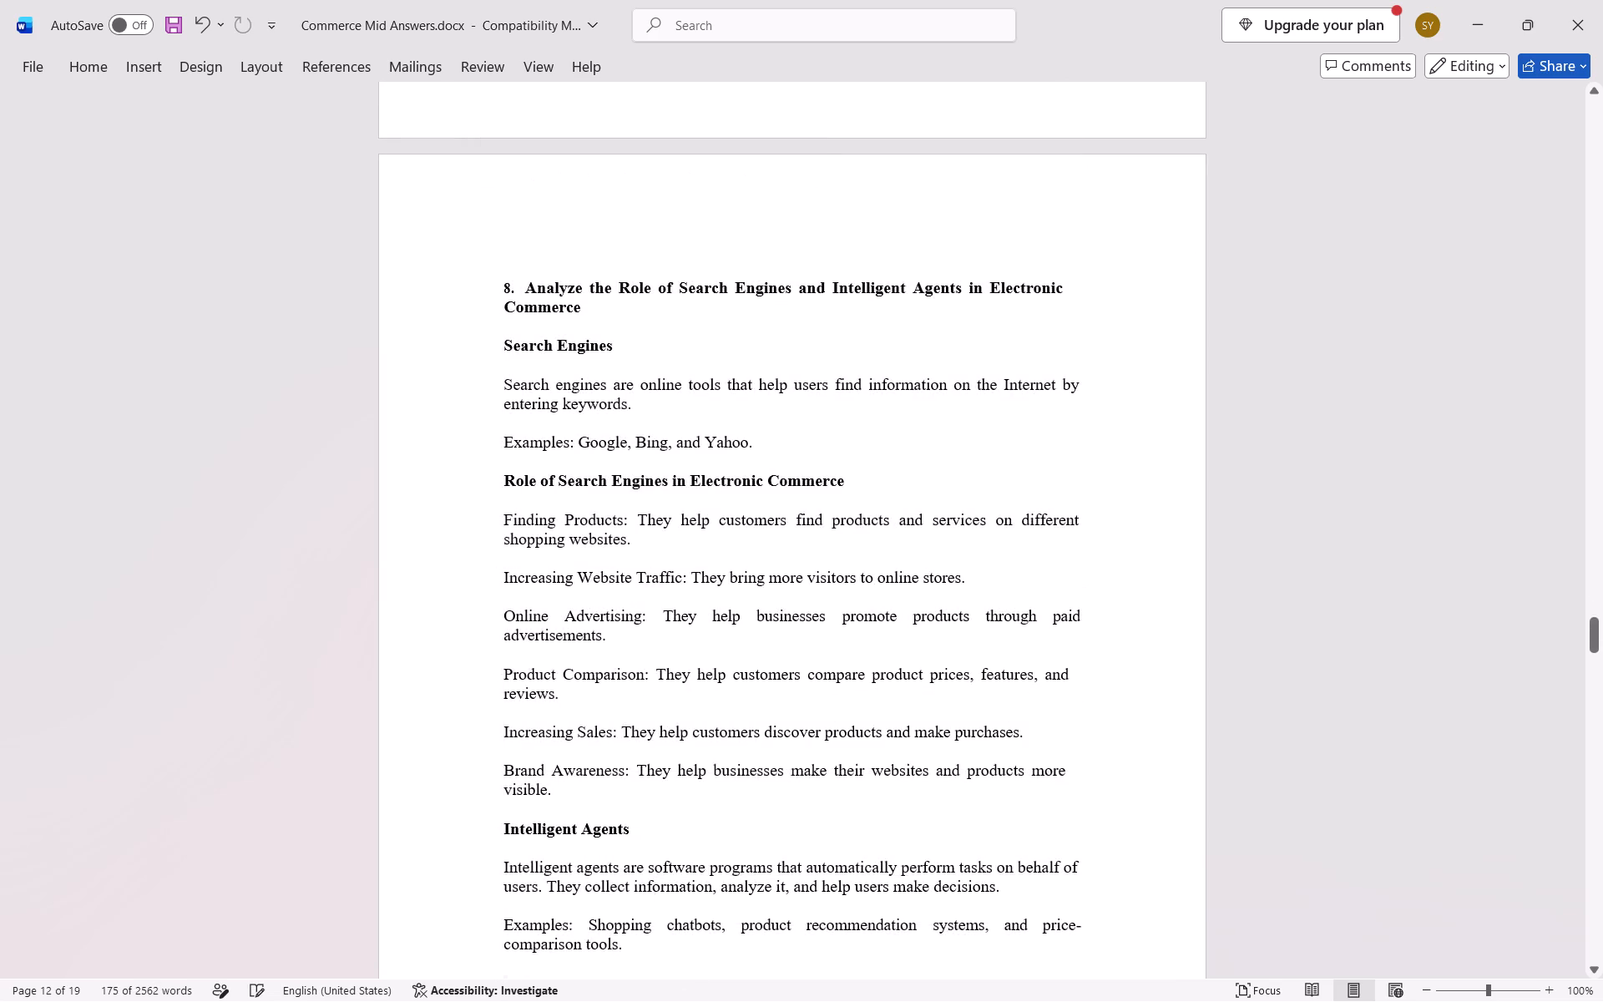
Delete the "ANS:" line and the gap below it so the Intelligent Agents heading directly follows the question 7 title.
scroll(471, 210, "up", 5)
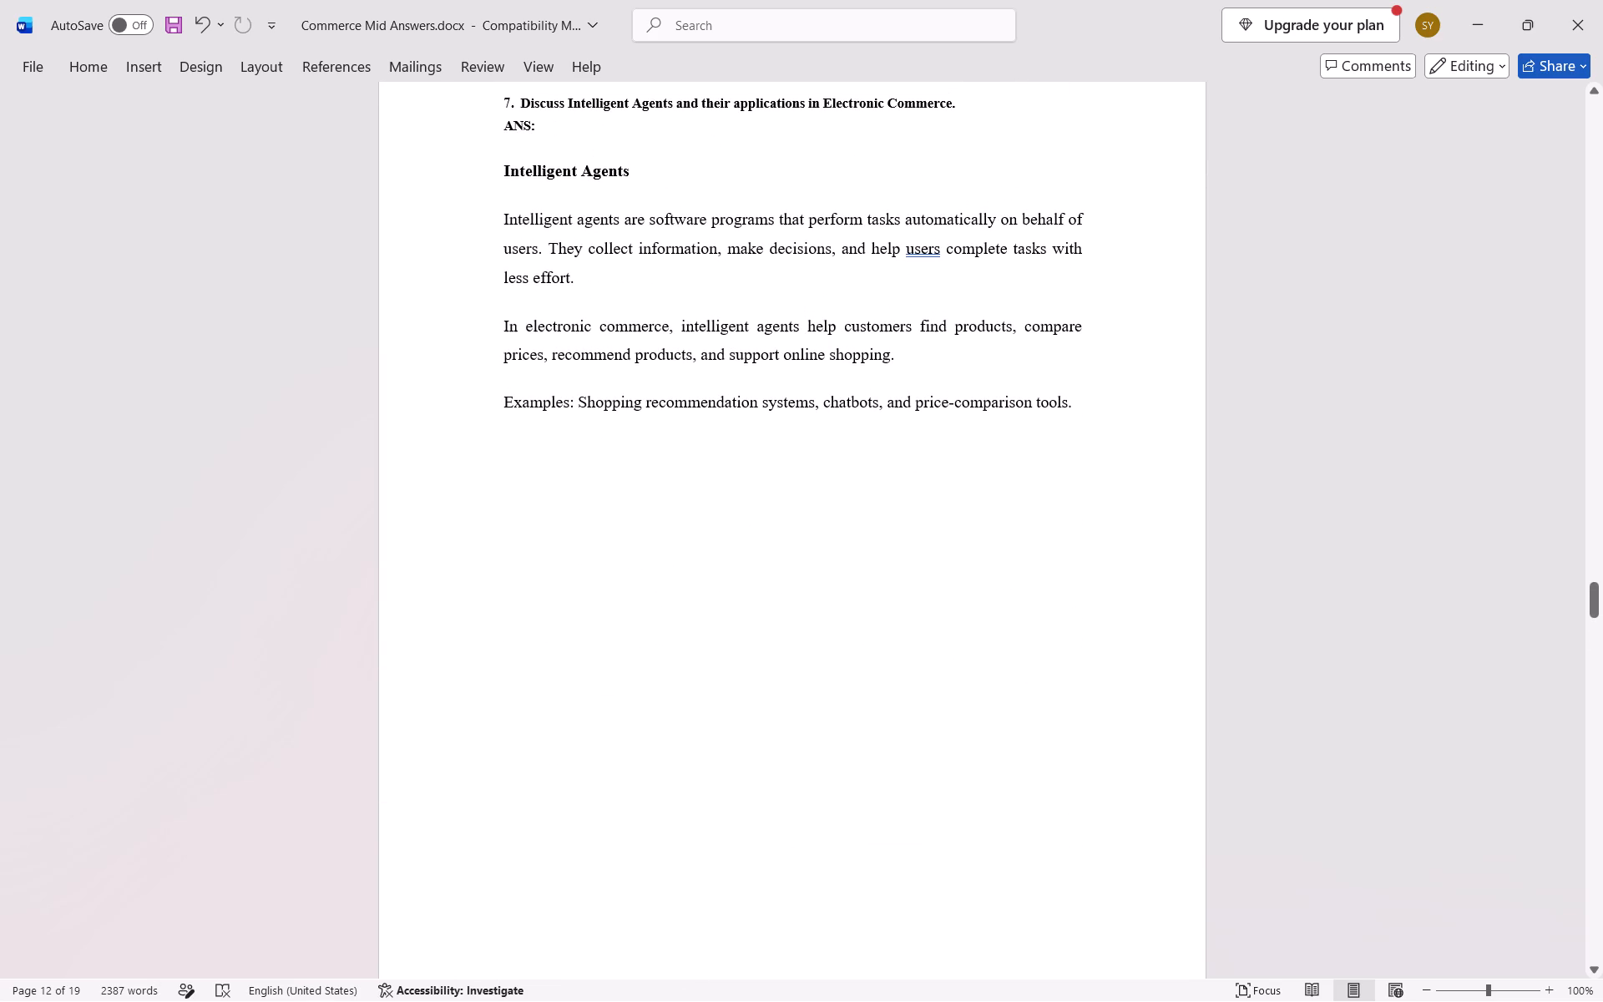
left_click(1085, 402)
scroll(1085, 402, "up", 1)
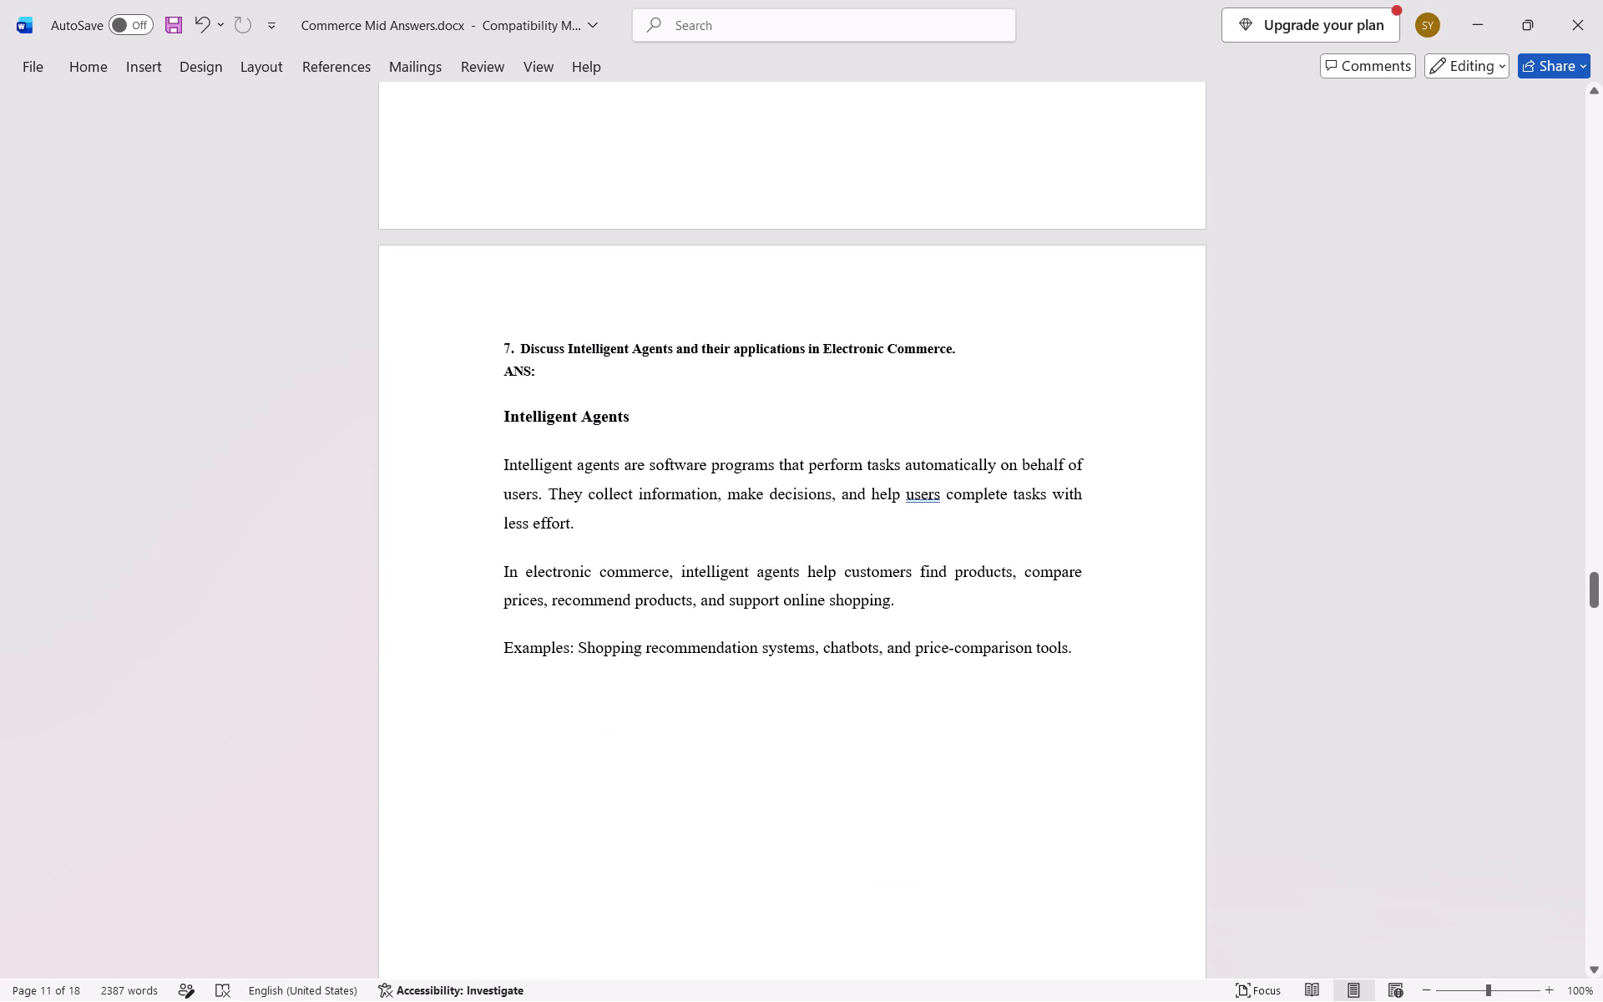
left_click(563, 382)
key("Down")
key("BackSpace")
key("BackSpace")
key("BackSpace")
key("BackSpace")
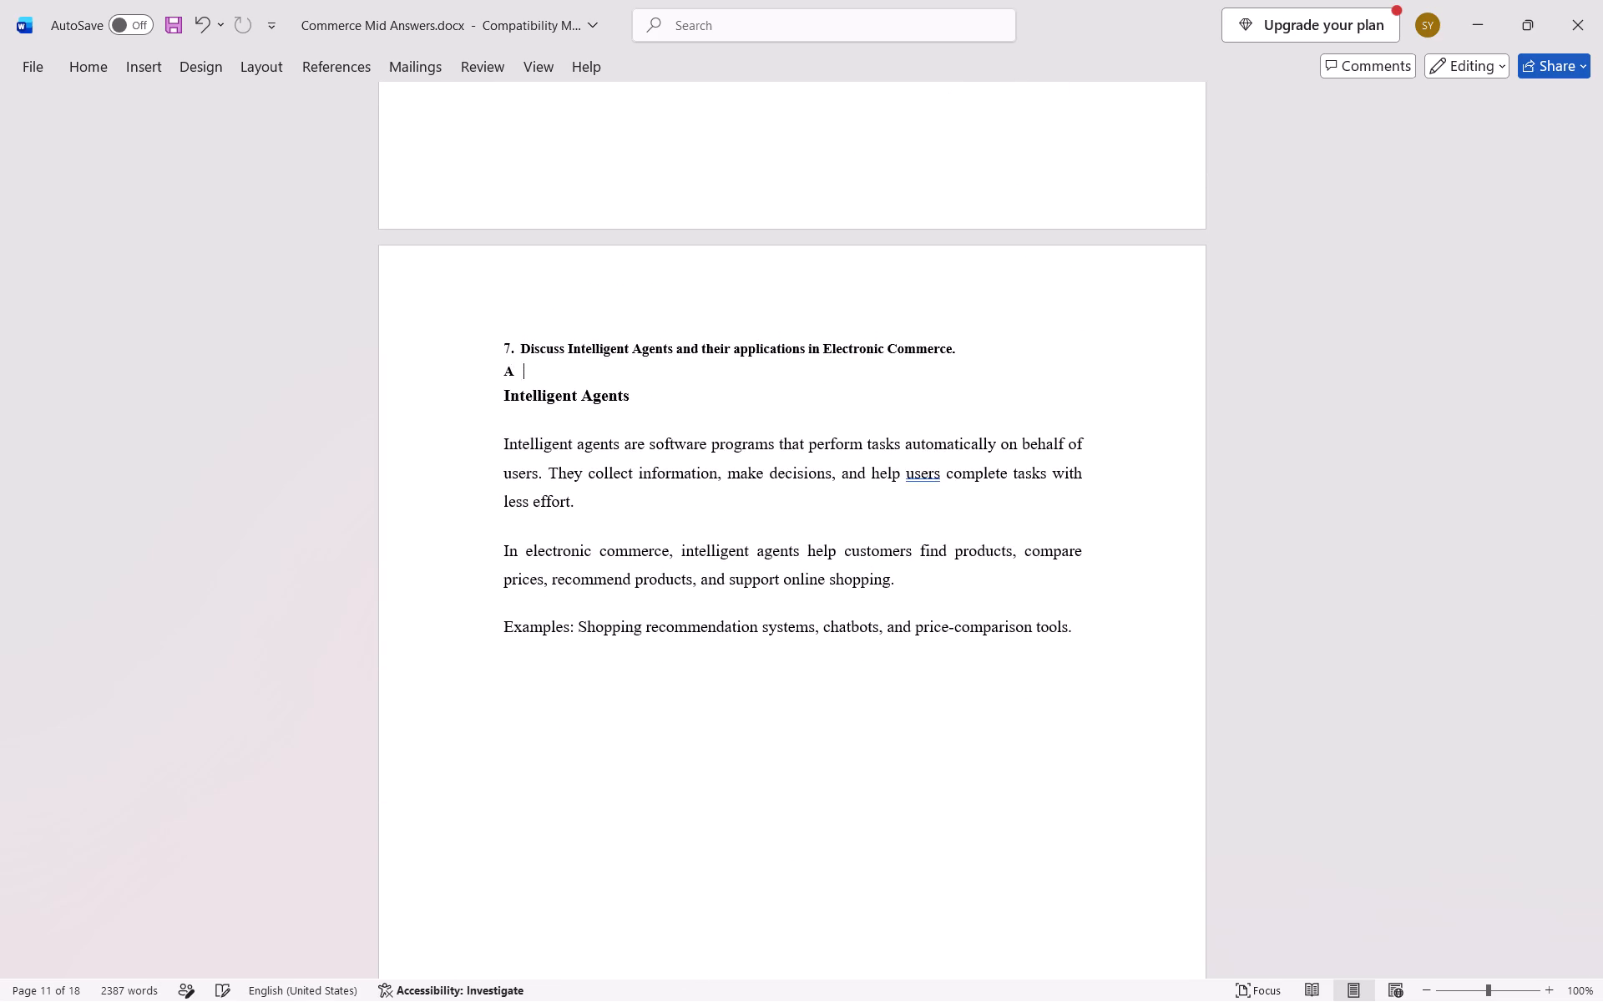
key("BackSpace")
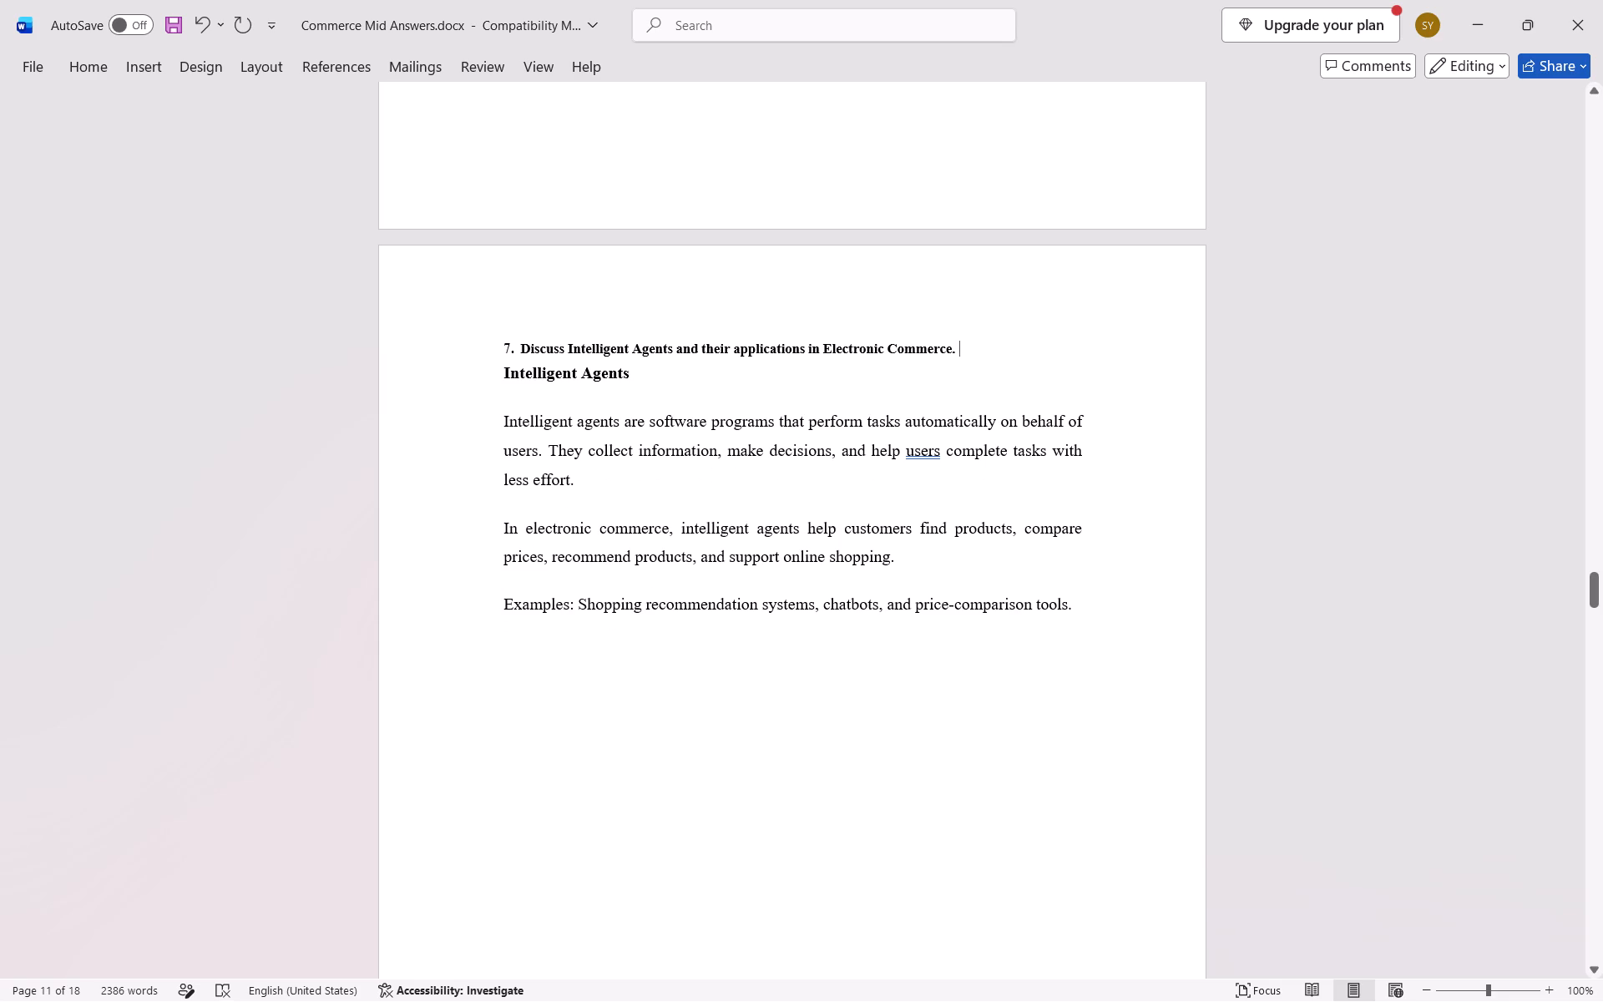
Join the definition of intelligent agents to its heading on one line, separated by a colon and a space.
left_click(508, 420)
key("Left")
key("BackSpace")
key("BackSpace")
key("BackSpace")
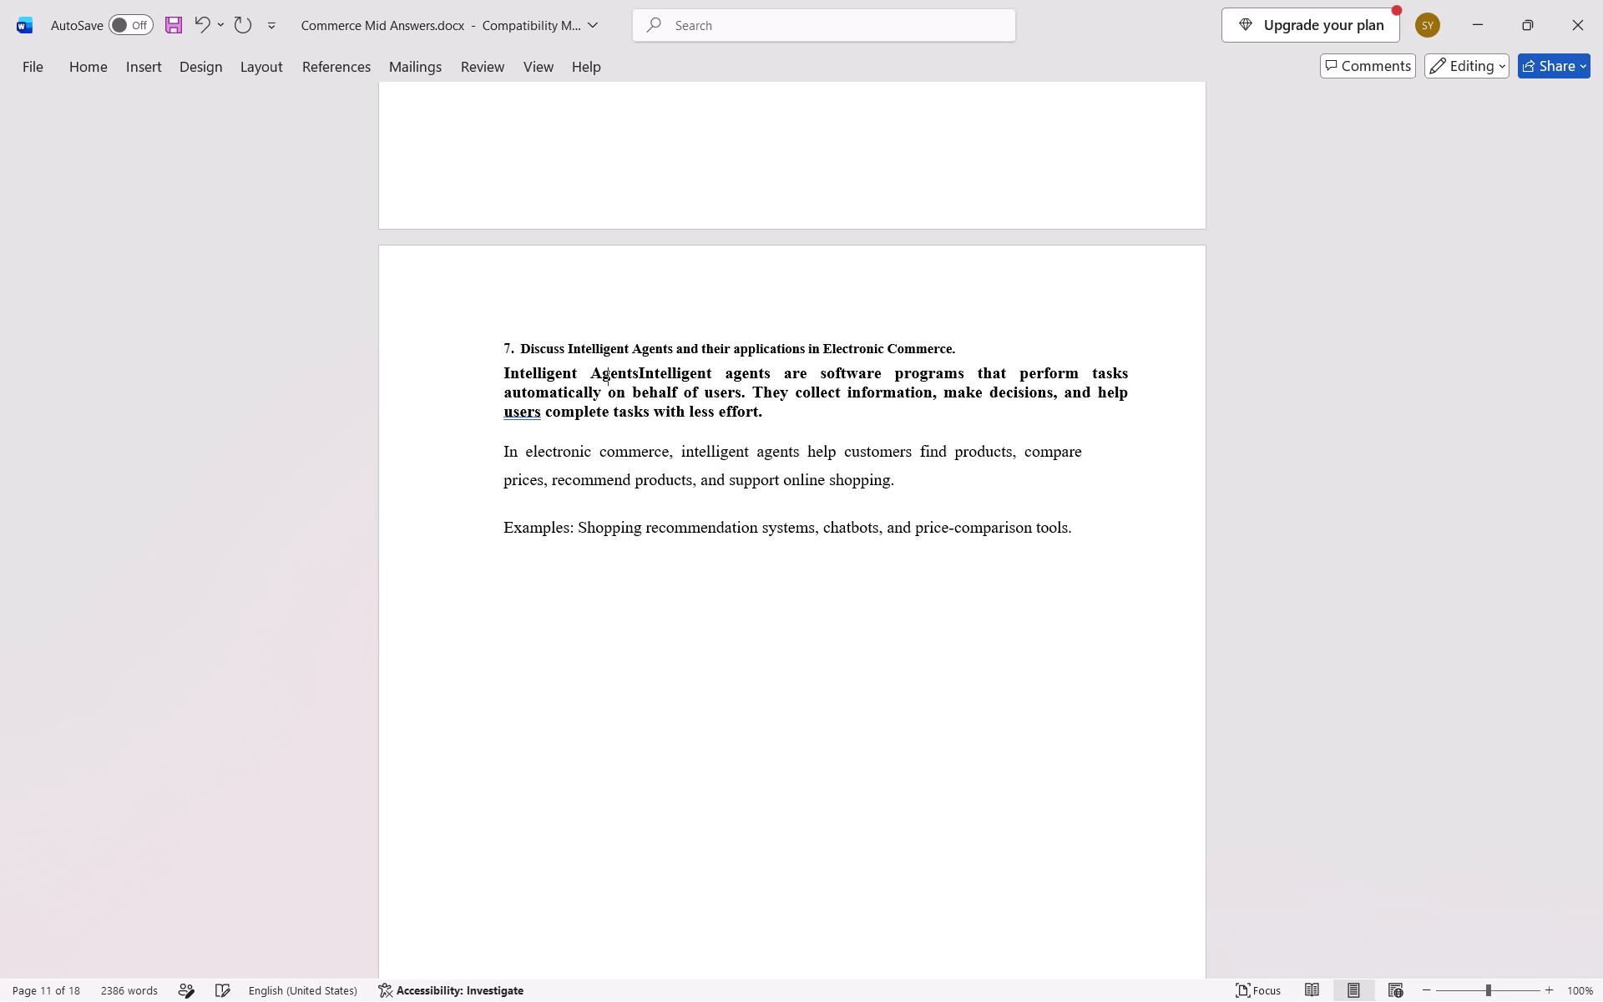
type(":")
key("space")
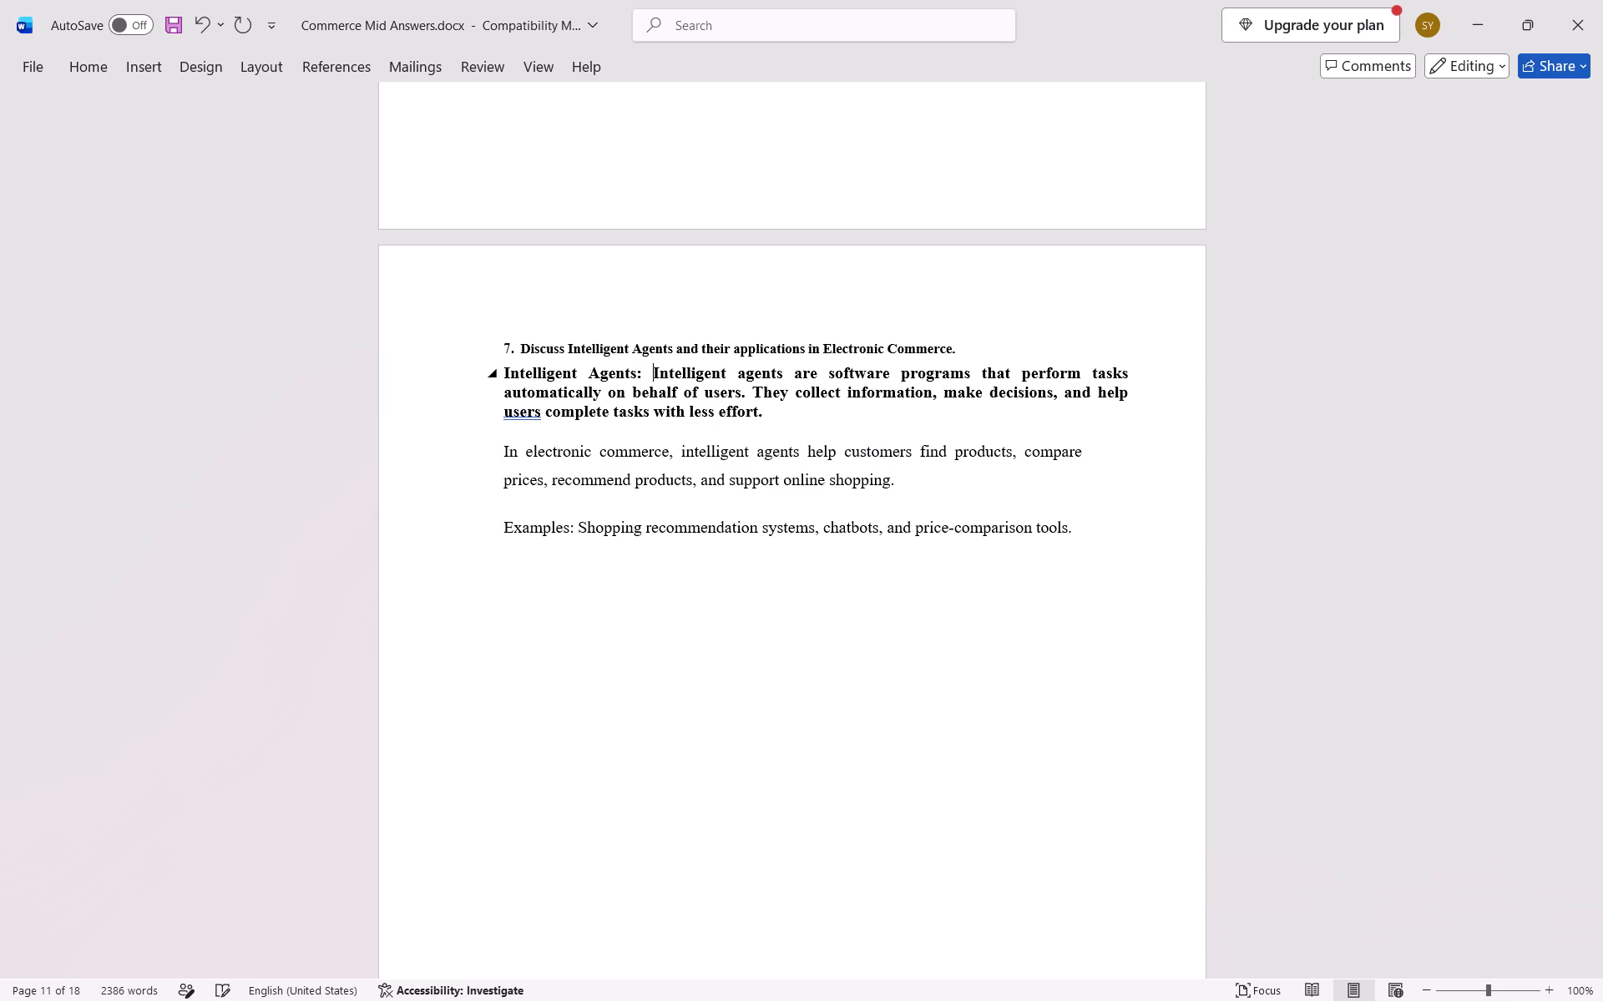
Remove bold from the Intelligent Agents definition and shrink the text from the definition through the examples by one size.
left_click_drag(502, 370, 751, 403)
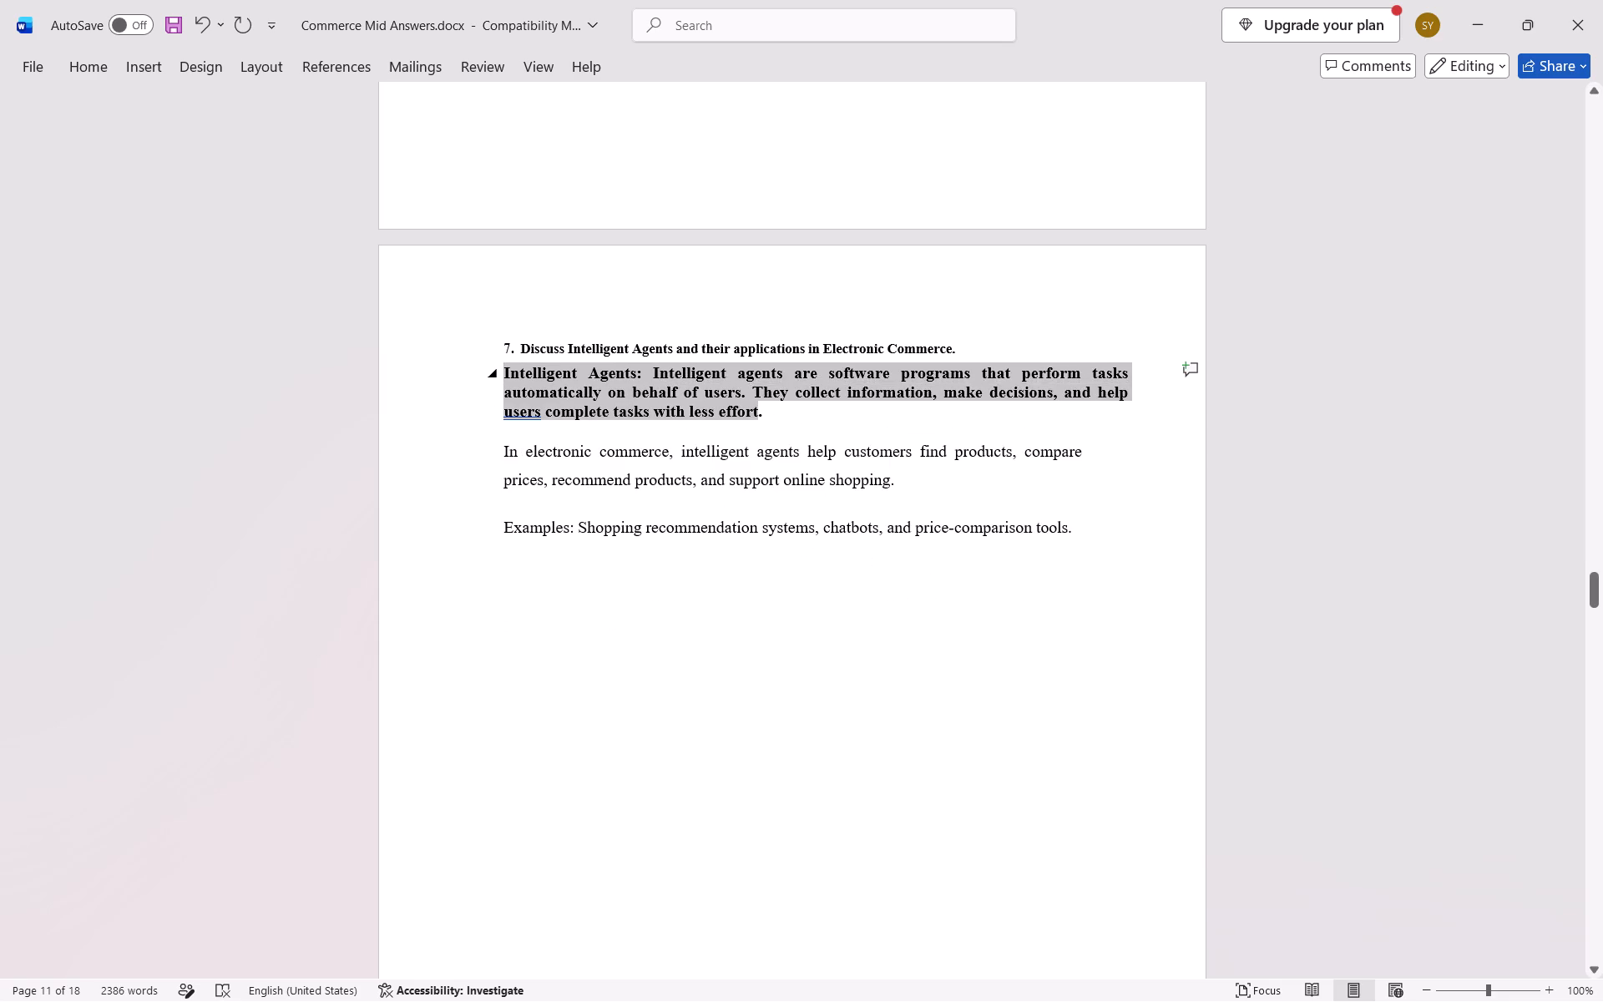
left_click_drag(751, 403, 751, 404)
left_click(751, 404)
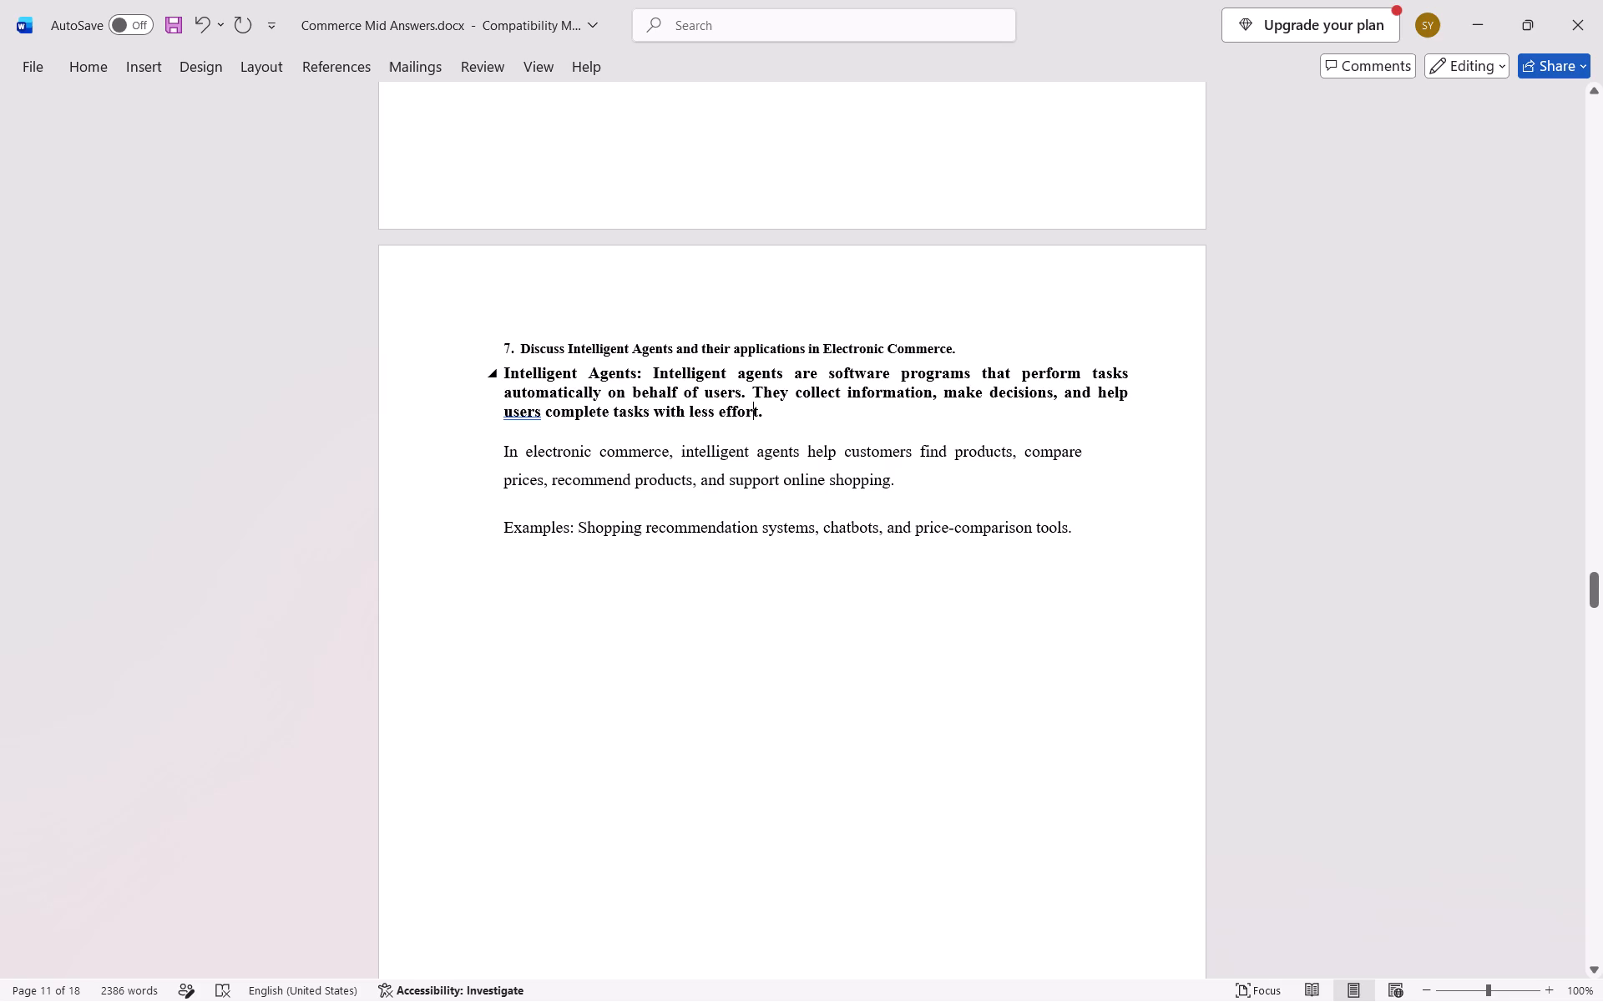
left_click_drag(650, 367, 1063, 544)
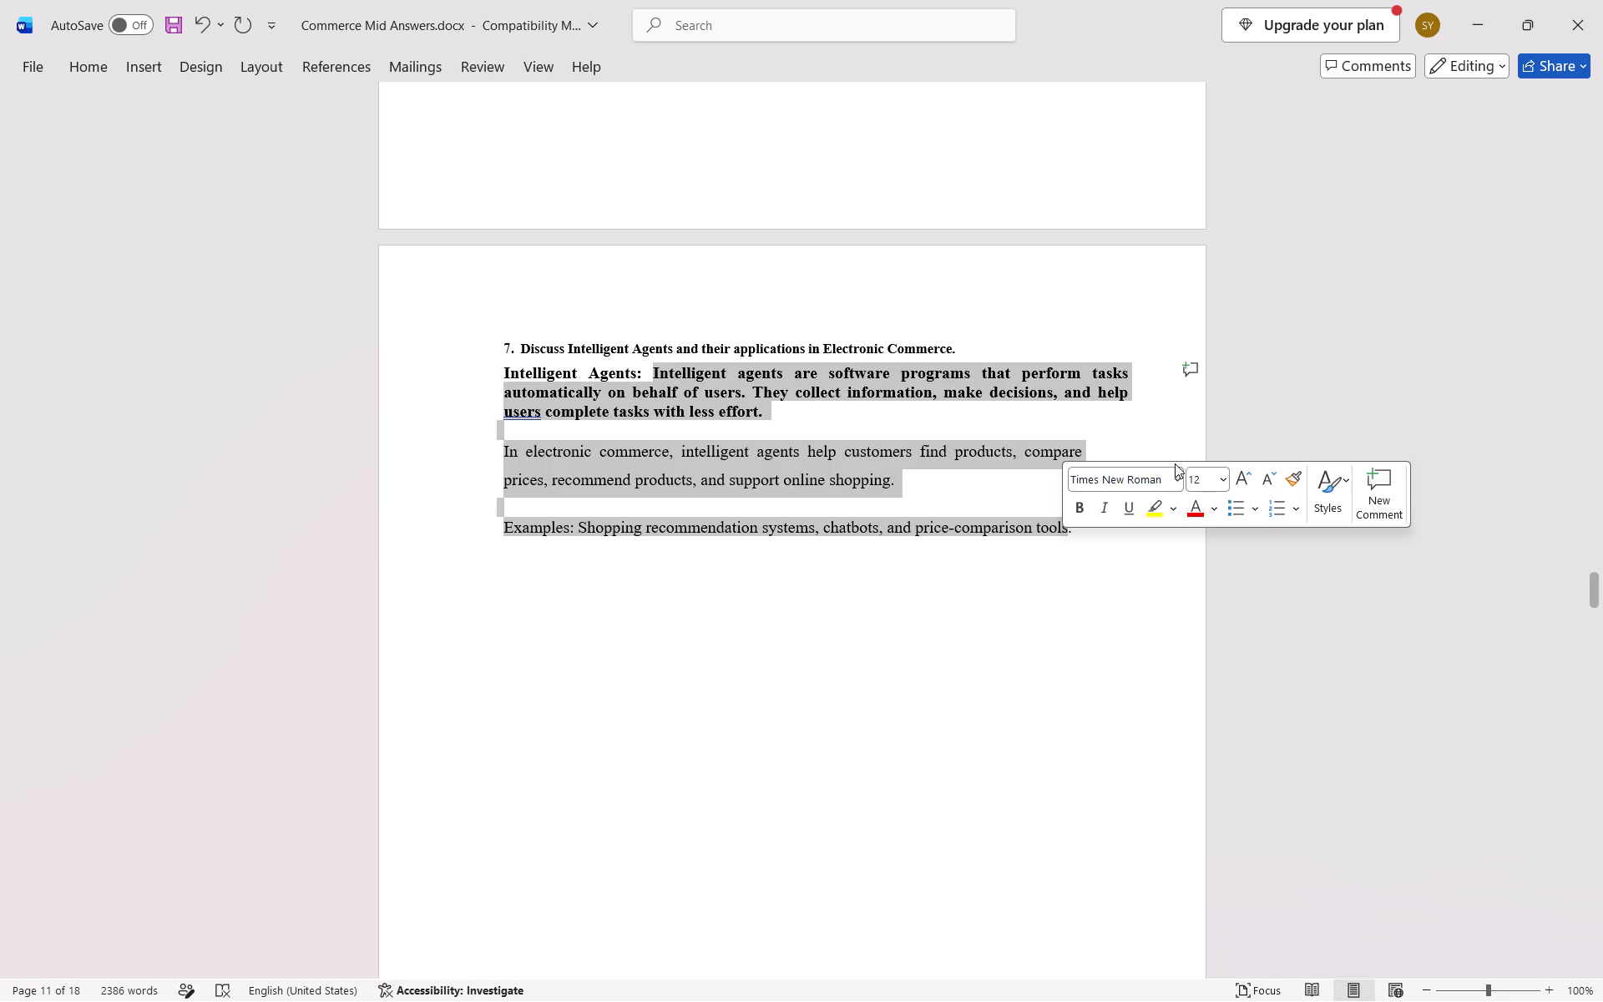
left_click(1085, 504)
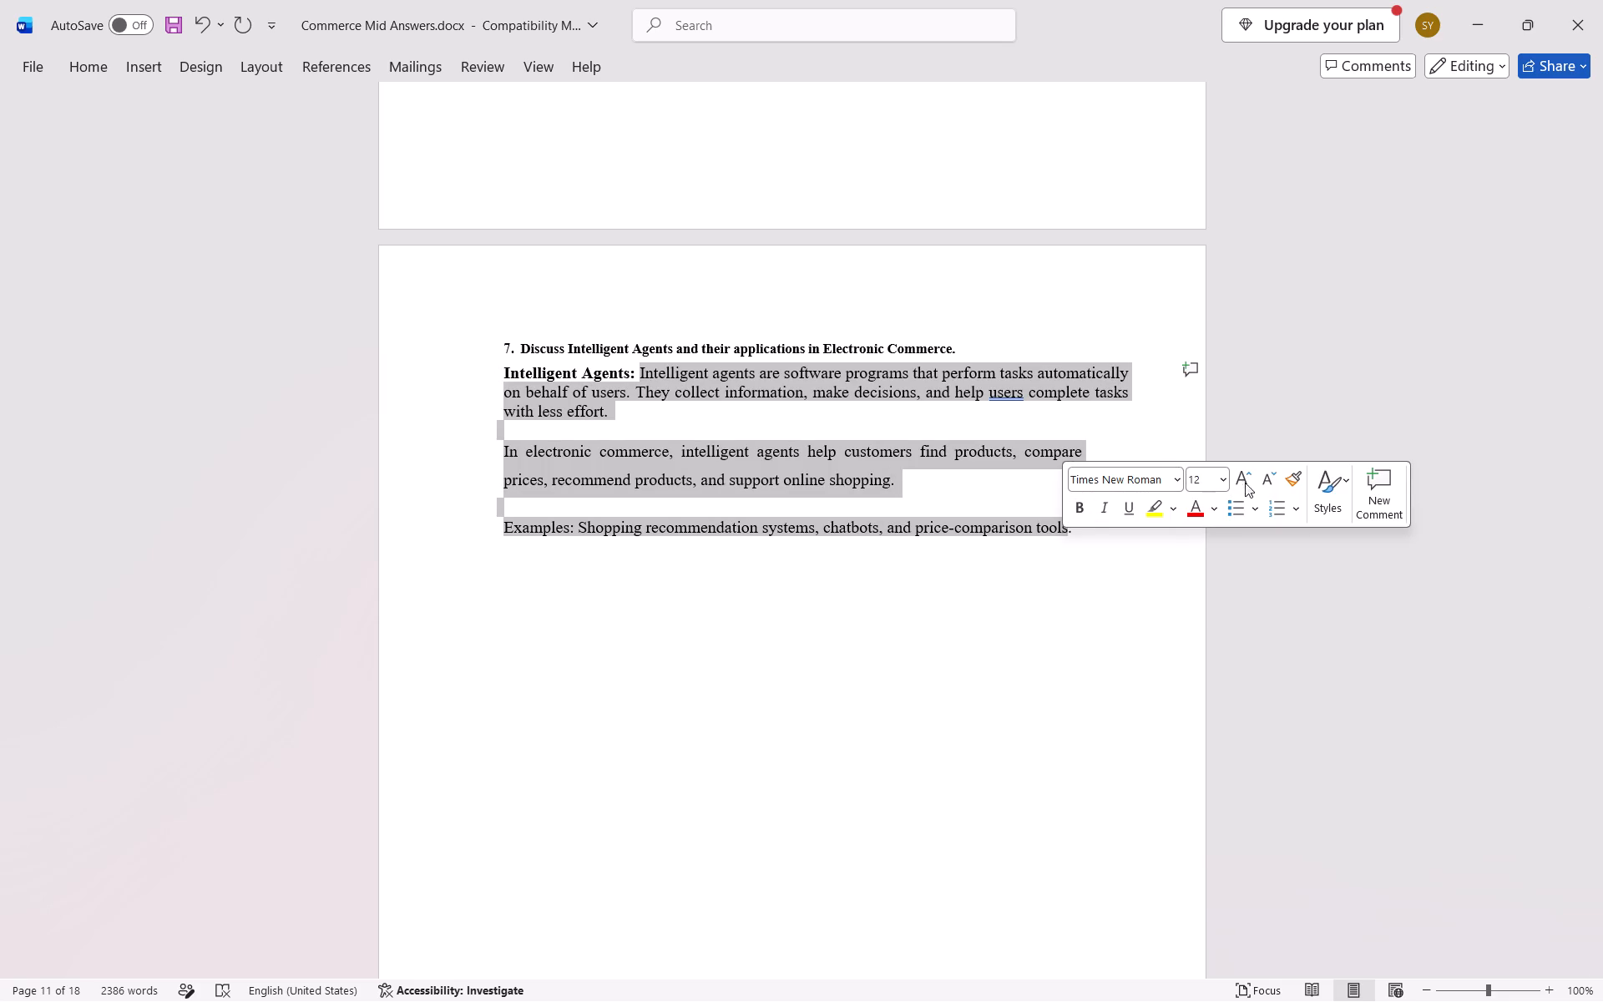
left_click(1259, 482)
left_click(1110, 462)
left_click(1056, 417)
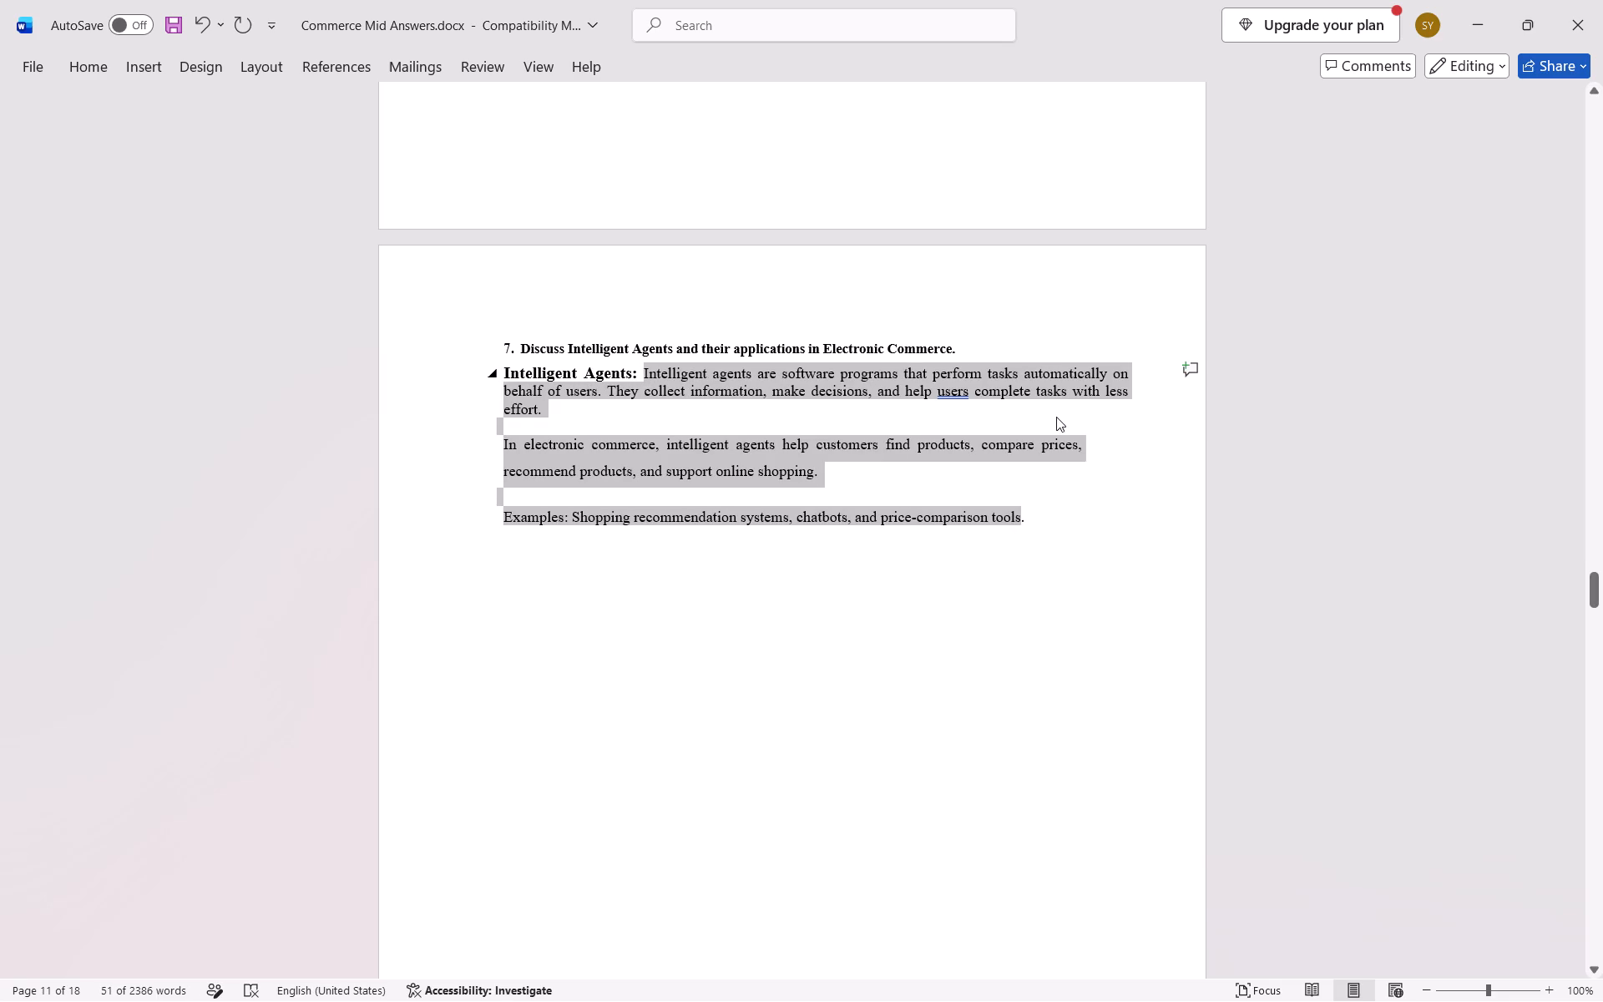
Close the gaps before the "In electronic commerce" paragraph and the "Examples" line, starting each on a new line within the definition paragraph.
left_click(501, 438)
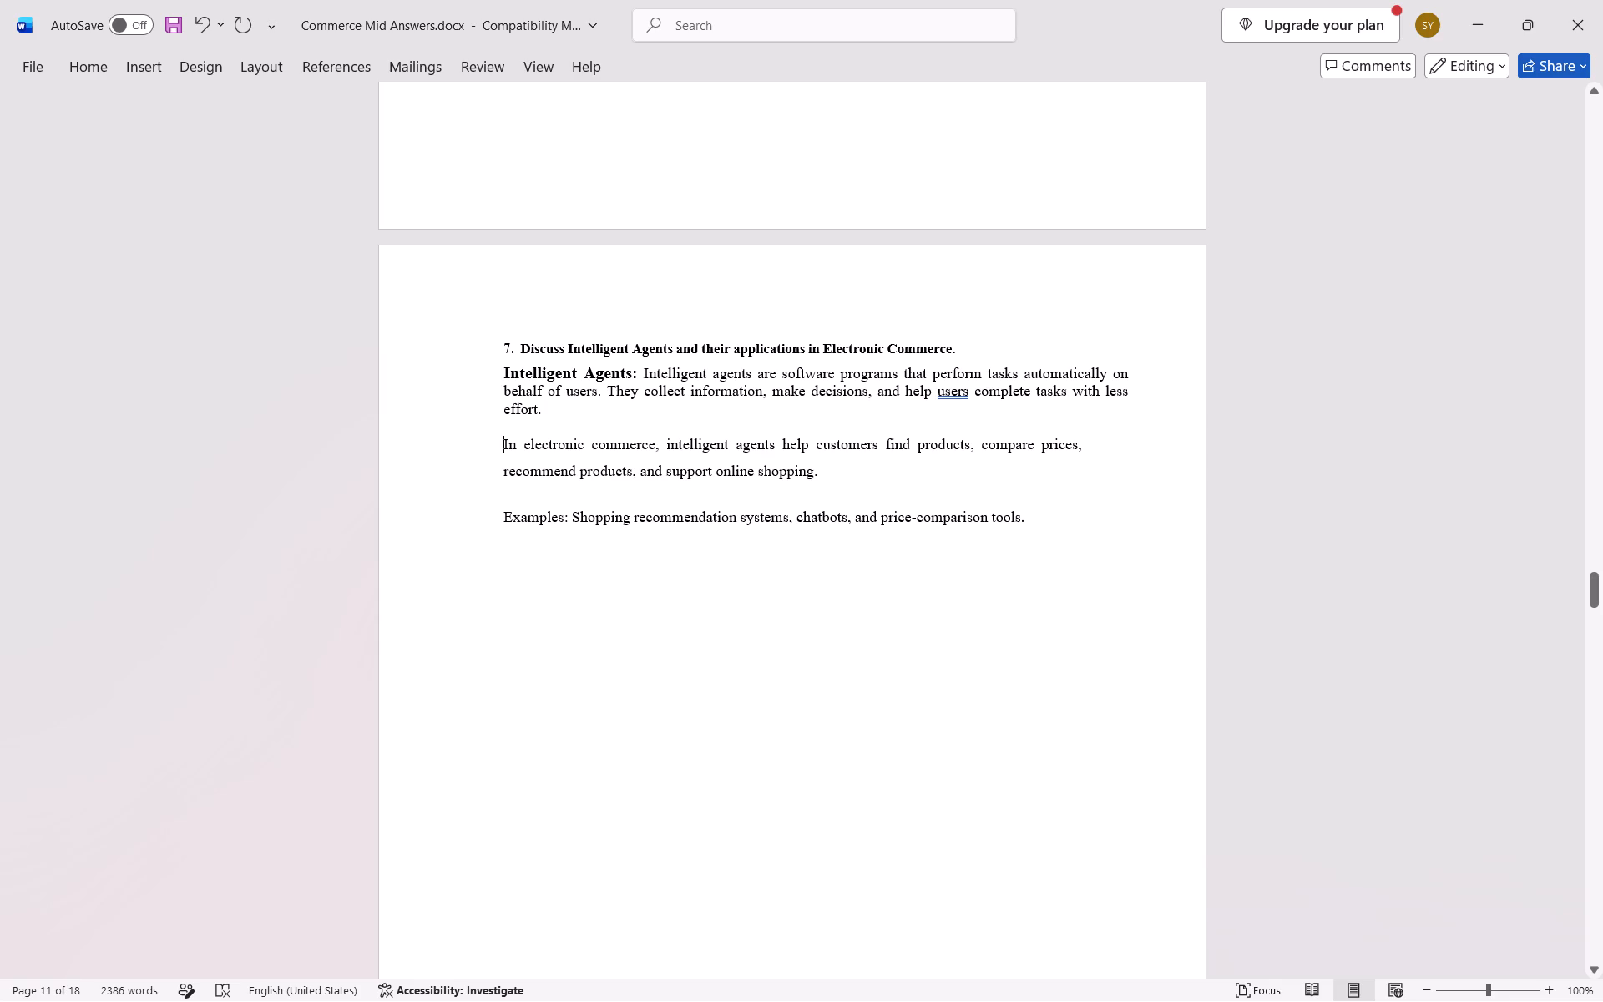
key("BackSpace")
key("BackSpace")
key("BackSpace")
key("shift+Return")
key("Down")
key("Down")
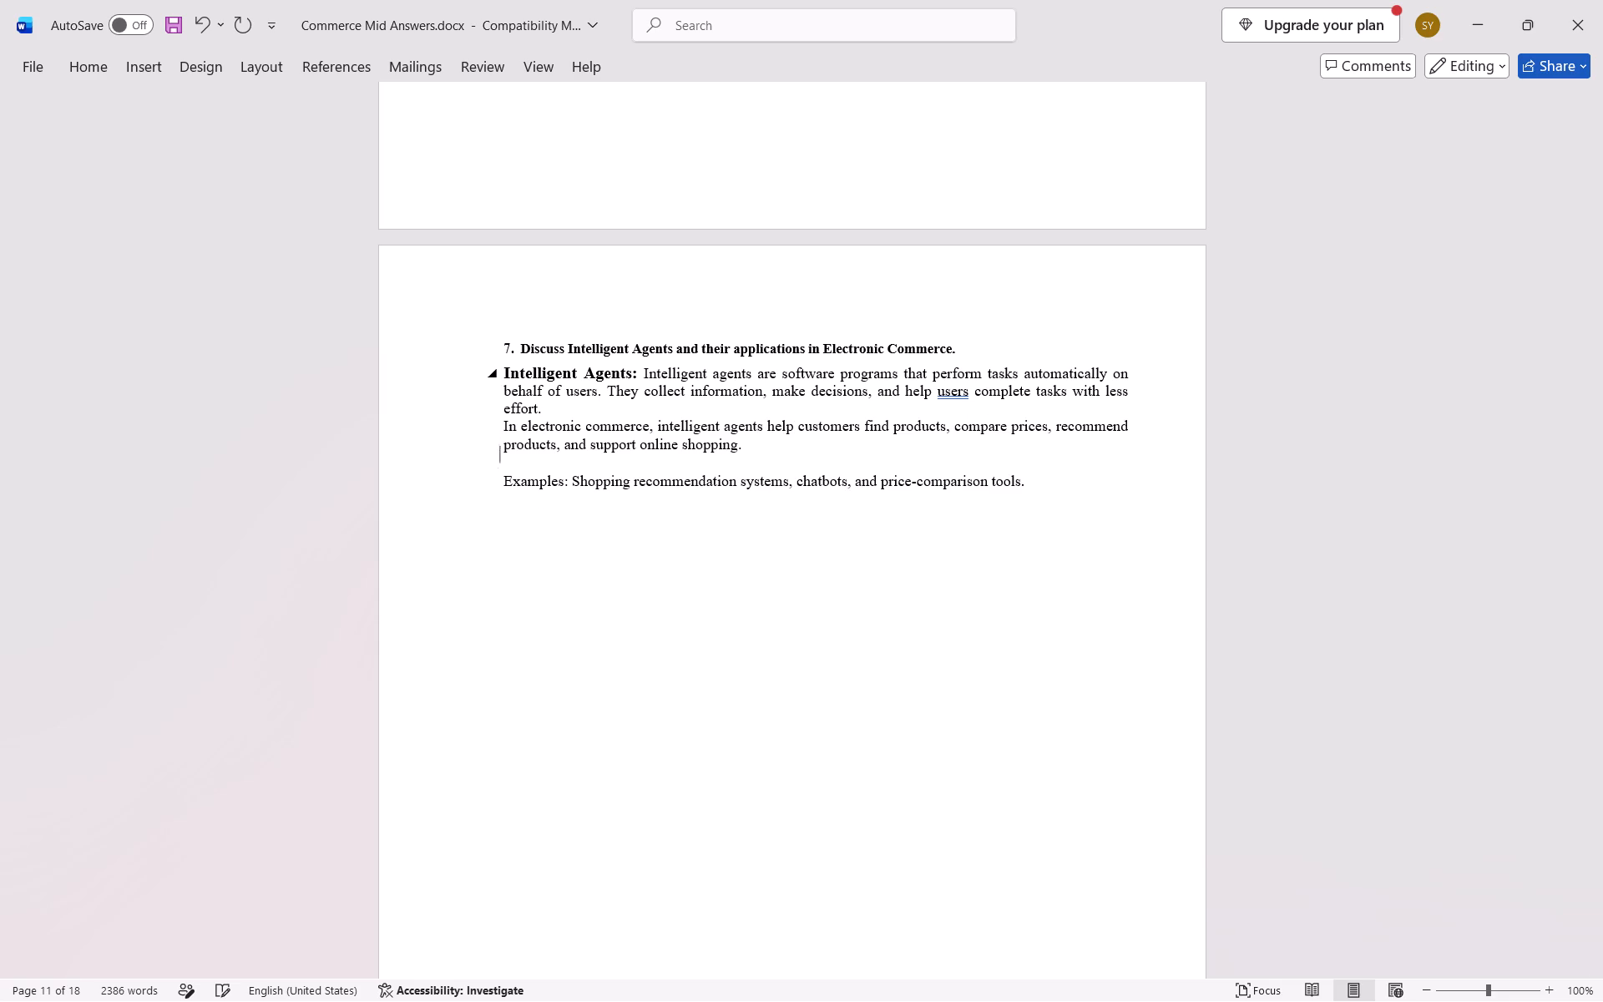
key("Down")
key("BackSpace")
key("BackSpace")
key("BackSpace")
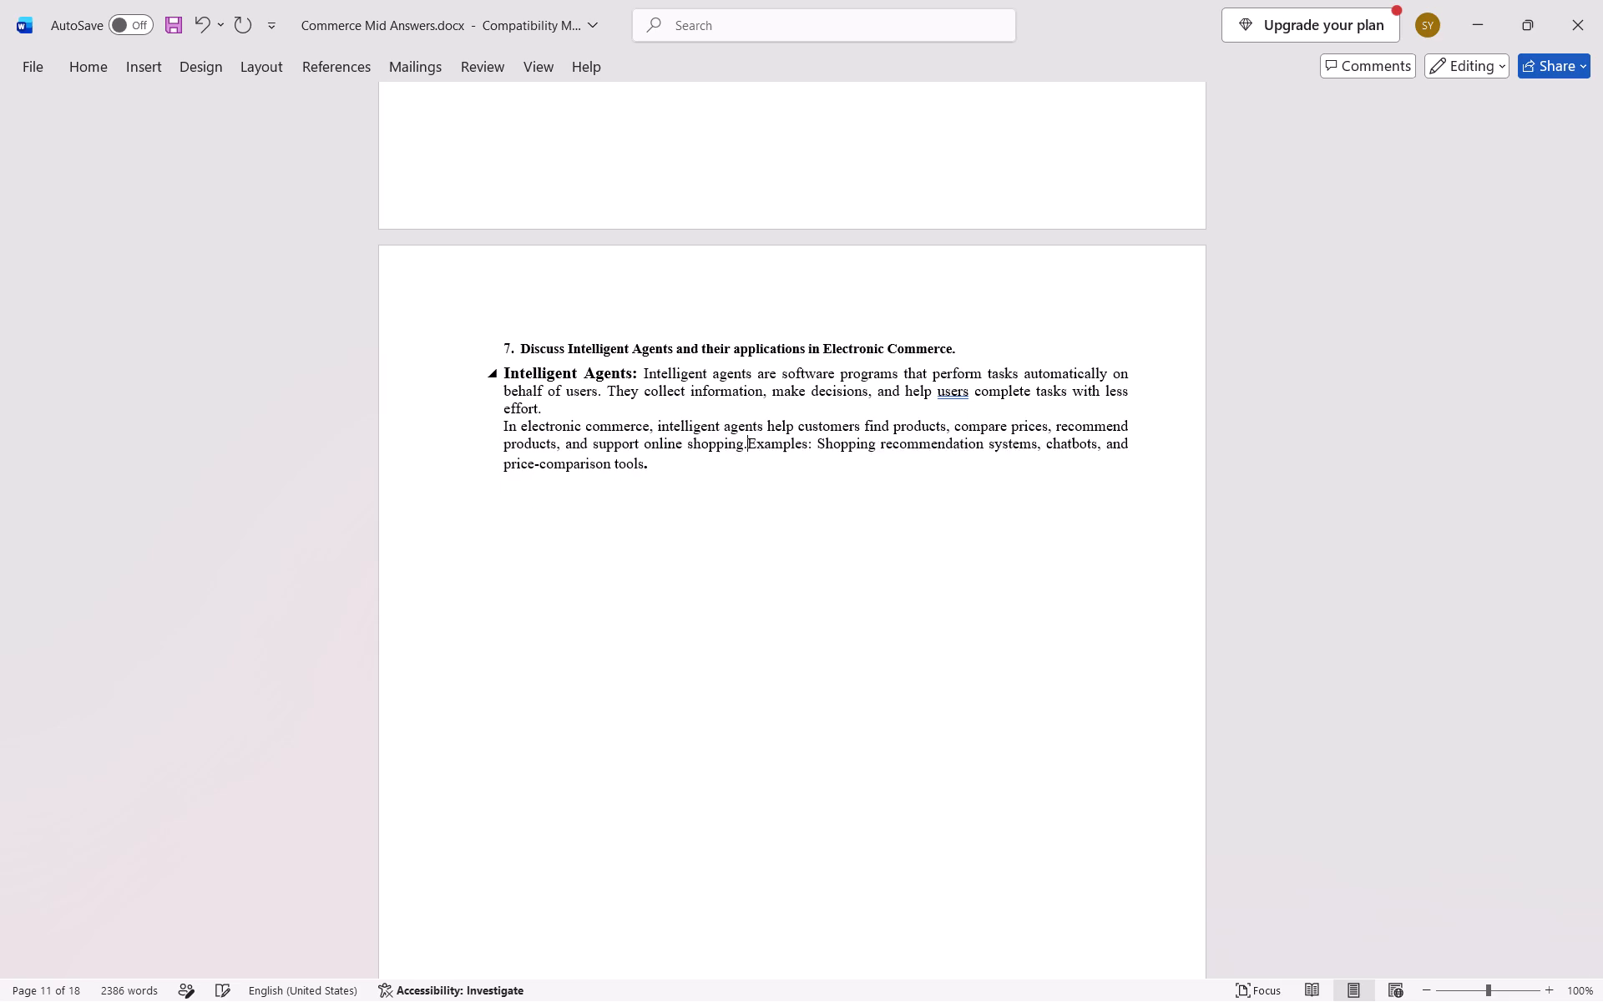
key("shift+Return")
key("ctrl+z")
key("shift+Return")
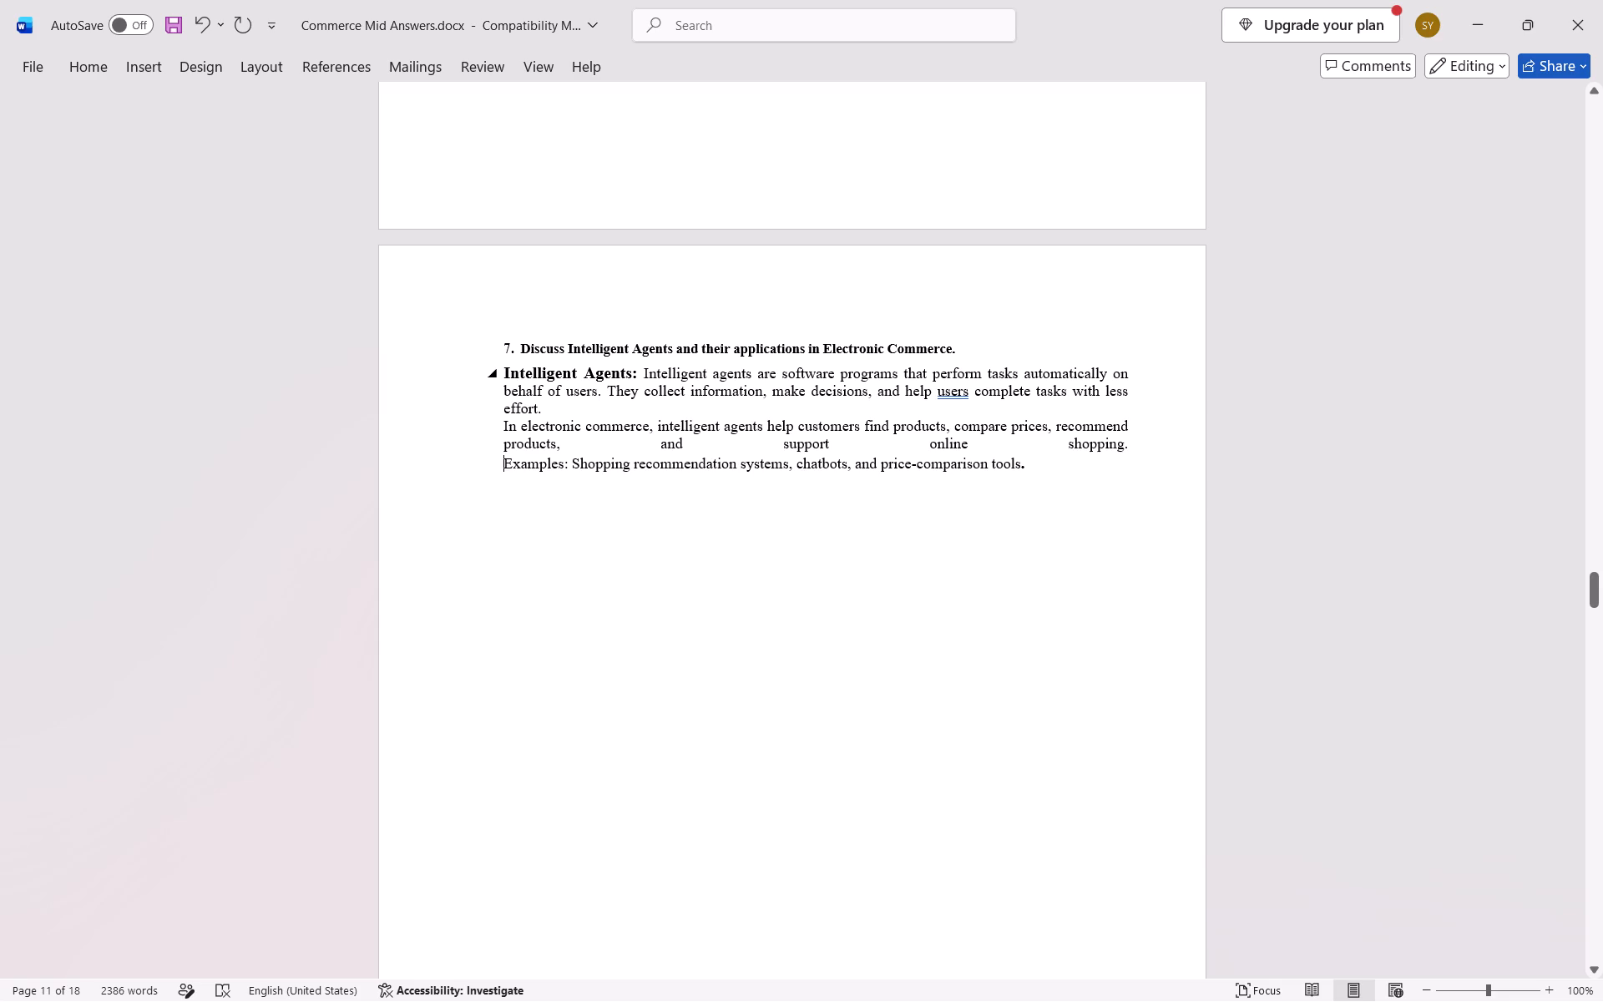
Left-align the Intelligent Agents paragraph, including the electronic commerce text and the examples.
left_click_drag(500, 429, 1041, 495)
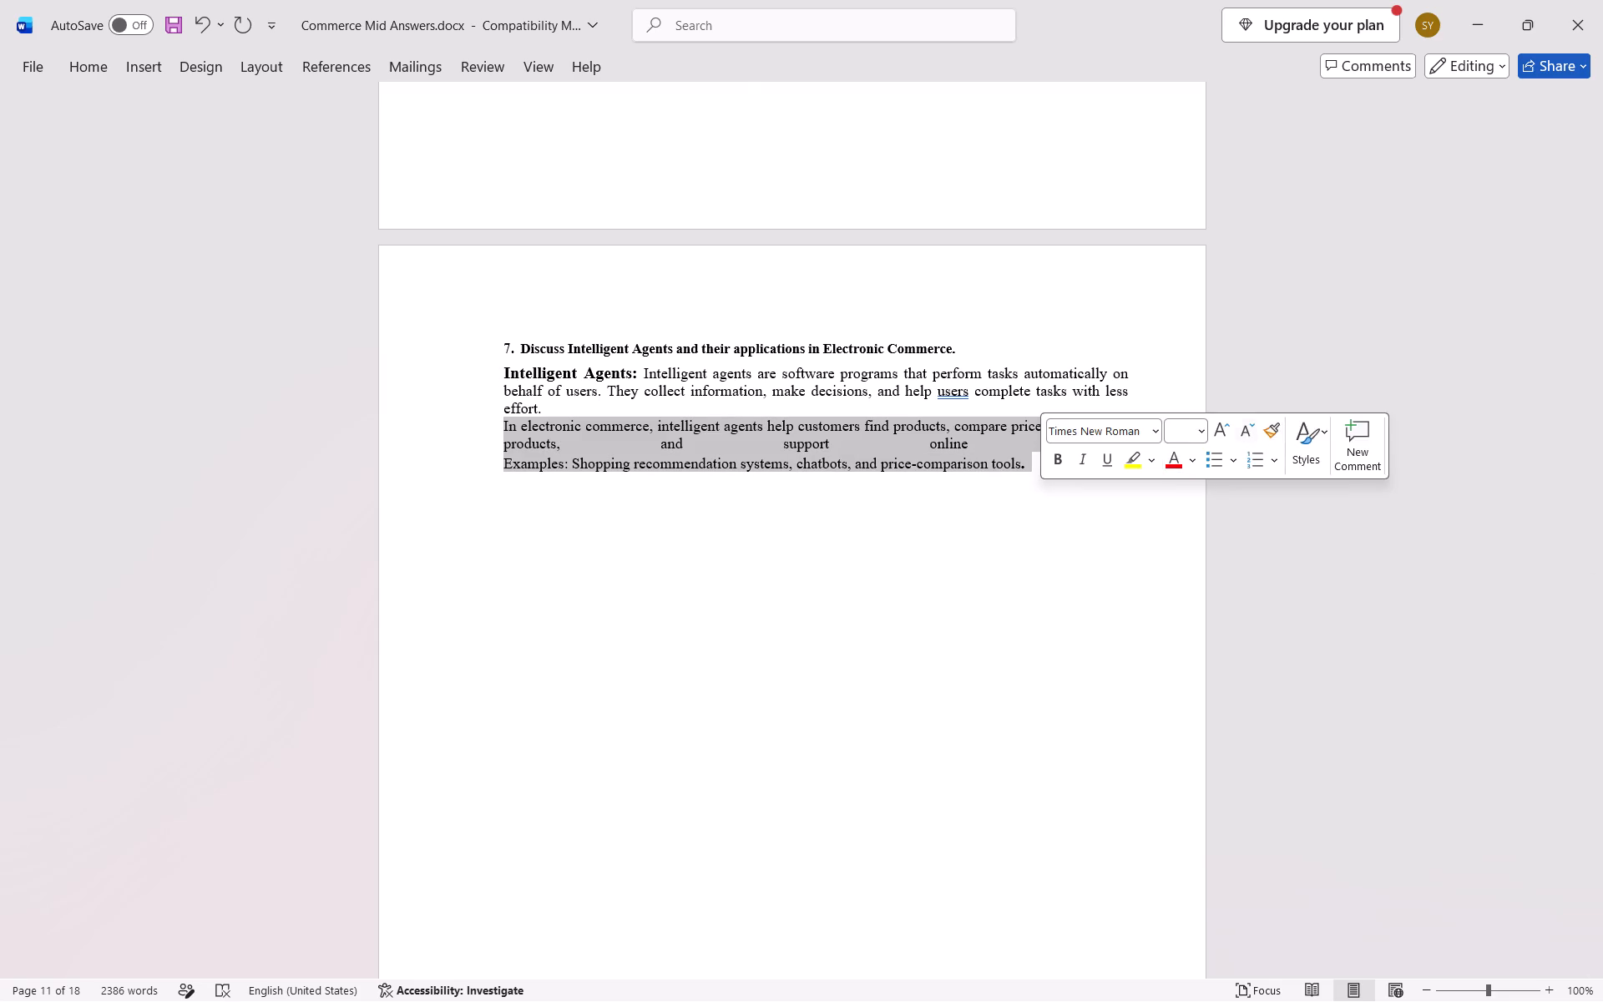
left_click(82, 69)
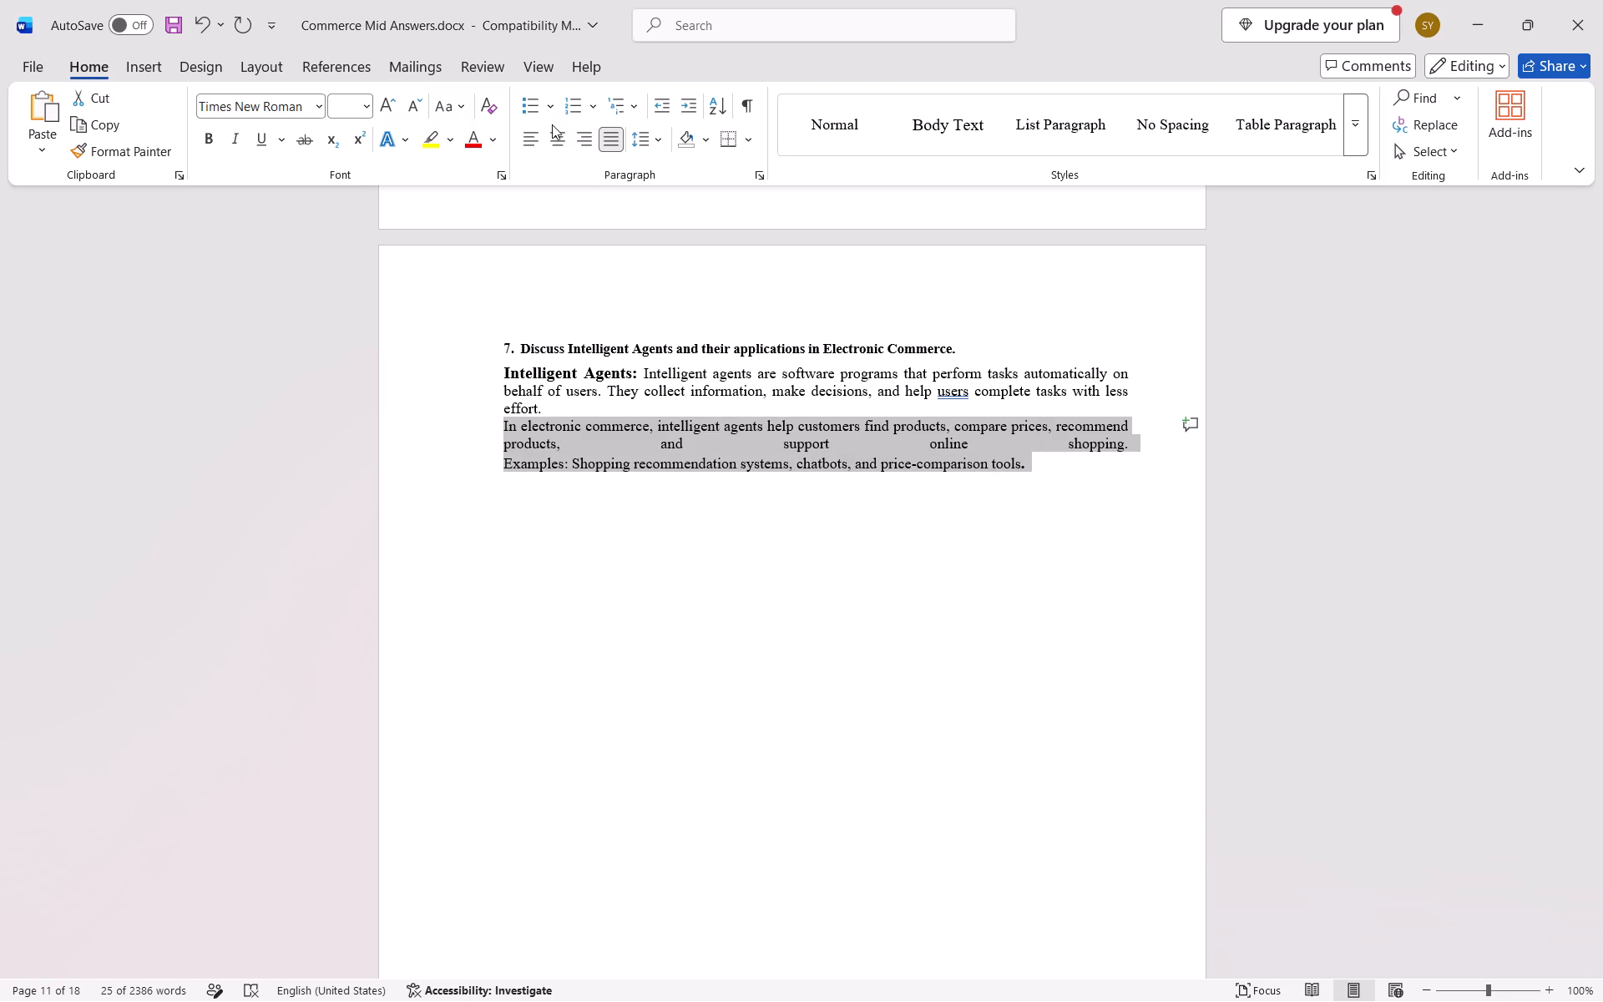
left_click(526, 139)
left_click(766, 443)
left_click(693, 488)
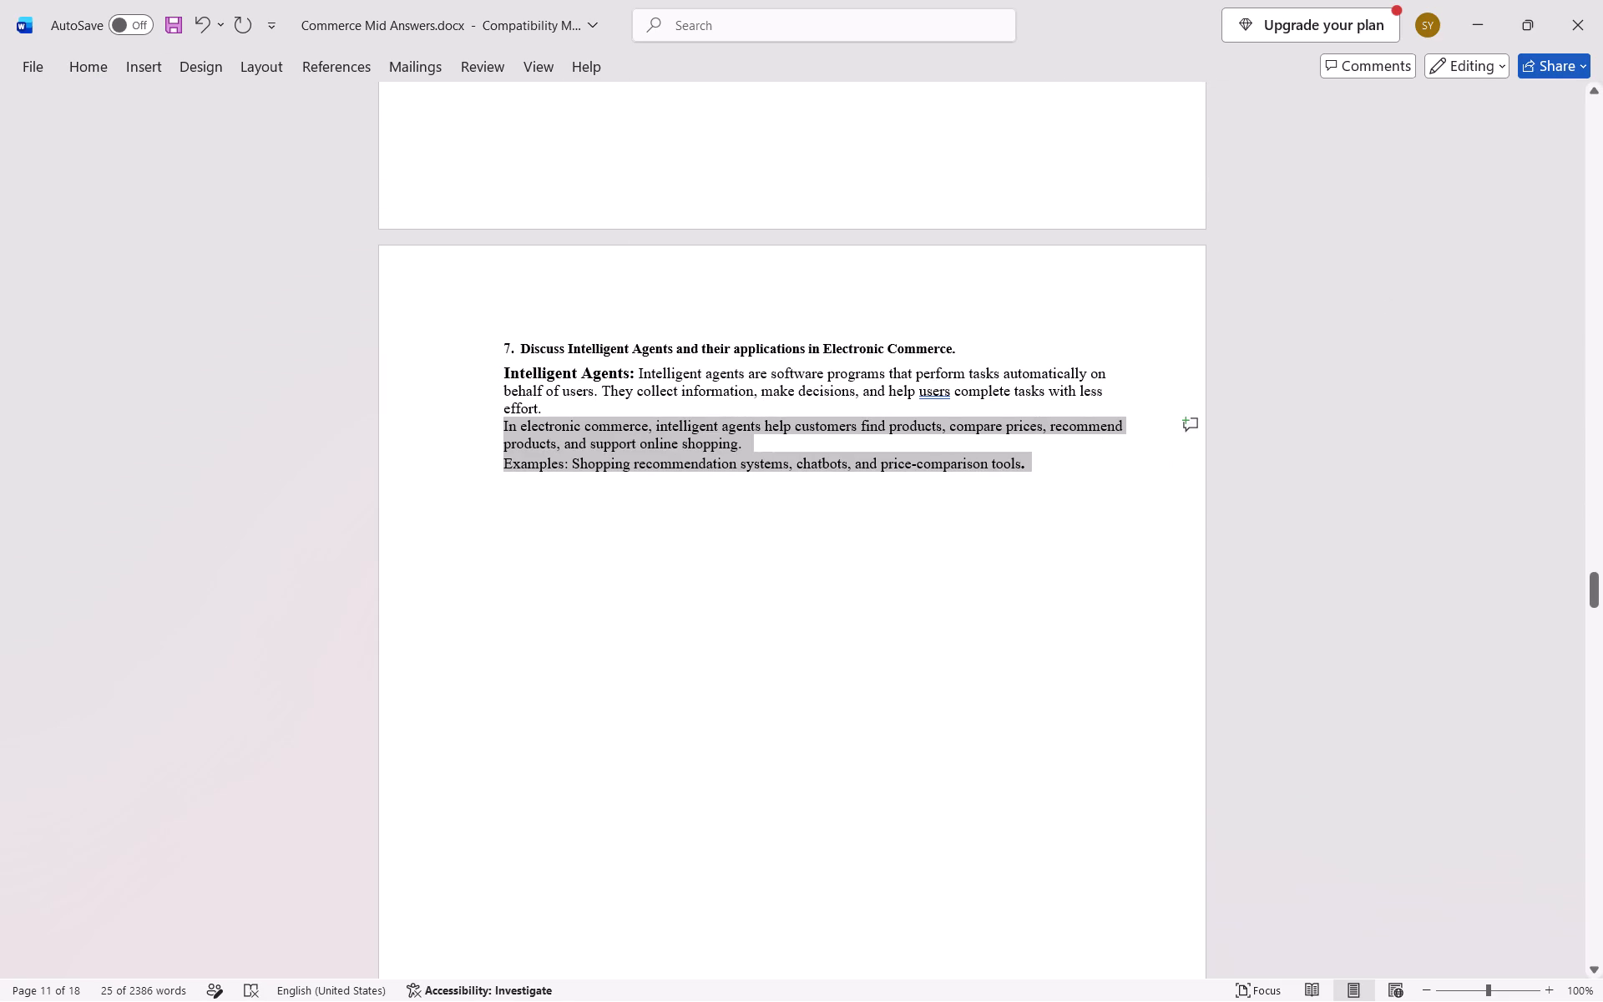
Paste the cut diagram, applications and advantages content on a new line below the intelligent agents examples.
left_click(1053, 467)
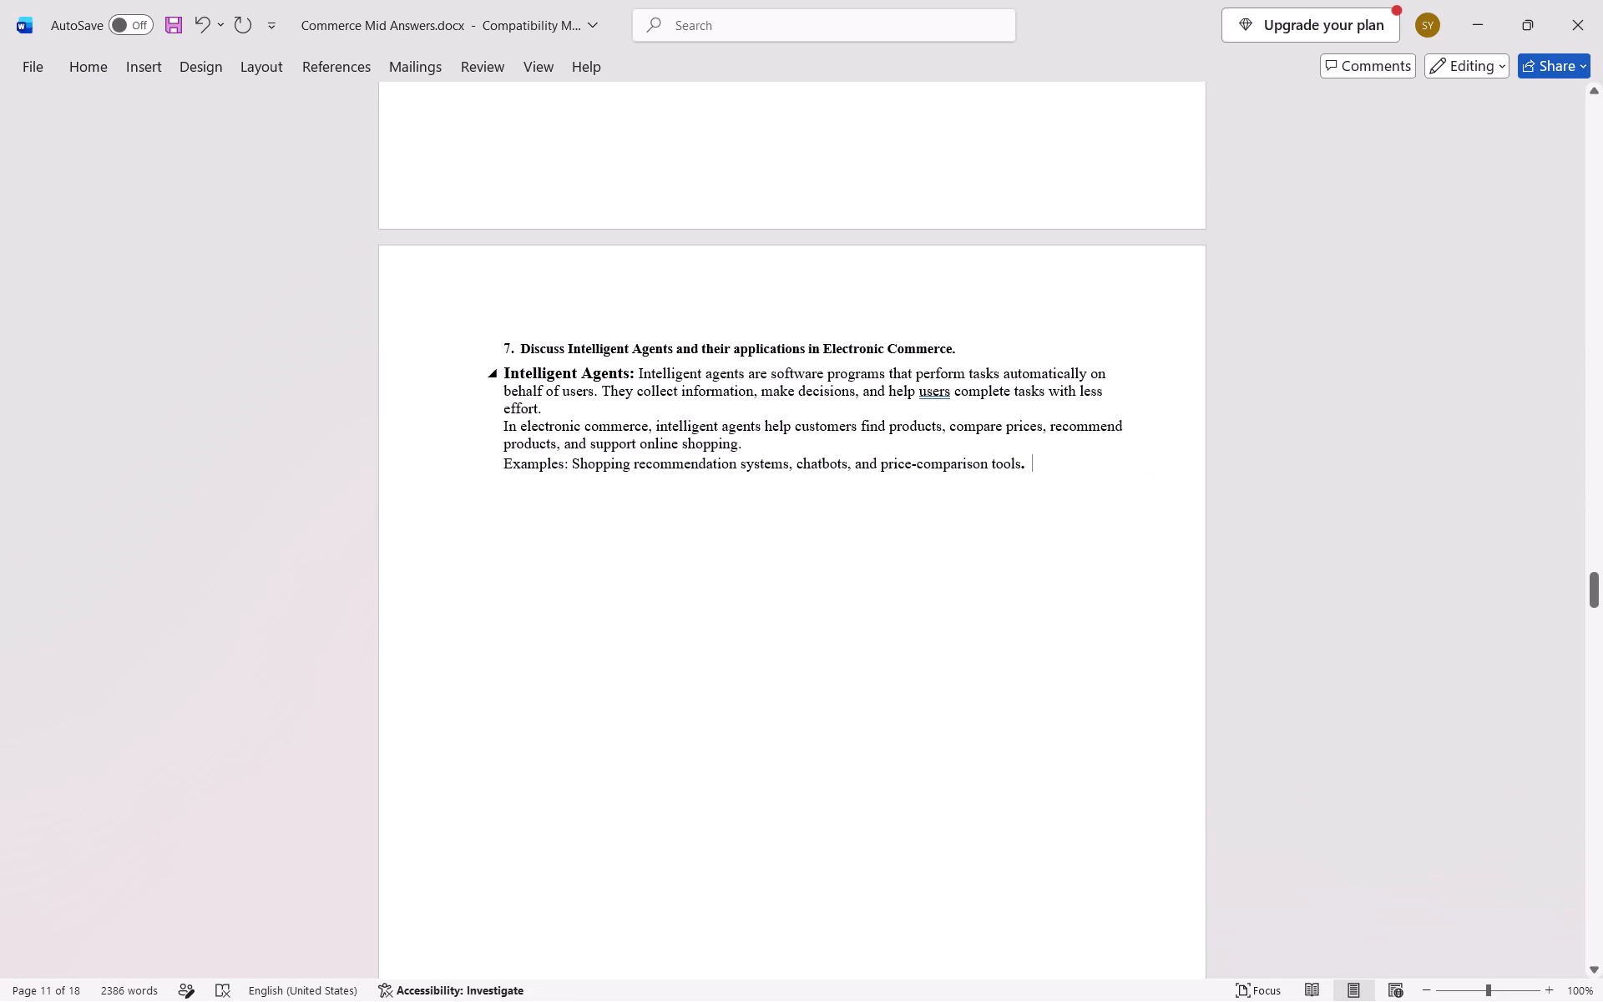
key("shift+Return")
key("ctrl+v")
Place the Product Recommendation text on the line directly below the "Applications of Intelligent Agents in Electronic Commerce" heading, without a gap.
scroll(1053, 467, "up", 3)
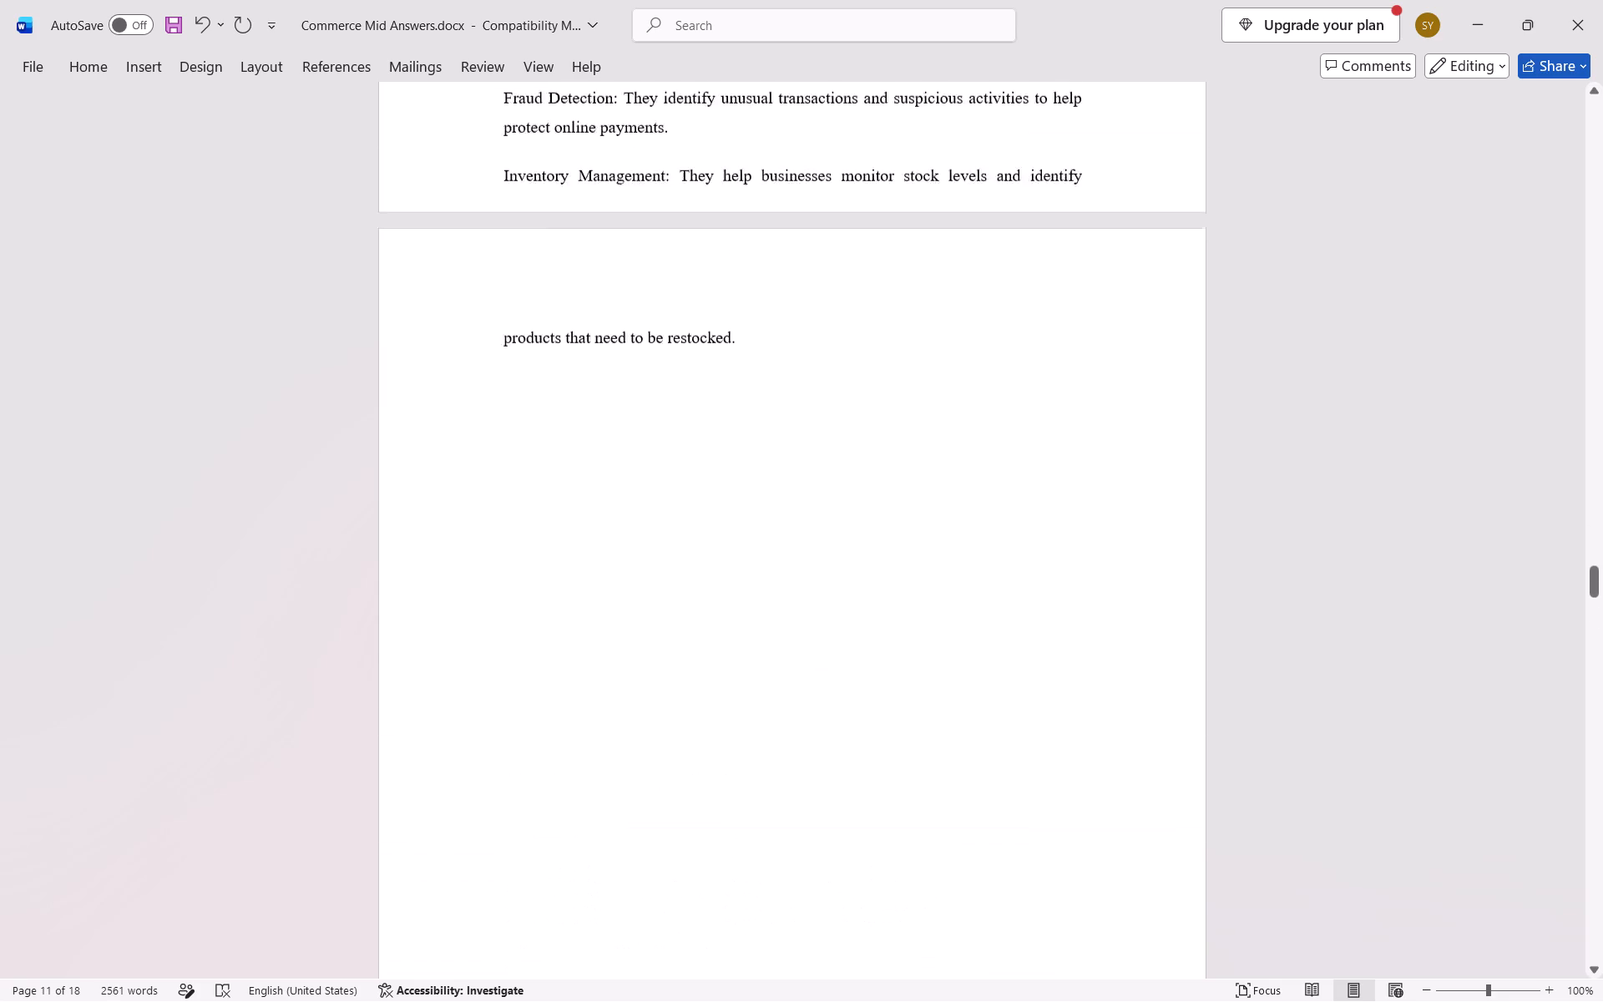
scroll(1053, 467, "up", 7)
scroll(1053, 467, "down", 4)
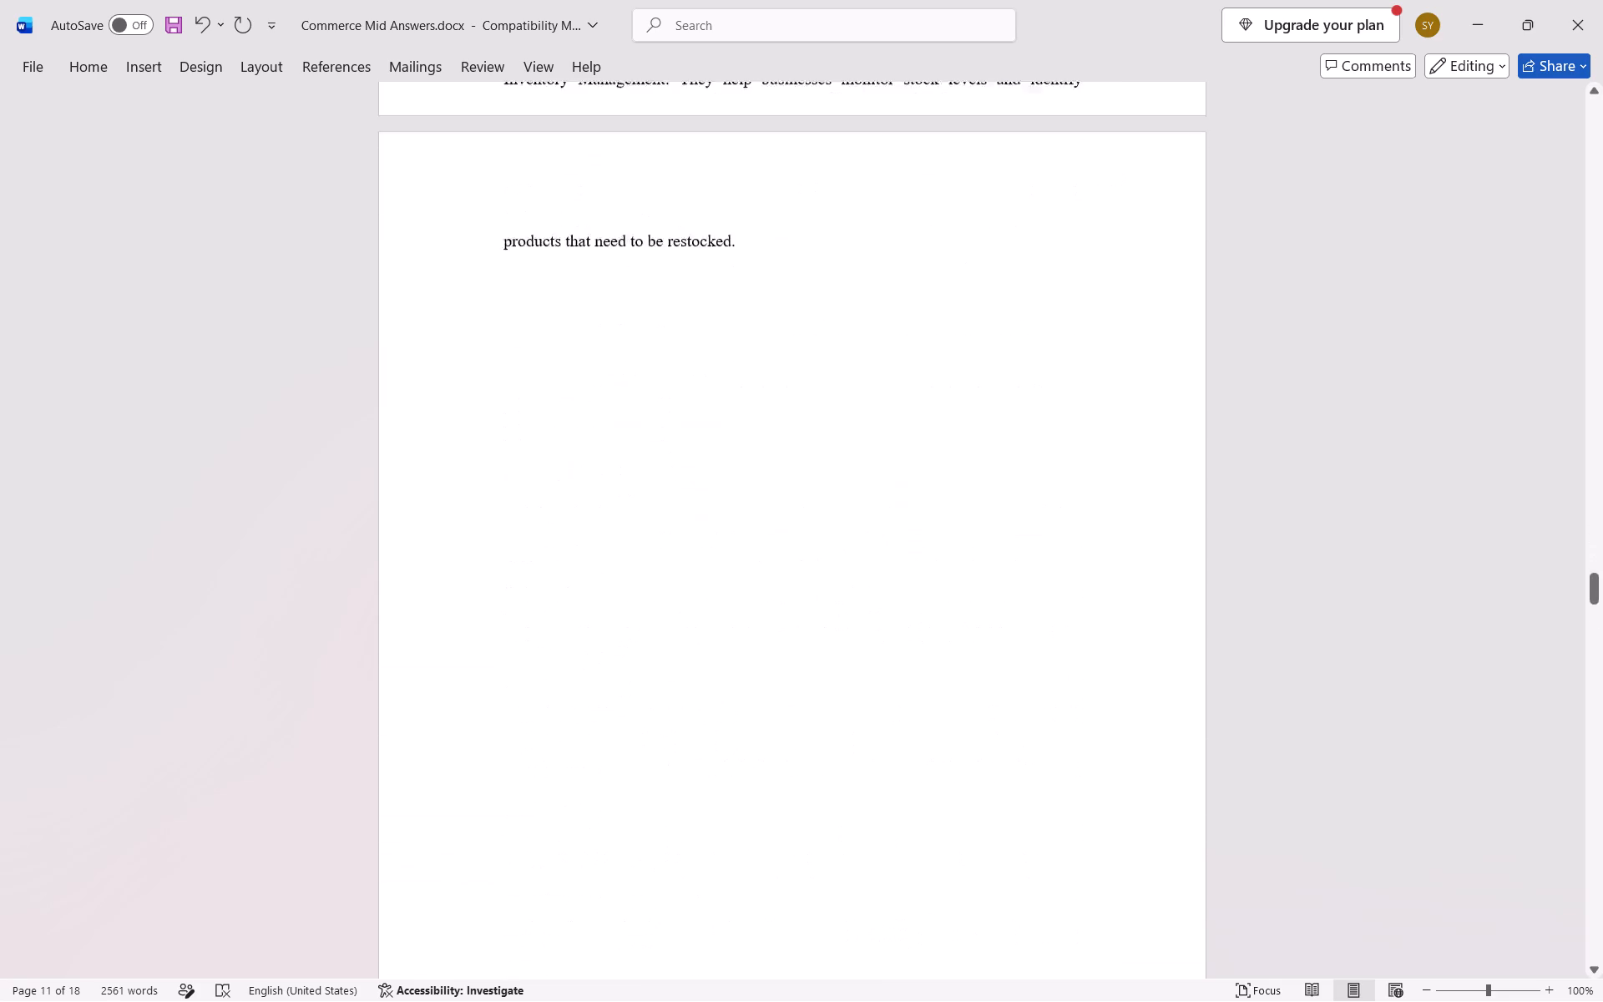
scroll(1053, 467, "up", 1)
scroll(1053, 467, "down", 2)
scroll(1053, 467, "up", 5)
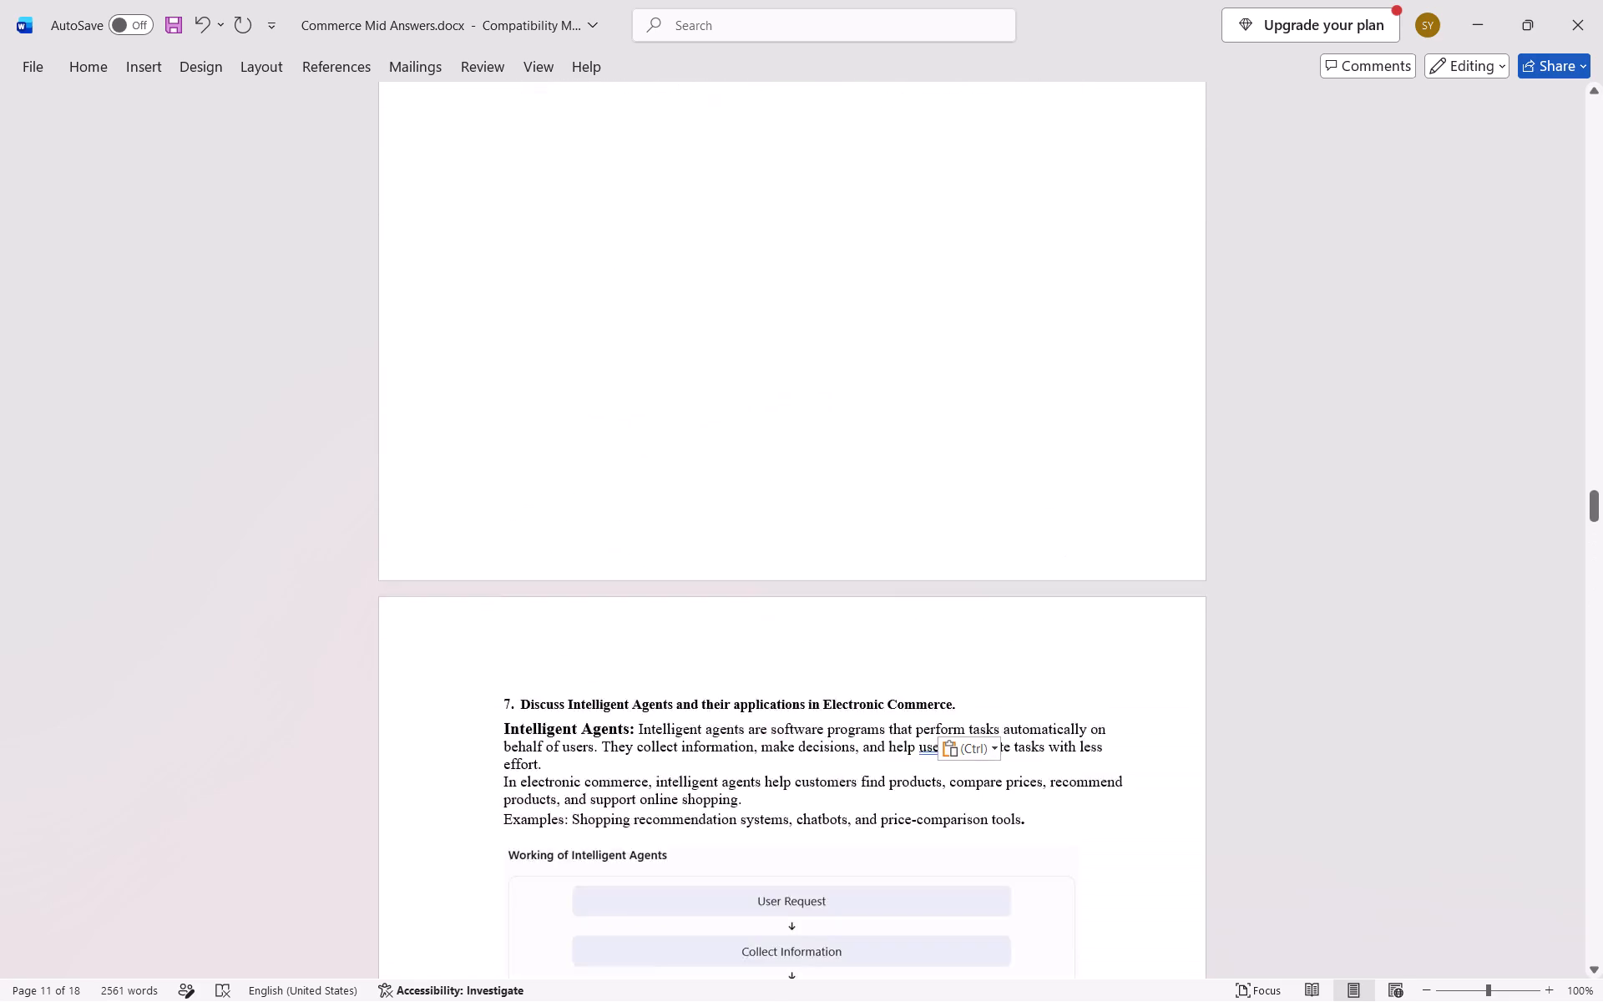
scroll(1053, 467, "up", 1)
scroll(1053, 467, "down", 4)
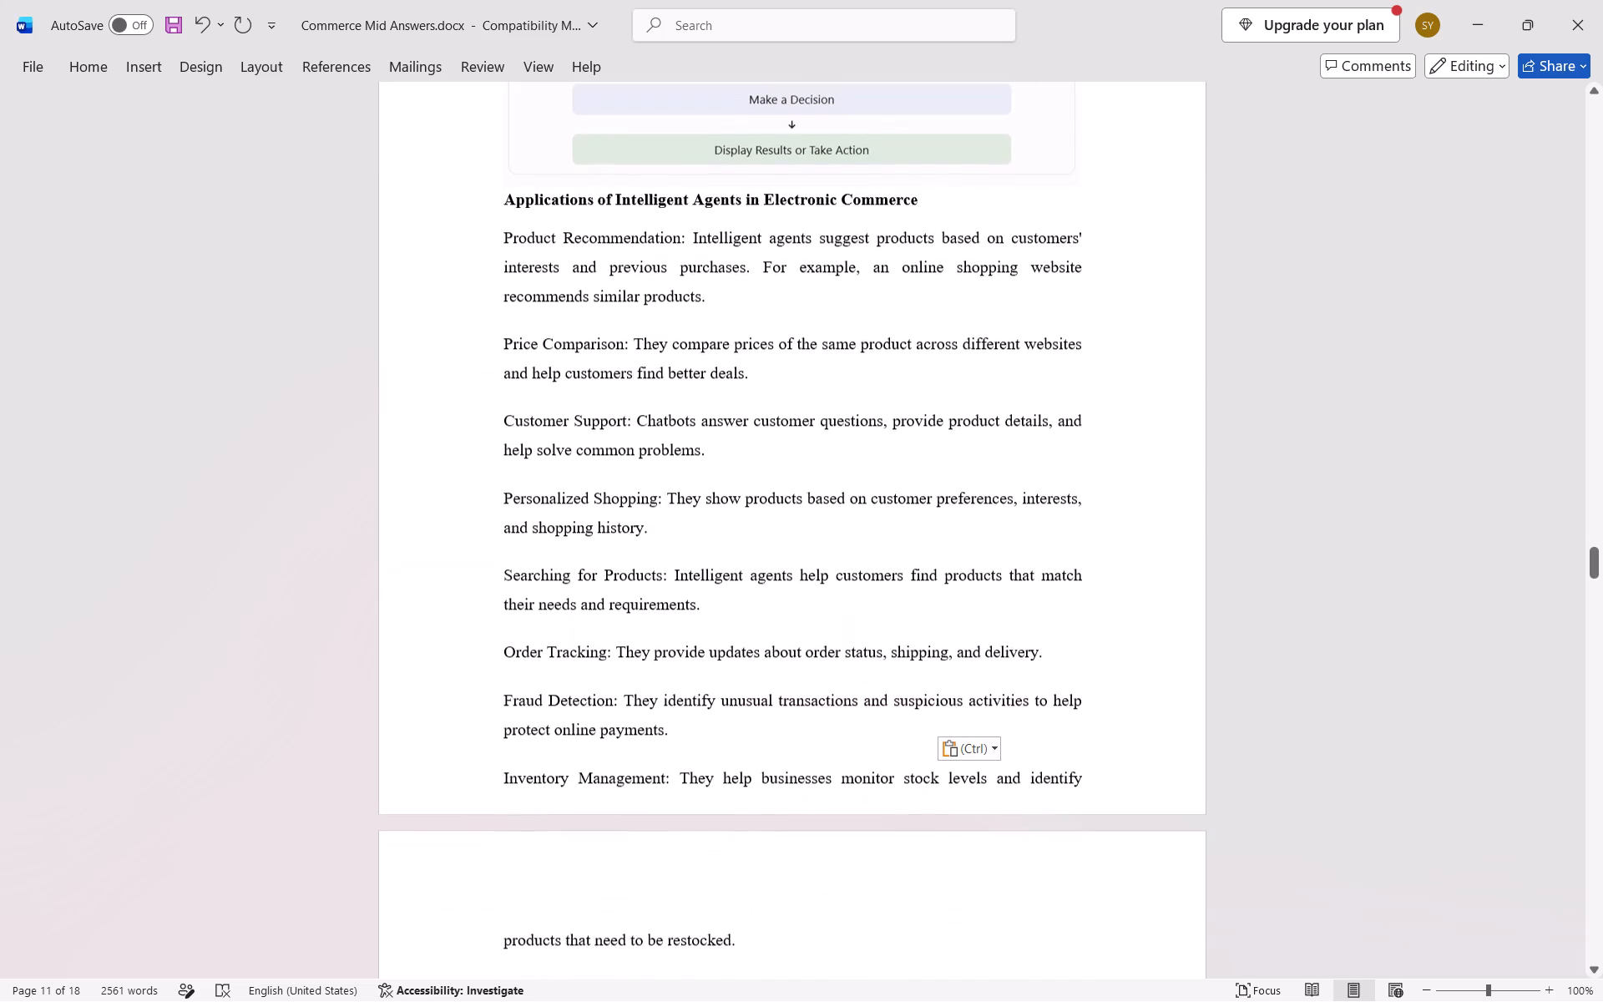
scroll(917, 321, "up", 1)
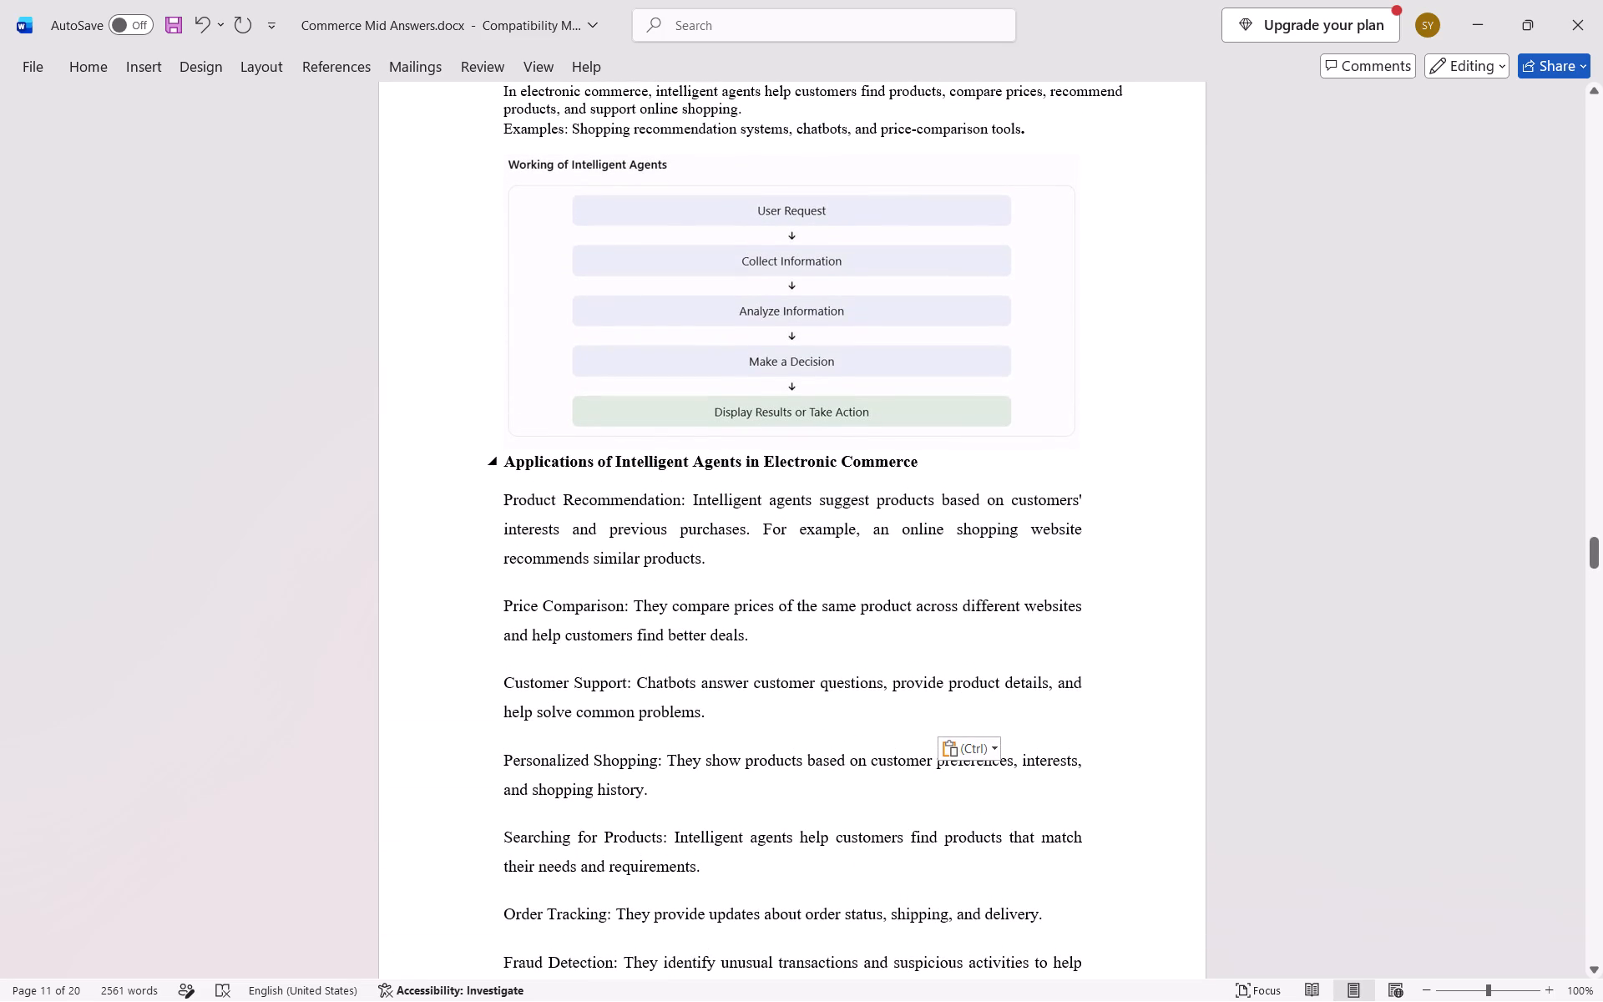
left_click(503, 496)
key("BackSpace")
key("BackSpace")
key("BackSpace")
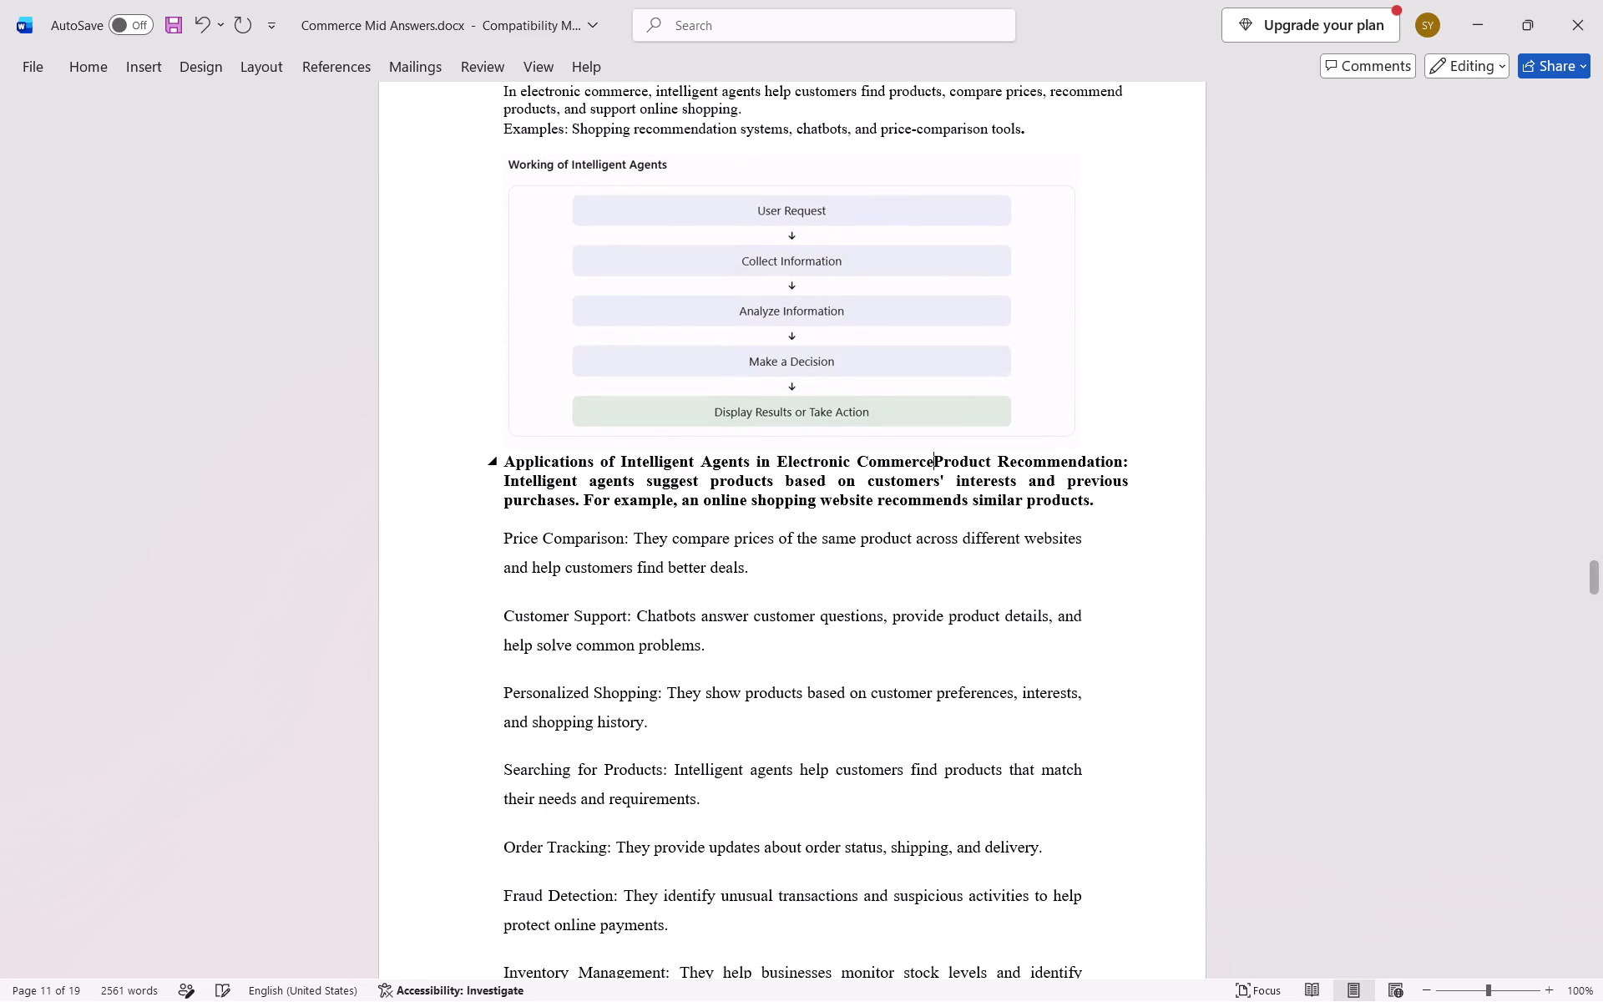
key("shift+Return")
Close the gap before the Price Comparison text, starting it on a new line directly below Product Recommendation.
key("Down")
key("Down")
key("Down")
key("Down")
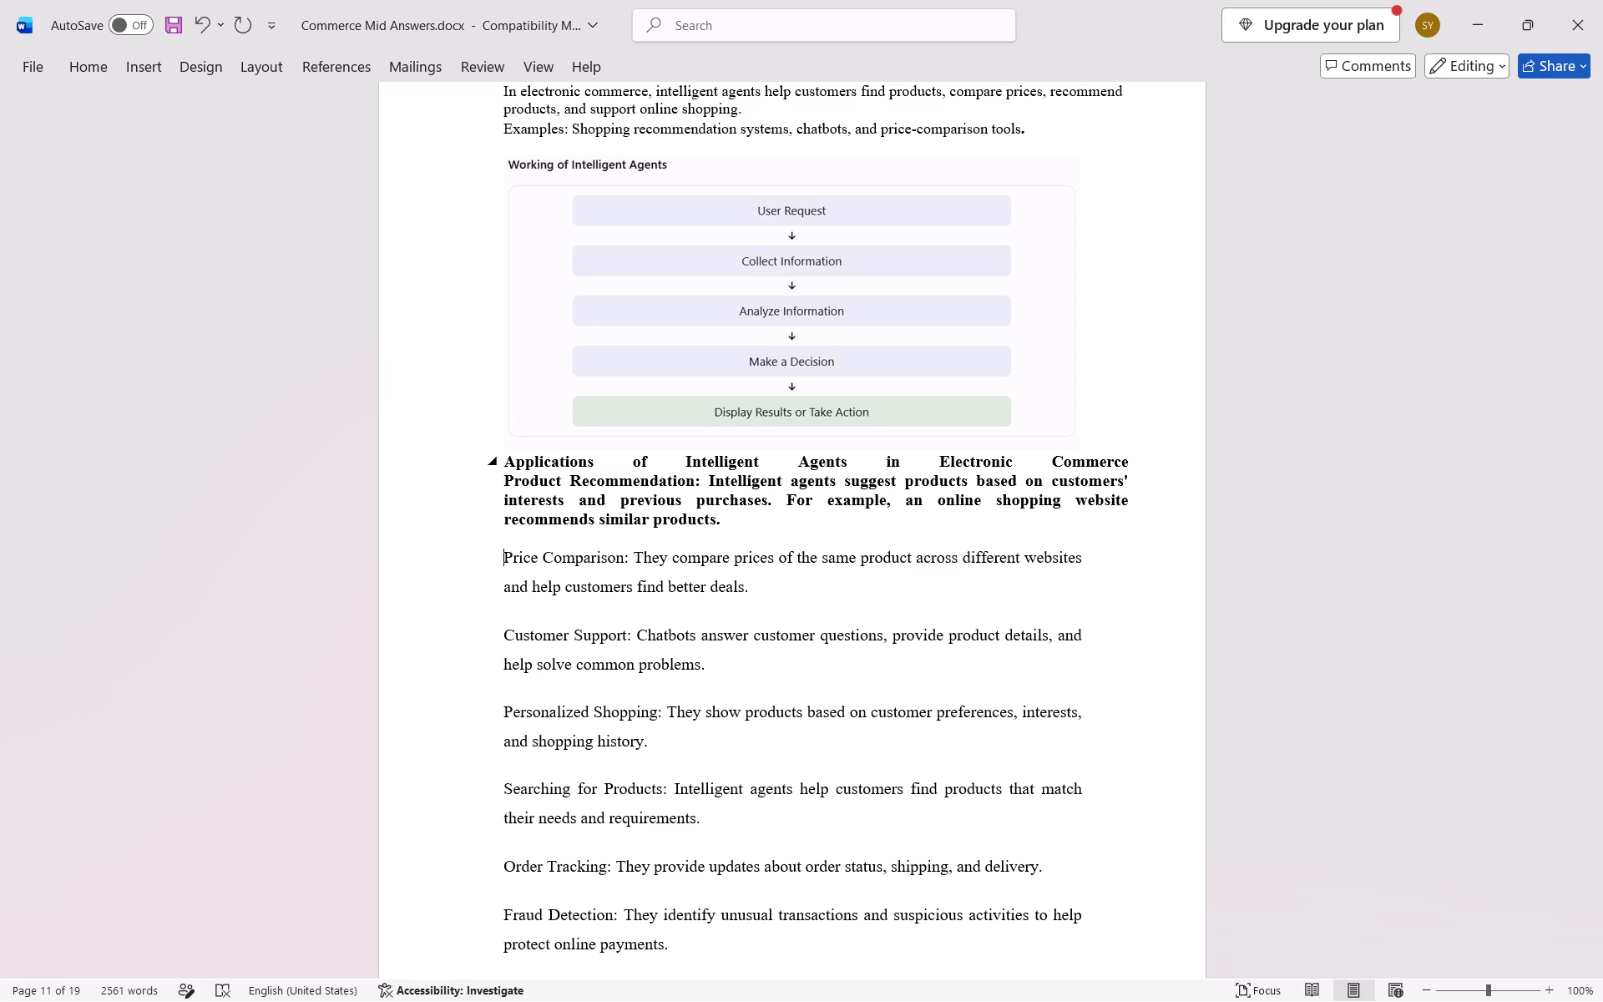
key("BackSpace")
key("BackSpace")
key("BackSpace")
key("shift+Return")
Close the gap before the Customer Support text, starting it on a new line directly below Price Comparison.
key("Down")
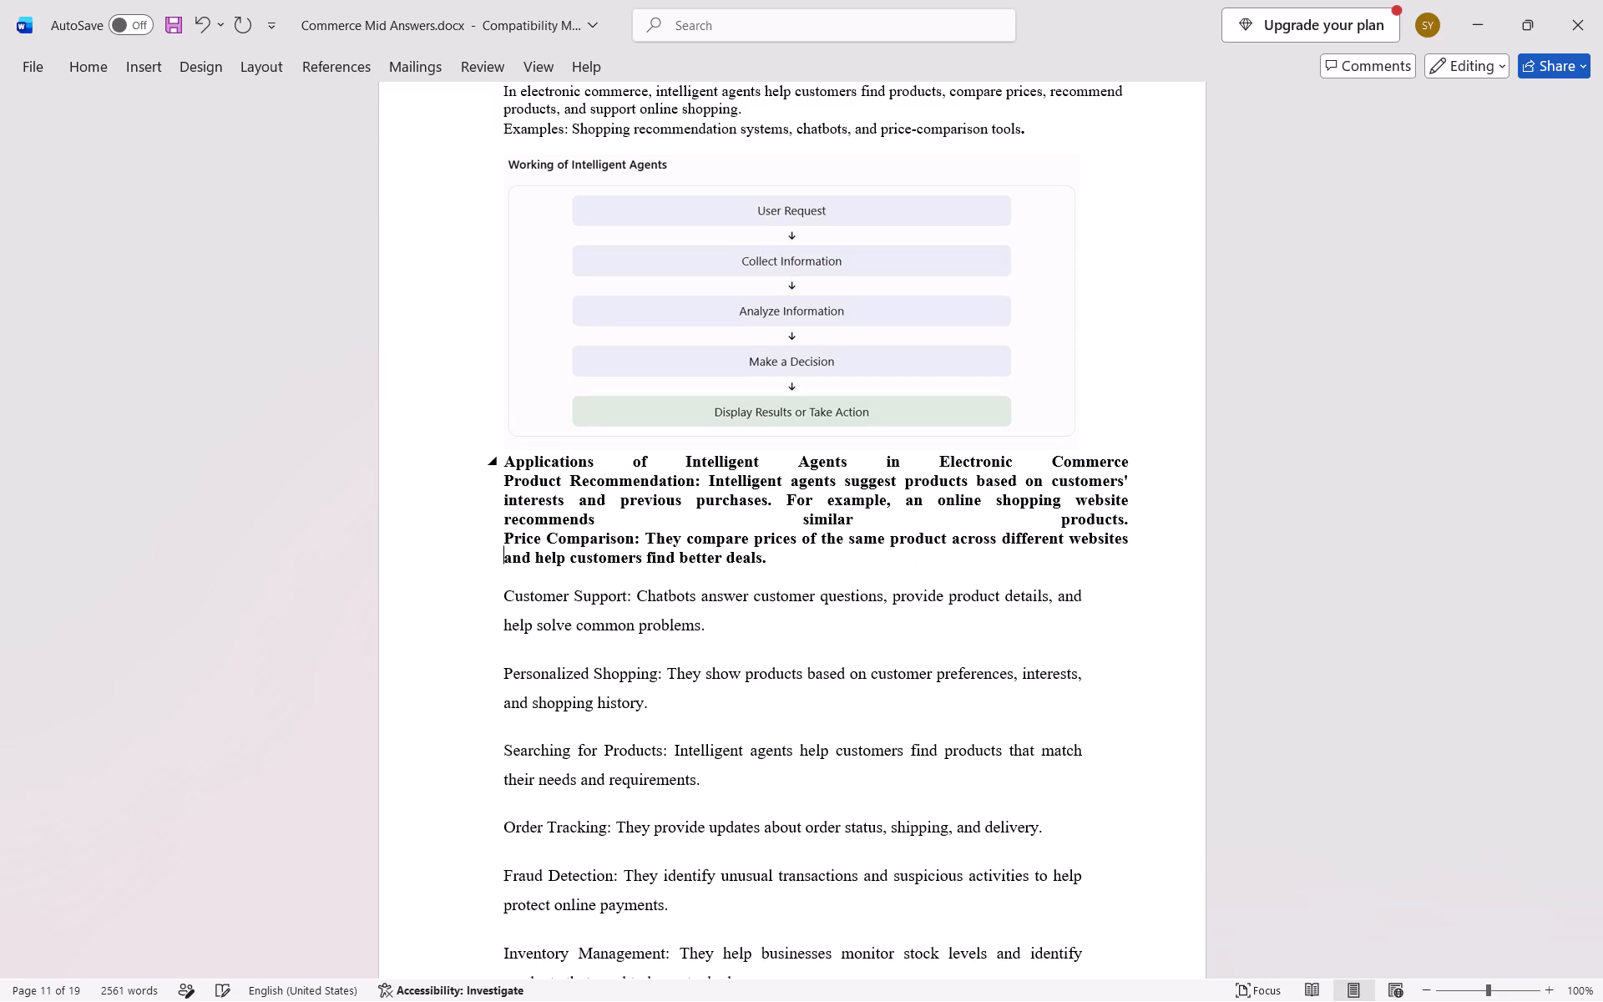
key("Down")
key("Down")
key("BackSpace")
key("BackSpace")
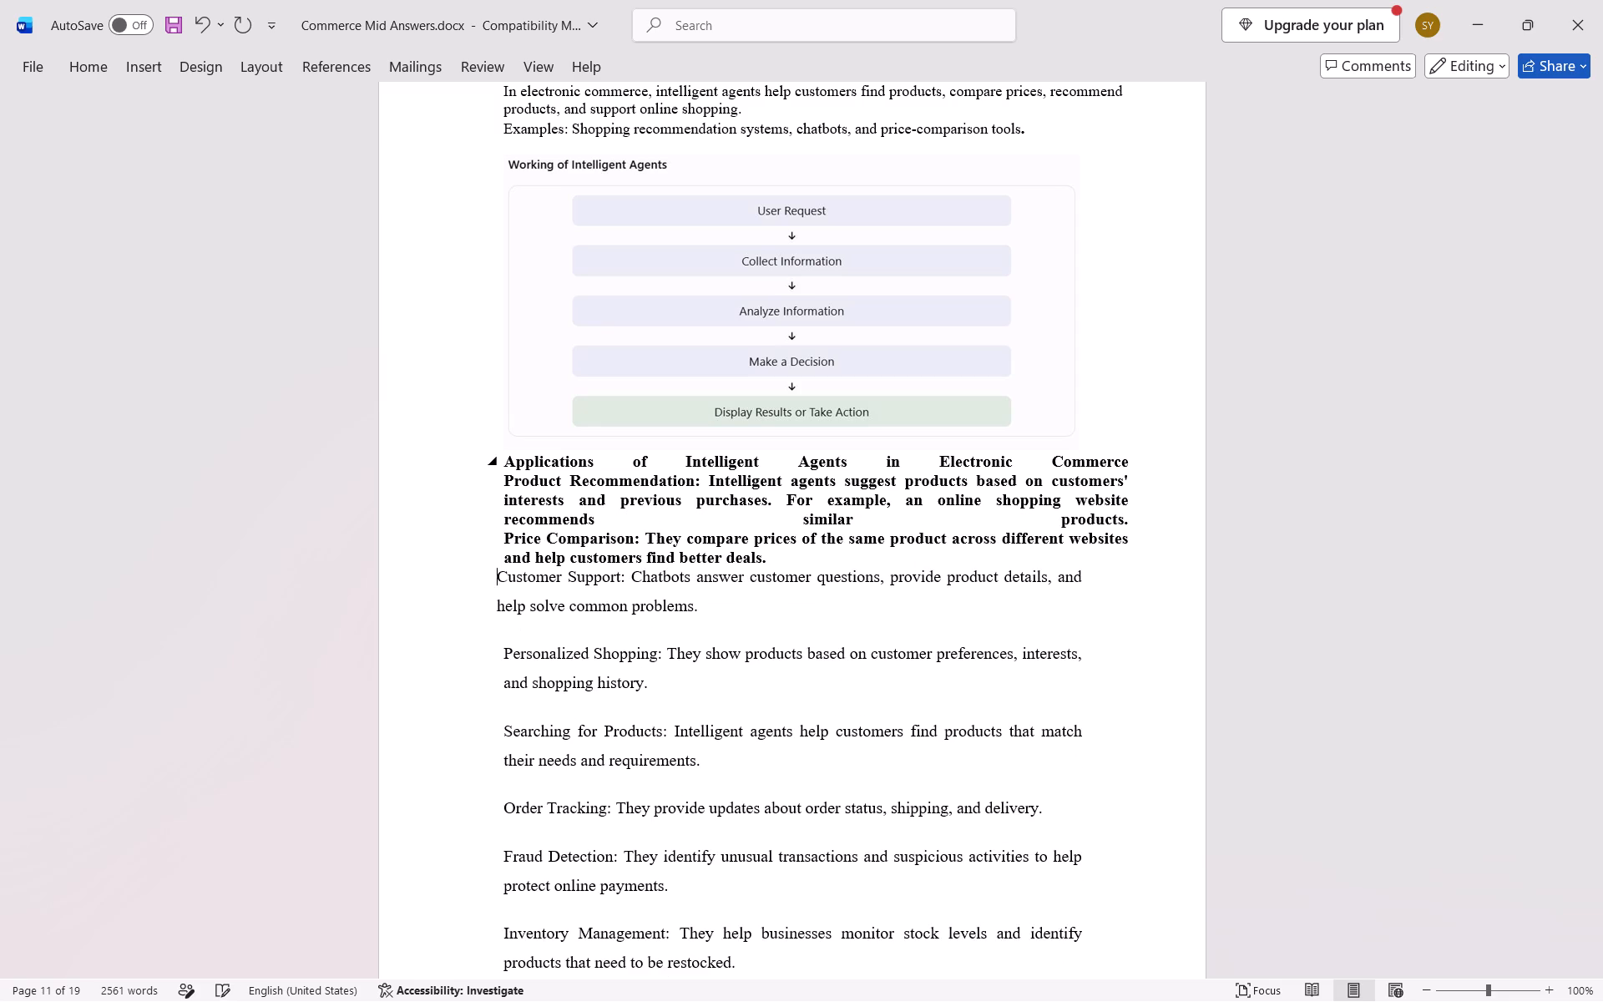
key("BackSpace")
key("shift+Return")
Close the gap before the Personalized Shopping text, starting it on a new line directly below Customer Support.
key("Down")
key("Down")
key("Down")
key("BackSpace")
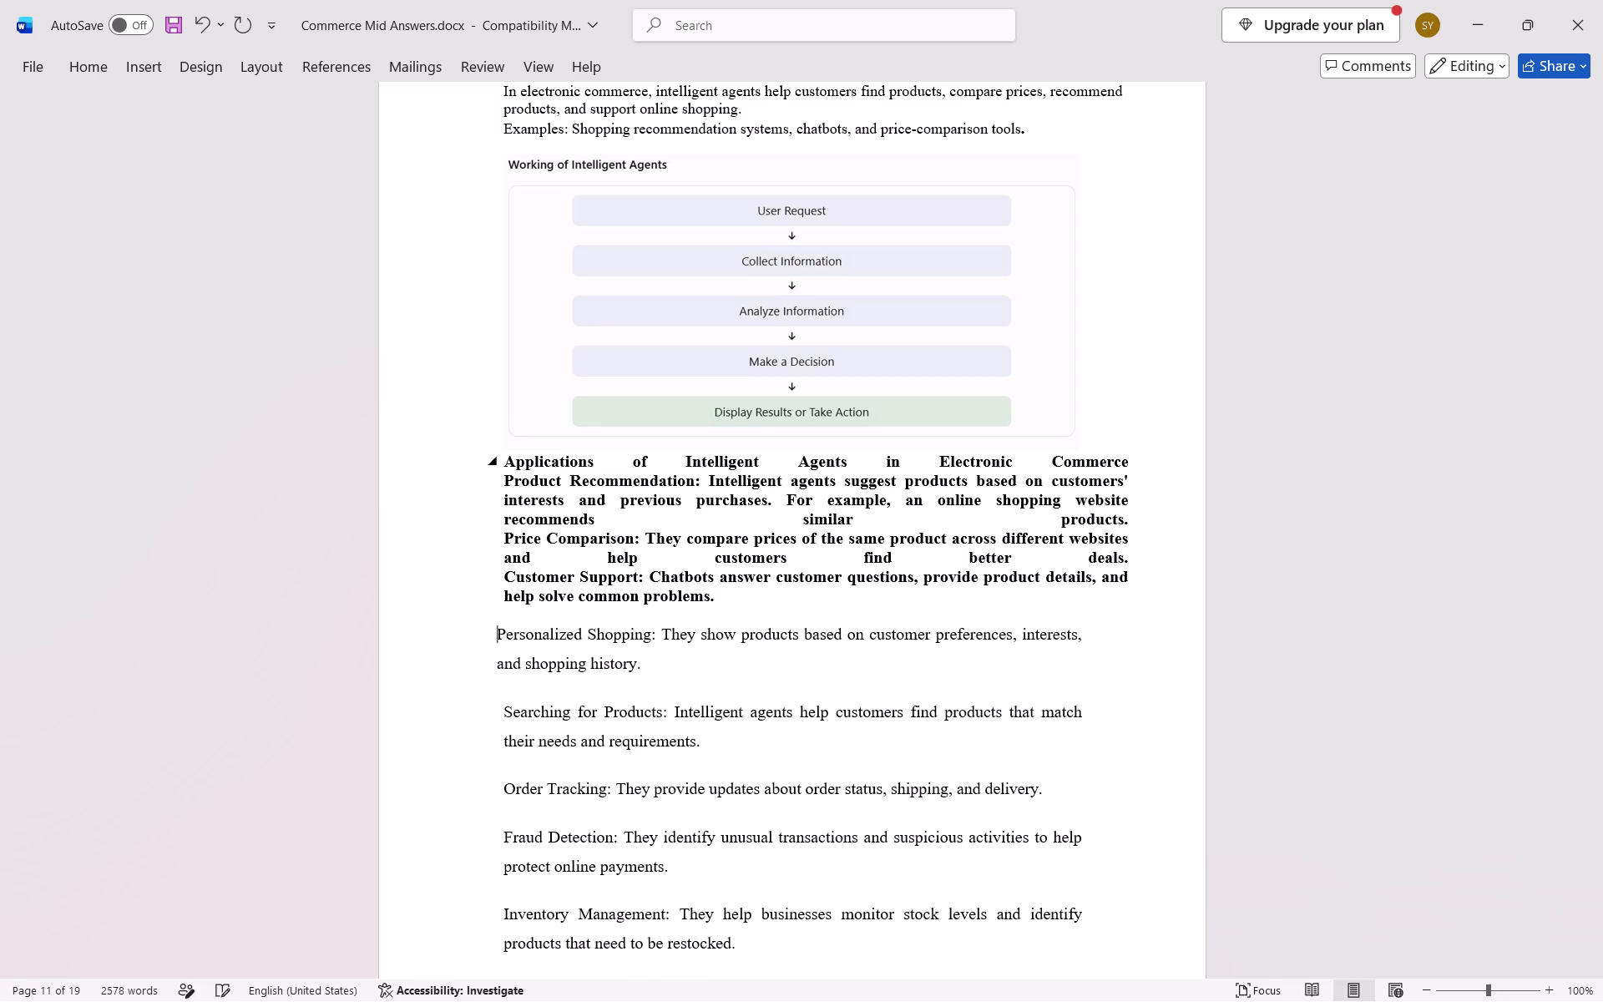
key("BackSpace")
key("BackSpace")
key("shift+Return")
Close the gap before the Searching for Products text, starting it on a new line directly below Personalized Shopping.
key("Down")
key("Down")
key("Down")
key("BackSpace")
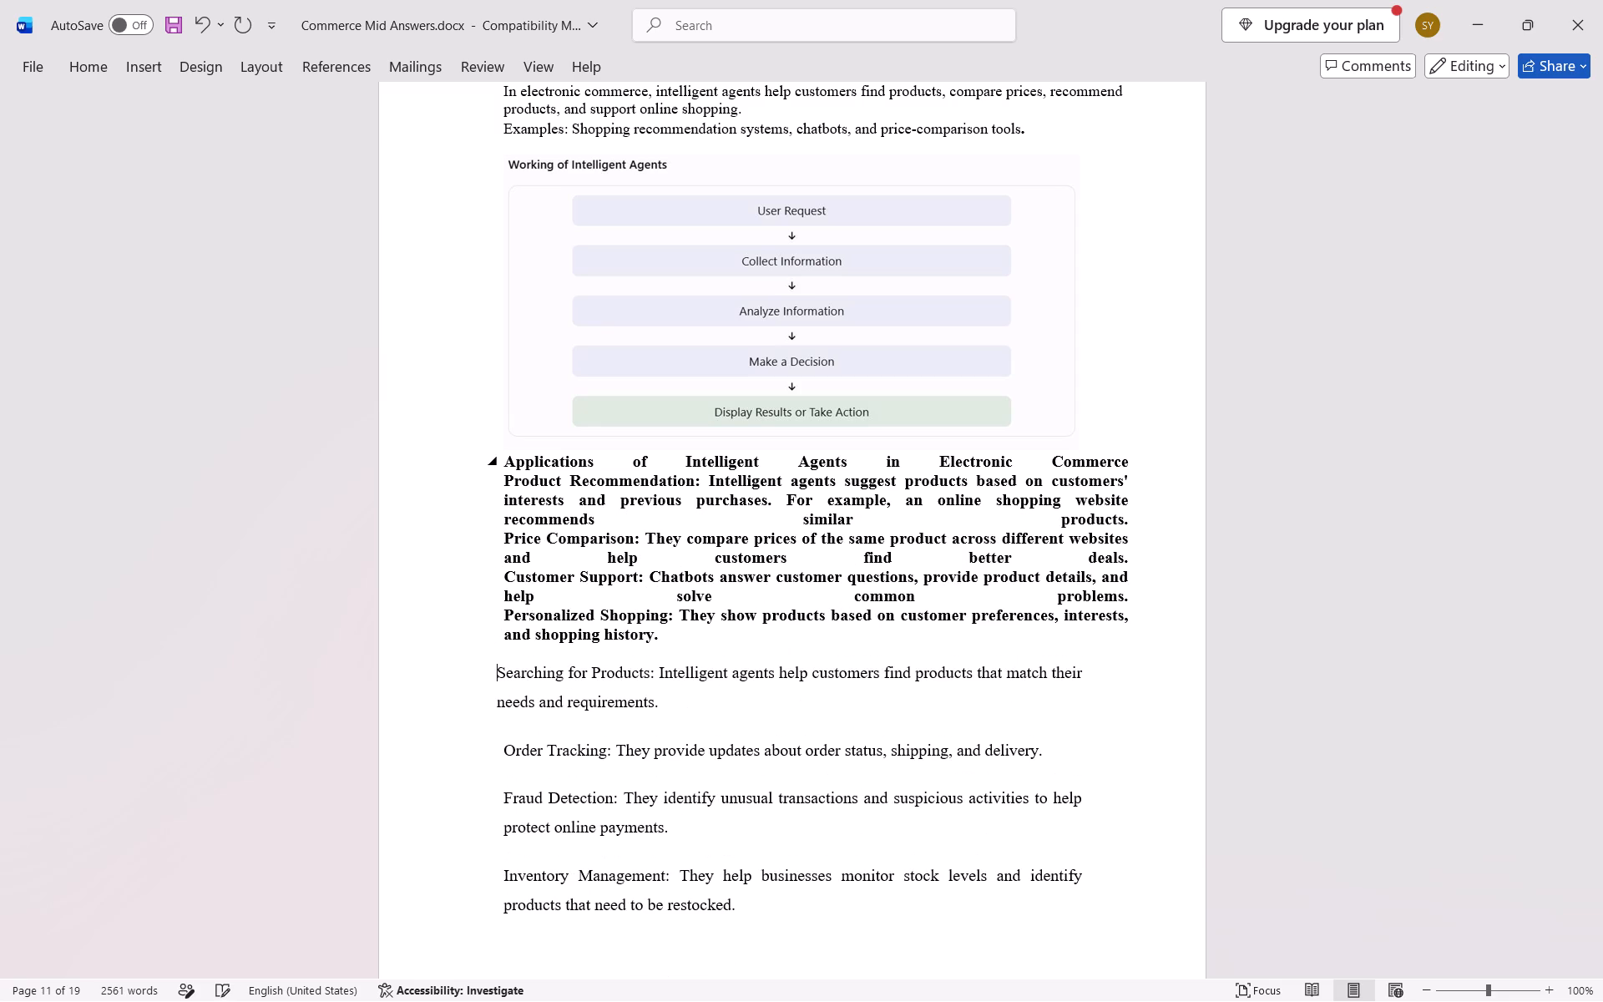
key("BackSpace")
key("BackSpace")
key("shift+Return")
Close the gap before the Order Tracking text, starting it on a new line directly below Searching for Products.
key("Down")
key("Down")
key("Down")
key("BackSpace")
key("BackSpace")
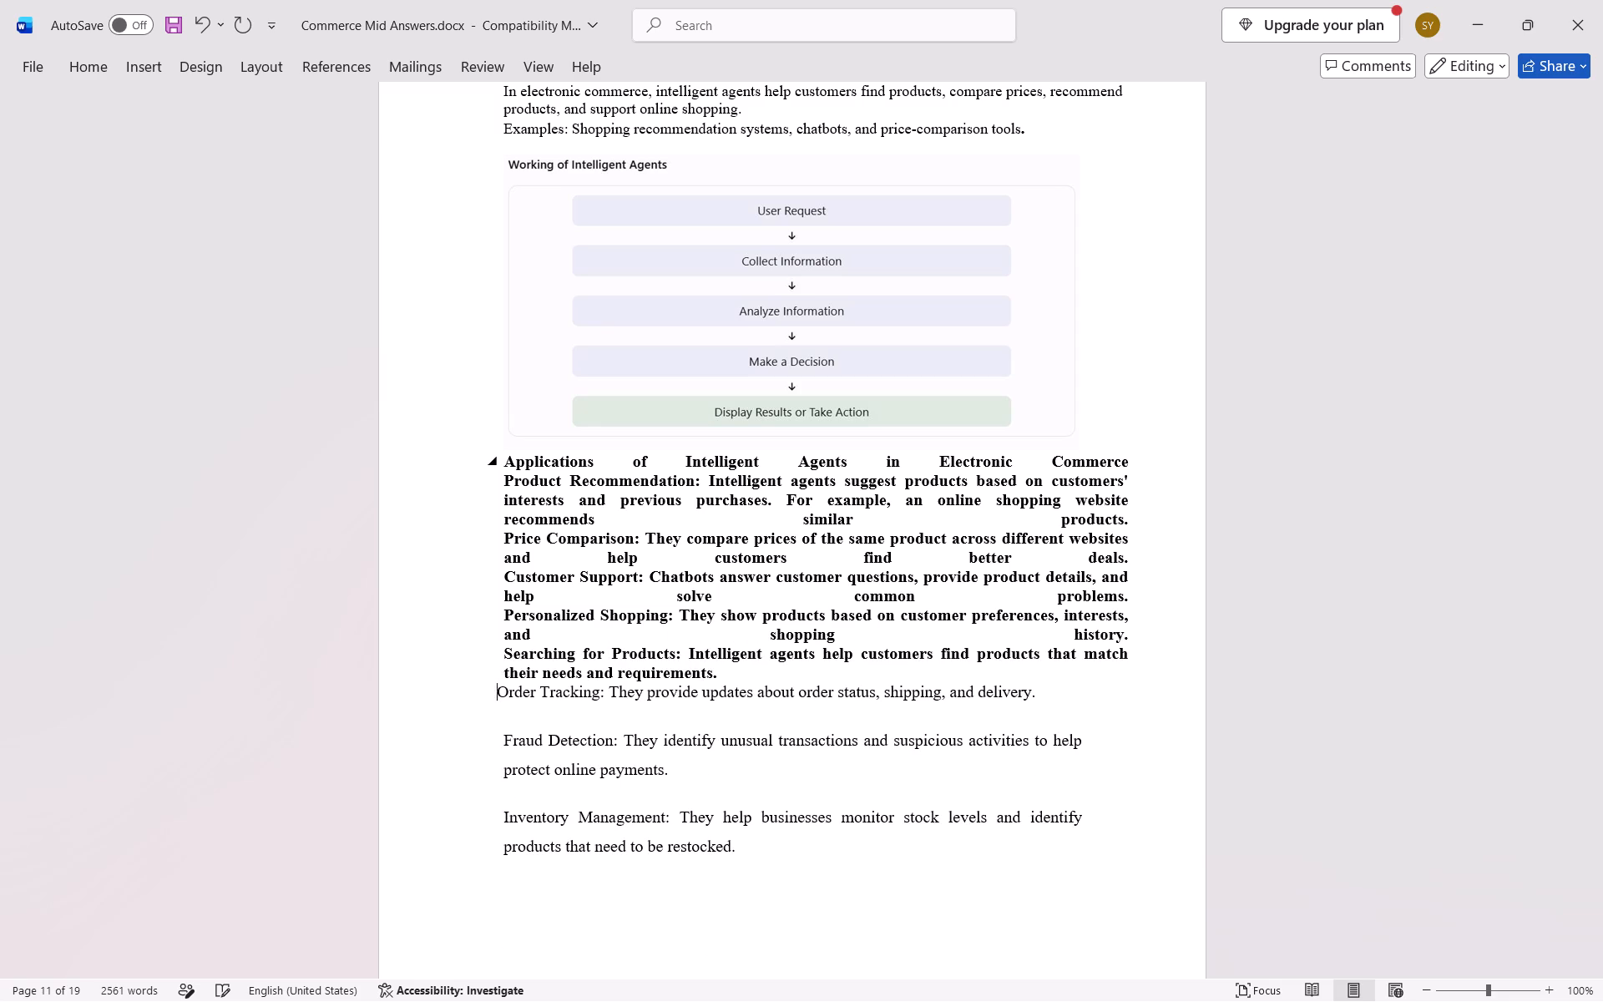
key("BackSpace")
key("shift+Return")
Close the gap before the Fraud Detection text, starting it on a new line directly below Order Tracking.
key("Down")
key("Down")
key("BackSpace")
key("BackSpace")
key("BackSpace")
key("shift+Return")
Close the gap before the Inventory Management text, starting it on a new line directly below Fraud Detection.
key("Down")
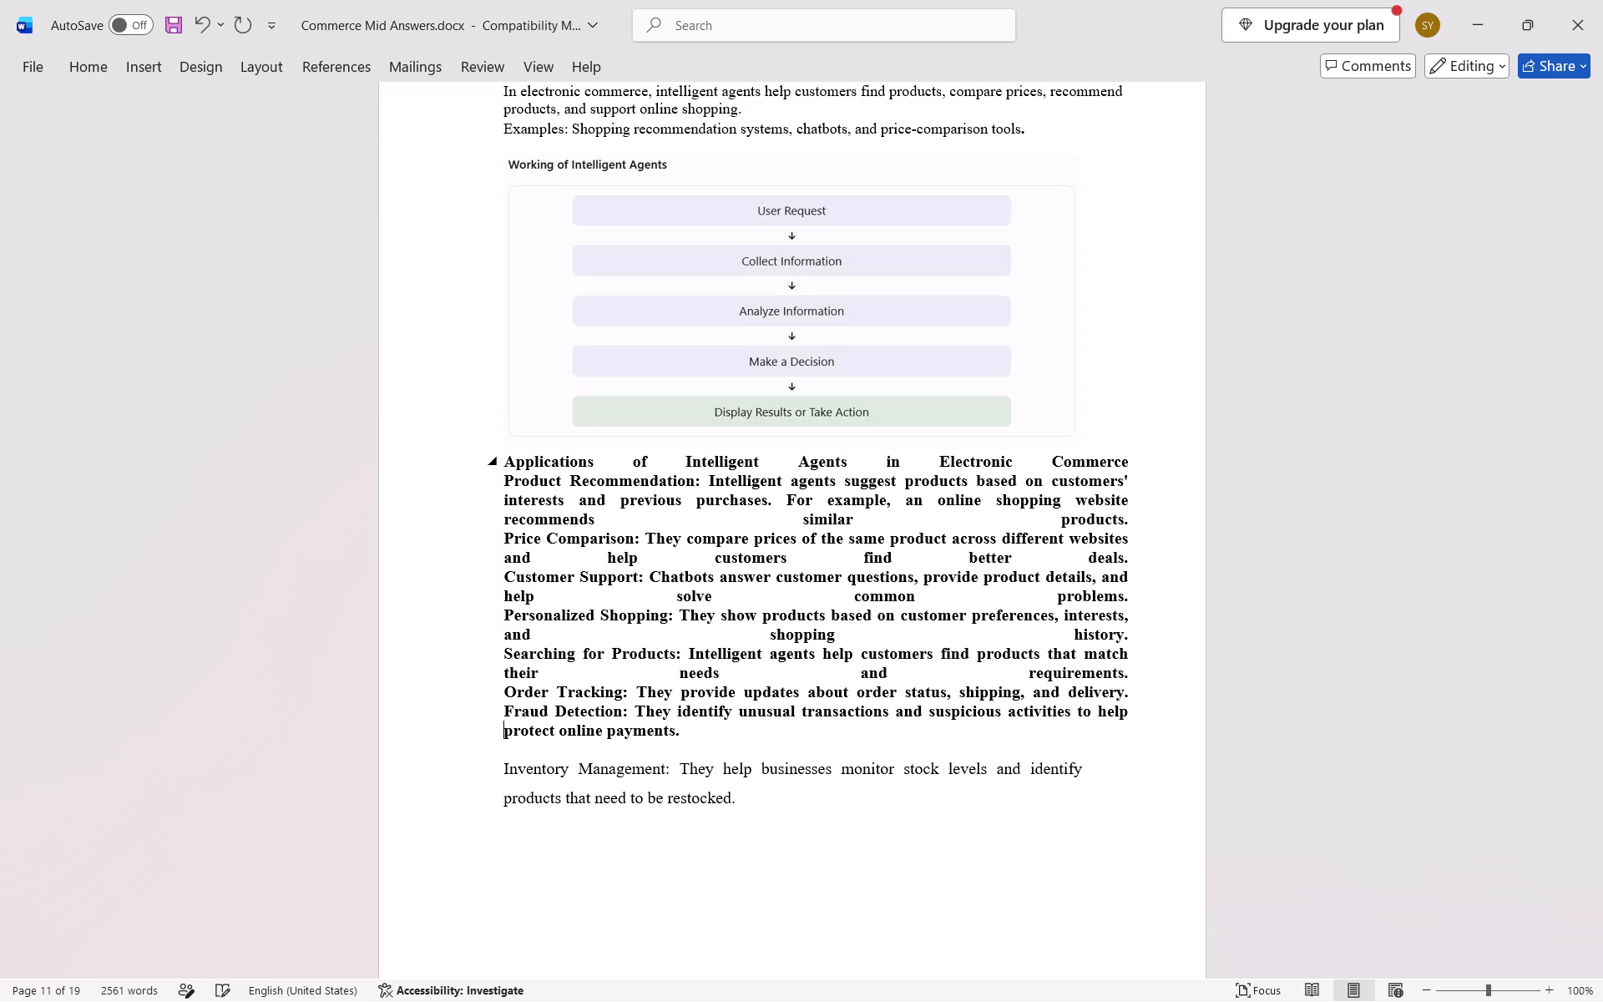
key("Down")
key("Down")
key("BackSpace")
key("BackSpace")
key("BackSpace")
key("shift+Return")
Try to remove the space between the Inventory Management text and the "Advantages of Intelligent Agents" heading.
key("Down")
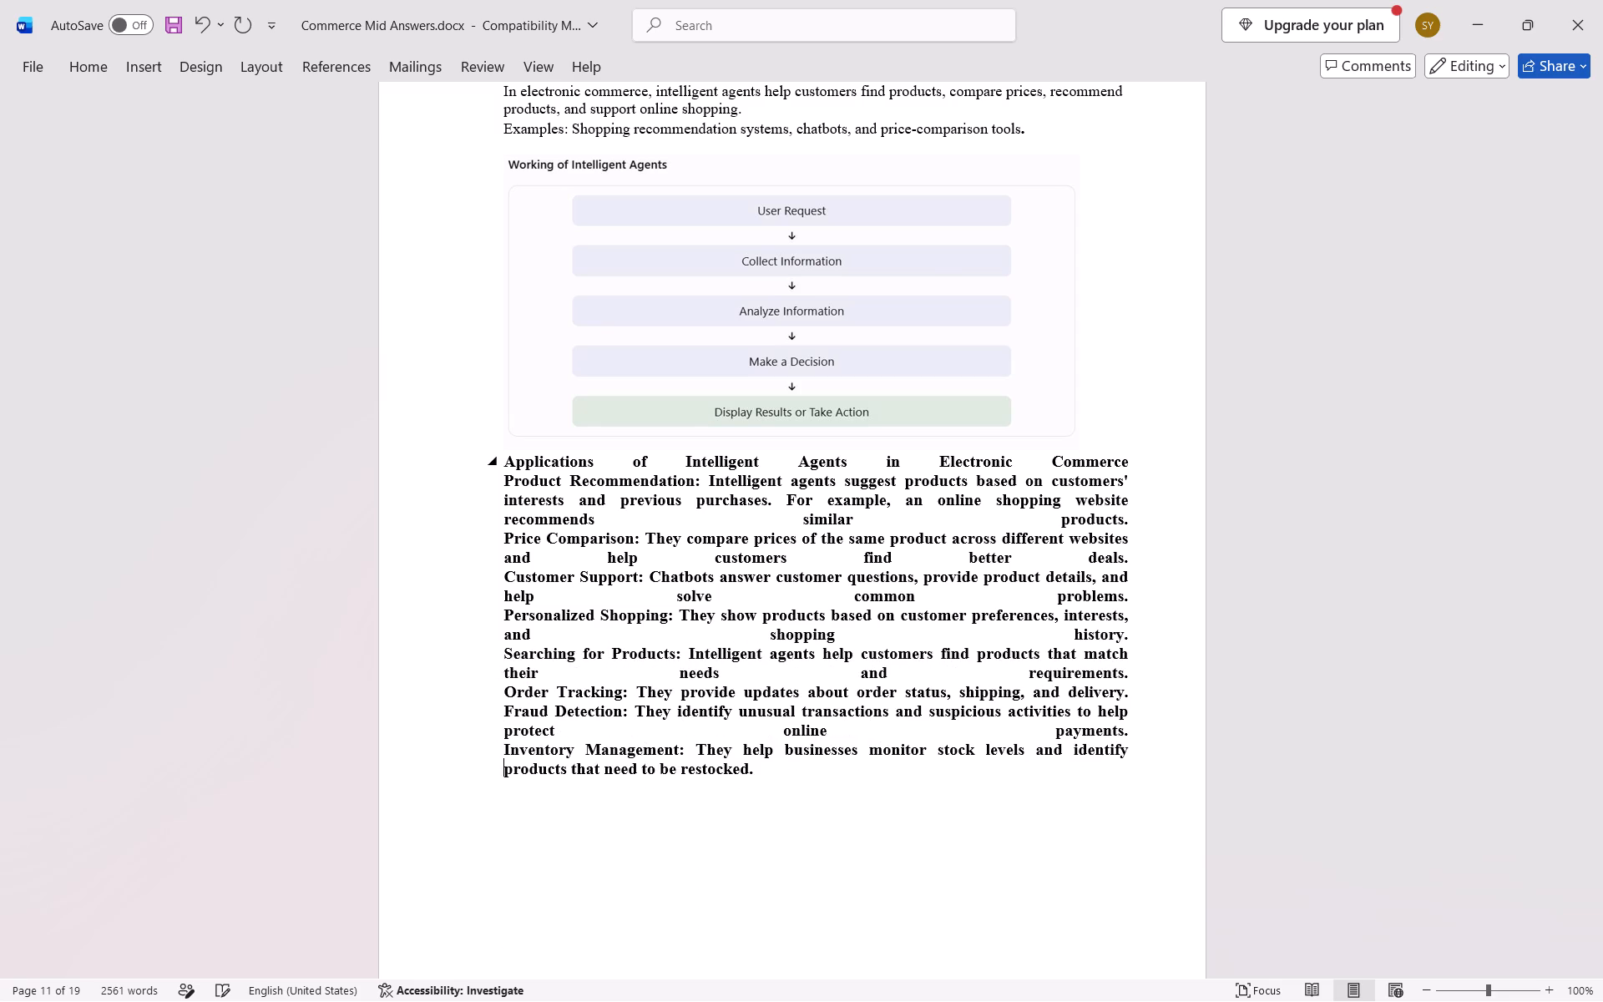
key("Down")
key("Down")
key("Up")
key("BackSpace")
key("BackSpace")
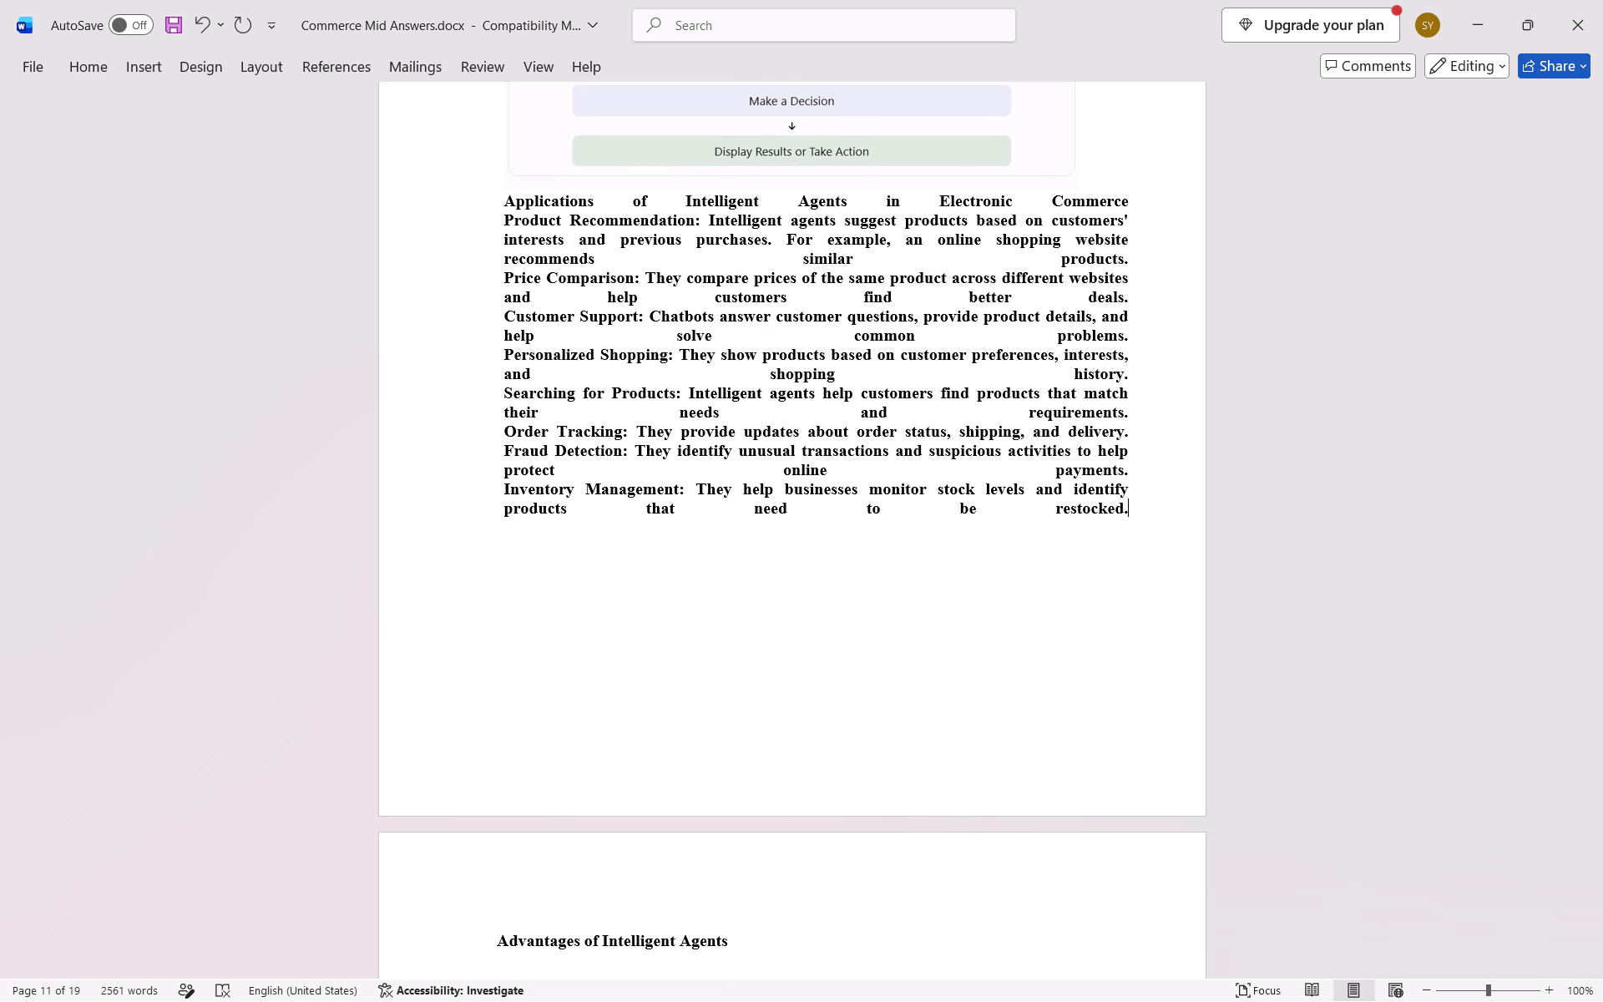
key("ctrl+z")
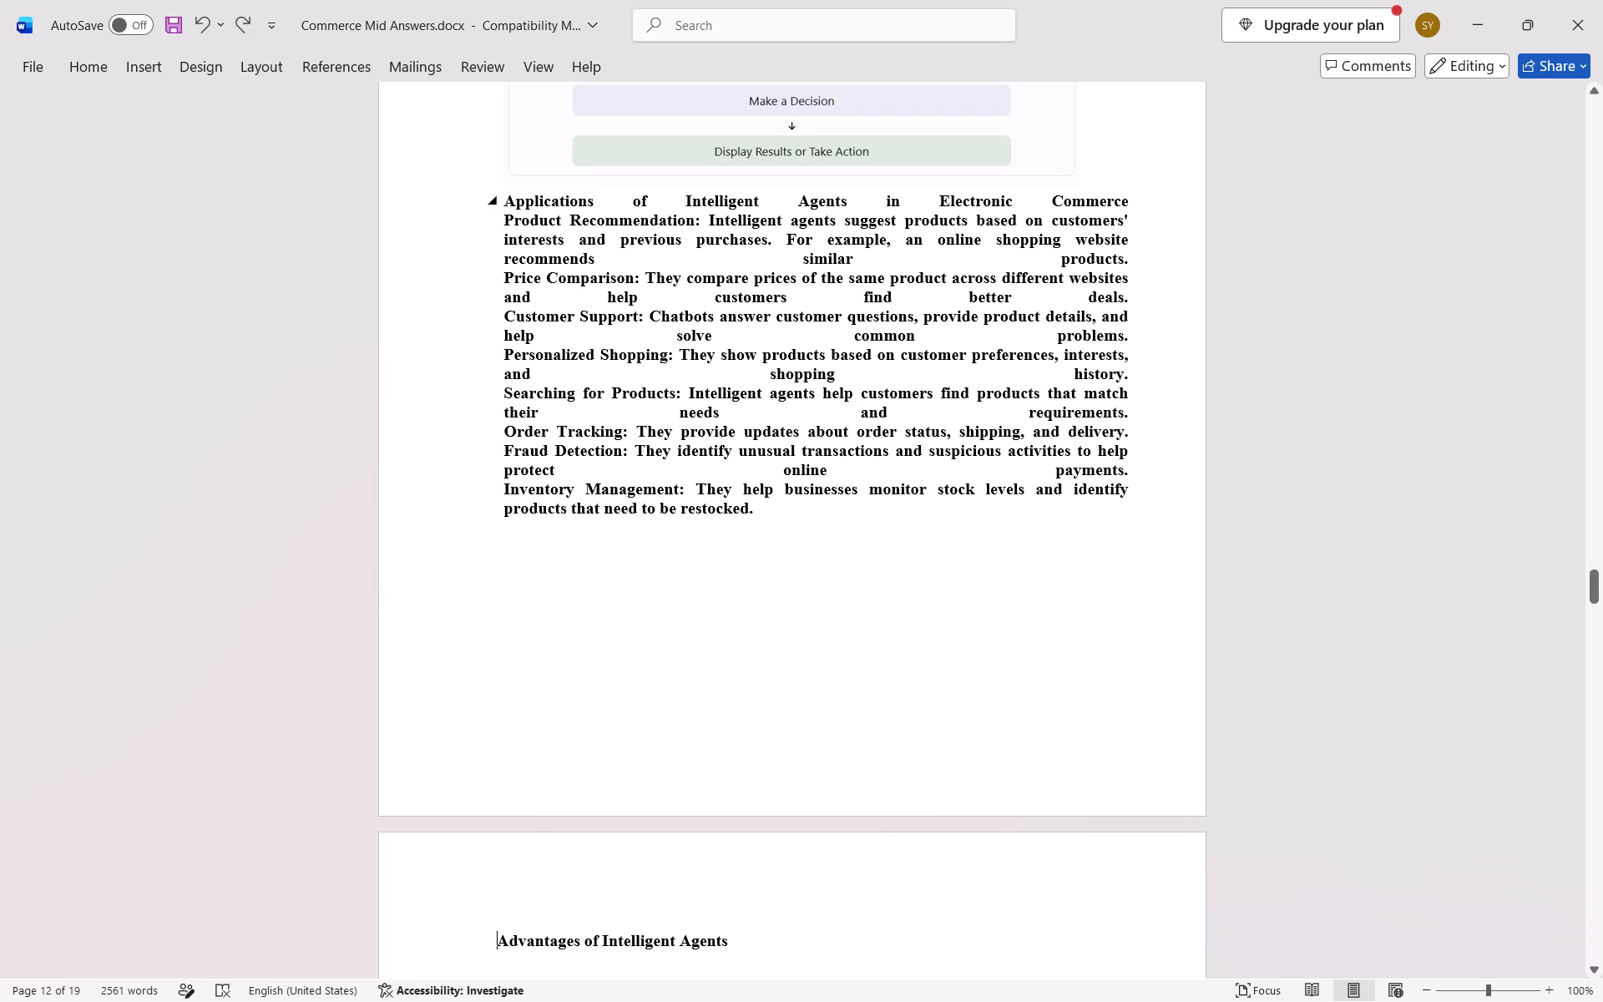
Left-align the whole applications block, from its "Applications of Intelligent Agents in Electronic Commerce" heading through Inventory Management.
left_click_drag(507, 200, 840, 516)
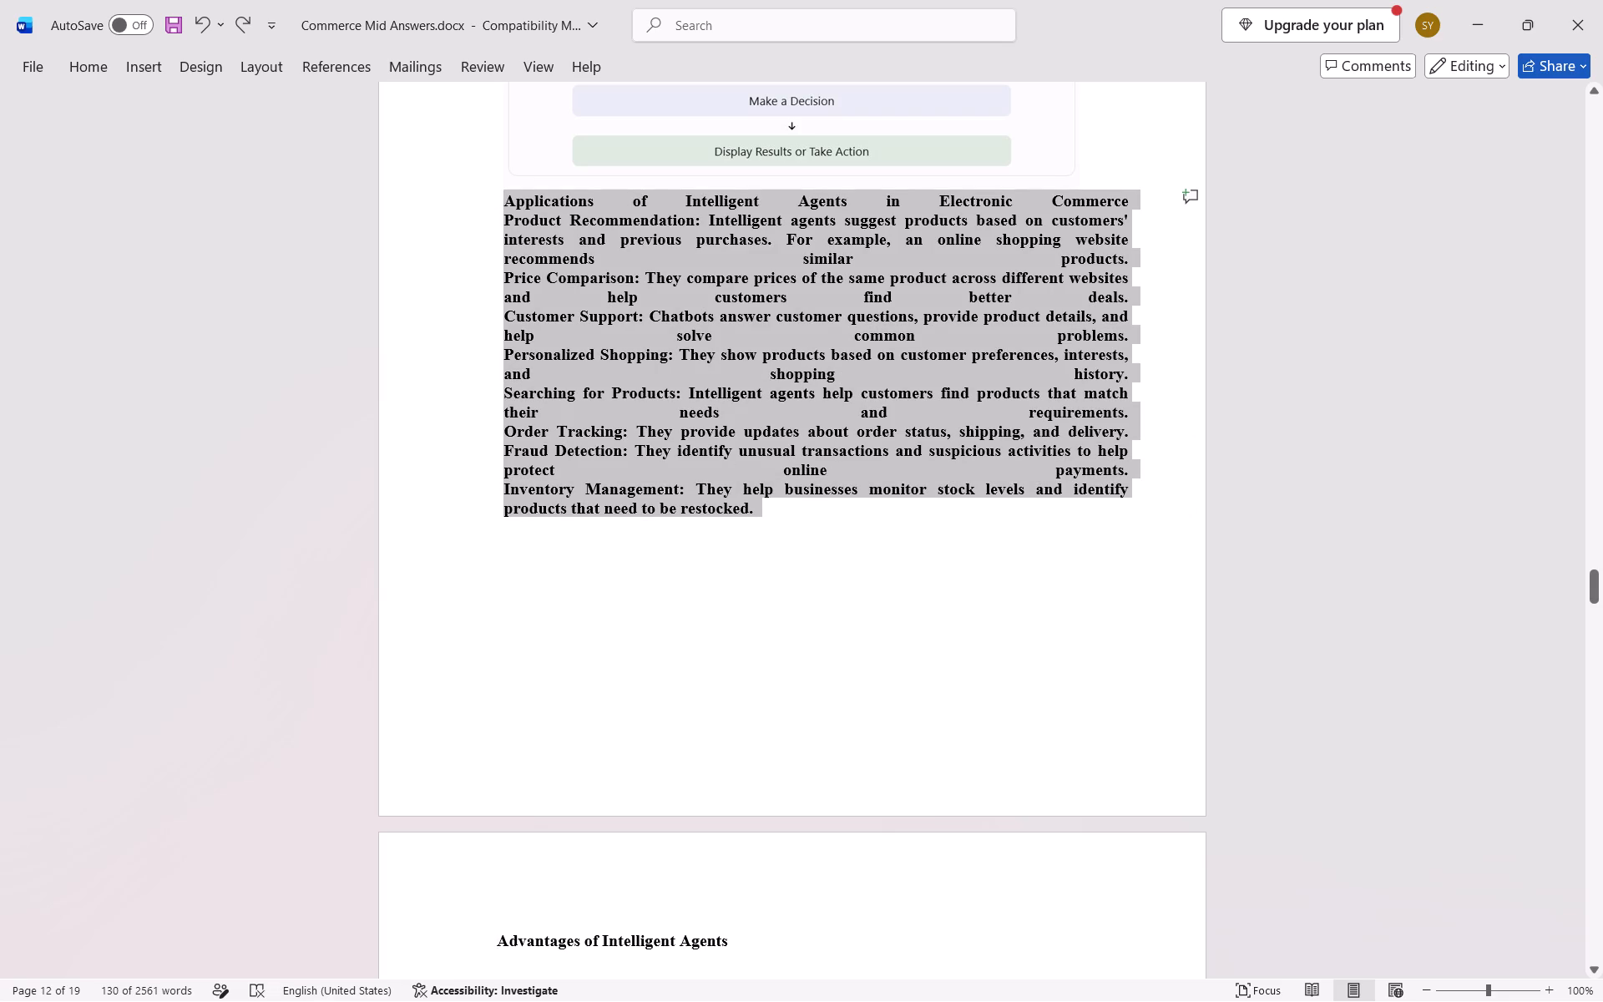
left_click(102, 68)
left_click(534, 134)
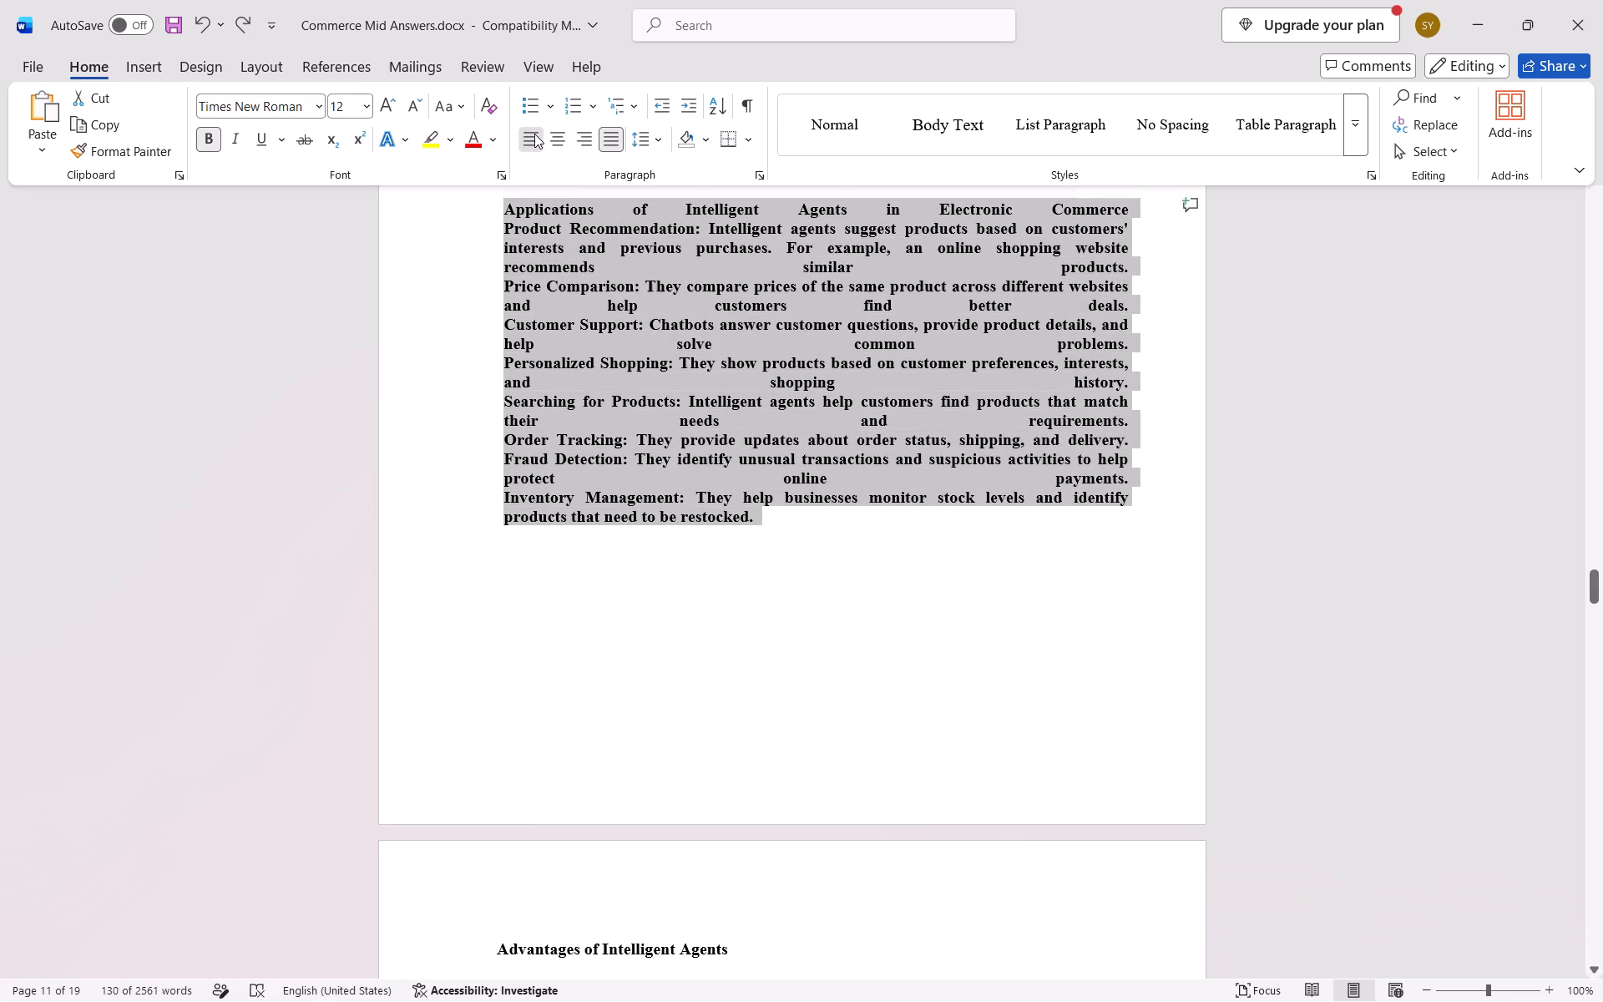
left_click(711, 332)
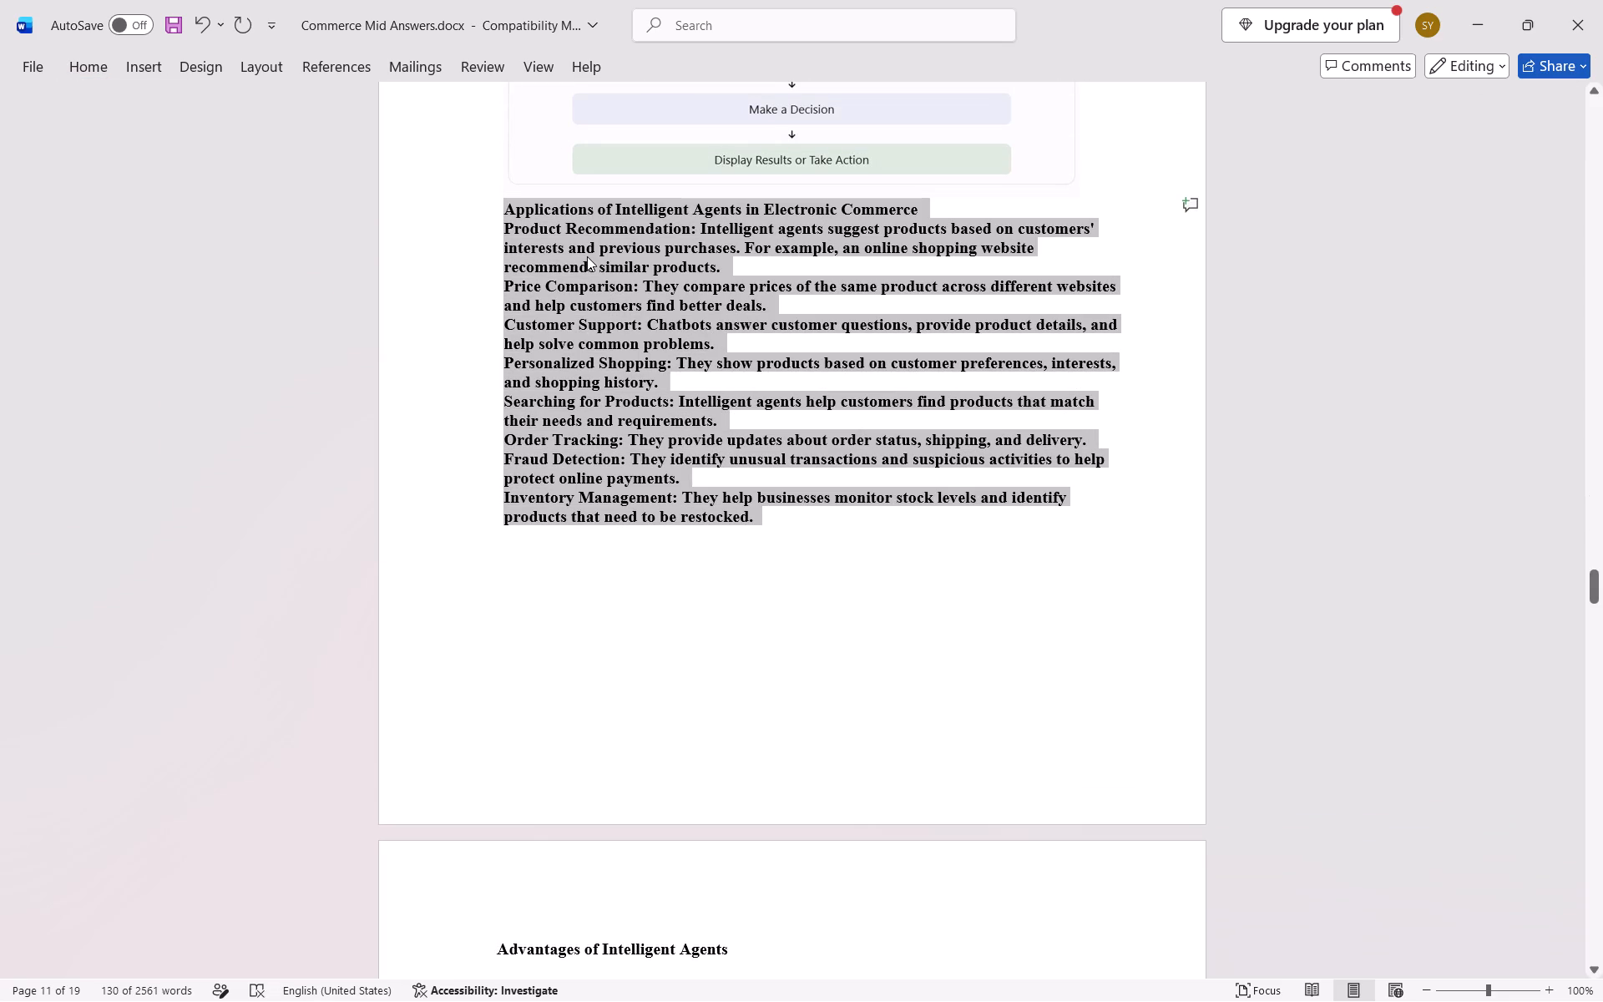
left_click(587, 256)
Remove bold from the whole applications block, from its heading through the Inventory Management text.
left_click_drag(505, 214, 761, 488)
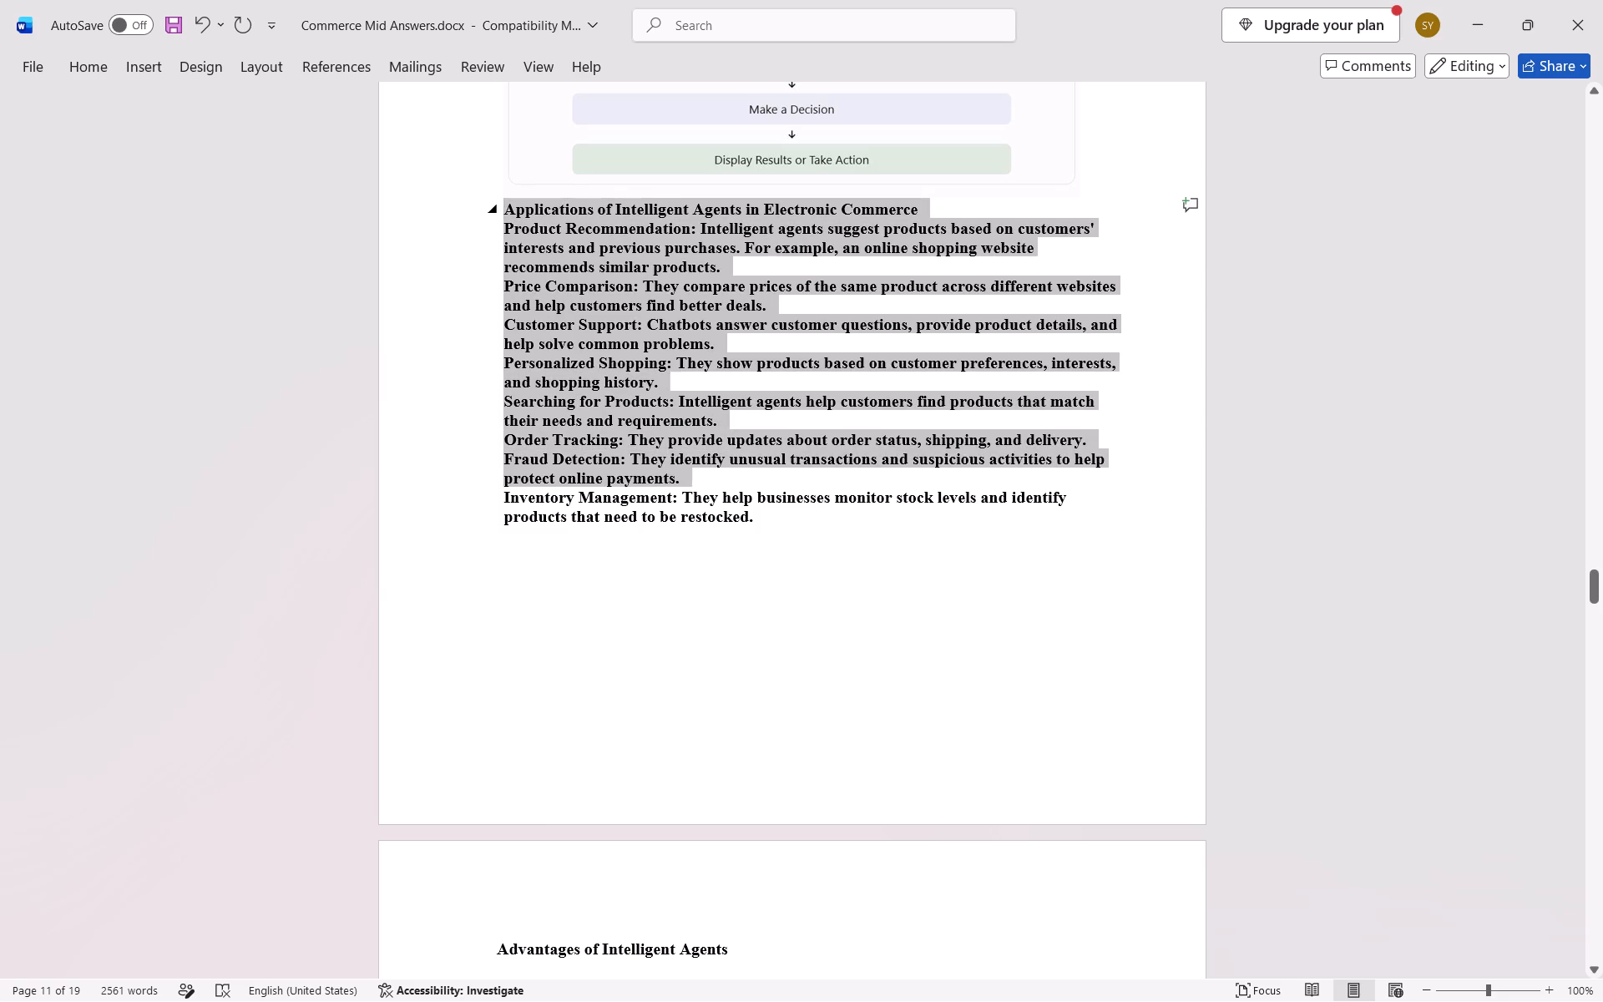
left_click_drag(761, 488, 785, 527)
key("ctrl+b")
left_click(785, 527)
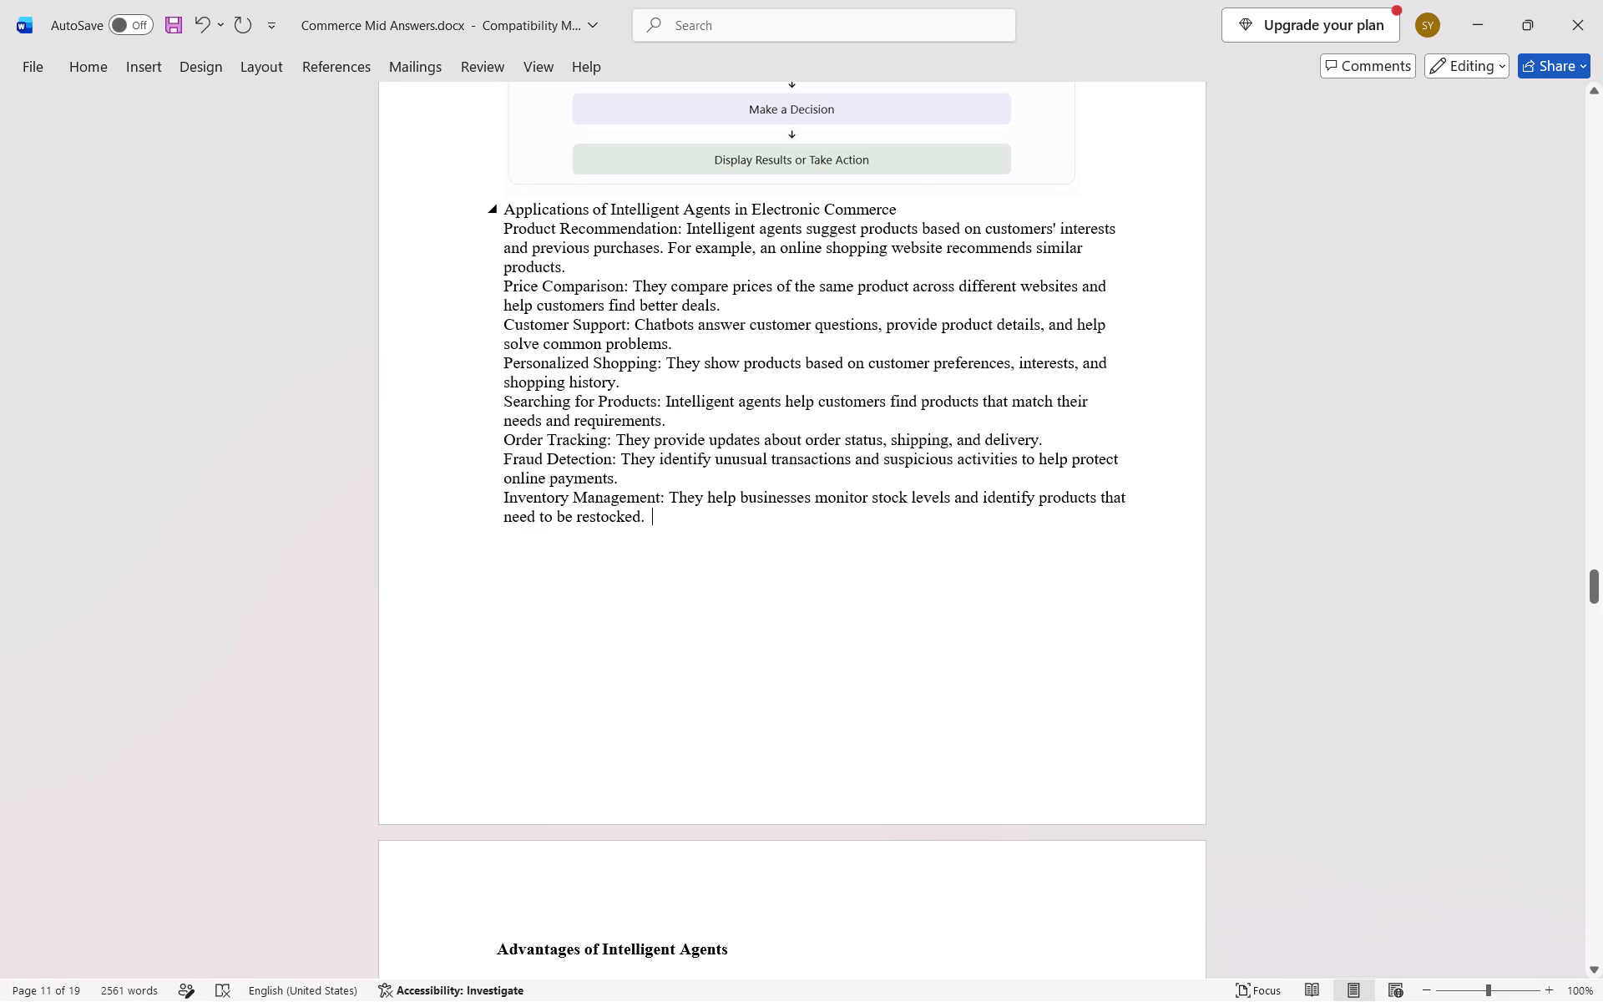
Bold the "Applications of Intelligent Agents in Electronic Commerce" heading and the application labels from Product Recommendation through Inventory Management.
left_click_drag(505, 212, 898, 217)
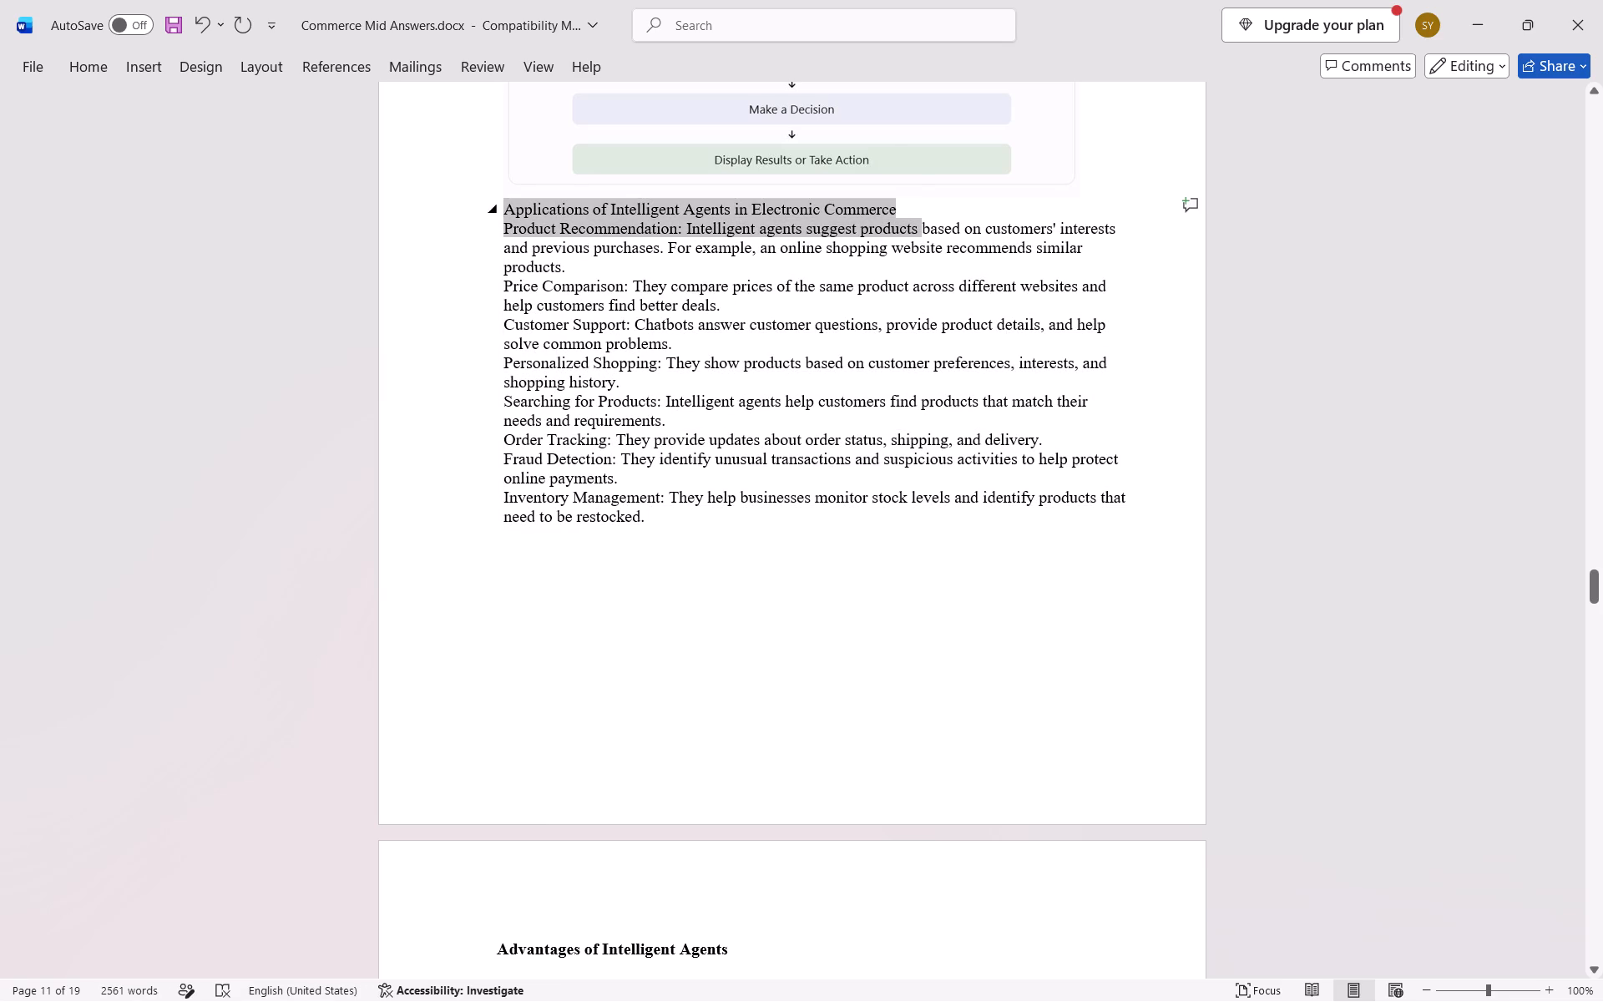
left_click_drag(898, 217, 893, 213)
left_click_drag(503, 222, 584, 222, "ctrl")
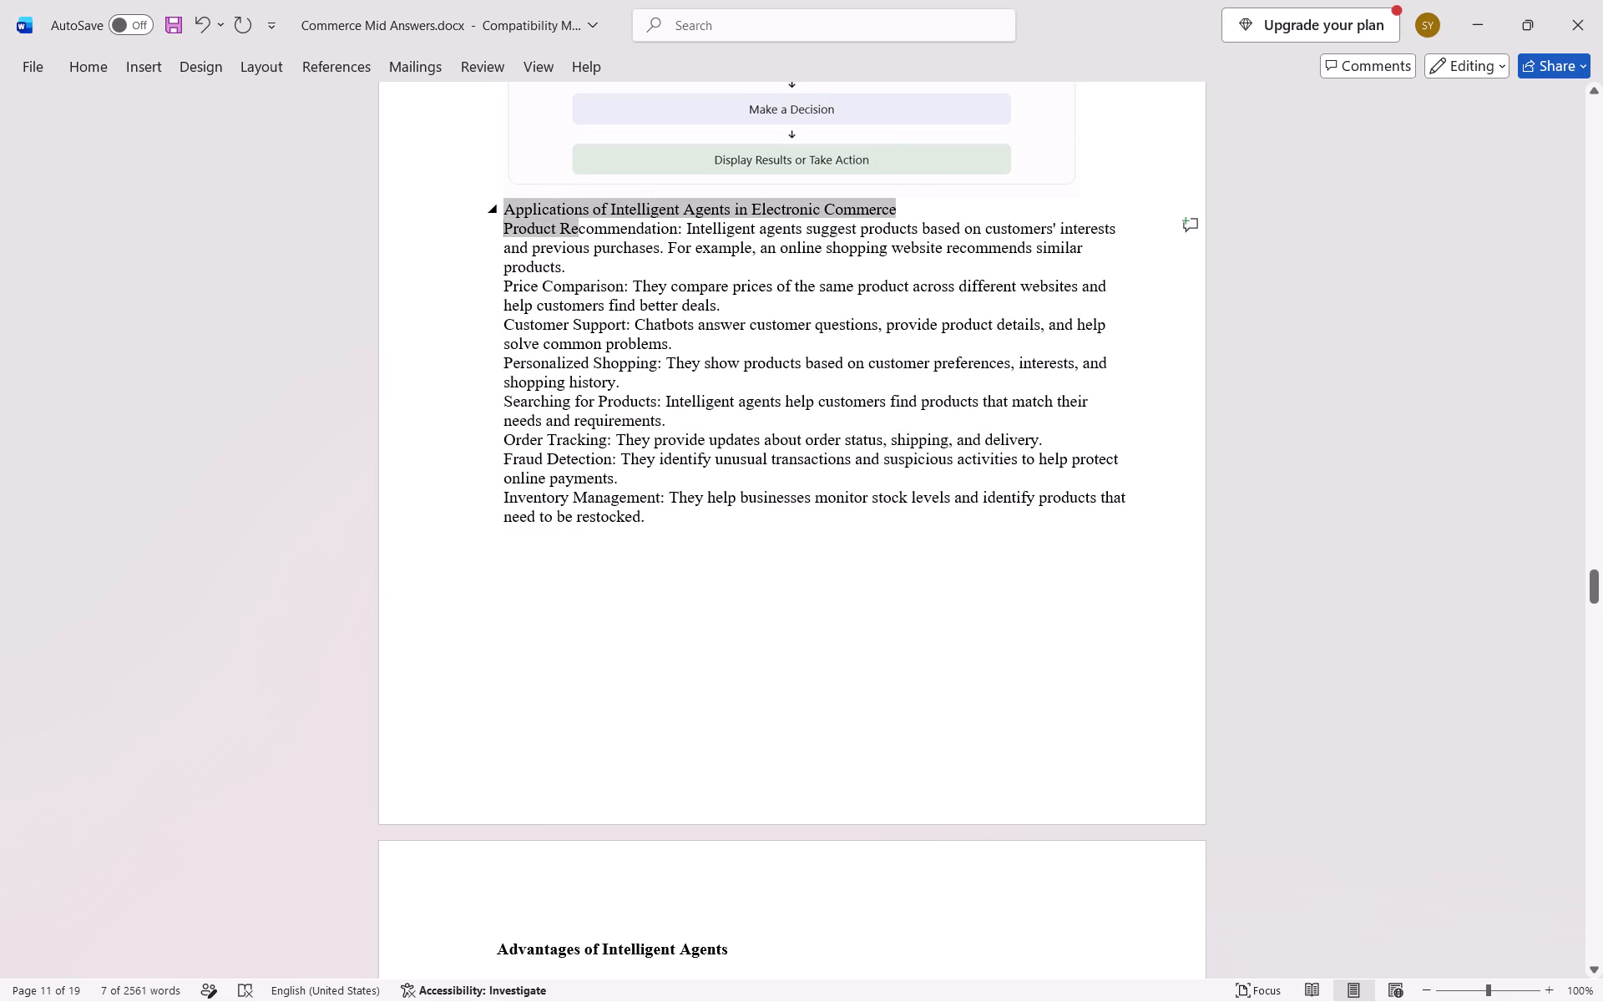
left_click_drag(584, 222, 654, 223, "ctrl")
left_click_drag(505, 280, 624, 282, "ctrl")
left_click_drag(501, 322, 562, 324, "ctrl")
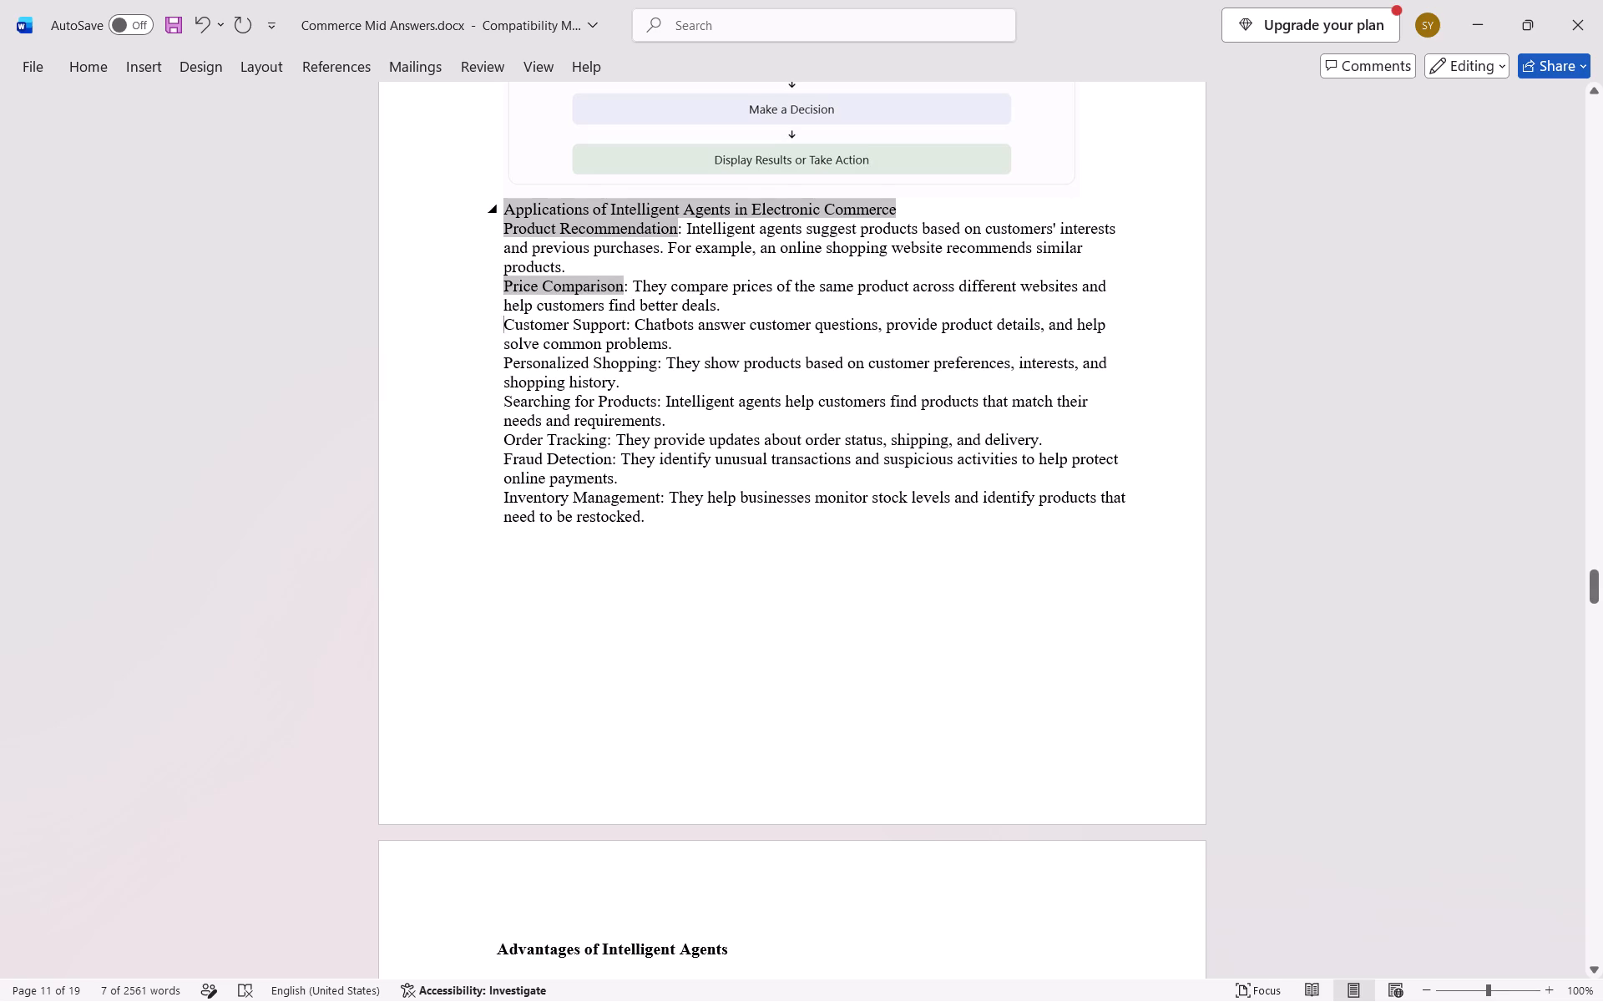
left_click_drag(562, 324, 616, 325, "ctrl")
left_click_drag(506, 365, 566, 365, "ctrl")
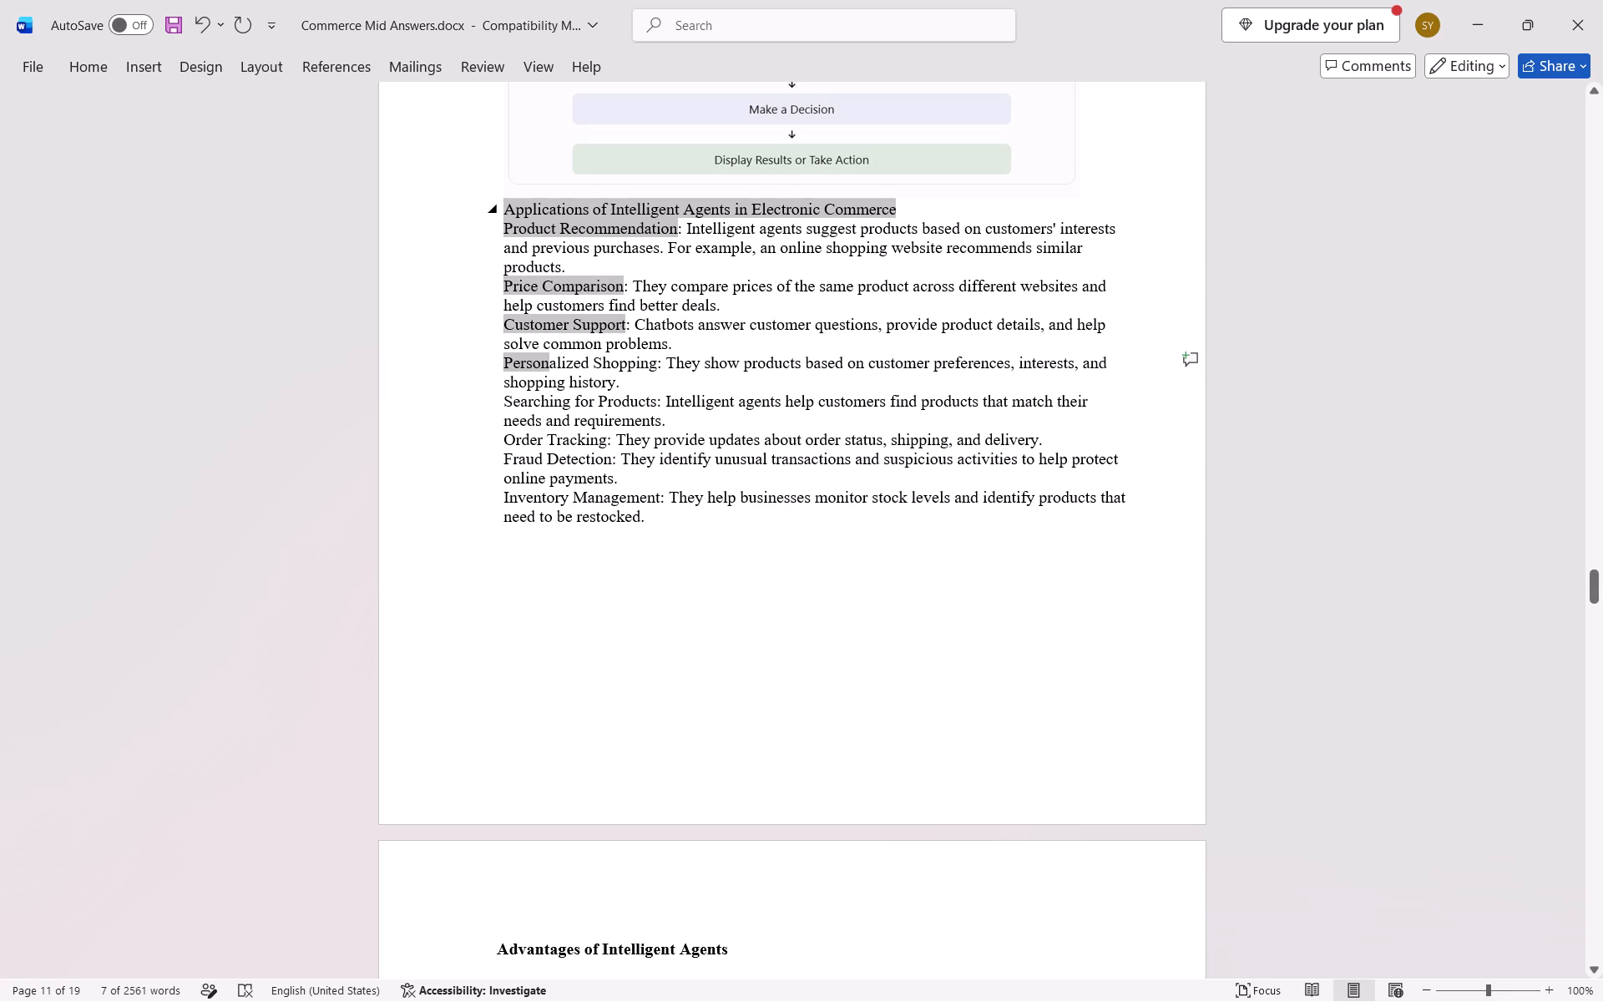
left_click_drag(566, 365, 641, 365, "ctrl")
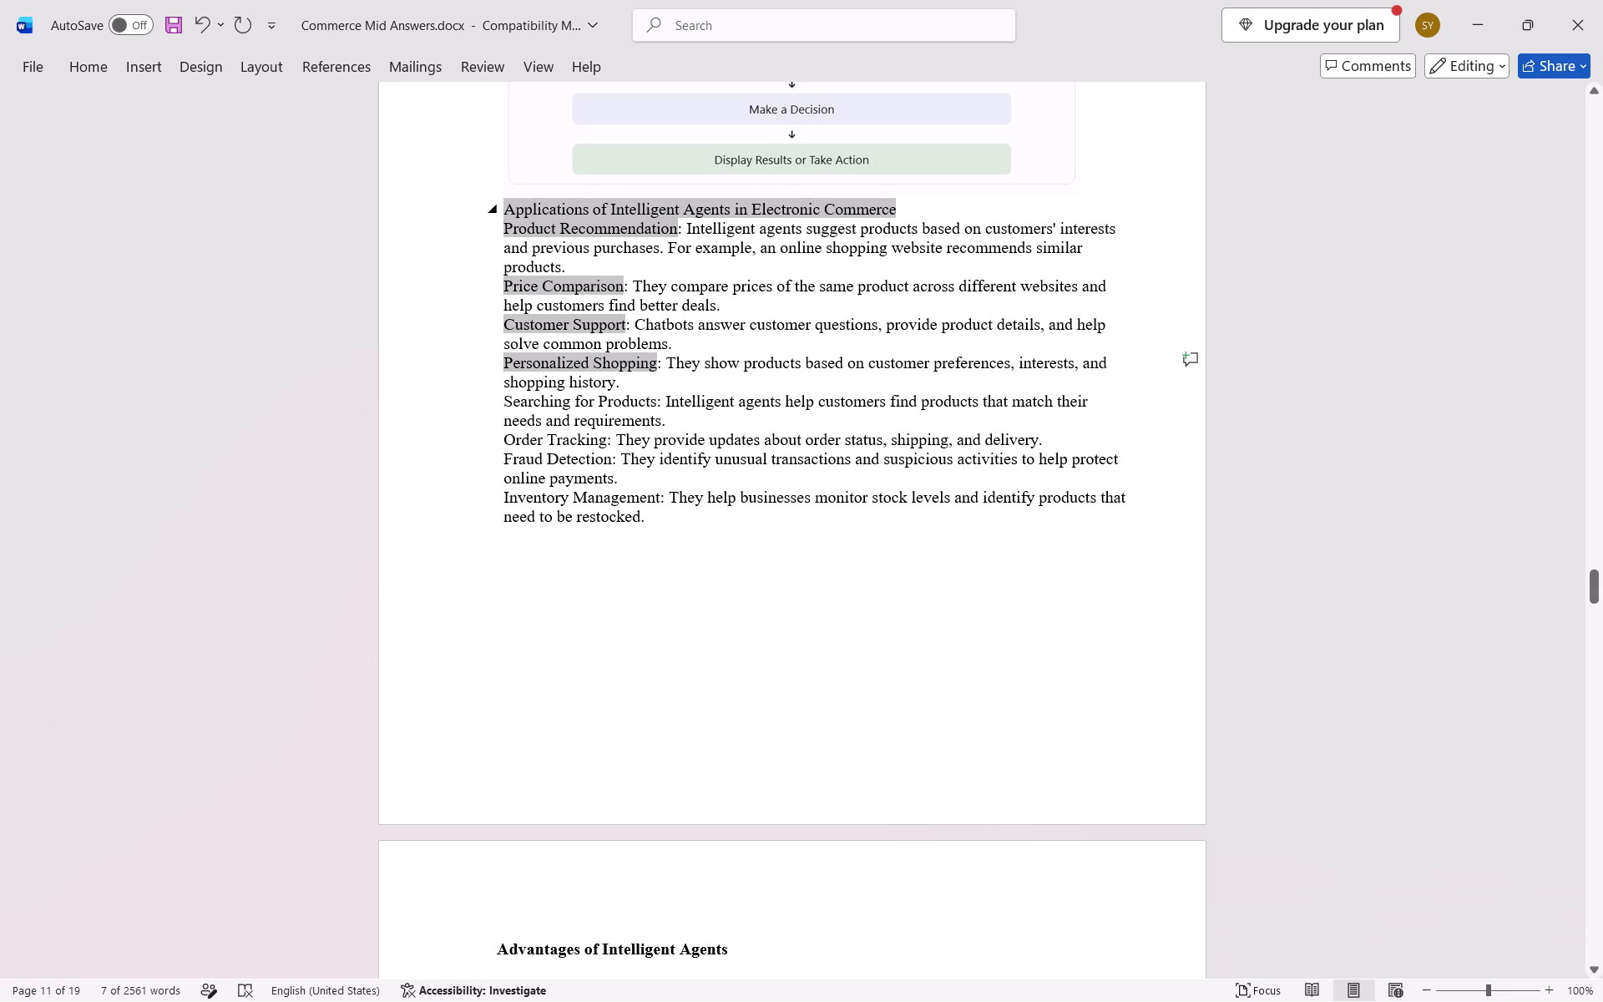
left_click_drag(498, 403, 583, 402, "ctrl")
left_click(583, 402, "ctrl")
left_click_drag(503, 400, 648, 404, "ctrl")
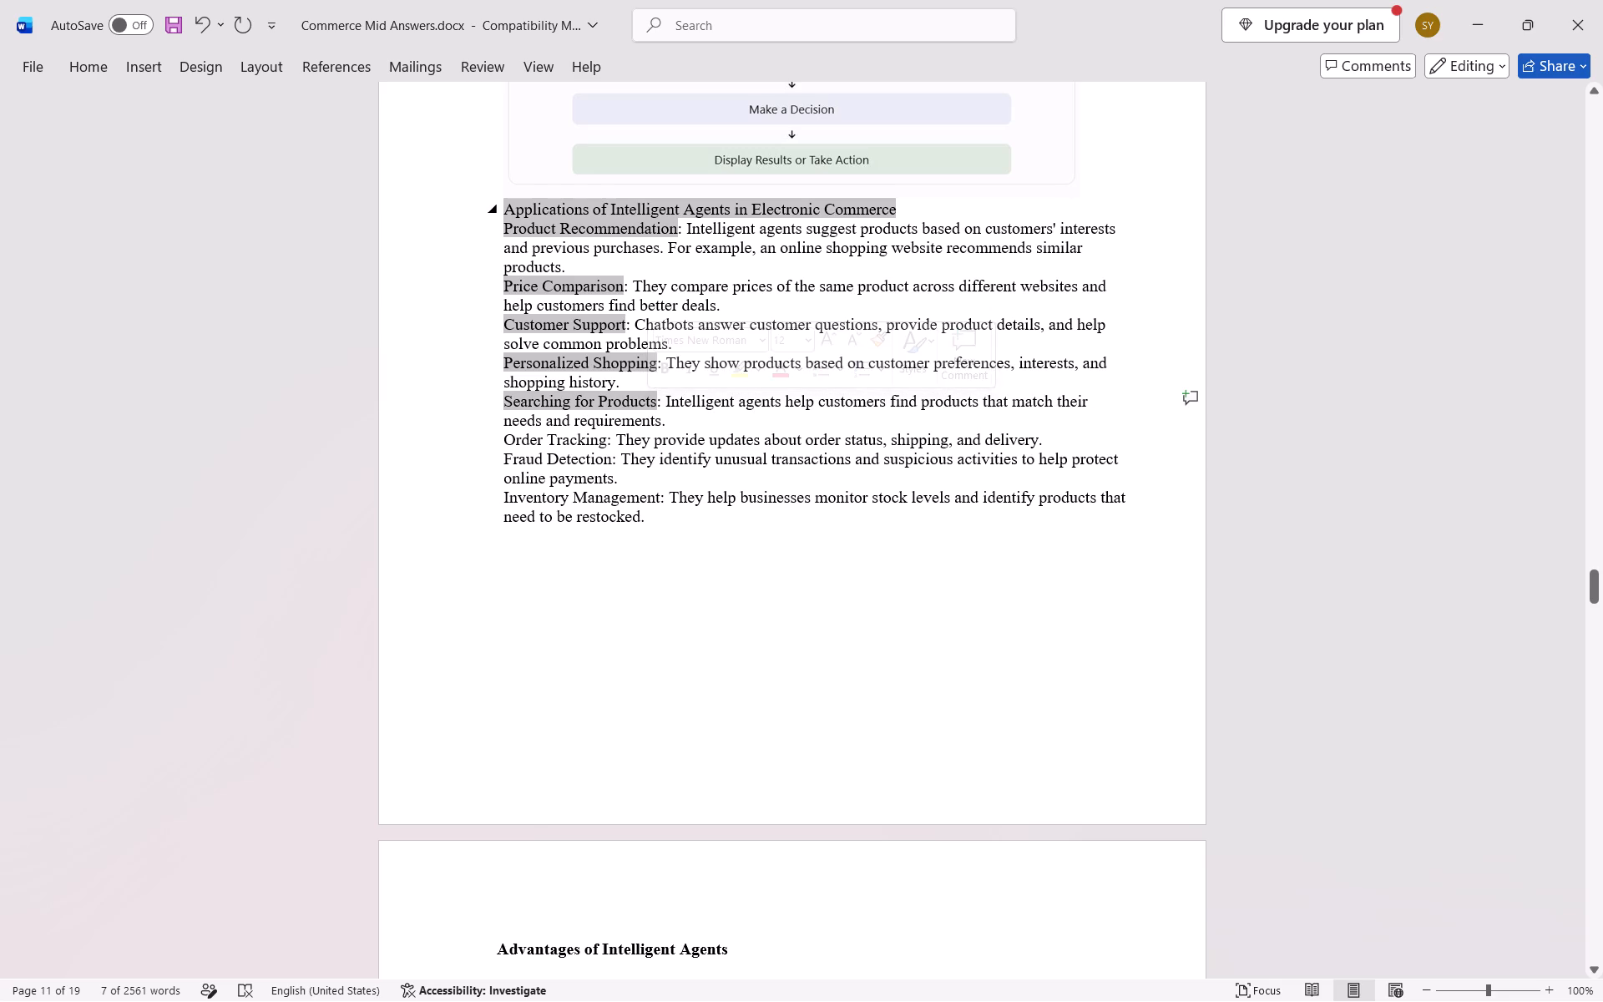
left_click_drag(508, 440, 614, 448, "ctrl")
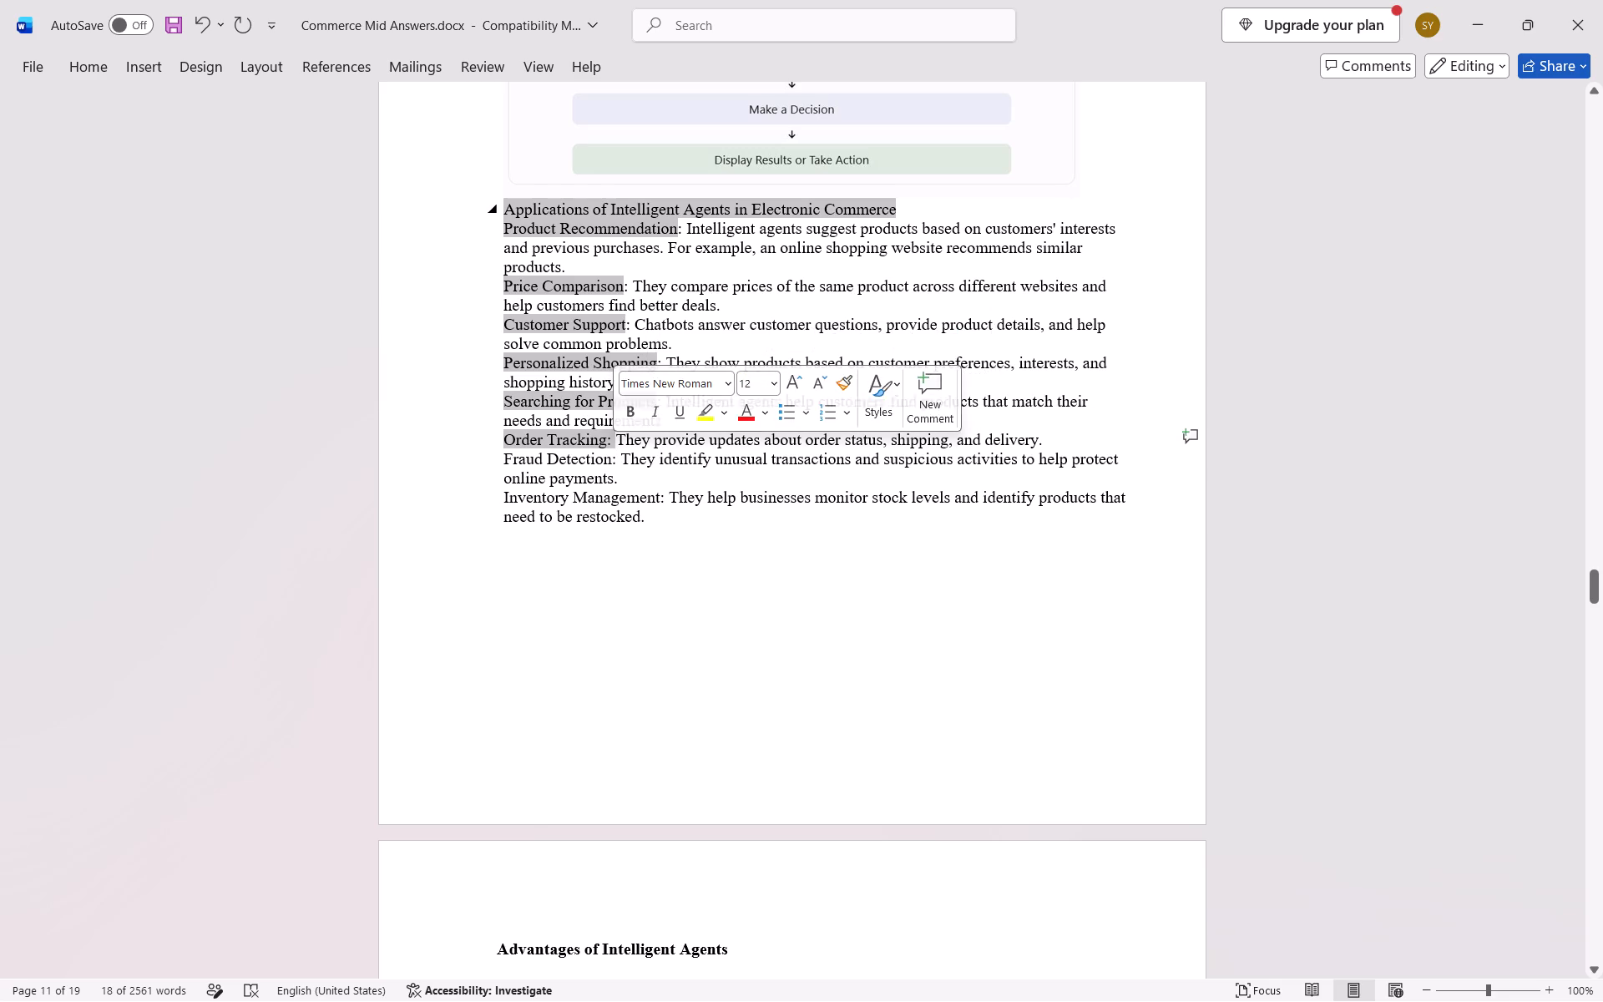
left_click_drag(512, 458, 601, 458, "ctrl")
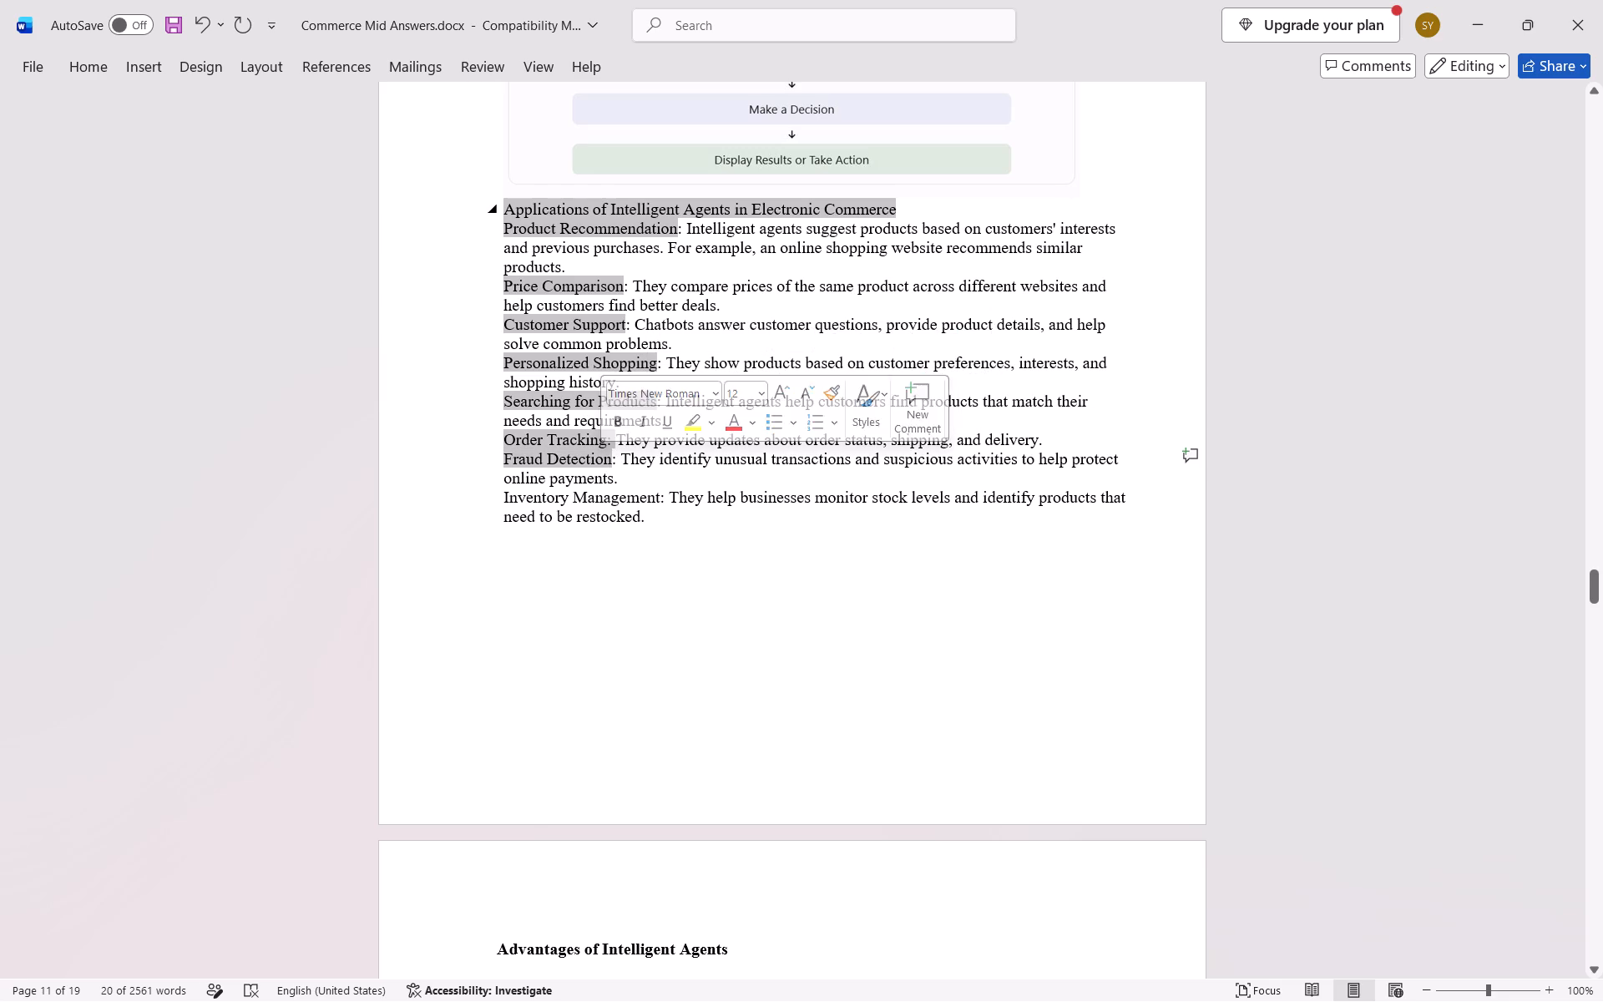
left_click_drag(508, 498, 657, 500, "ctrl")
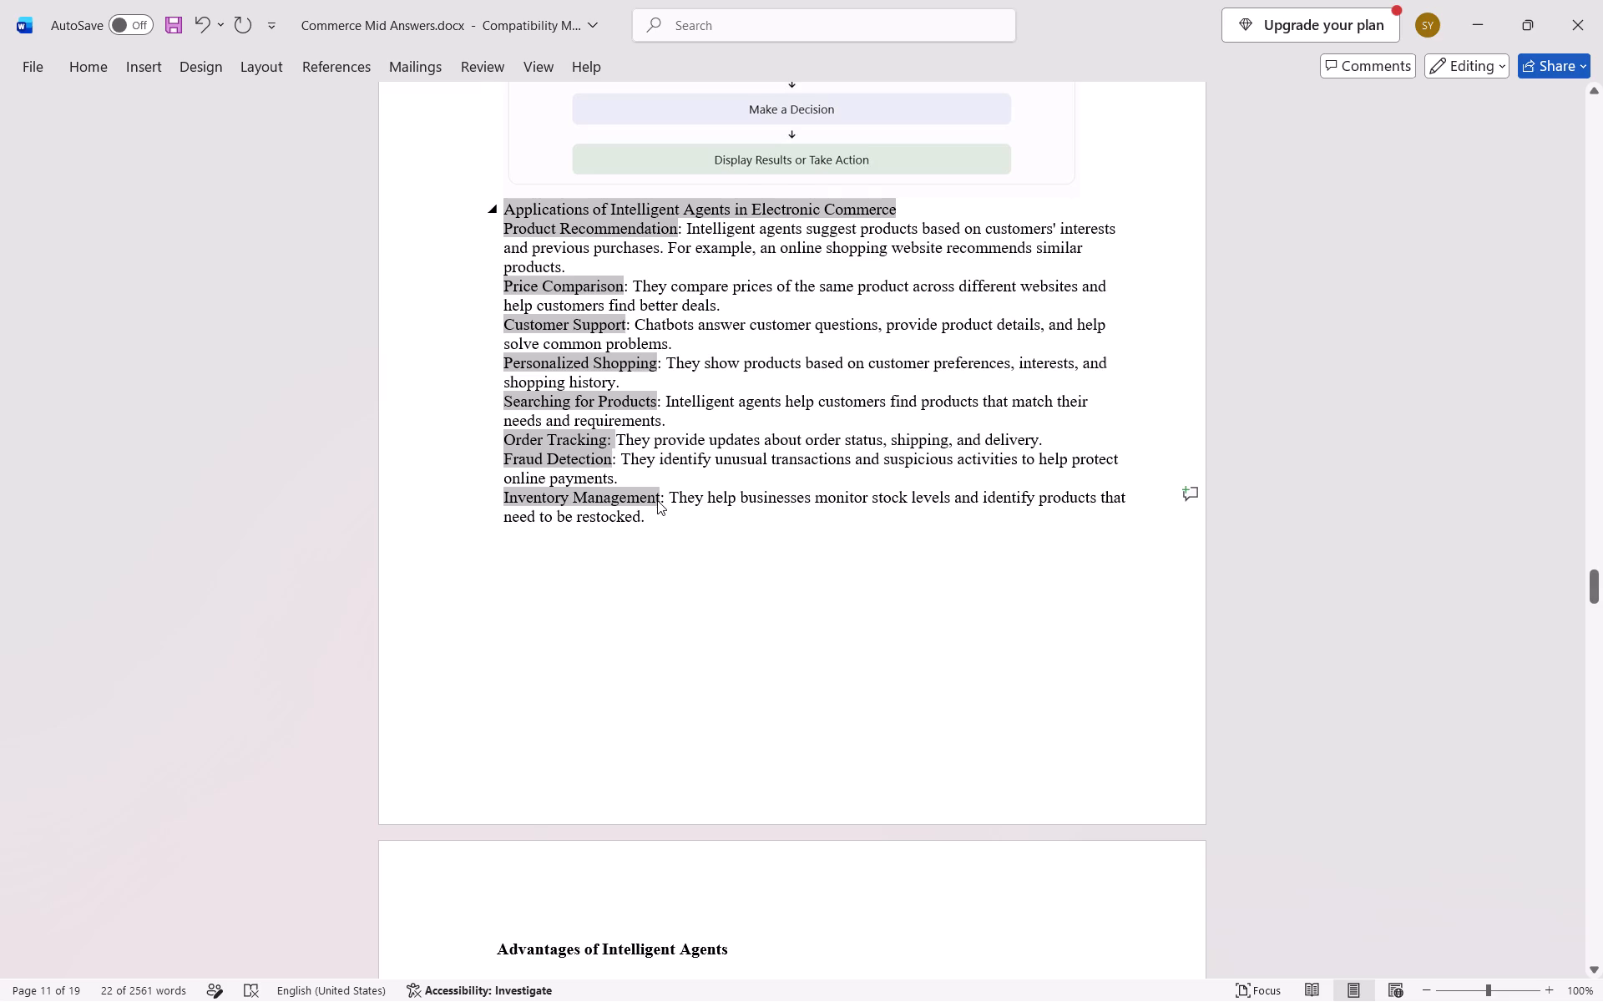
key("ctrl+b")
left_click(718, 487)
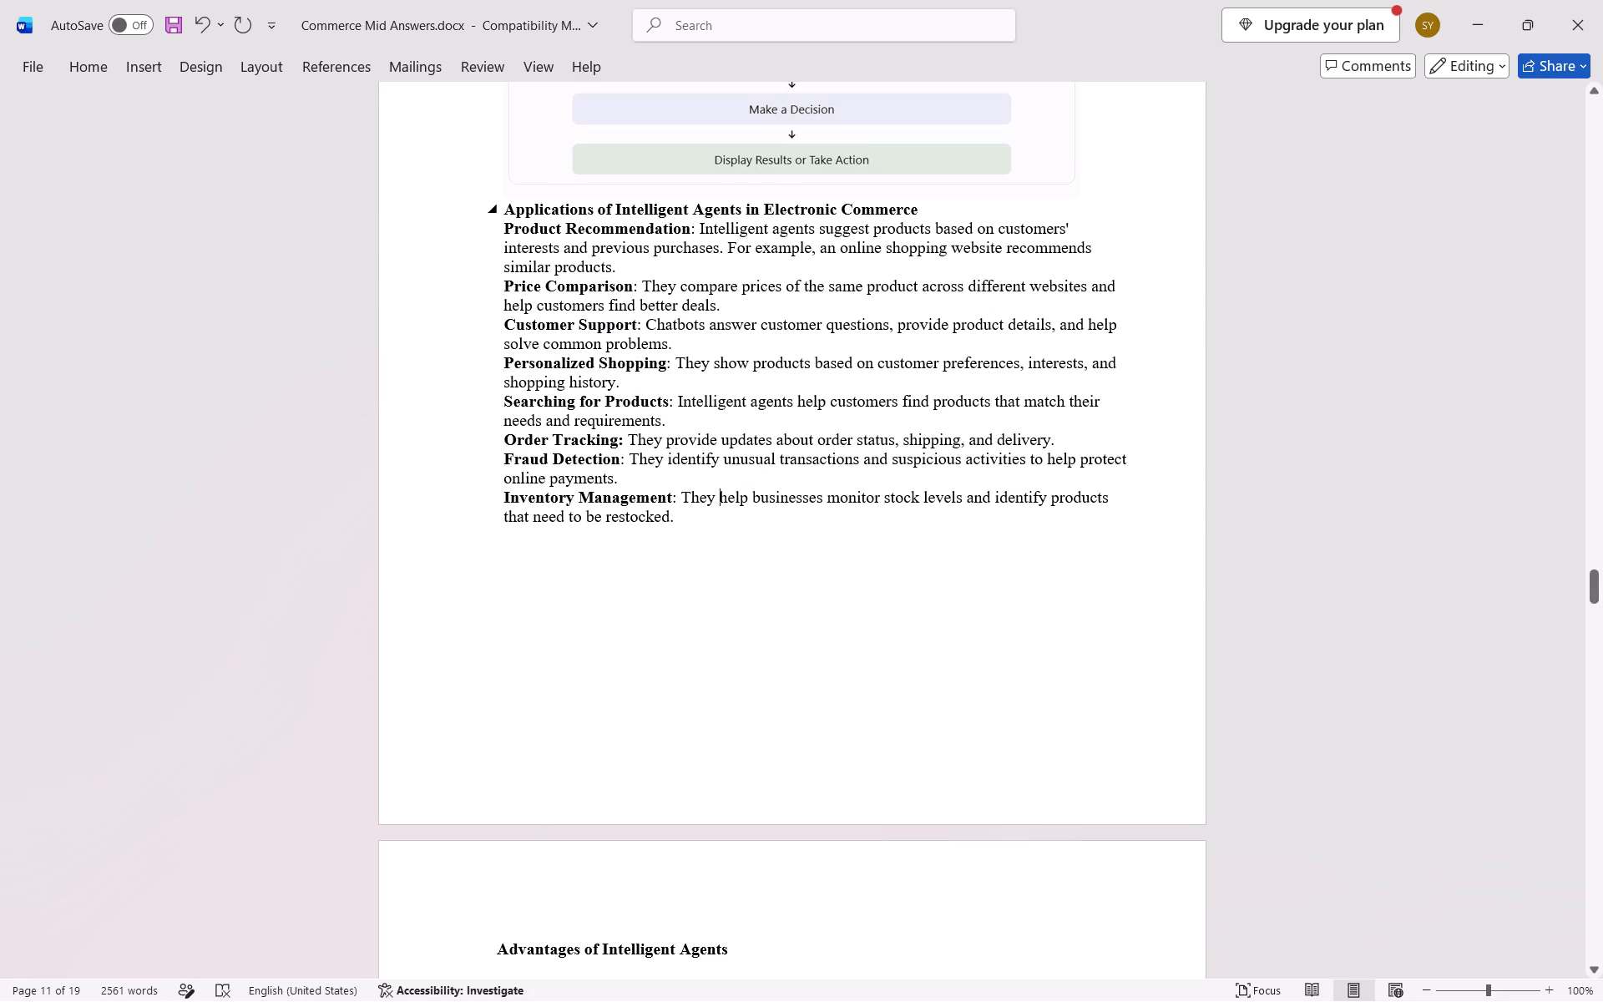
Move the "Advantages of Intelligent Agents" heading and its bullets to a new line below the Inventory Management text.
scroll(746, 527, "down", 1)
left_click(494, 569)
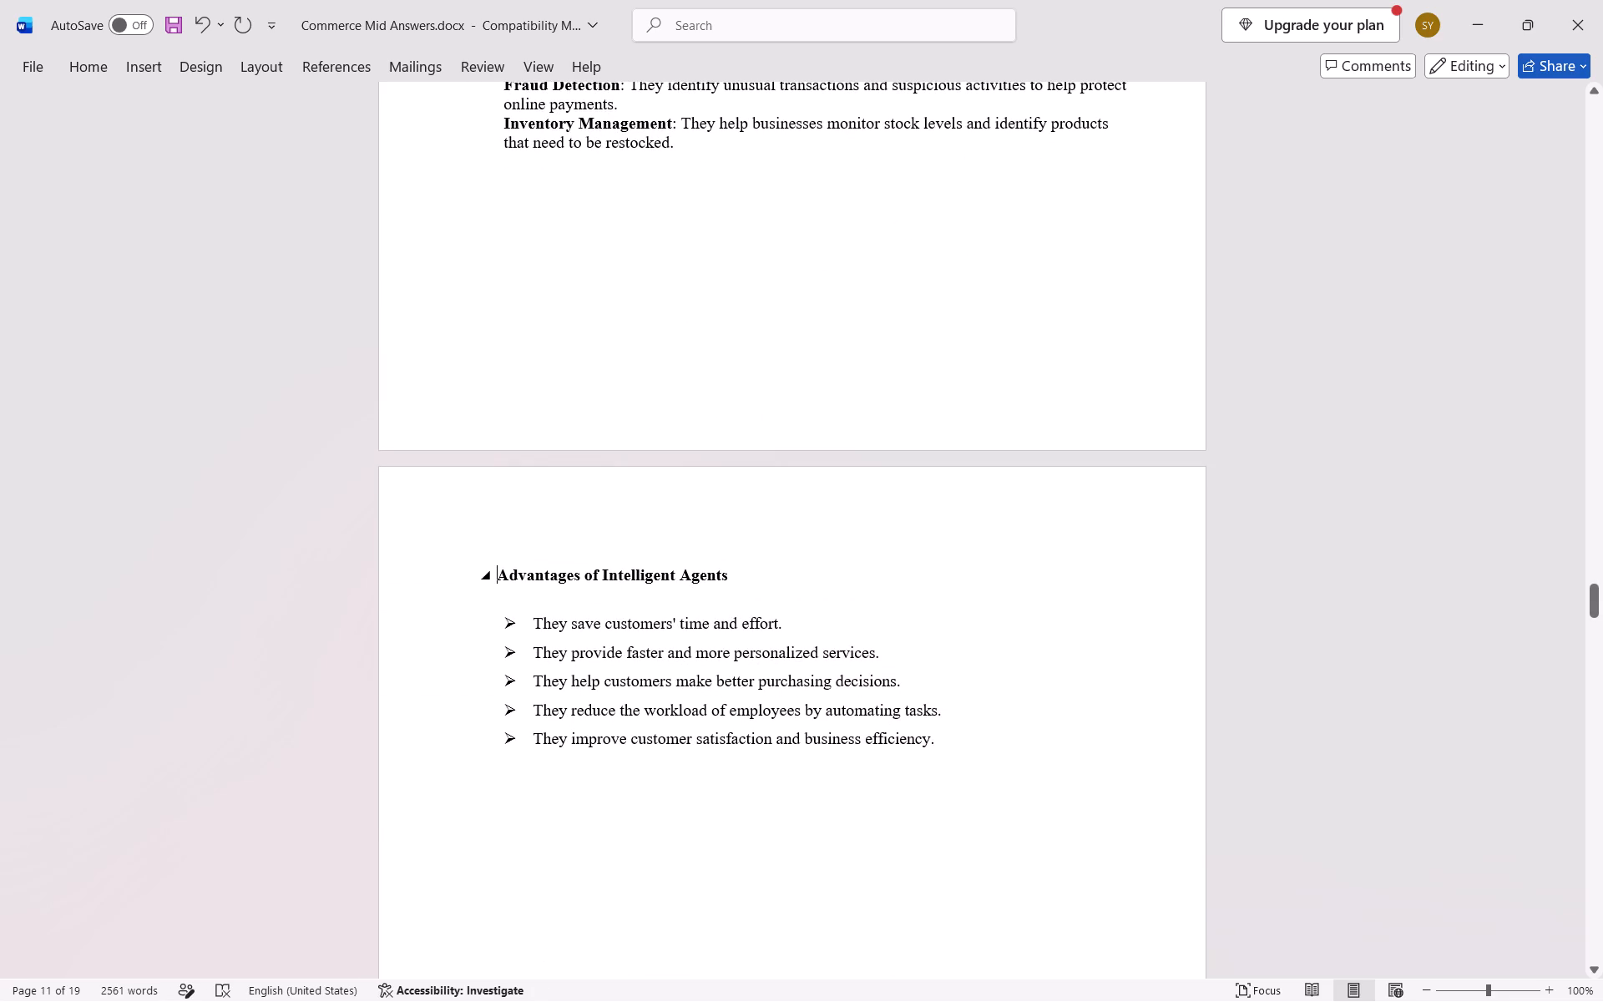
left_click_drag(494, 569, 1050, 726)
key("ctrl+x")
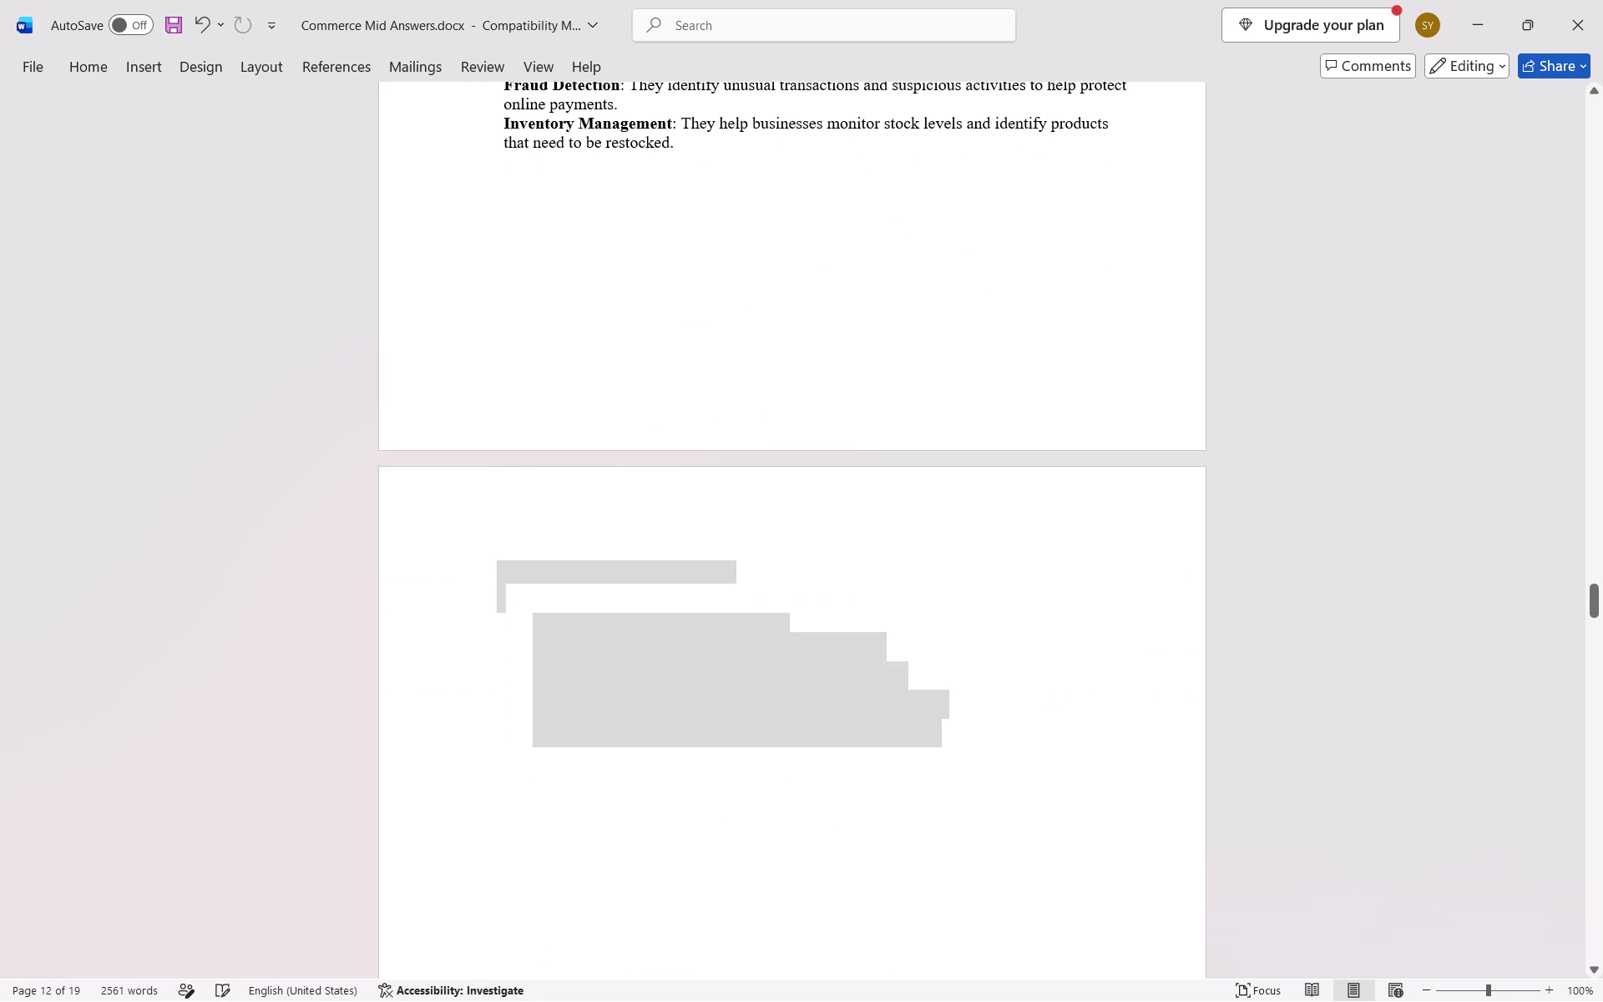
scroll(1050, 726, "down", 2)
scroll(915, 492, "up", 2)
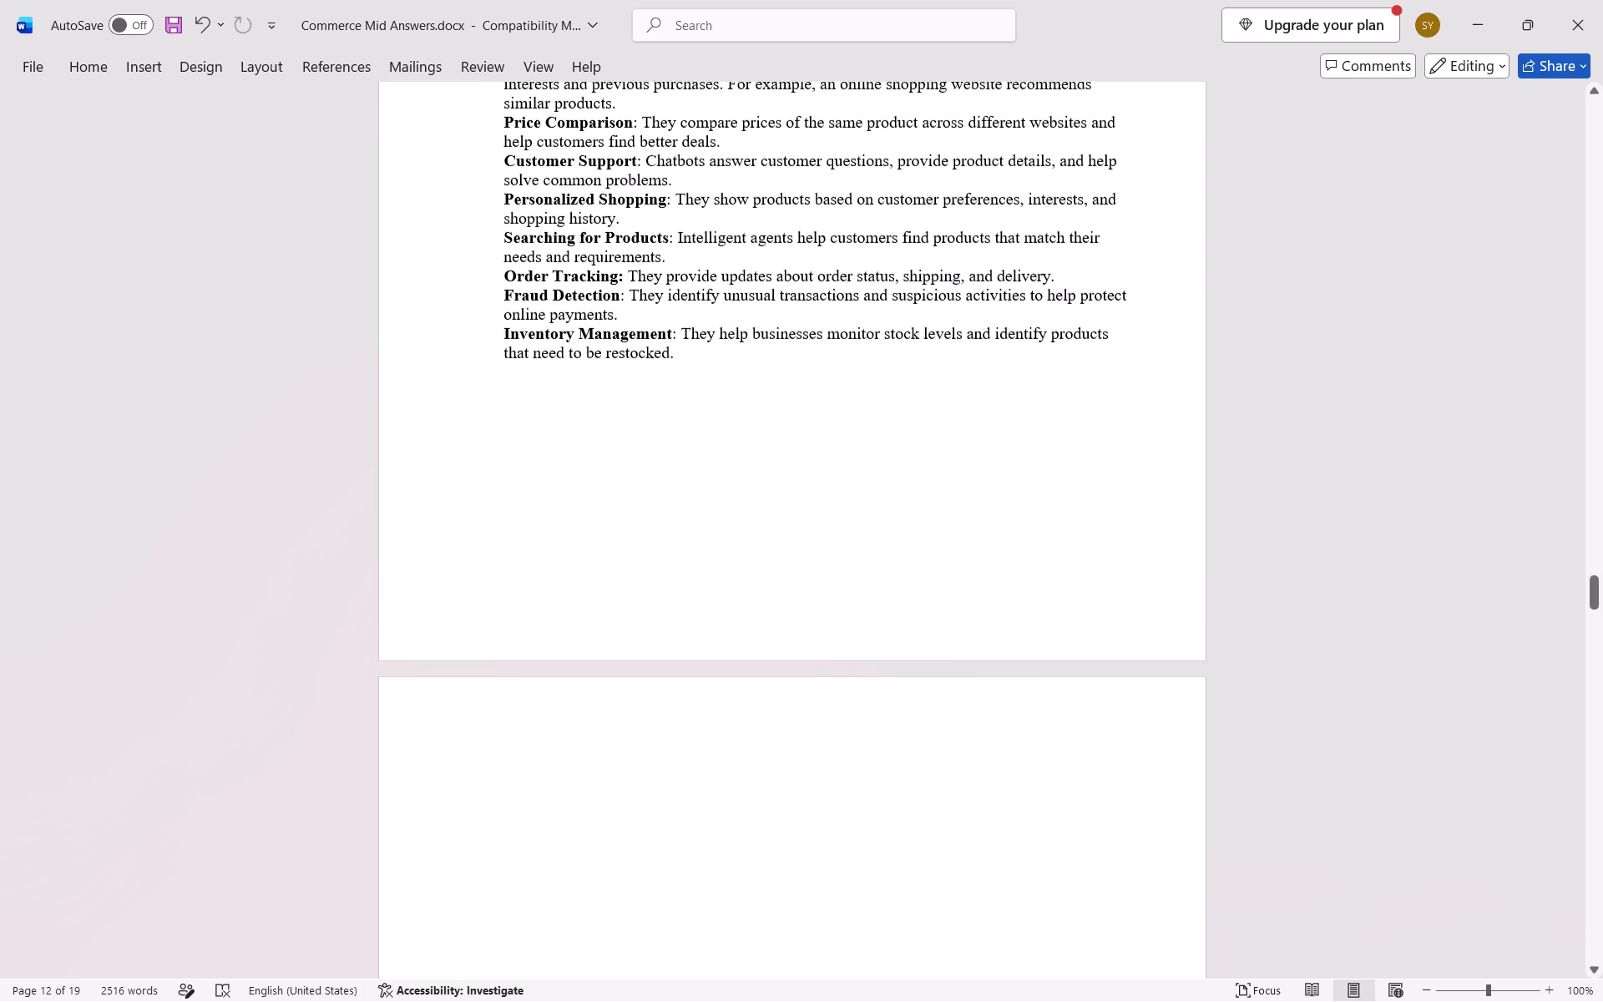
left_click(811, 438)
key("shift+Return")
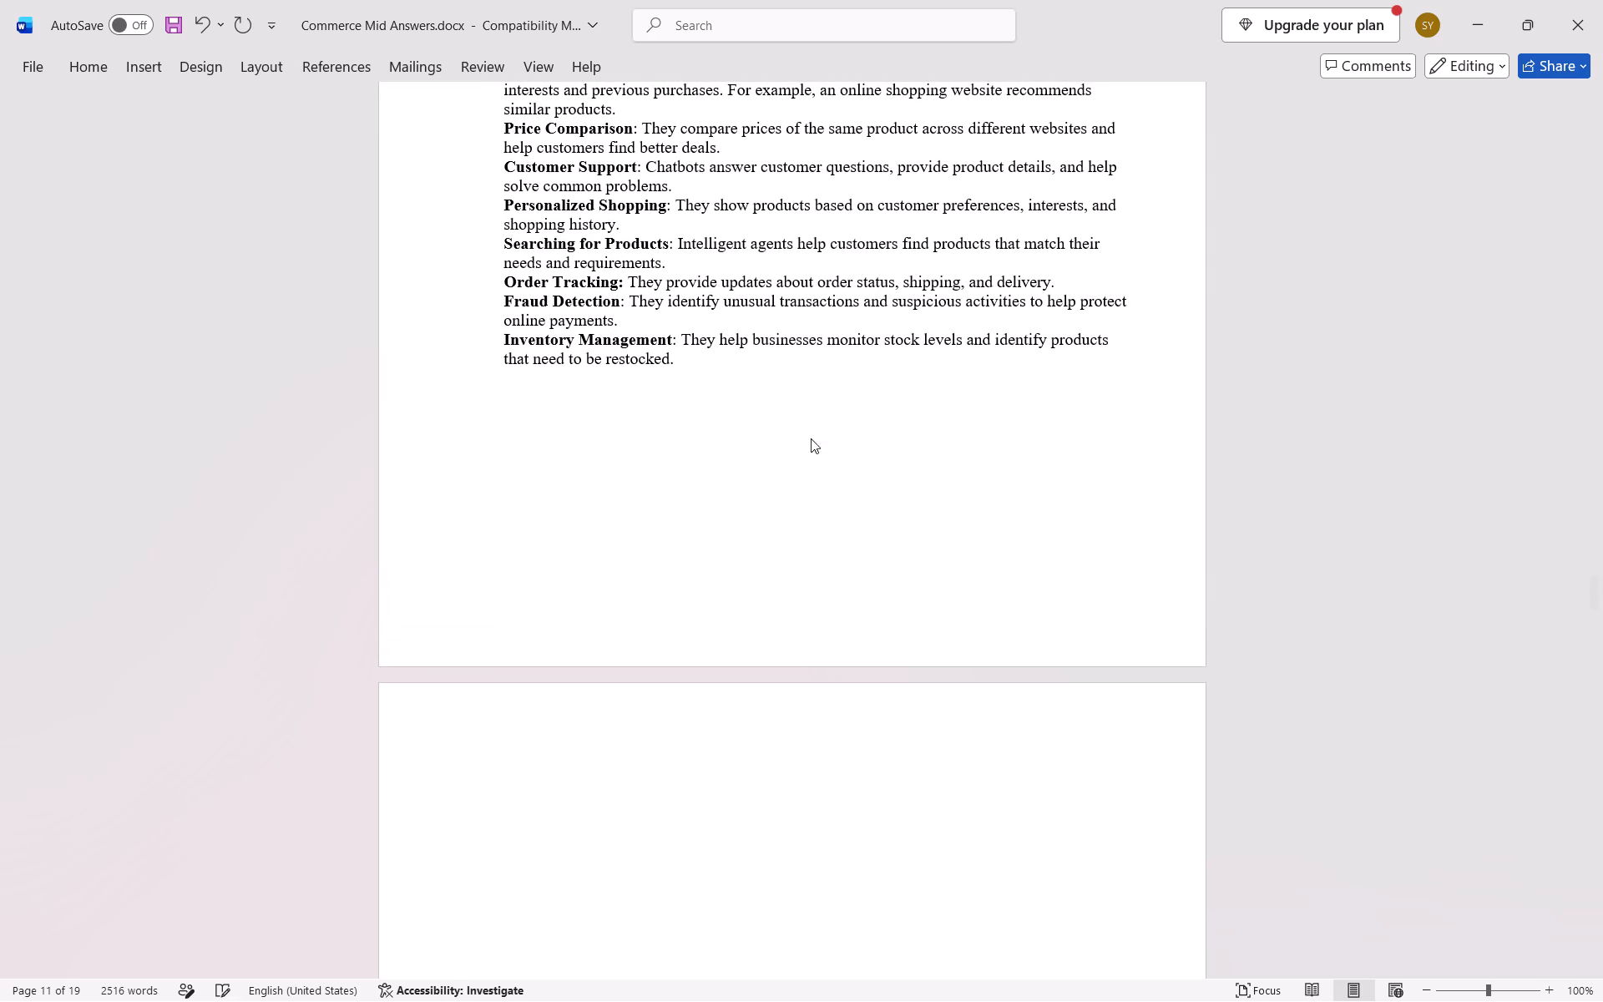
key("ctrl+v")
In question 8, place the "Search Engines" heading on the line directly below the question title, without a gap.
scroll(811, 438, "down", 2)
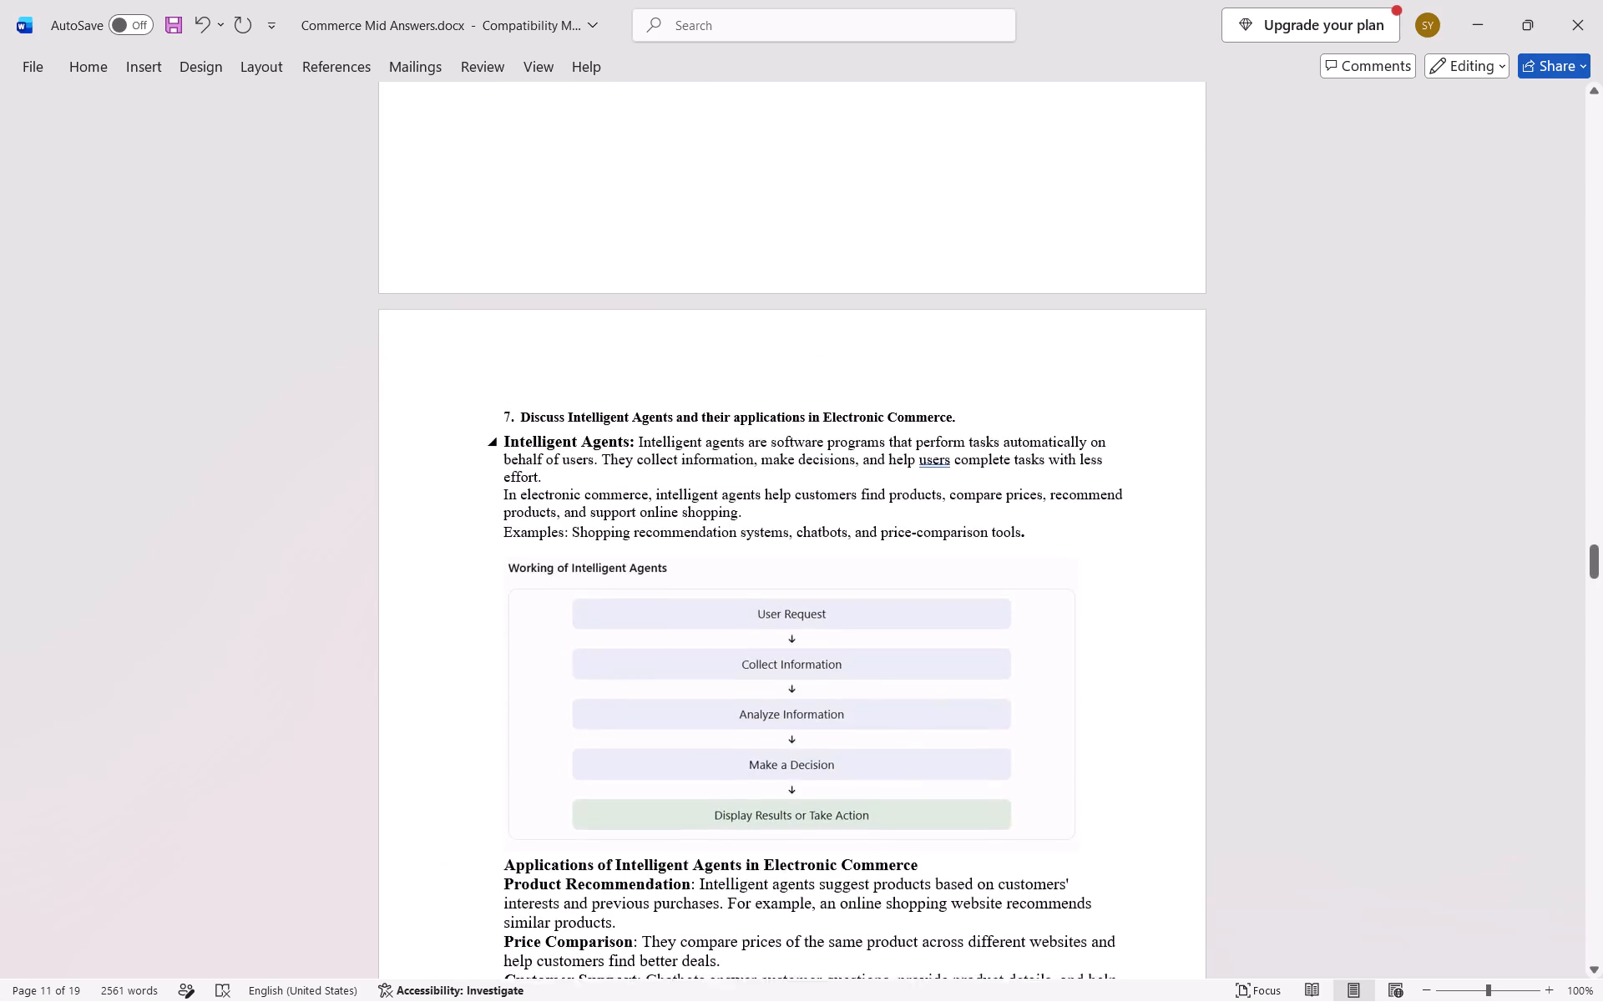
scroll(811, 438, "down", 5)
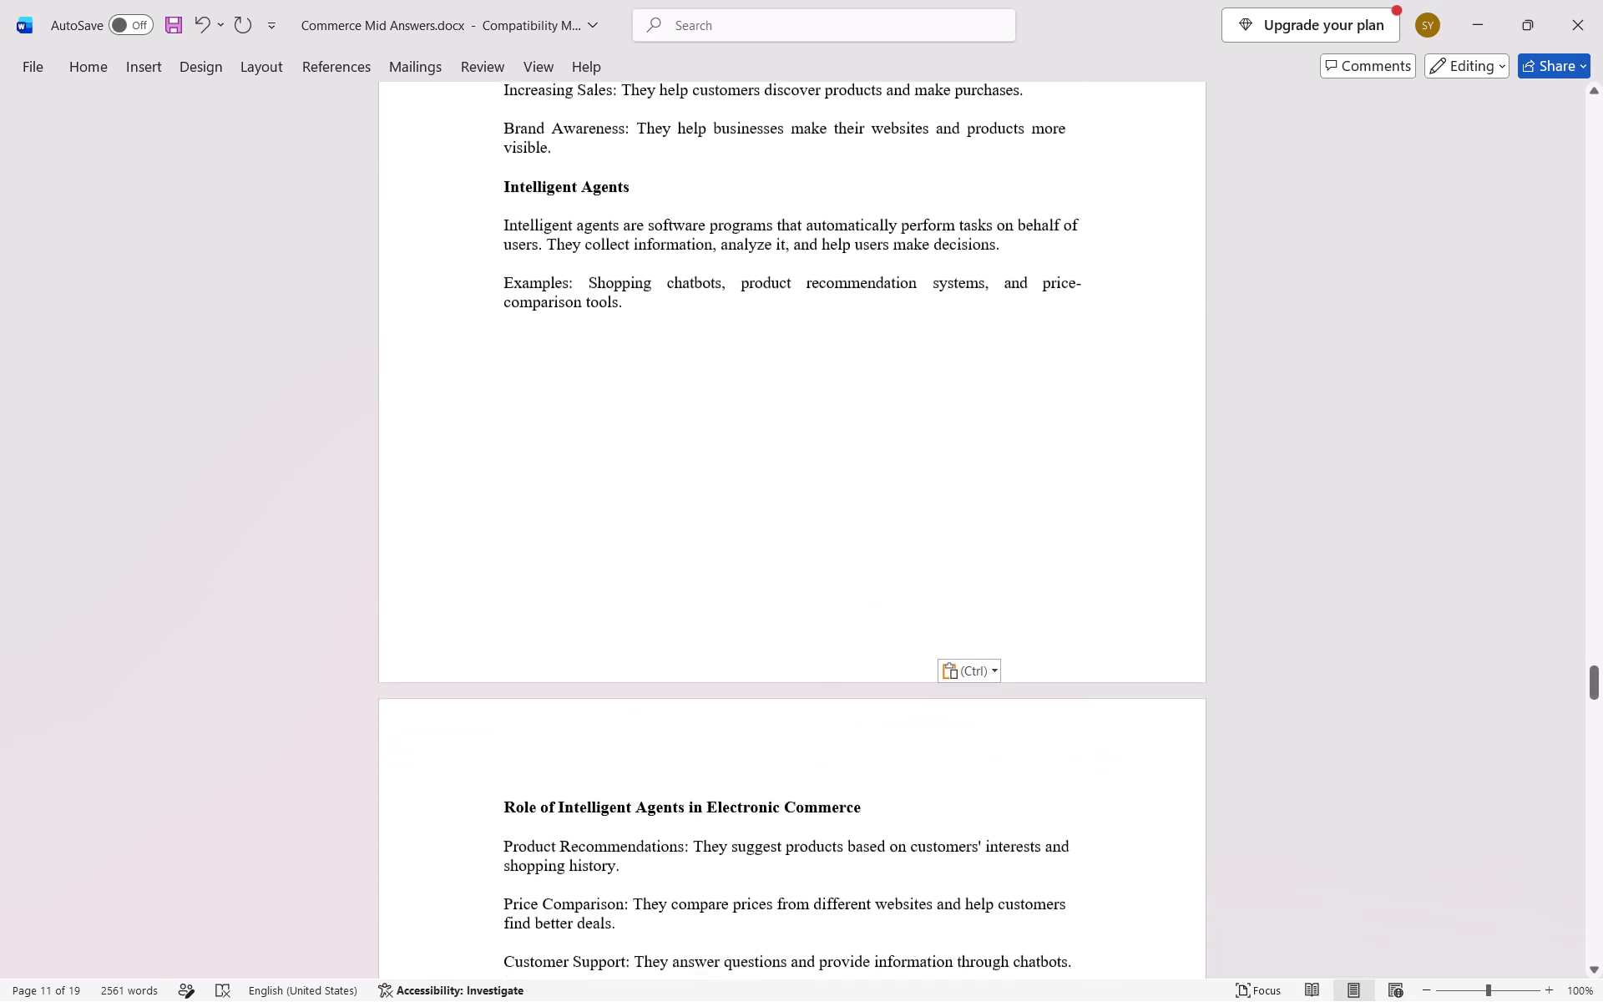
scroll(811, 438, "up", 2)
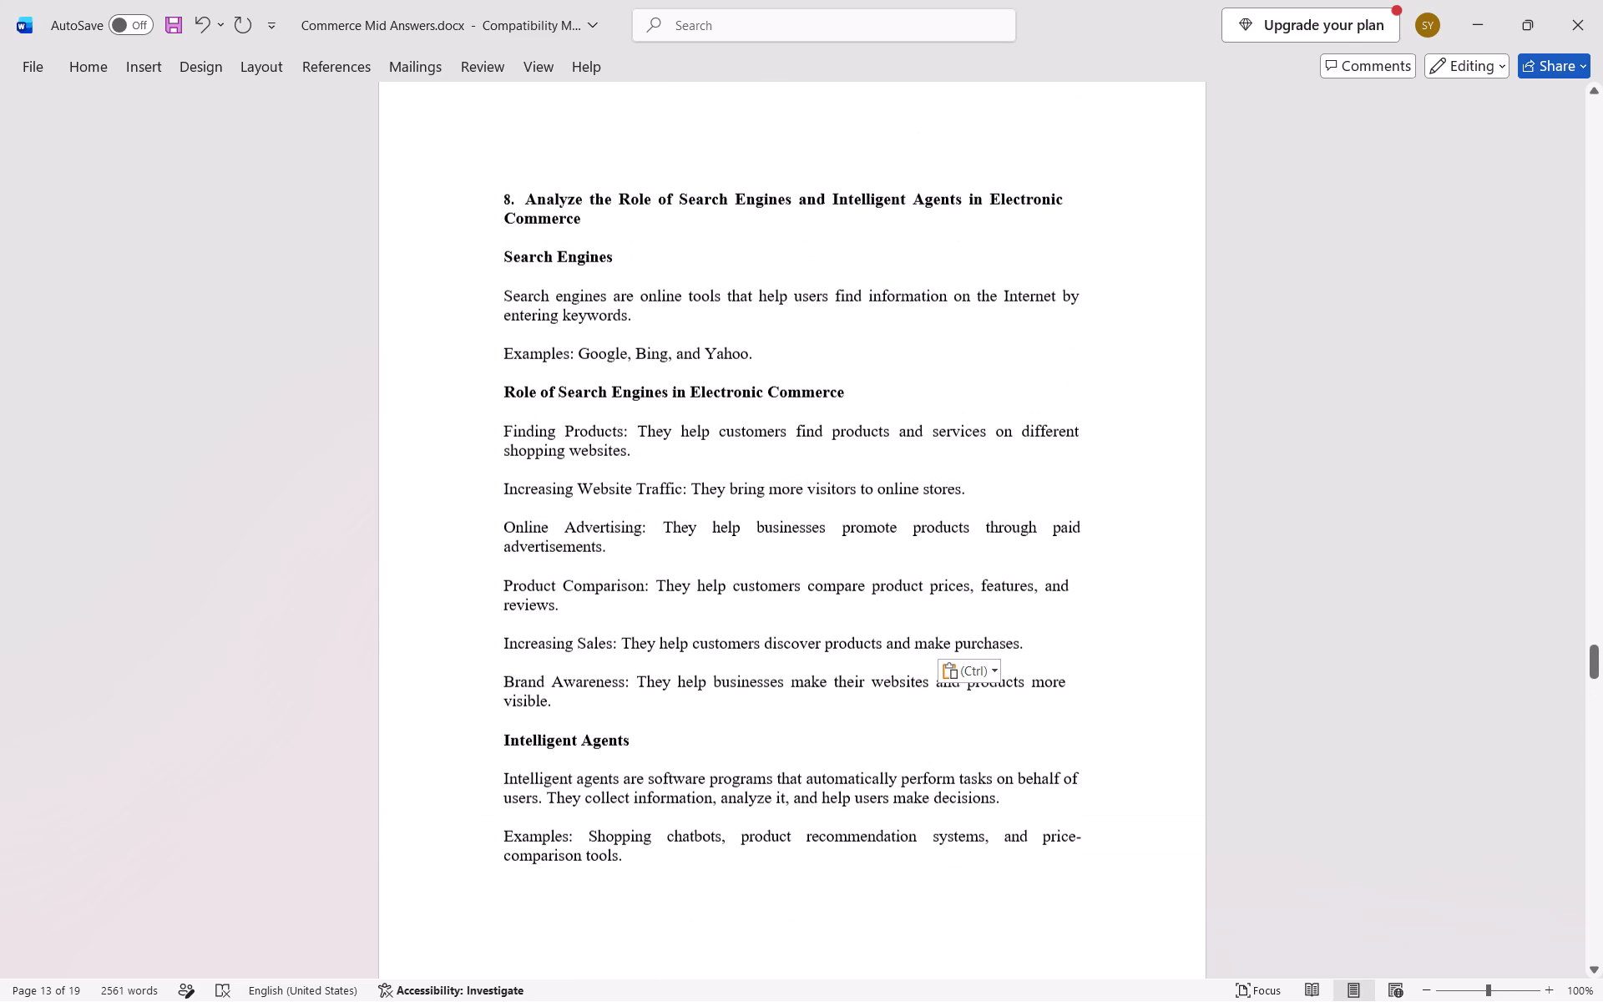
left_click(498, 258)
key("BackSpace")
key("BackSpace")
key("BackSpace")
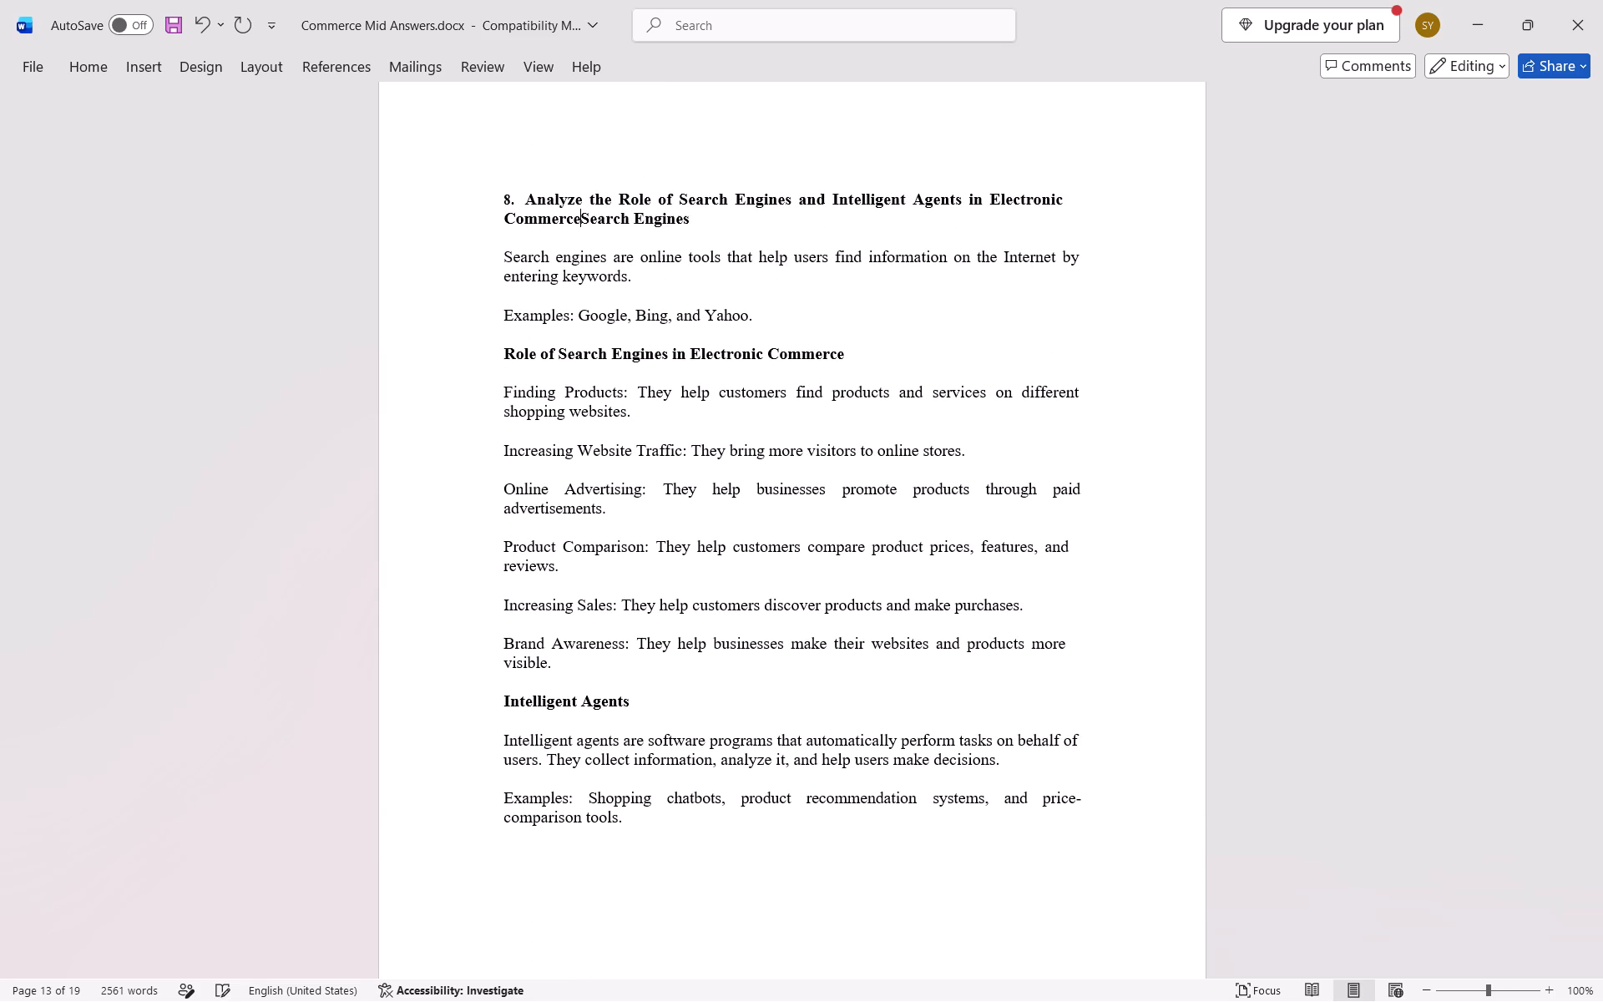
key("shift+Return")
Join the search engines definition to the "Search Engines" heading on one line, separated by a colon.
key("Down")
key("Down")
key("BackSpace")
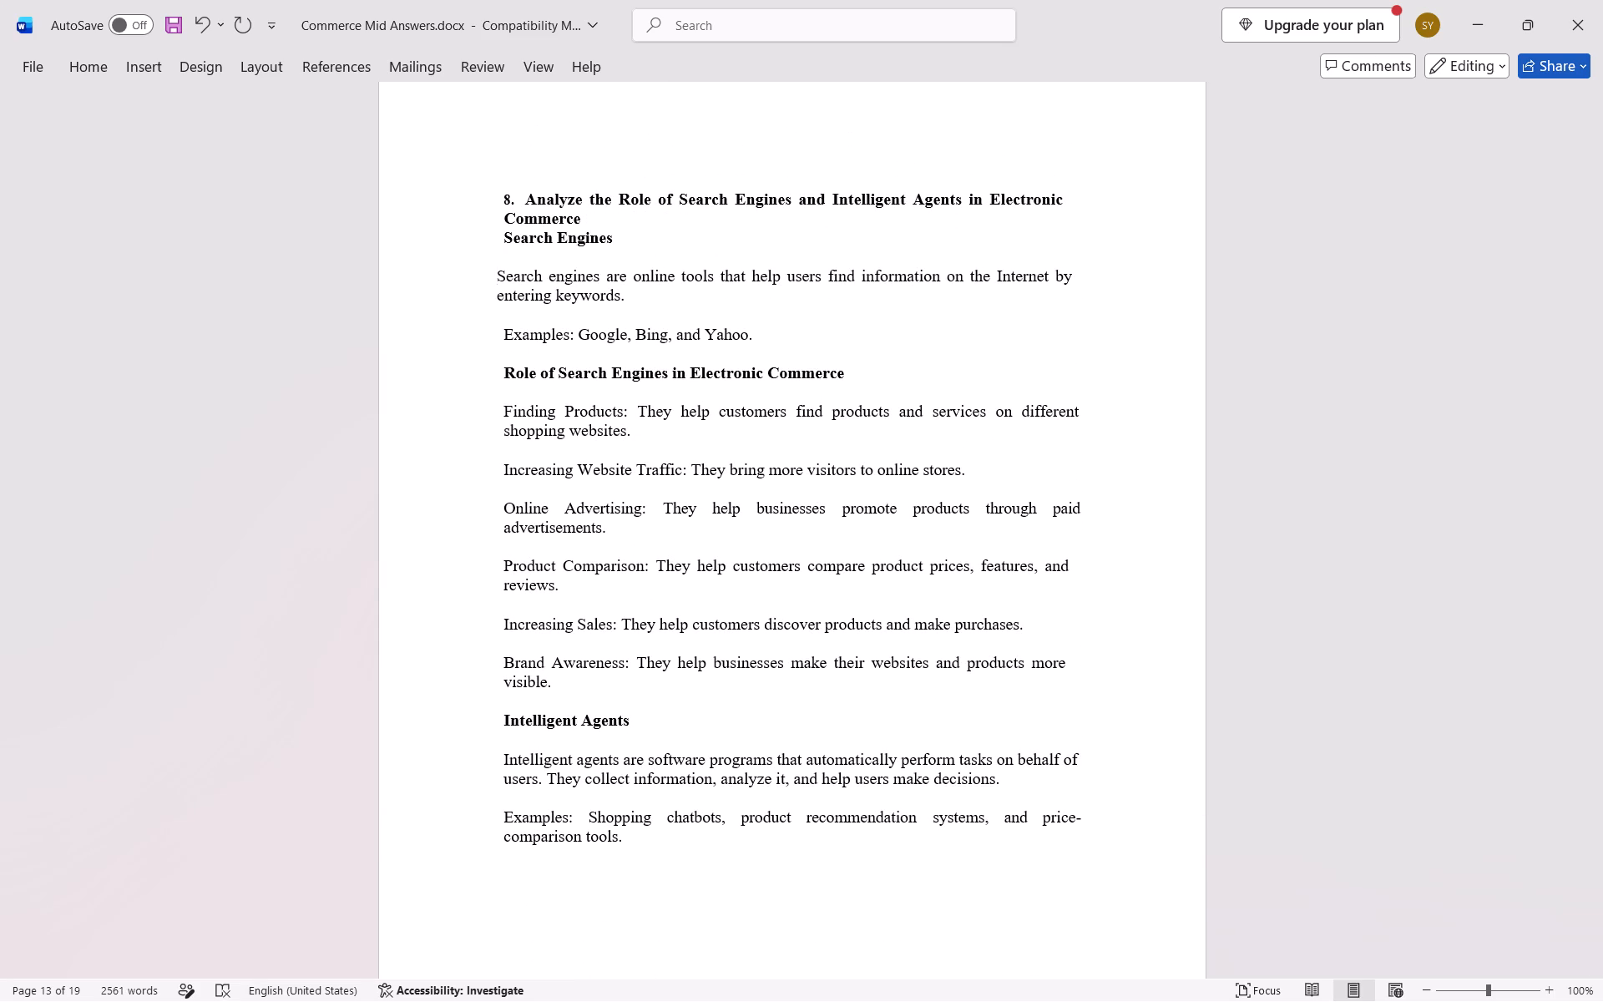
key("BackSpace")
key("BackSpace")
type(":")
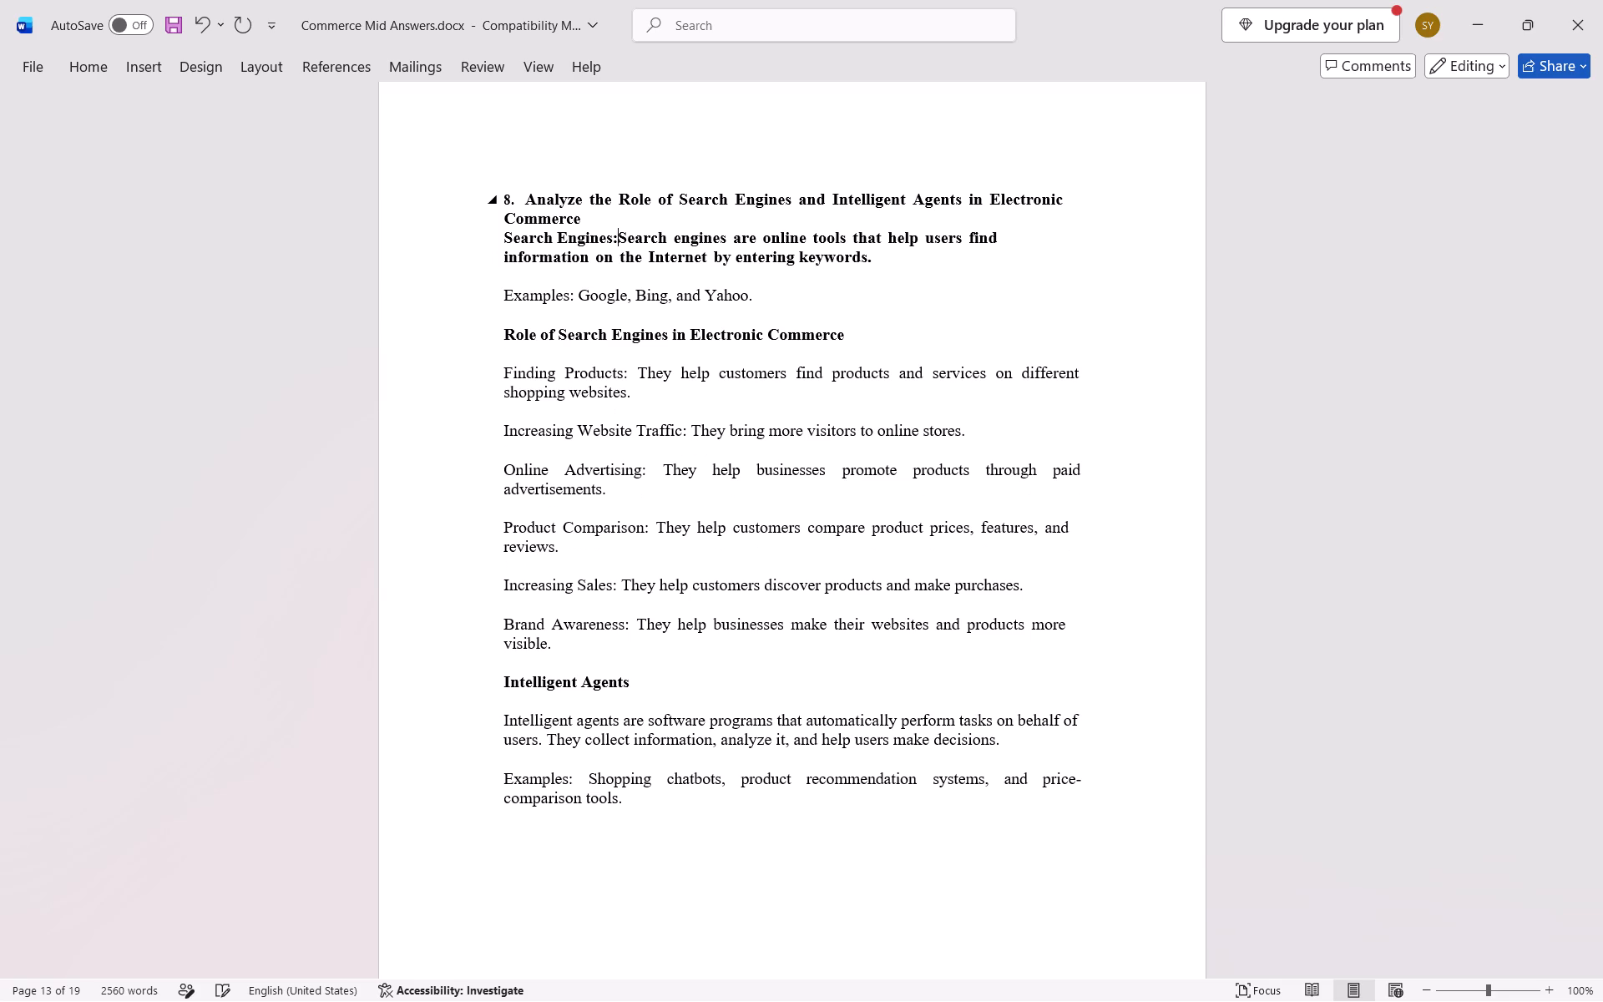
Add a space after the "Search Engines:" colon and remove the bold from the search engines definition.
key("space")
left_click_drag(619, 230, 861, 268)
key("ctrl+b")
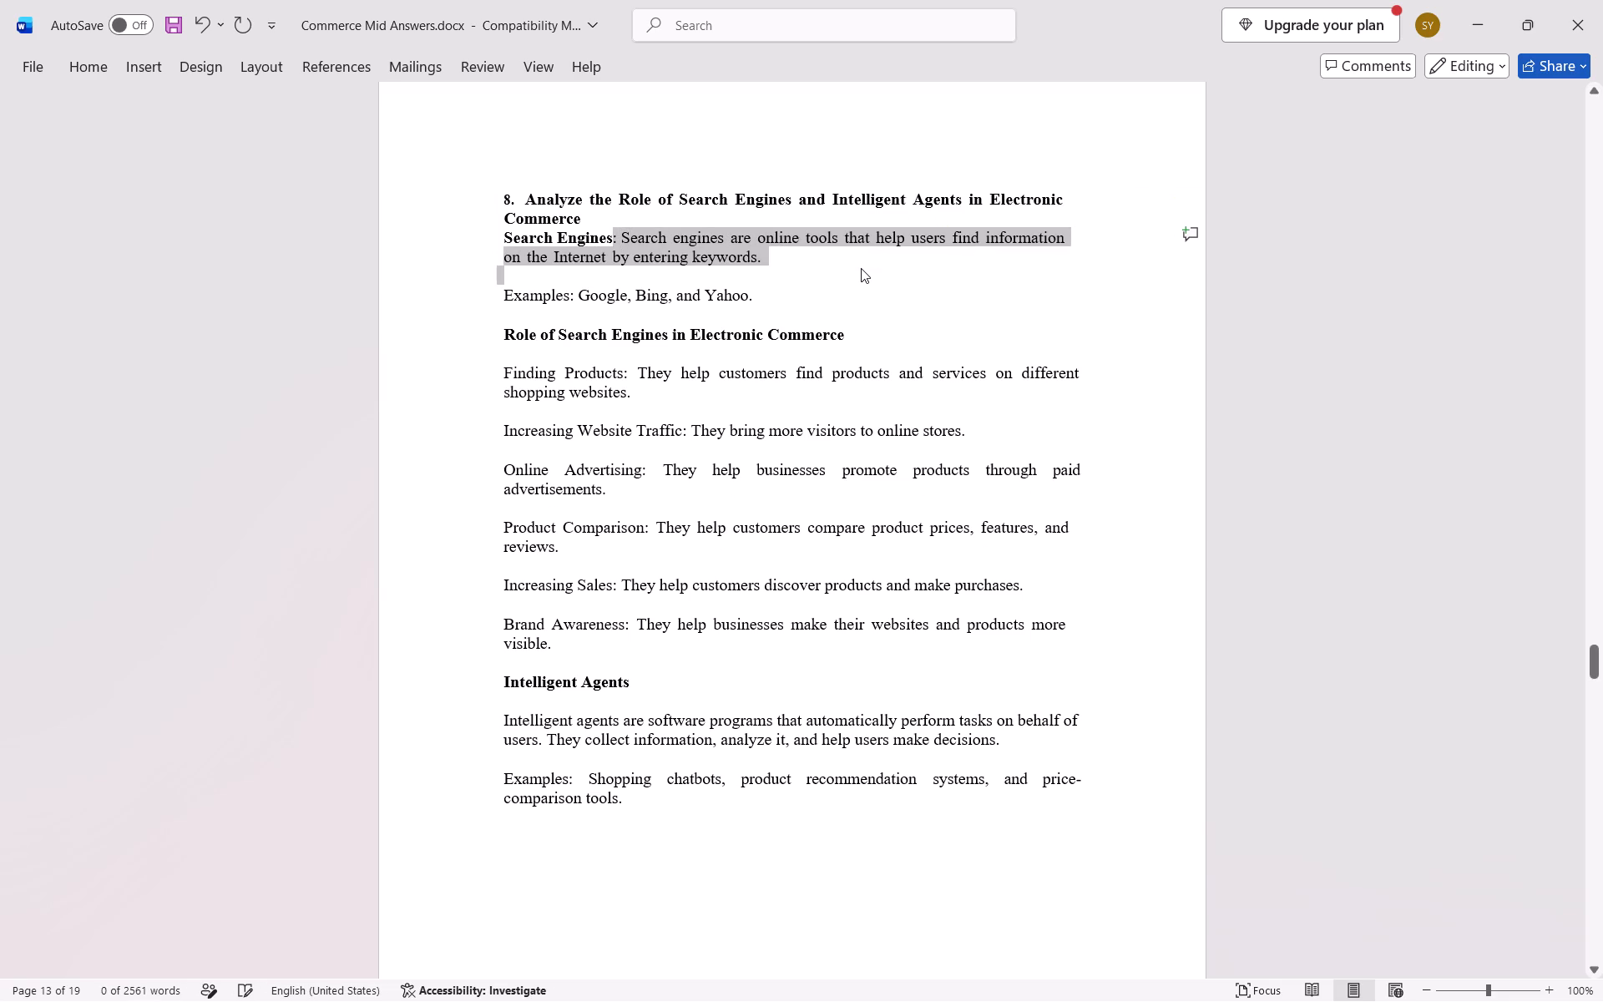
Place the Google, Bing, and Yahoo examples line directly below the search engines definition and remove its bold formatting.
left_click(861, 268)
key("Down")
key("BackSpace")
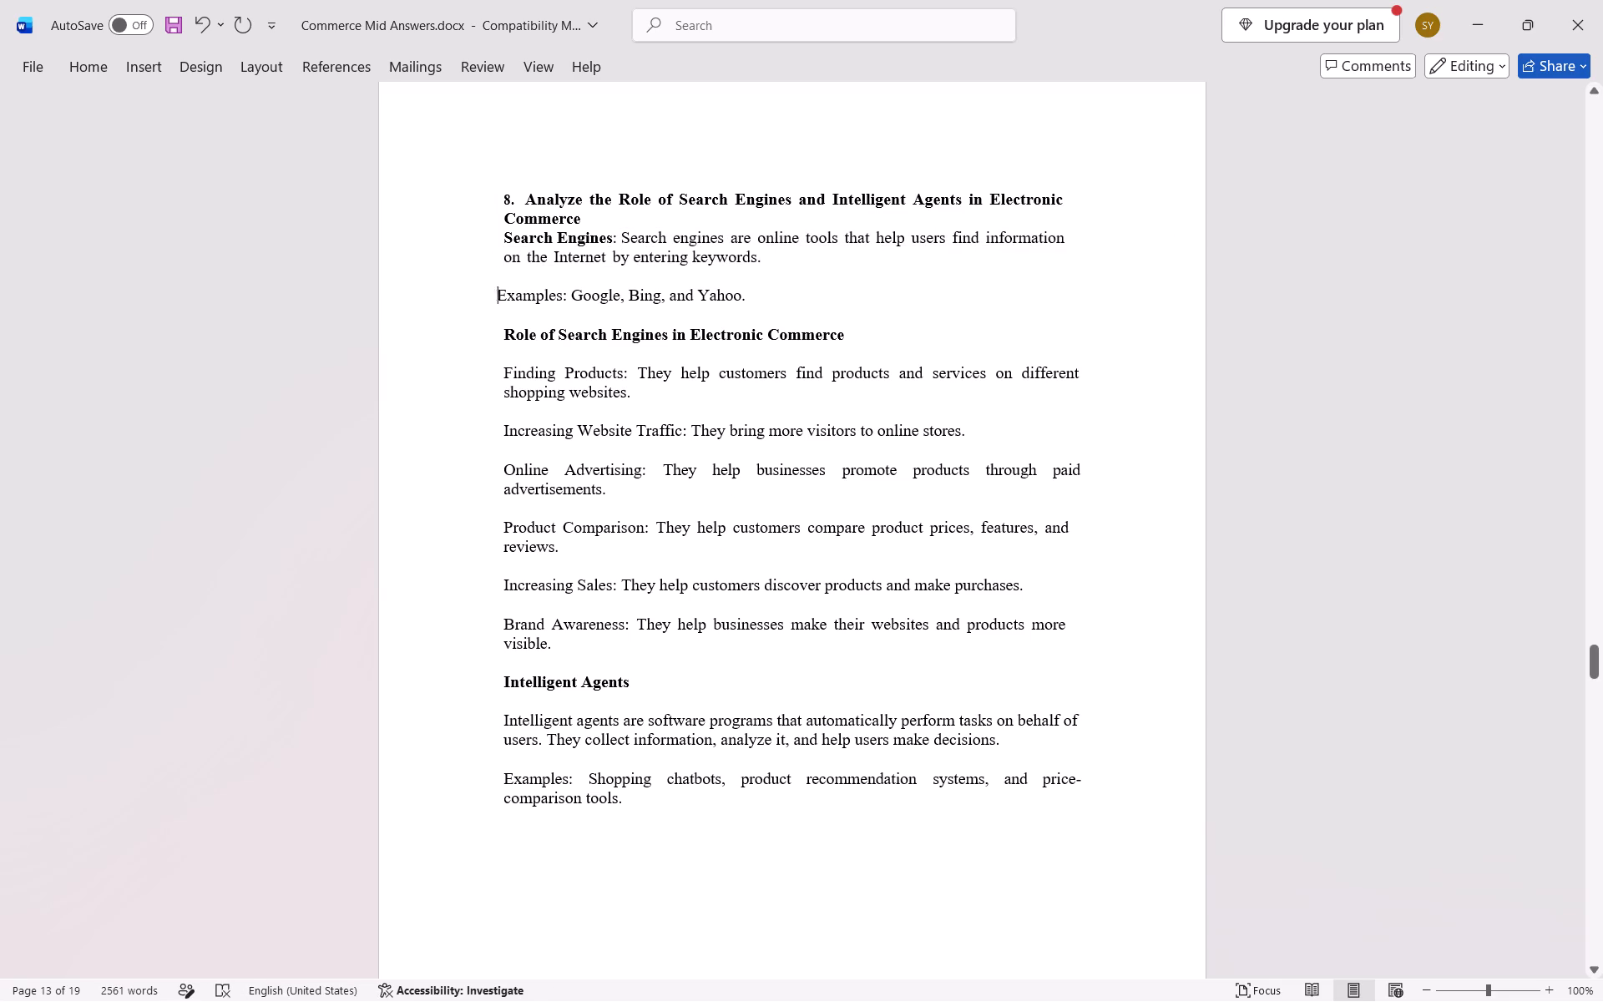
key("BackSpace")
key("BackSpace")
key("shift+Return")
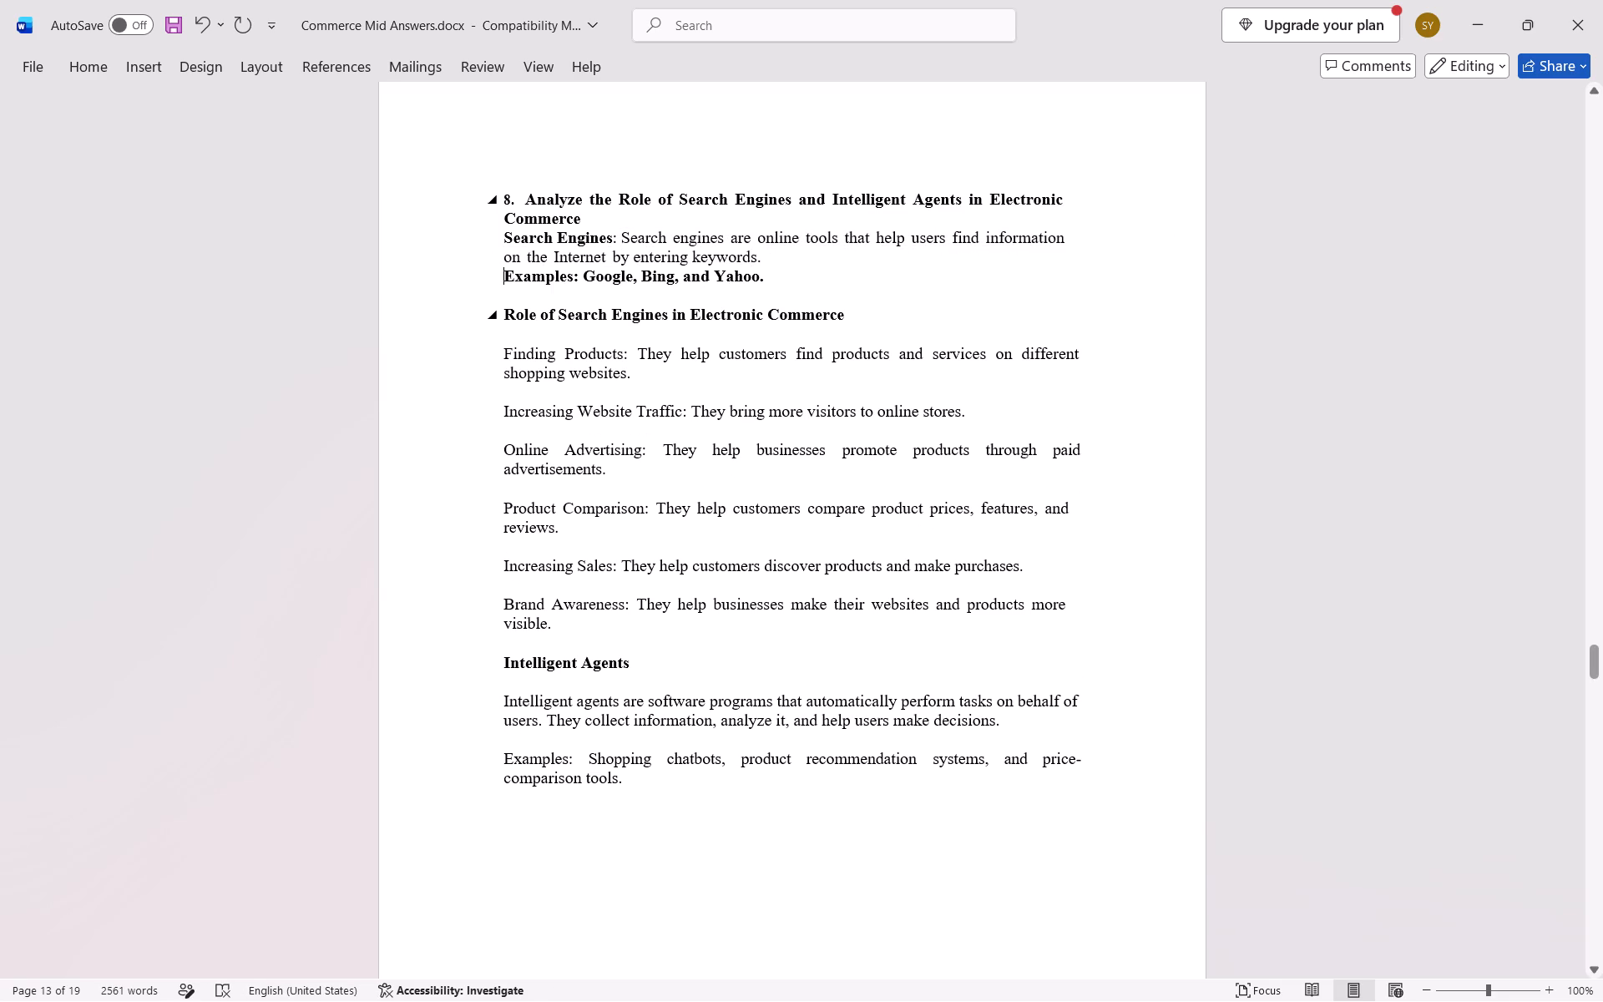
left_click_drag(500, 278, 745, 283)
key("ctrl+b")
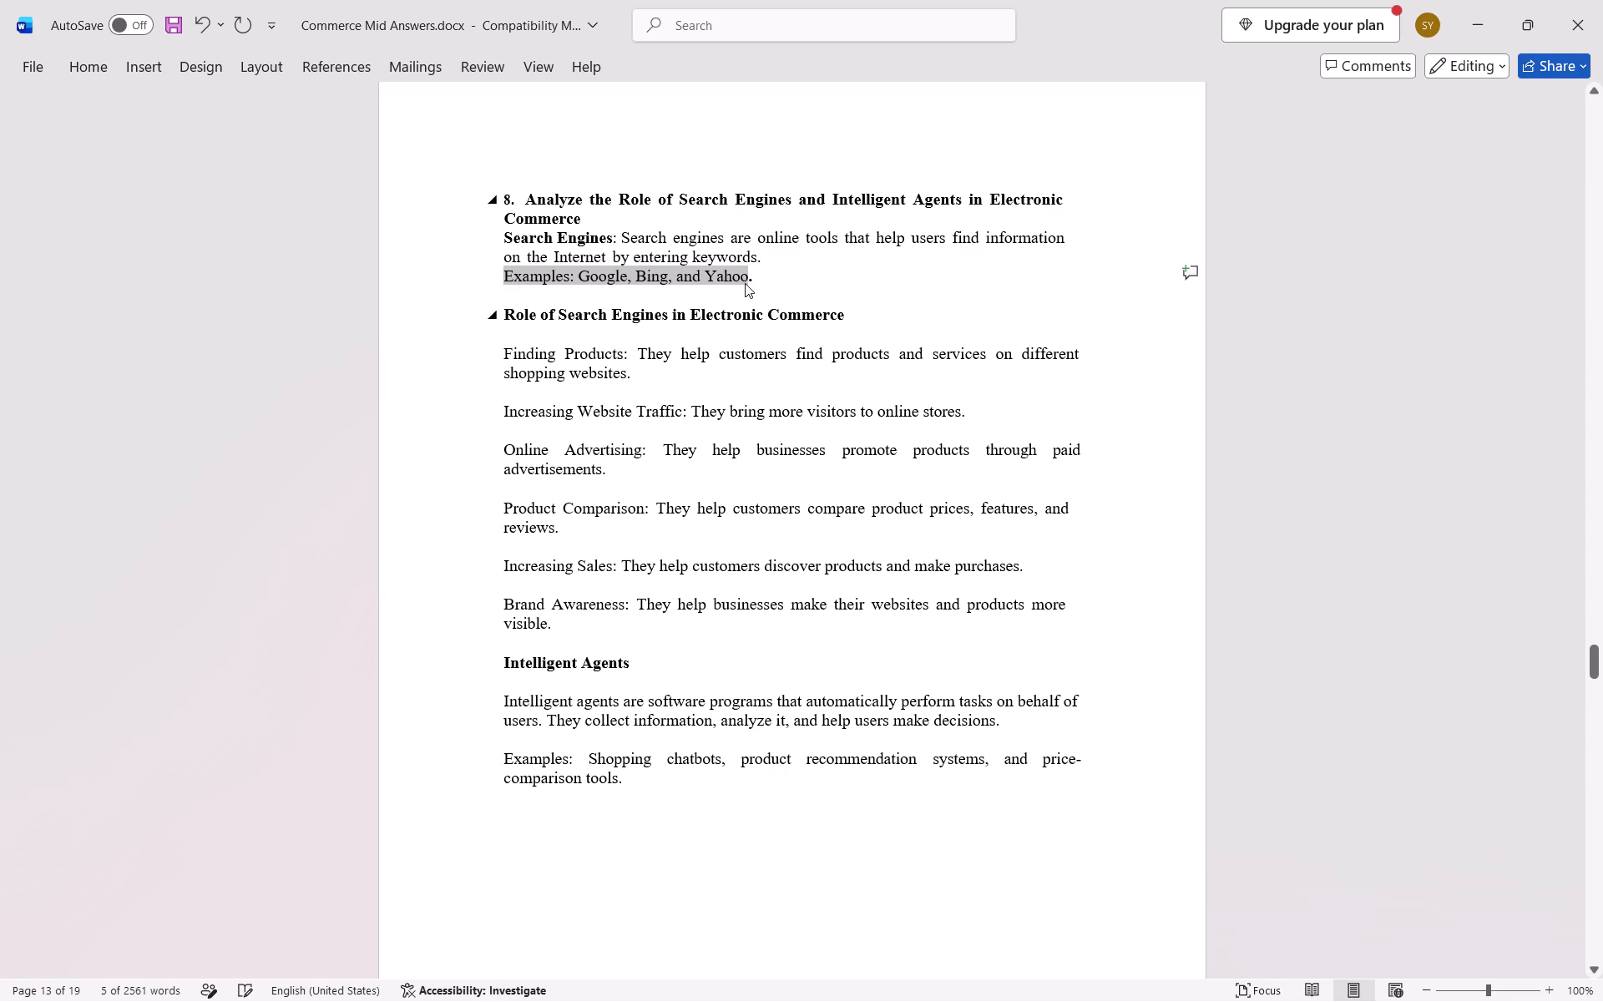
left_click(745, 283)
Place the "Role of Search Engines in Electronic Commerce" heading directly below the examples line, without a gap.
left_click(513, 318)
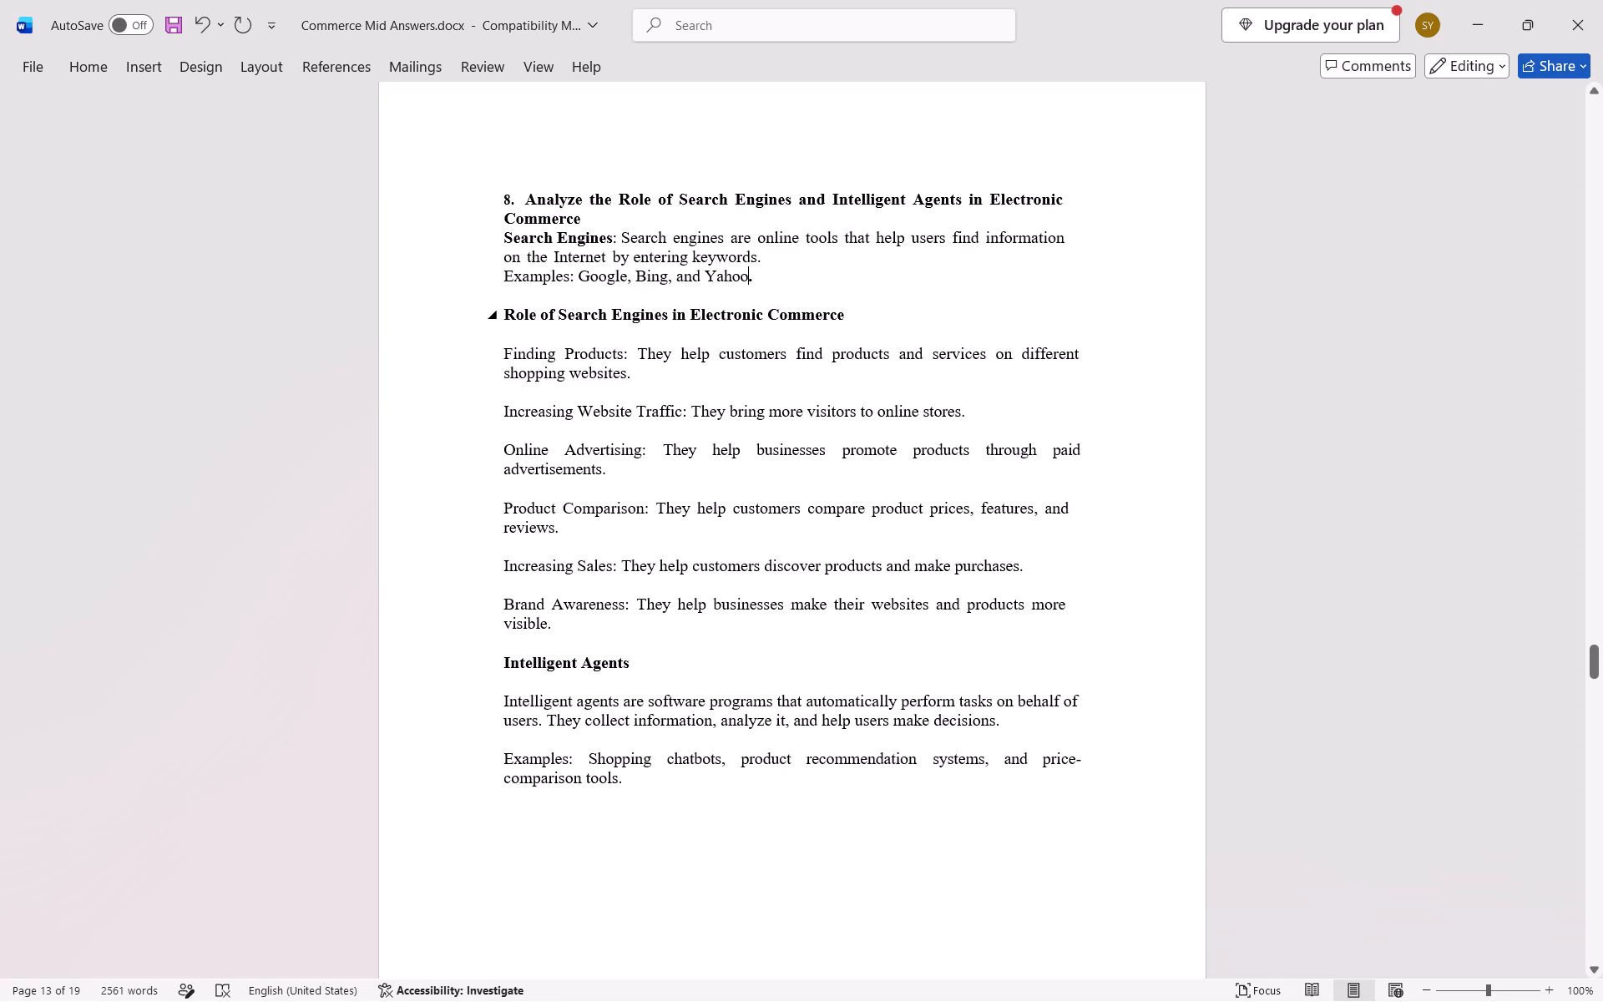
key("Left")
key("BackSpace")
key("BackSpace")
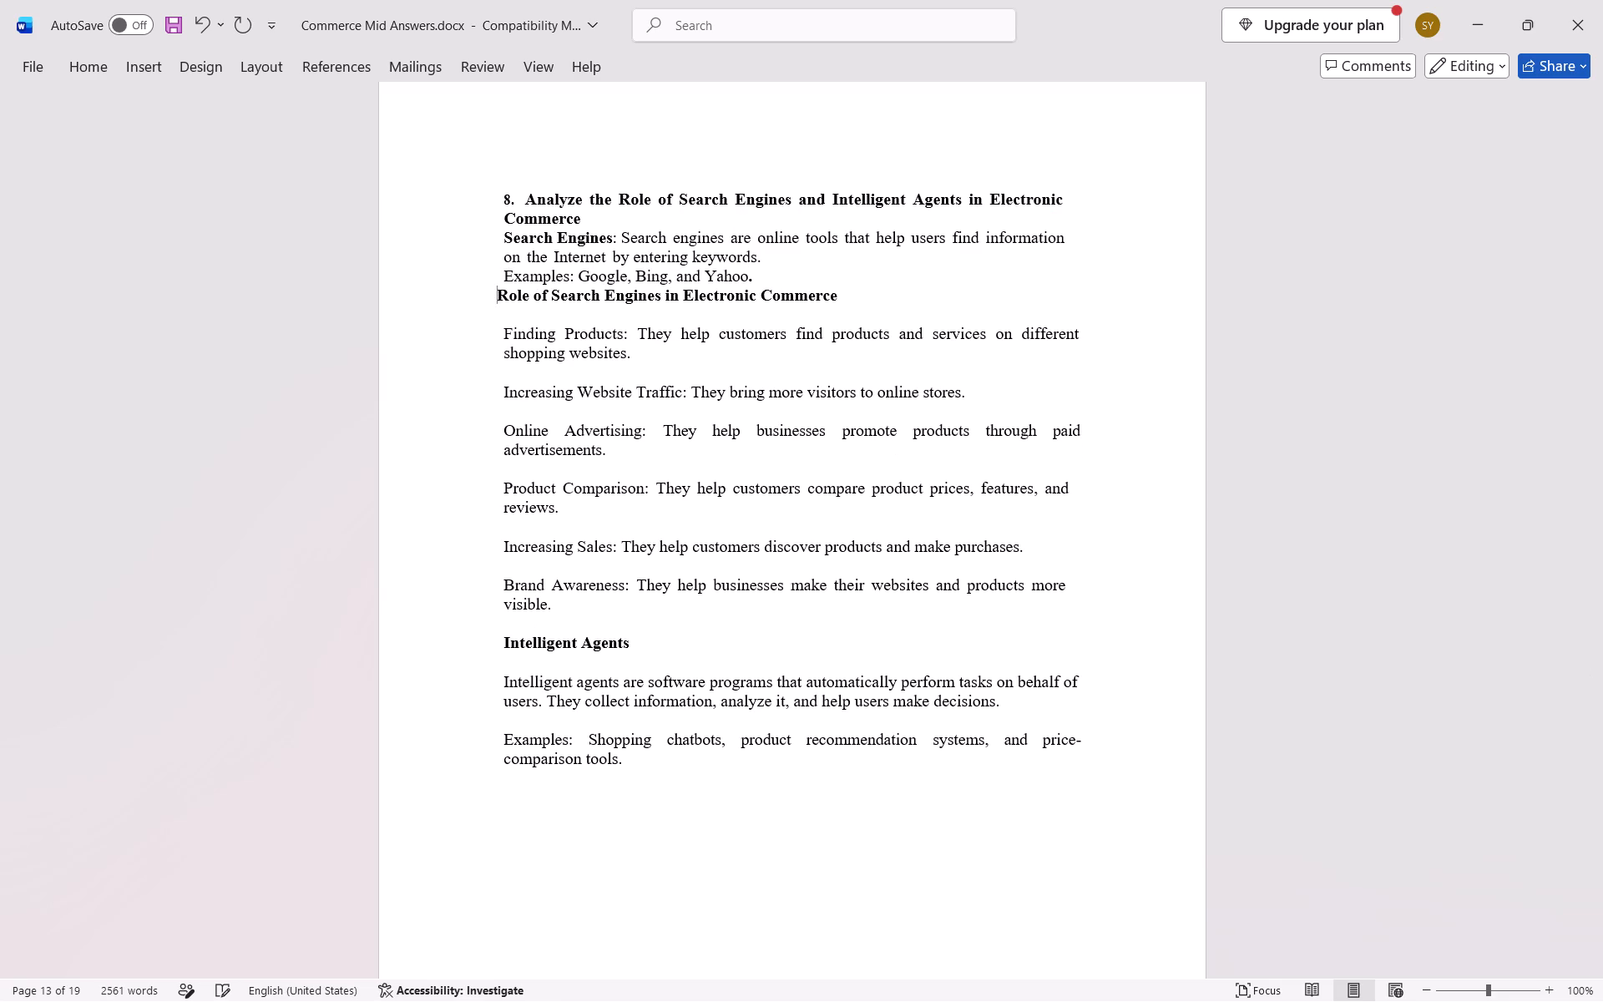
key("BackSpace")
key("shift+Return")
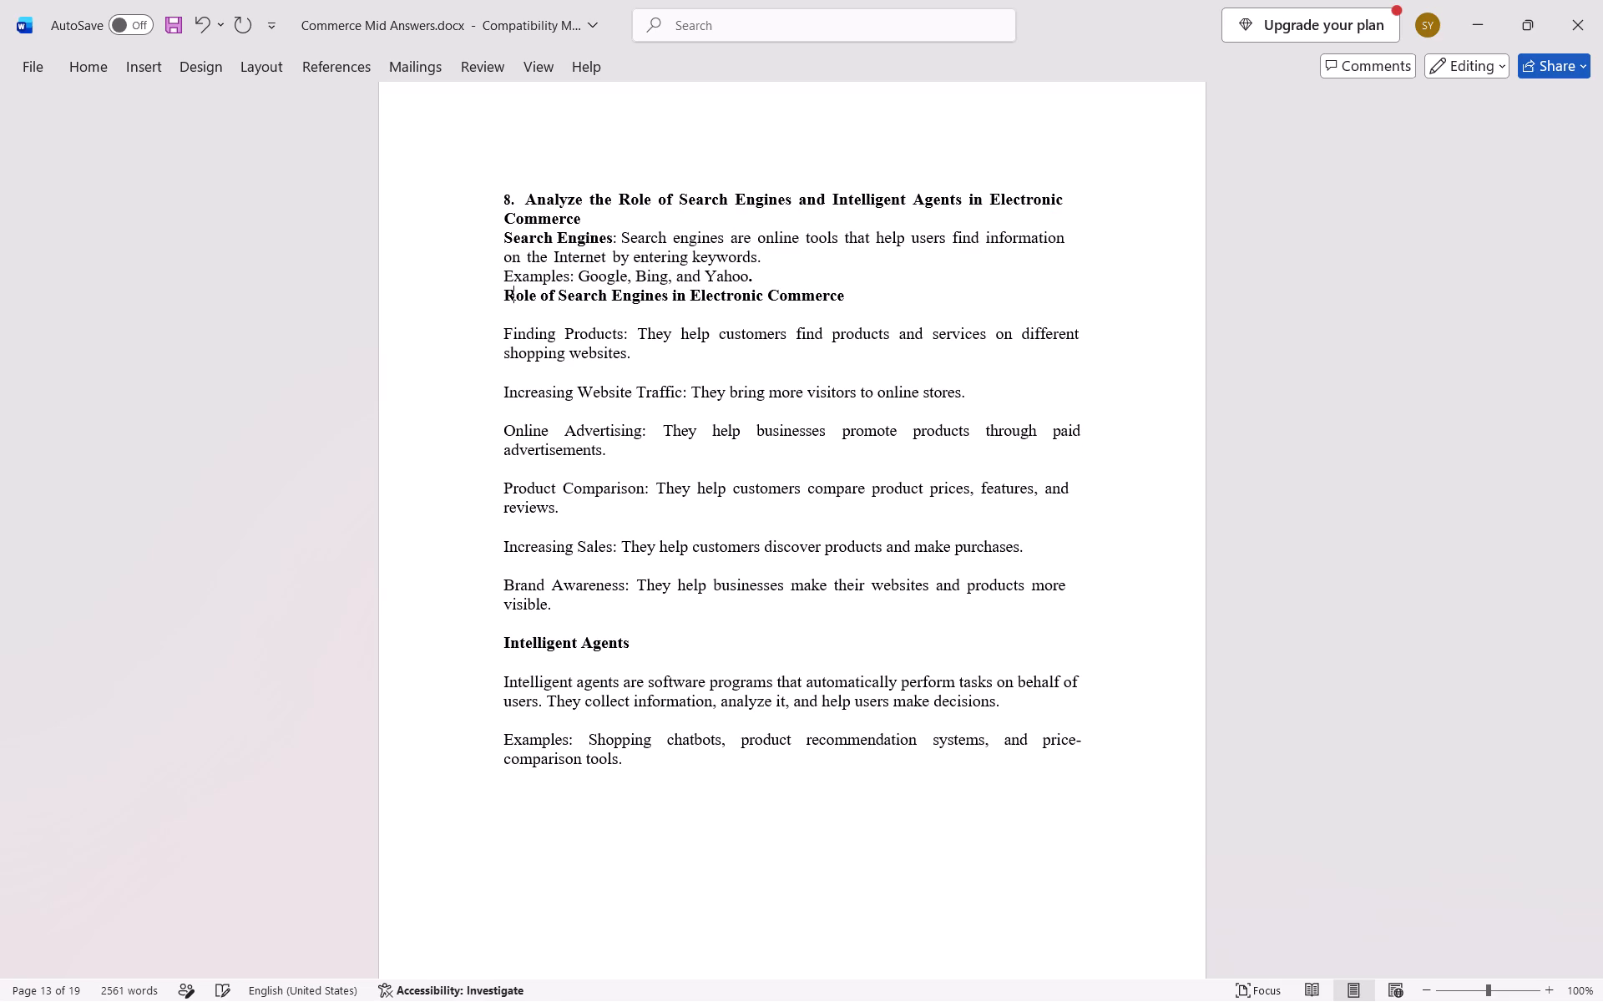
Remove the blank lines above the Finding Products, Increasing Website Traffic and Online Advertising points.
key("Down")
key("Down")
key("BackSpace")
key("BackSpace")
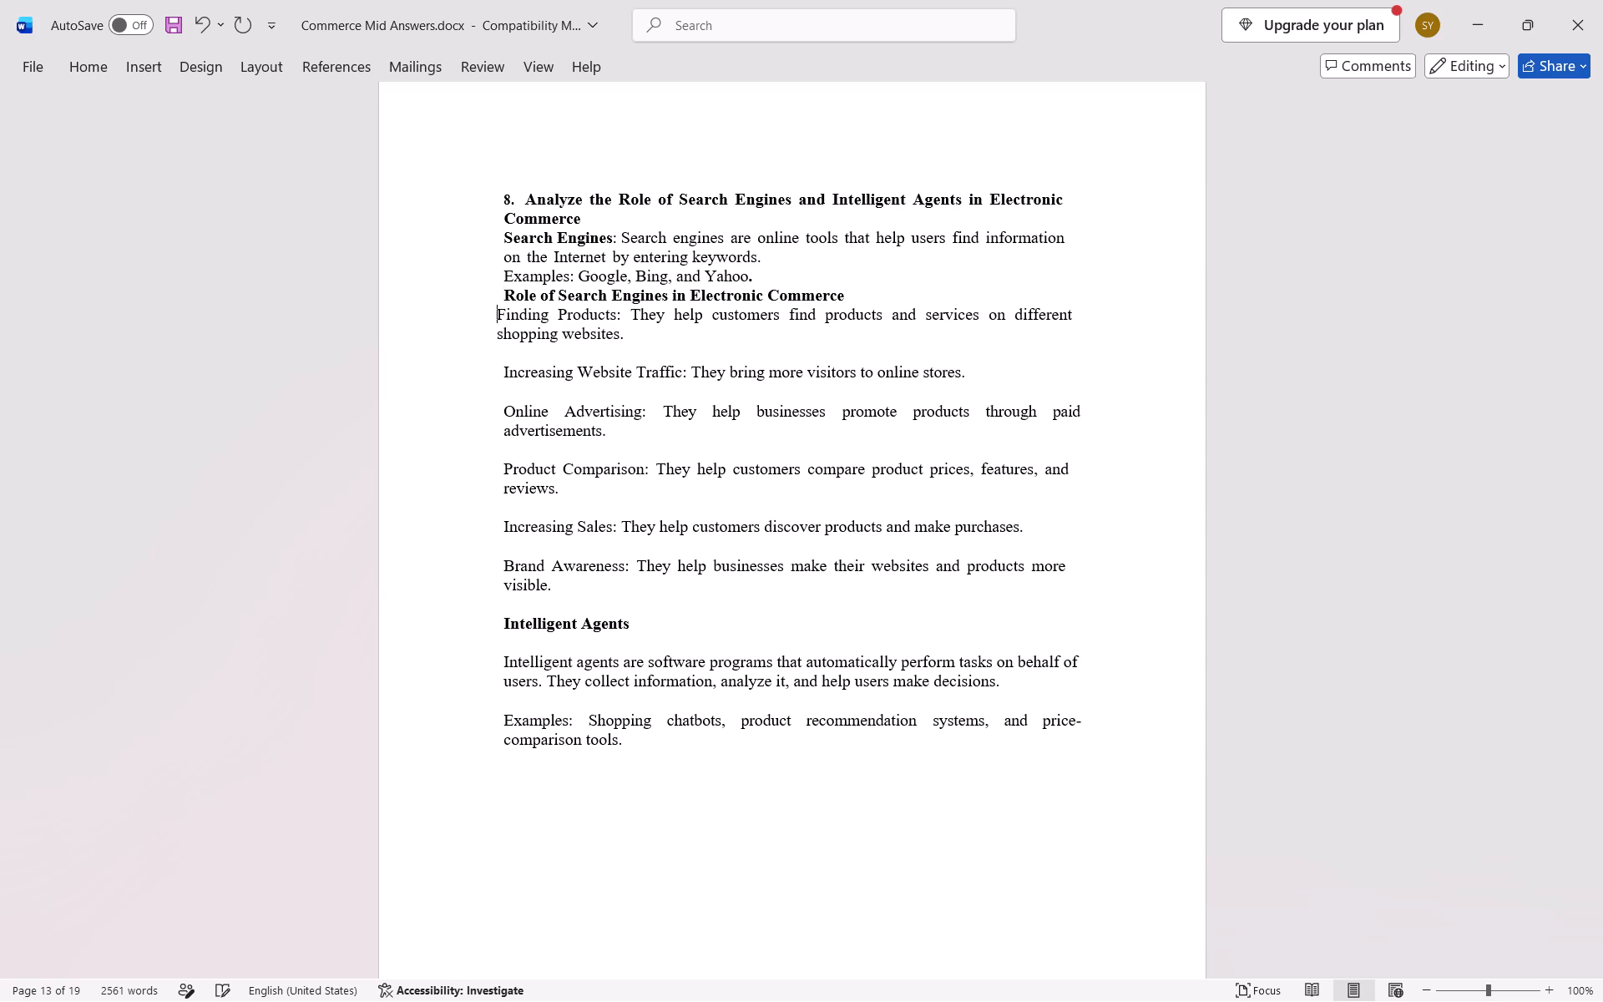
key("Down")
key("Down")
key("Down")
key("BackSpace")
key("BackSpace")
key("Down")
key("Down")
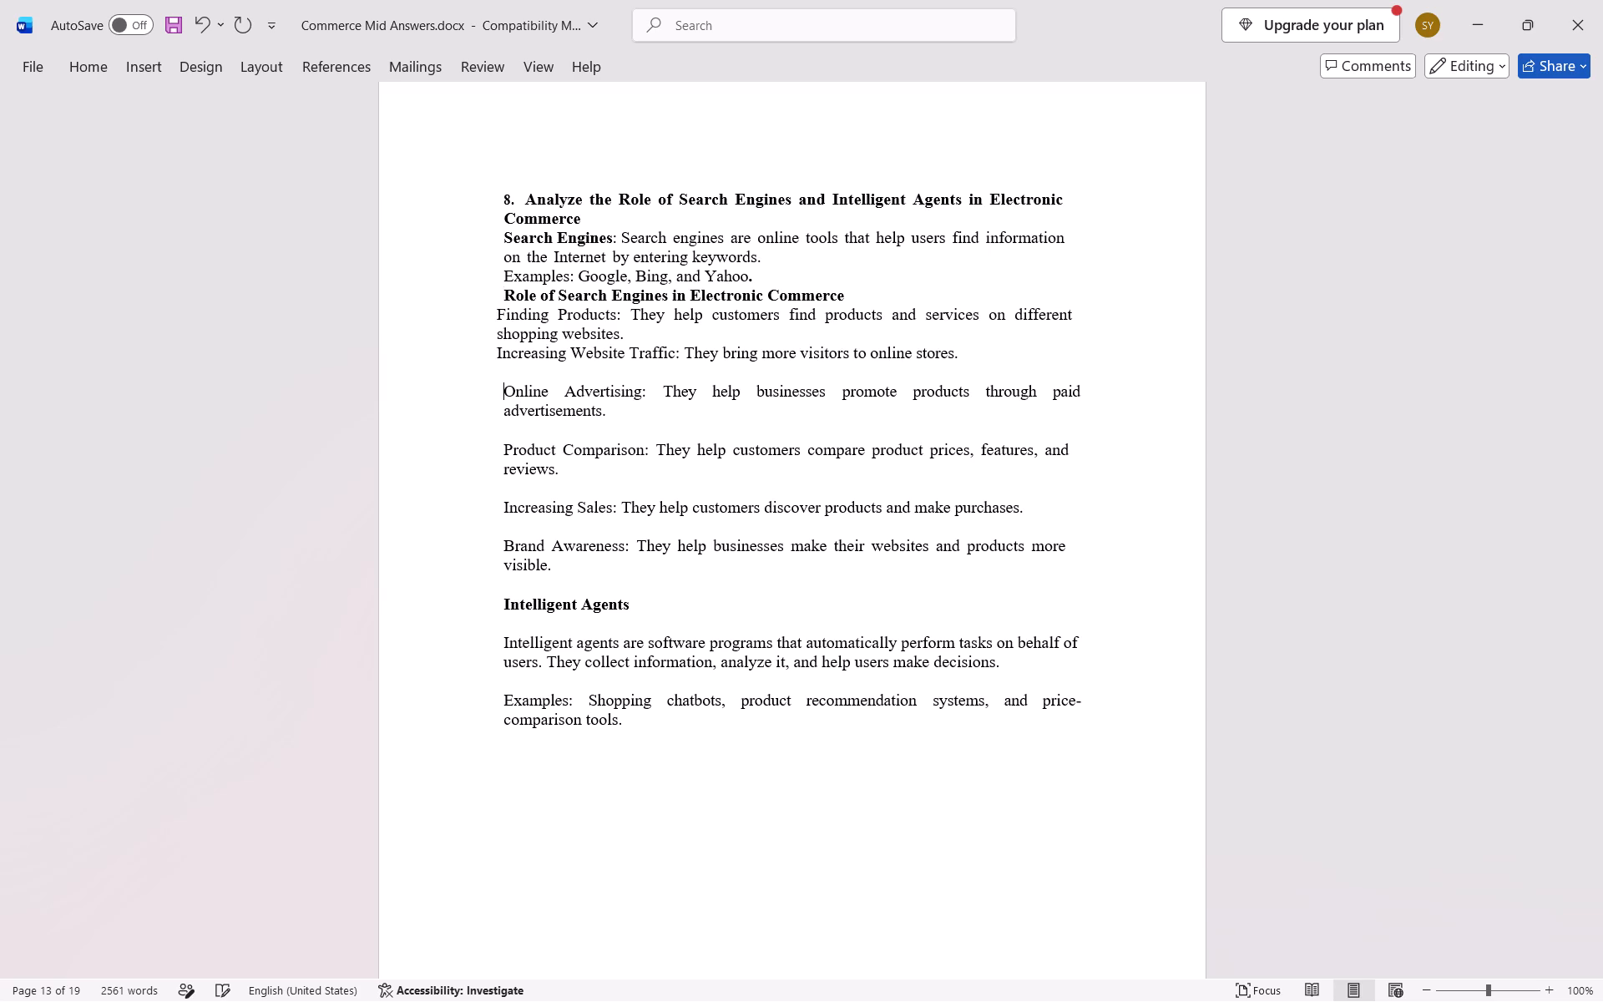
key("BackSpace")
key("BackSpace")
Remove the blank lines above the Product Comparison, Increasing Sales and Brand Awareness points.
key("Down")
key("Down")
key("Down")
key("BackSpace")
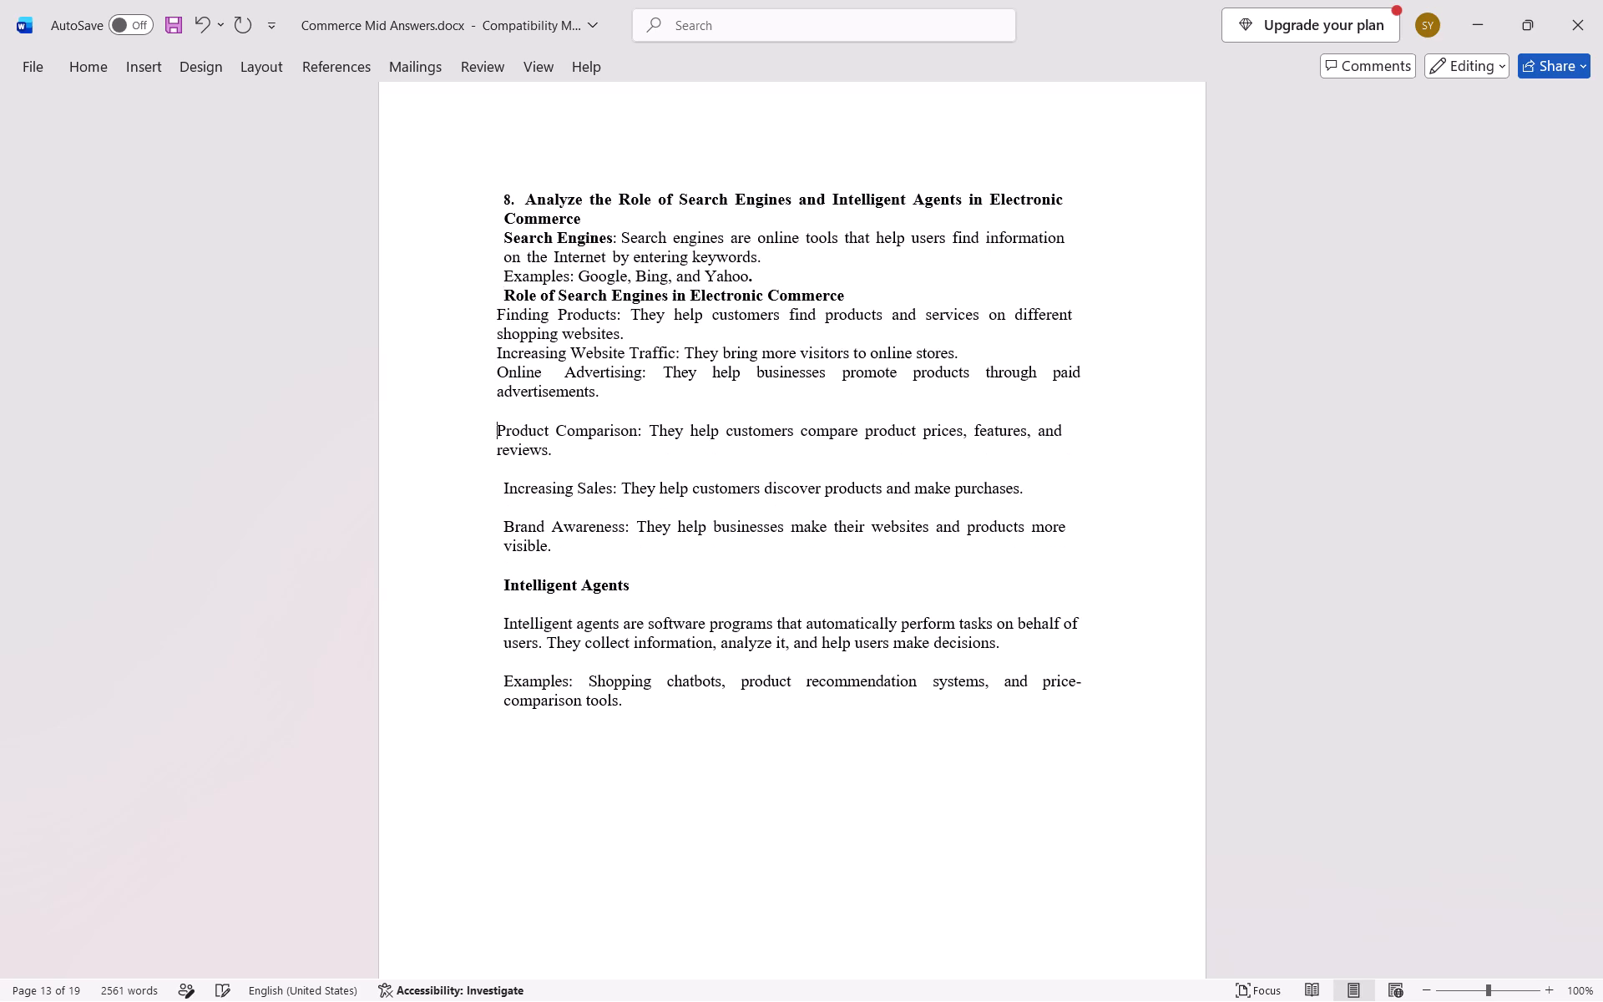
key("BackSpace")
key("Down")
key("Down")
key("Down")
key("BackSpace")
key("BackSpace")
key("Down")
key("Down")
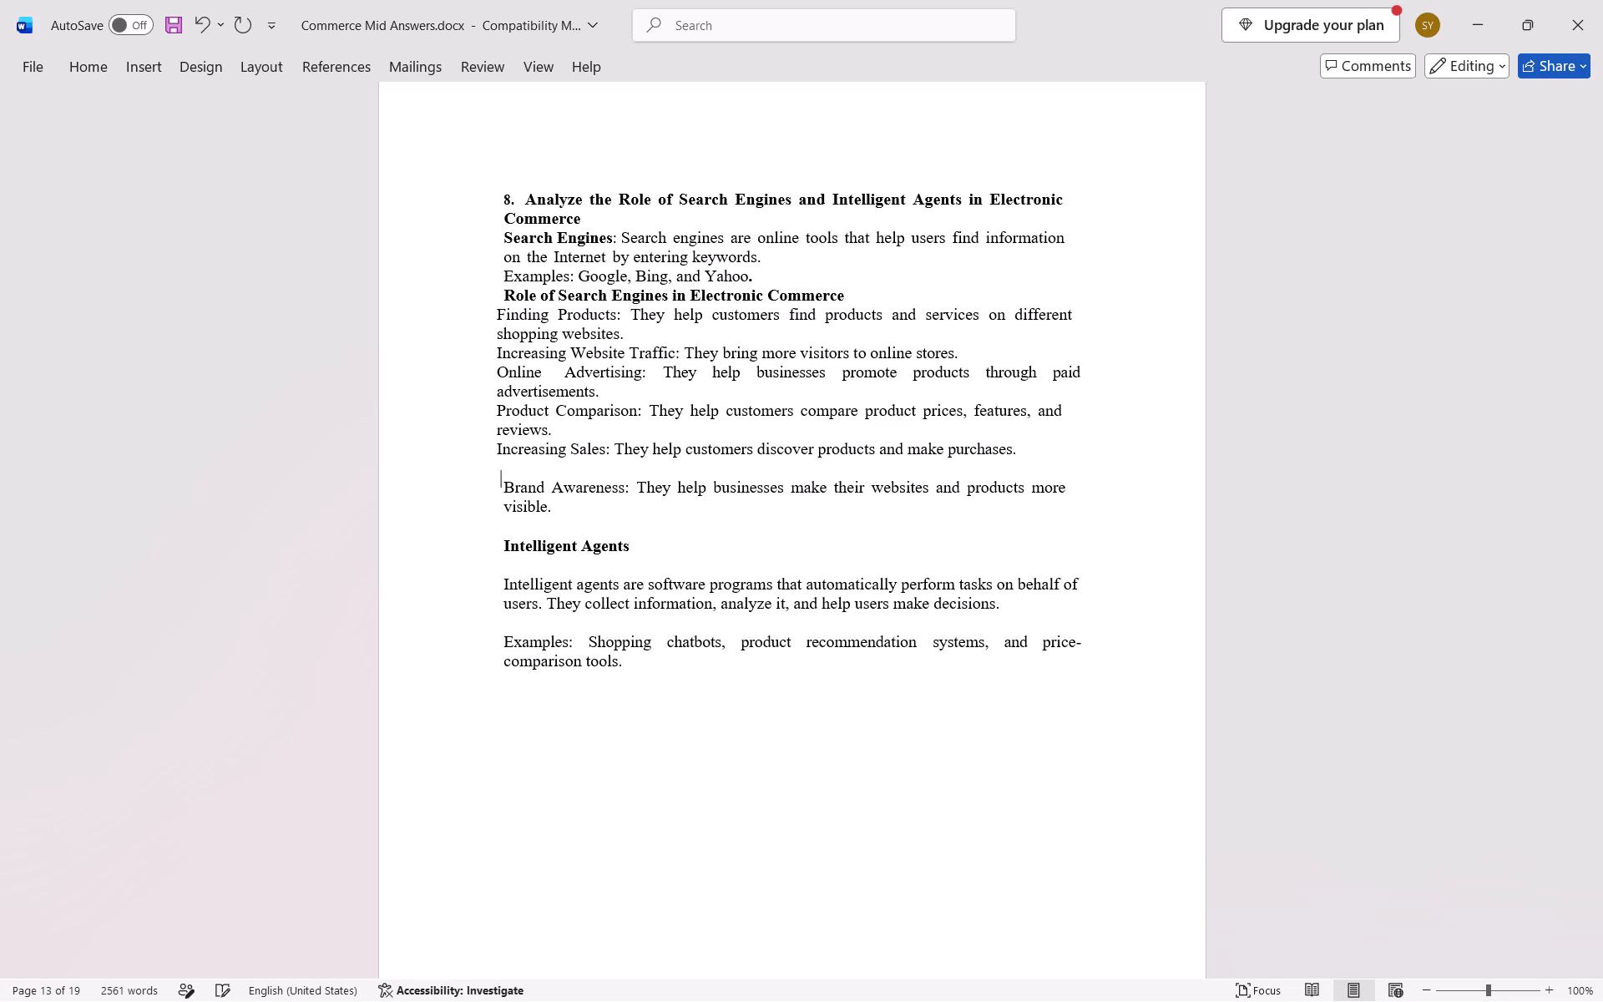
key("BackSpace")
key("BackSpace")
Remove the blank lines above the "Intelligent Agents" heading, its definition and its examples line.
key("Down")
key("Down")
key("Down")
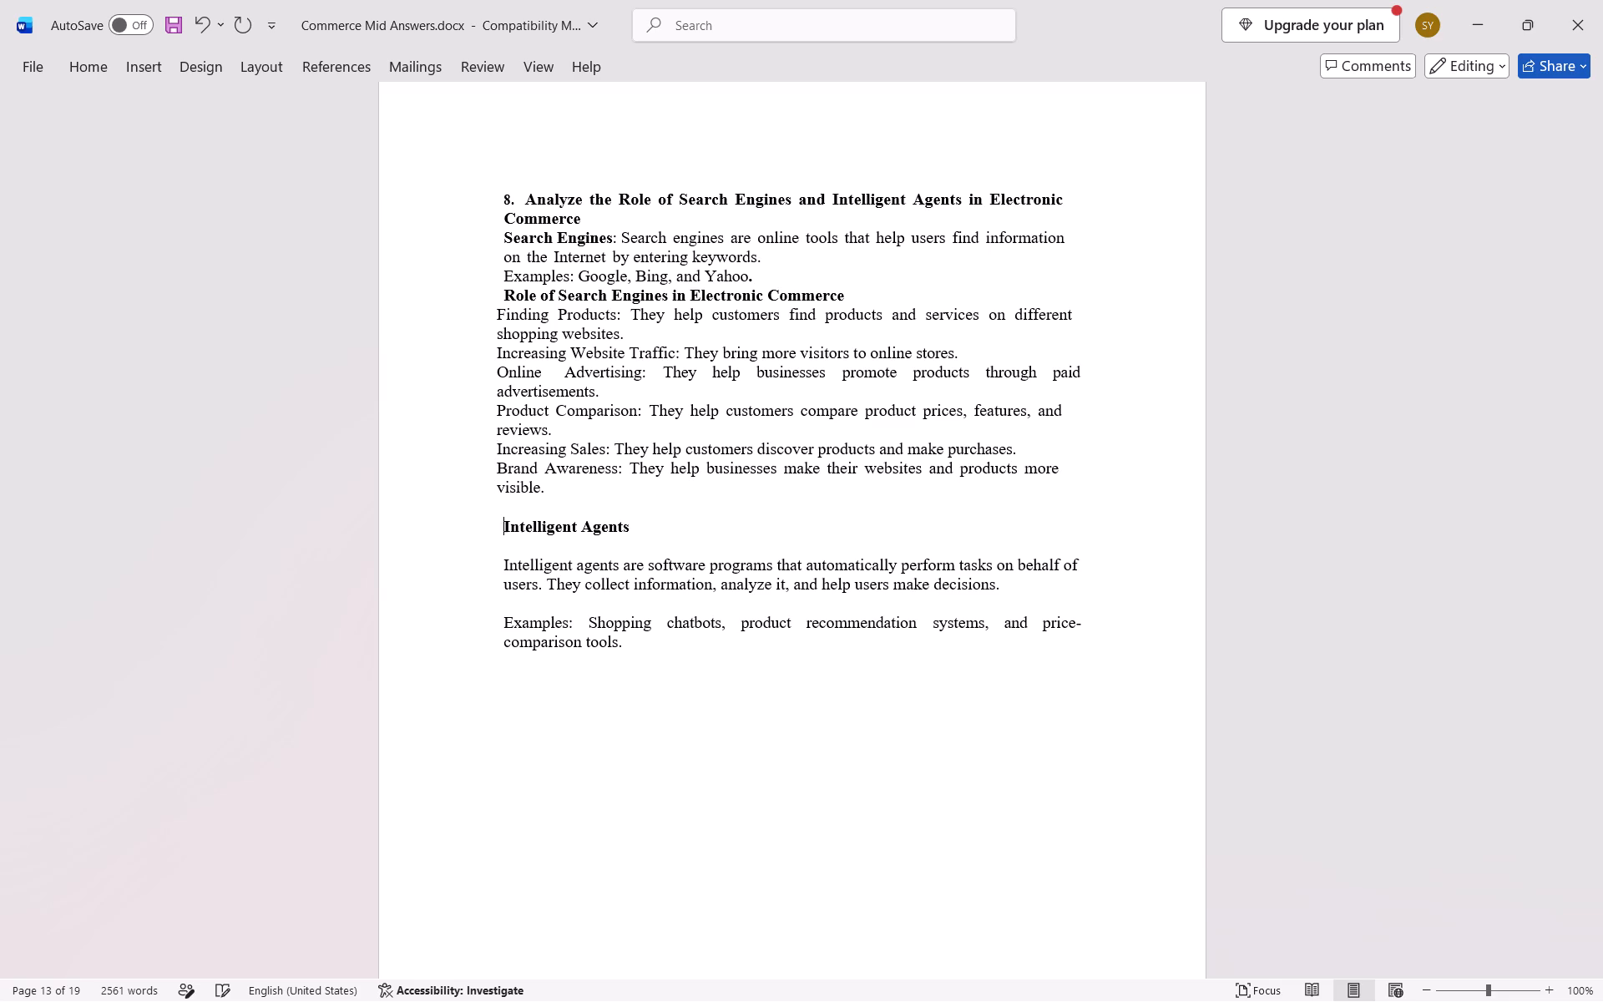
key("BackSpace")
key("BackSpace")
key("Down")
key("Down")
key("BackSpace")
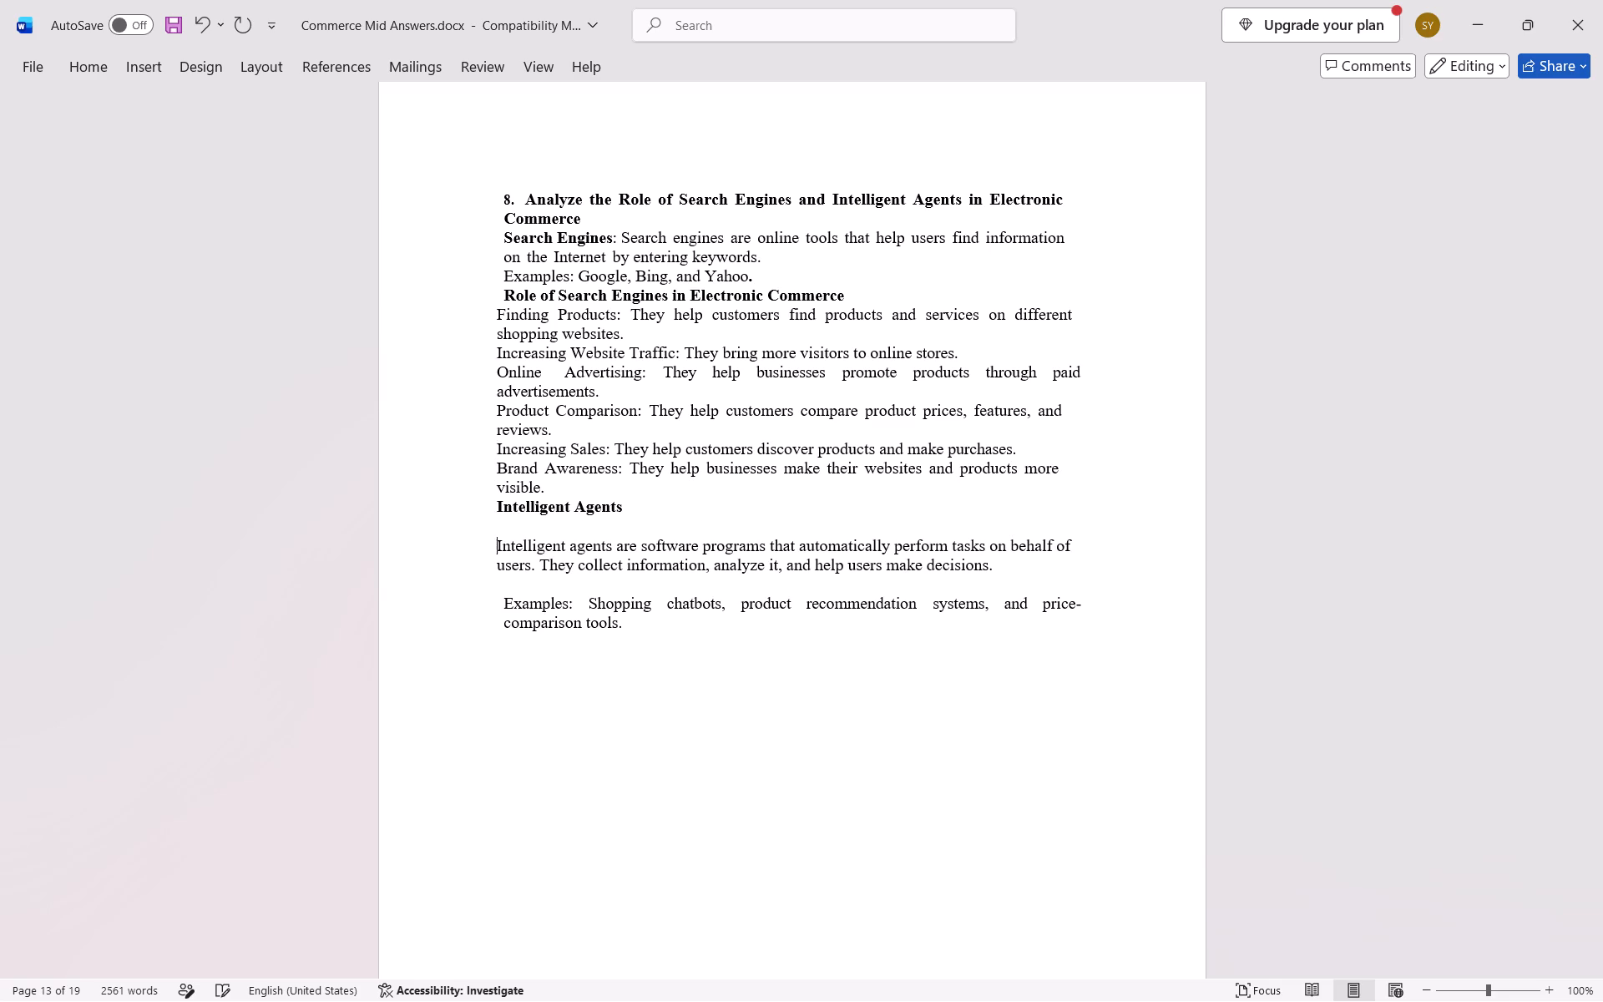
key("BackSpace")
key("Down")
key("Down")
key("Down")
key("BackSpace")
key("BackSpace")
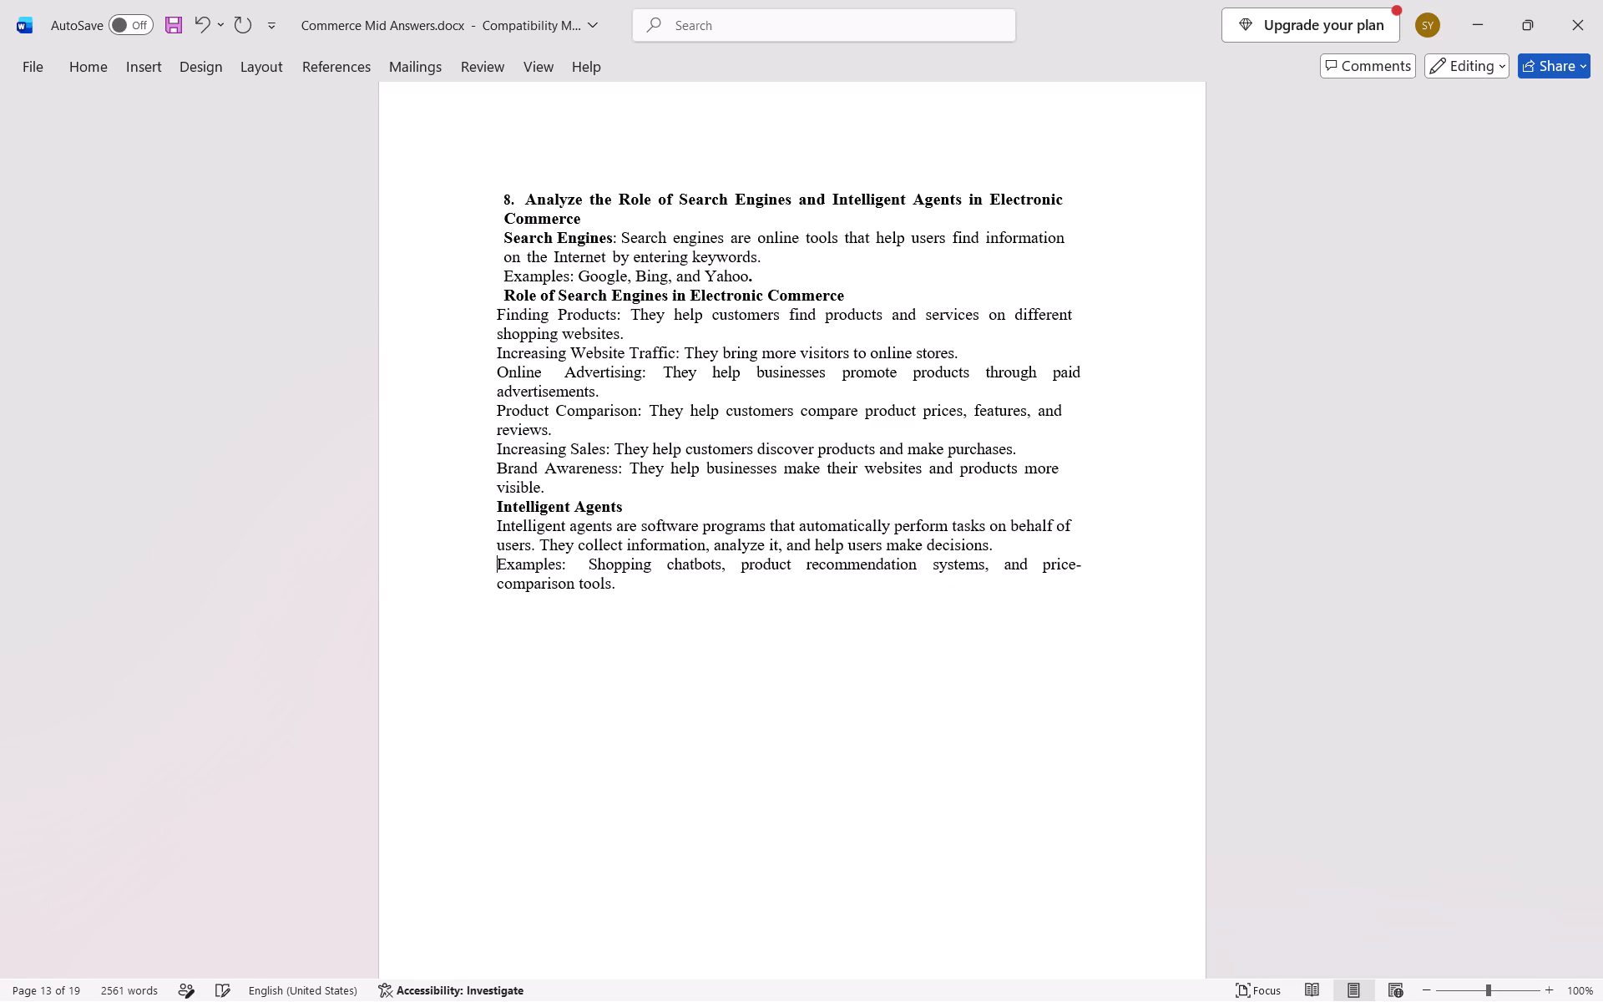
Bold the six search engine role labels from Finding Products through Brand Awareness.
left_click_drag(494, 314, 542, 319)
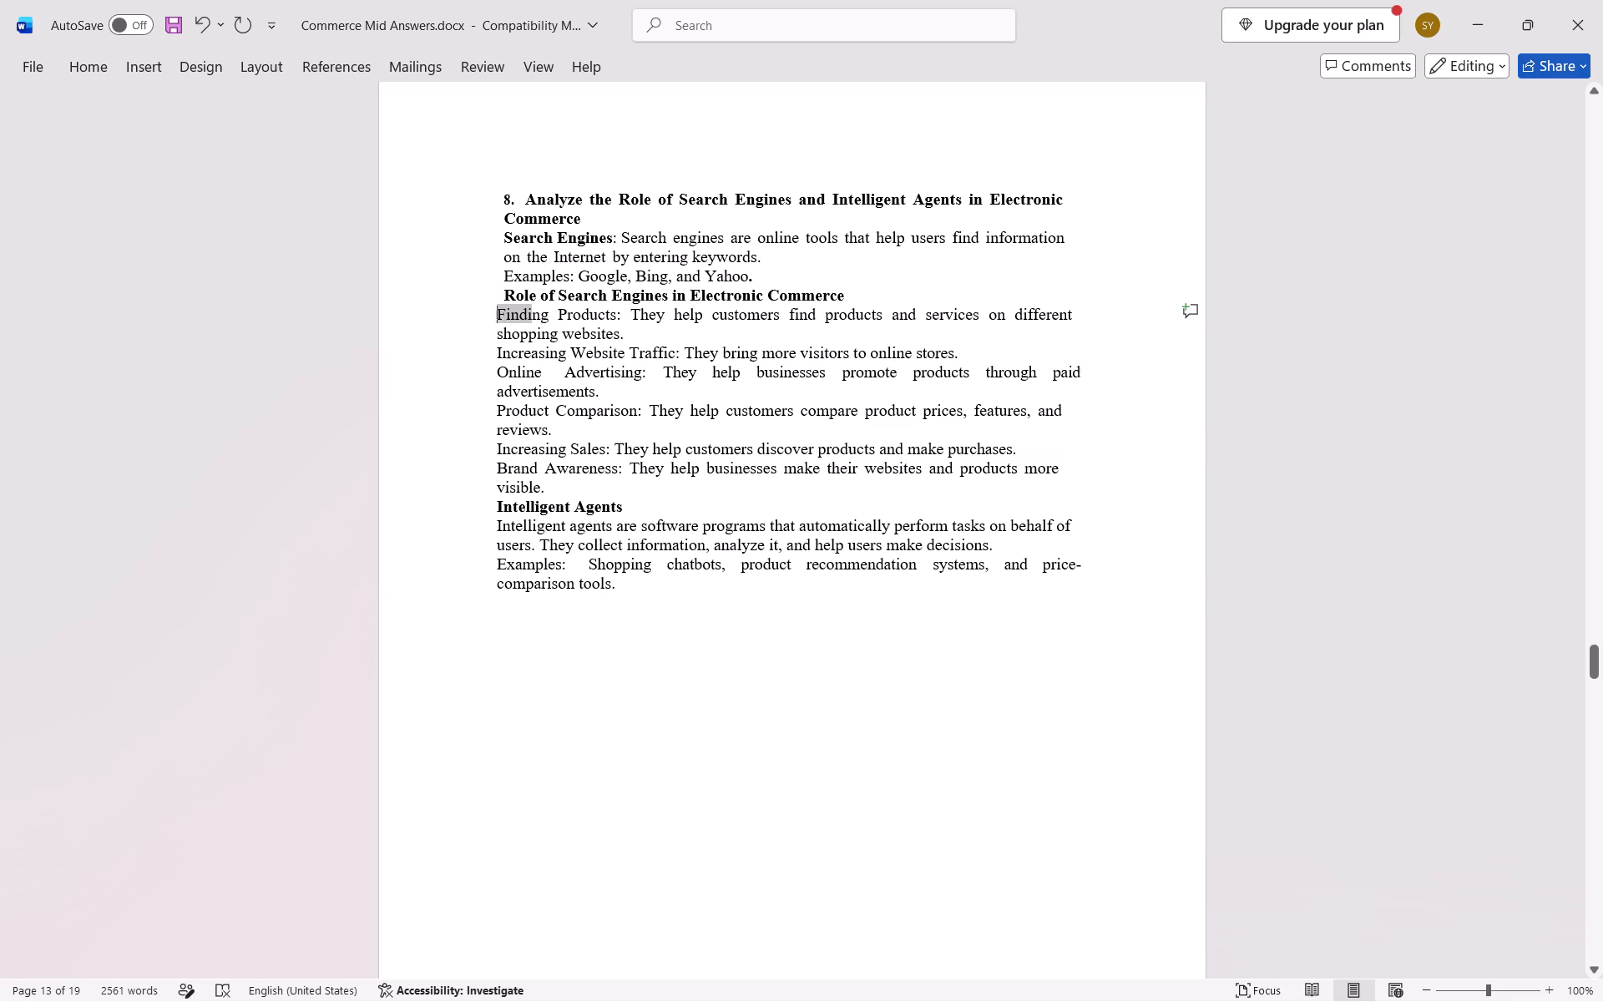
left_click_drag(542, 319, 606, 316)
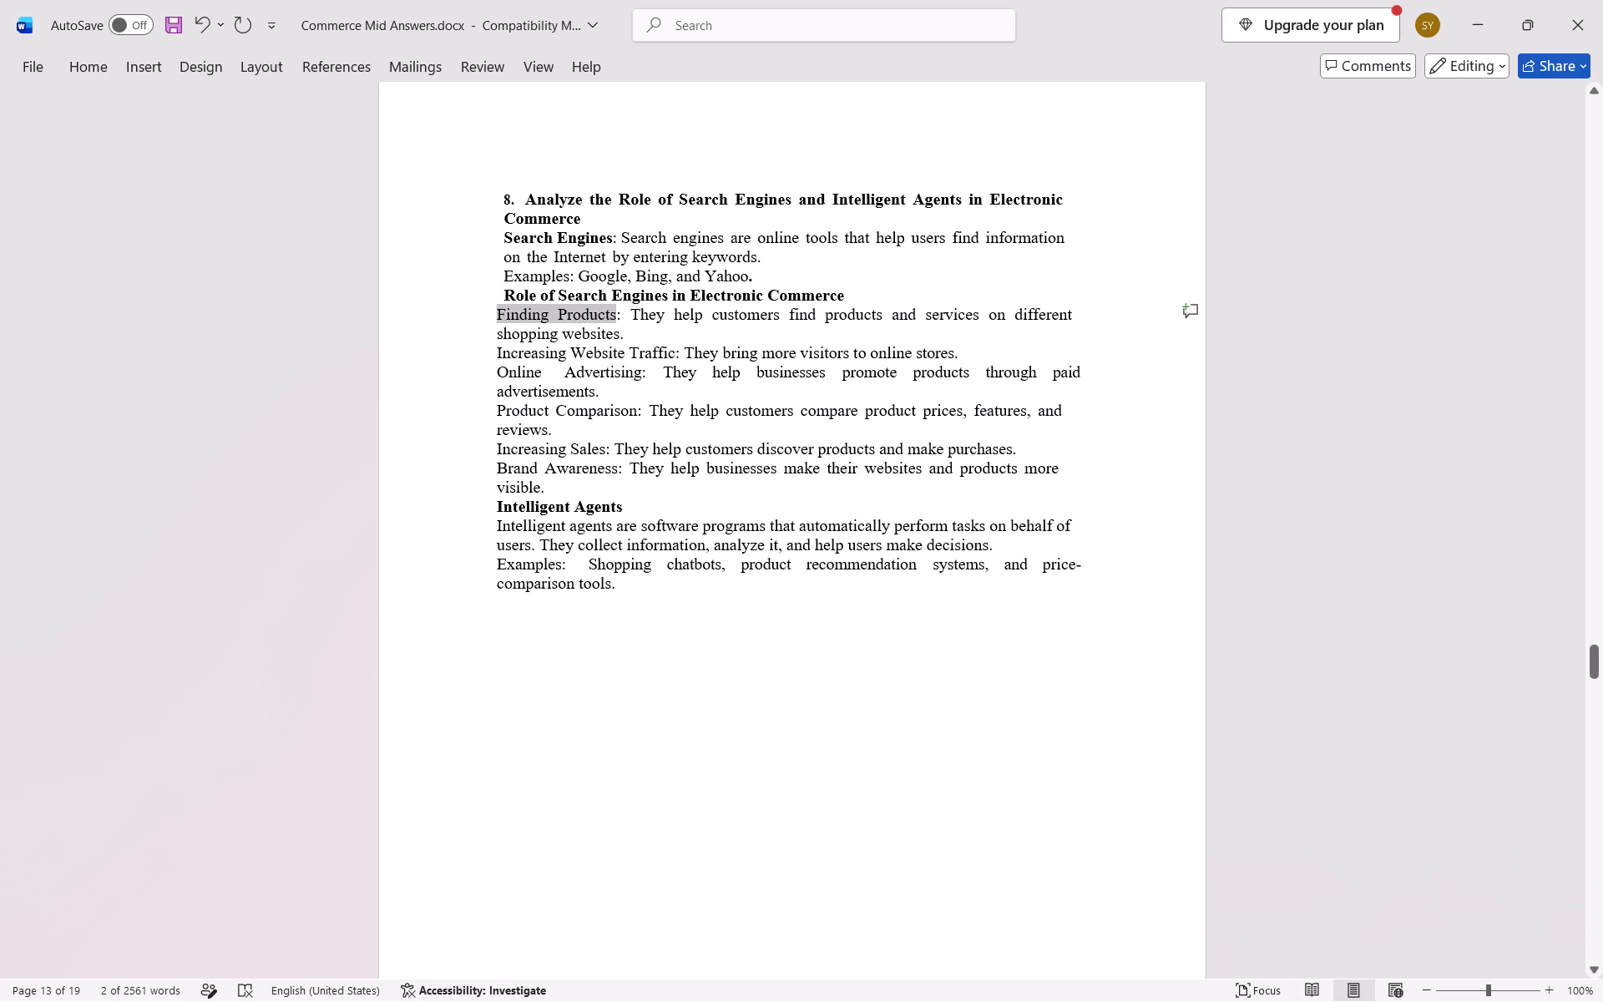
left_click_drag(497, 354, 660, 356, "ctrl")
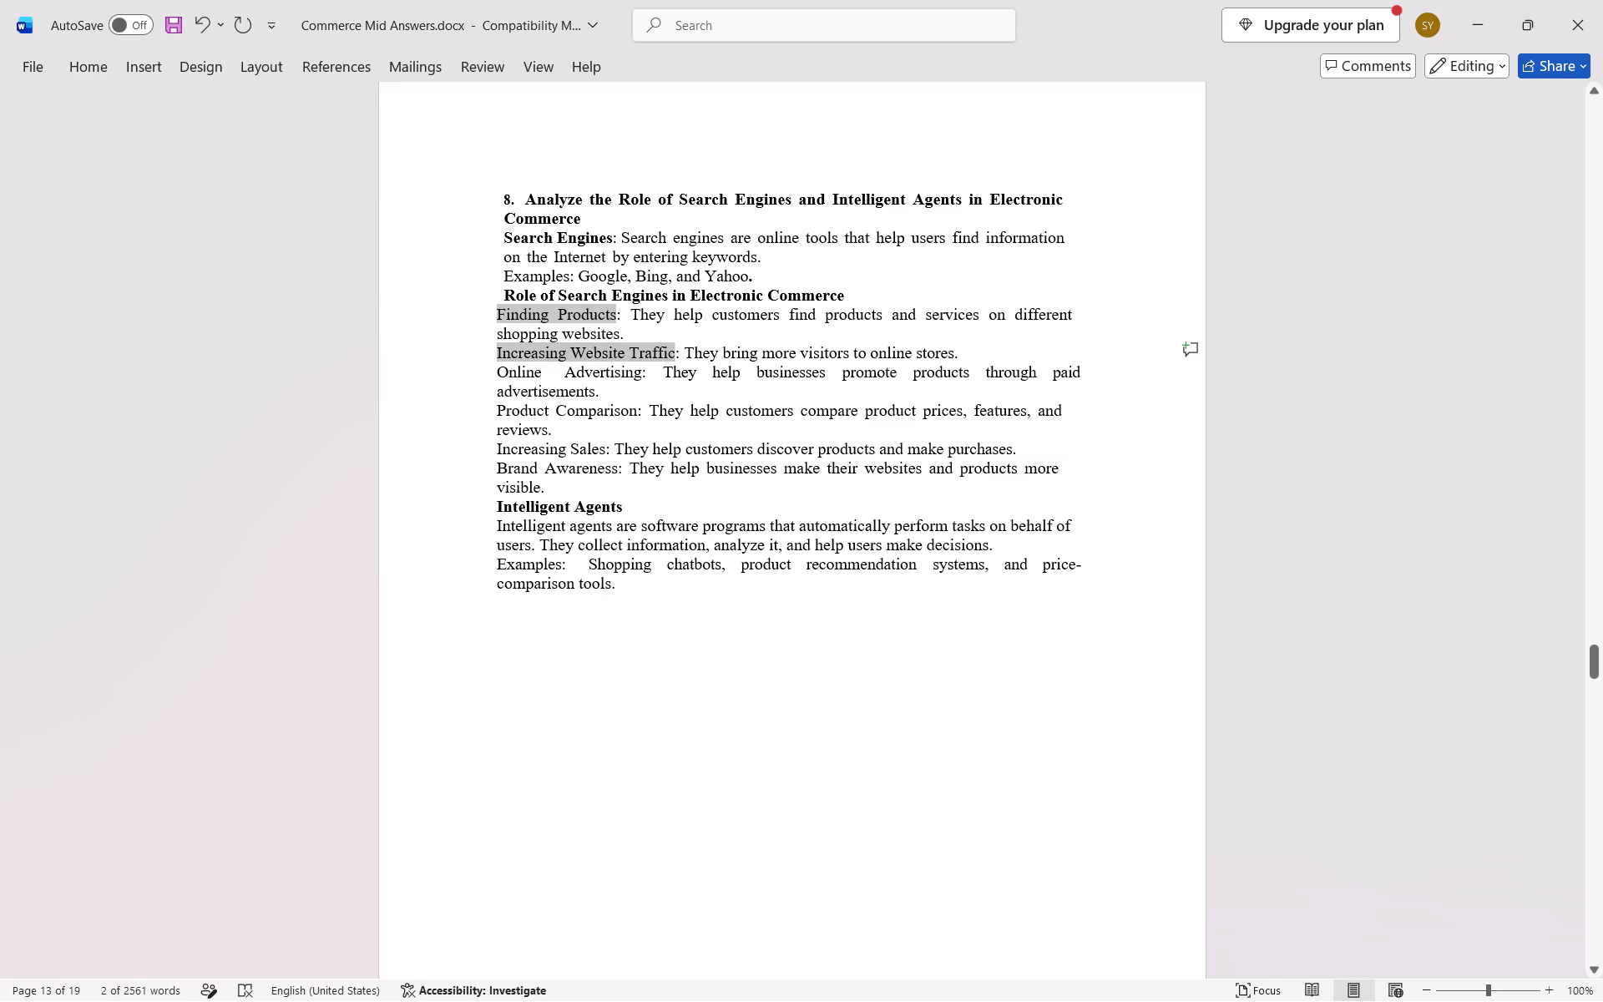
left_click_drag(502, 372, 612, 379, "ctrl")
left_click_drag(498, 405, 580, 417, "ctrl")
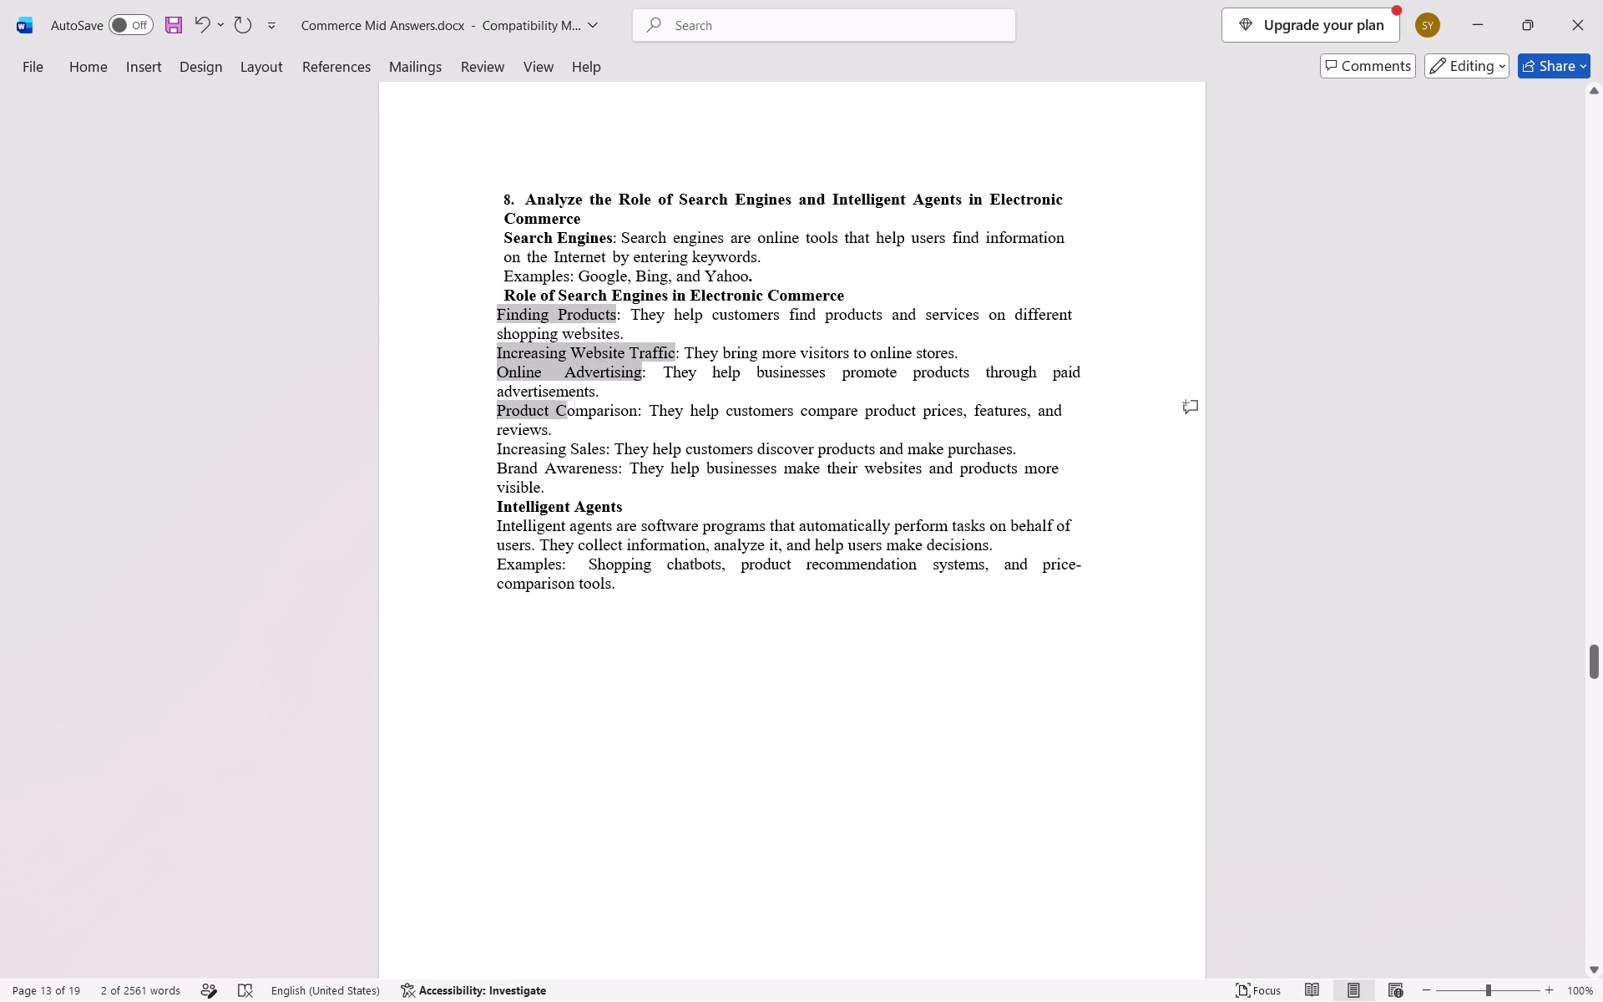
left_click_drag(580, 417, 590, 419, "ctrl")
left_click(590, 419, "ctrl")
left_click_drag(509, 408, 624, 423, "ctrl")
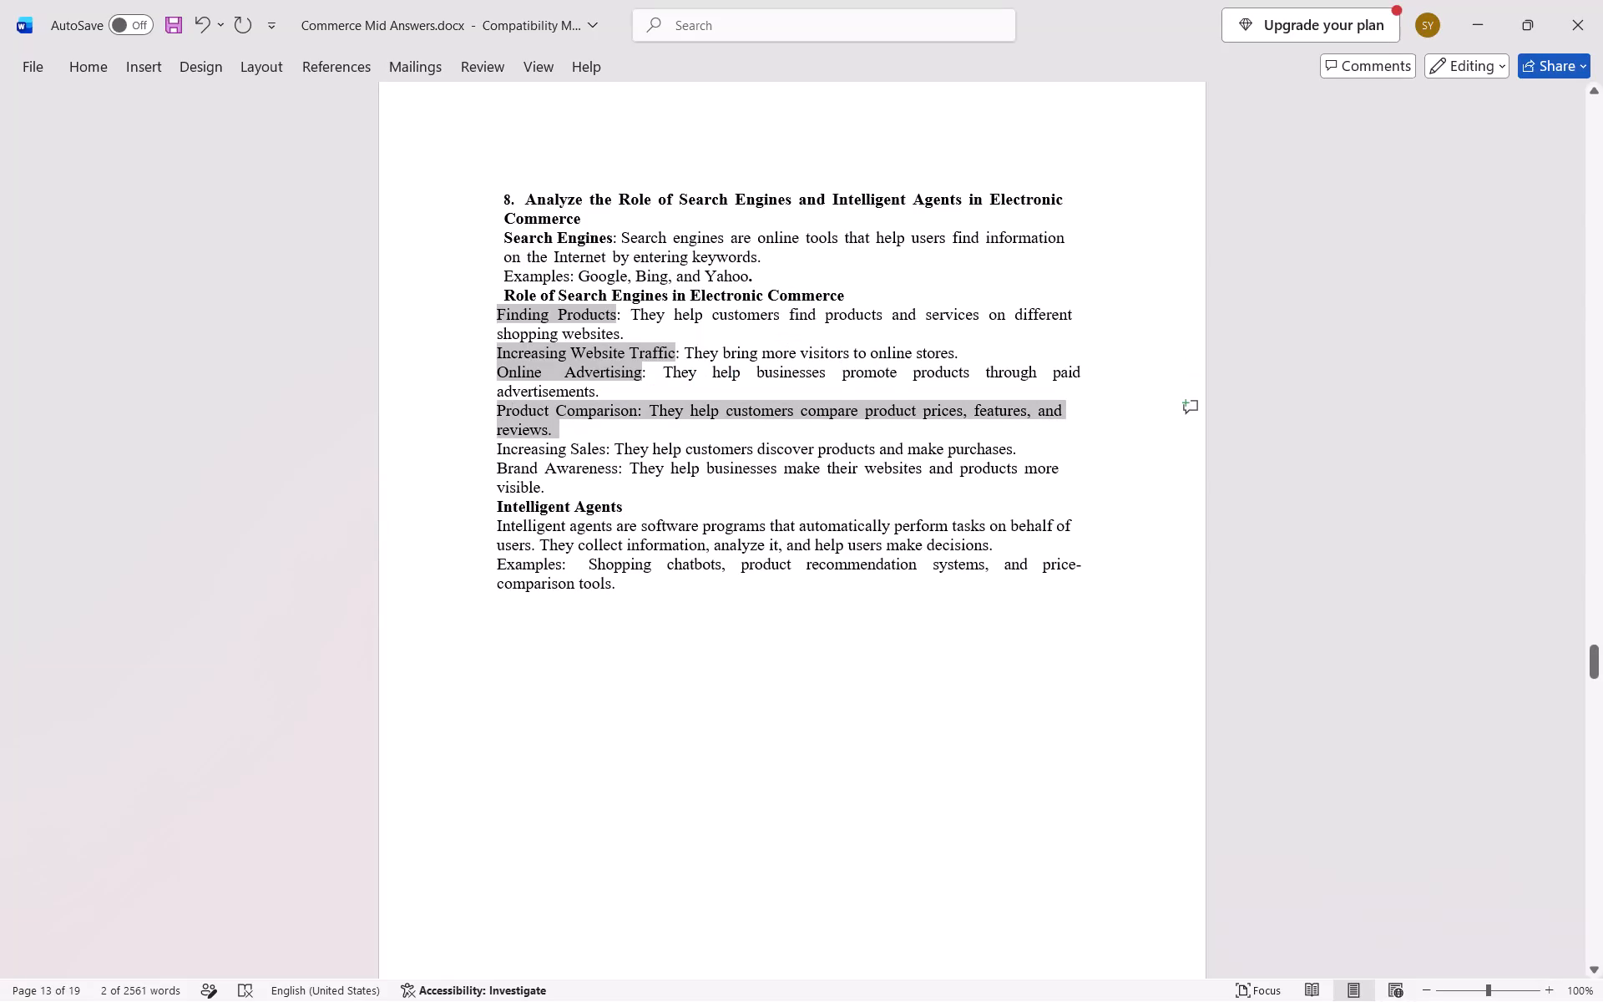
left_click_drag(624, 423, 515, 423, "ctrl")
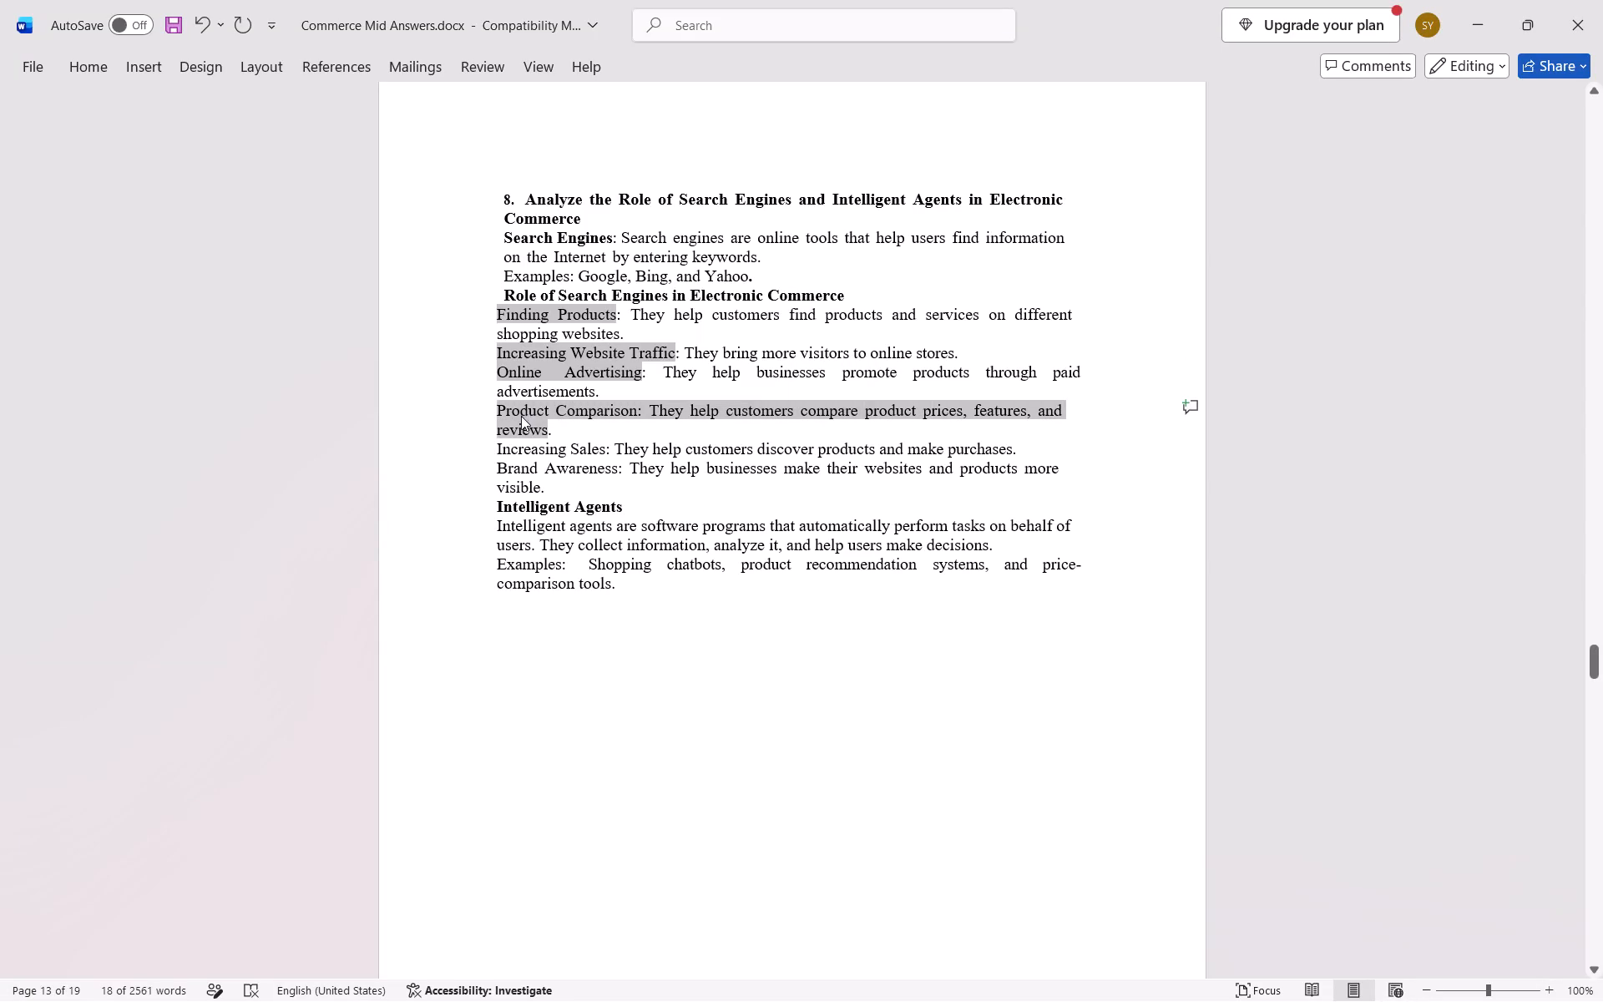
left_click(516, 412, "ctrl")
left_click_drag(499, 409, 594, 412, "ctrl")
left_click_drag(496, 453, 593, 458, "ctrl")
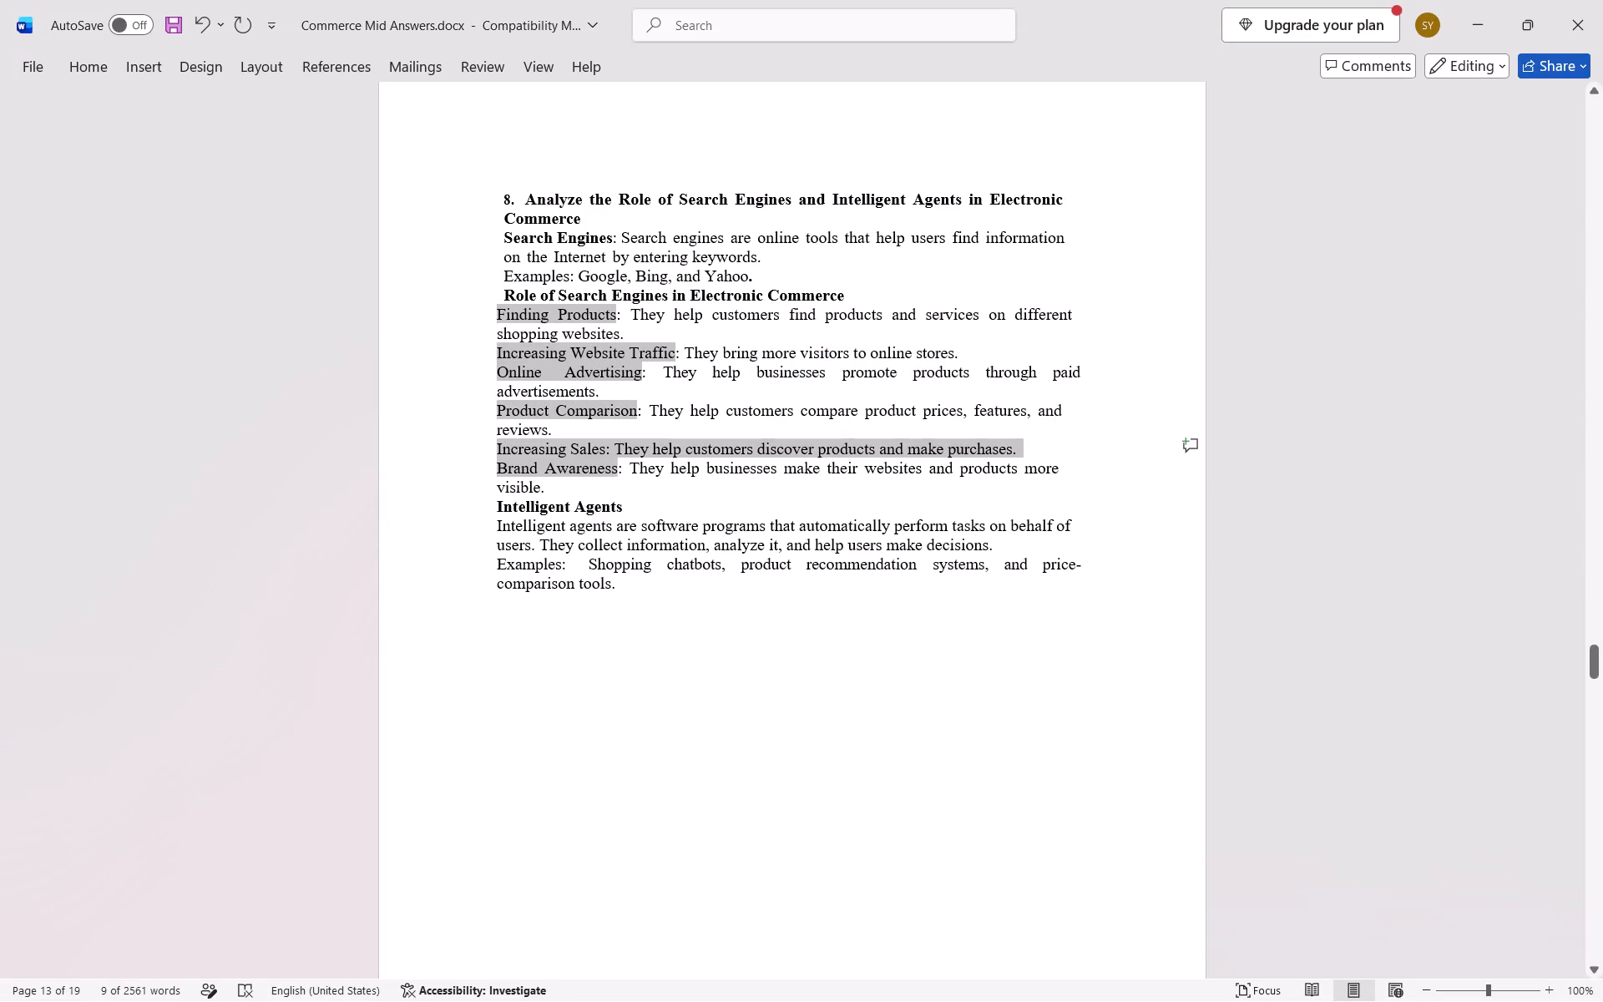
left_click_drag(593, 458, 604, 449, "ctrl")
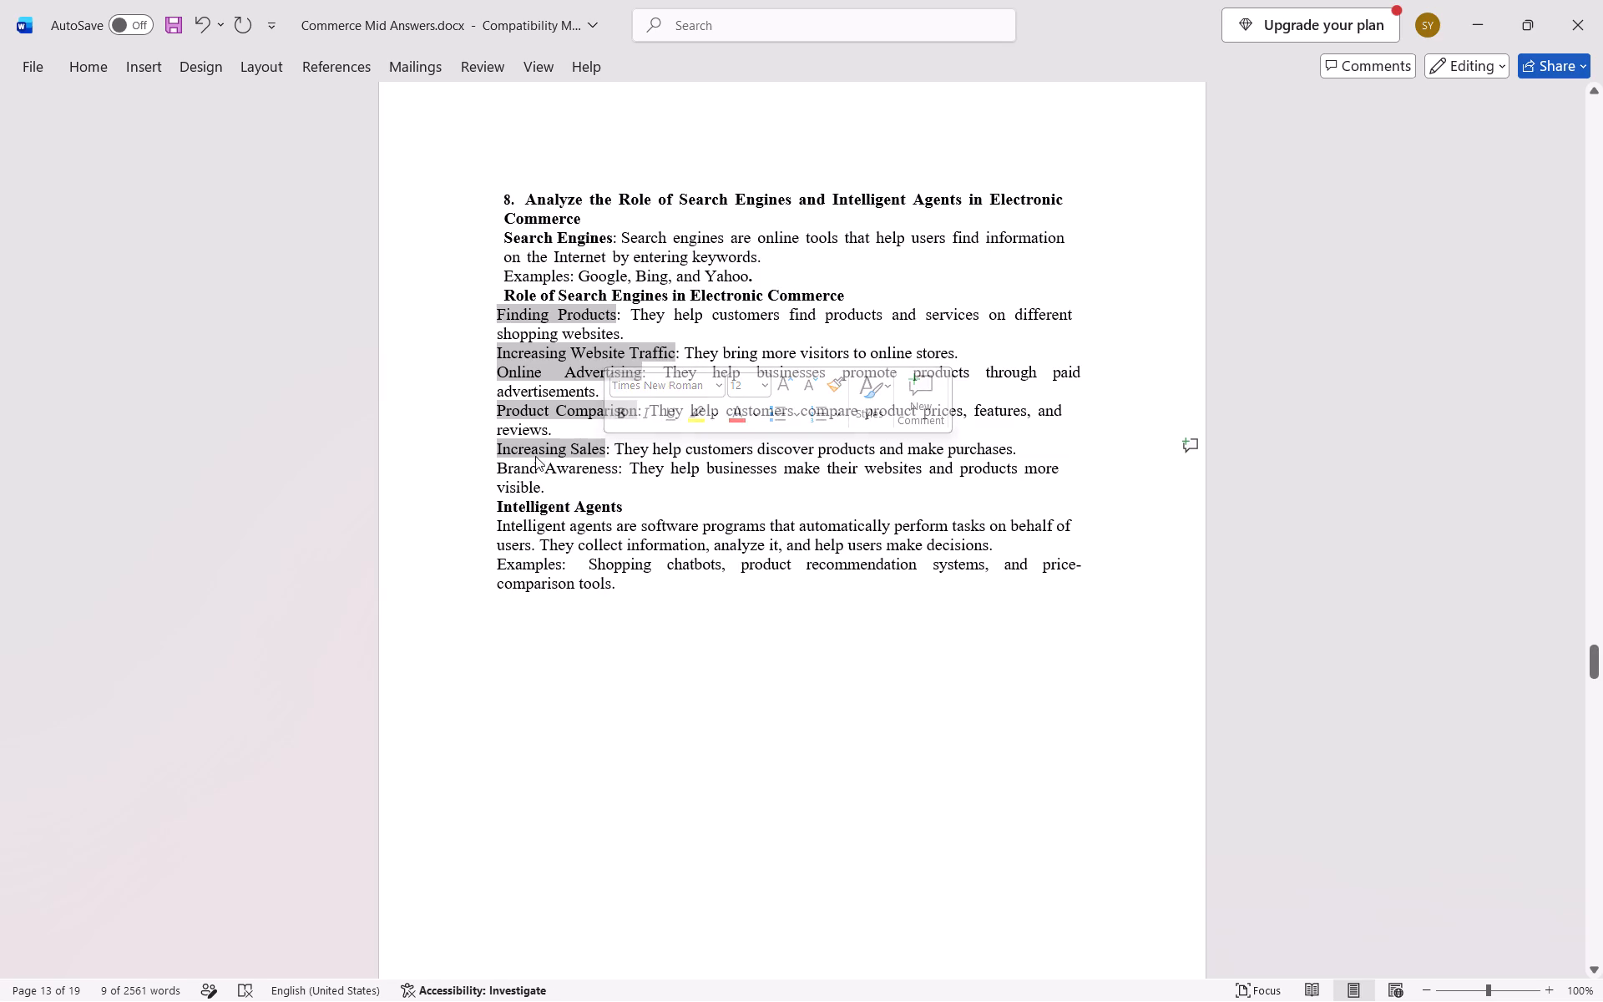
left_click_drag(508, 464, 594, 473, "ctrl")
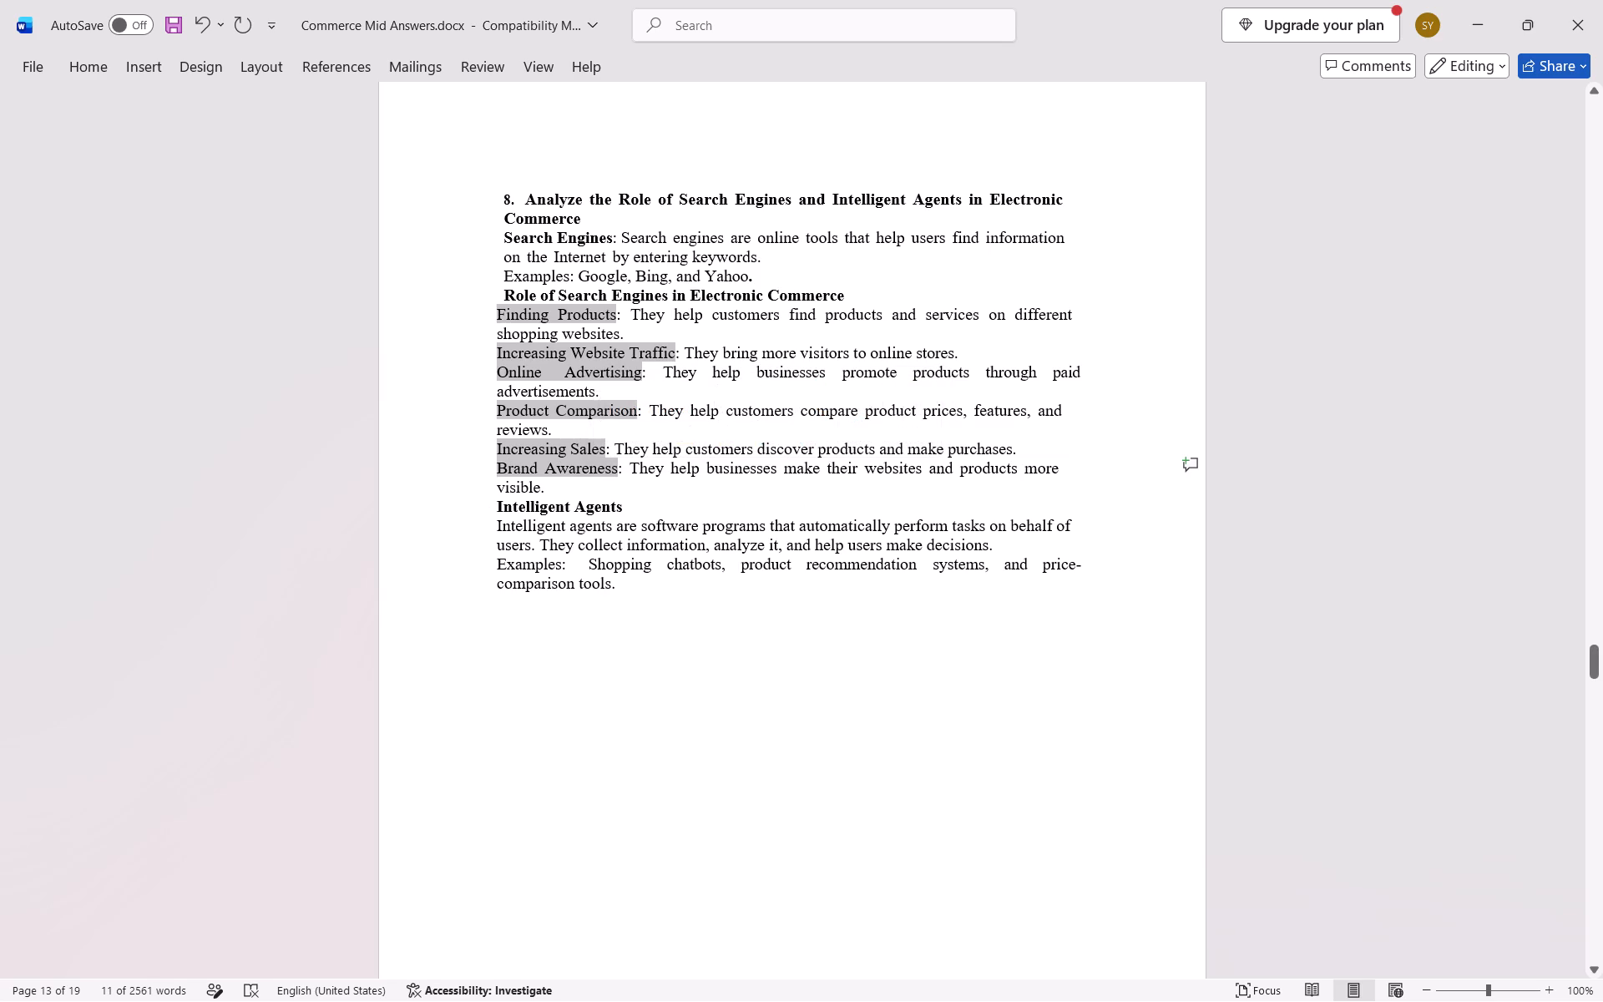
key("ctrl+b")
left_click(564, 549)
Move the "Role of Intelligent Agents" section and the search engines versus intelligent agents table to a new line below the Intelligent Agents examples.
scroll(564, 549, "down", 1)
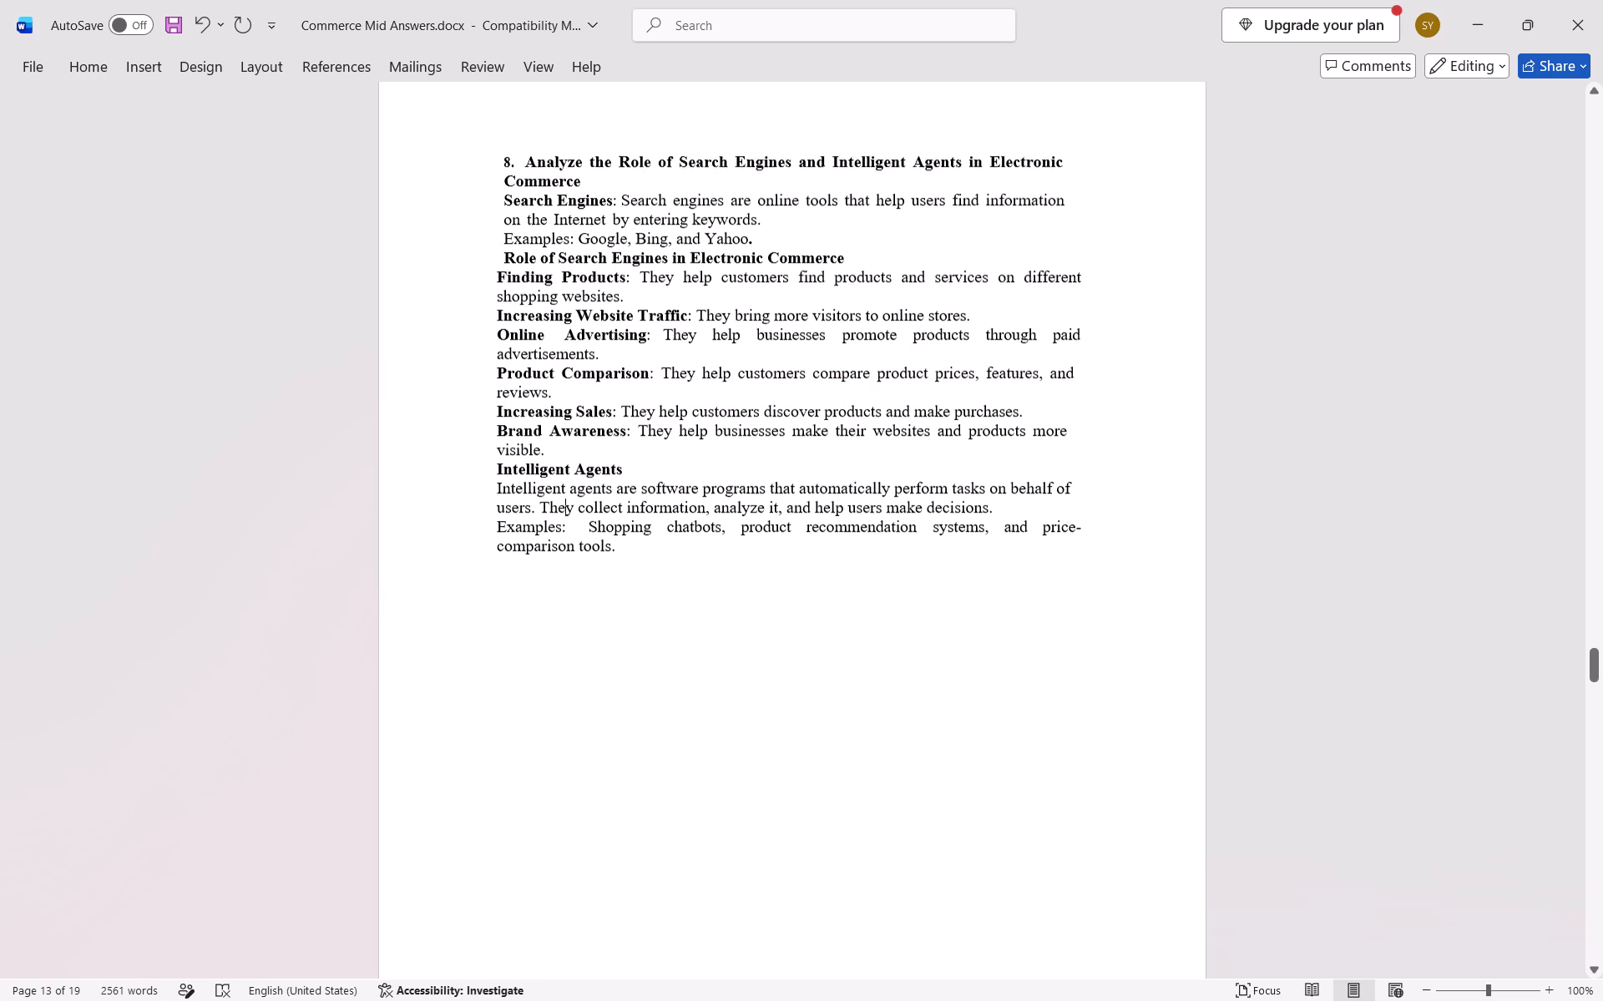
scroll(564, 549, "down", 4)
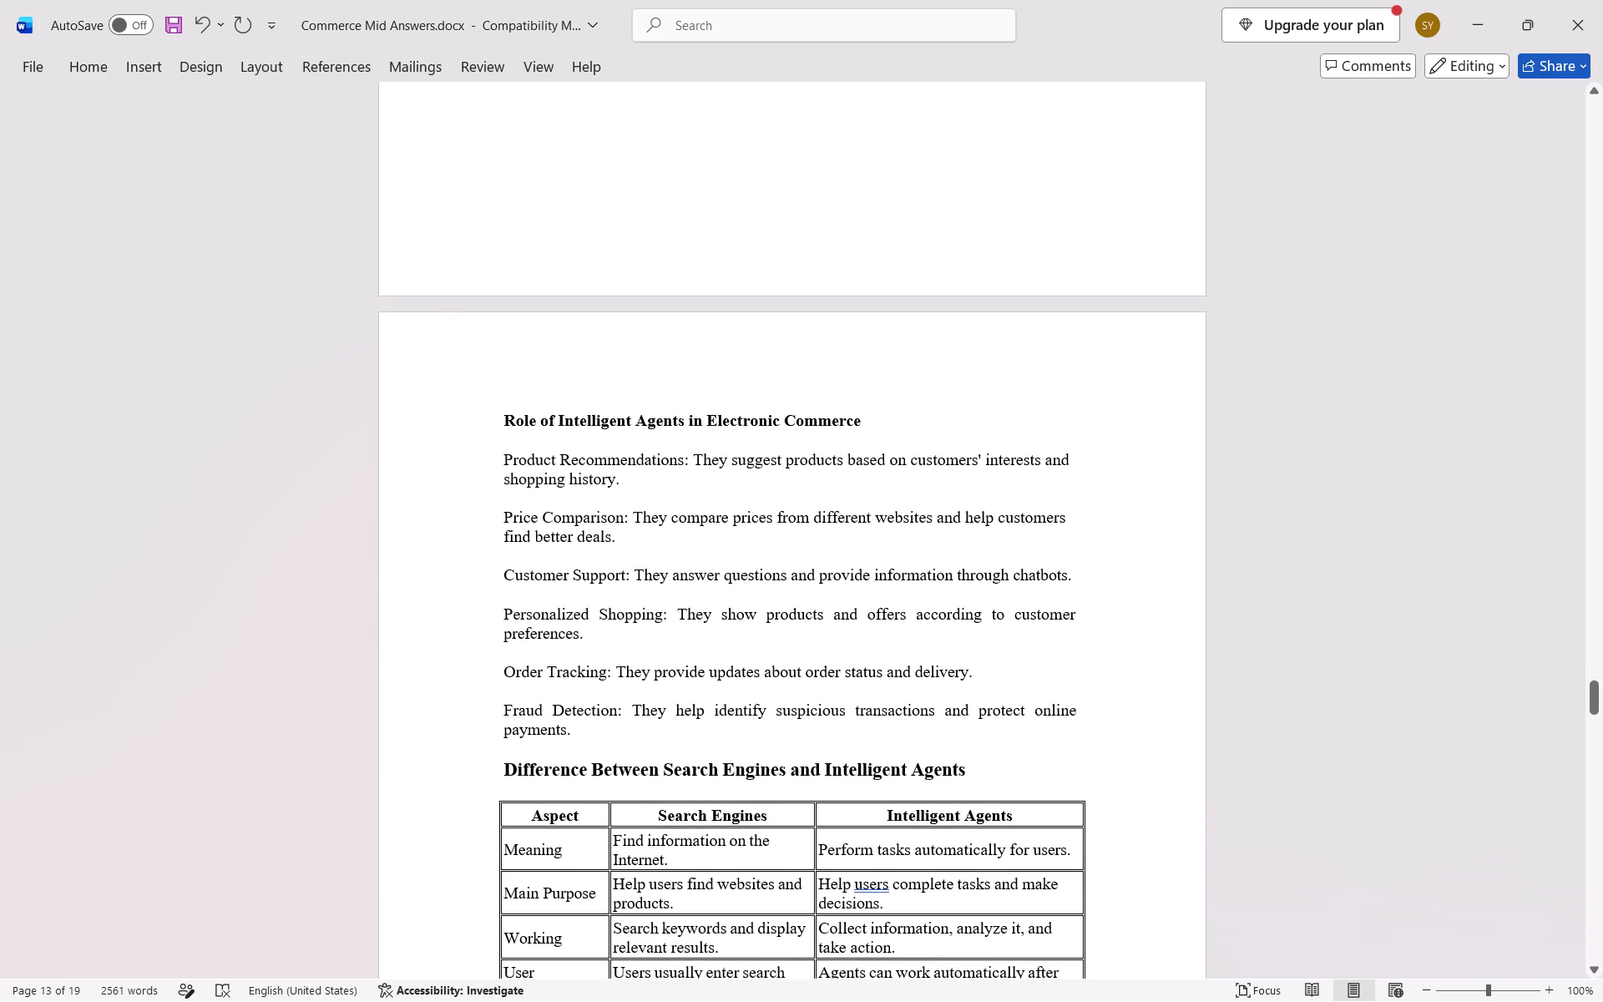
left_click_drag(506, 425, 852, 790)
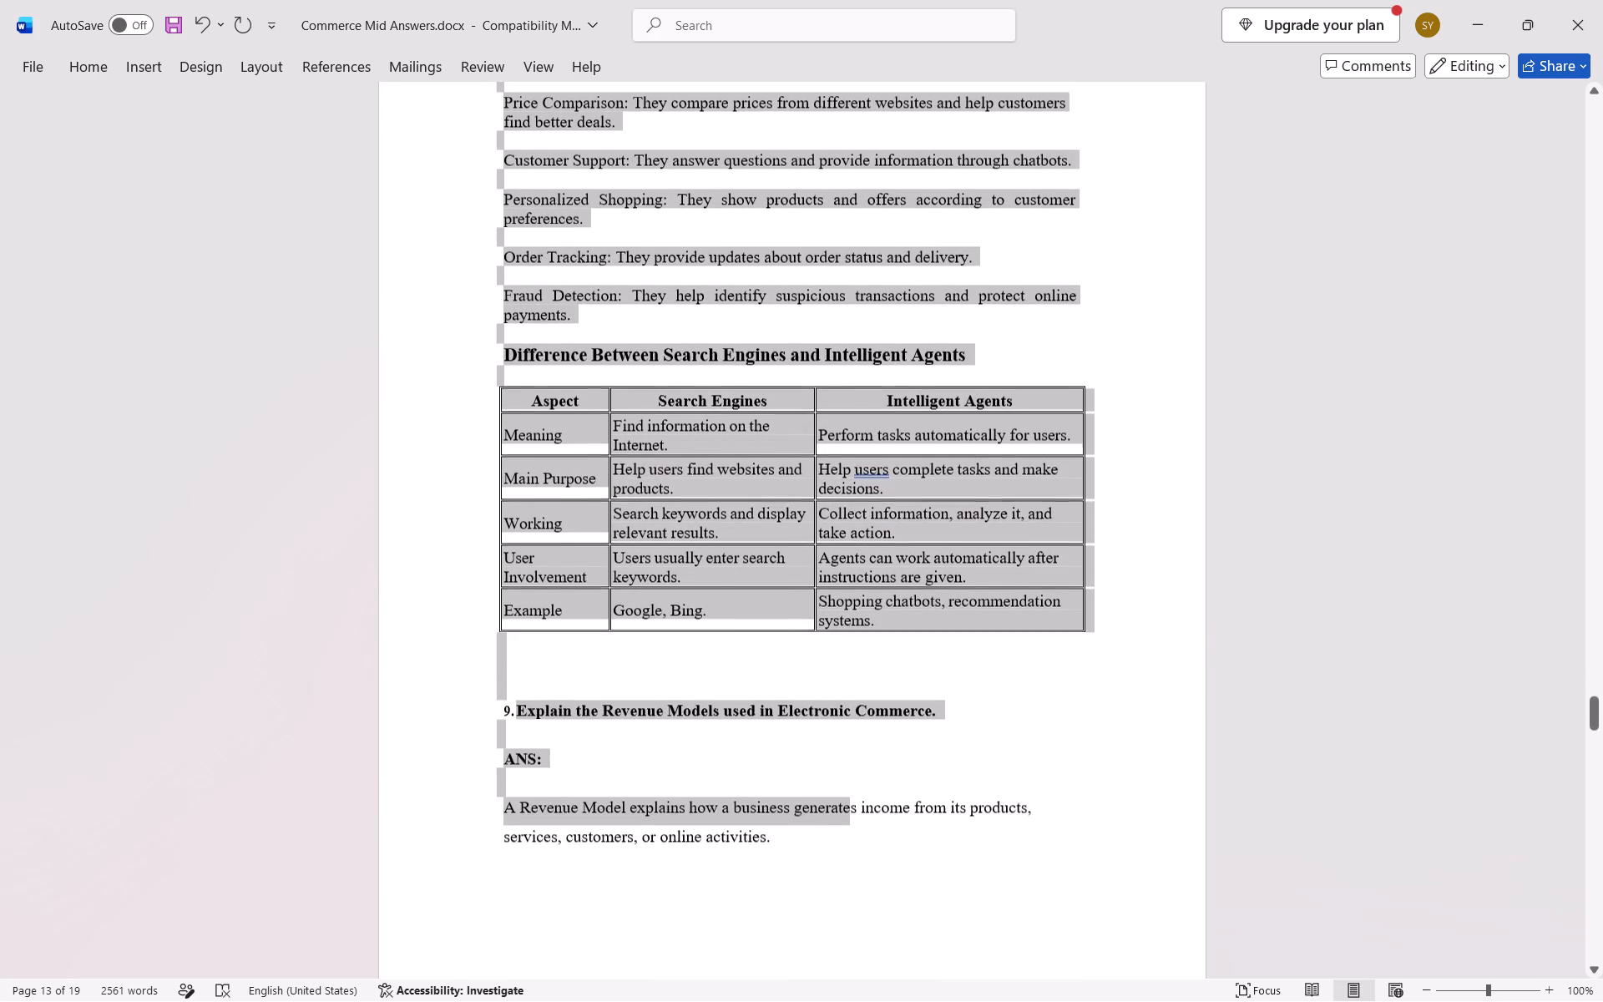
left_click_drag(852, 790, 749, 651)
key("ctrl+x")
scroll(749, 651, "up", 4)
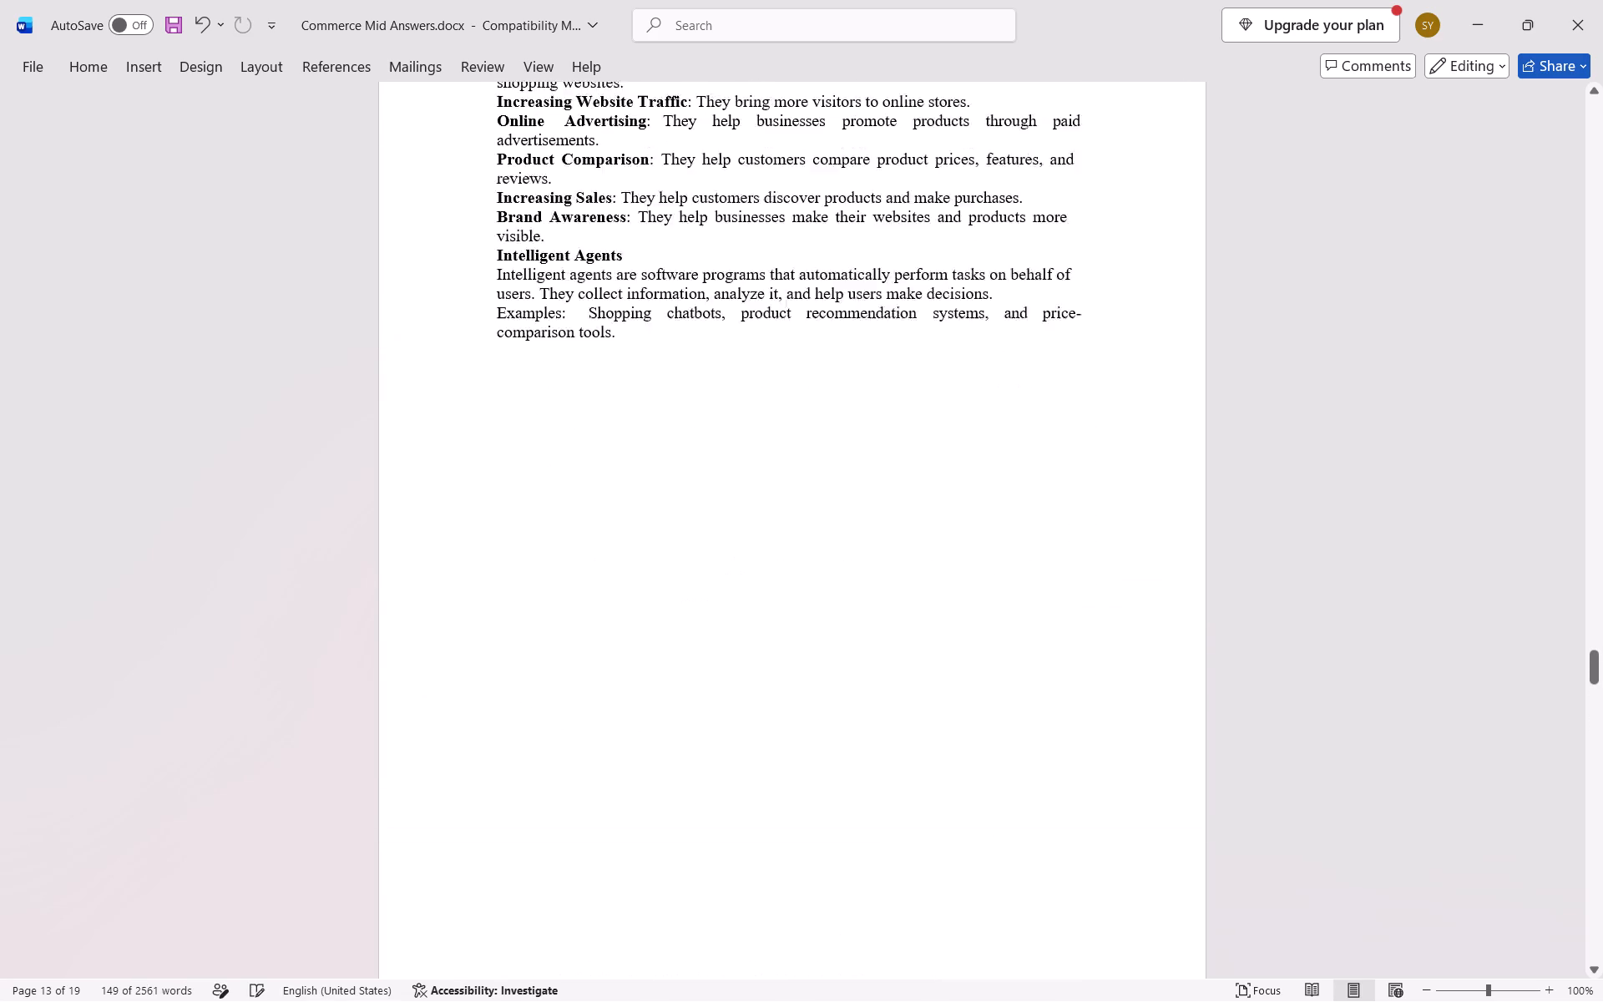
left_click(649, 448)
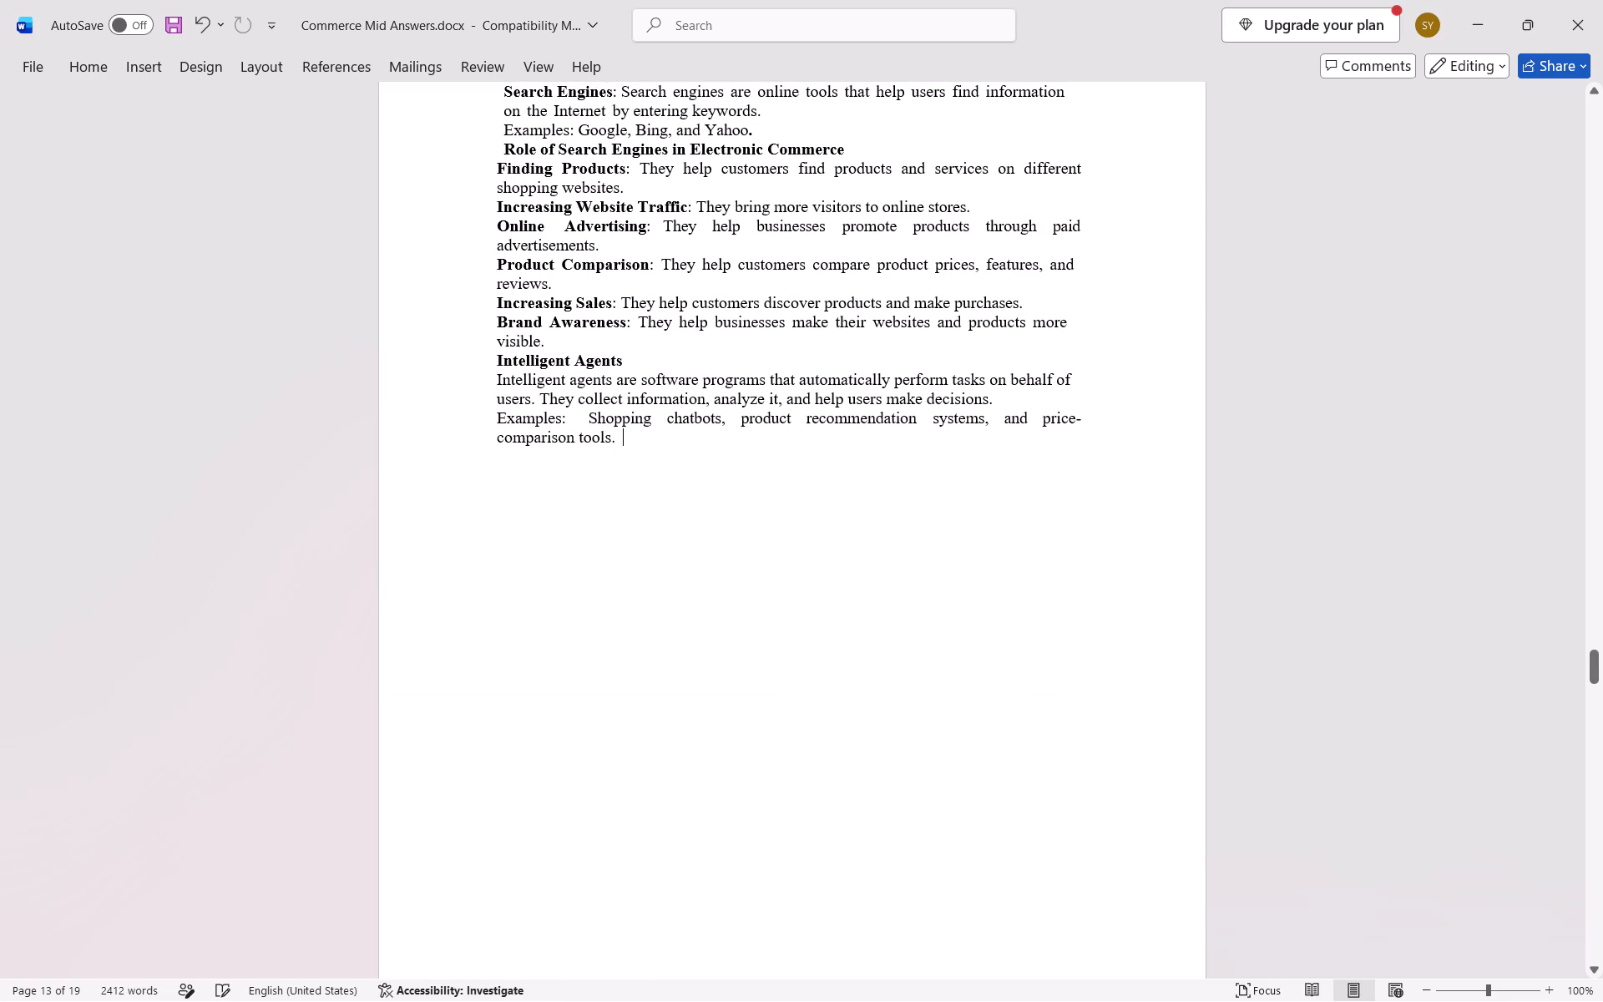
key("shift+Return")
key("ctrl+v")
Remove the blank lines above the "Role of Intelligent Agents in Electronic Commerce" heading and the Product Recommendations point.
scroll(649, 448, "up", 1)
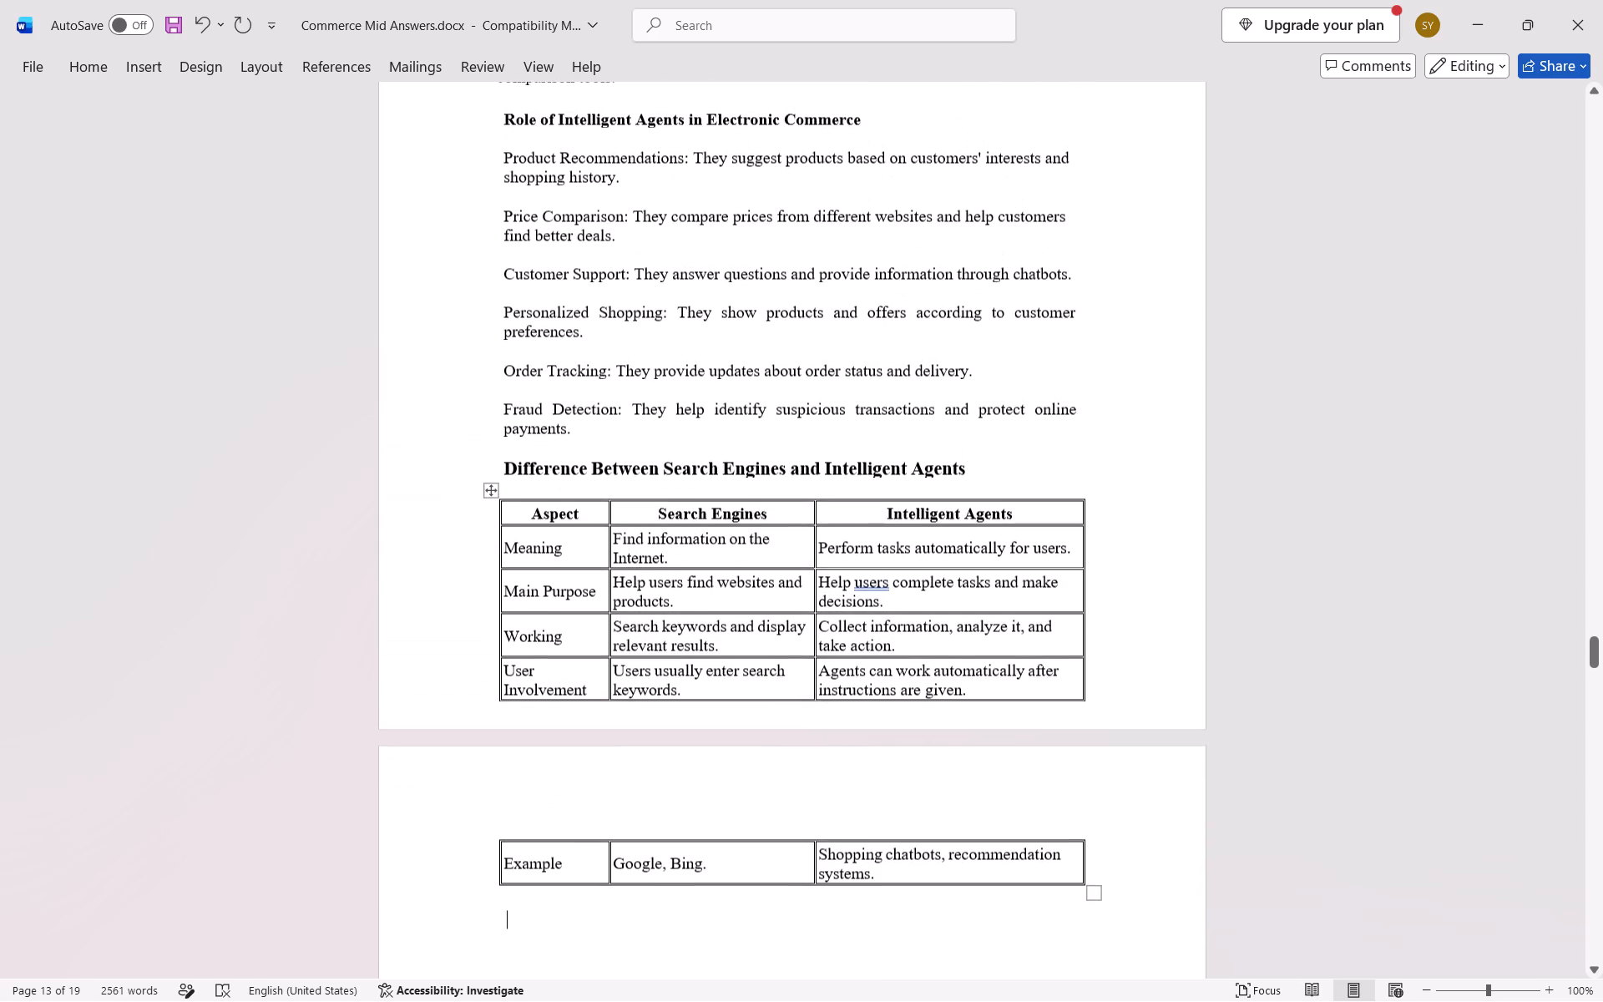
scroll(545, 250, "up", 1)
left_click(507, 271)
key("BackSpace")
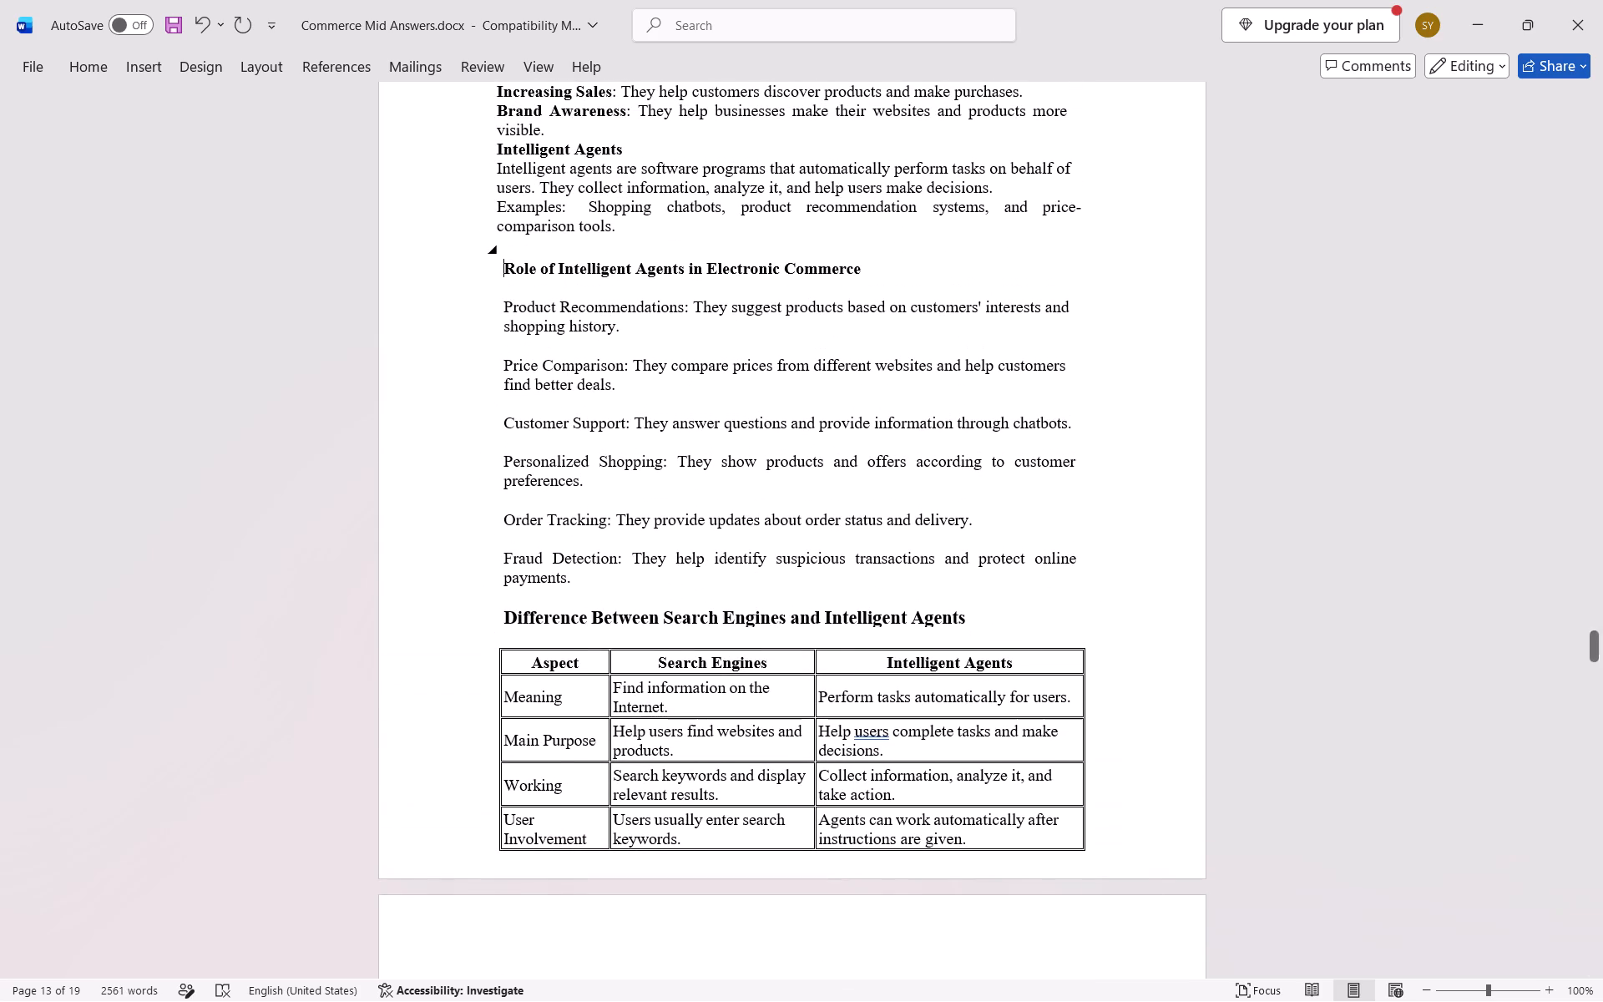
key("Down")
key("Down")
key("BackSpace")
key("Down")
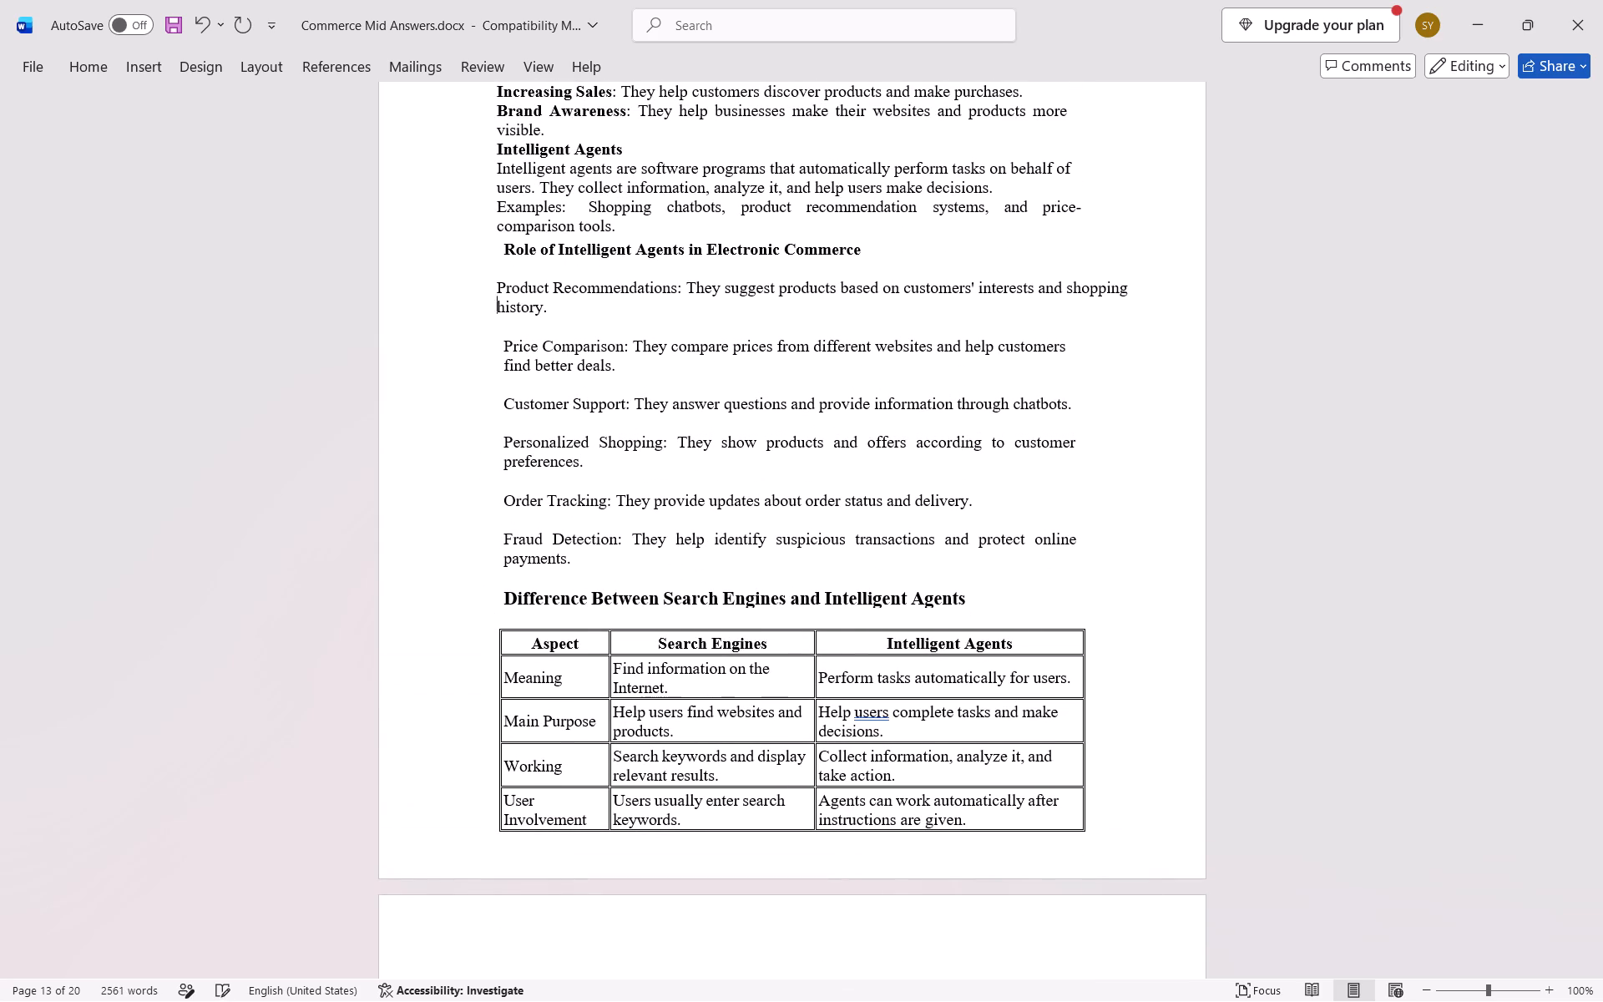
key("Up")
key("BackSpace")
Remove the blank lines above the Price Comparison and Customer Support points in the intelligent agents role list.
key("Down")
key("Down")
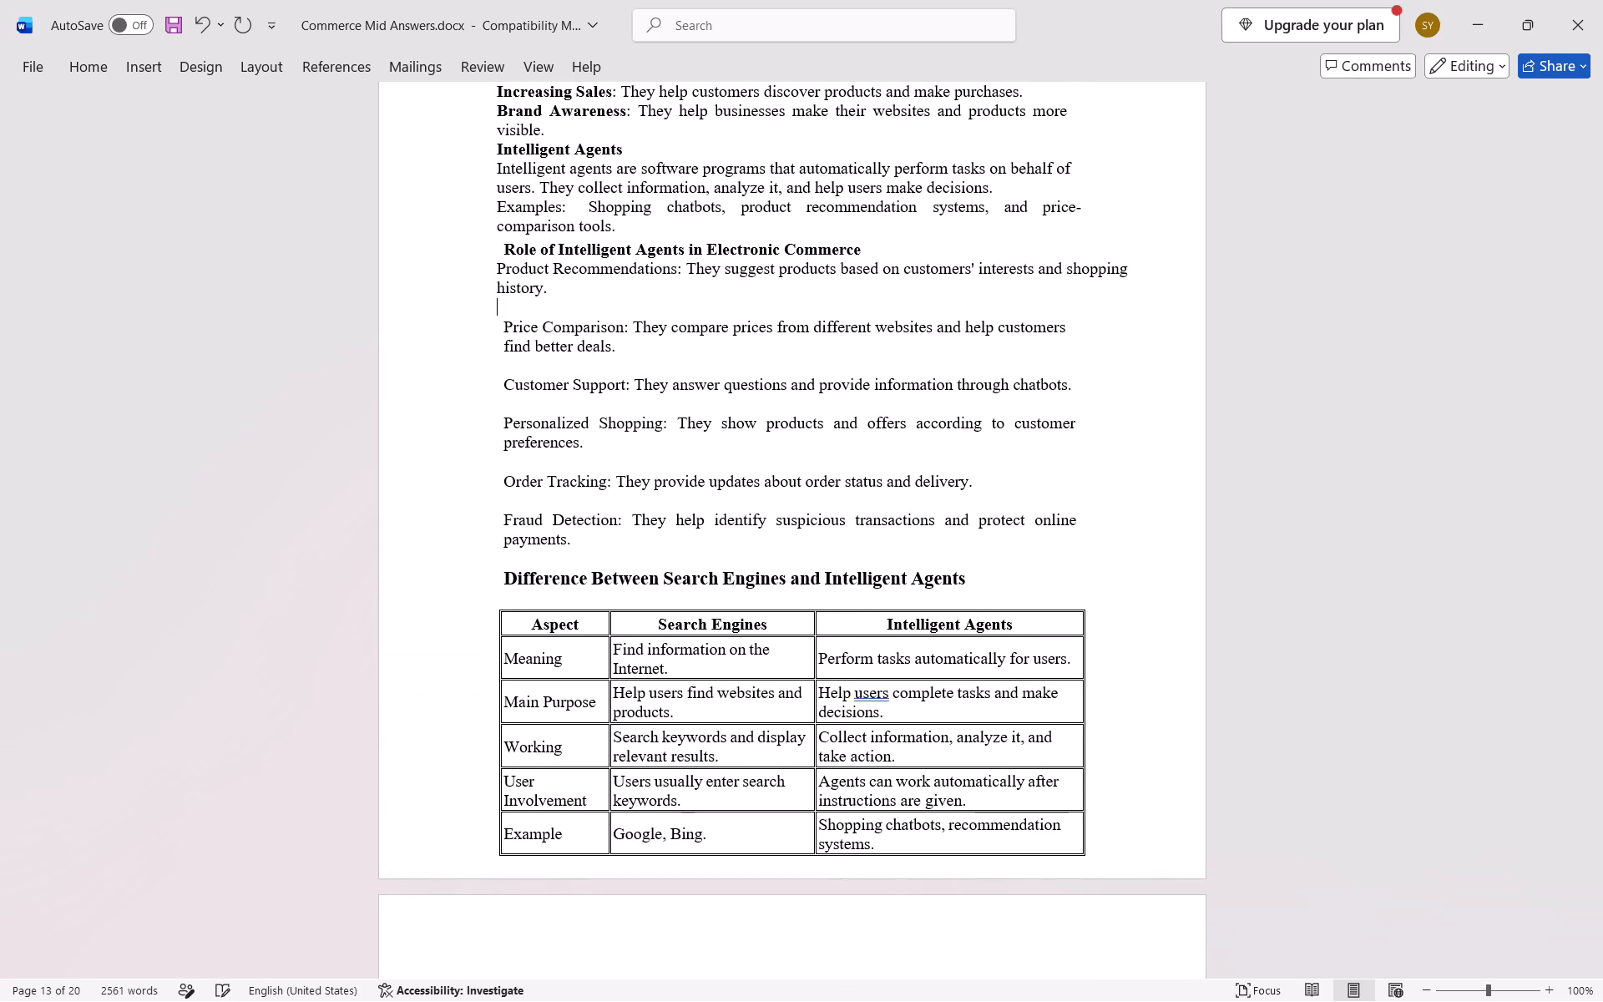
key("Down")
key("BackSpace")
key("BackSpace")
key("Down")
key("Down")
key("Down")
key("BackSpace")
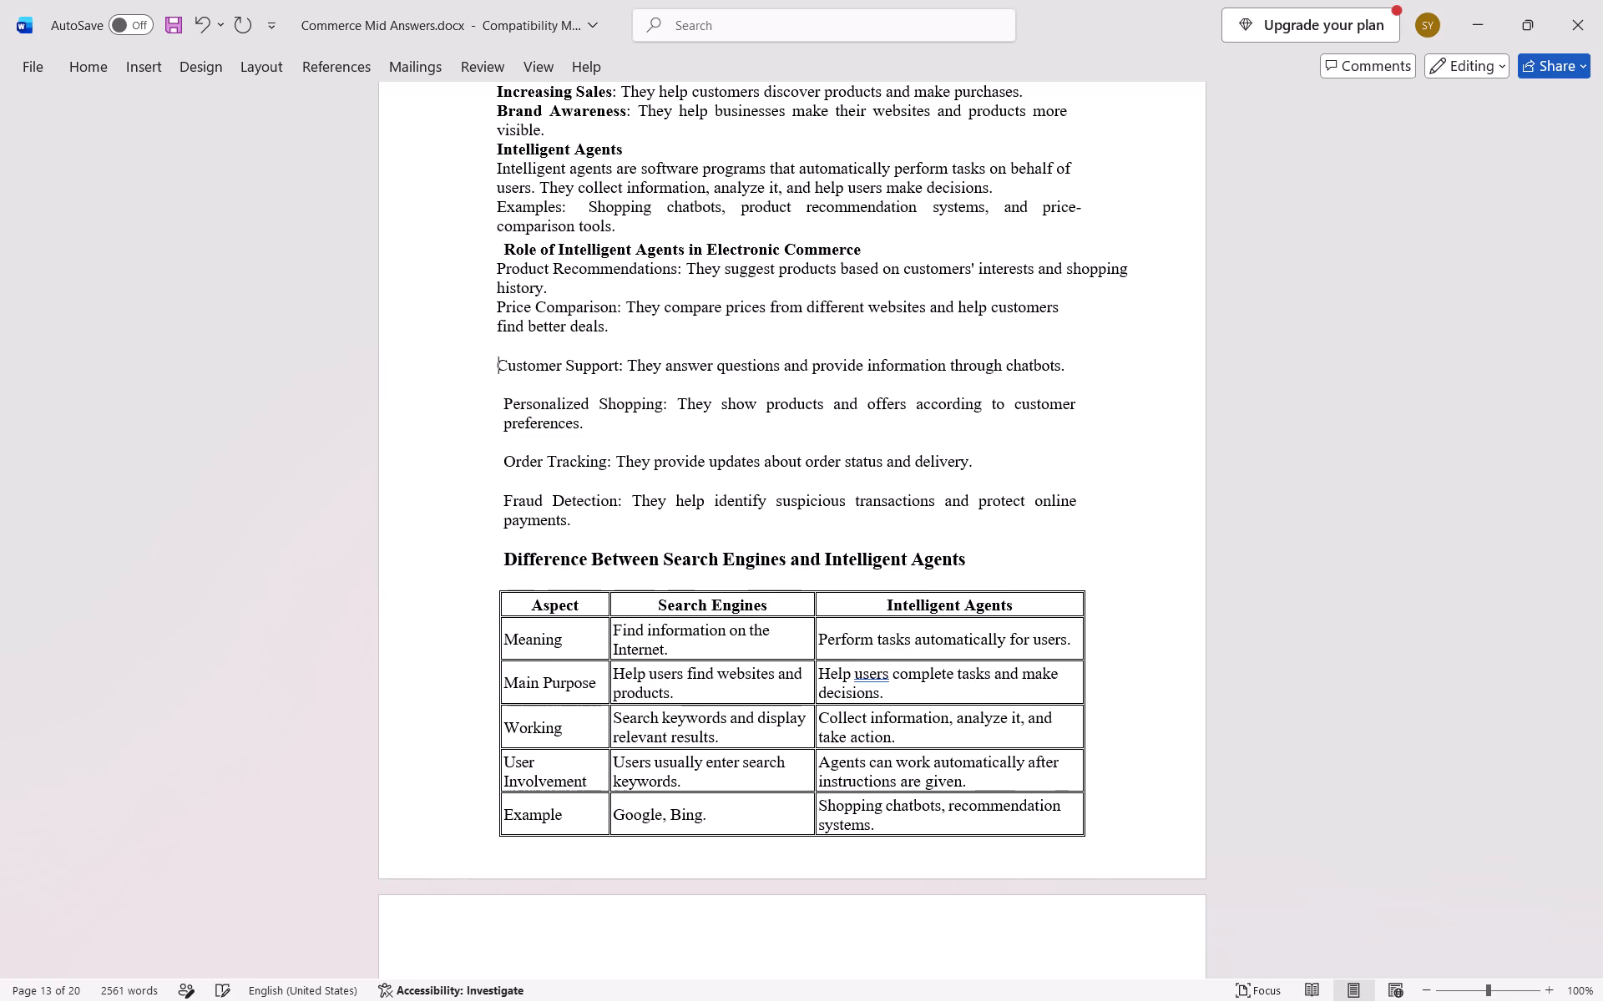
key("BackSpace")
Remove the blank lines above the Personalized Shopping, Order Tracking and Fraud Detection points.
key("Down")
key("Down")
key("BackSpace")
key("BackSpace")
key("Down")
key("Down")
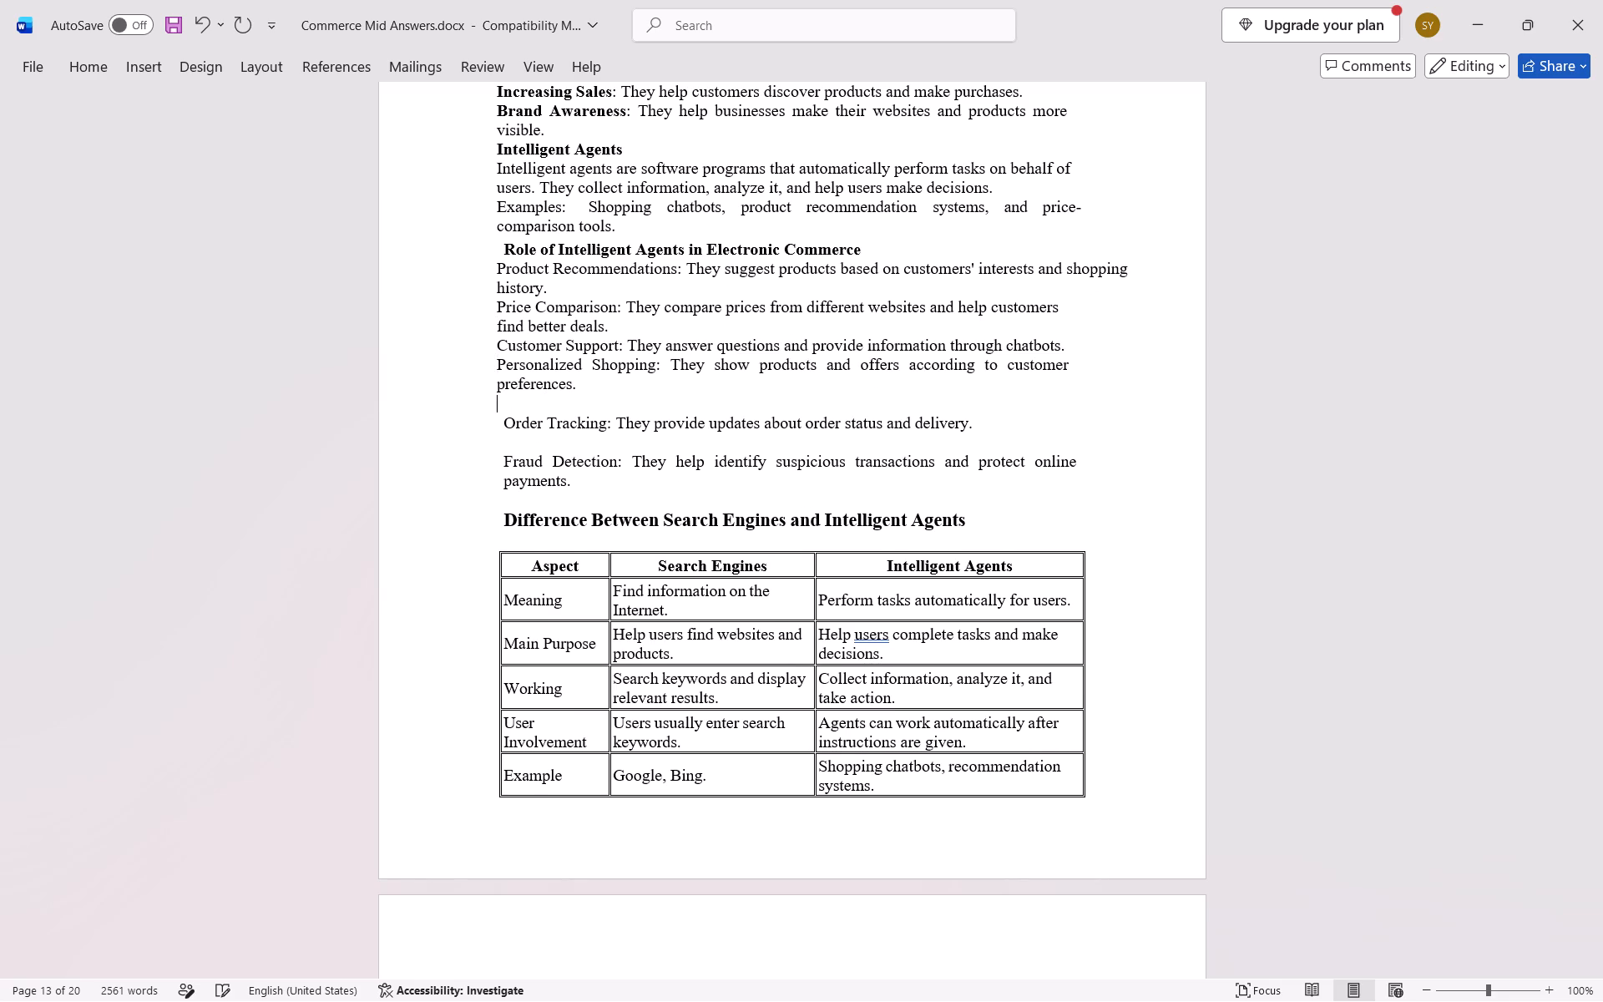
key("Down")
key("BackSpace")
key("BackSpace")
key("Down")
key("Down")
key("BackSpace")
key("BackSpace")
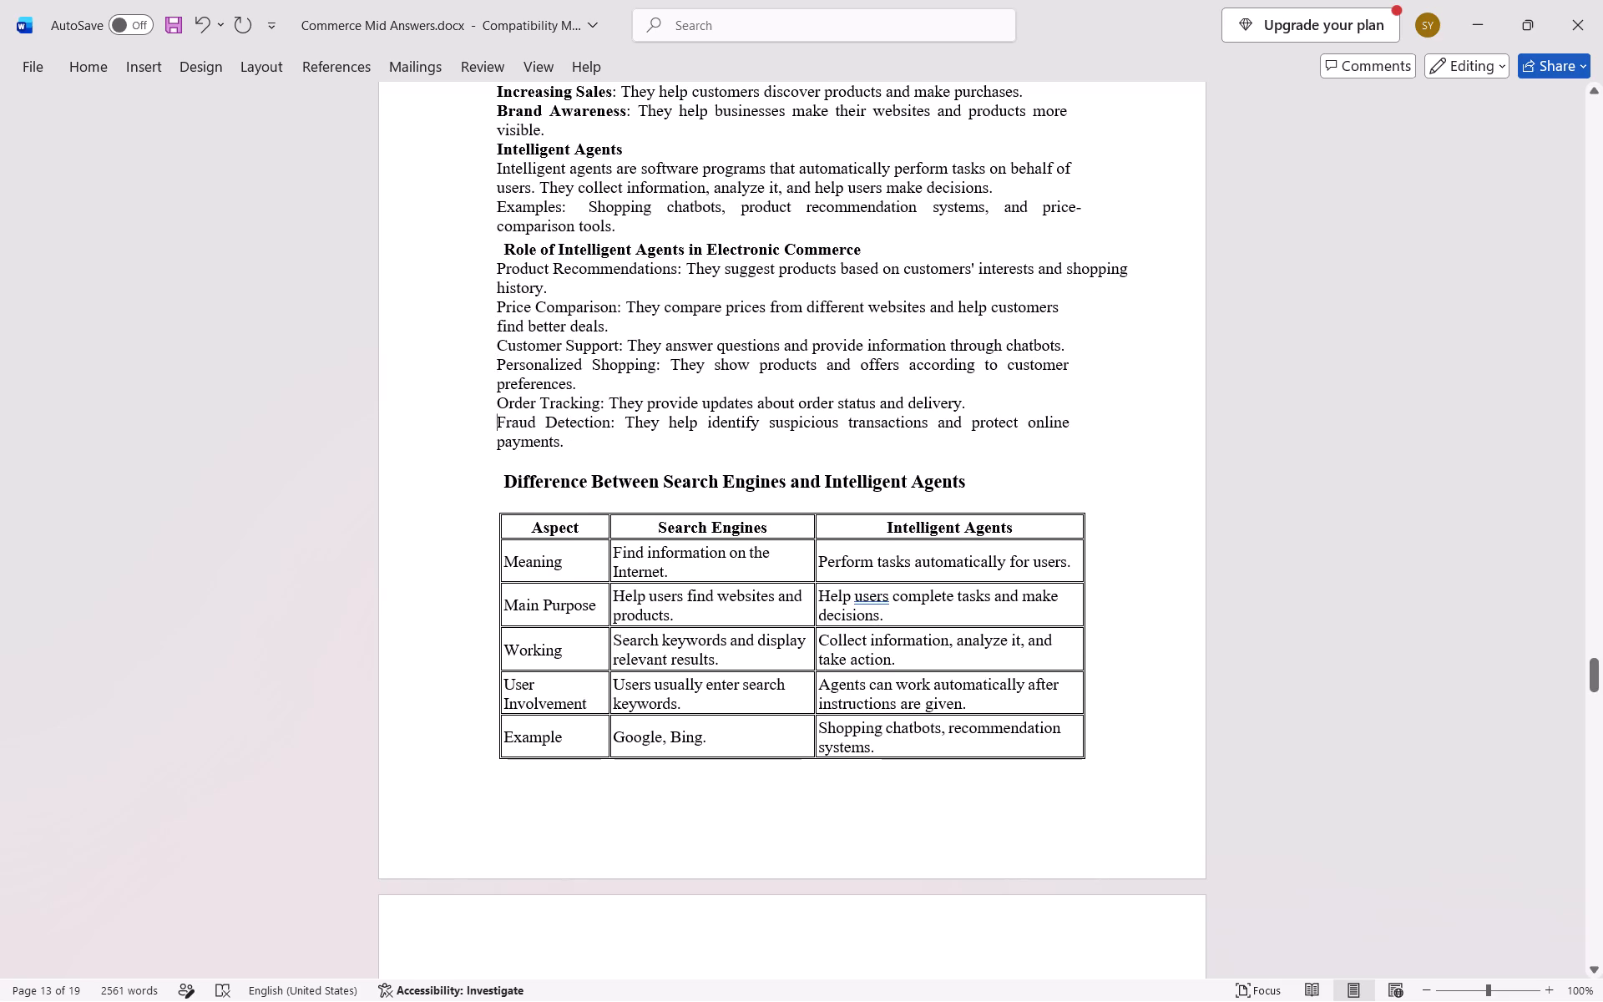
Bold the six intelligent agent role labels from Product Recommendations through Fraud Detection.
left_click_drag(494, 262, 668, 279)
left_click(668, 279)
left_click_drag(681, 271, 517, 268)
left_click_drag(498, 306, 584, 309, "ctrl")
left_click_drag(498, 344, 594, 353, "ctrl")
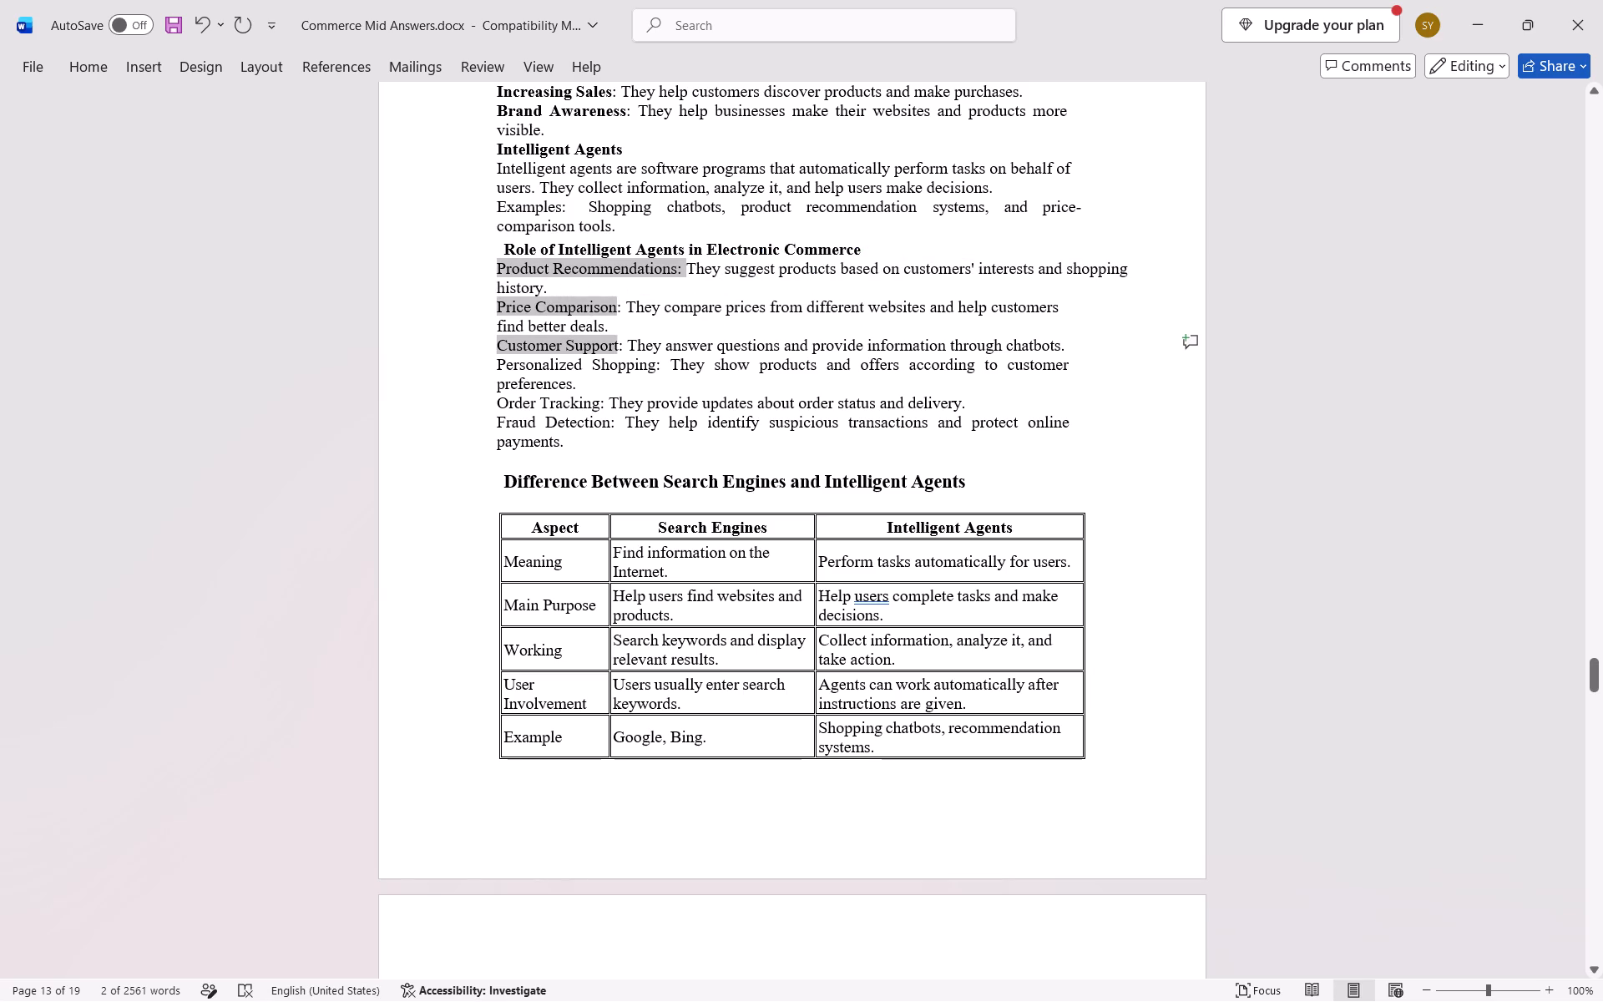
left_click_drag(594, 353, 594, 353, "ctrl")
left_click_drag(500, 368, 623, 372, "ctrl")
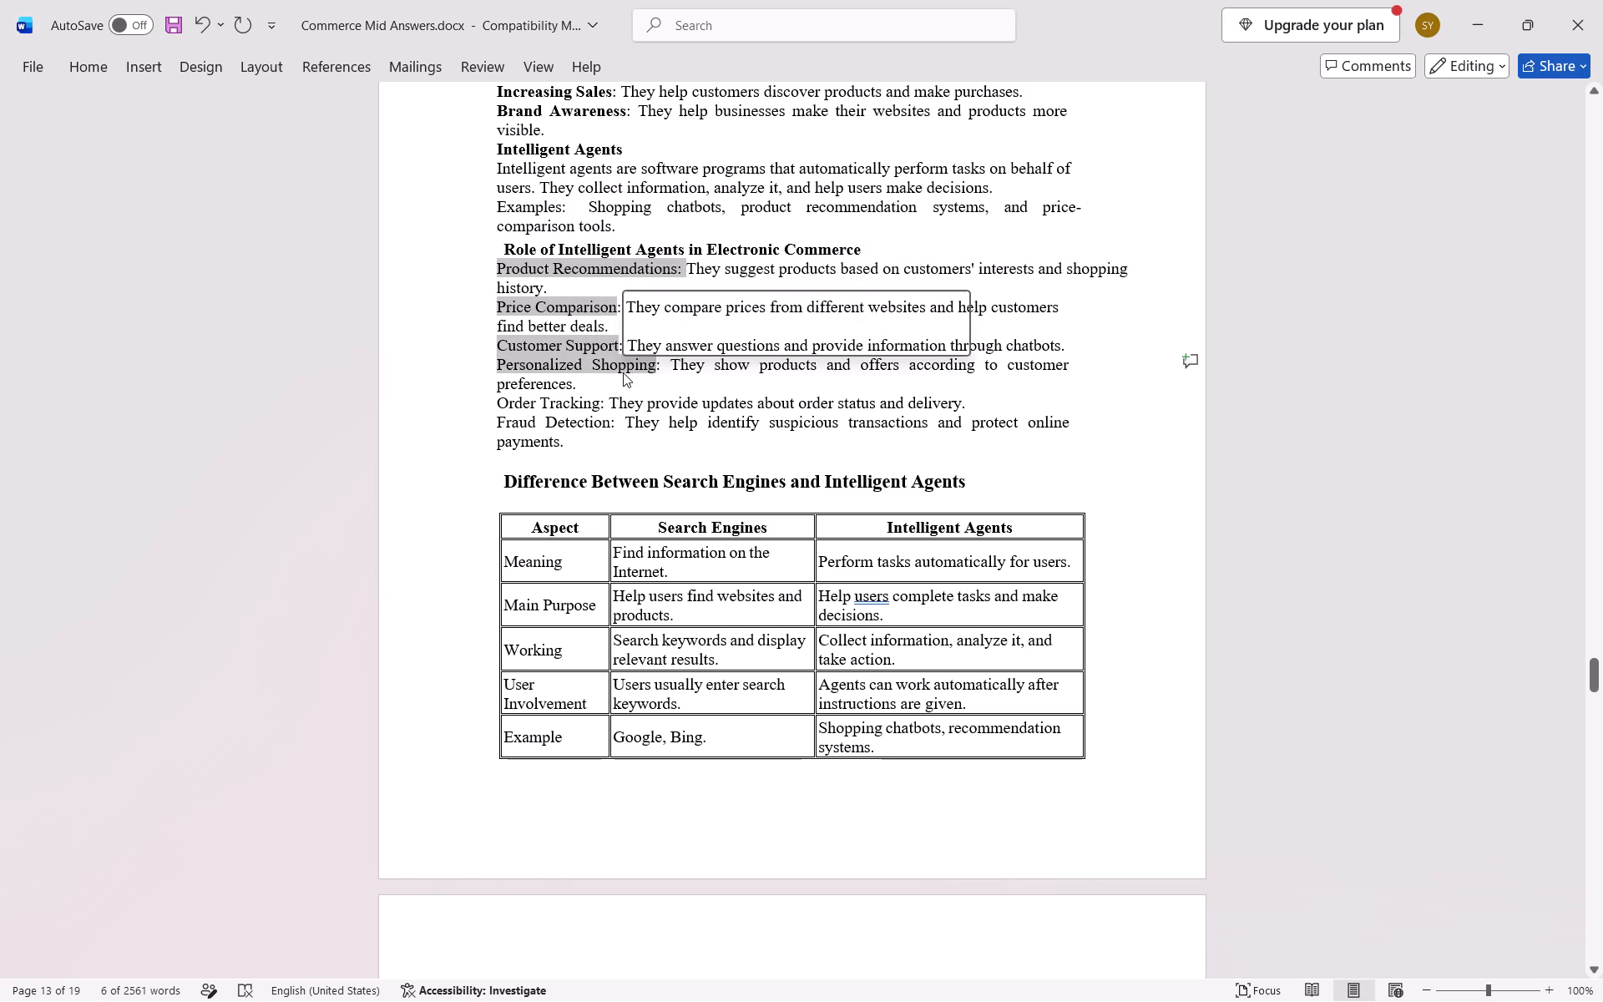
left_click_drag(495, 398, 569, 398, "ctrl")
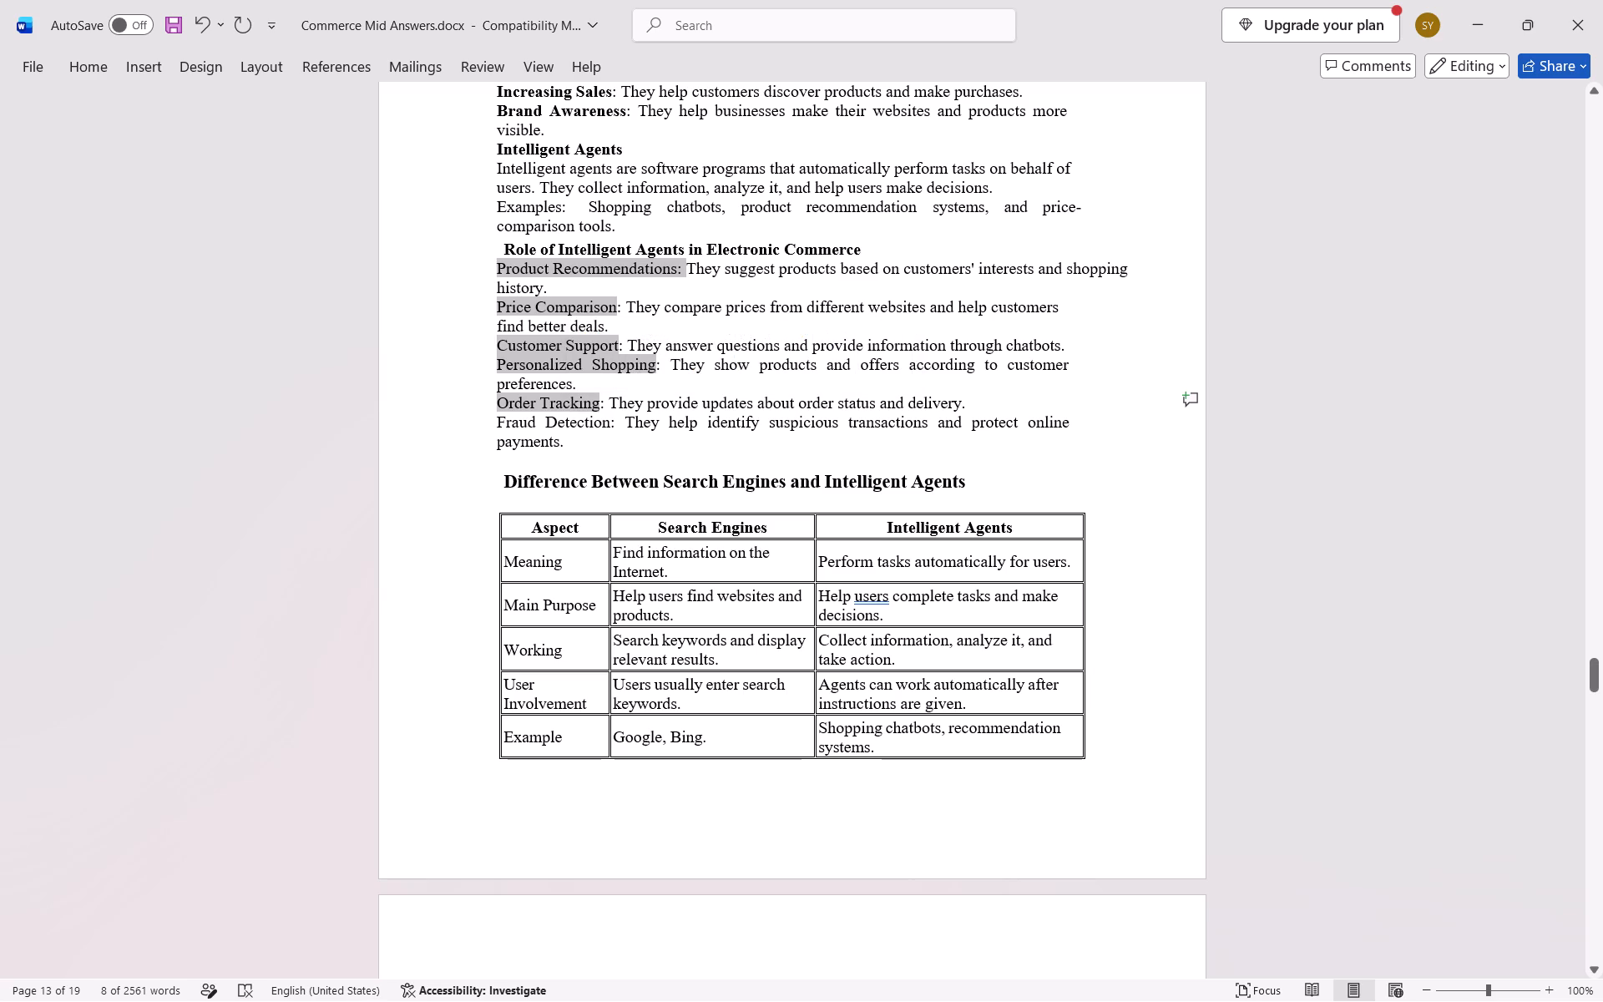
left_click_drag(494, 422, 604, 423, "ctrl")
key("ctrl+b")
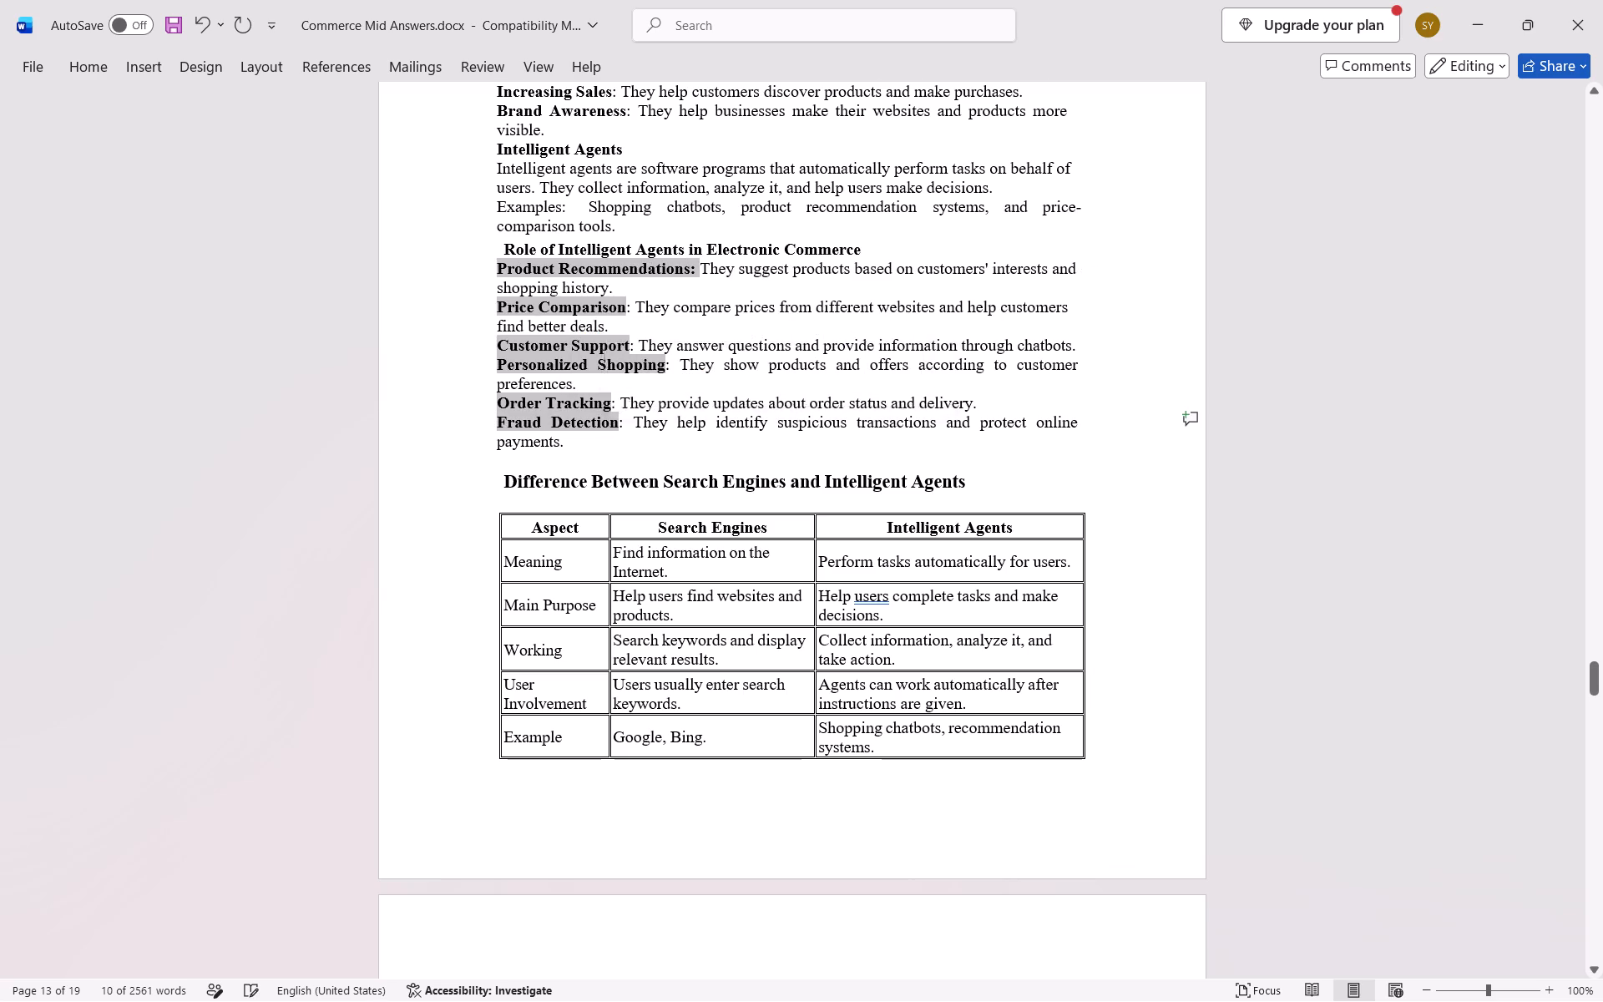
left_click(776, 456)
Cut the question 9 content from the "Types of E-Commerce Revenue Models" heading through the end of its advantages list.
scroll(776, 456, "down", 2)
left_click(863, 535)
scroll(863, 535, "down", 5)
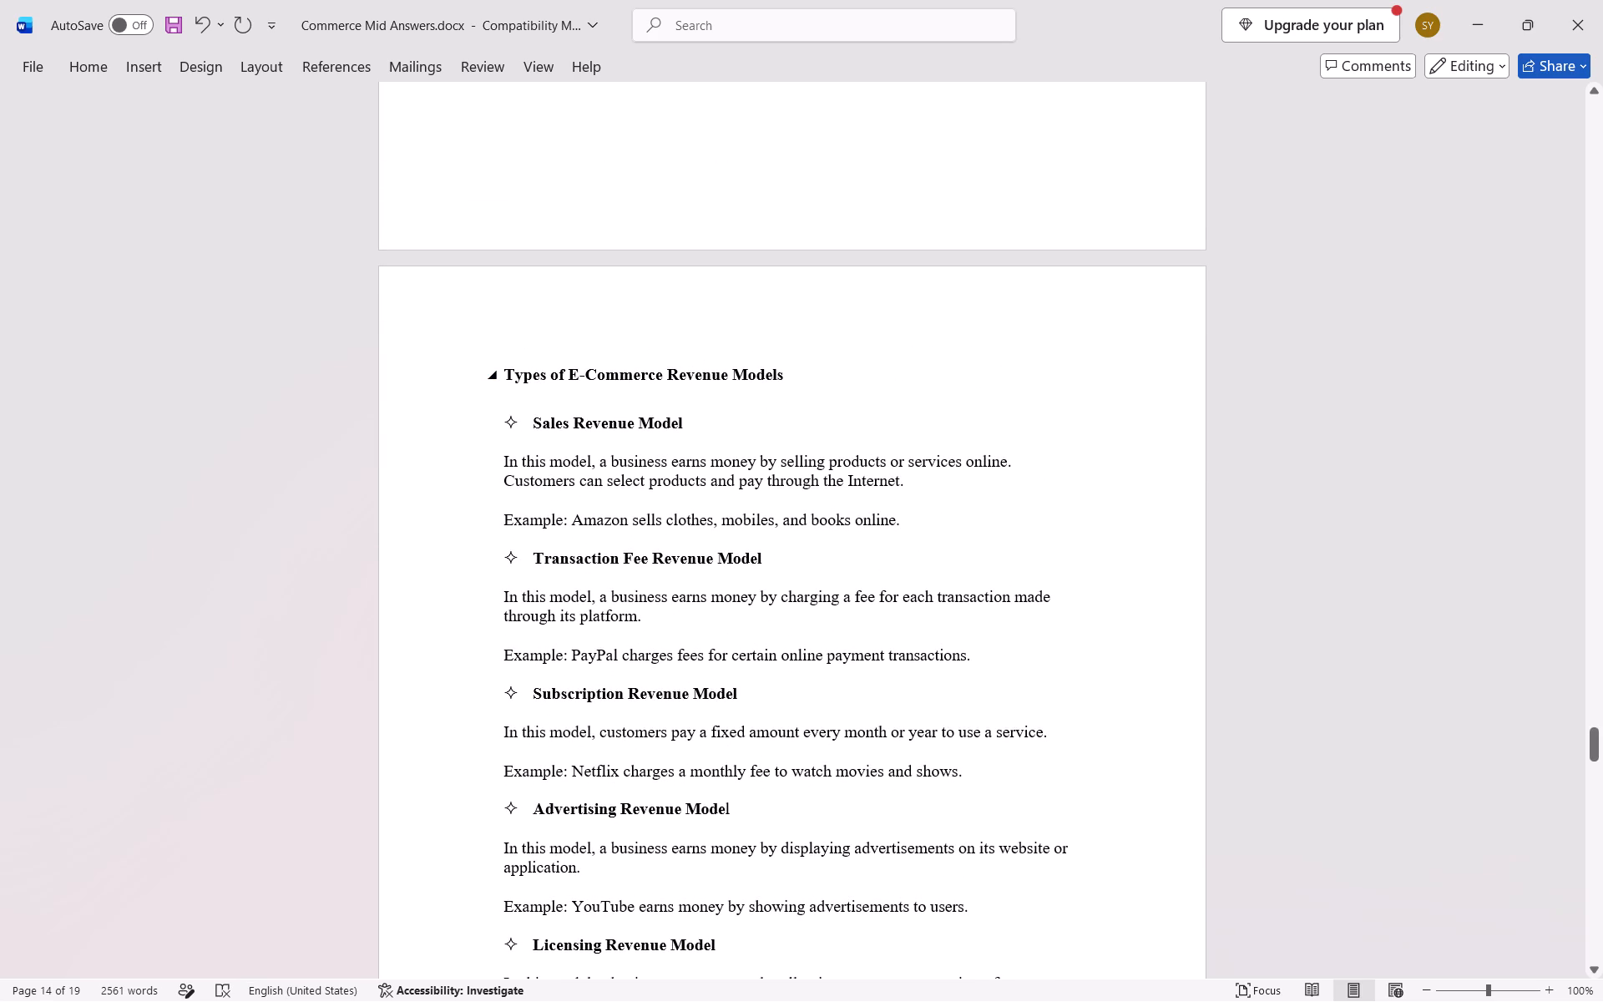
left_click_drag(504, 373, 896, 1001)
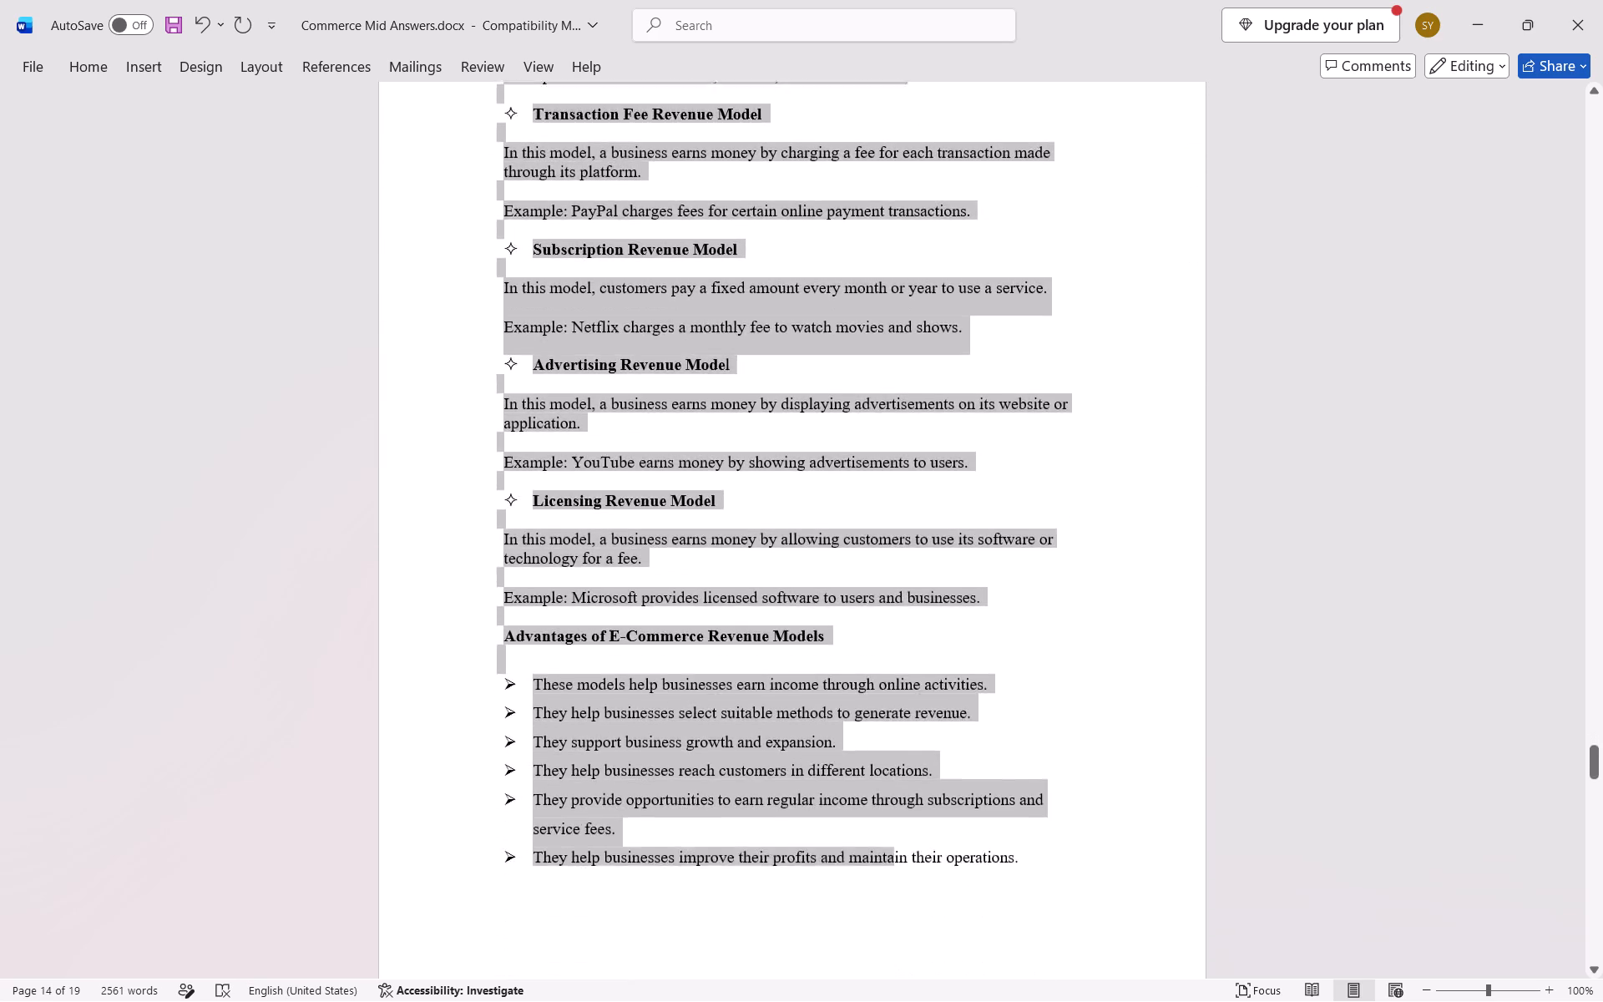
left_click_drag(896, 1001, 1053, 309)
key("ctrl+x")
scroll(1053, 309, "up", 5)
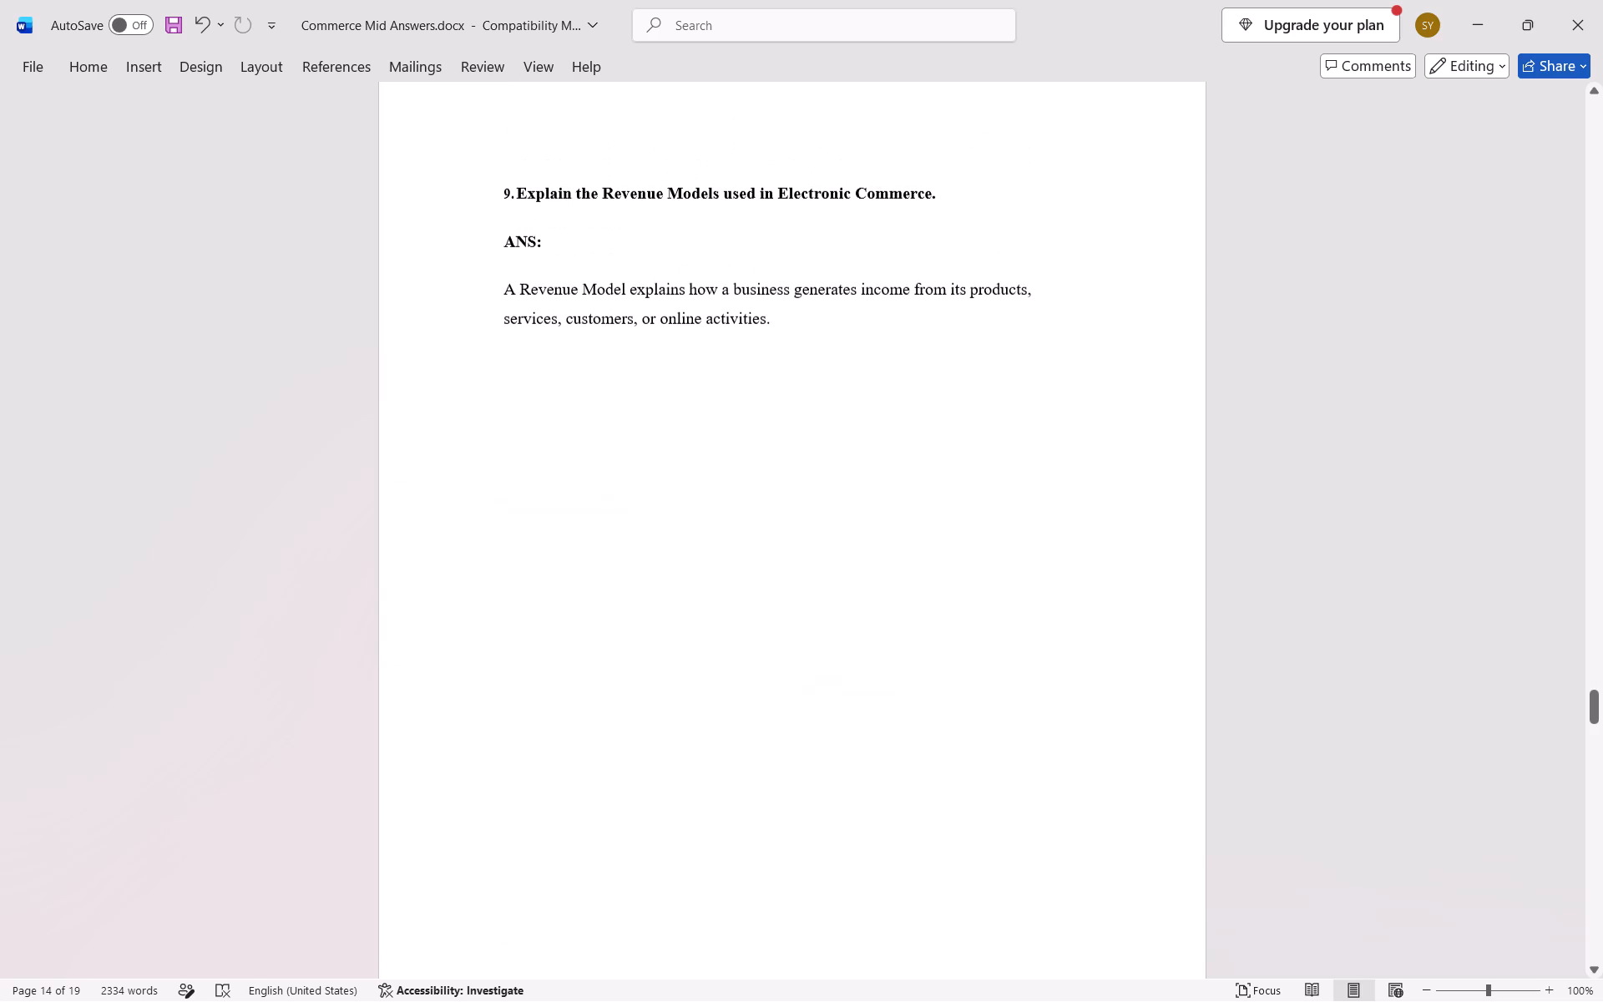
Delete the "ANS:" label and the blank lines between the question 9 heading and the Revenue Model definition.
left_click(658, 247)
key("Down")
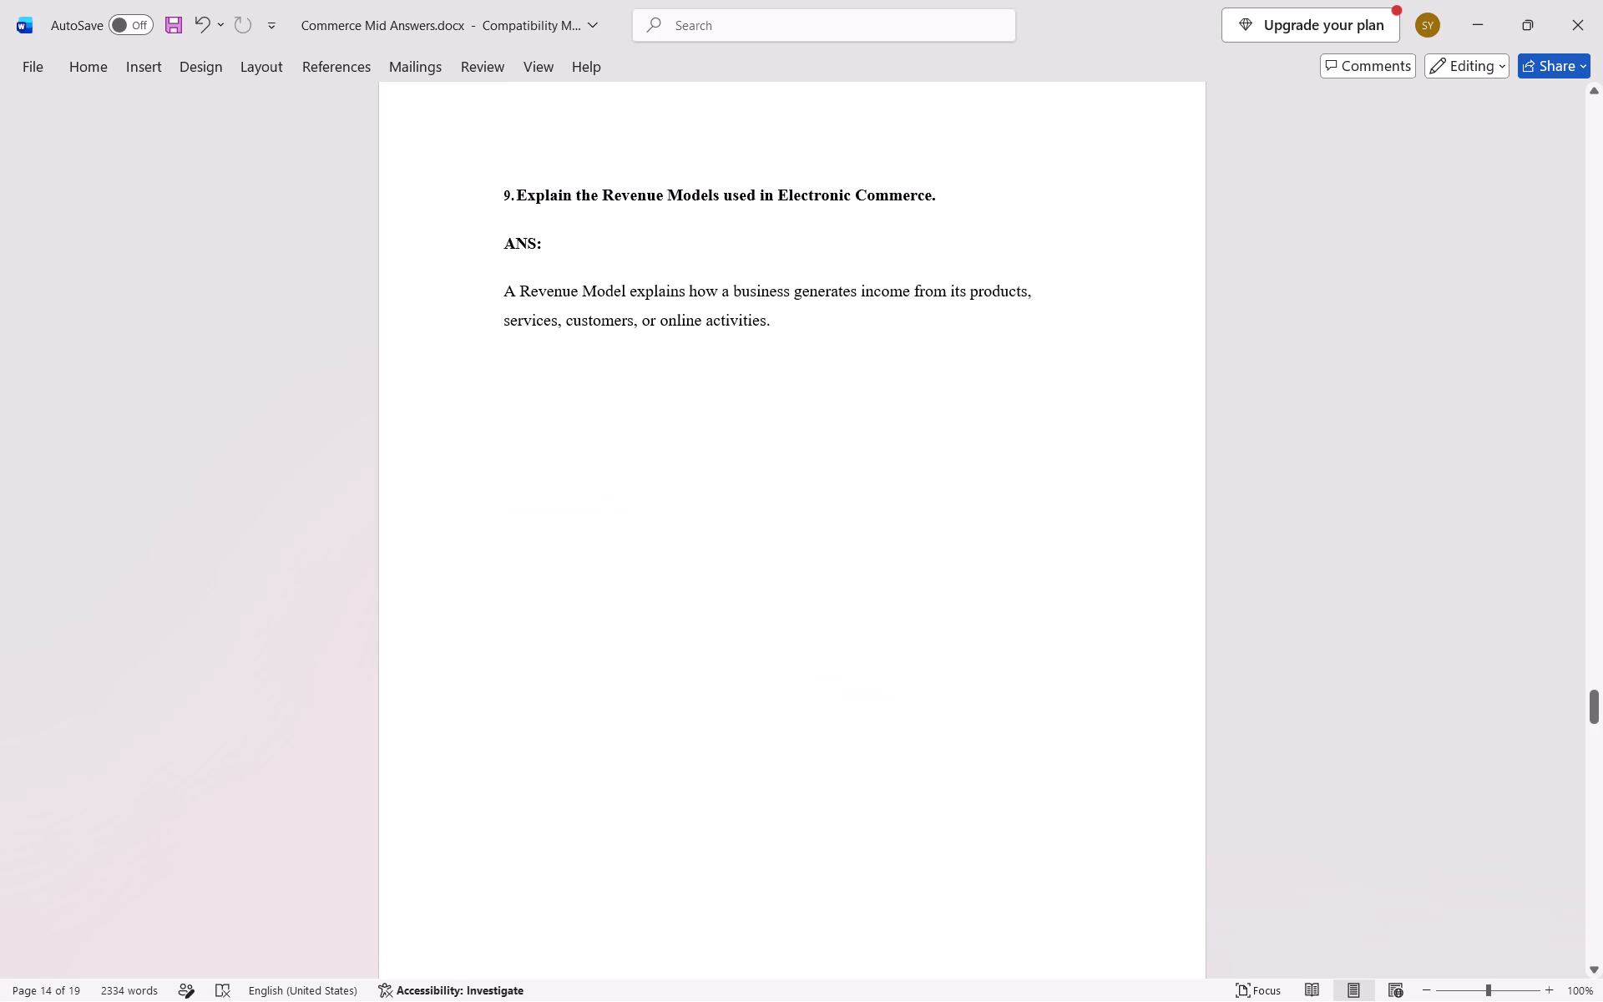
key("BackSpace")
key("BackSpace")
key("BackSpace")
key("BackSpace")
key("BackSpace")
key("BackSpace")
key("BackSpace")
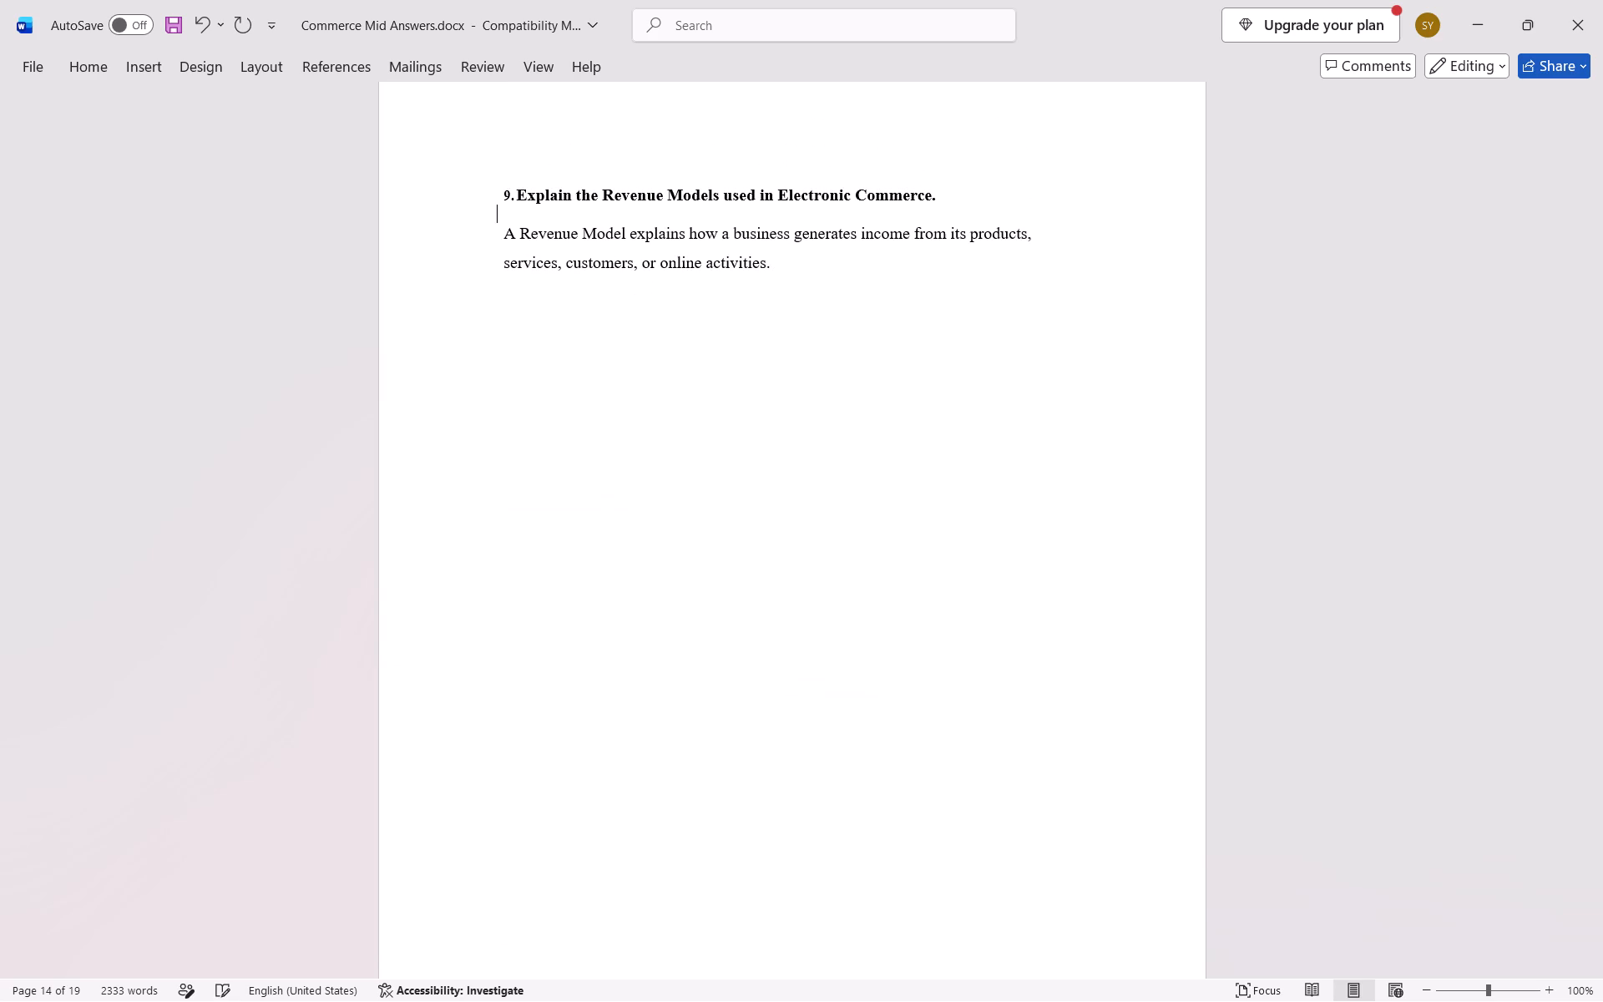
key("BackSpace")
key("shift+Return")
key("BackSpace")
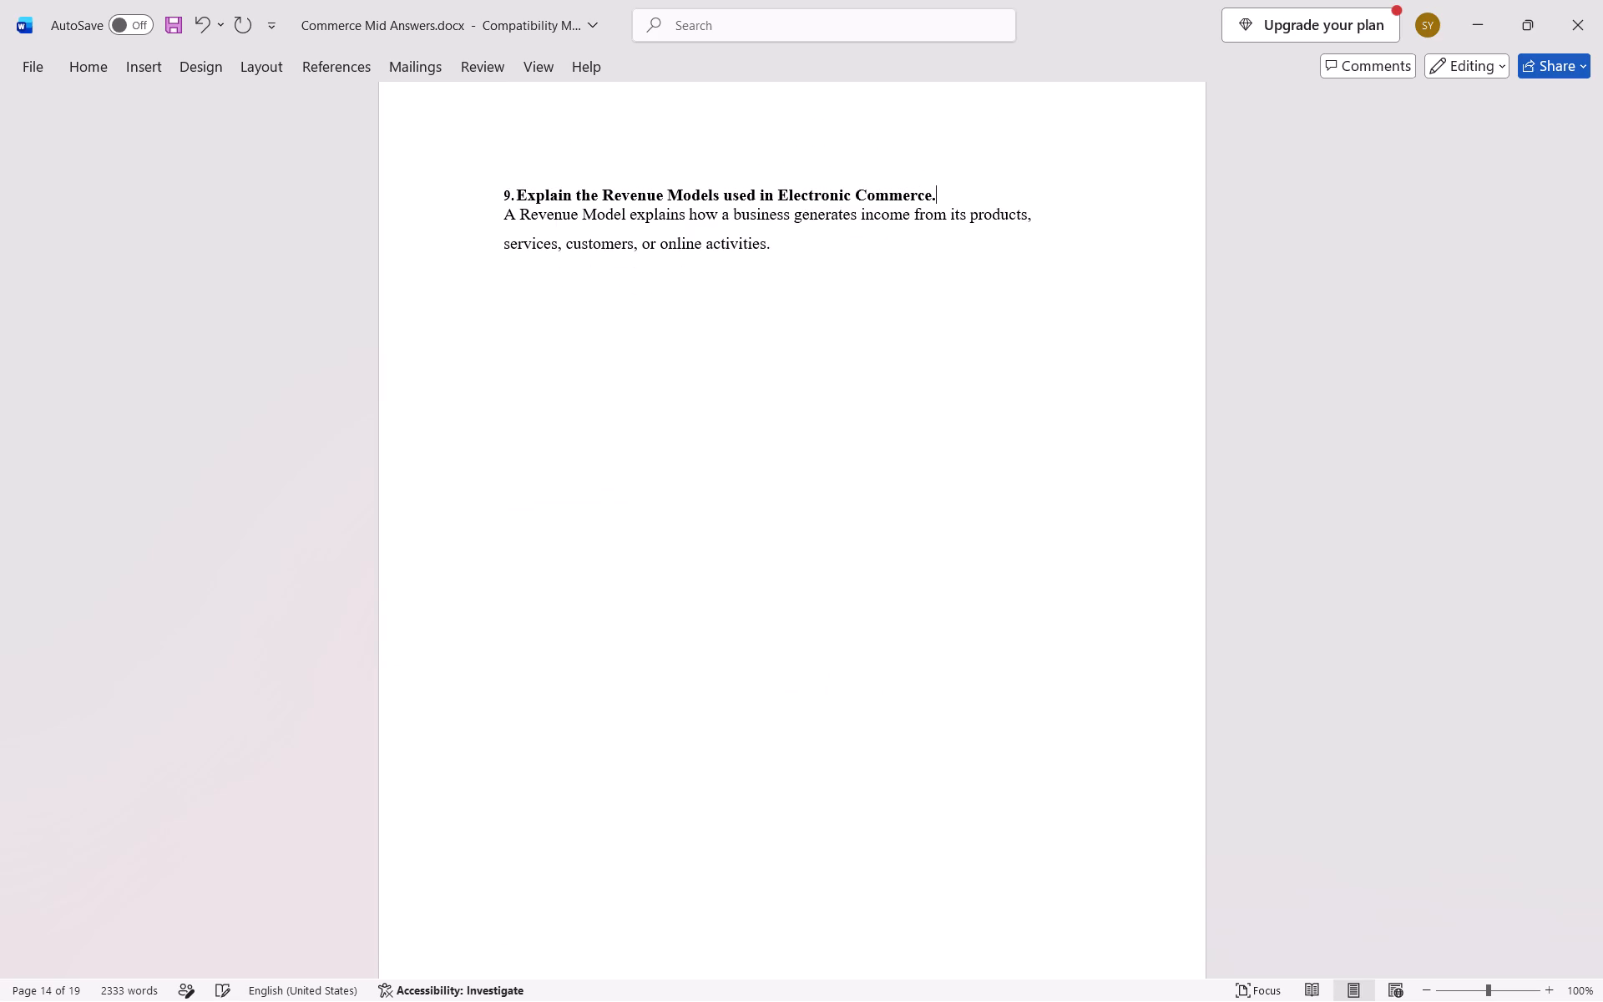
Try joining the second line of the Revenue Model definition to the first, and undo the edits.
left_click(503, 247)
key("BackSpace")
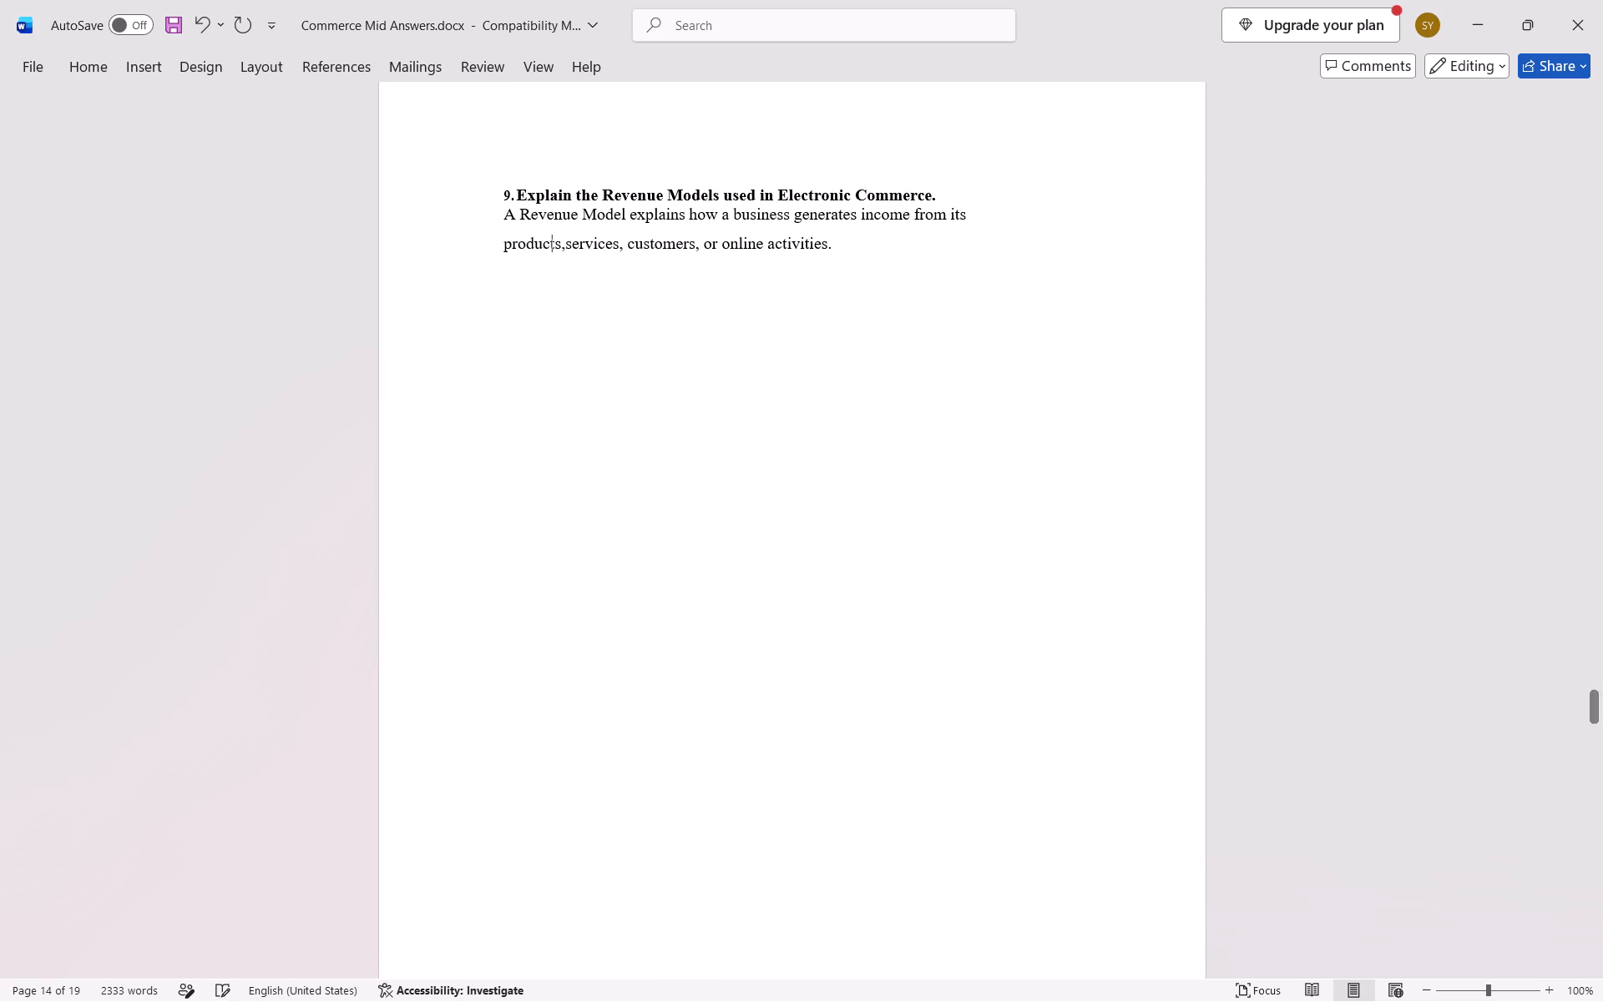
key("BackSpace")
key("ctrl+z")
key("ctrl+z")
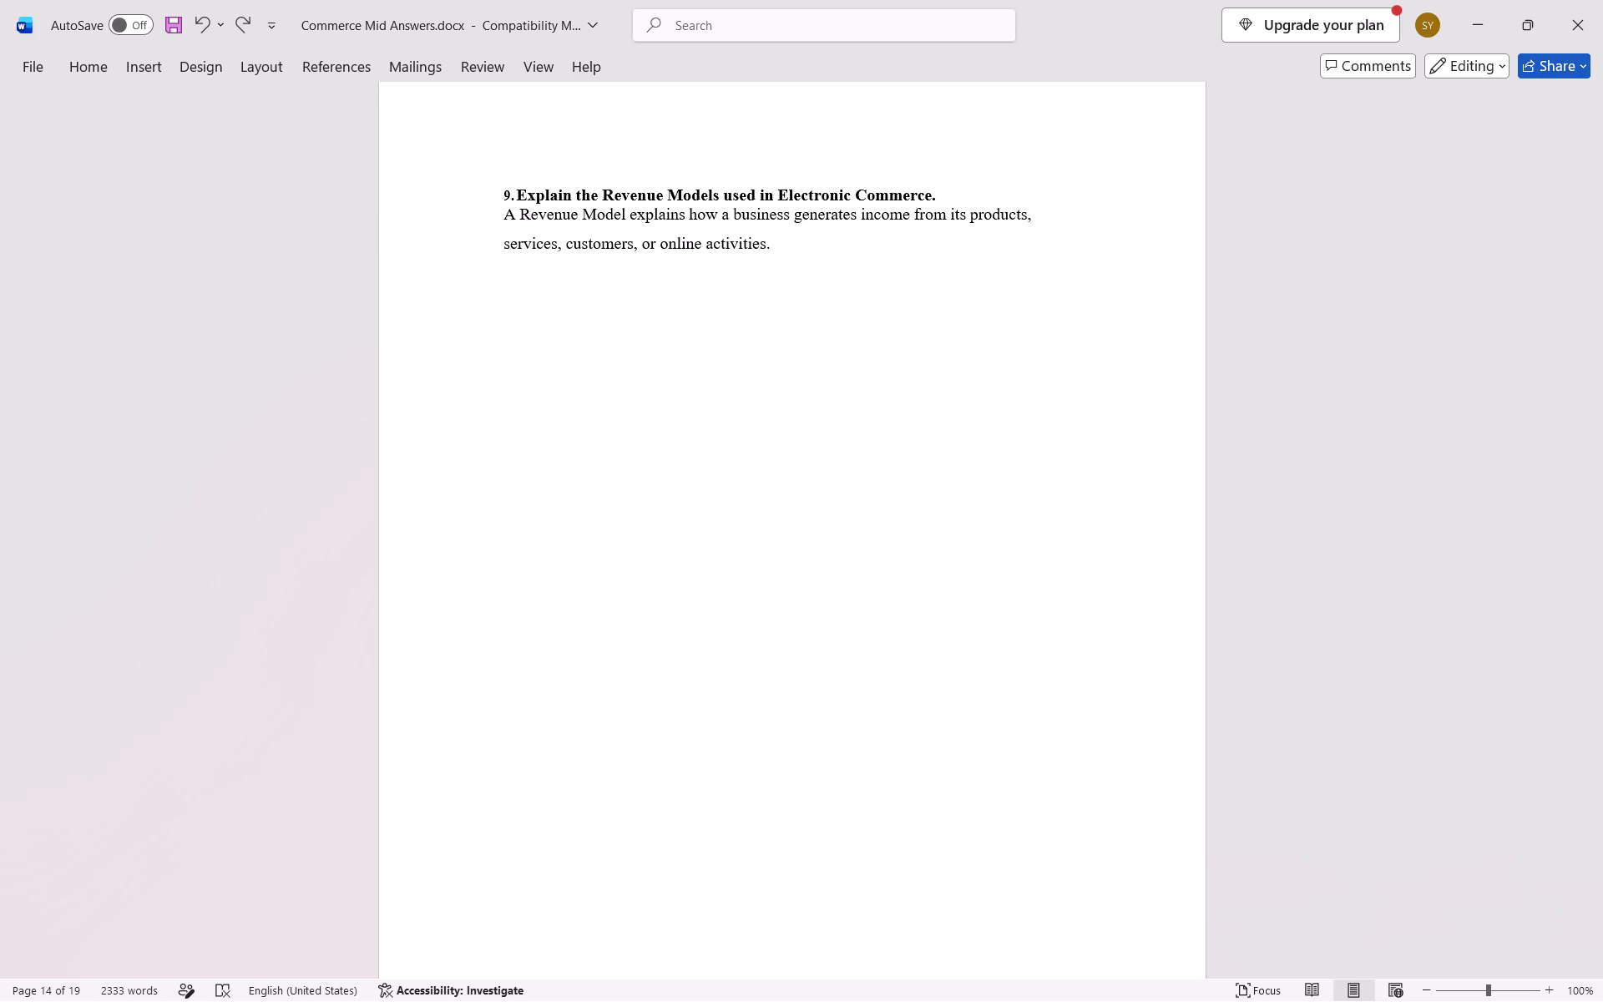
Paste the cut revenue model types and advantages on a new line below the Revenue Model definition.
key("ctrl+Right")
key("ctrl+Right")
key("ctrl+Right")
key("ctrl+Right")
key("ctrl+Right")
key("ctrl+Right")
key("ctrl+Right")
key("ctrl+Right")
key("shift+Return")
key("ctrl+v")
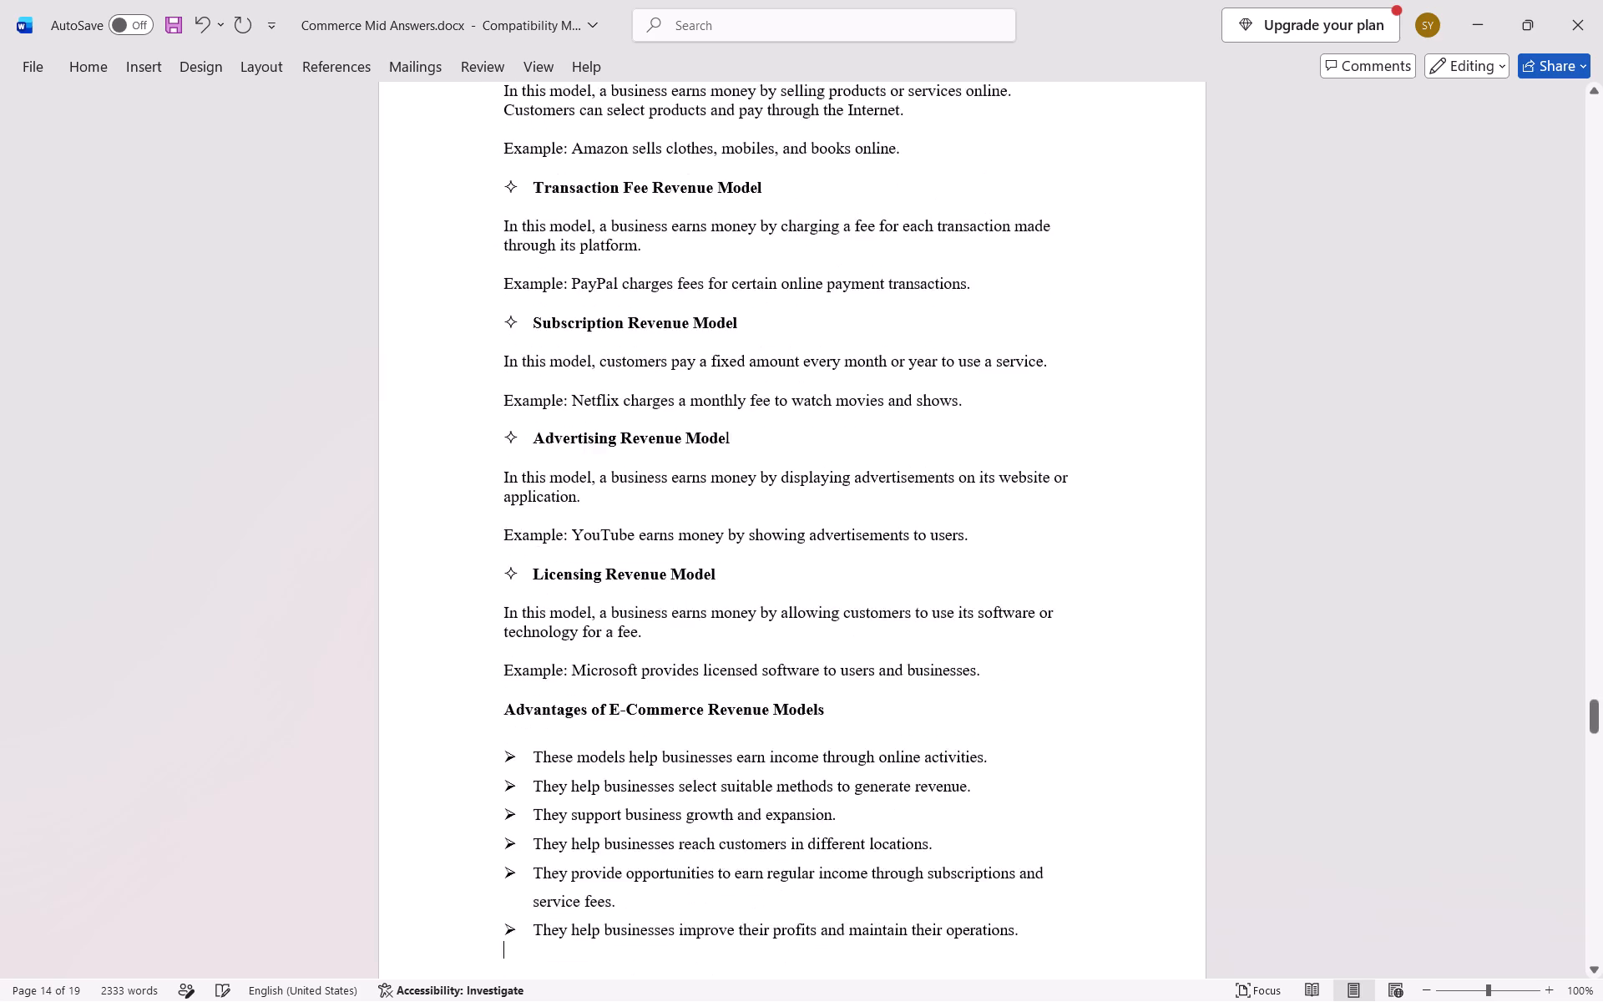
Delete the "ANS:" label and the blank space between the question 10 heading and the "Subscription Revenue Model" subheading.
scroll(503, 247, "down", 5)
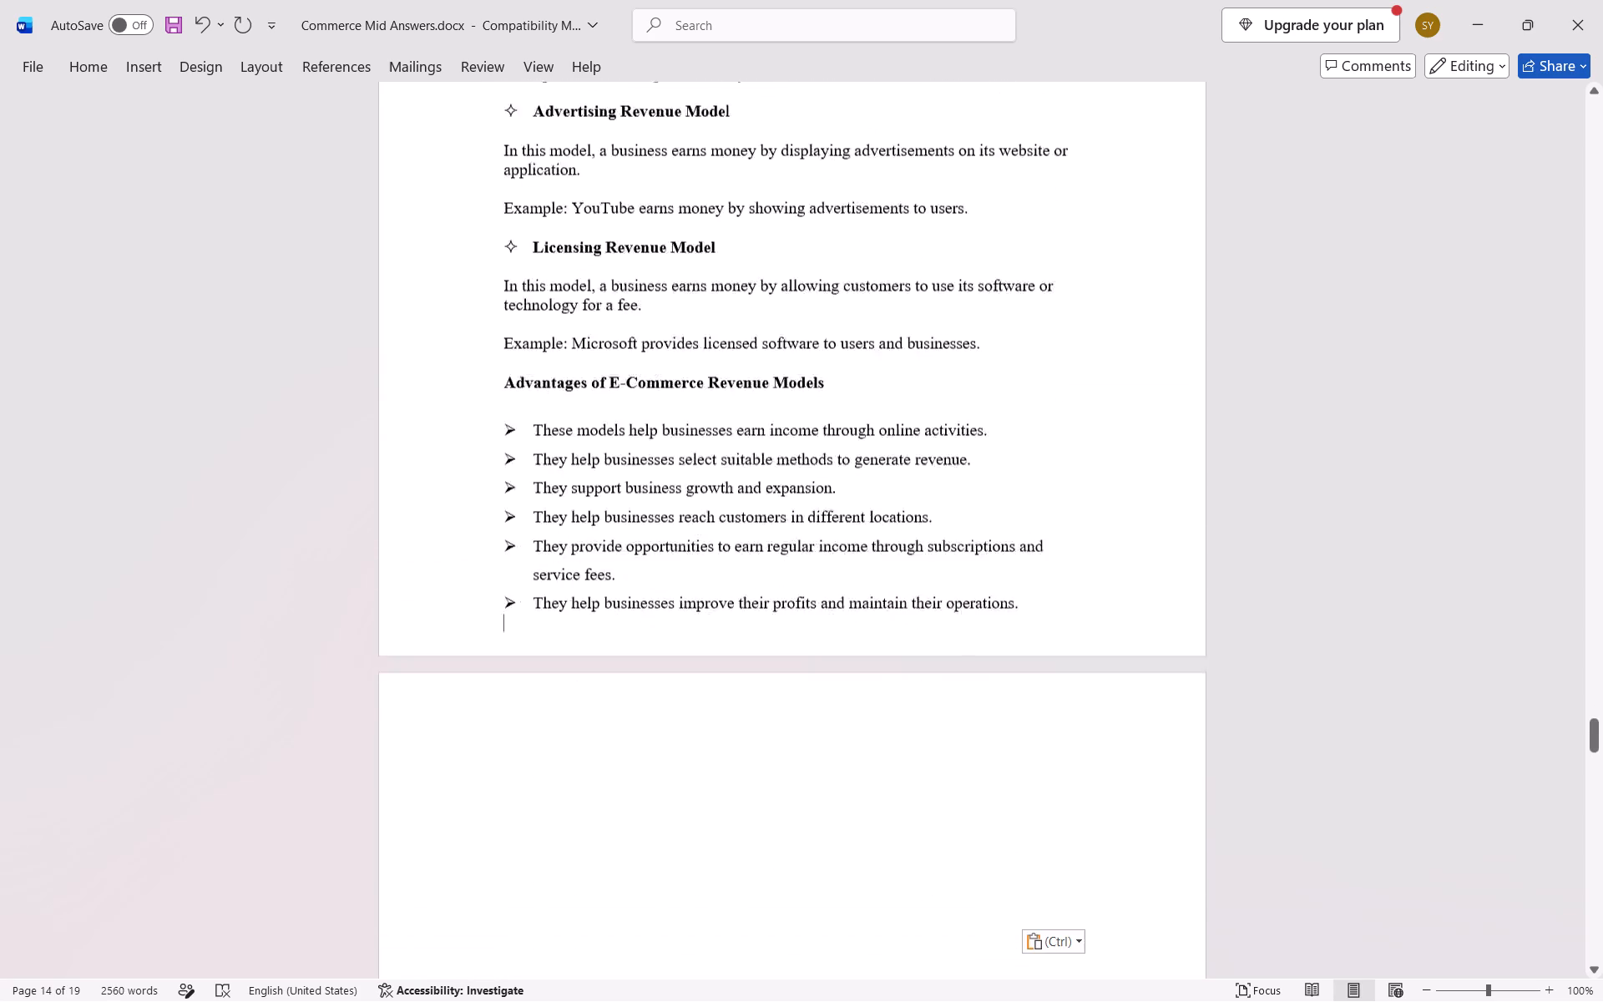
scroll(503, 247, "down", 3)
scroll(518, 432, "down", 2)
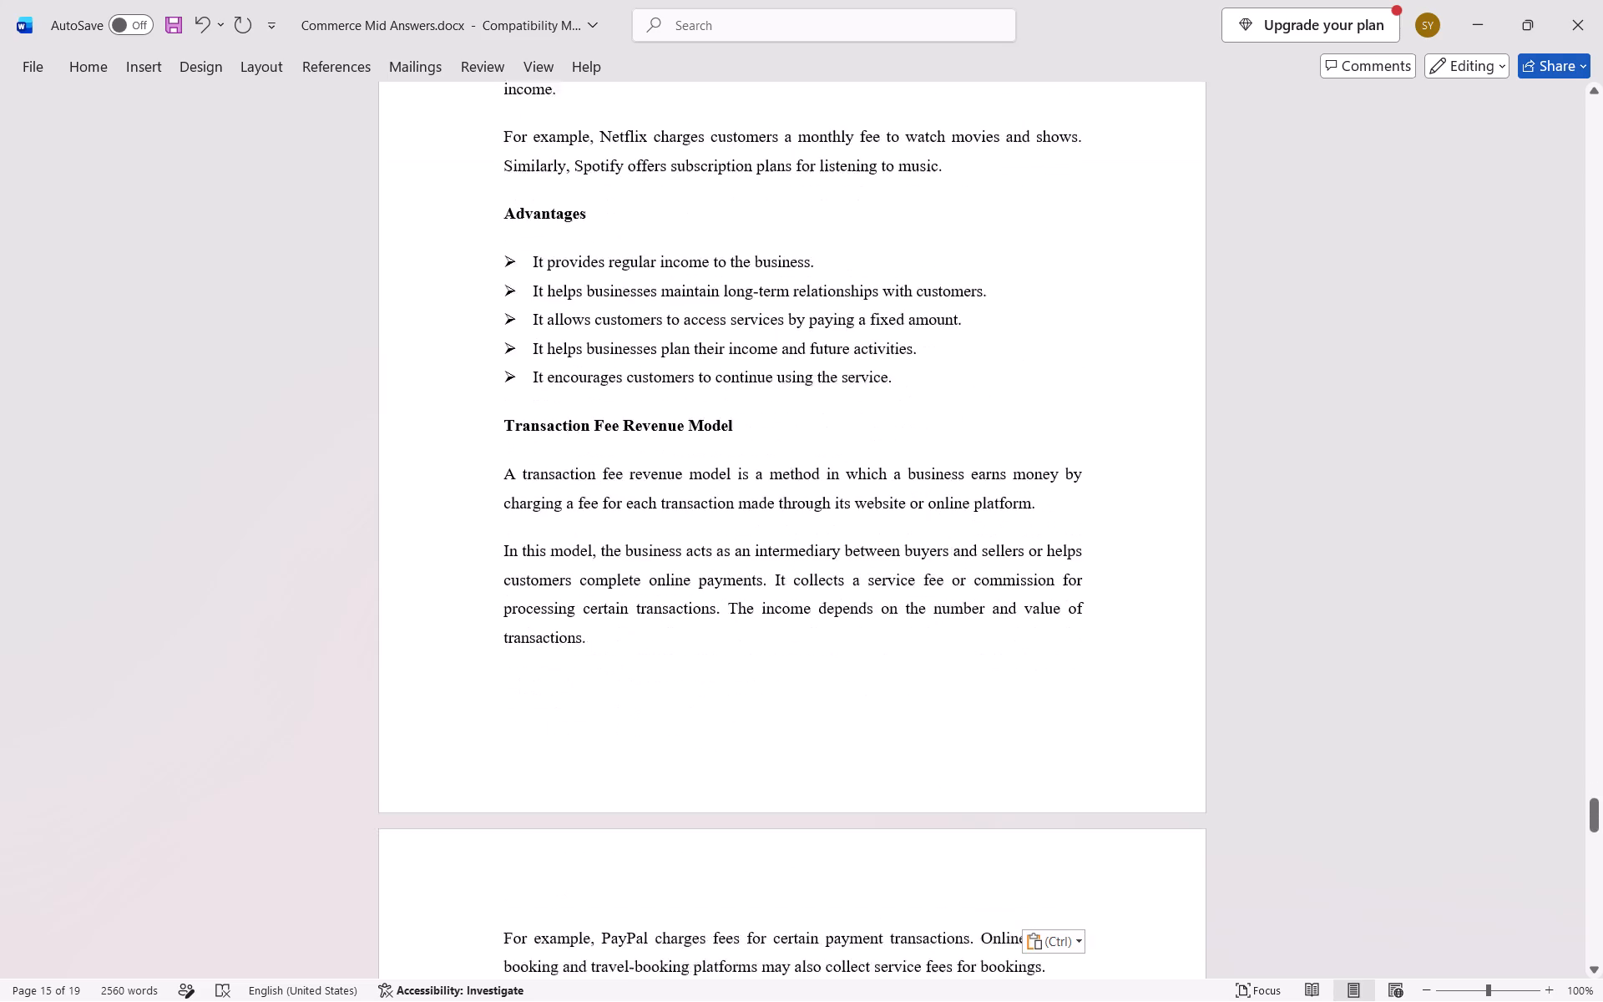
scroll(518, 432, "down", 2)
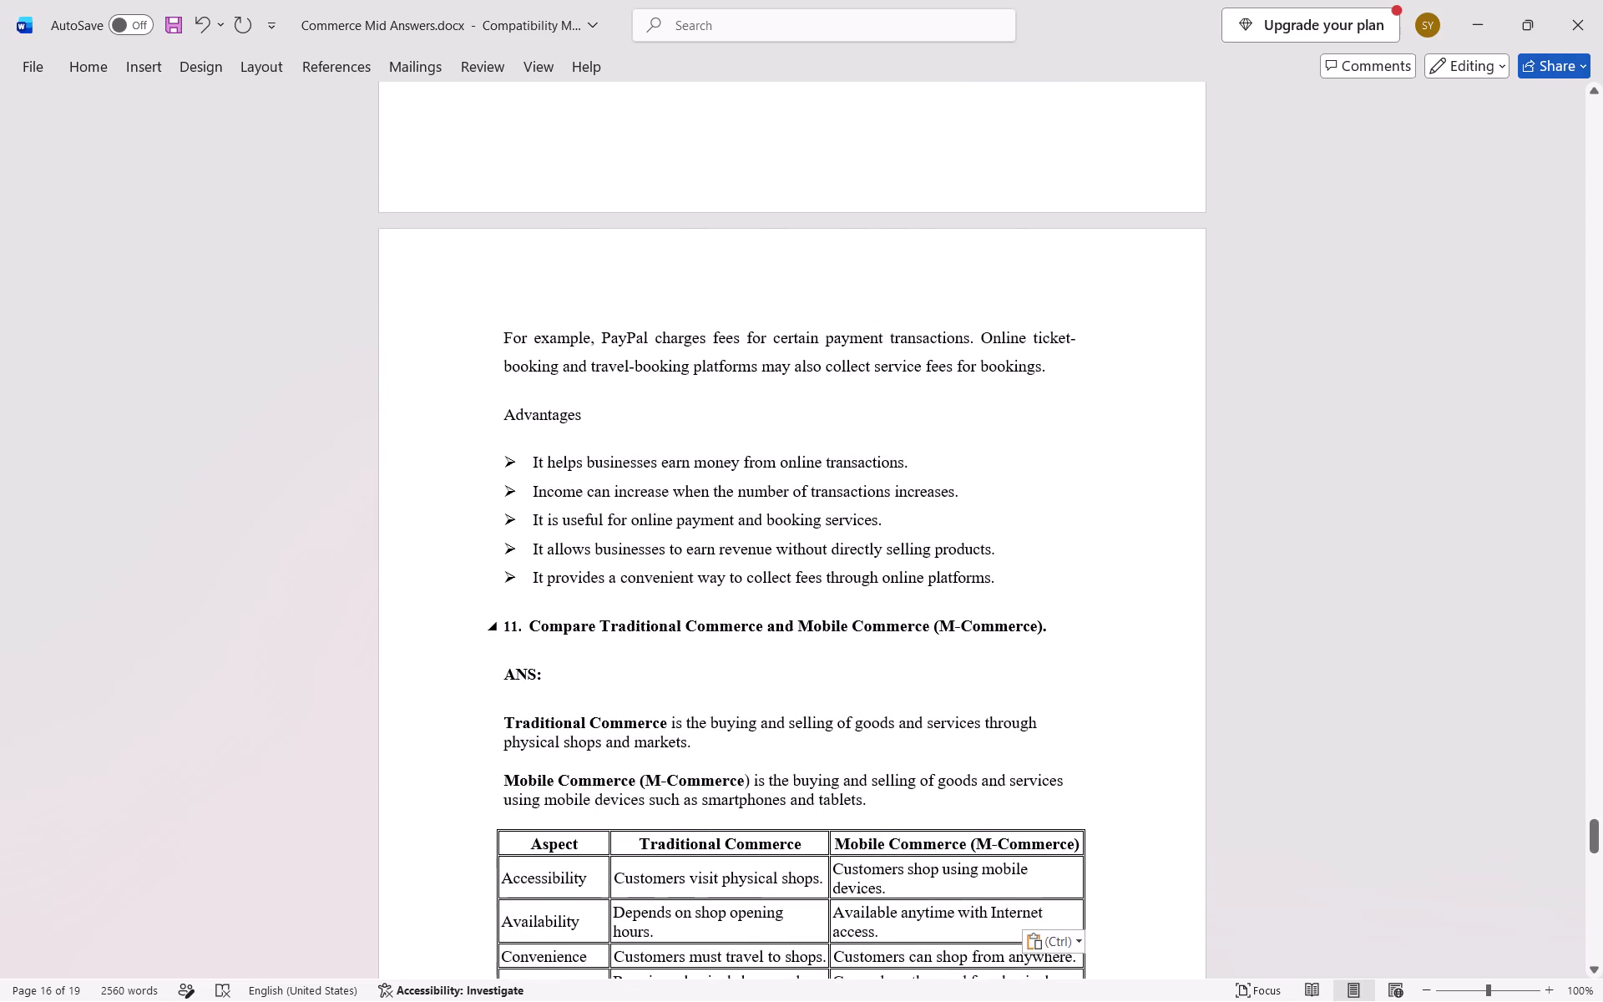
scroll(724, 552, "up", 5)
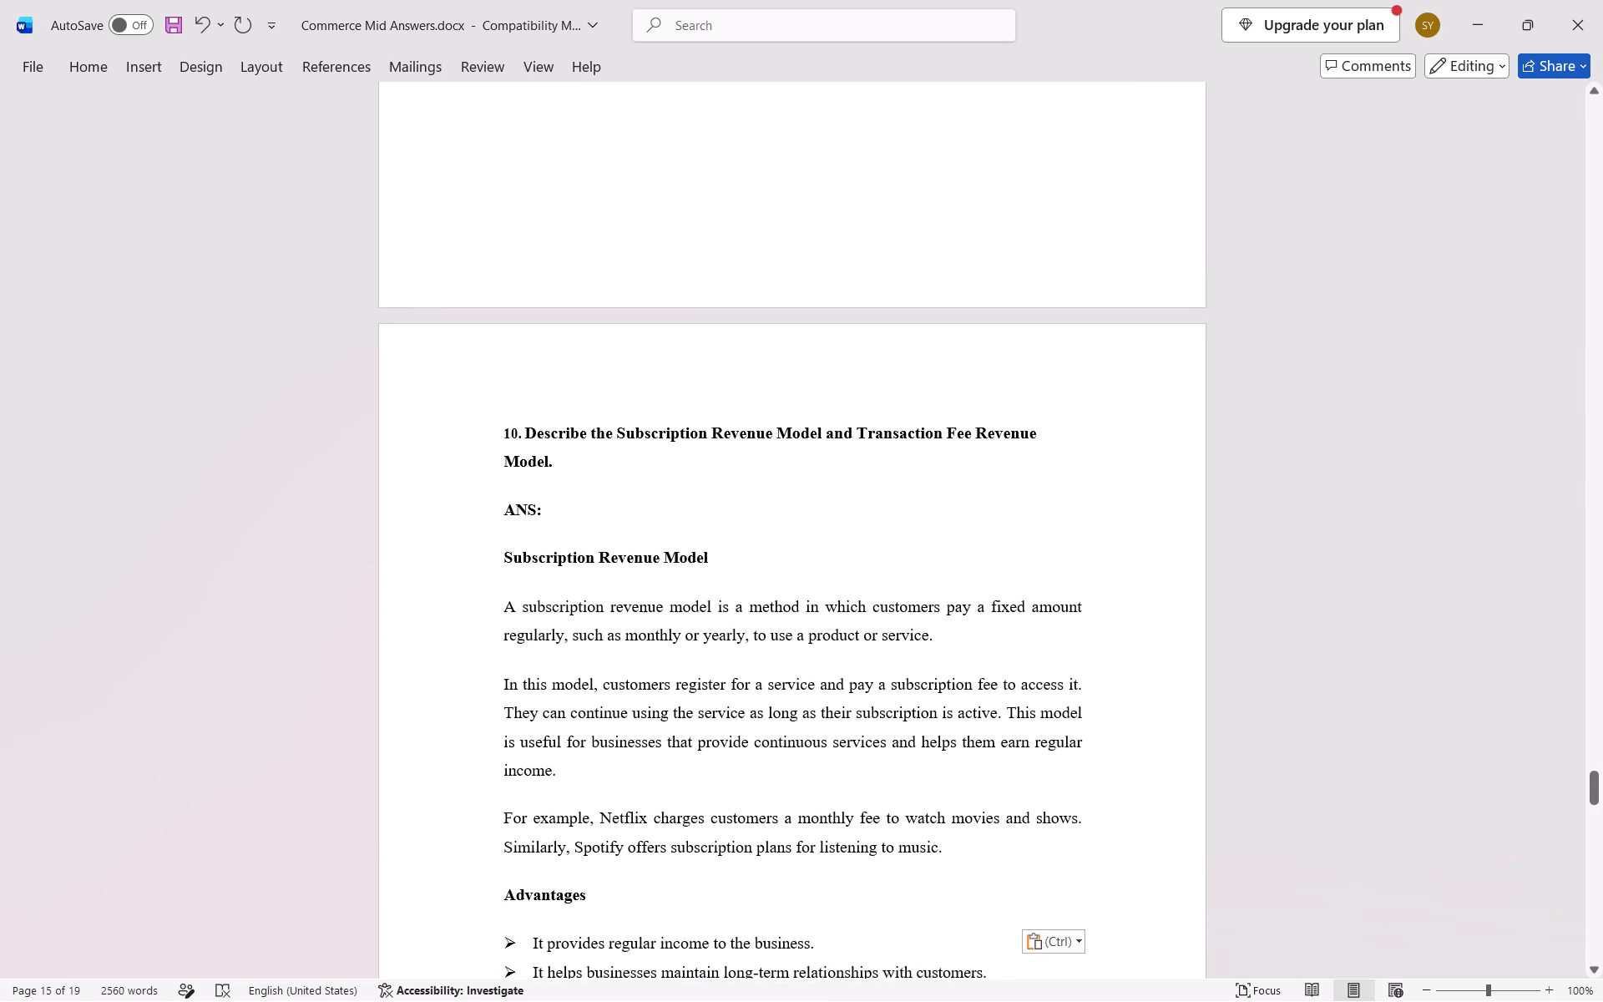
left_click(528, 539)
key("BackSpace")
key("BackSpace")
key("BackSpace")
key("BackSpace")
key("BackSpace")
key("BackSpace")
key("BackSpace")
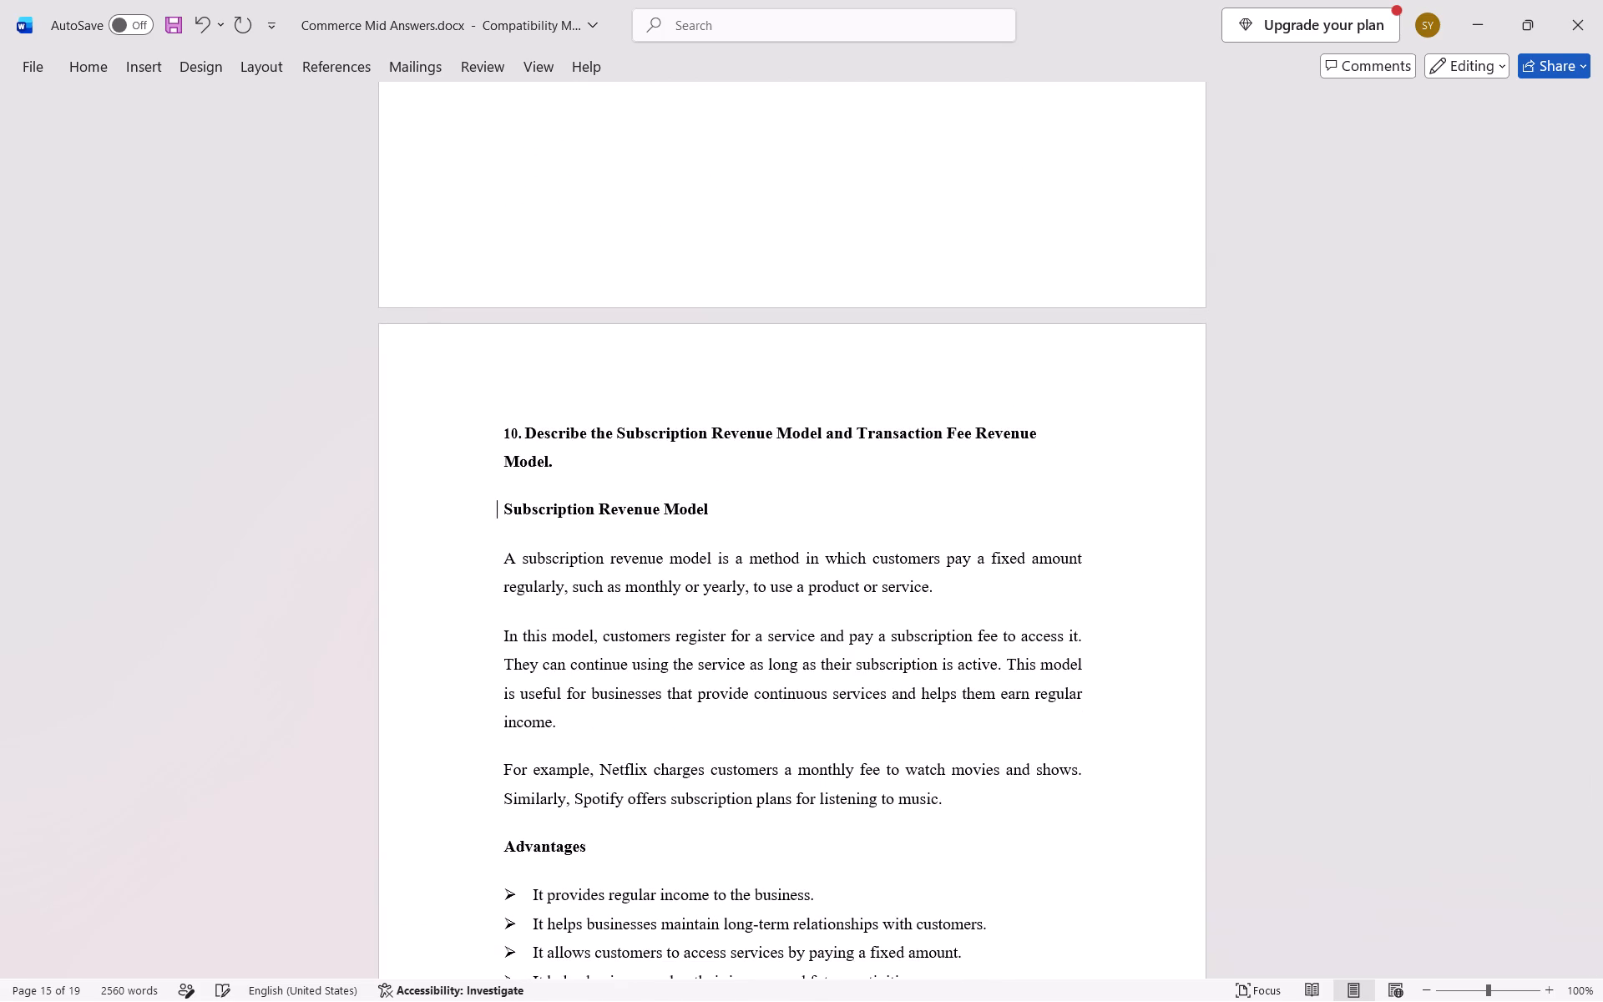
key("BackSpace")
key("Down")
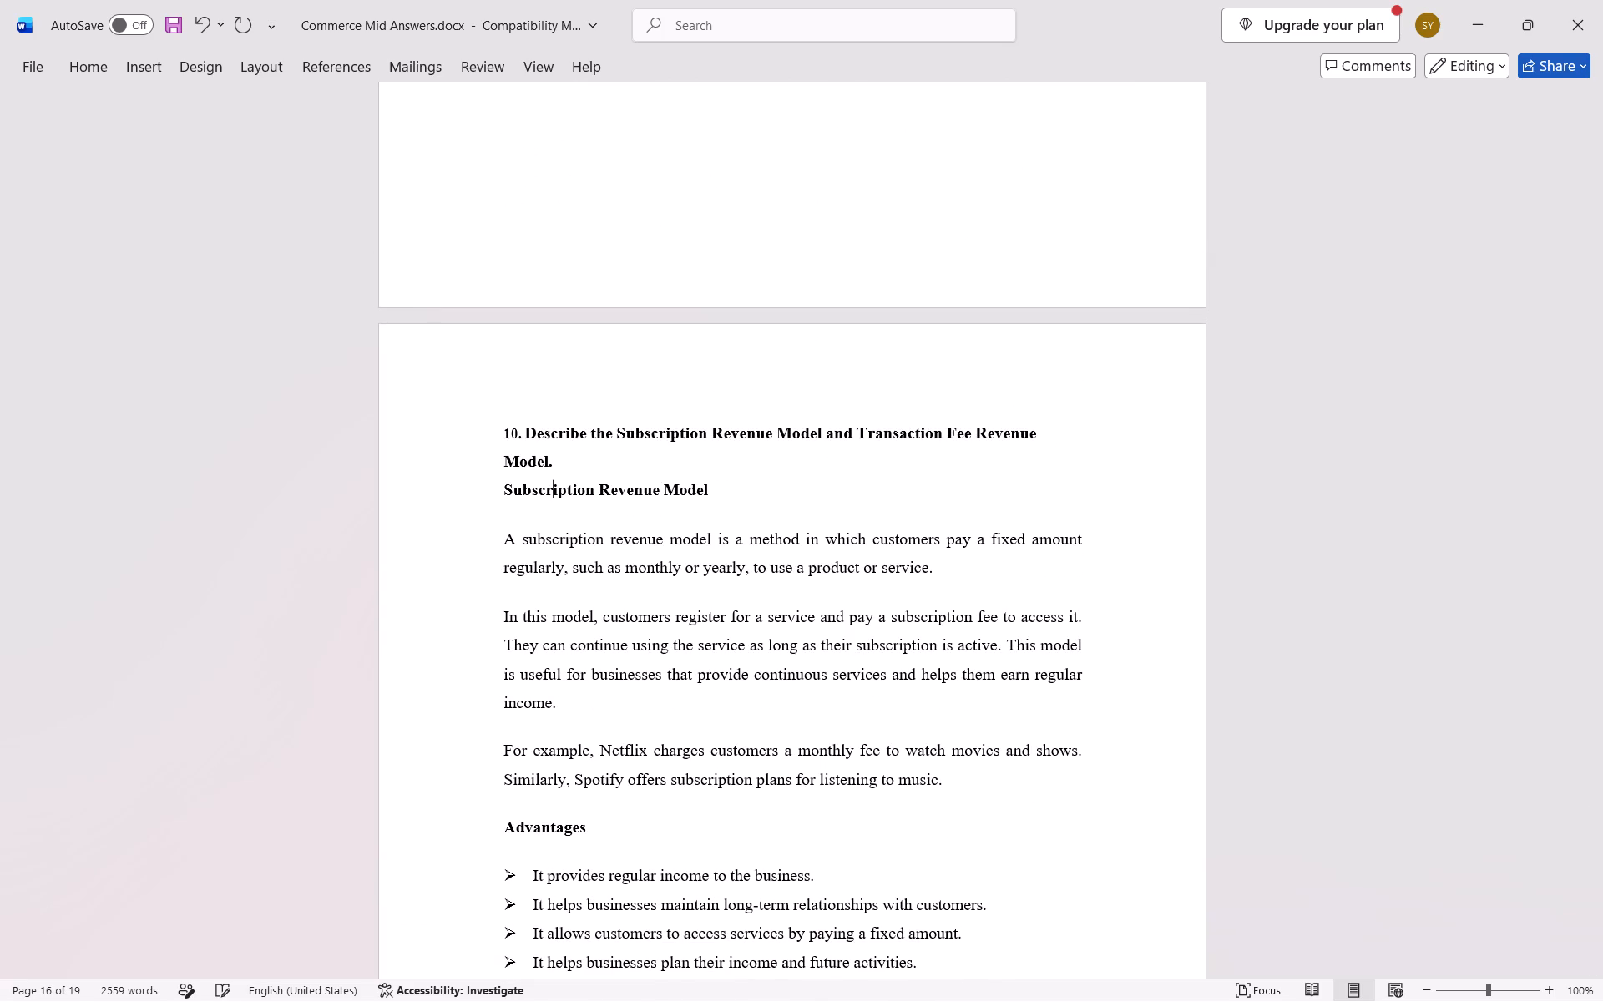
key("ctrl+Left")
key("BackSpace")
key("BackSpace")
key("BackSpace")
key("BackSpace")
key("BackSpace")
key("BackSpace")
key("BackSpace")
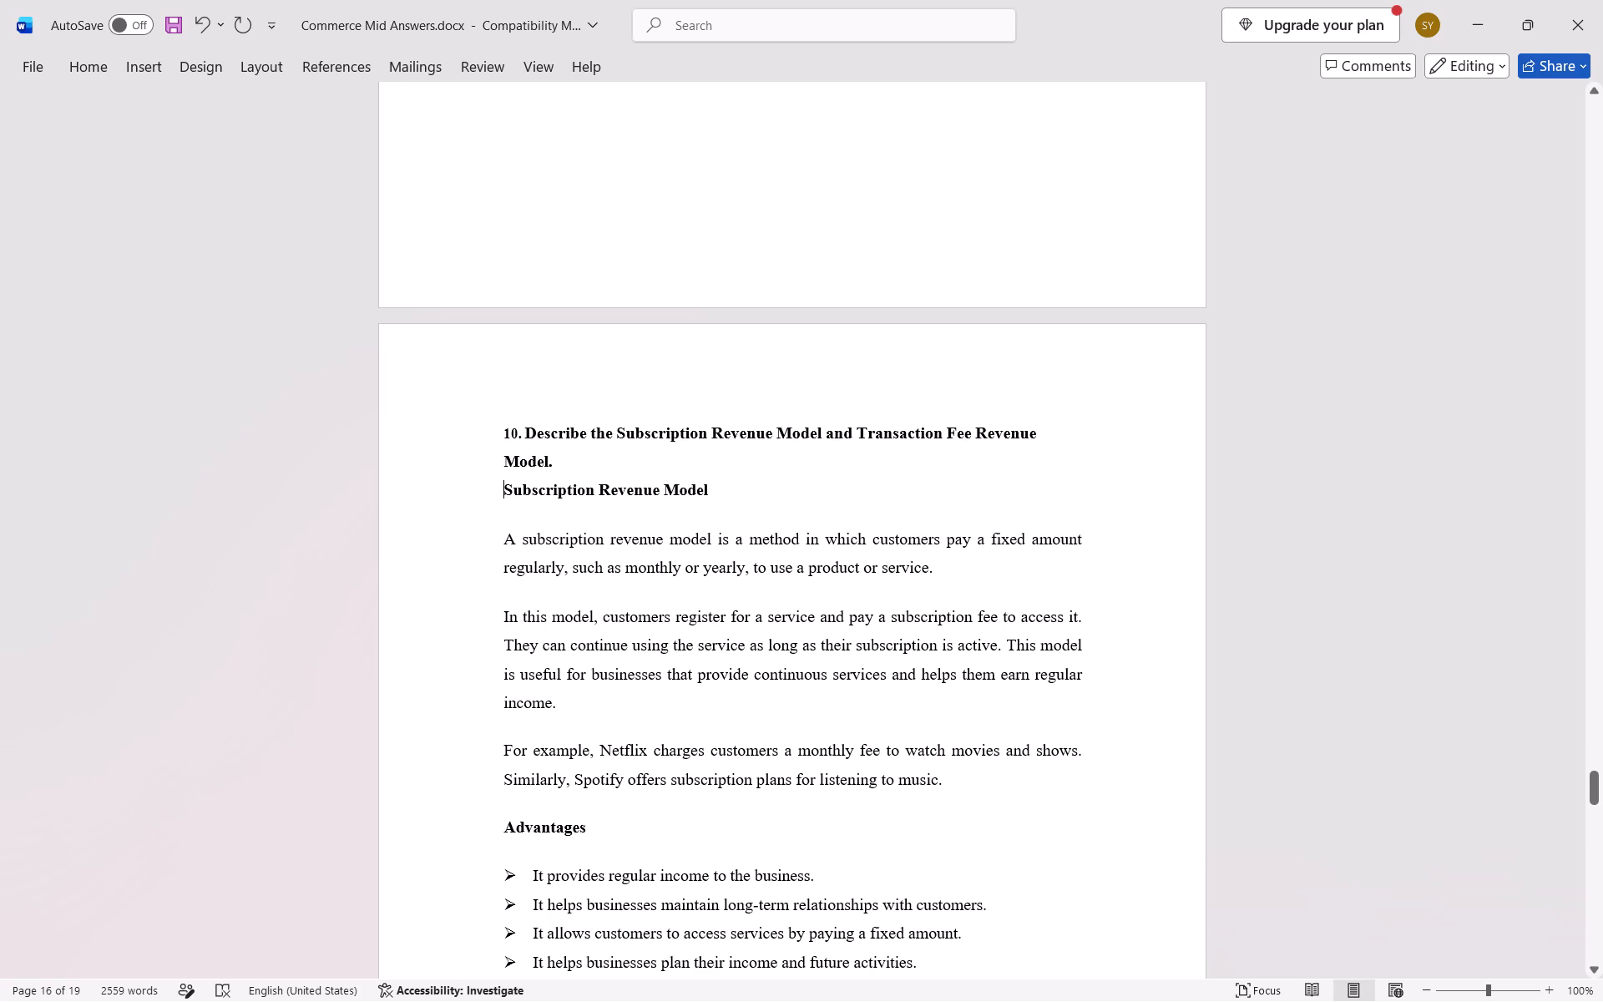
Join the subscription revenue model definition to its "Subscription Revenue Model" subheading, separated by a colon.
left_click(493, 544)
key("BackSpace")
key("BackSpace")
key("BackSpace")
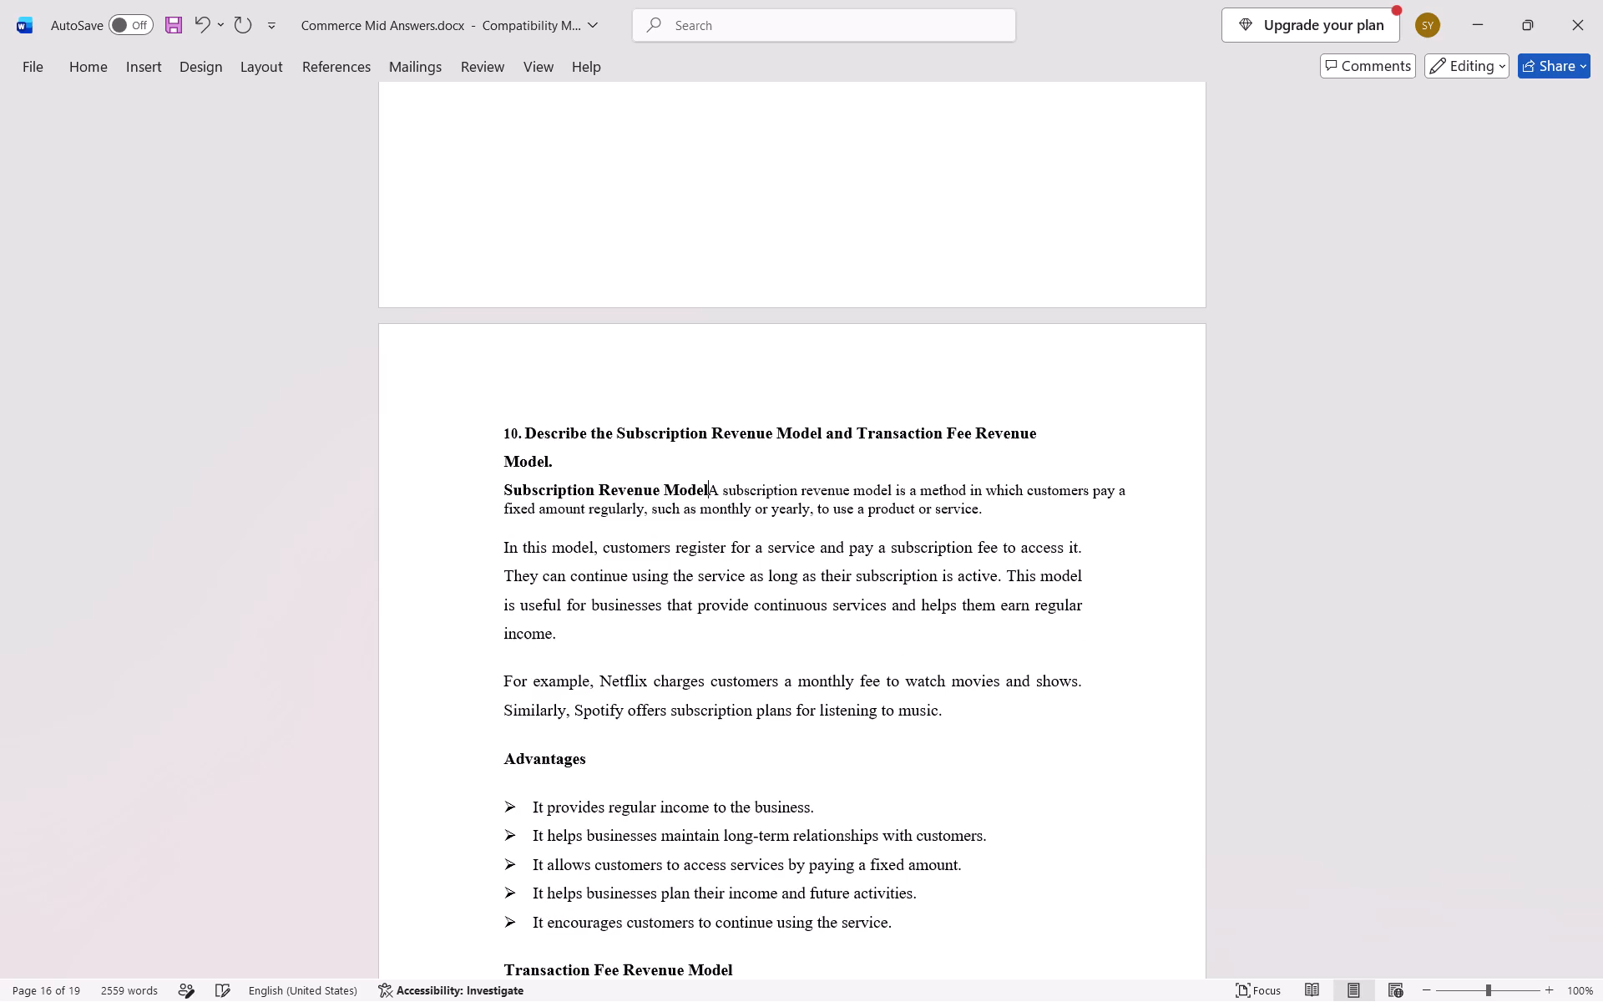
key("shift+colon")
key("Down")
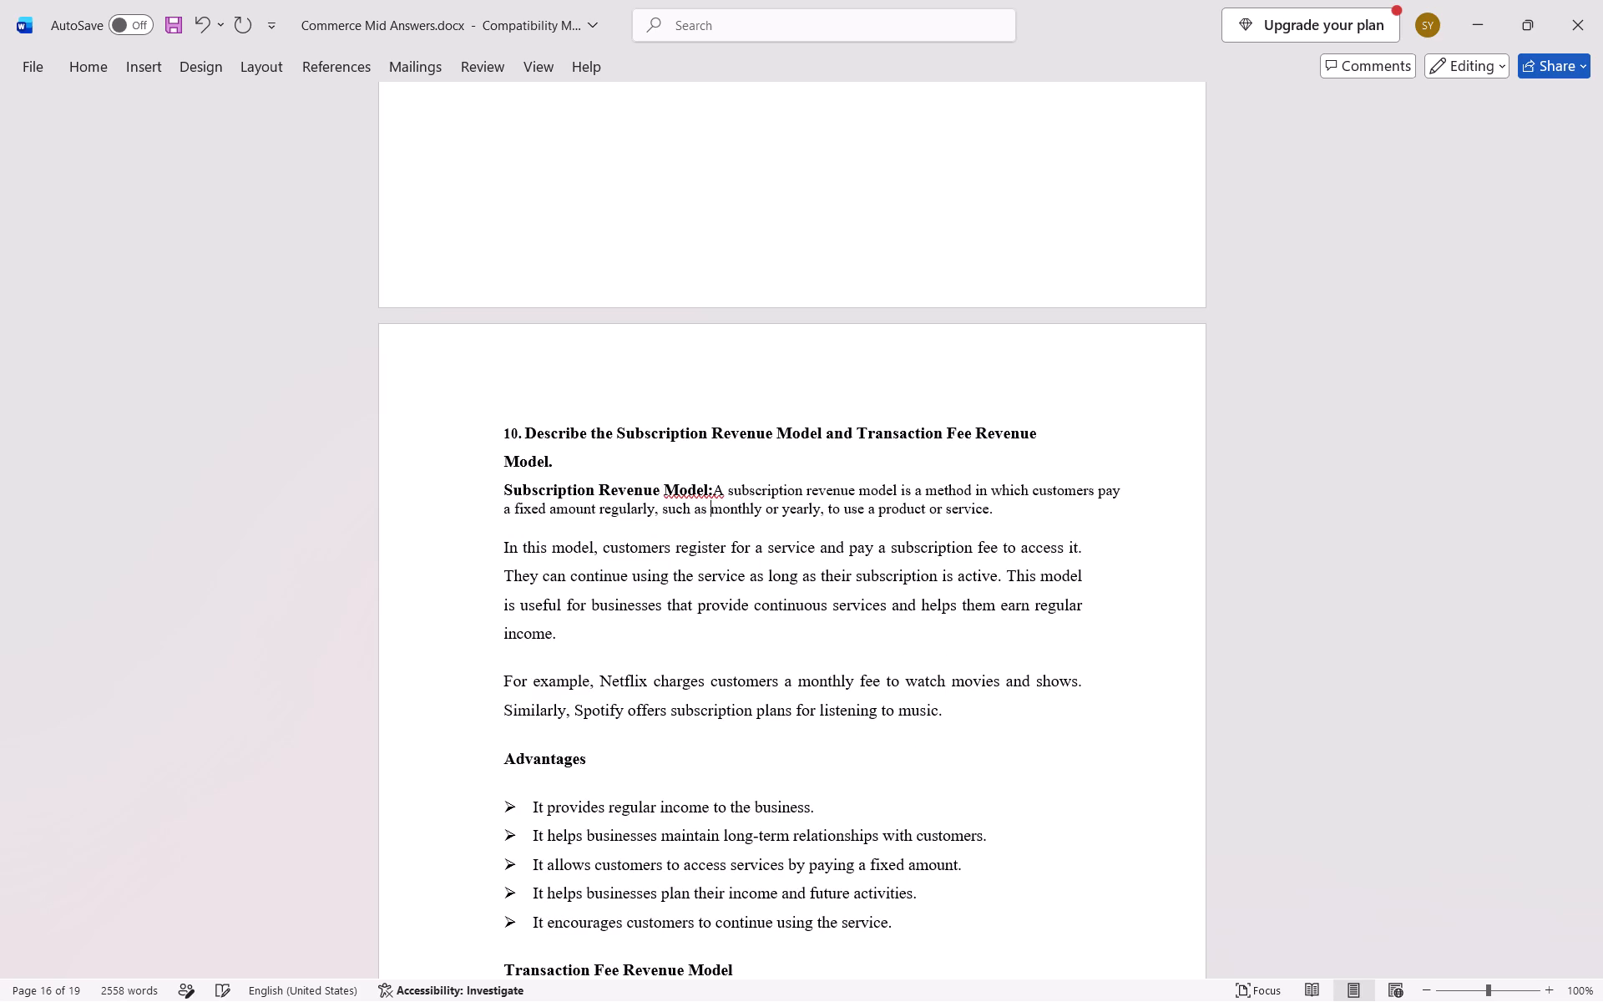
Remove the blank line above the "In this model, customers register for a service" paragraph in question 10.
left_click(493, 544)
key("BackSpace")
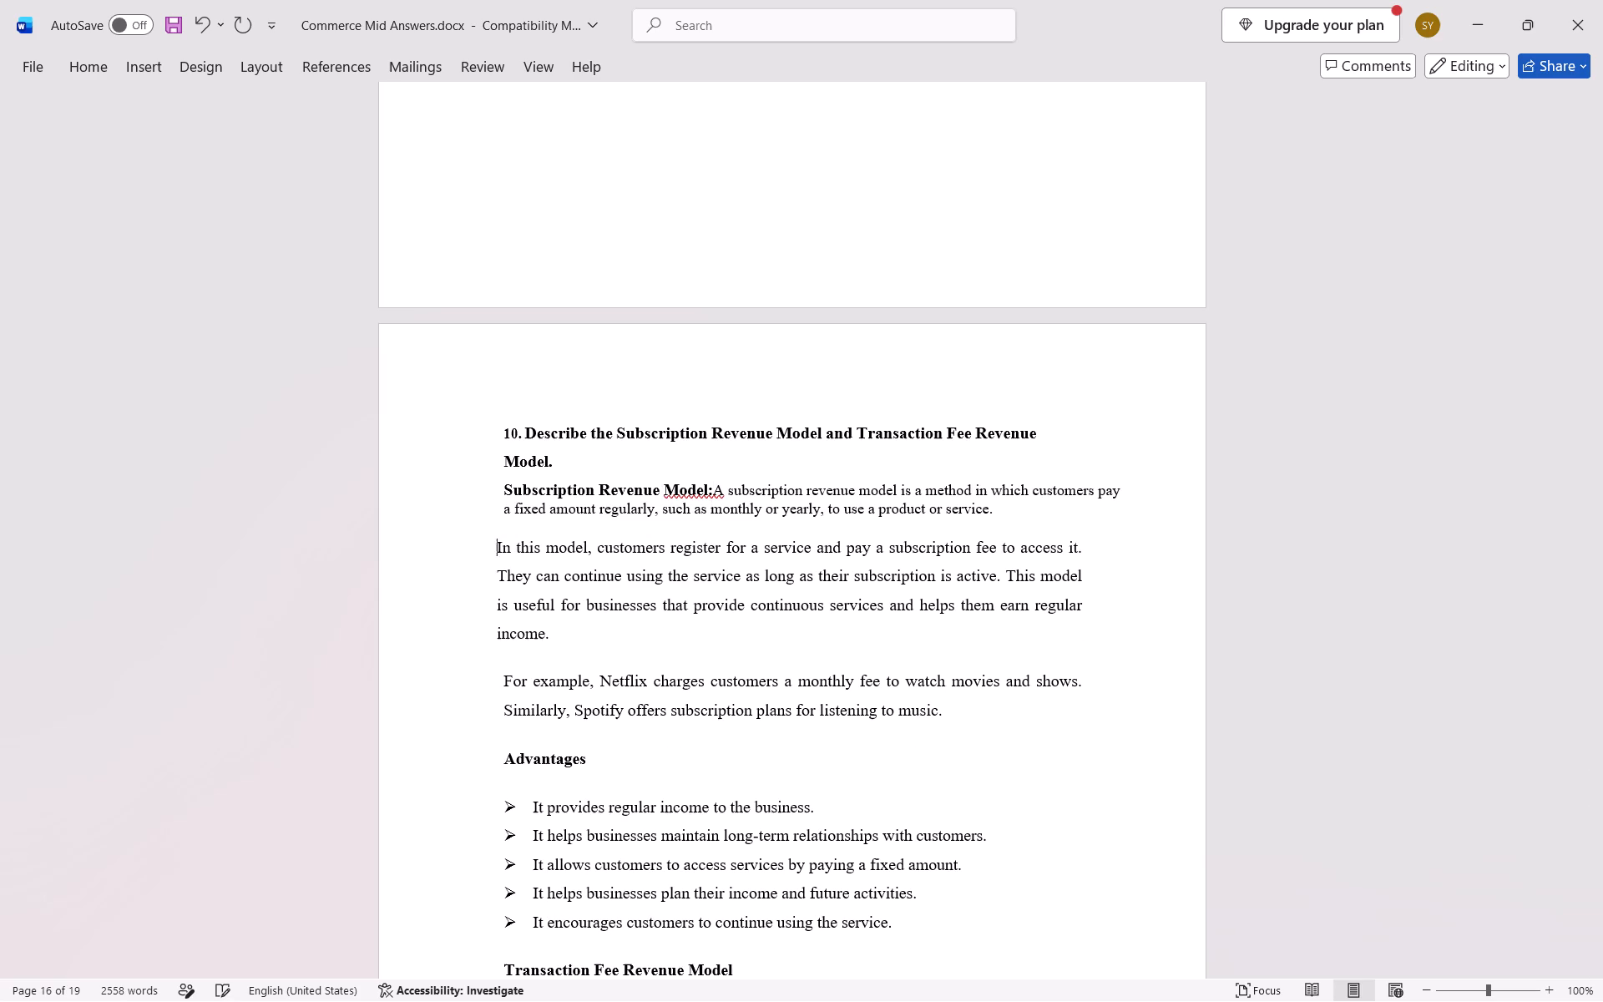
key("BackSpace")
key("shift+Return")
key("BackSpace")
key("Down")
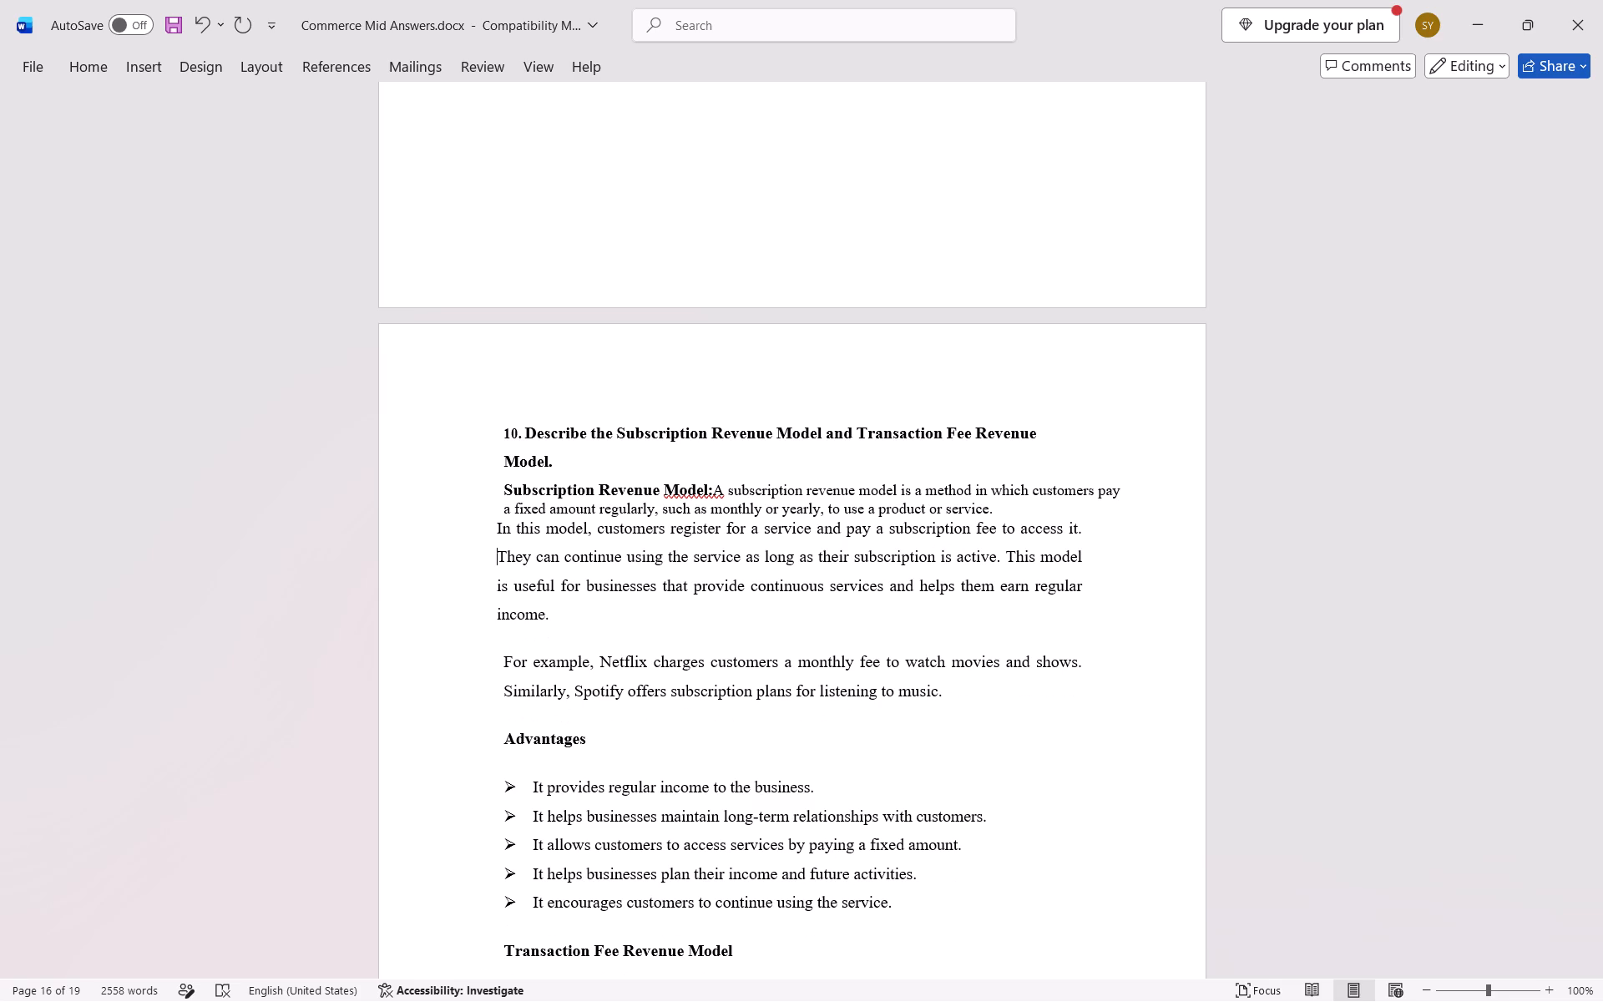
key("BackSpace")
key("ctrl+z")
Remove the blank line above the "For example, Netflix charges customers" paragraph.
key("Down")
key("Down")
key("Down")
key("Down")
key("BackSpace")
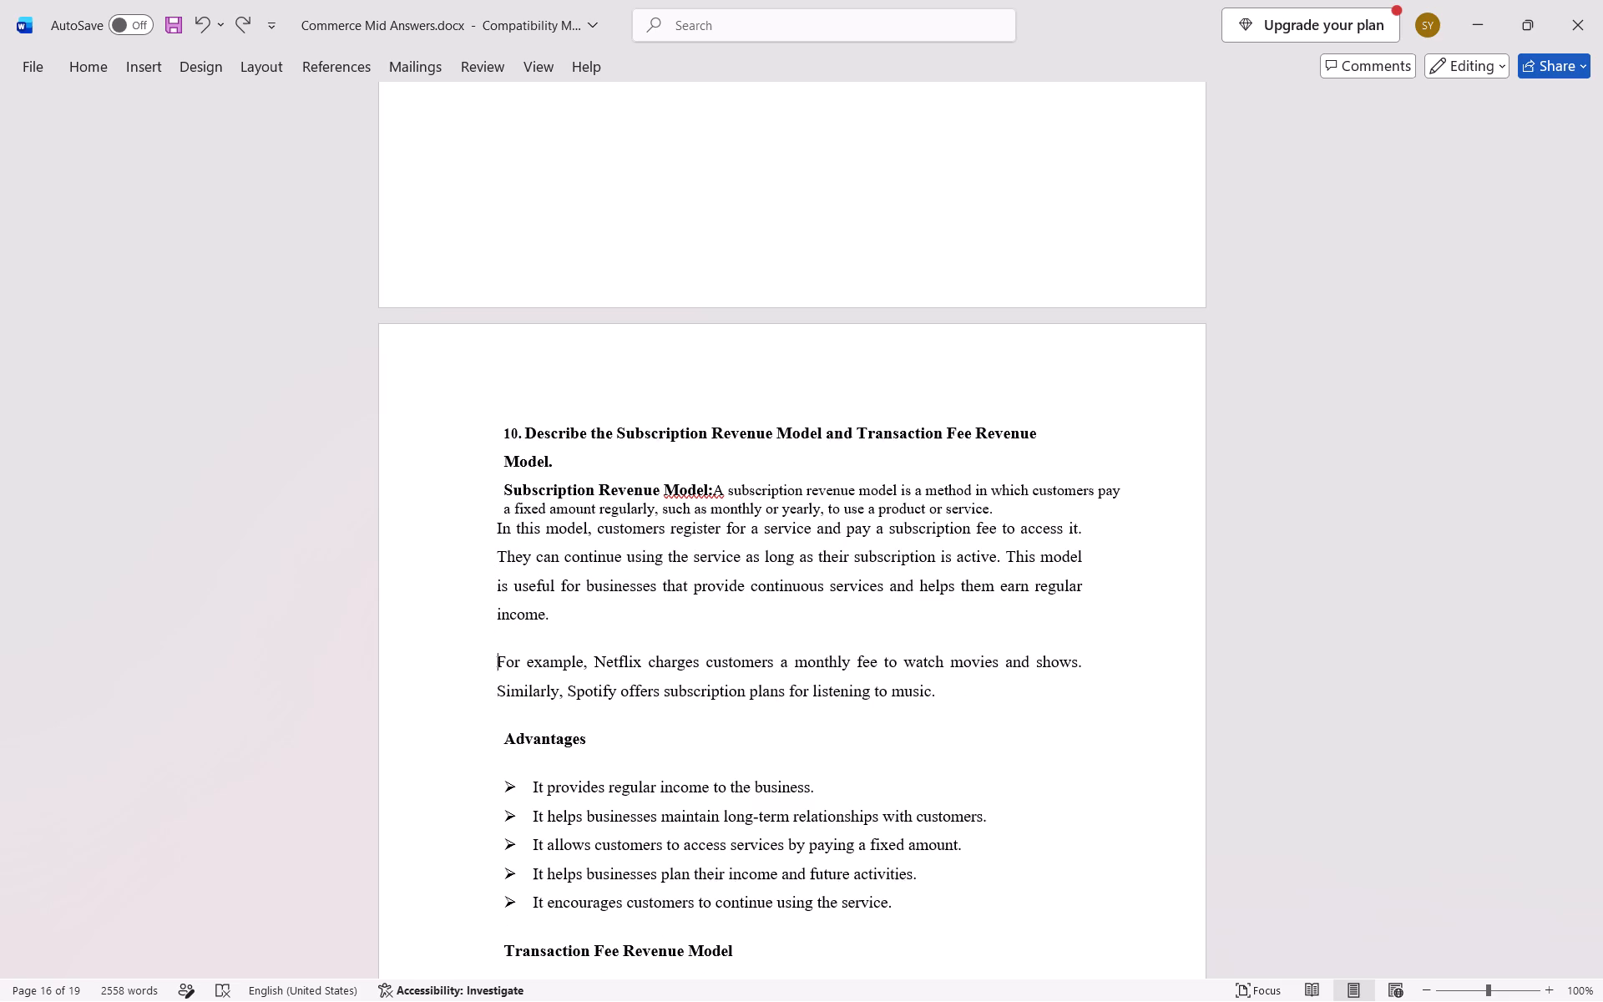
key("BackSpace")
key("BackSpace")
key("shift+Return")
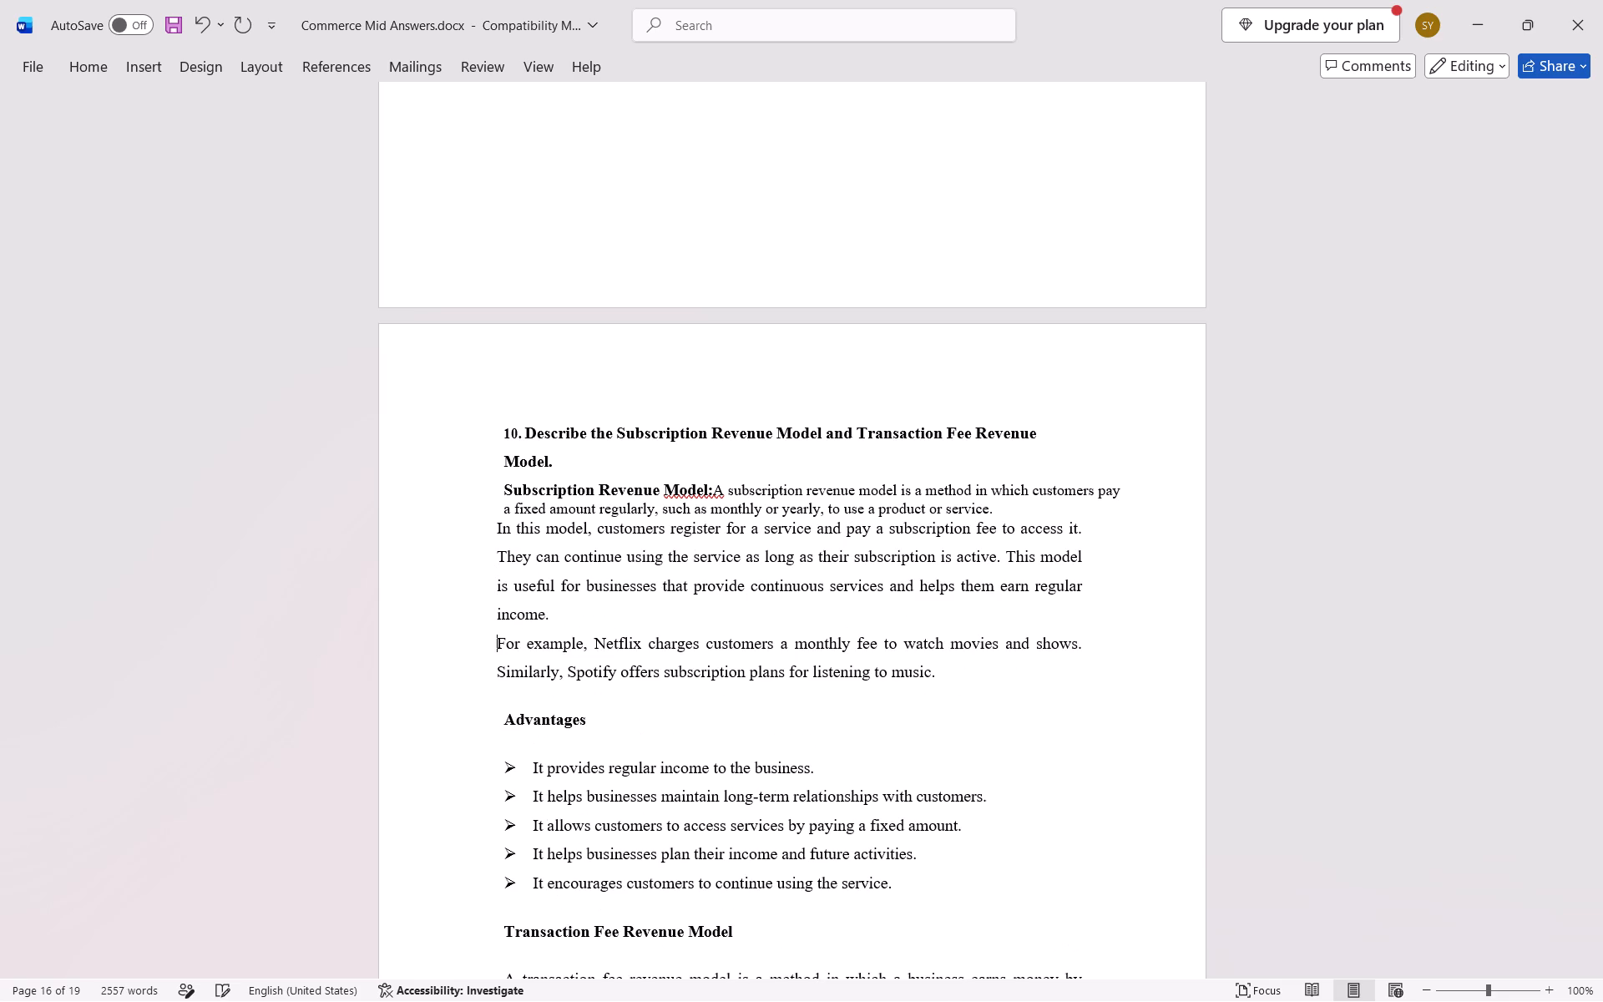
Remove the blank line above the "Advantages" subheading that follows the Netflix and Spotify example.
key("Down")
key("Down")
key("Down")
key("BackSpace")
key("BackSpace")
Remove the blank line between the subscription advantages list and the "Transaction Fee Revenue Model" subheading.
key("Down")
key("Down")
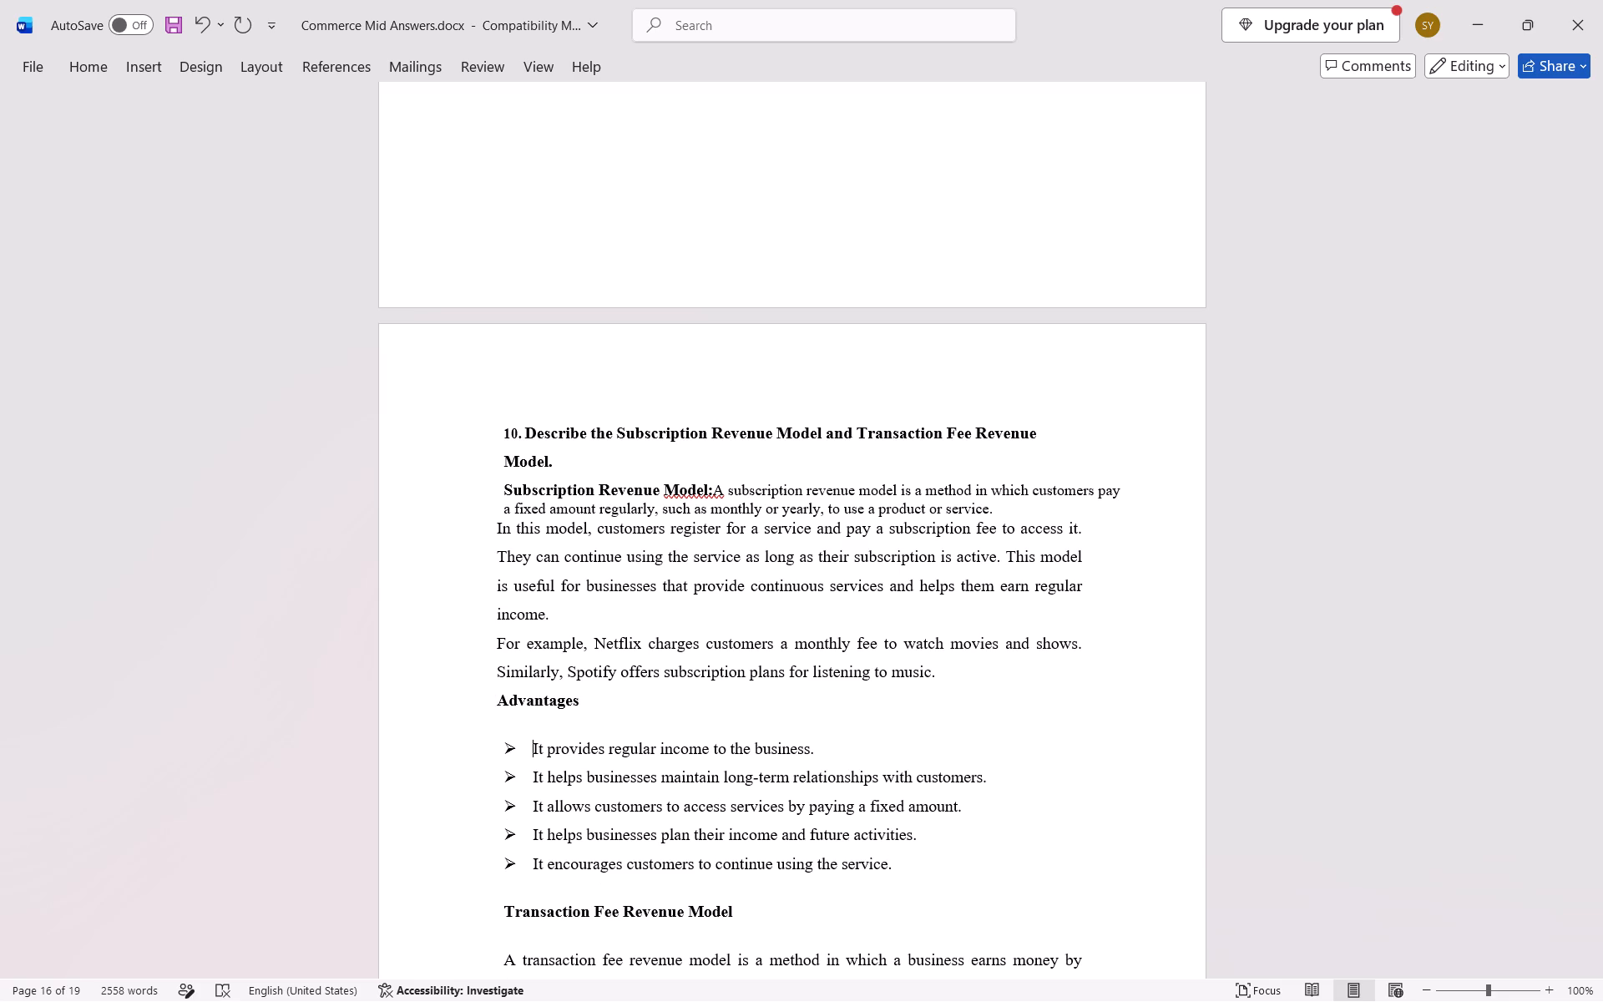
scroll(493, 544, "down", 2)
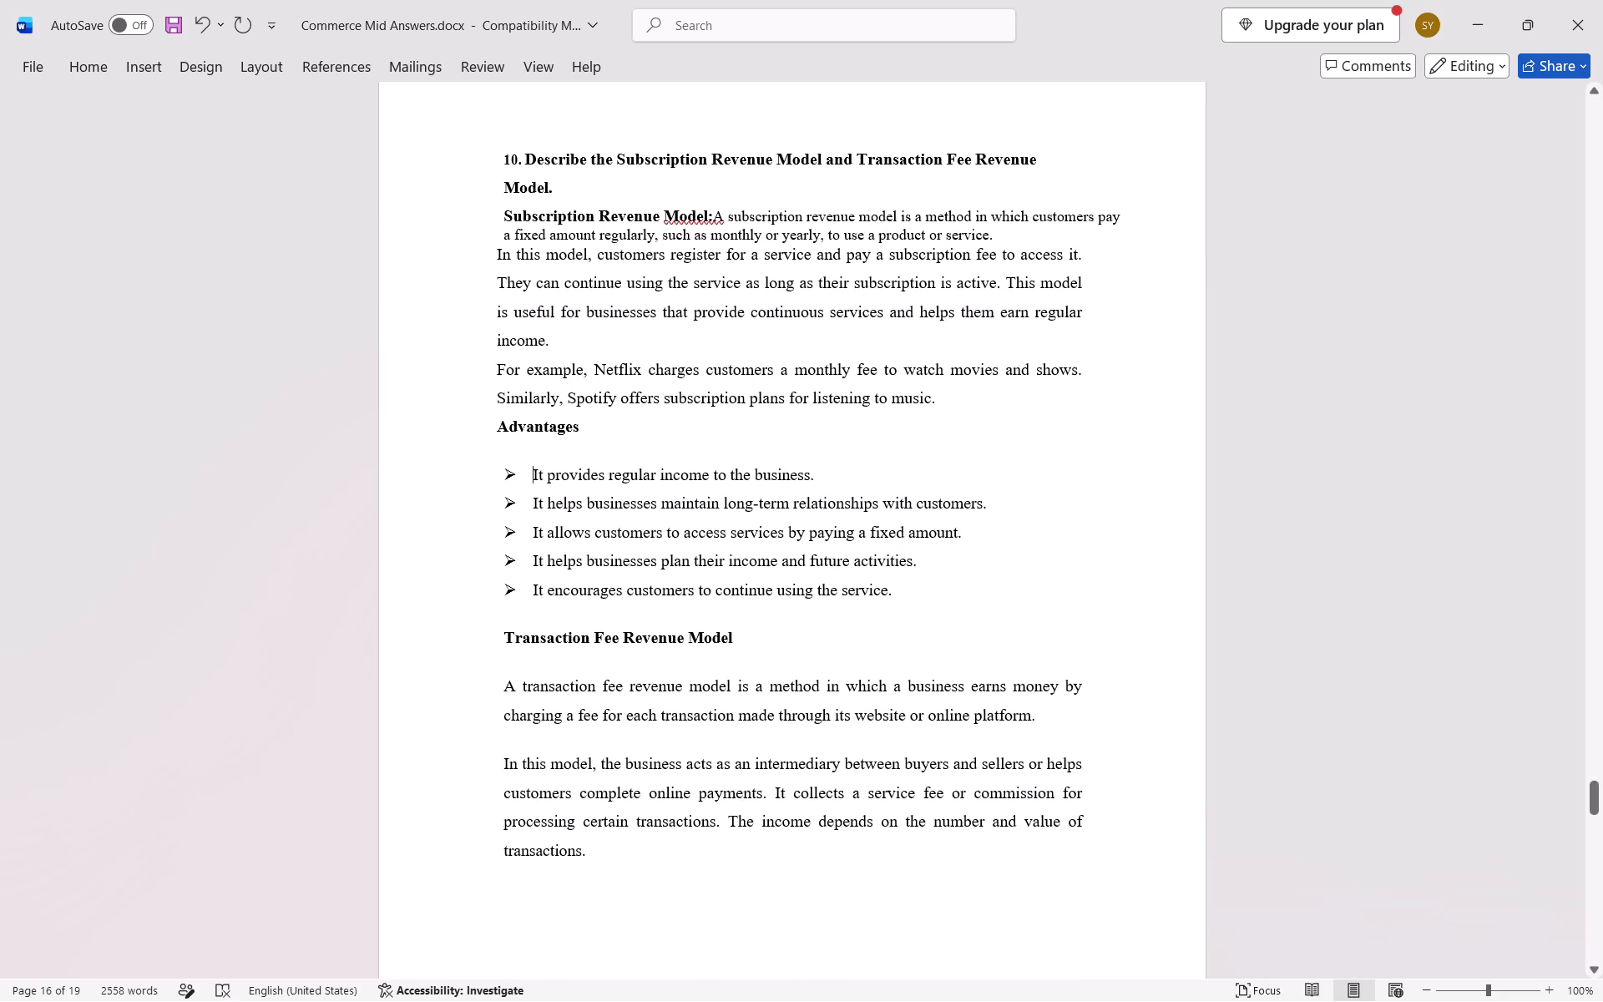
left_click(504, 635)
key("BackSpace")
key("BackSpace")
Remove the blank lines above the two paragraphs under "Transaction Fee Revenue Model", the definition and "In this model, the business acts as an intermediary".
key("Down")
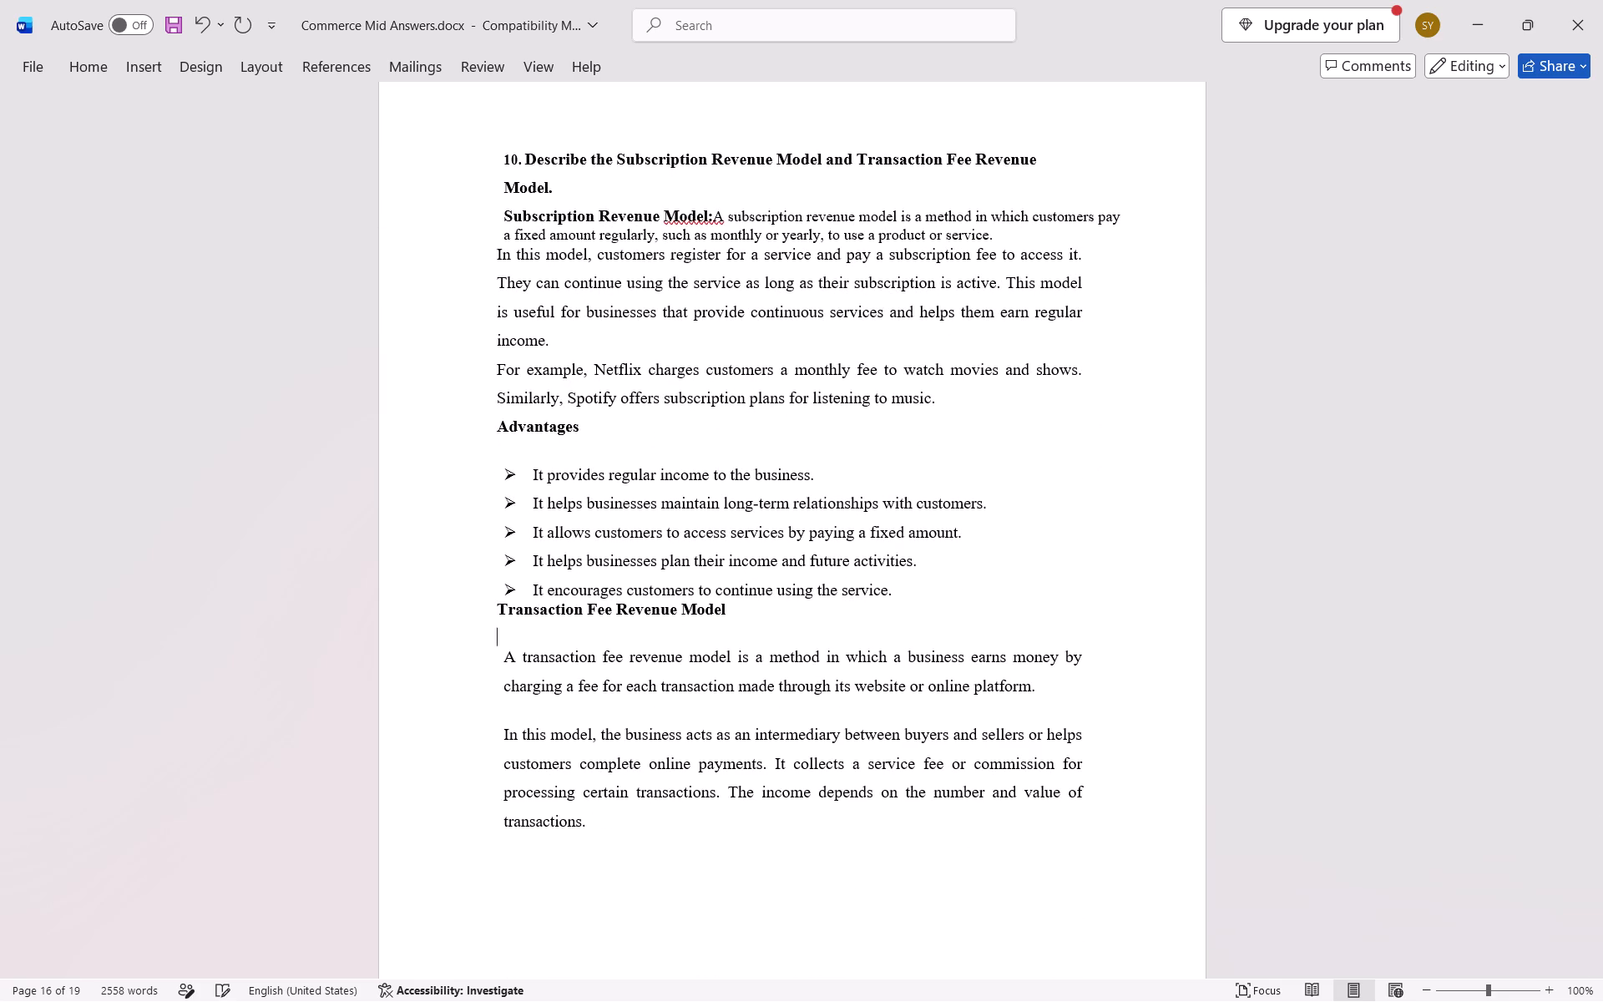
key("Down")
key("BackSpace")
key("BackSpace")
key("Down")
key("Down")
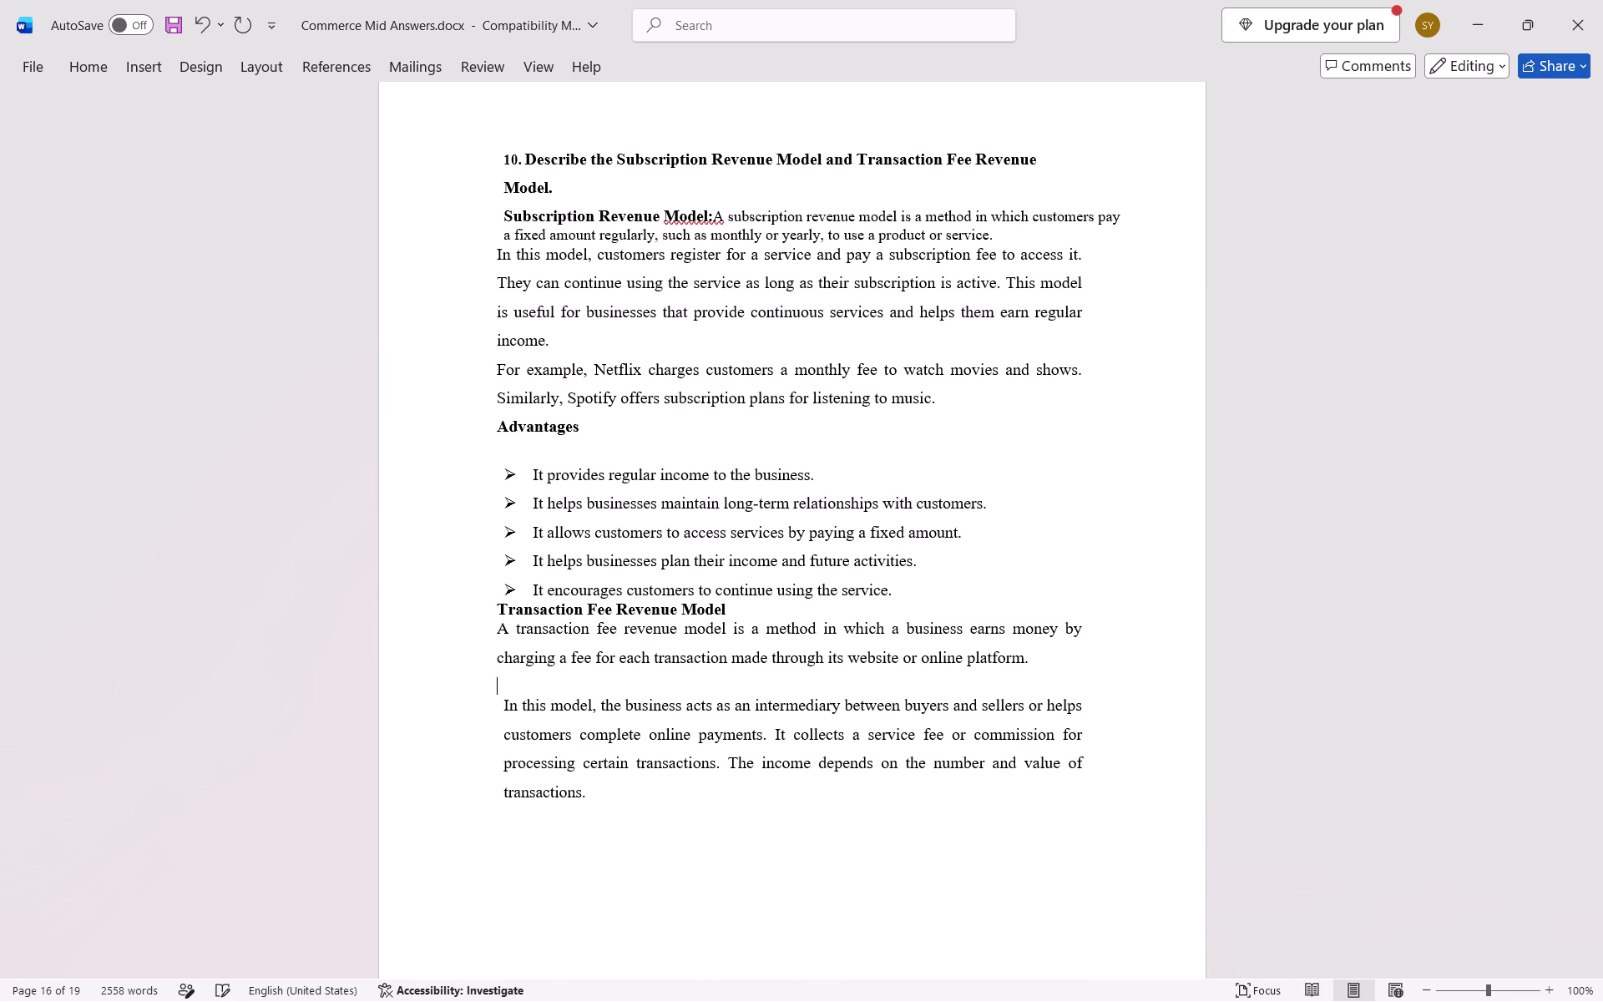
key("Down")
key("BackSpace")
key("BackSpace")
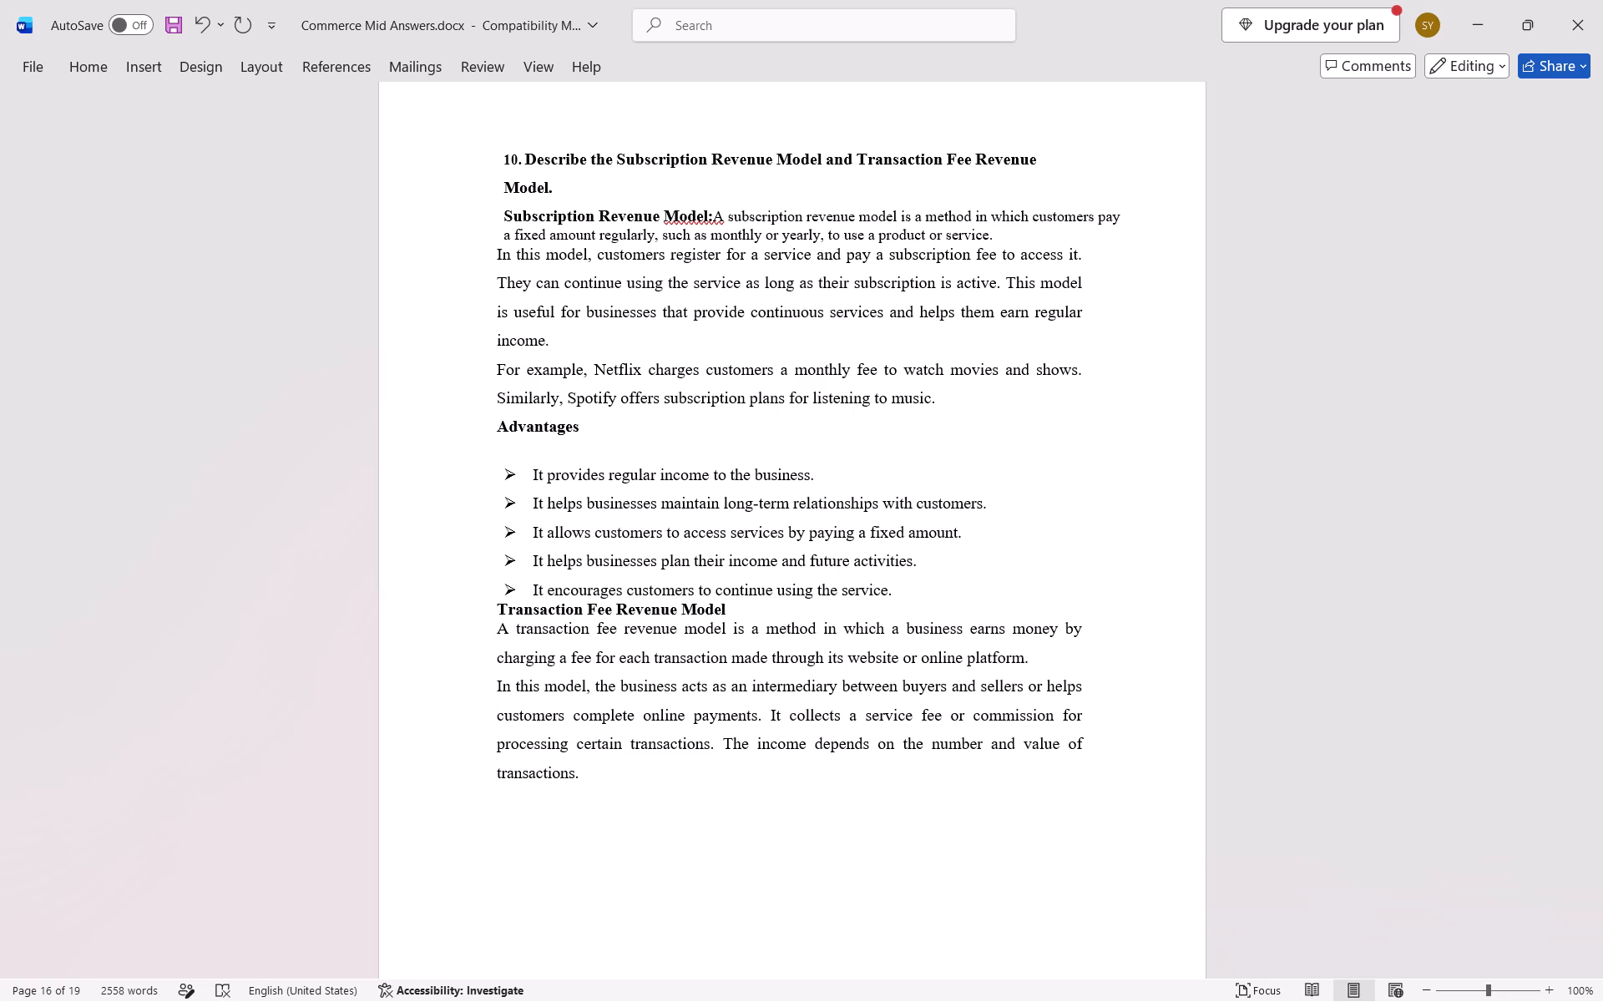
Move the PayPal example and its Advantages list from the following page to directly after the "number and value of transactions" paragraph.
scroll(504, 635, "down", 2)
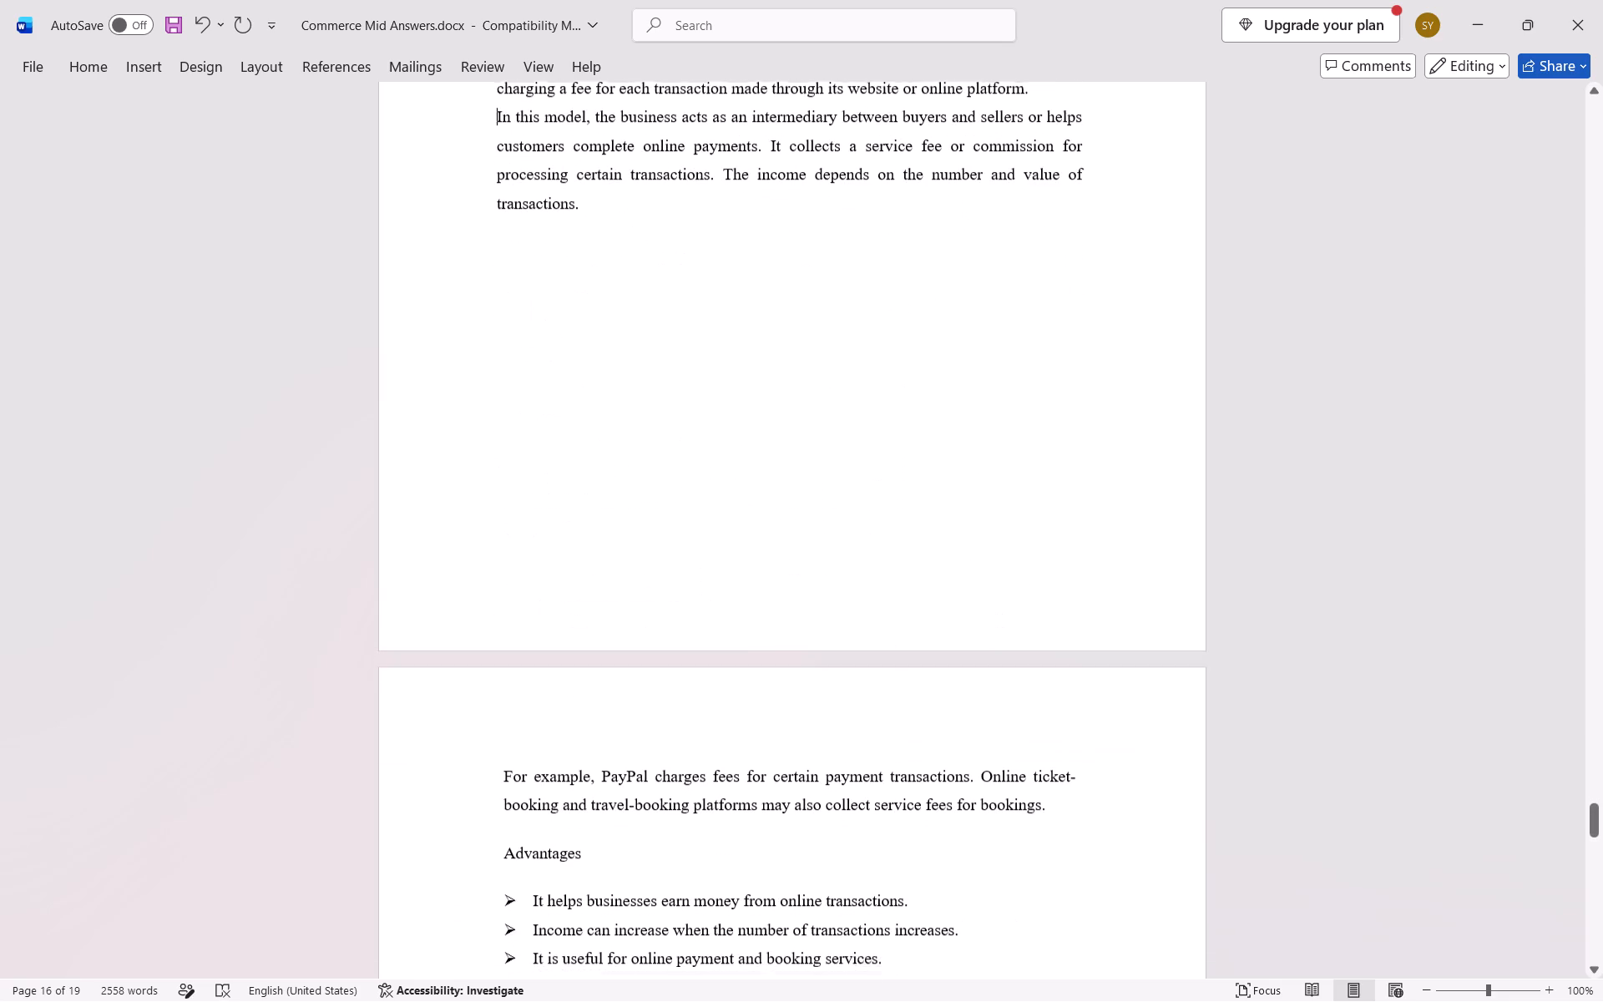
left_click_drag(502, 779, 653, 1001)
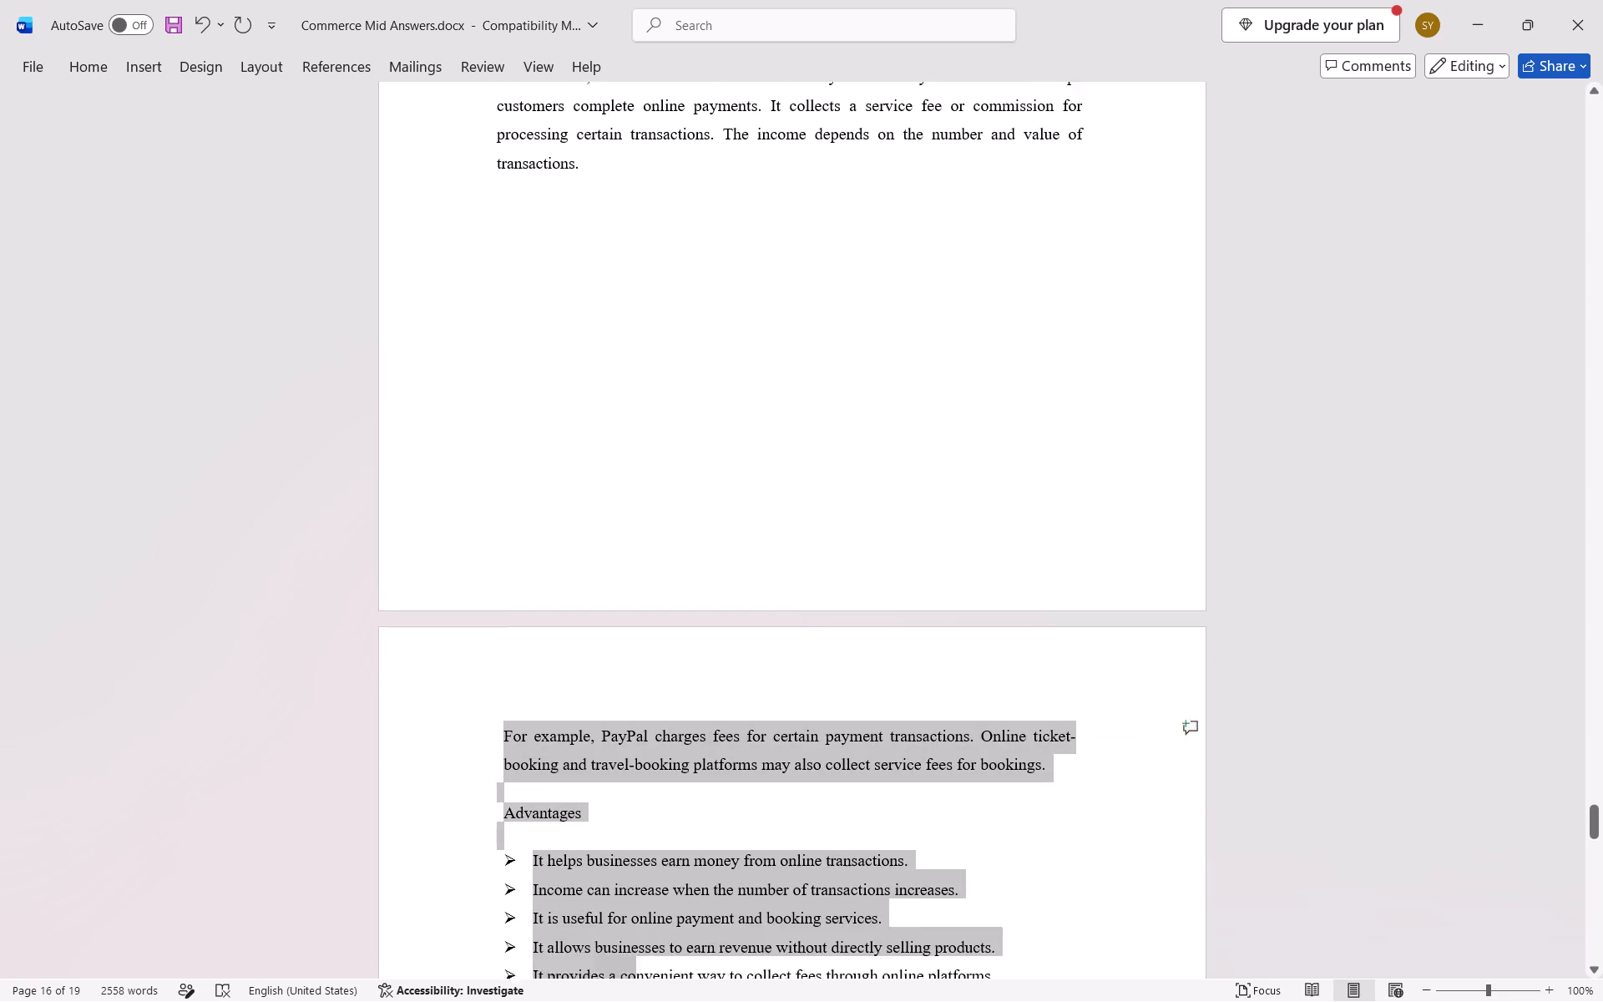
left_click_drag(653, 1001, 985, 821)
key("ctrl+x")
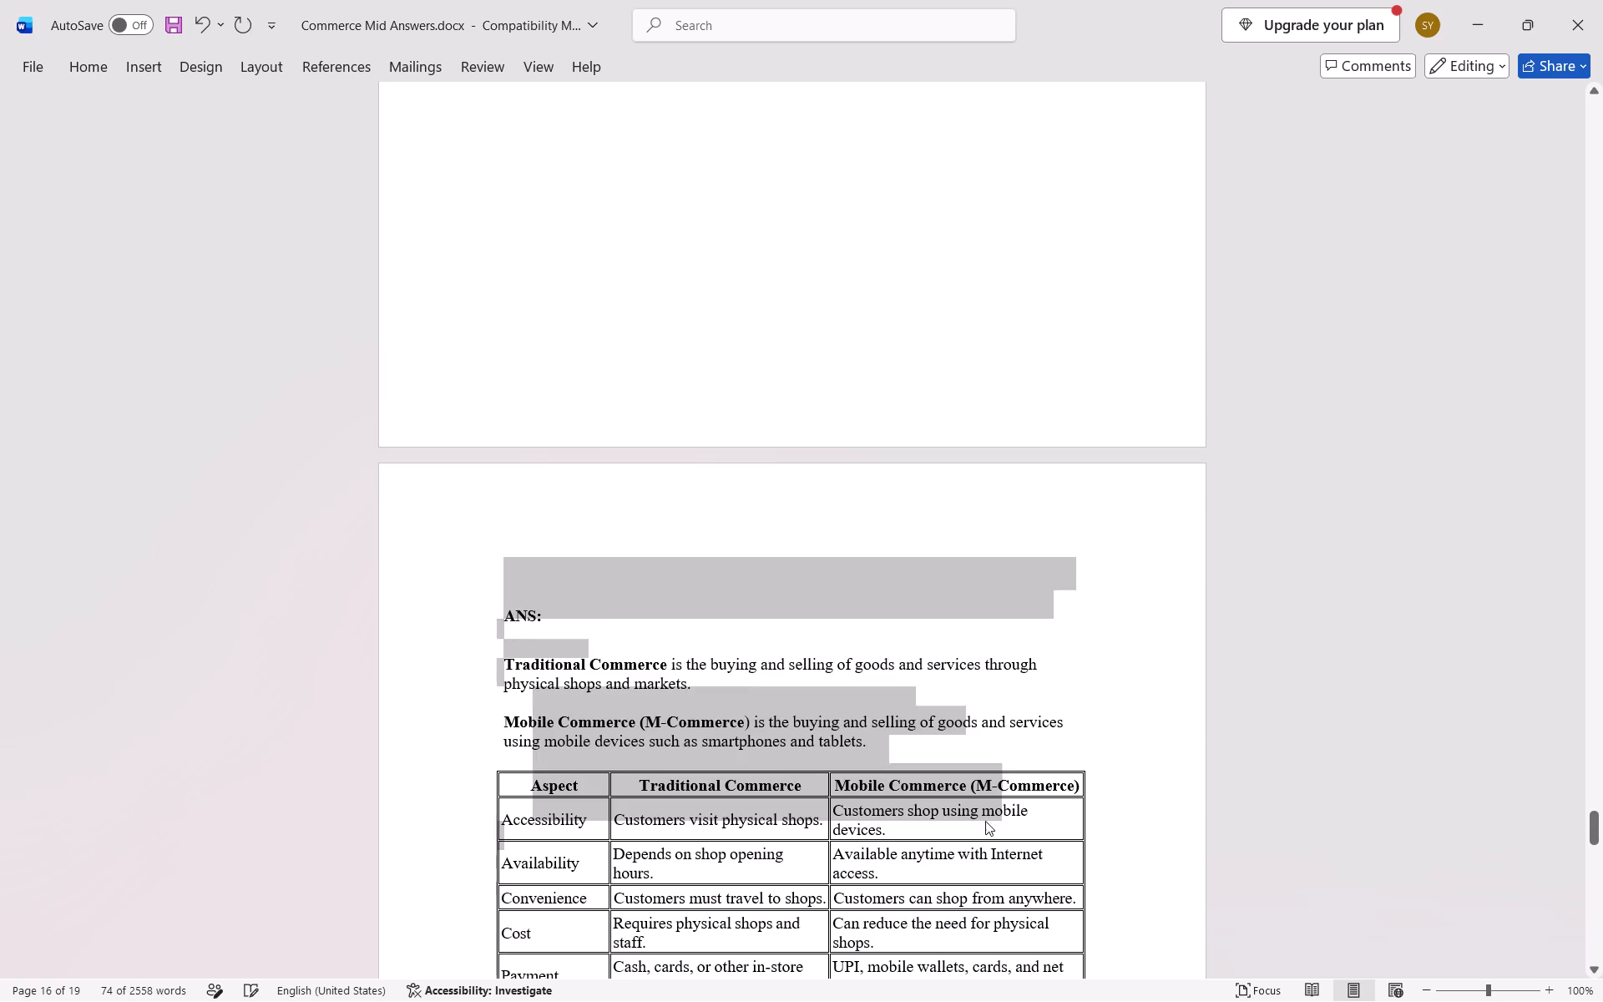
scroll(985, 821, "up", 1)
left_click(687, 440)
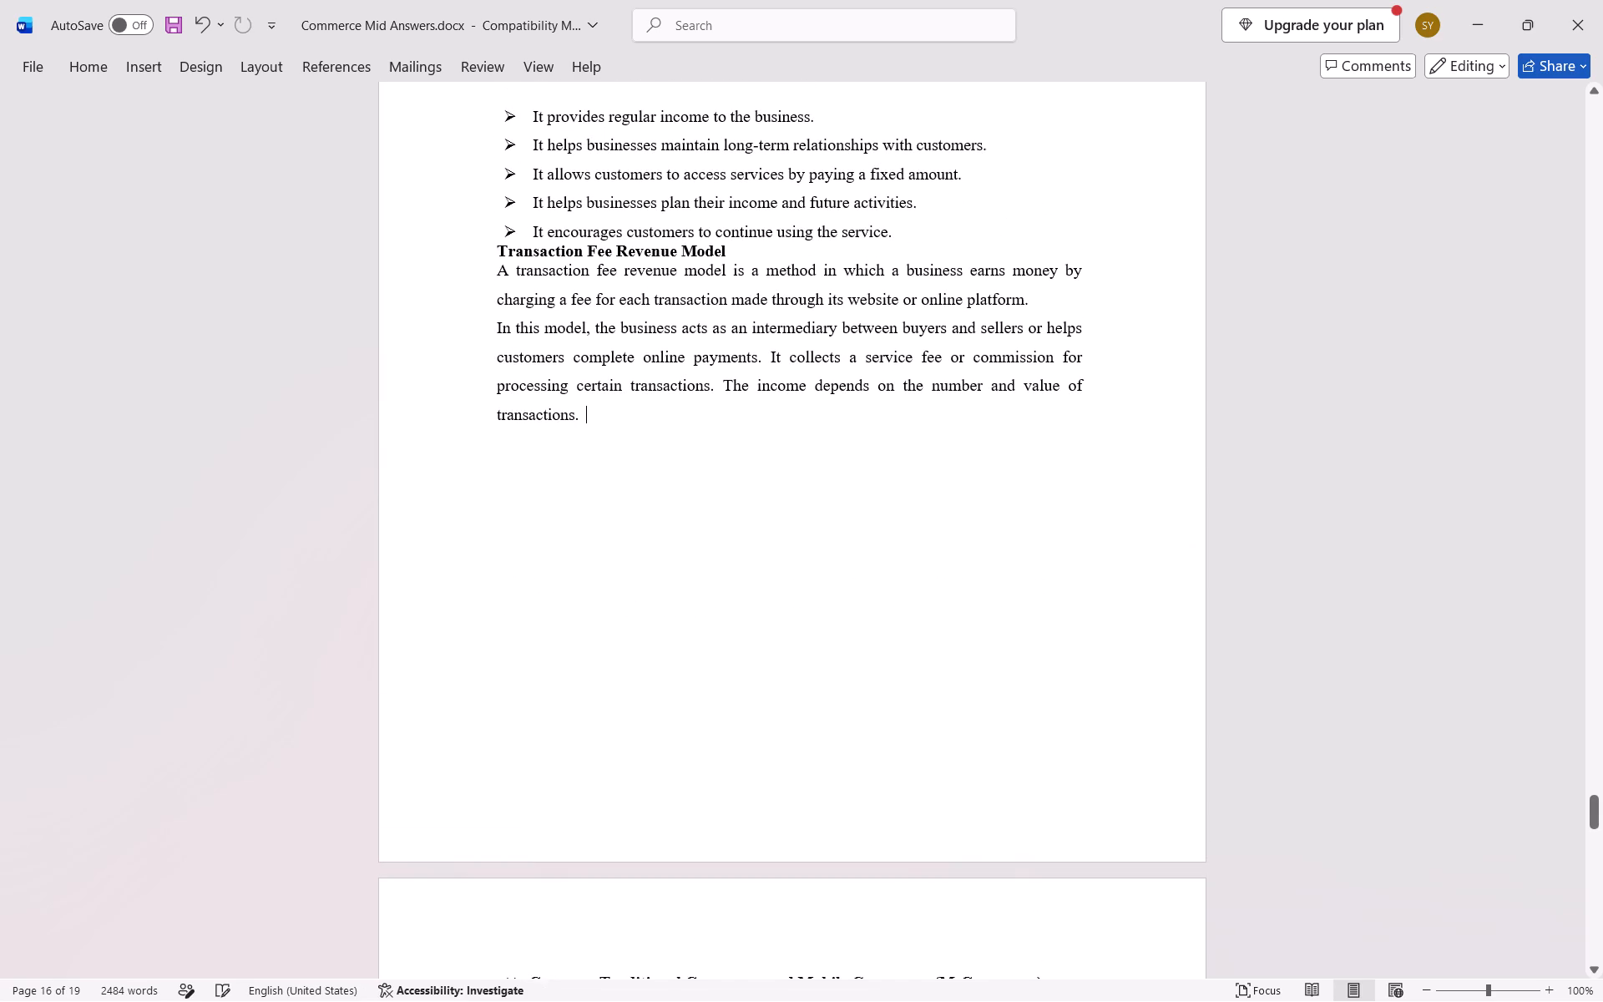
key("shift+Return")
key("ctrl+v")
Look through the remaining answers from question 11 onward to check their layout.
scroll(687, 440, "down", 3)
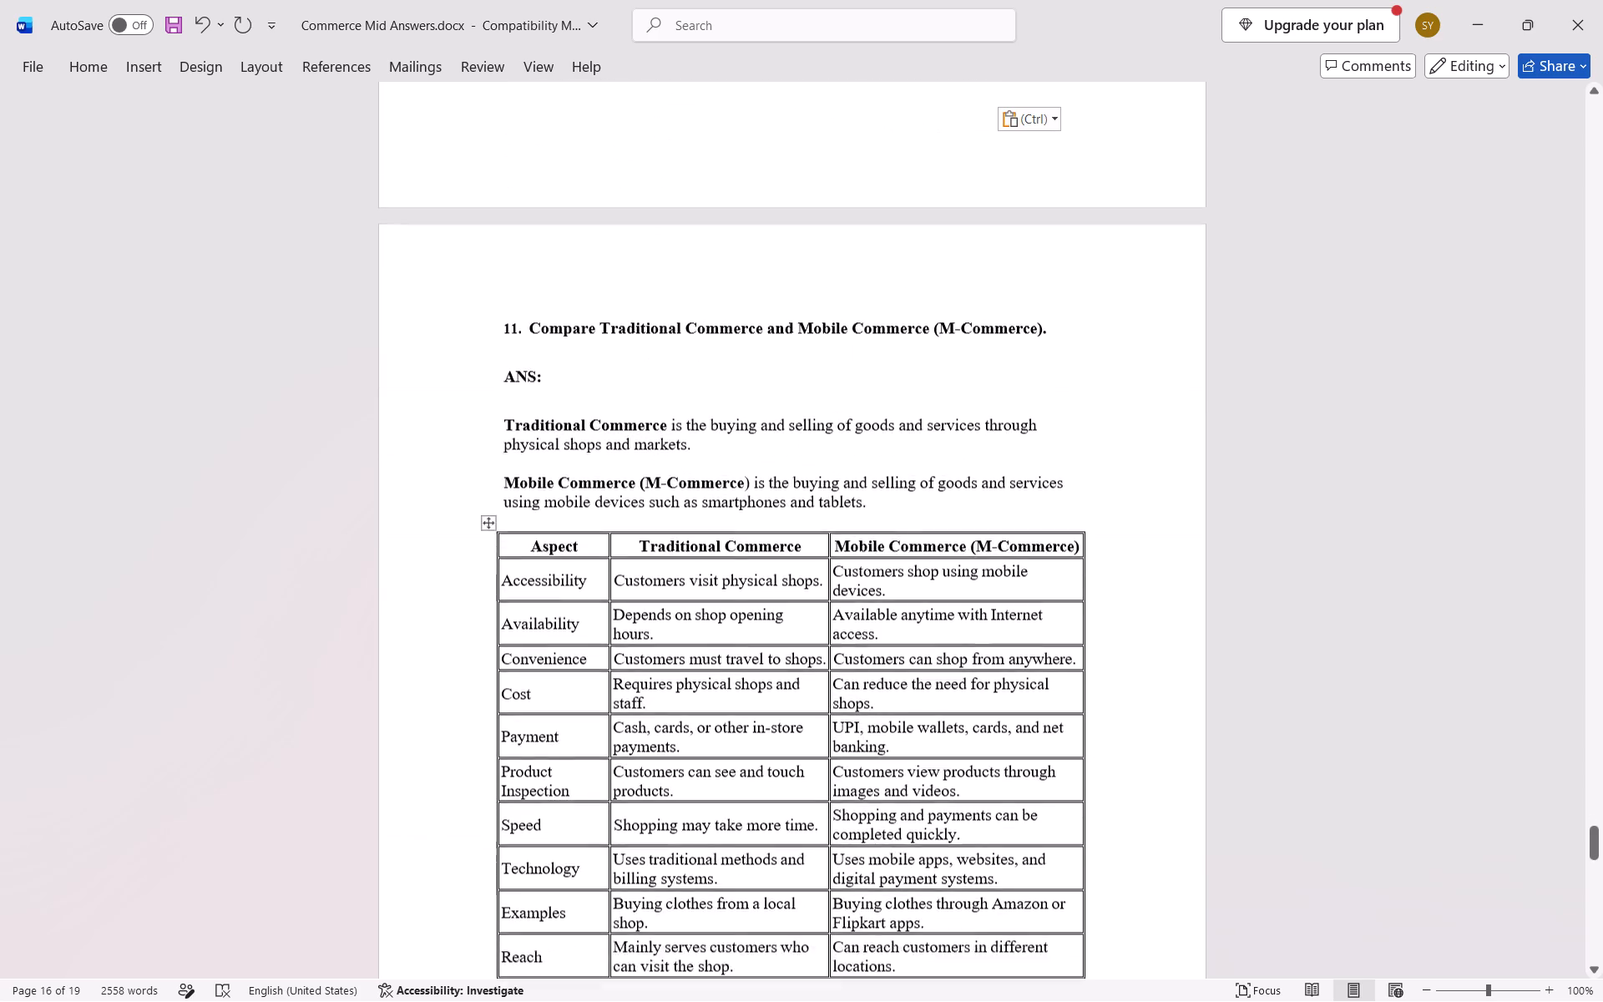
scroll(687, 440, "down", 6)
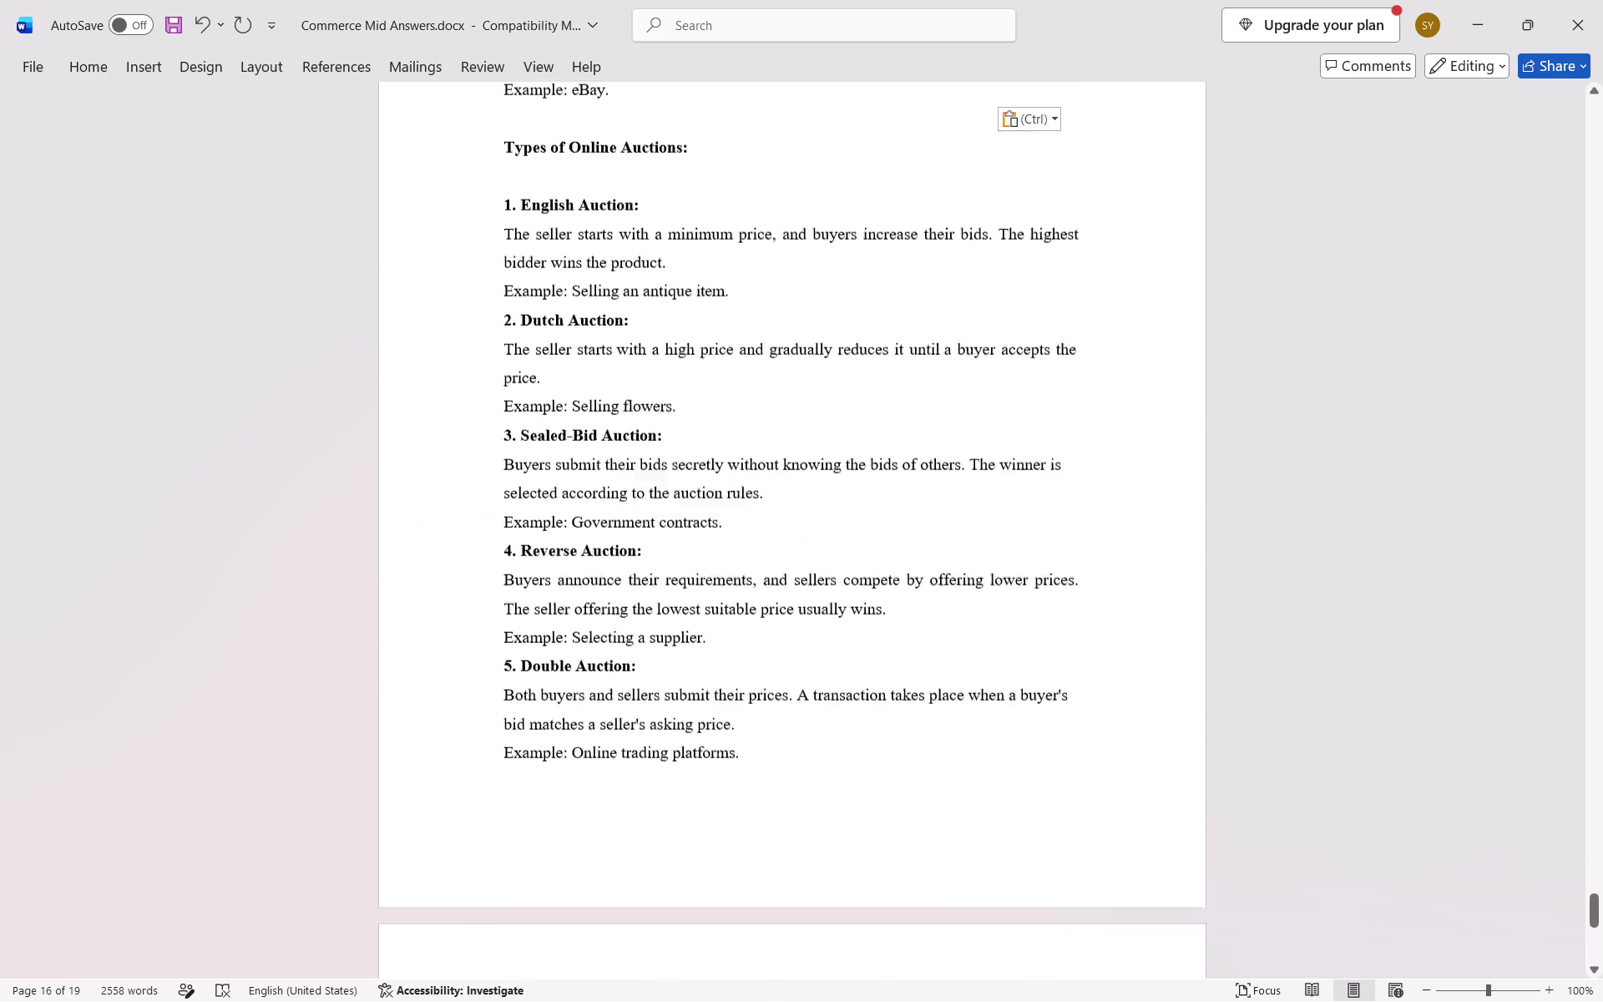
scroll(687, 440, "down", 6)
scroll(687, 440, "up", 1)
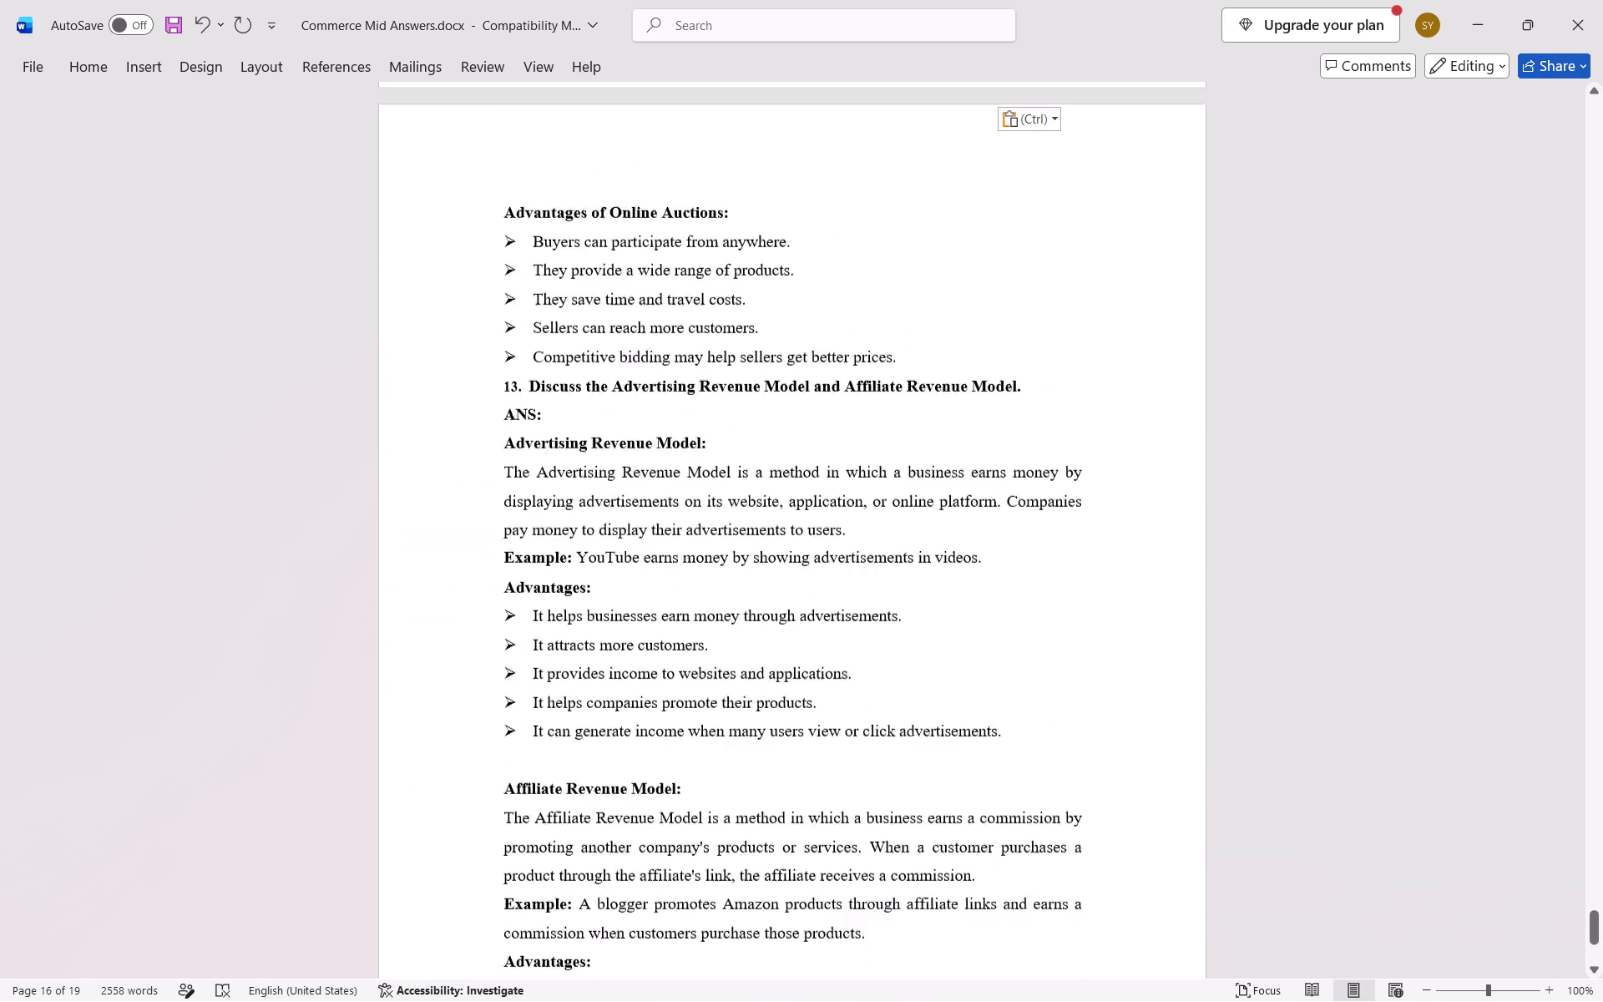
scroll(687, 440, "up", 11)
Open the print settings and list every page from 1 to 19 individually, separated by commas, as the pages to print.
key("ctrl+p")
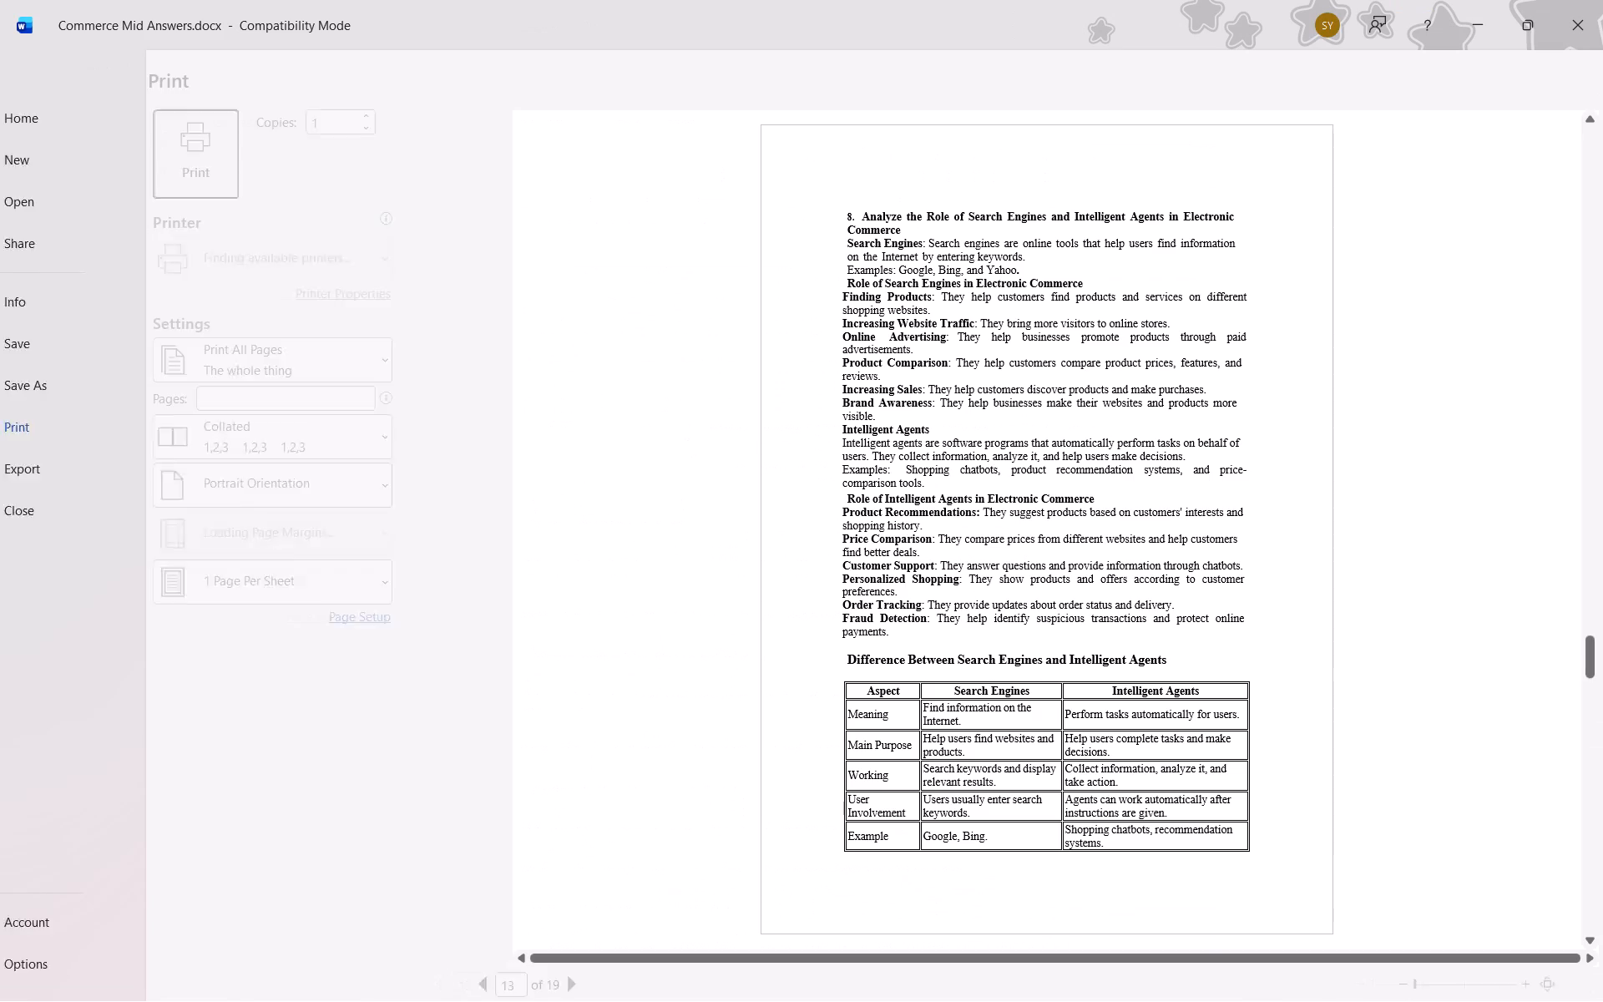
scroll(1302, 559, "up", 14)
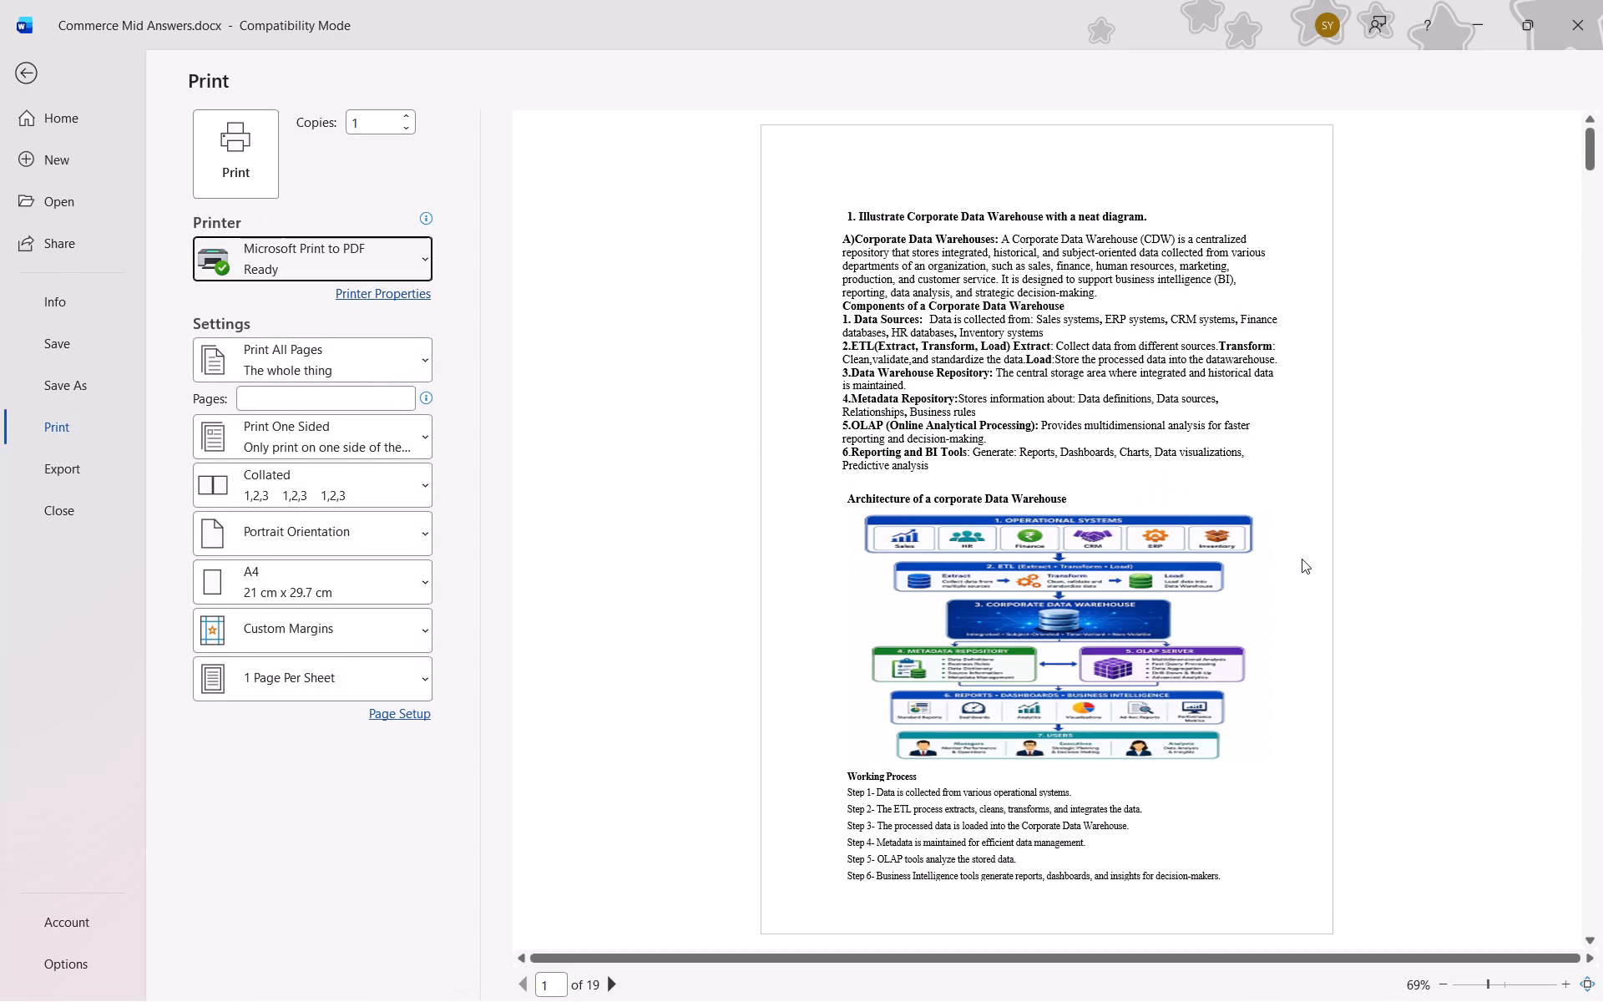
left_click(324, 395)
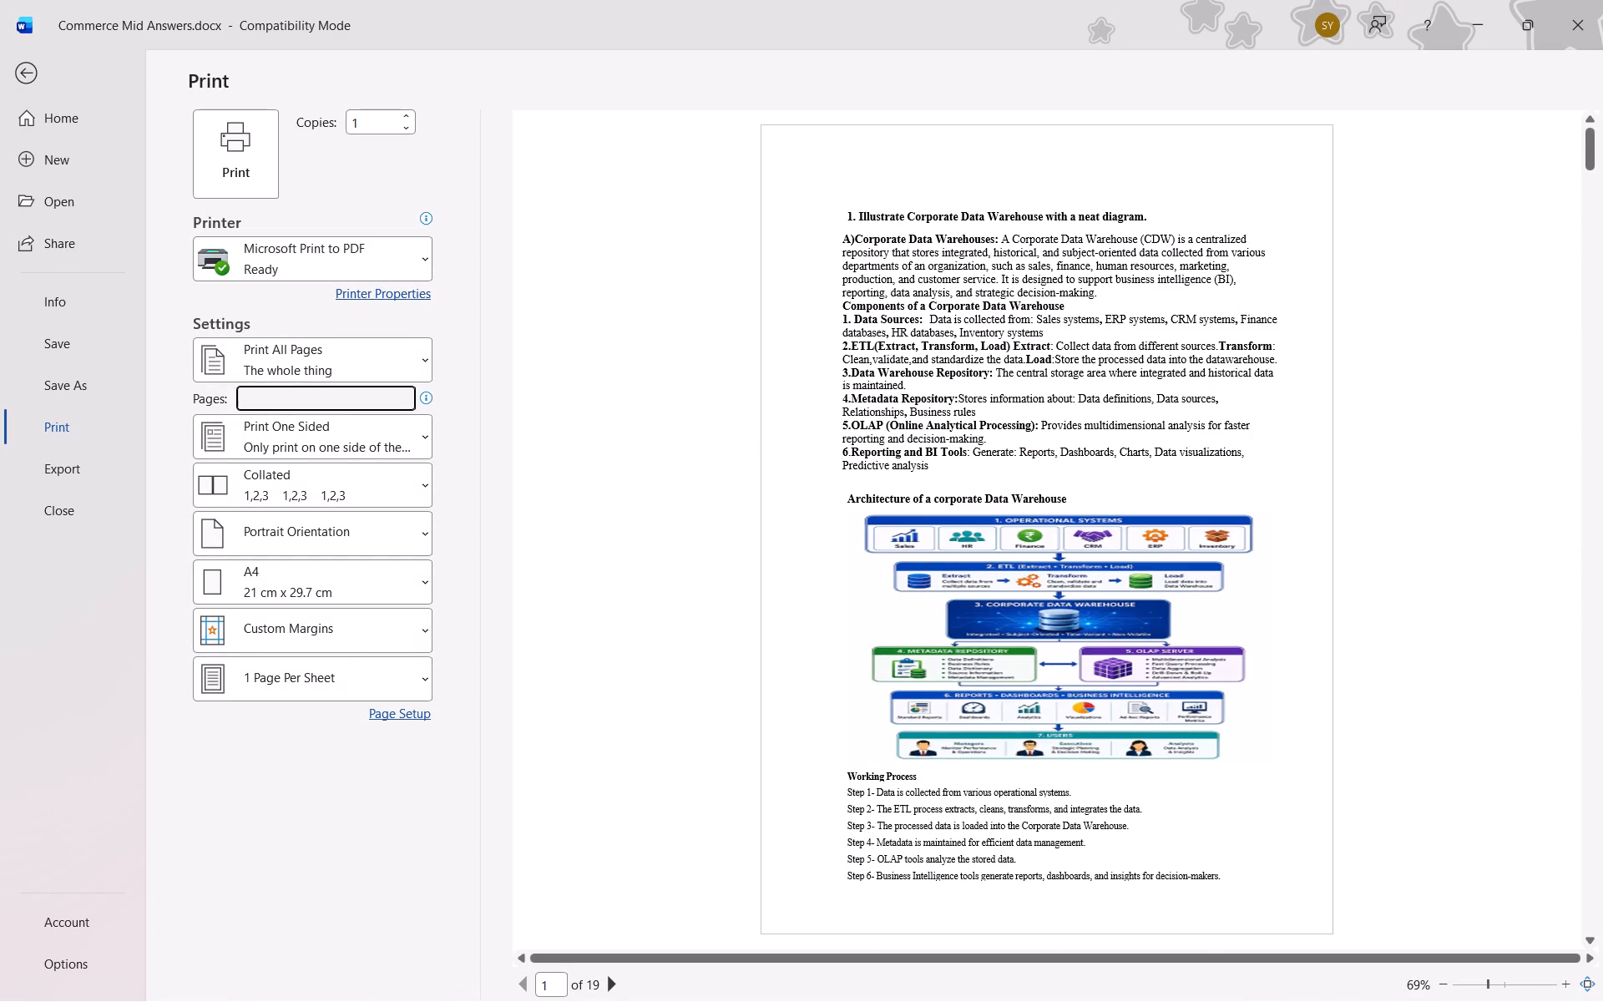
type("1, 2, 3, 4, 5, 6,")
key("space")
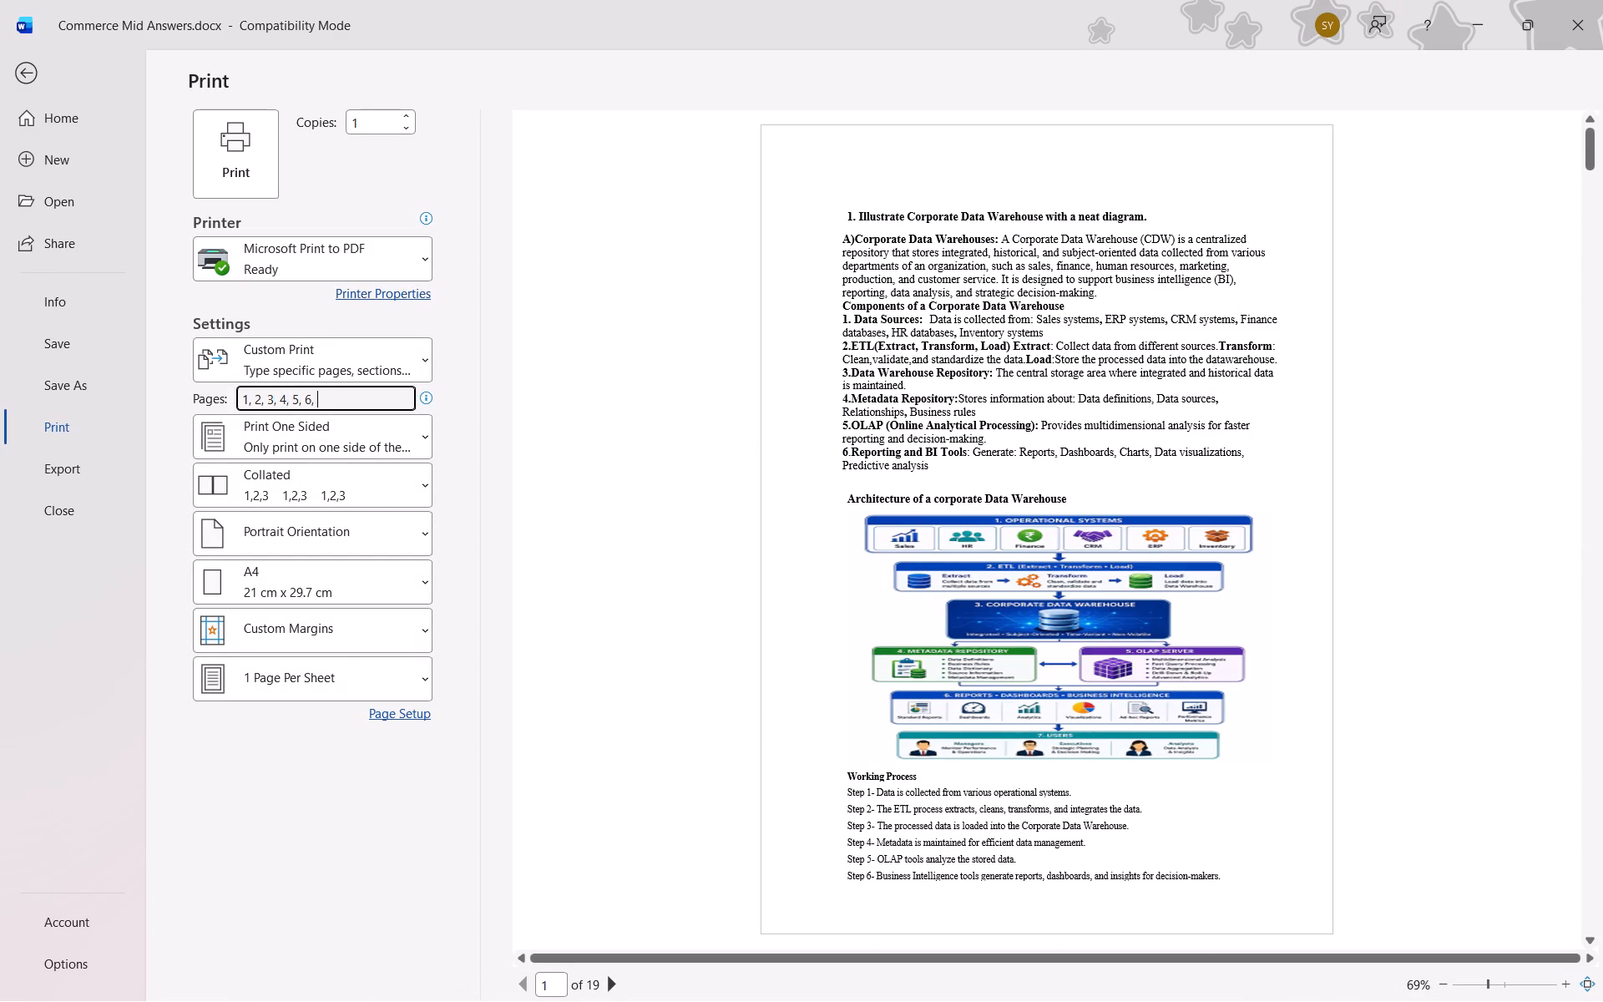
type("7, 8,")
key("space")
key("9")
type(", 10, 11, 12, 13, 14, 15, 16, 17, 18, 19")
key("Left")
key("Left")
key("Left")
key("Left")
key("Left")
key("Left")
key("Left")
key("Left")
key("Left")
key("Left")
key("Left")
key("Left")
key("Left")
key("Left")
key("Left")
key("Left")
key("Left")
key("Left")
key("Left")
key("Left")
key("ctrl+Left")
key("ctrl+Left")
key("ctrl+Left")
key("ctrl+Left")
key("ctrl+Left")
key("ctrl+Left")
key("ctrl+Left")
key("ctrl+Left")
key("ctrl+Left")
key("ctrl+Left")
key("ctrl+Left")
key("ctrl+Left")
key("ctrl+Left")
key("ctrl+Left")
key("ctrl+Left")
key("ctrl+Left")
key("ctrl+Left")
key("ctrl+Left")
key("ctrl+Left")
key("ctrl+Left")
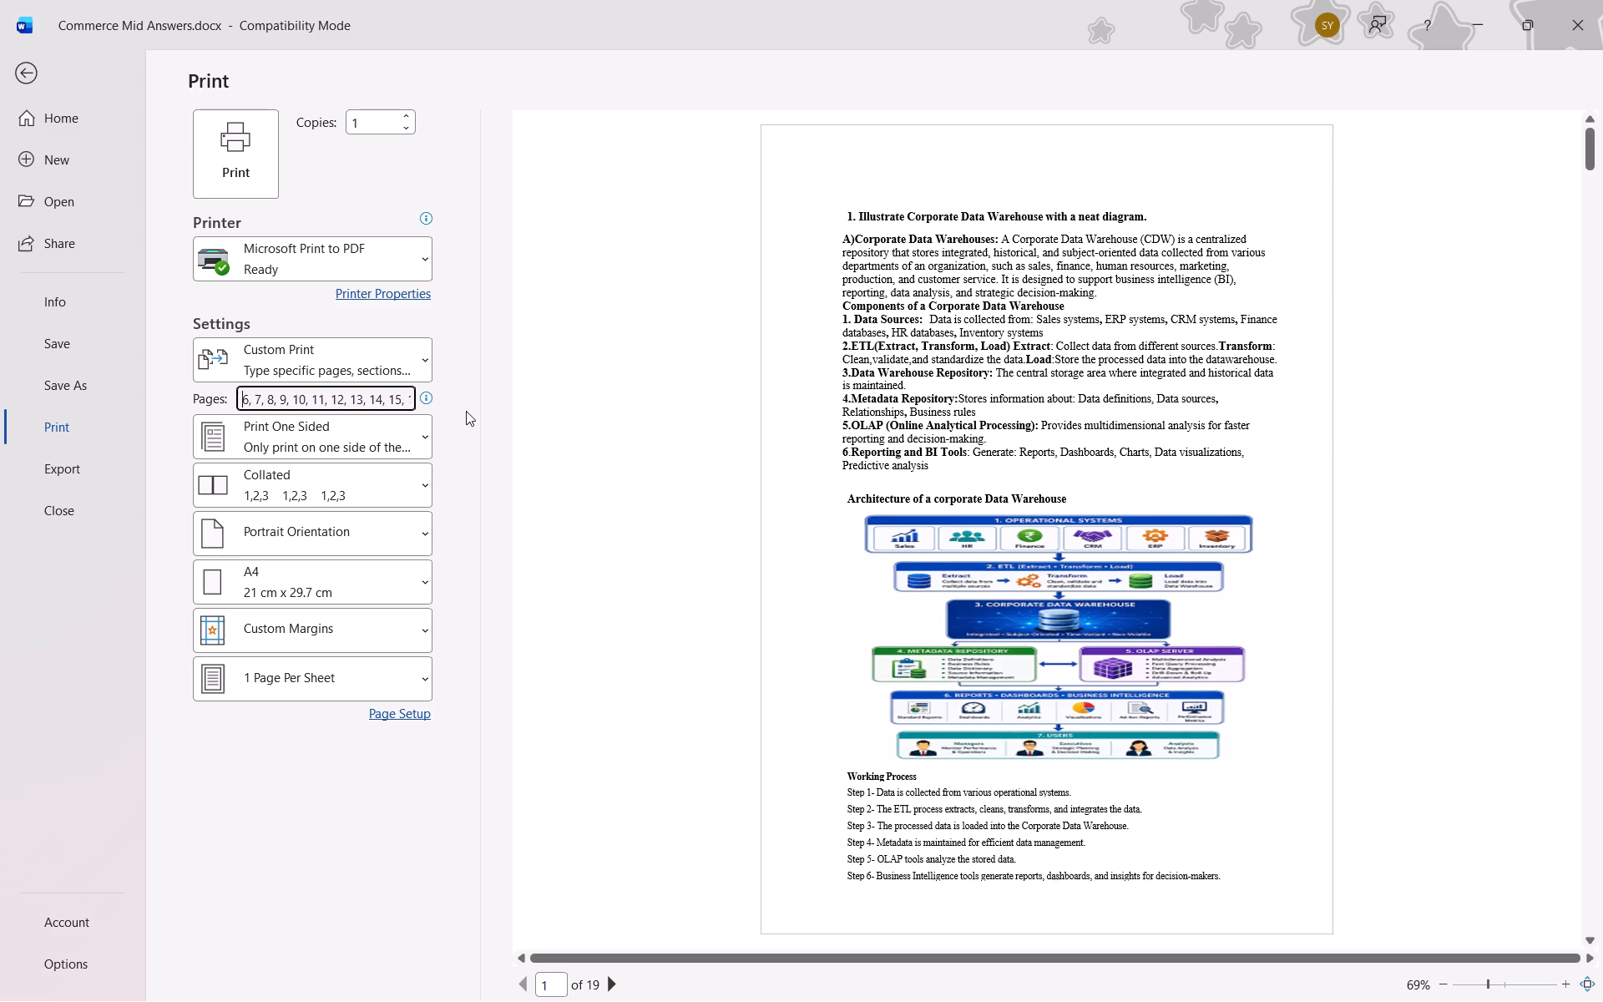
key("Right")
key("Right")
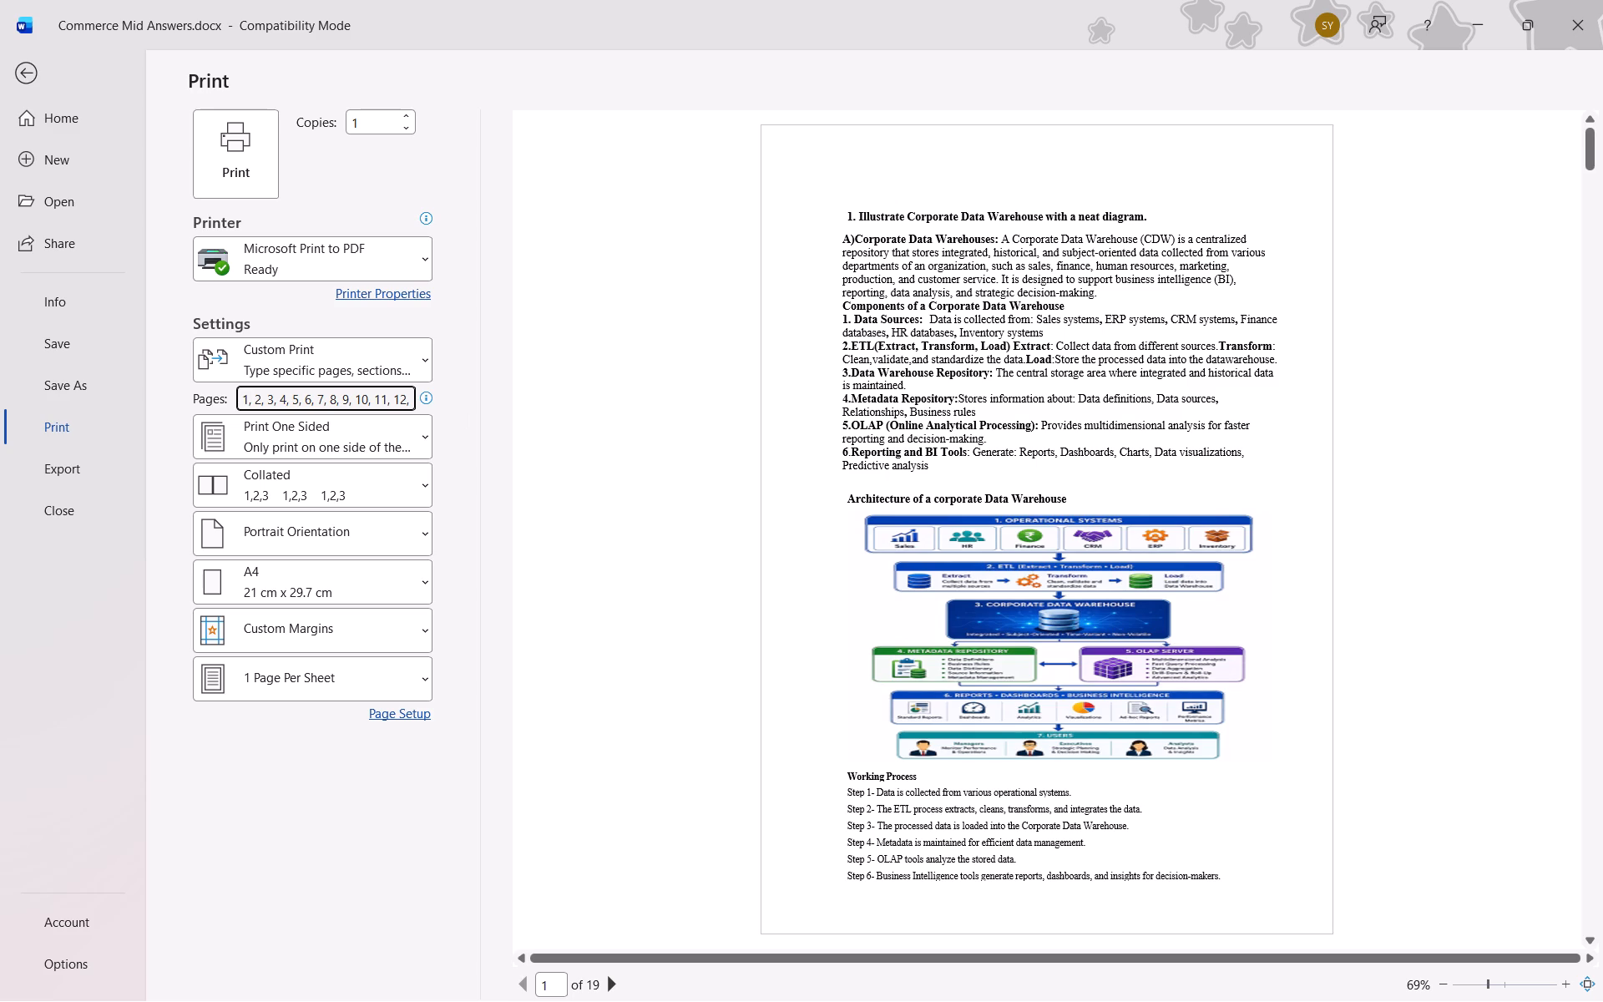
Check the print preview through page 8 and exclude pages 6 and 7 from the custom page list.
left_click(614, 983)
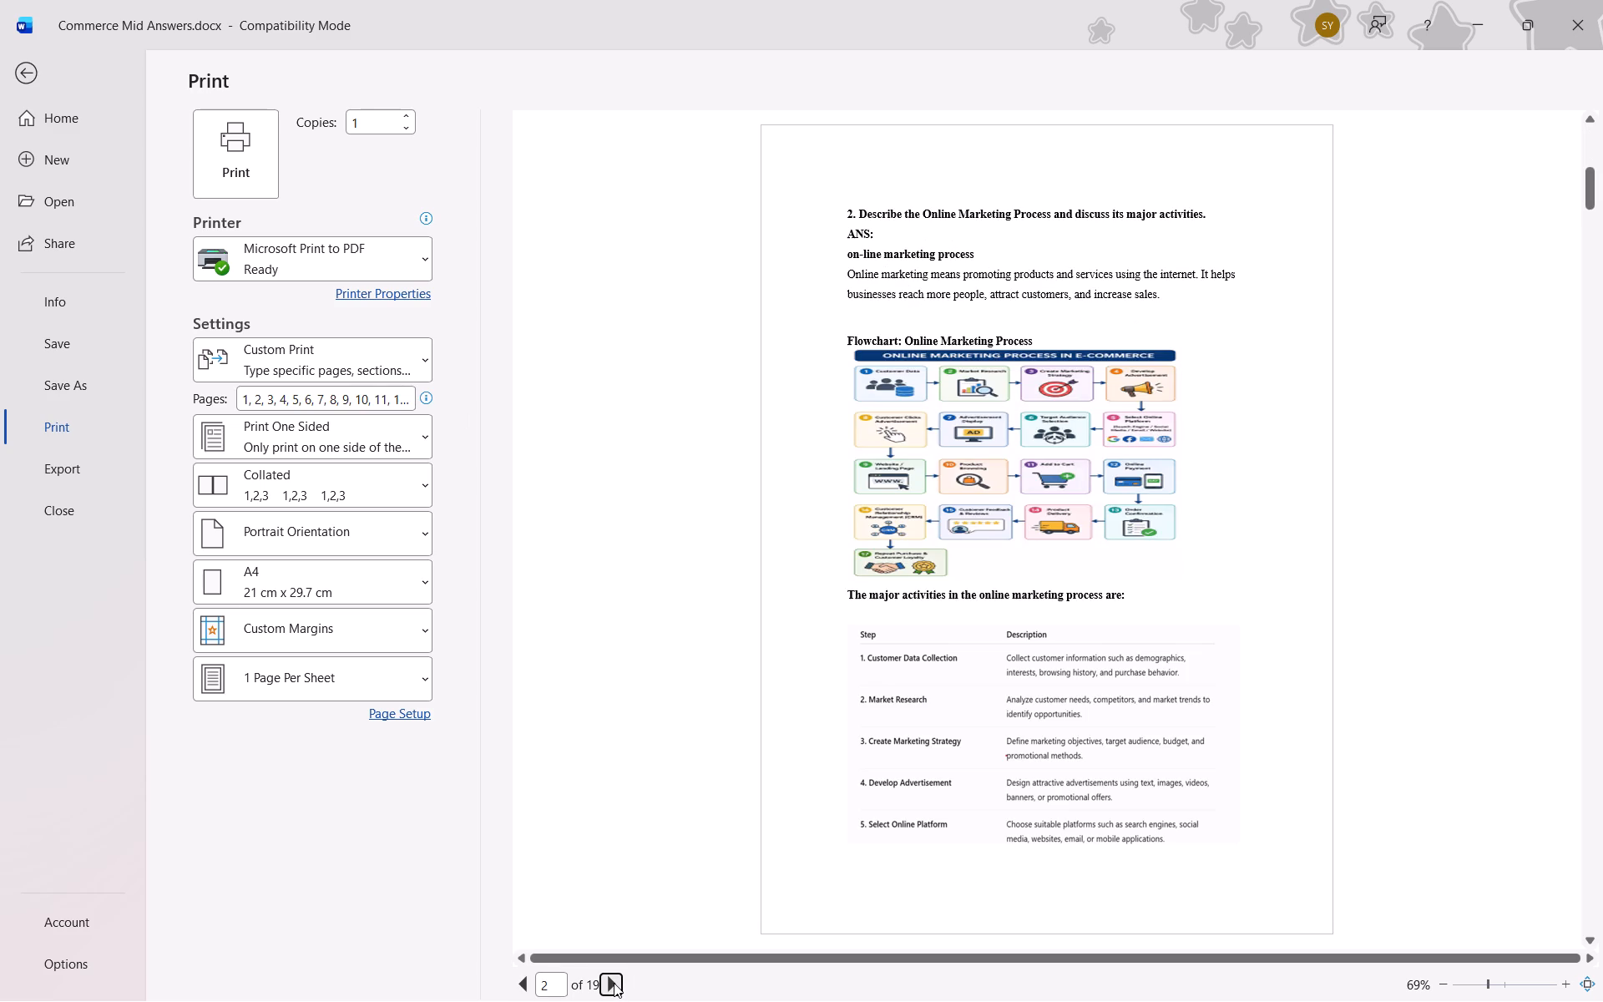
left_click(614, 983)
left_click(614, 983)
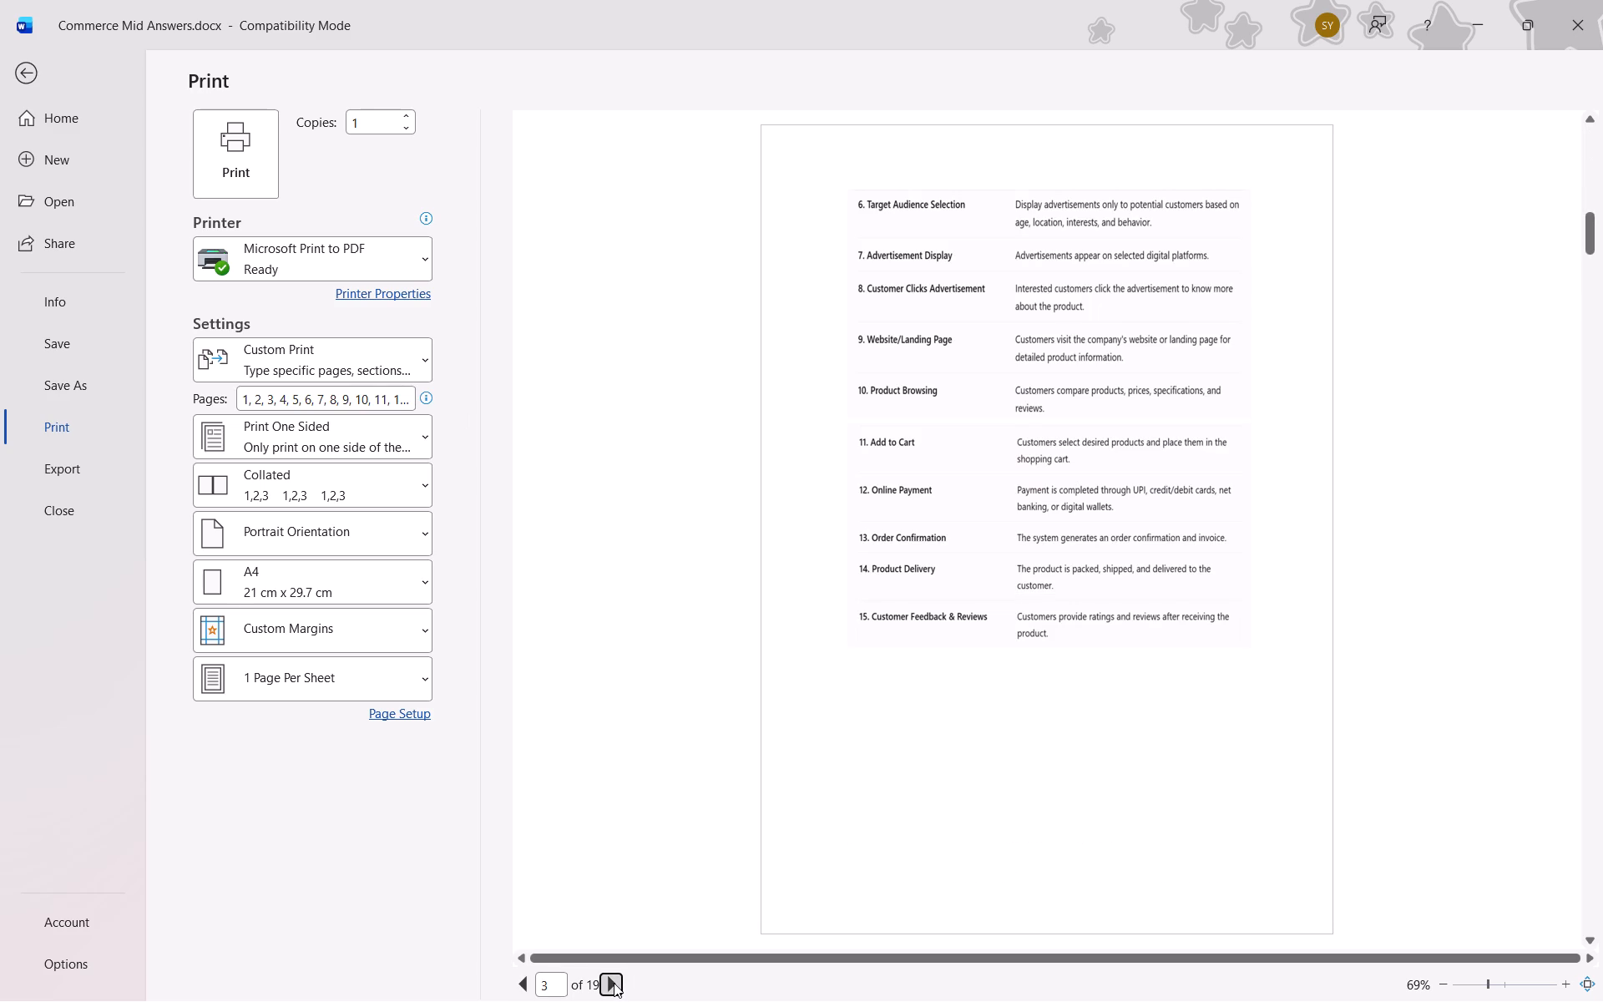
left_click(614, 983)
left_click(614, 983)
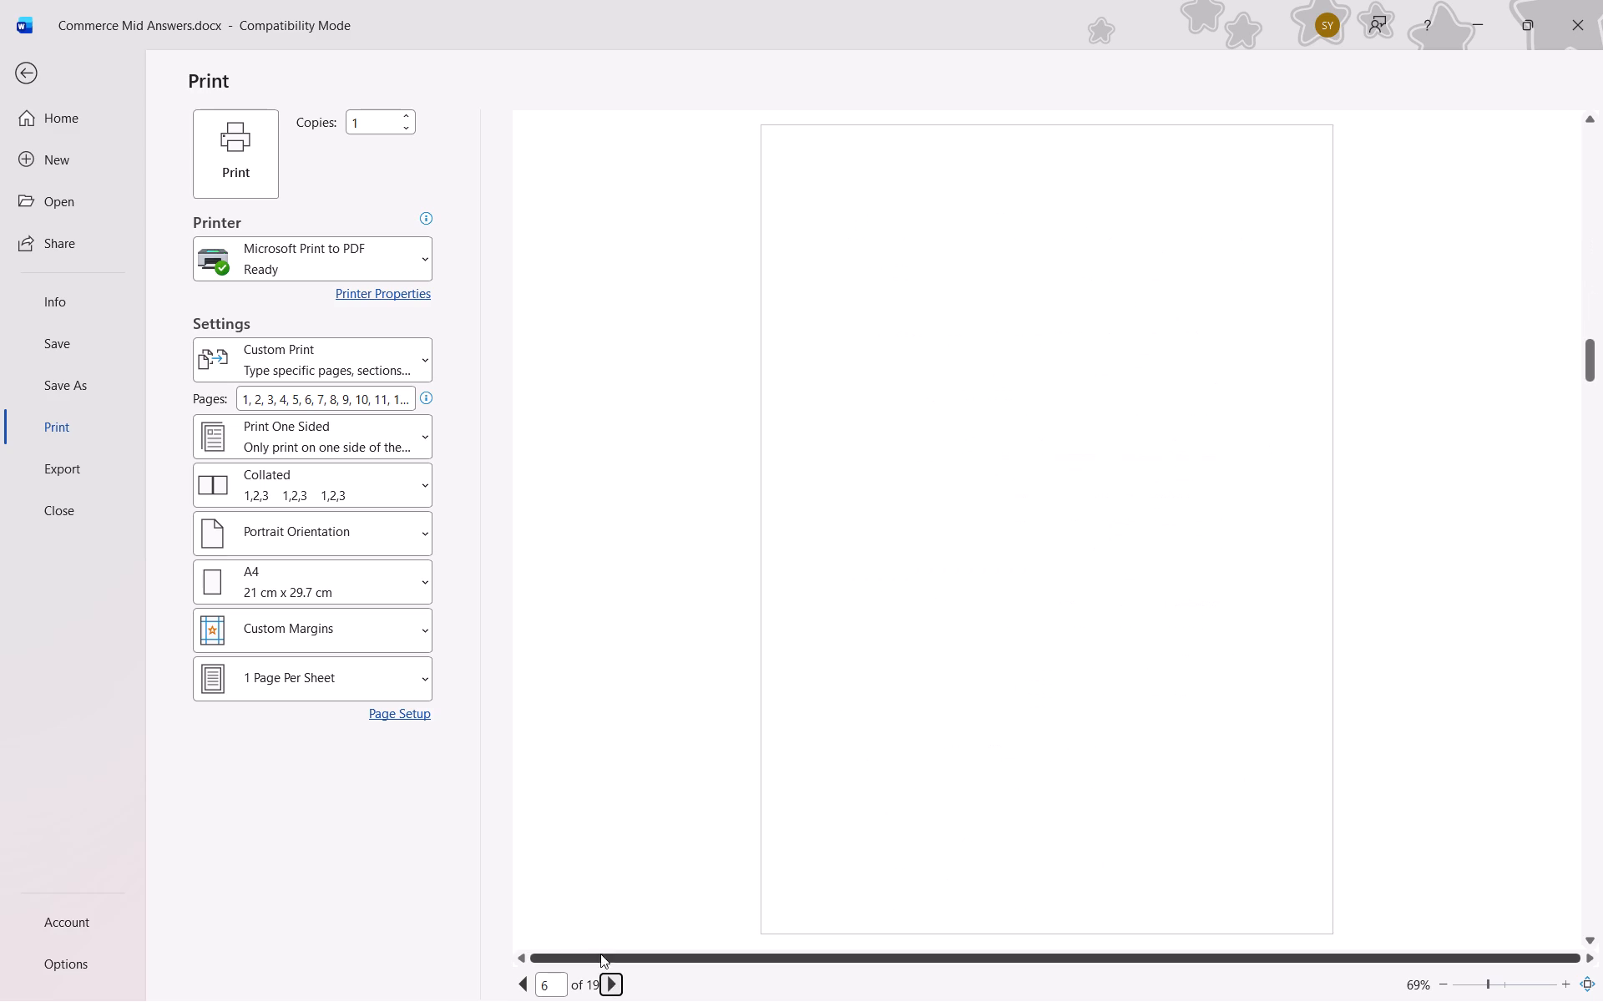
left_click(614, 979)
left_click(614, 979)
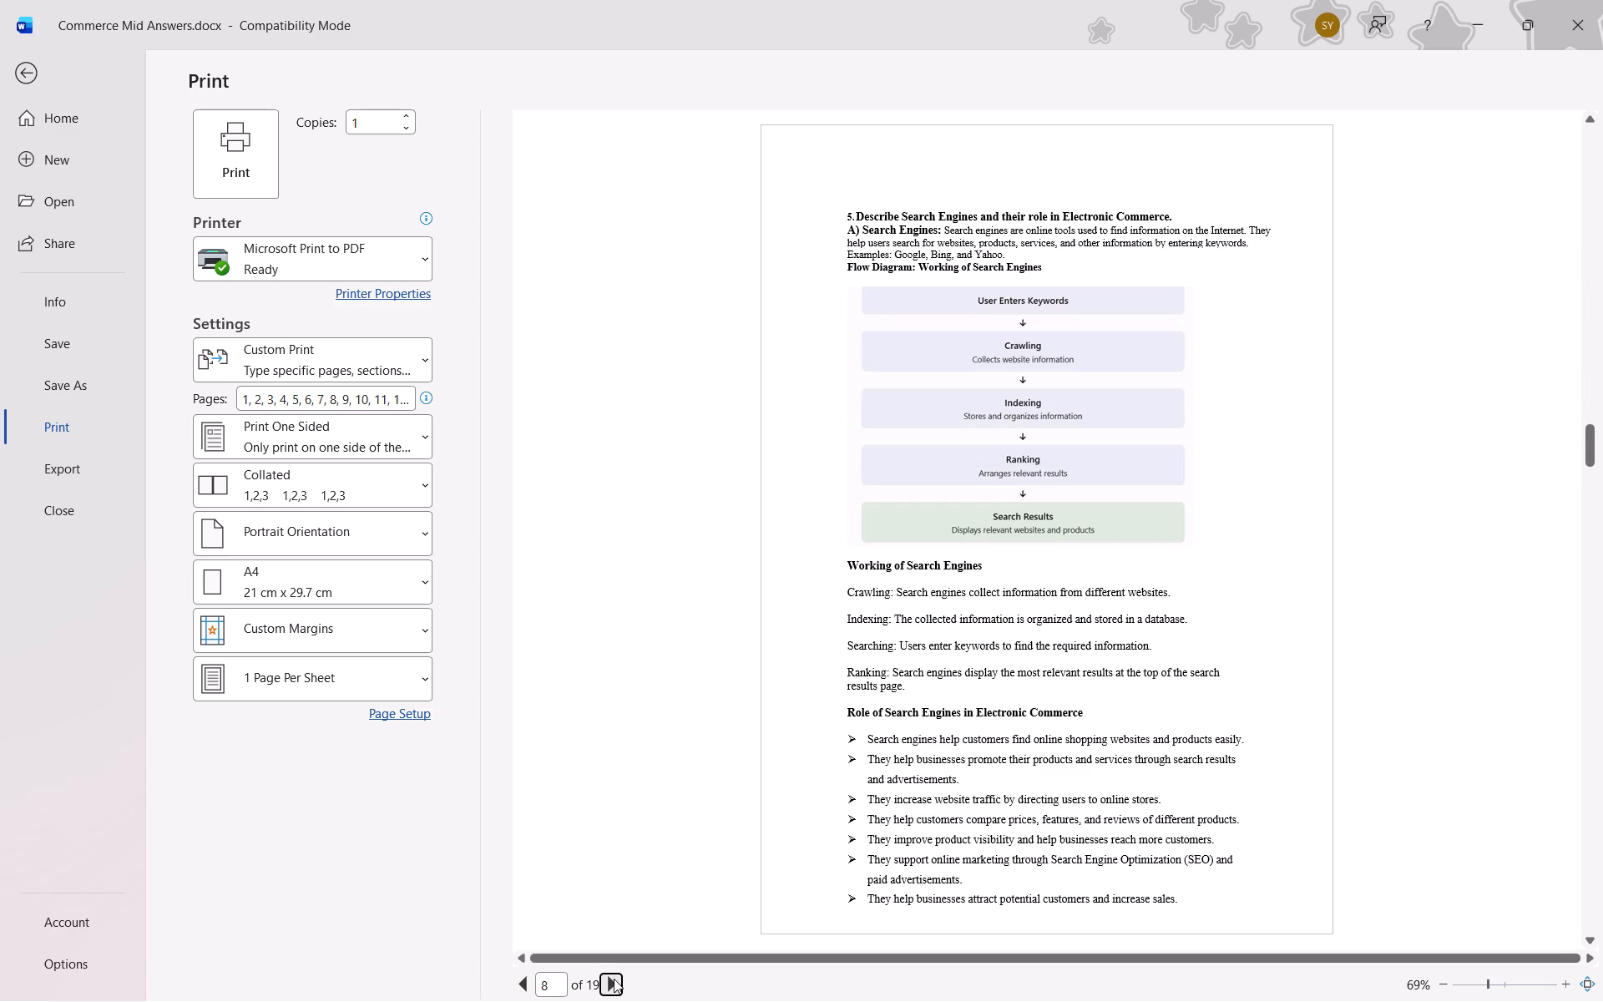
left_click(328, 402)
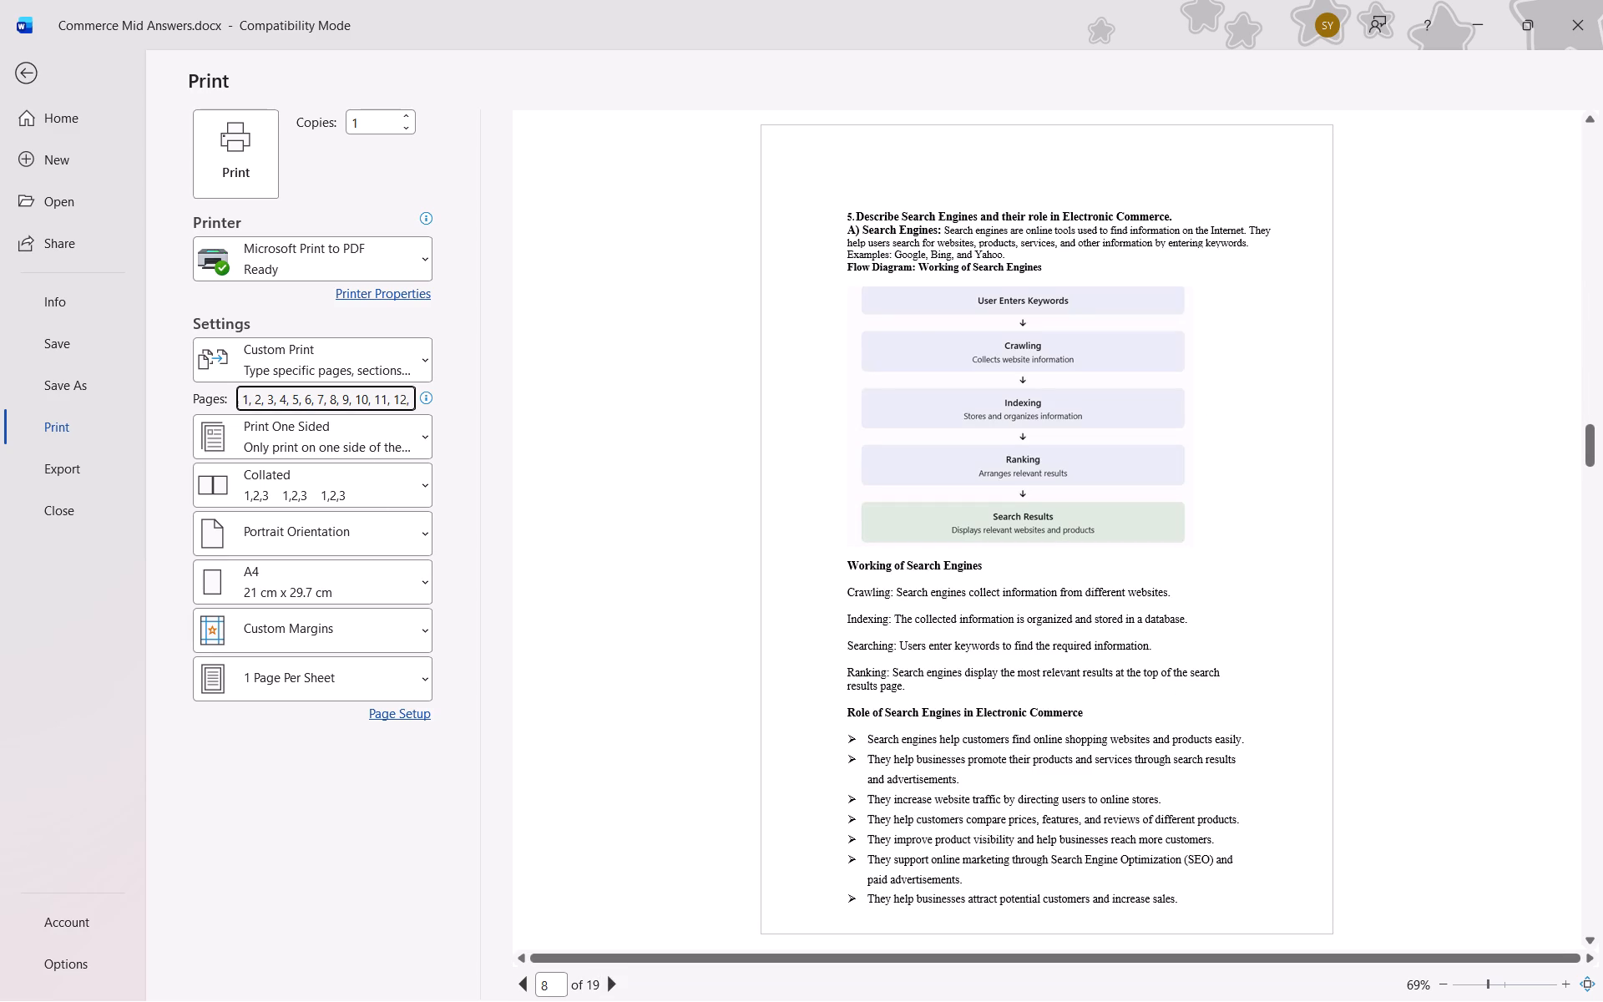
left_click(328, 402)
key("BackSpace")
key("BackSpace")
key("BackSpace")
key("BackSpace")
key("BackSpace")
key("BackSpace")
Check the preview of pages 9 and 10 and exclude page 9 from the custom page list.
left_click(614, 981)
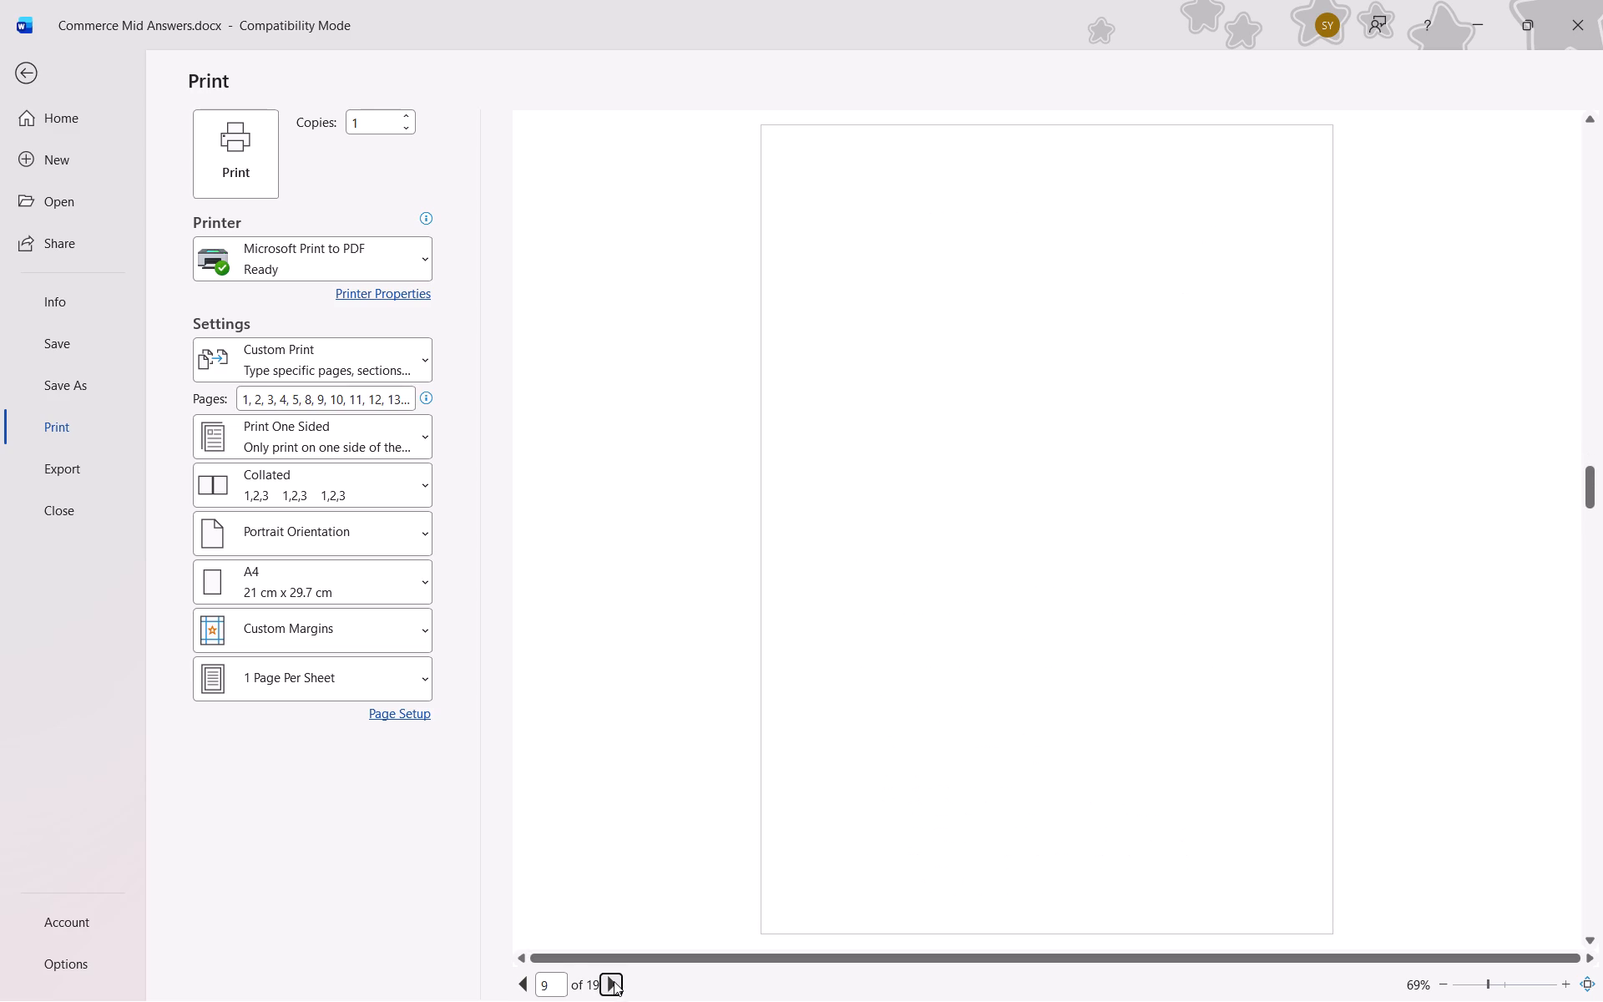
left_click(614, 981)
left_click(332, 404)
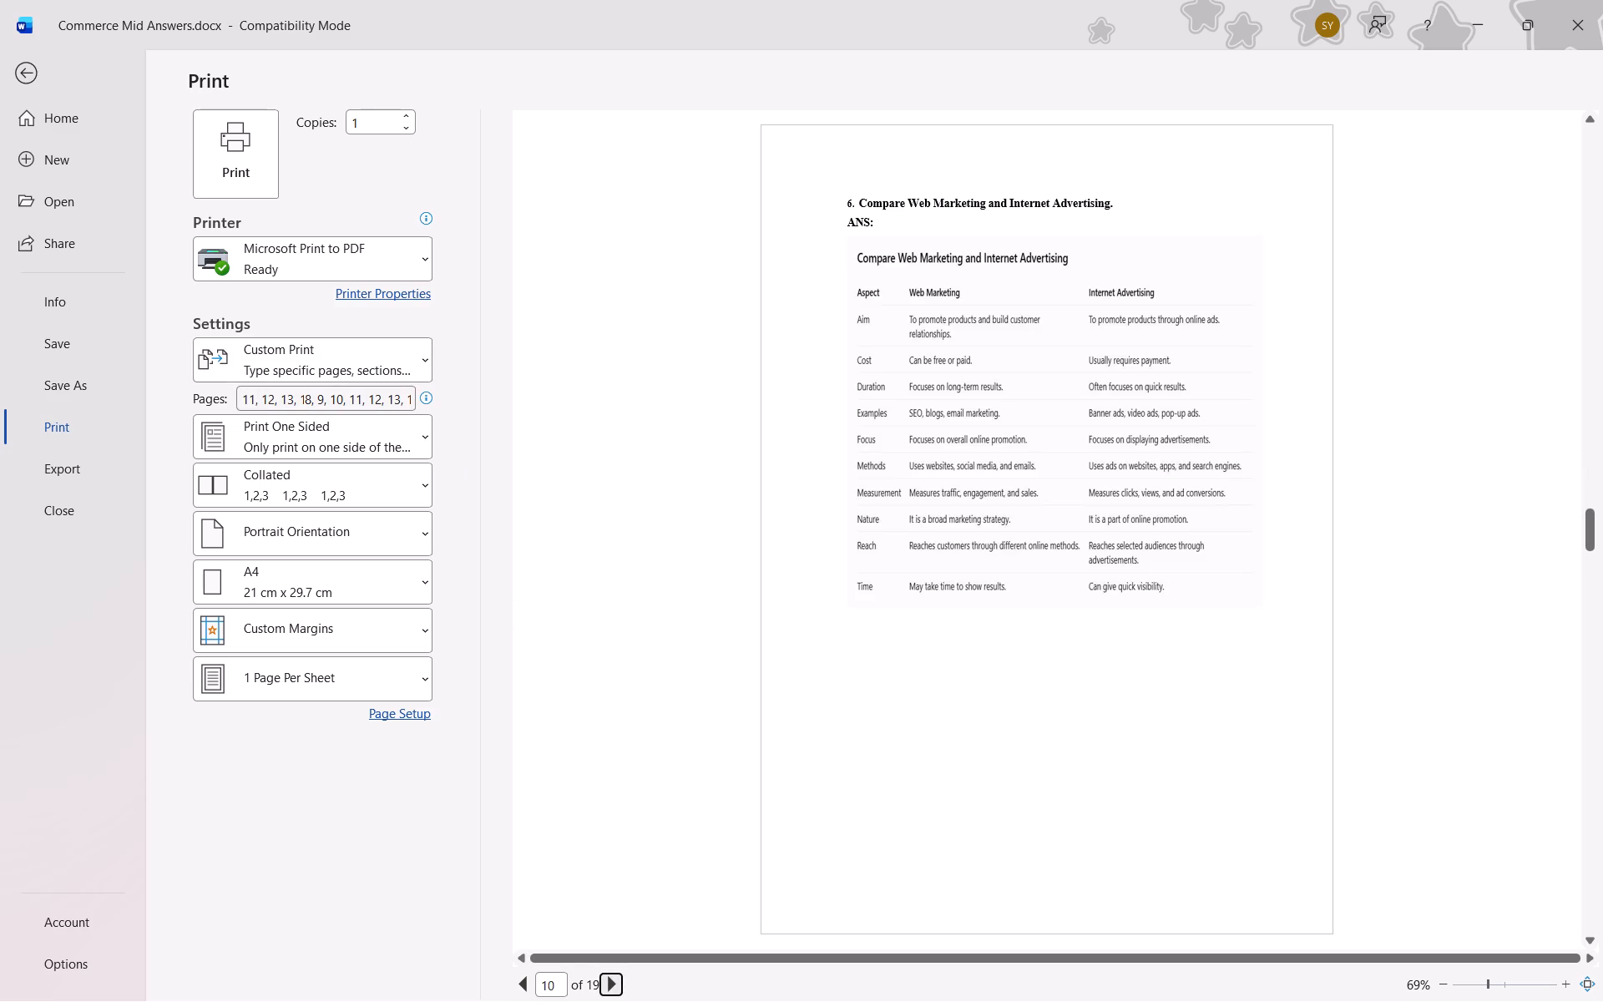
left_click(332, 404)
key("BackSpace")
key("BackSpace")
key("BackSpace")
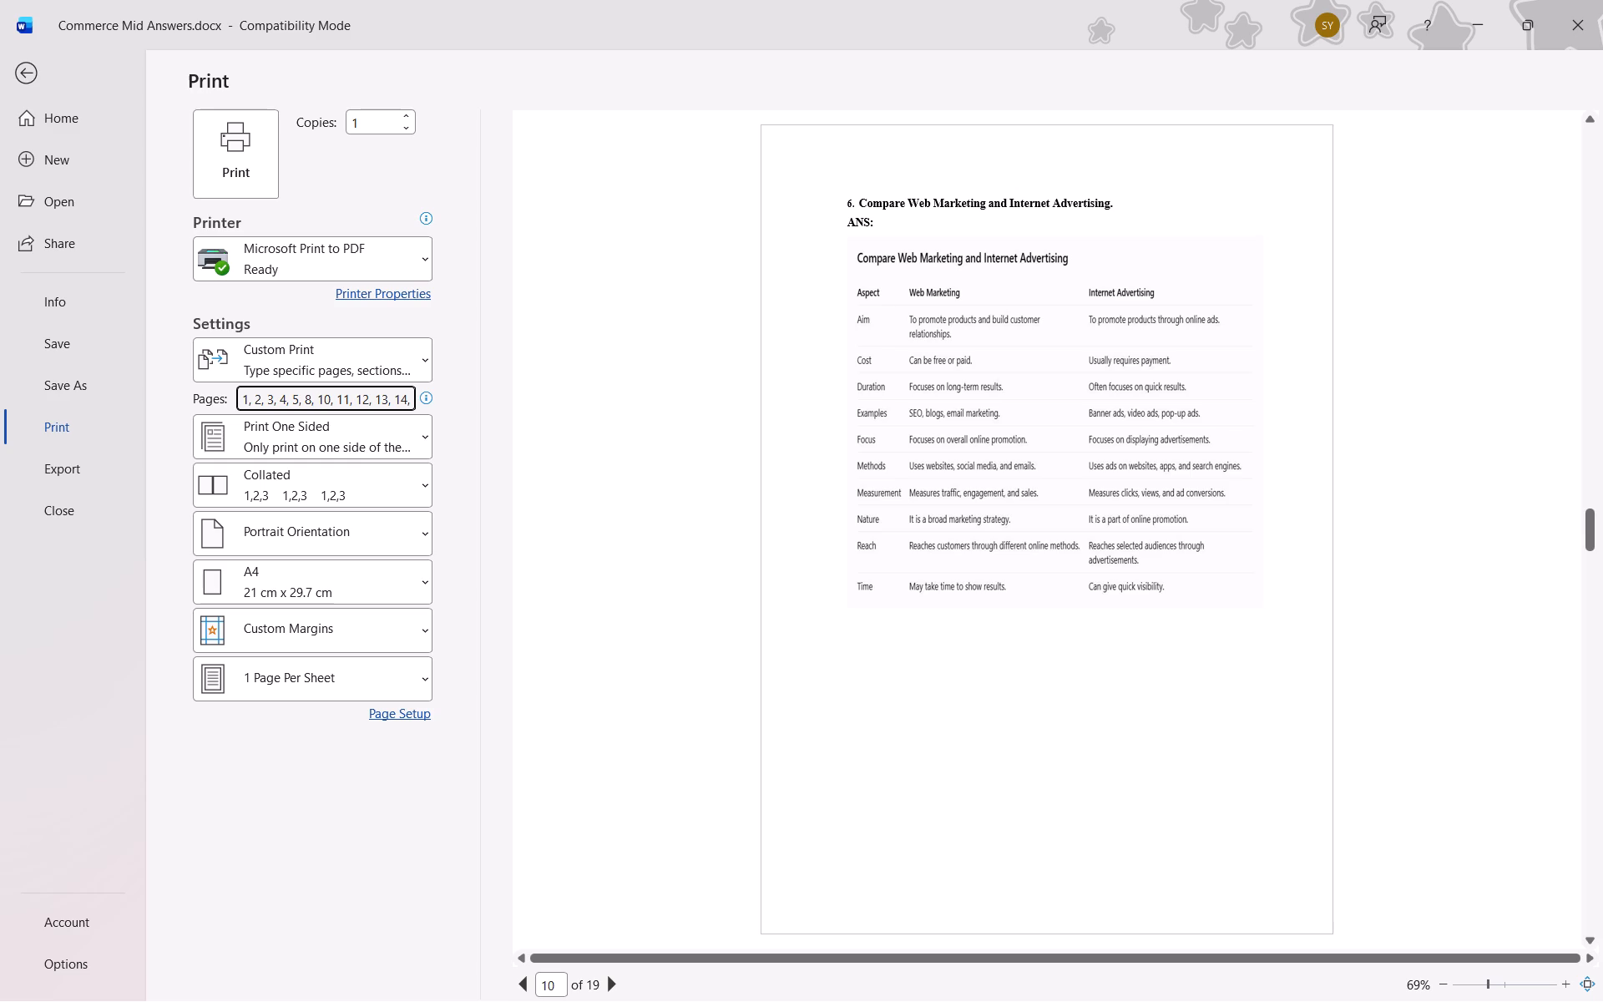
Check the print preview from page 11 through page 16 and exclude page 12 from the custom page list.
left_click(611, 982)
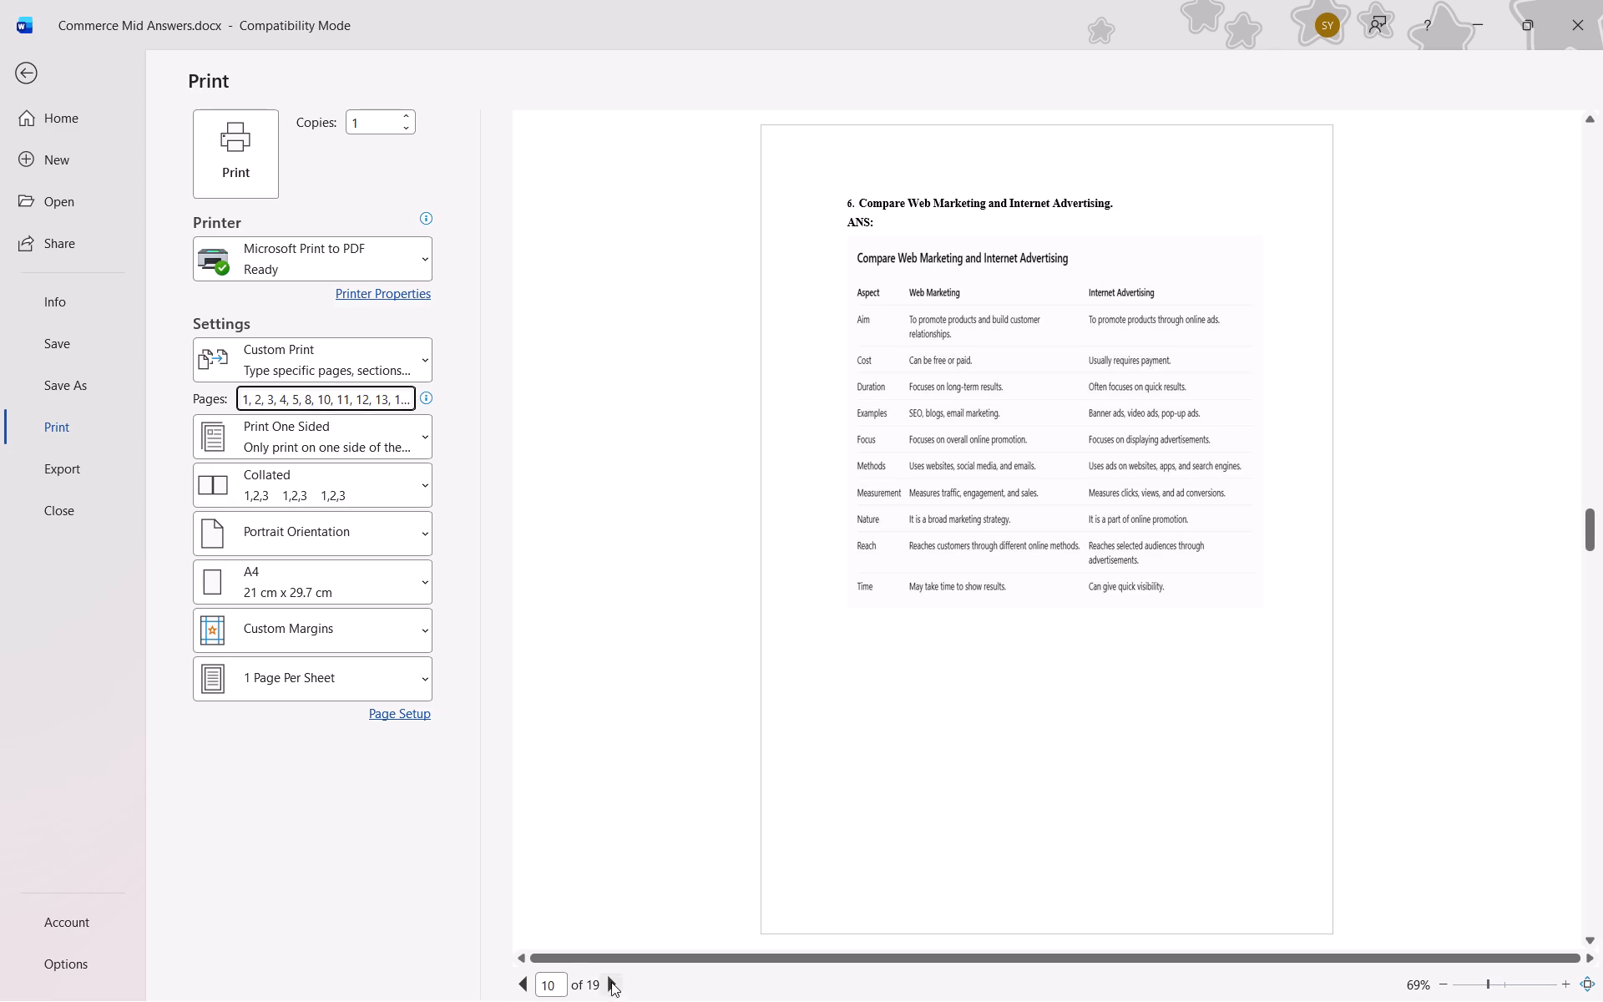
left_click(611, 982)
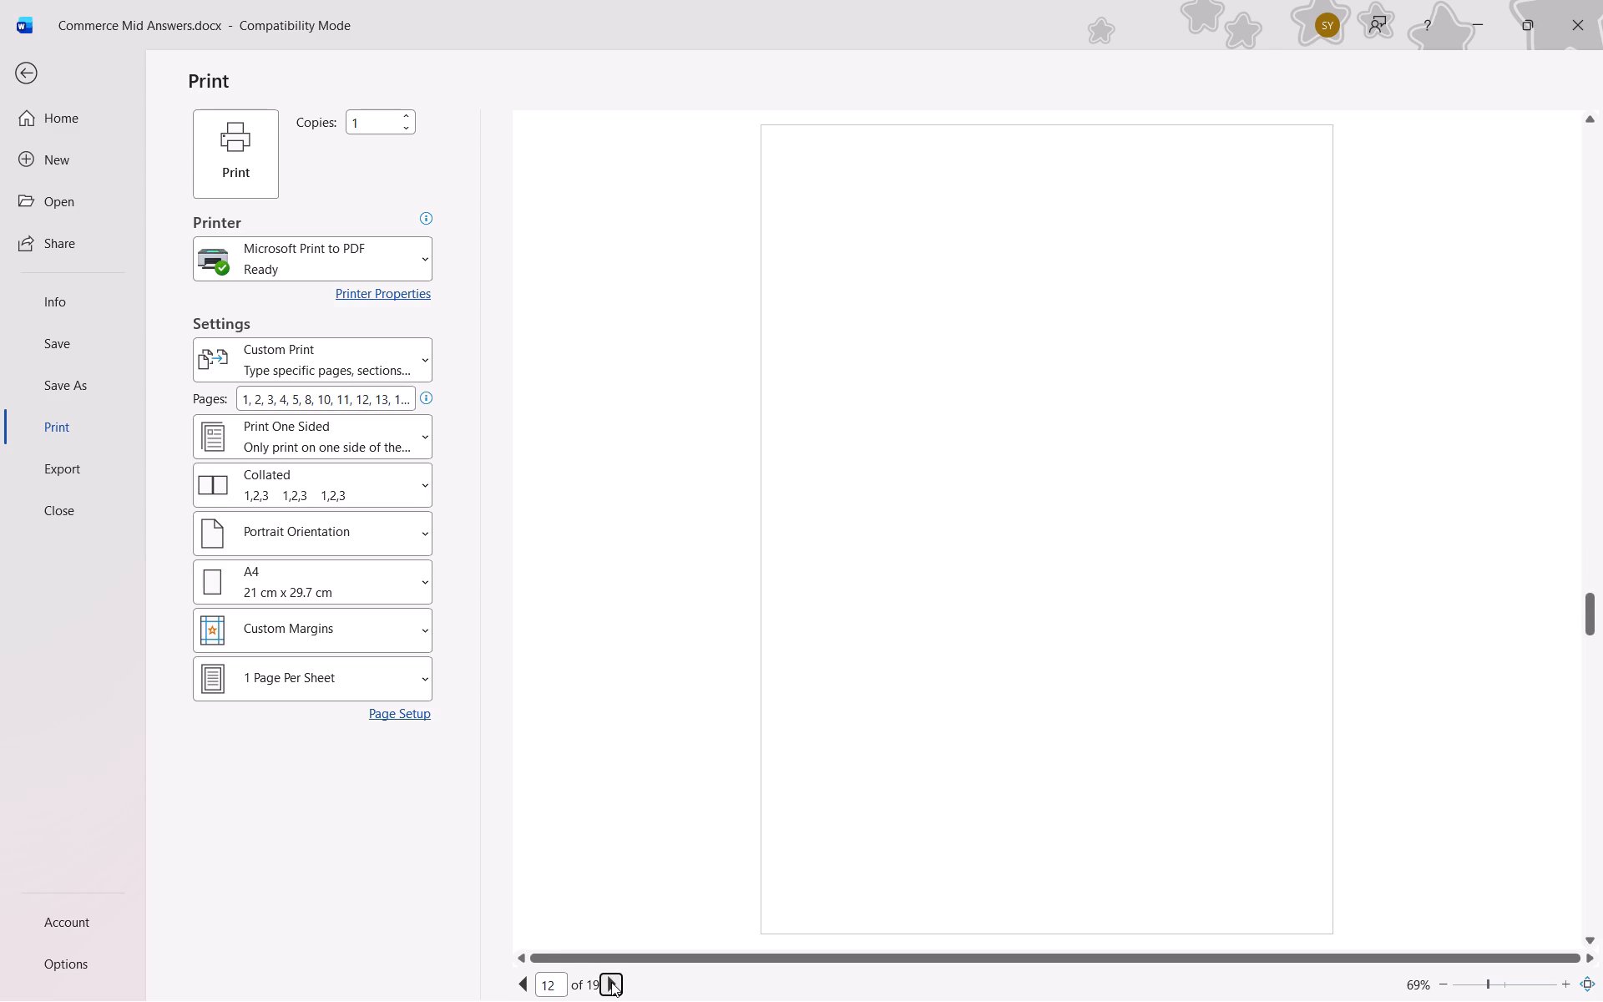
left_click(611, 982)
left_click(611, 982)
left_click(611, 982)
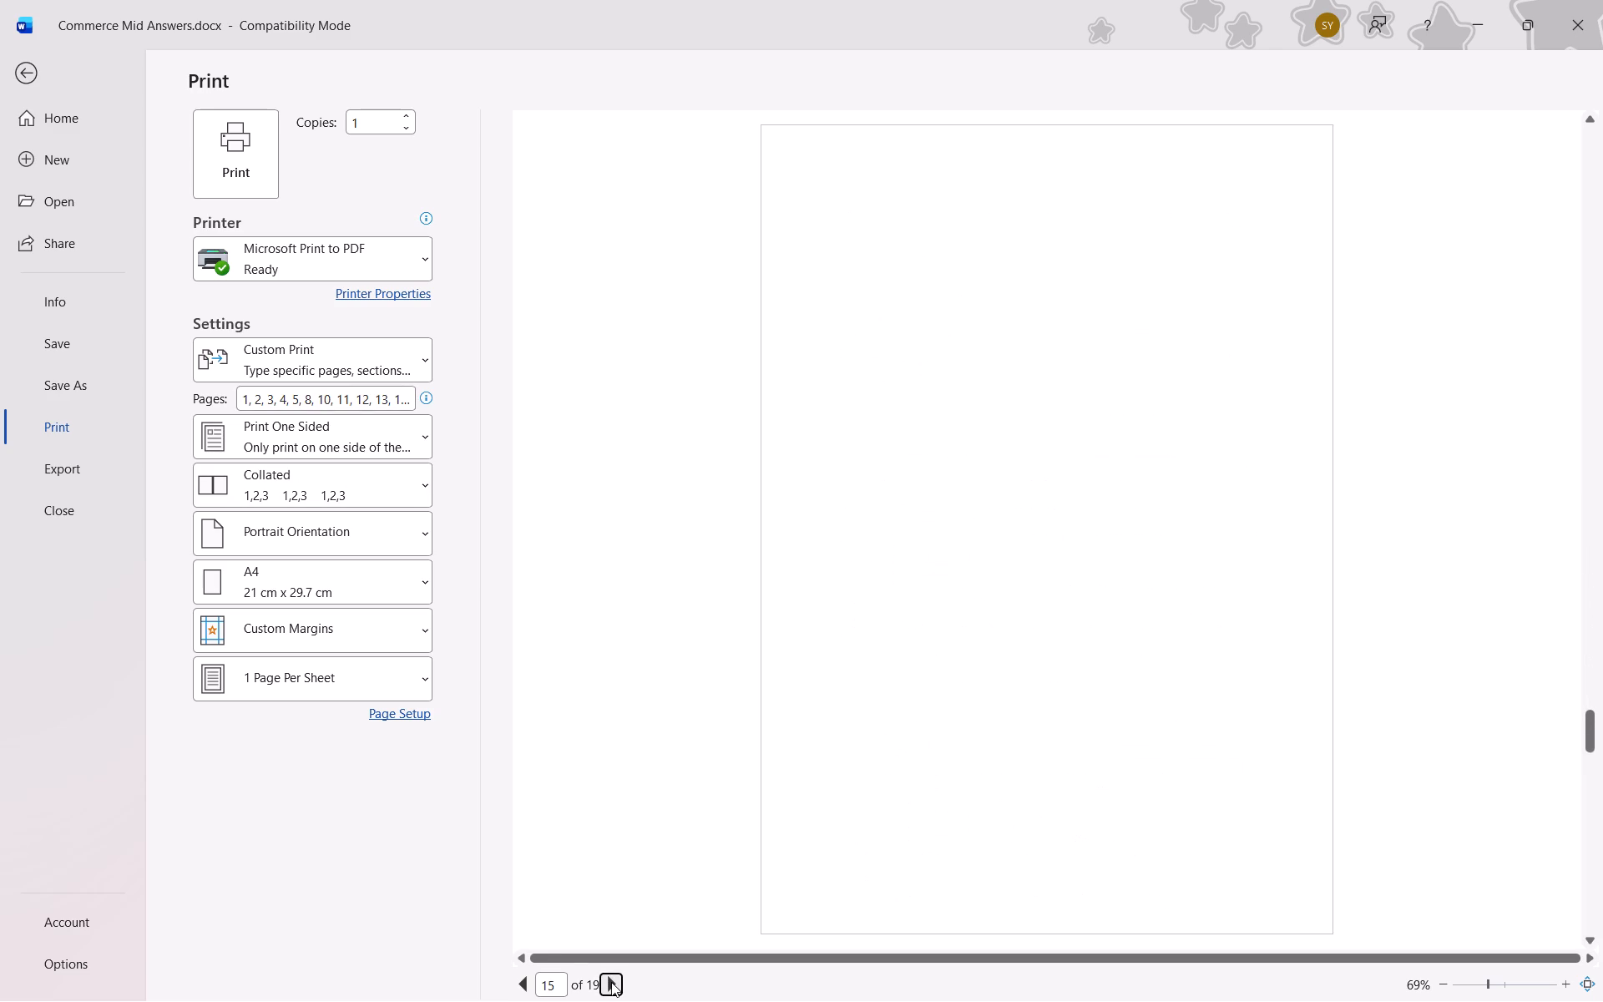
left_click(611, 982)
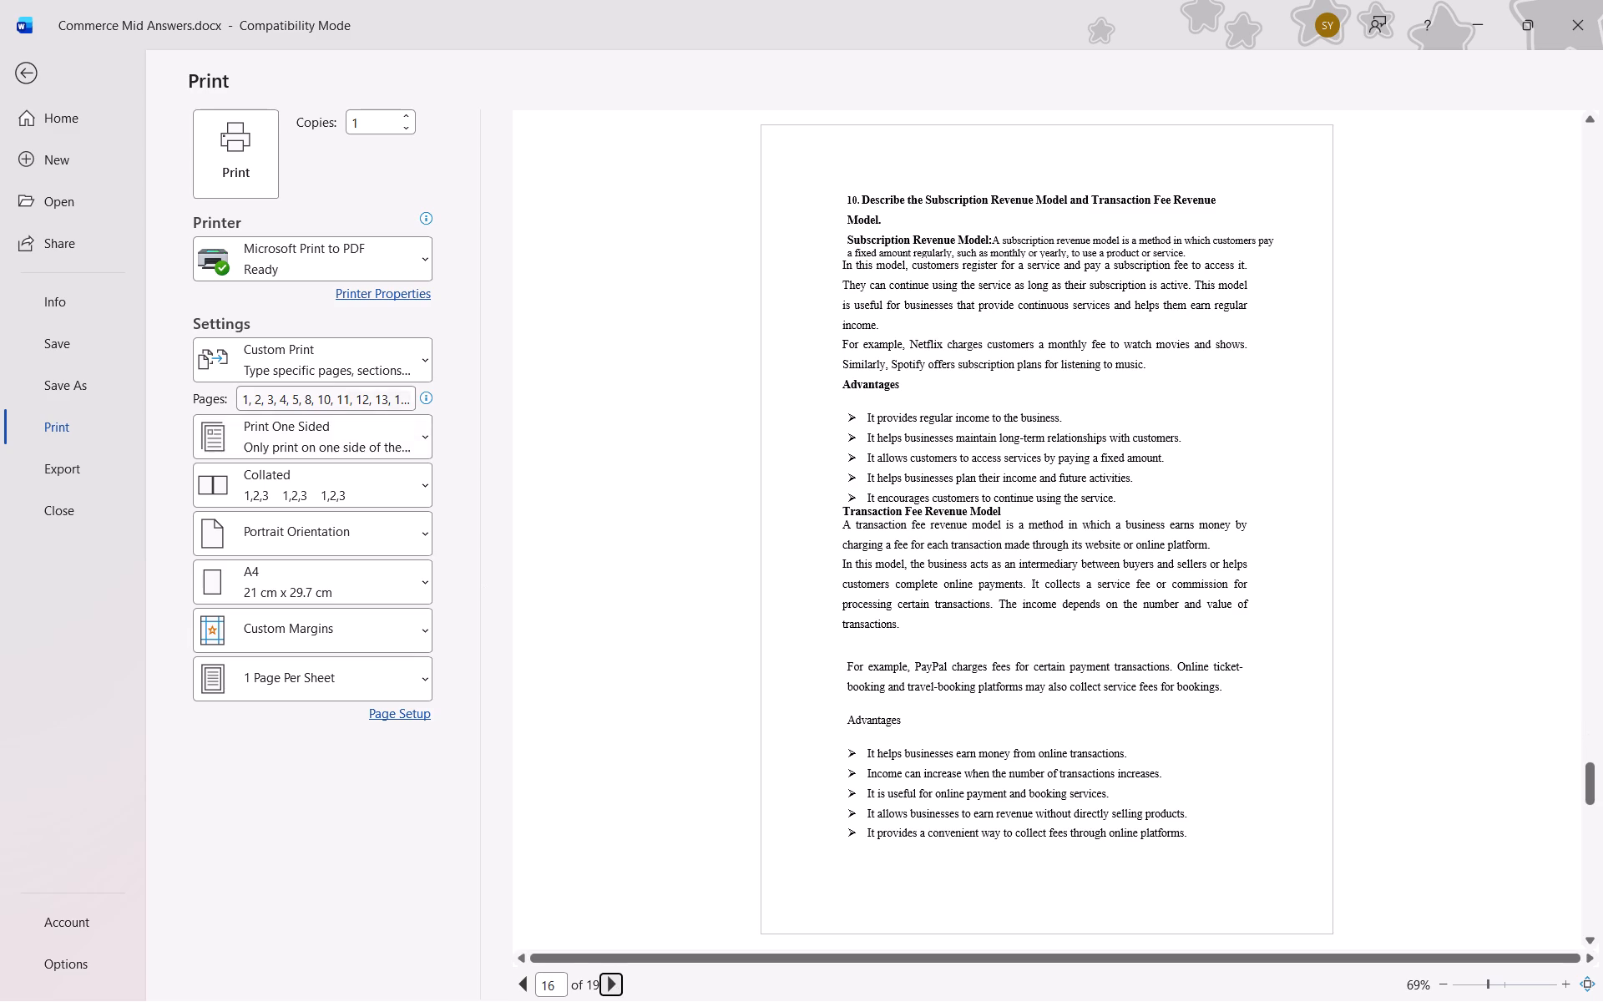
left_click(377, 399)
left_click(377, 399)
key("BackSpace")
key("BackSpace")
key("BackSpace")
key("BackSpace")
key("BackSpace")
Exclude page 15 from the custom page list as well.
key("ctrl+Right")
key("ctrl+Right")
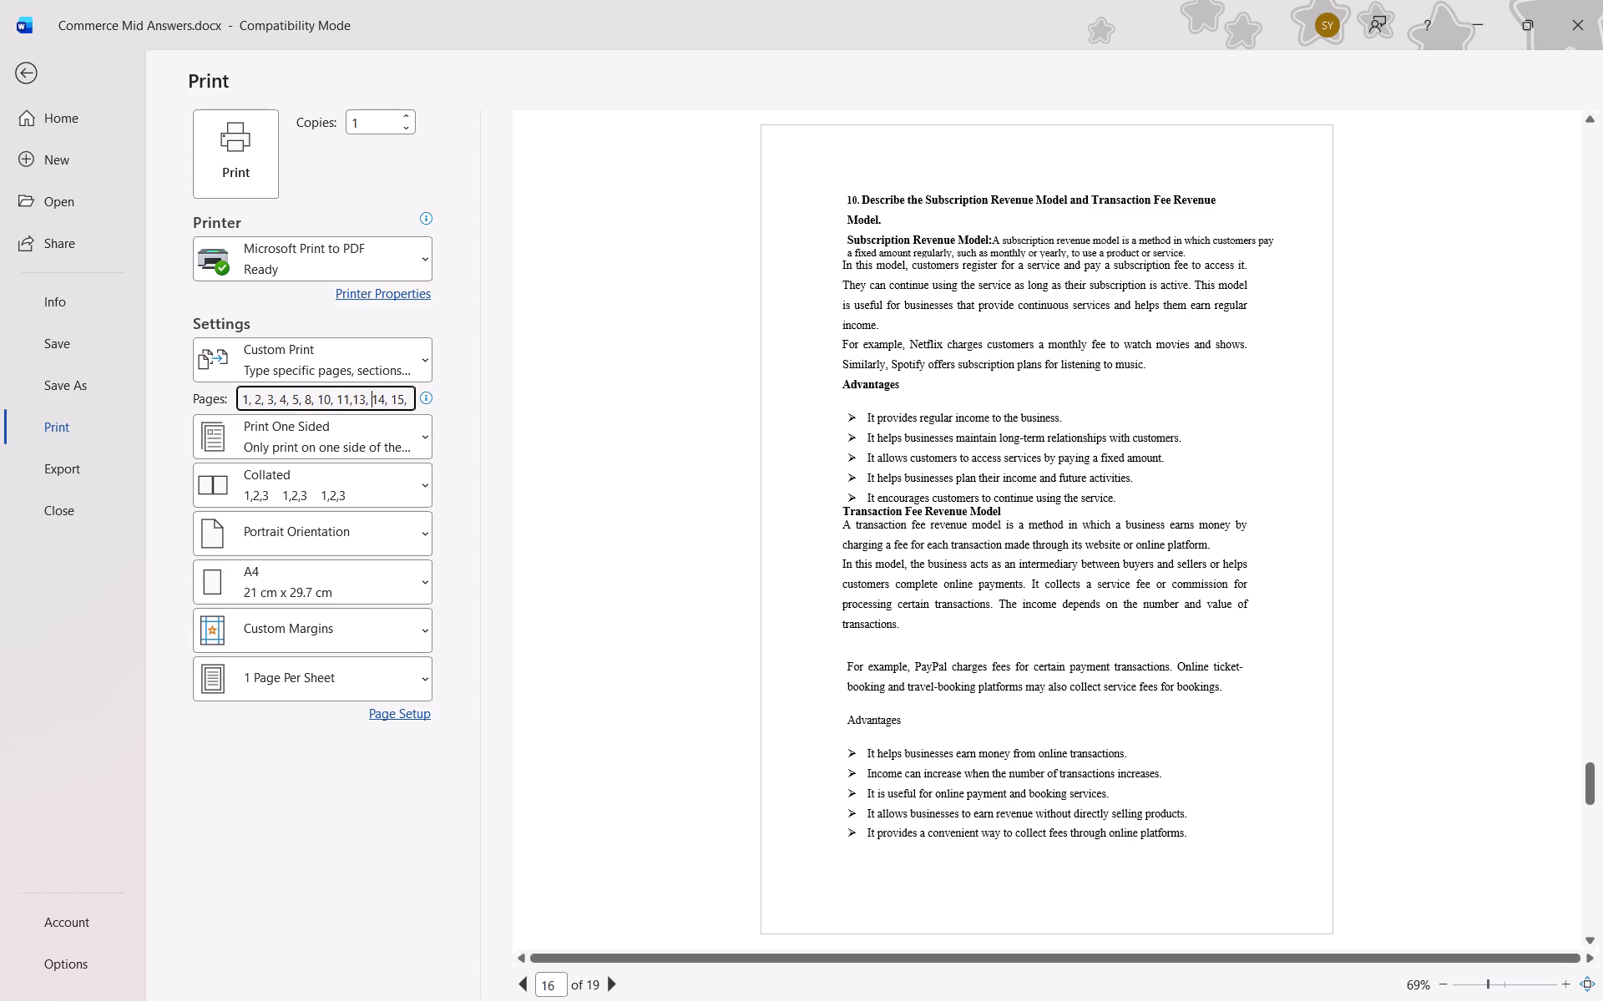
key("ctrl+Right")
key("ctrl+Right")
key("ctrl+Right")
key("Right")
key("BackSpace")
key("BackSpace")
key("BackSpace")
key("BackSpace")
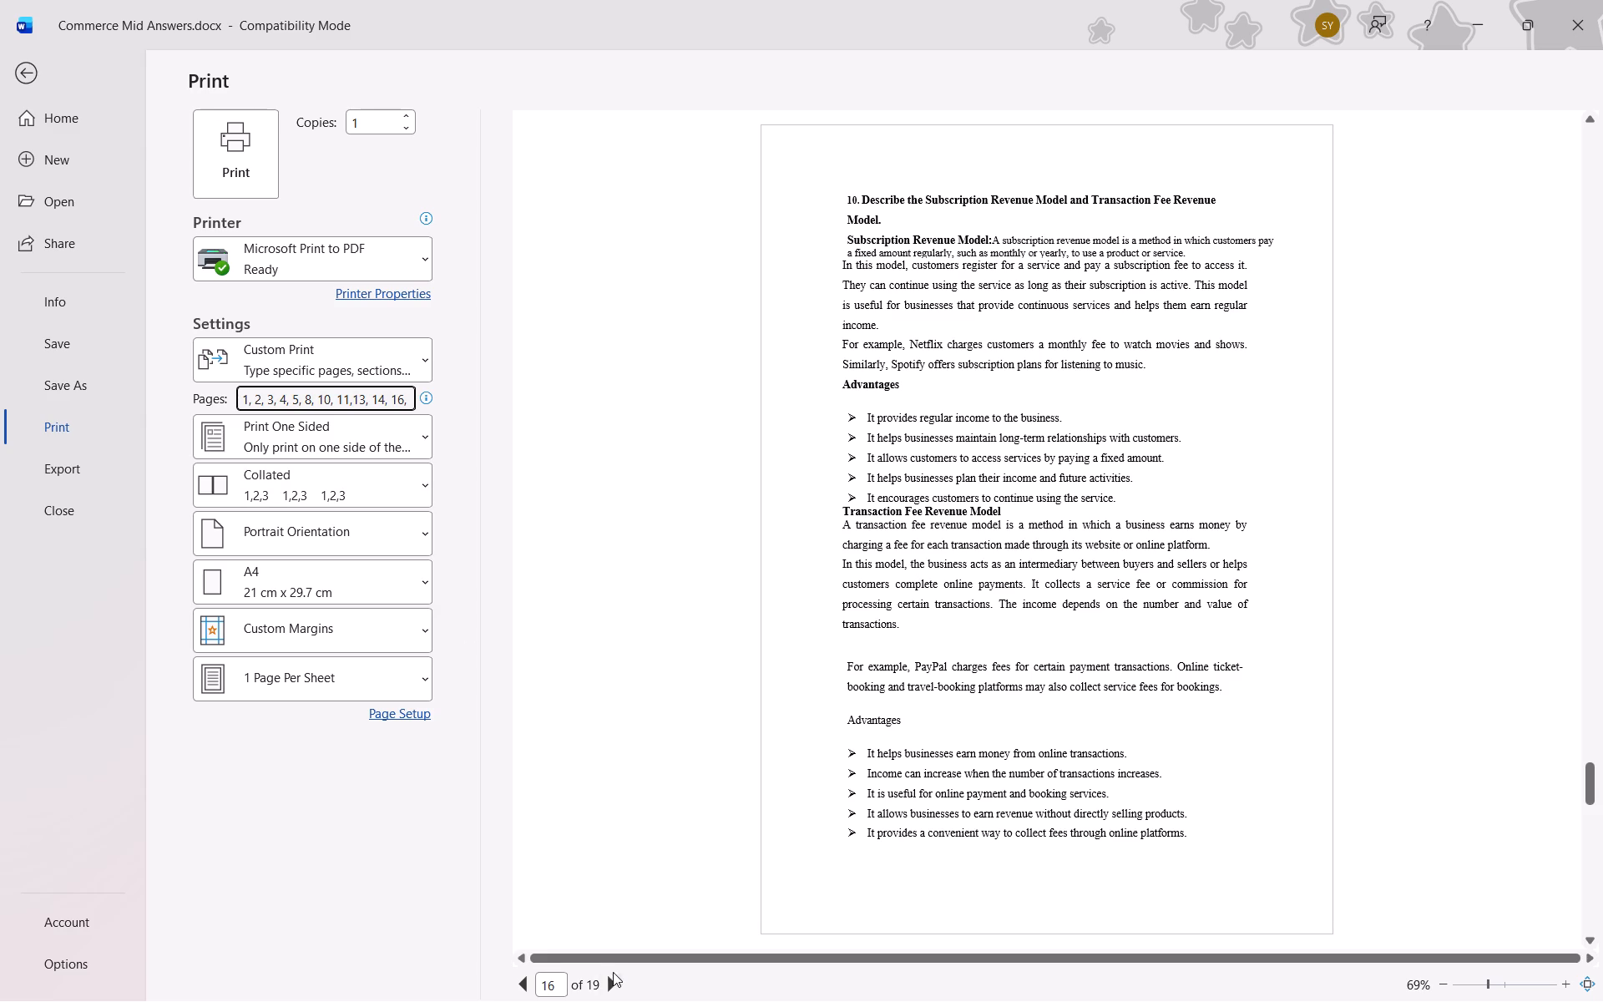
Check the preview of pages 17 to 19, and review all pages again from page 1 to the end for blank pages.
left_click(614, 980)
left_click(614, 980)
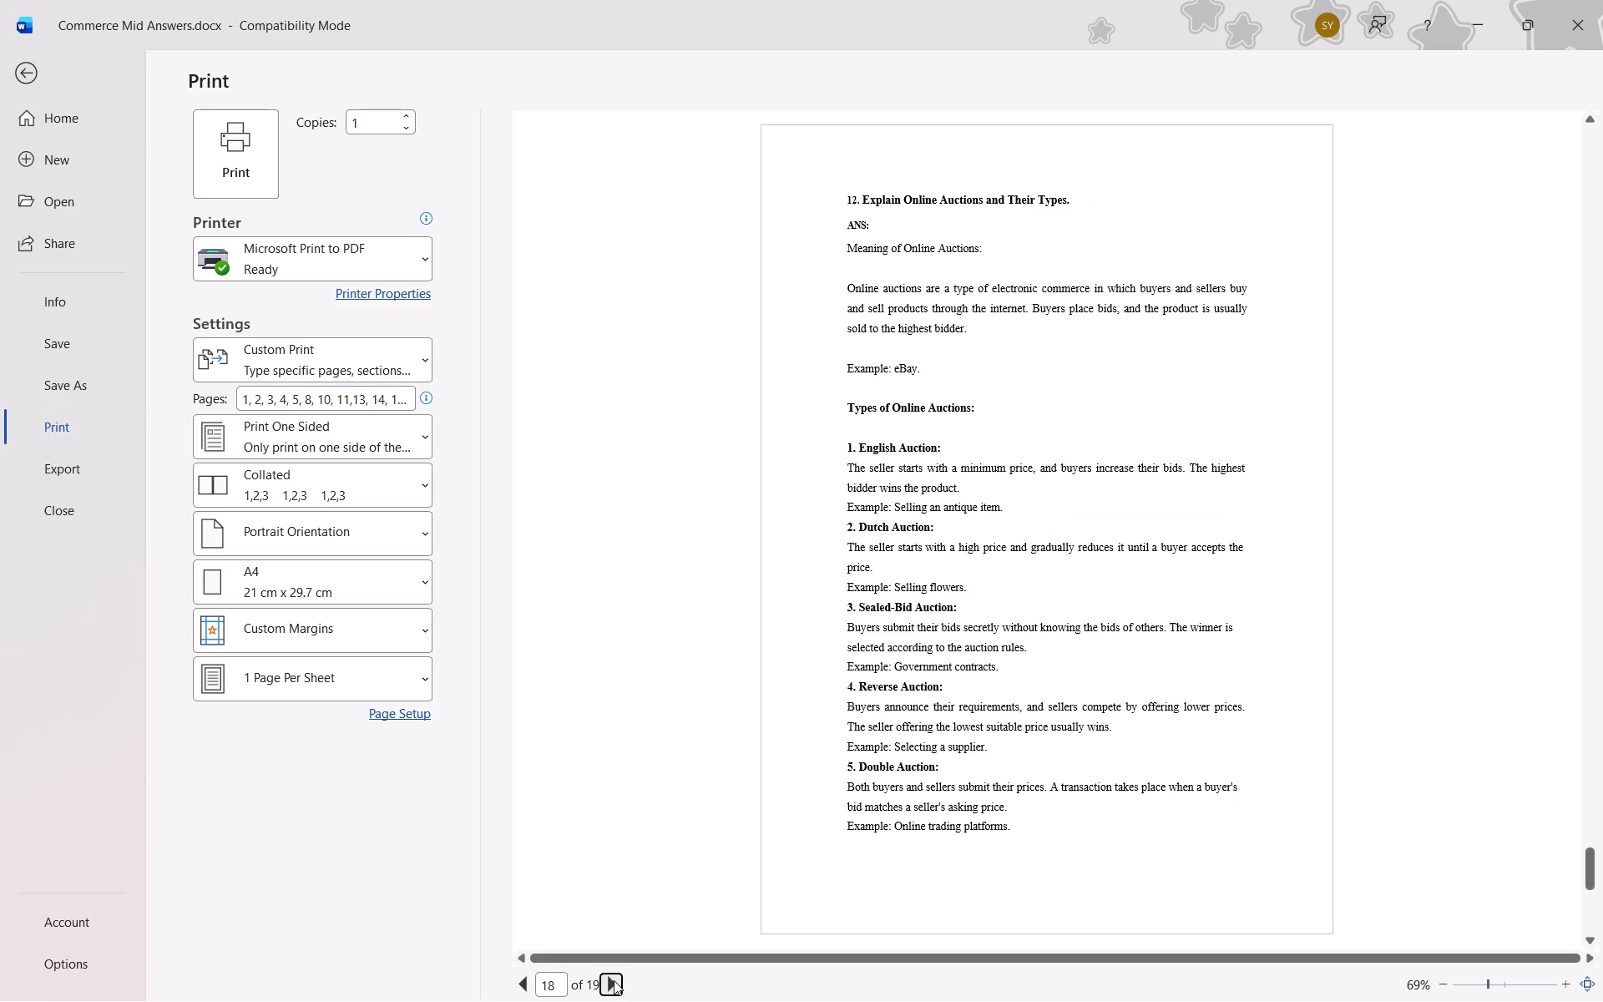
left_click(614, 980)
left_click(614, 980)
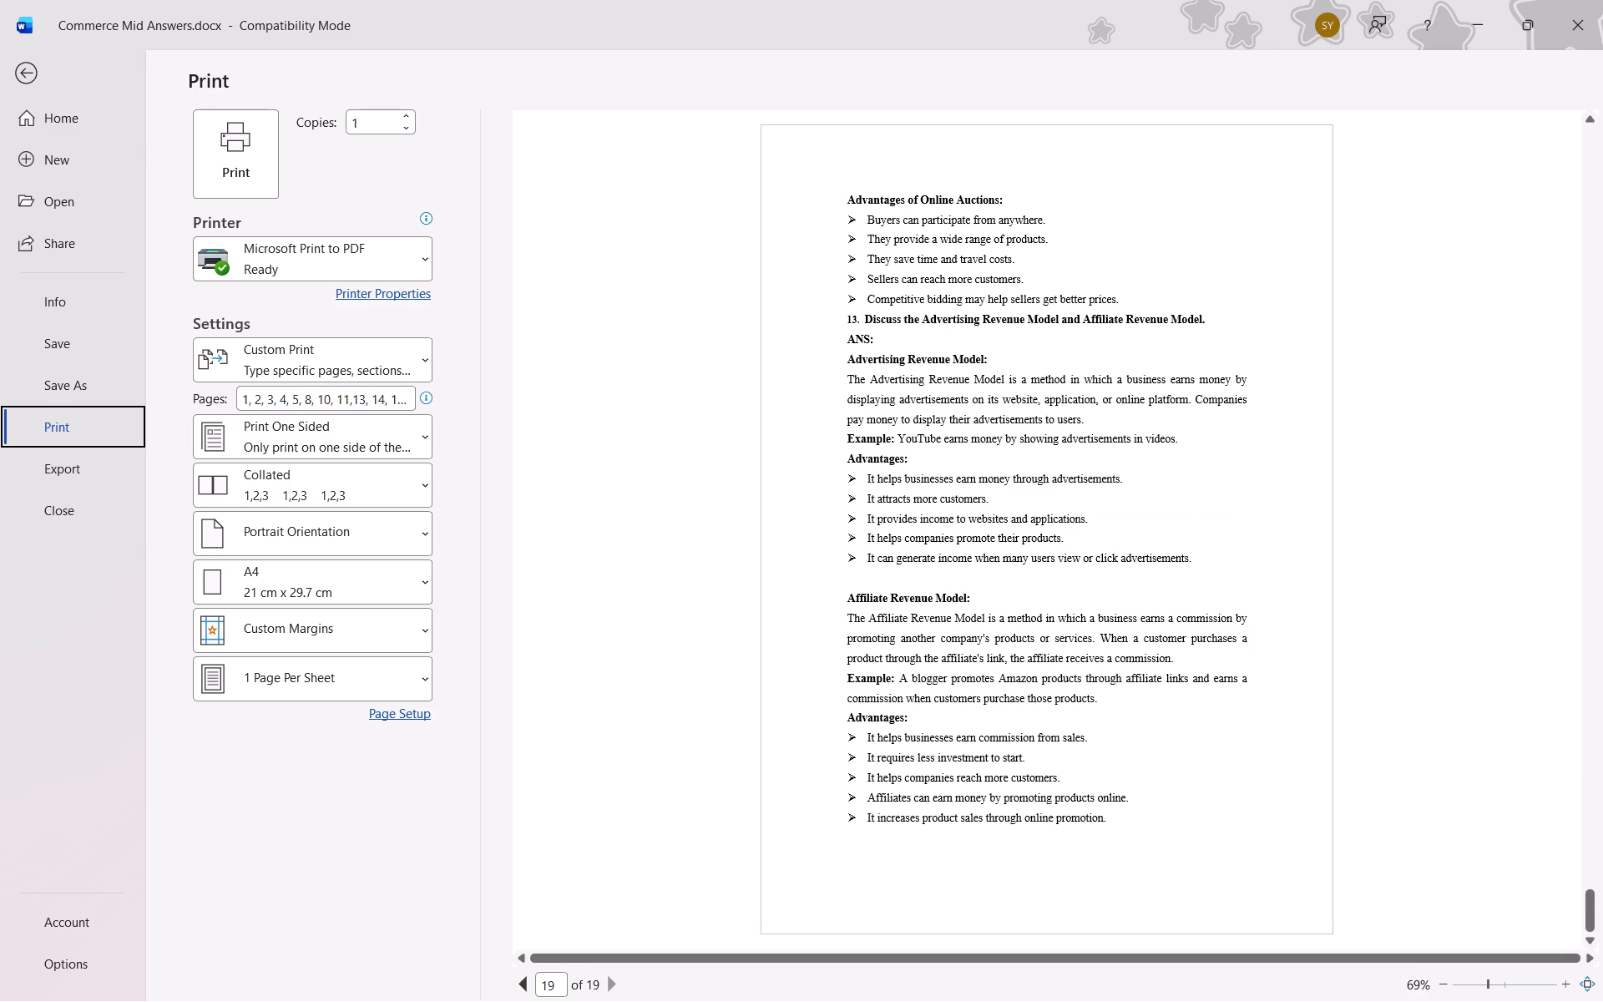
scroll(692, 681, "up", 17)
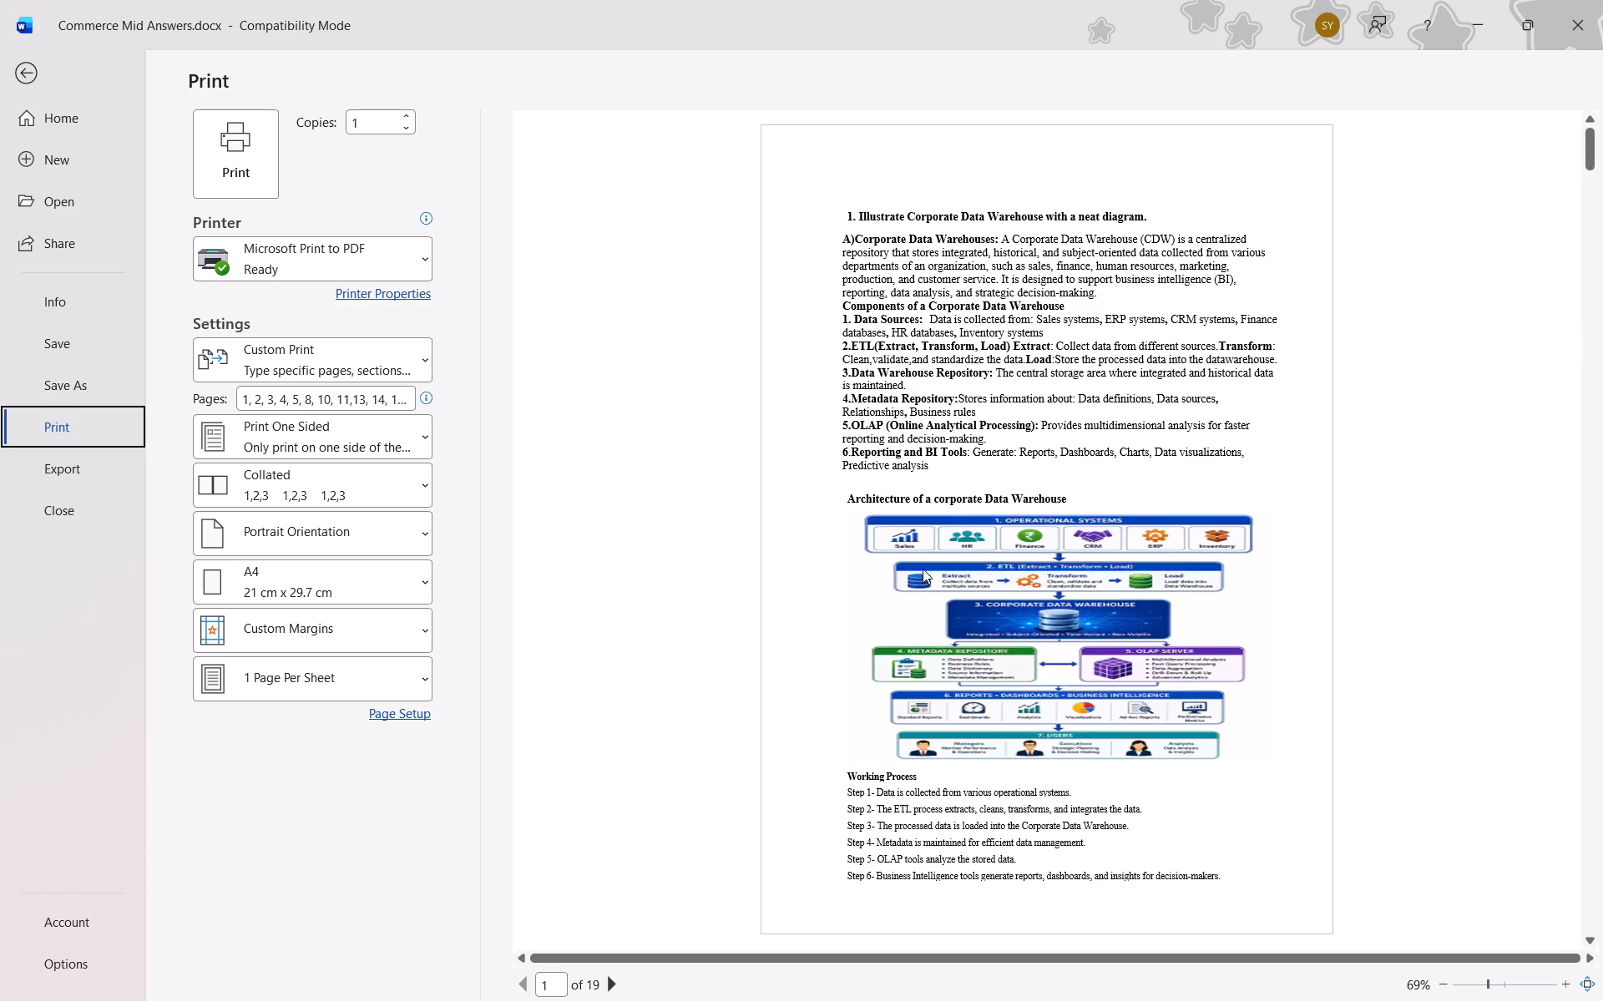
scroll(923, 569, "down", 2)
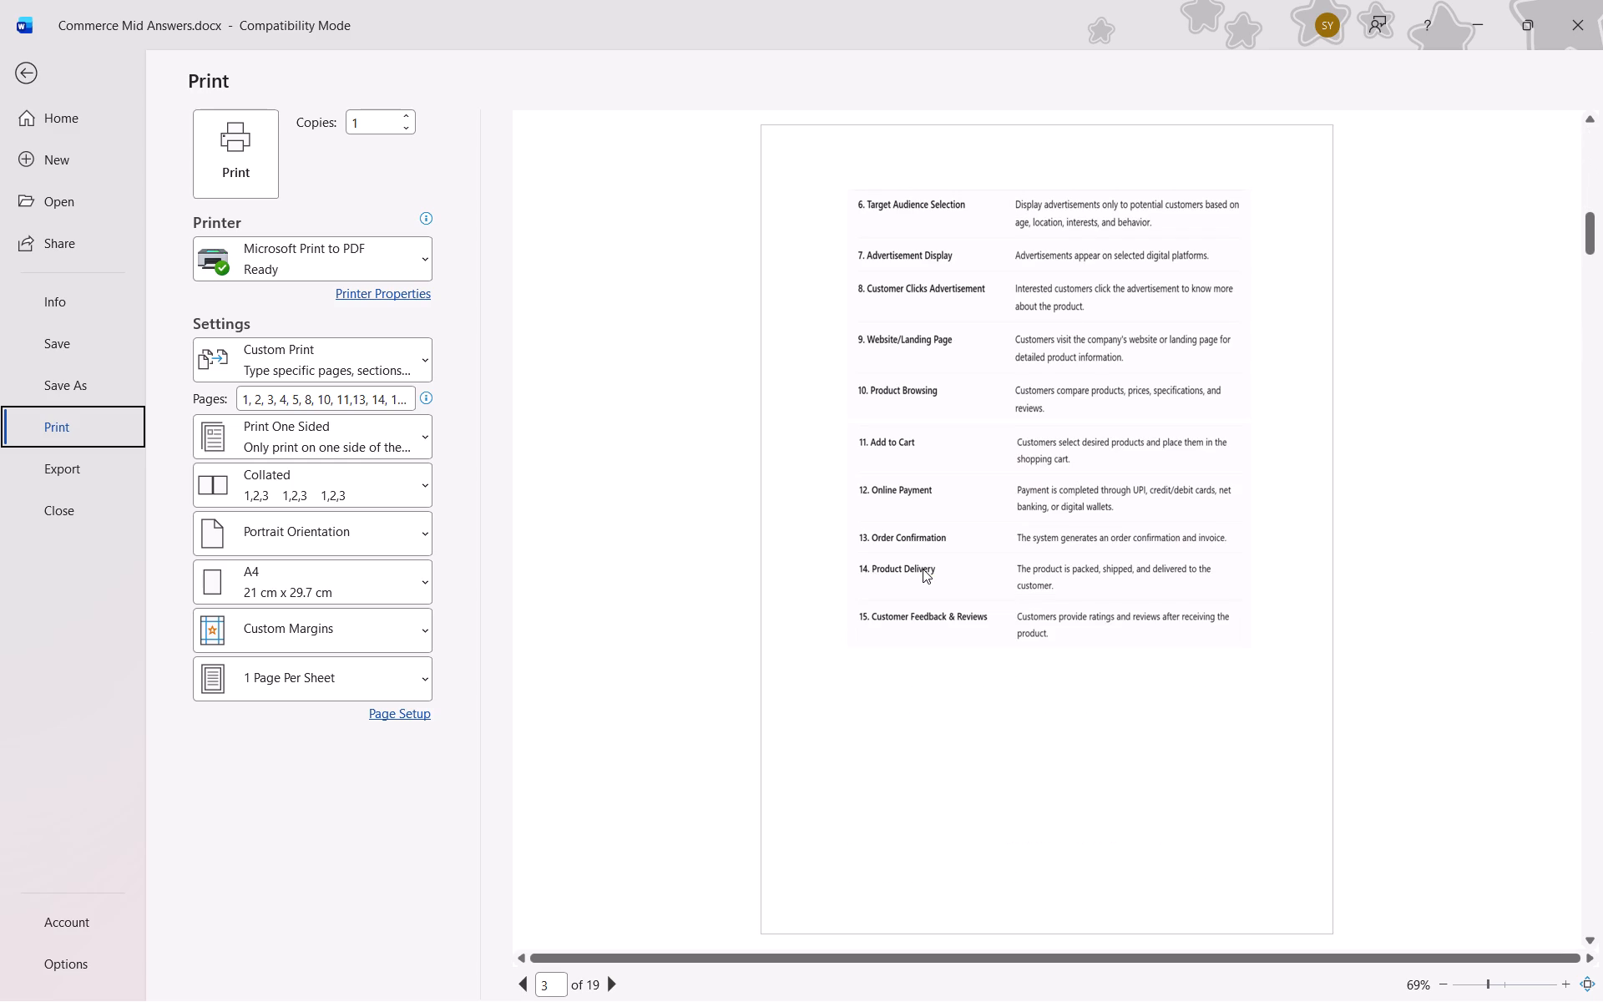
scroll(923, 569, "down", 1)
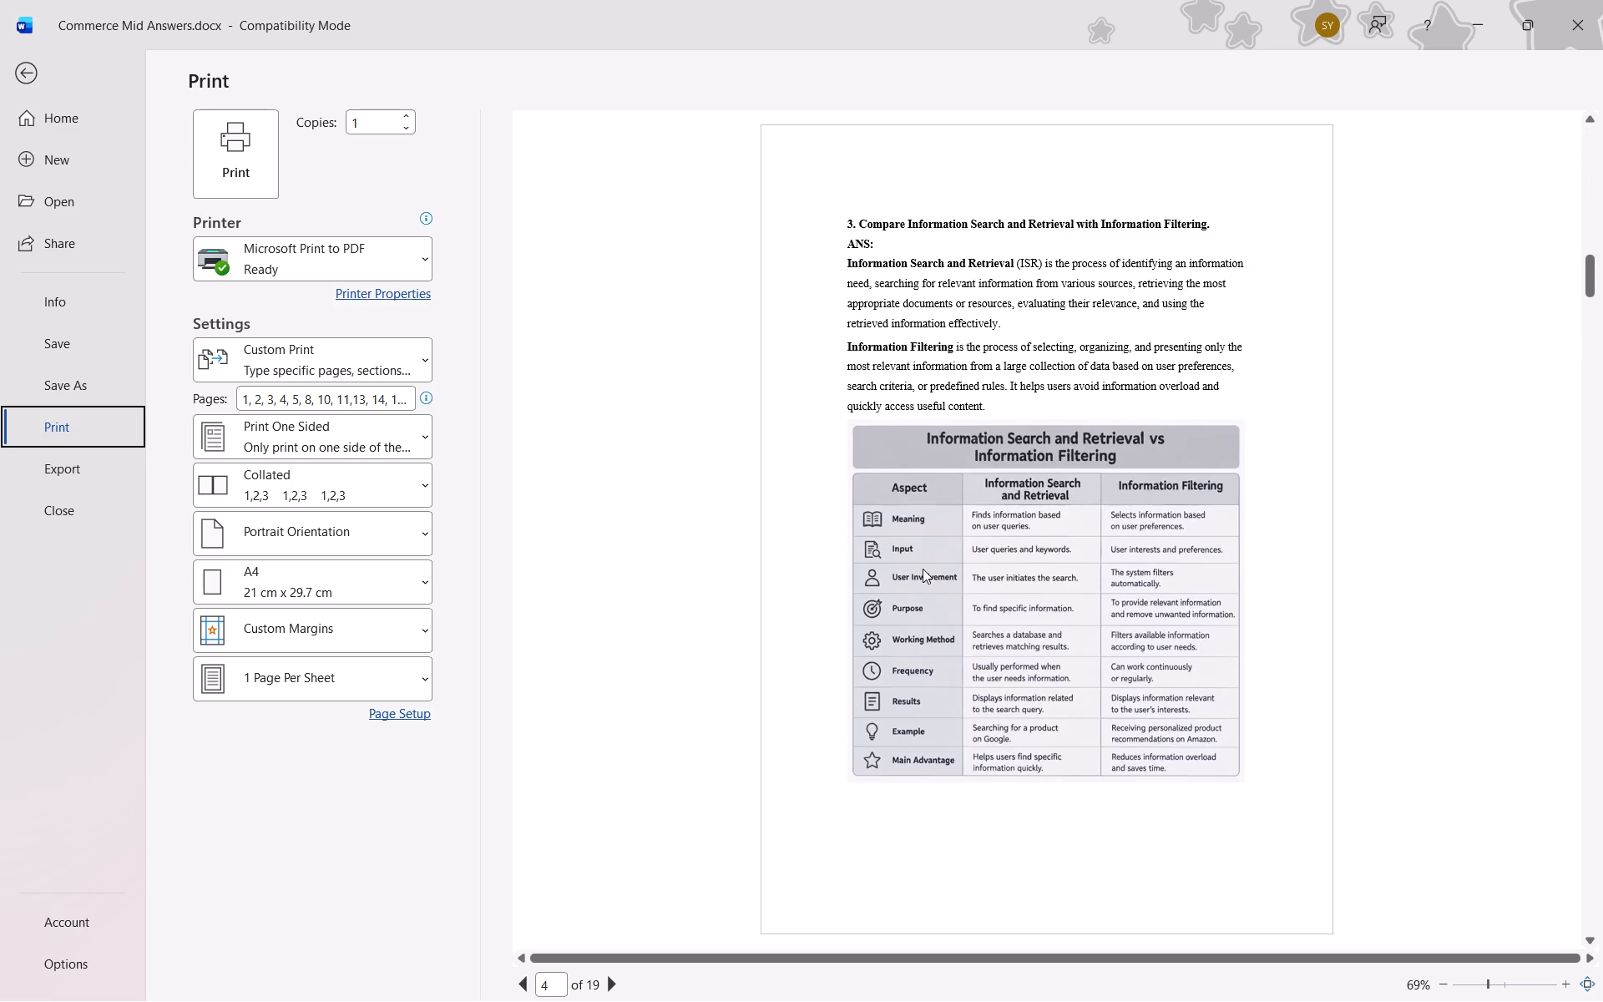
scroll(923, 569, "down", 3)
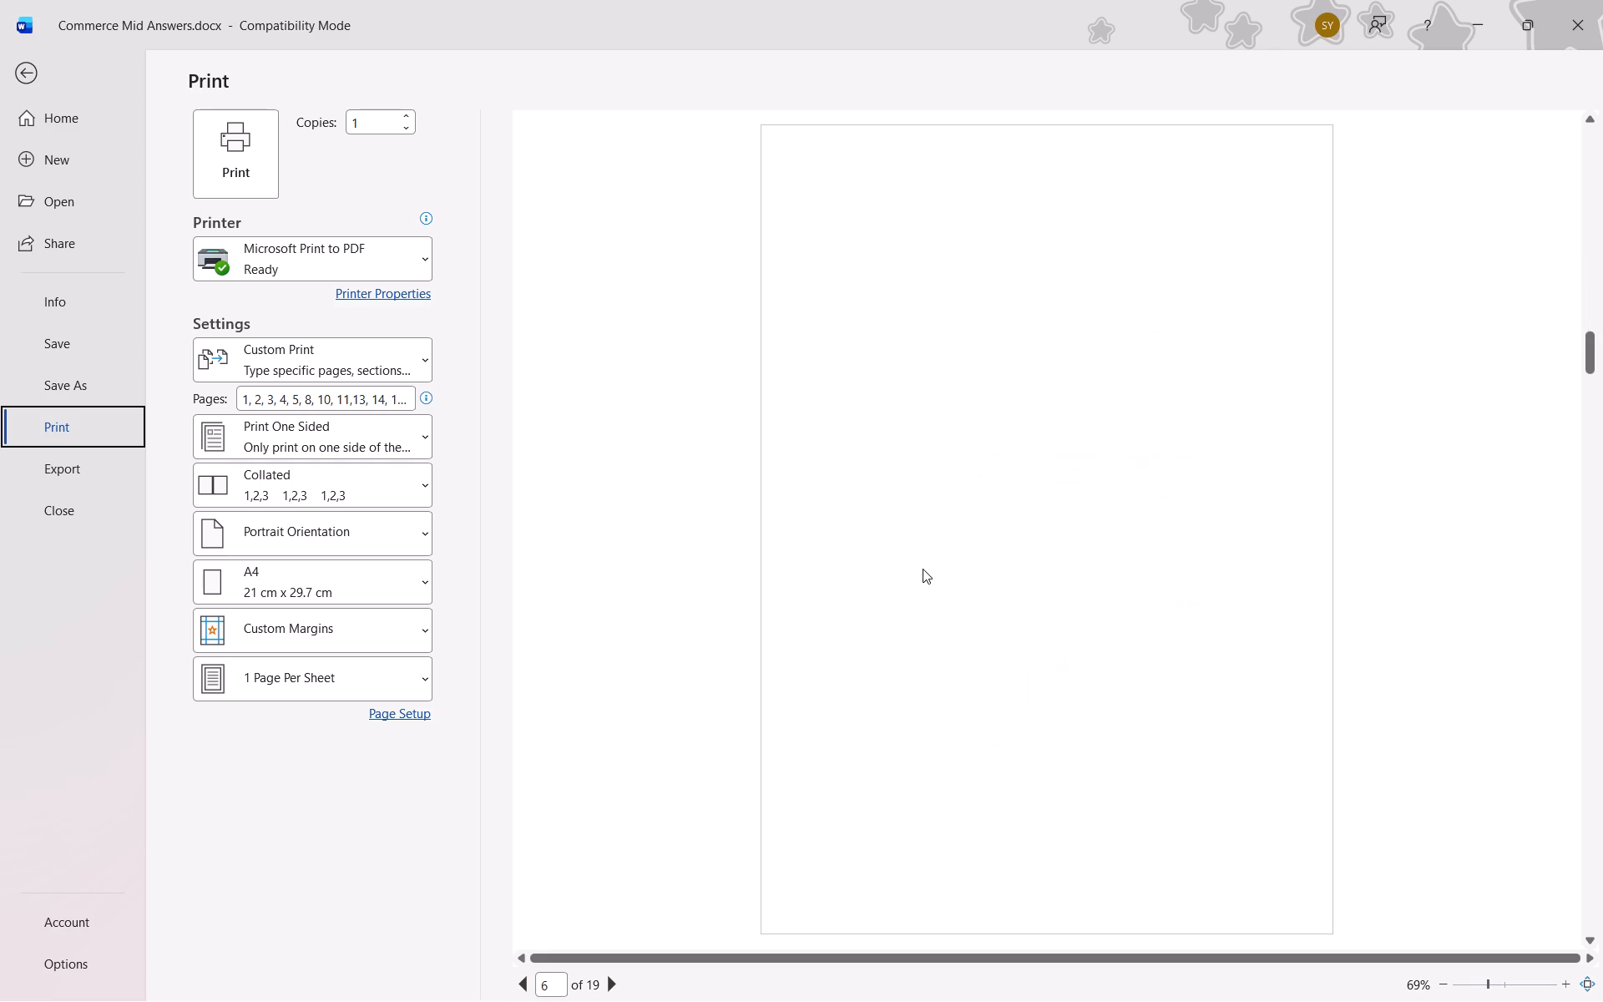
scroll(923, 569, "down", 3)
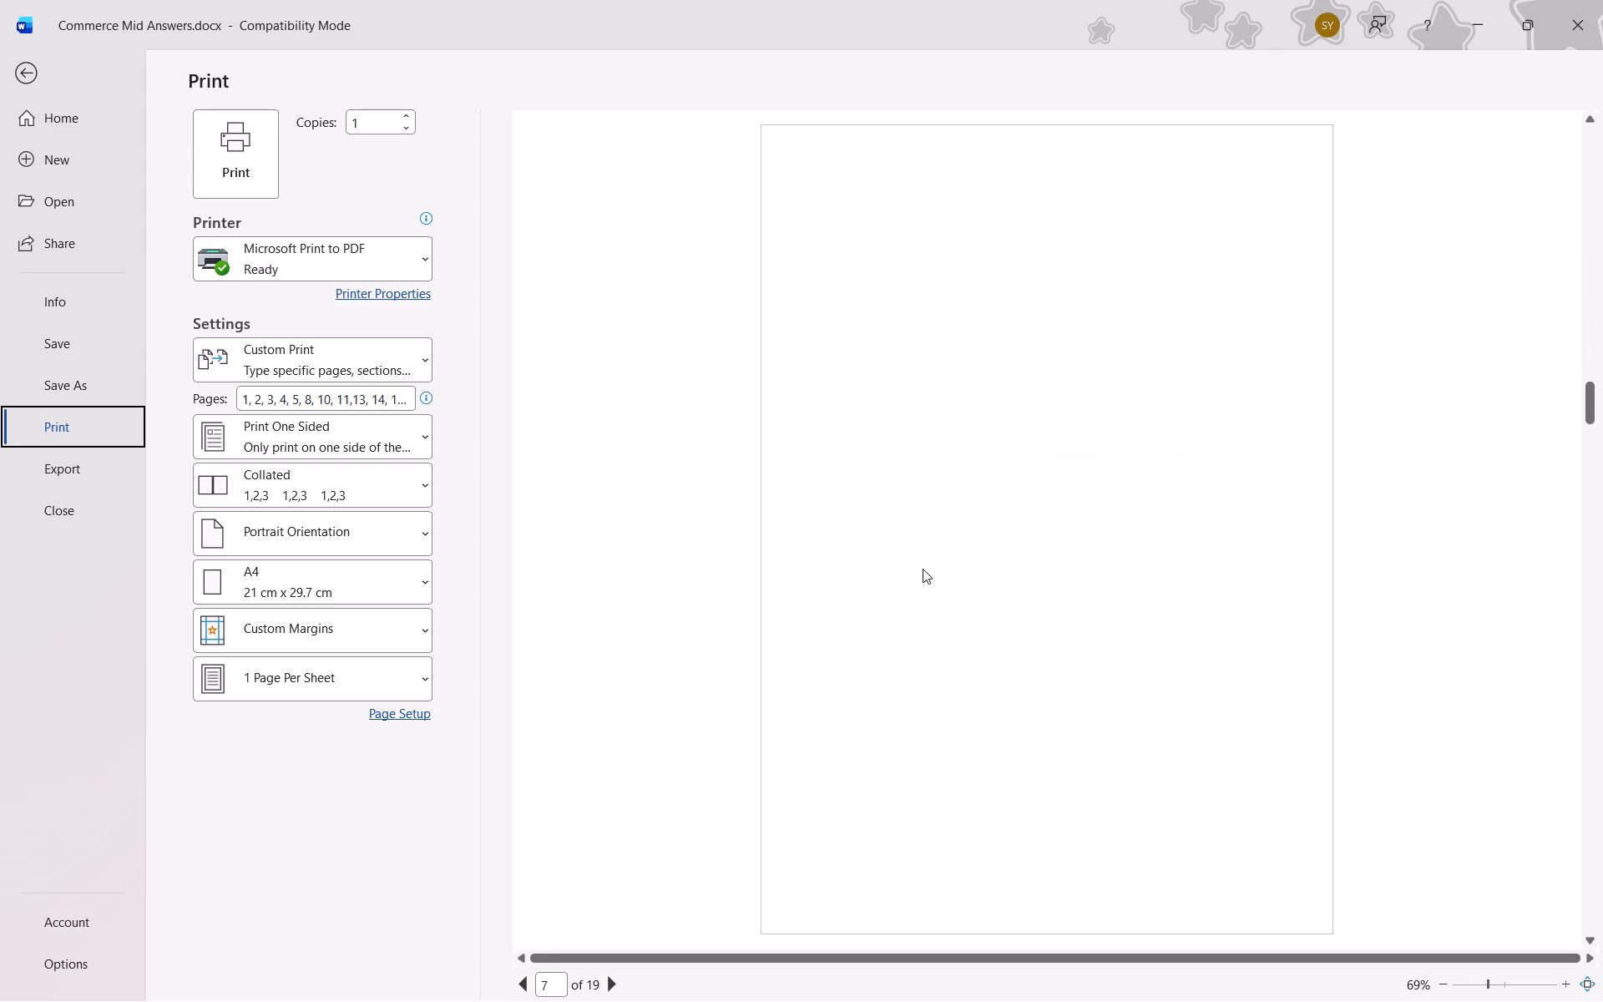
scroll(923, 569, "down", 2)
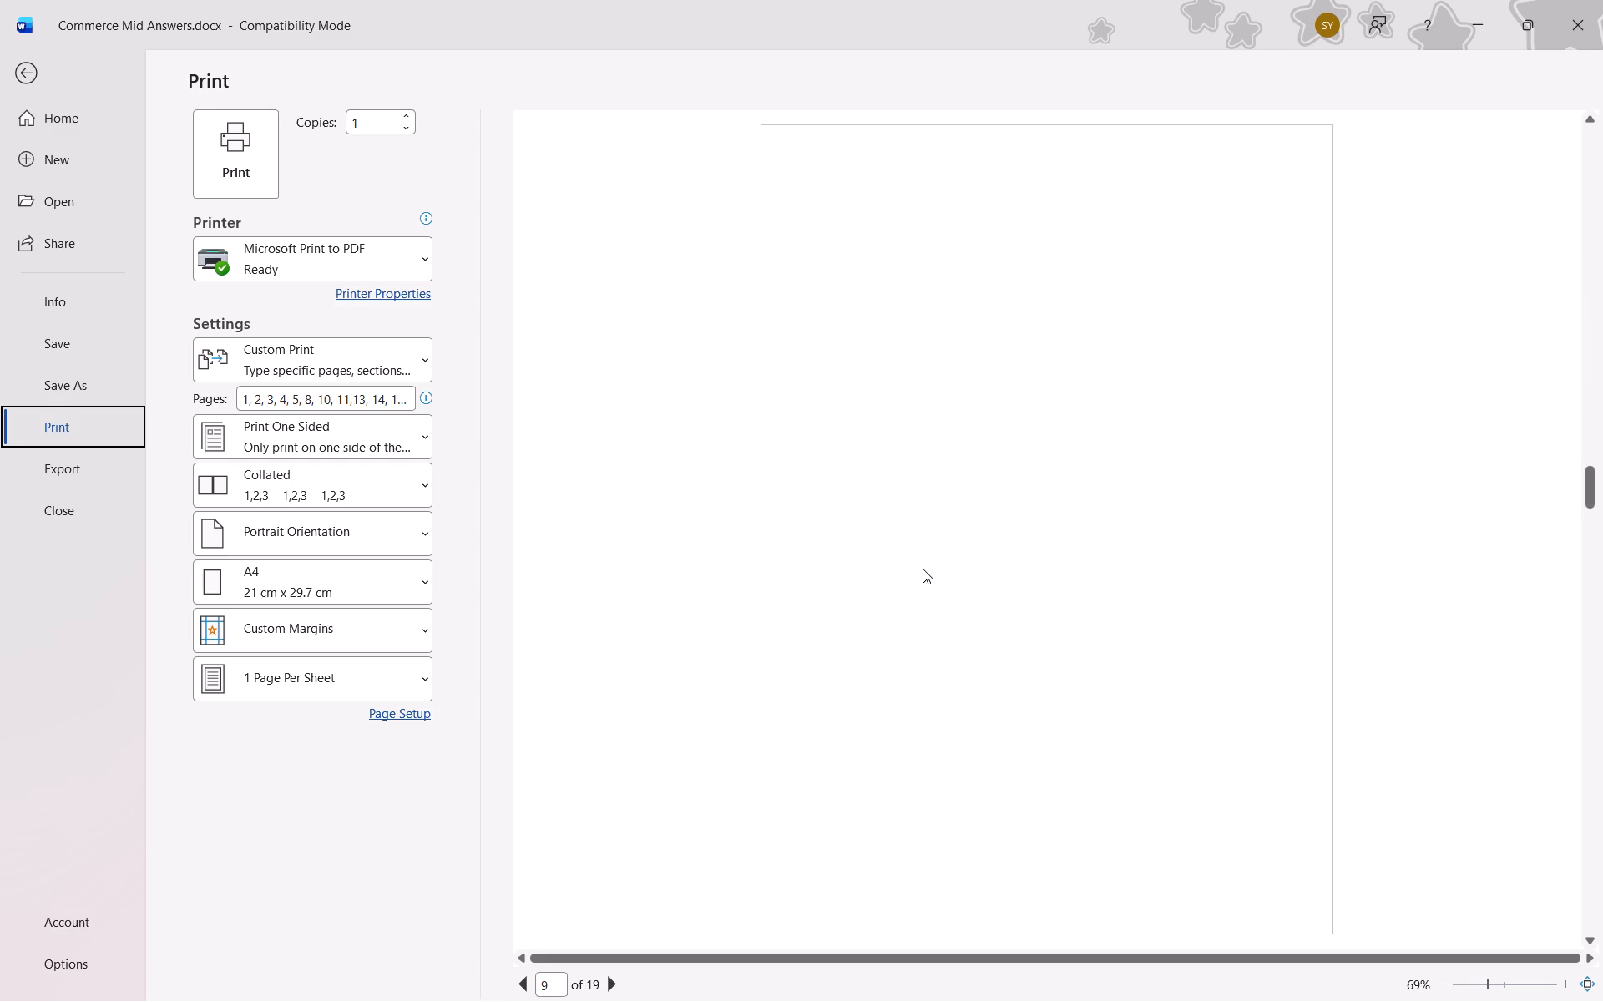
scroll(923, 569, "down", 2)
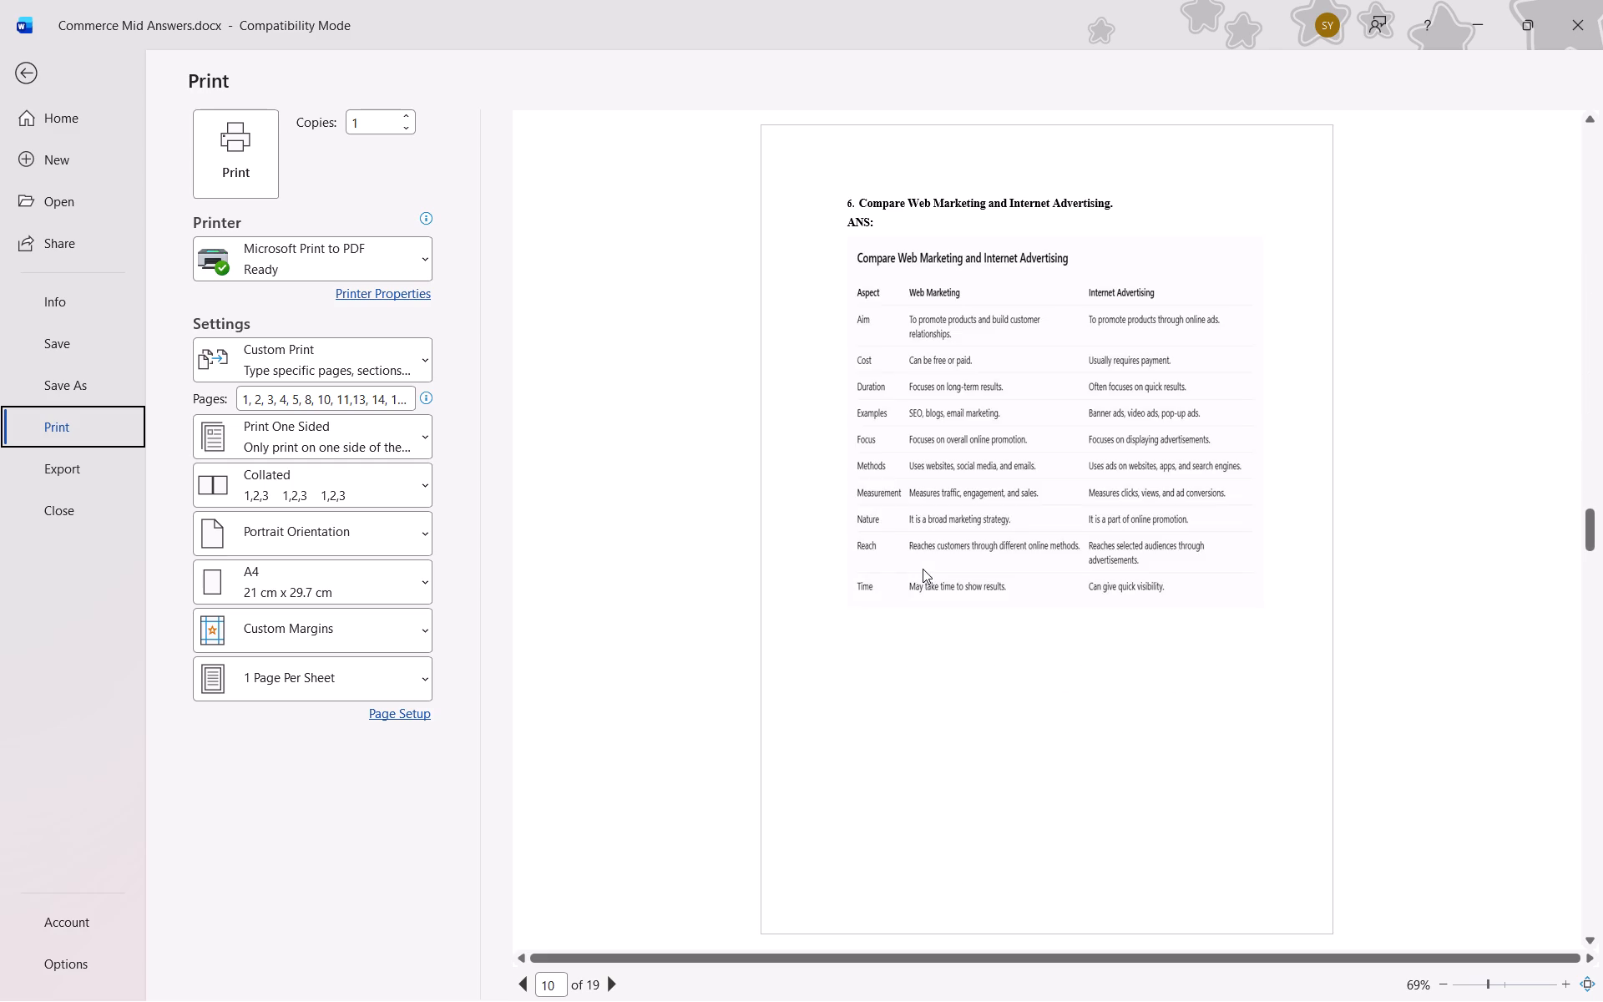
scroll(923, 569, "down", 2)
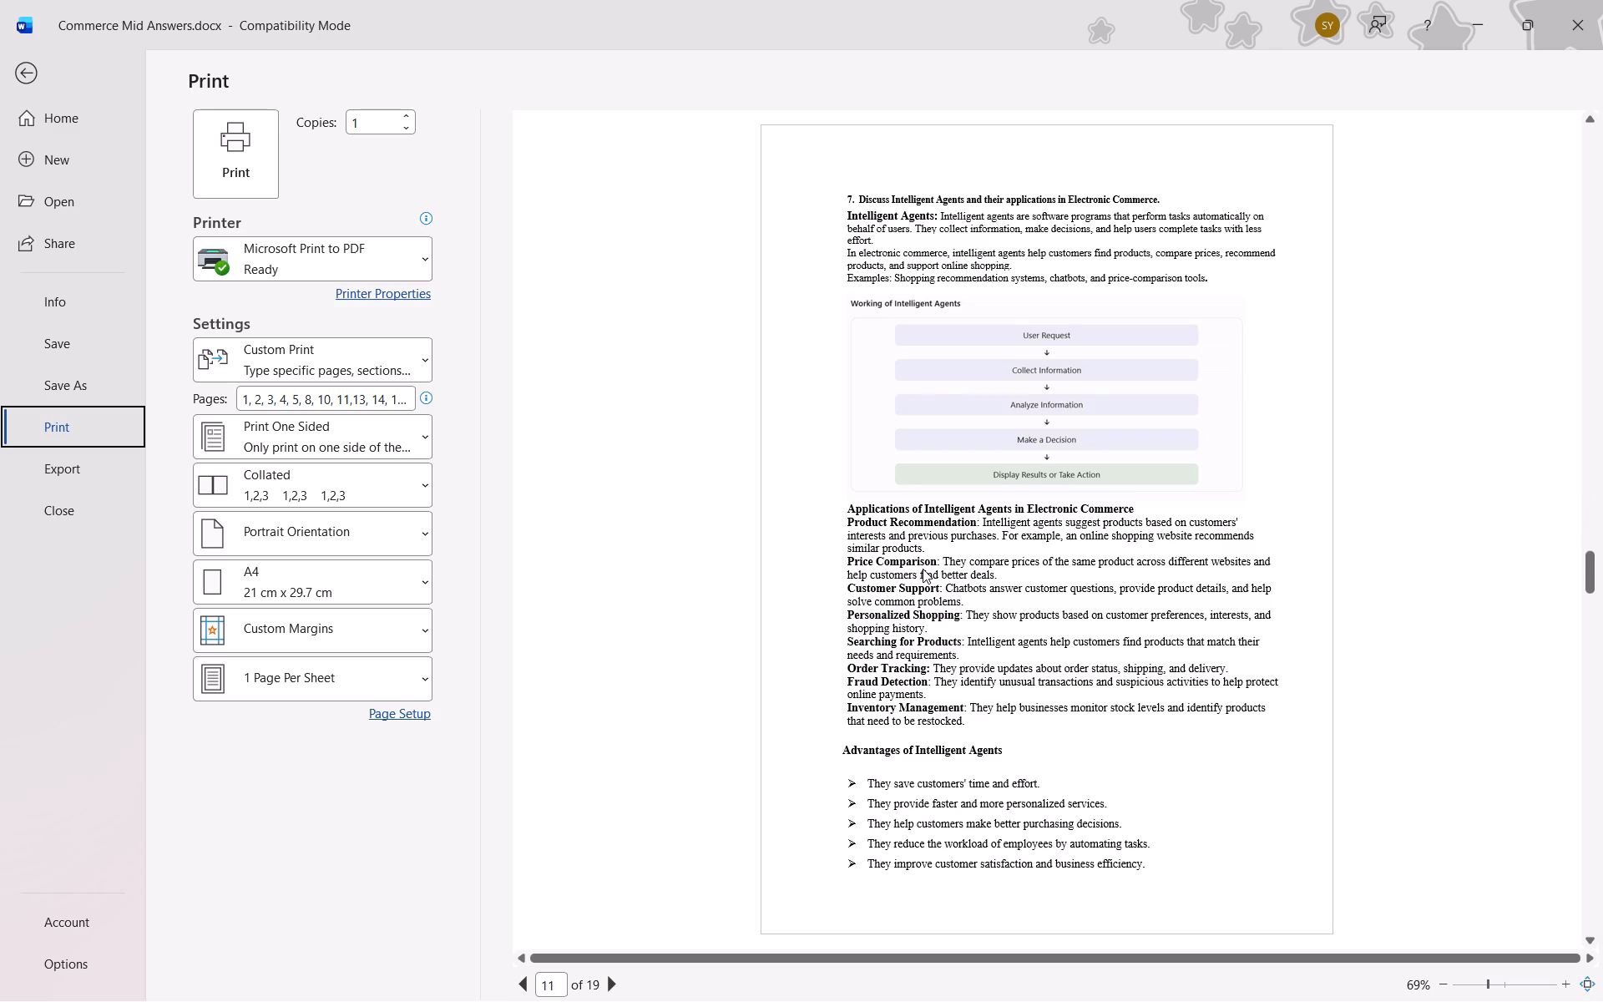
scroll(923, 569, "down", 1)
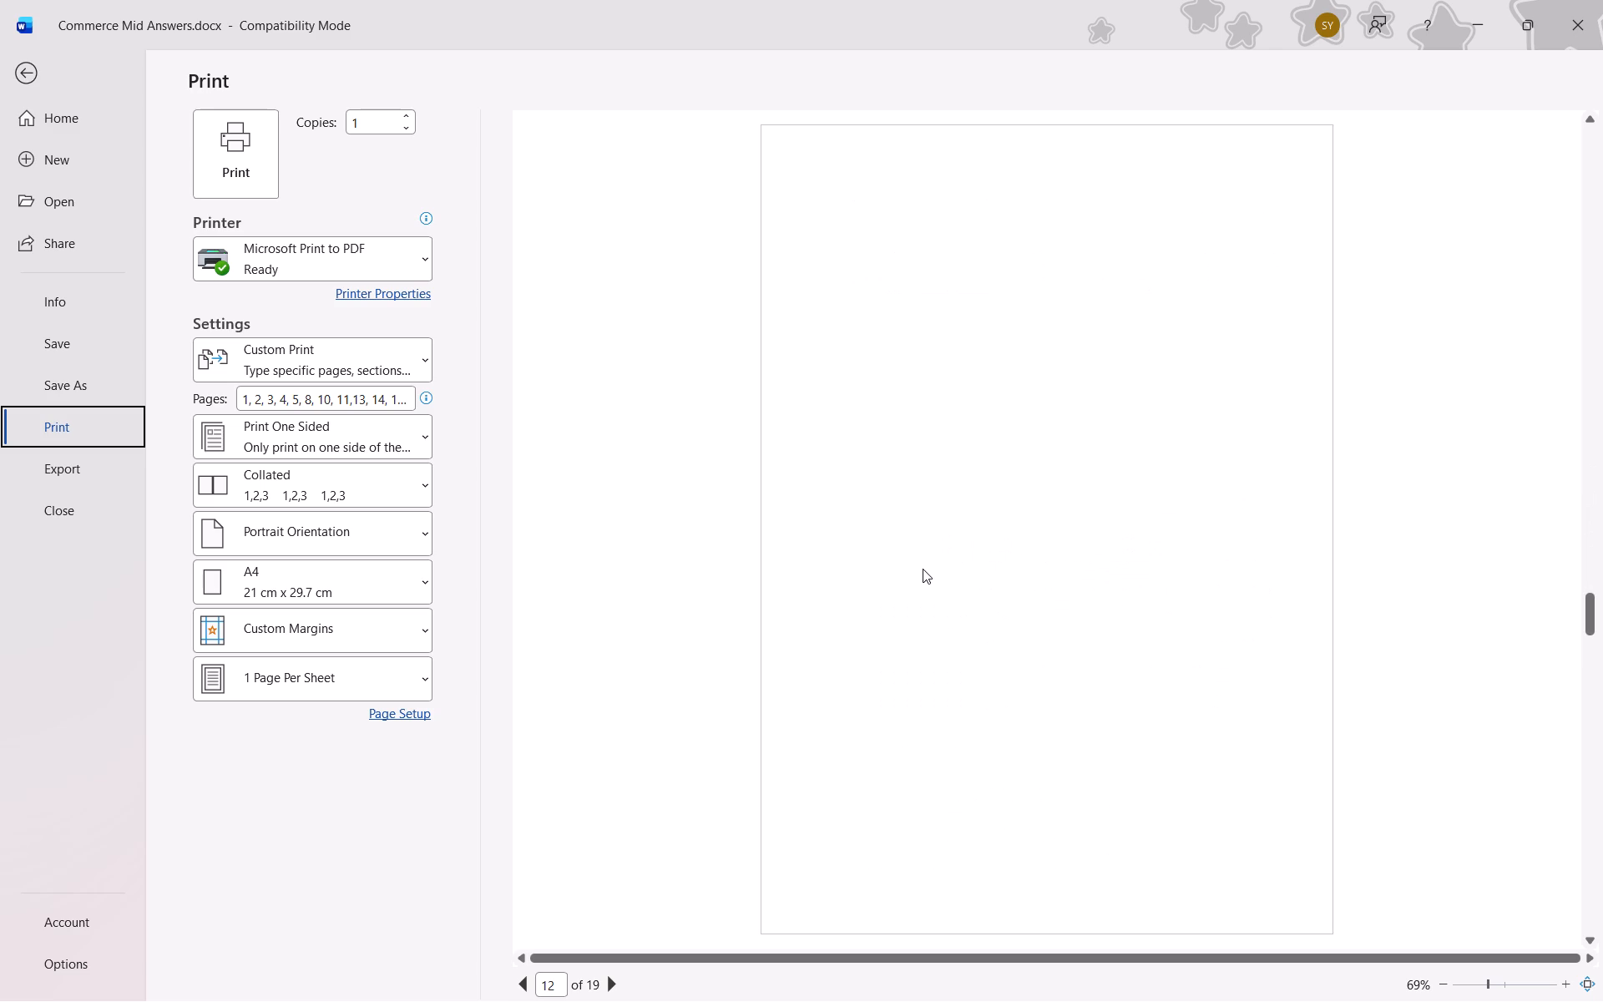
scroll(923, 569, "down", 2)
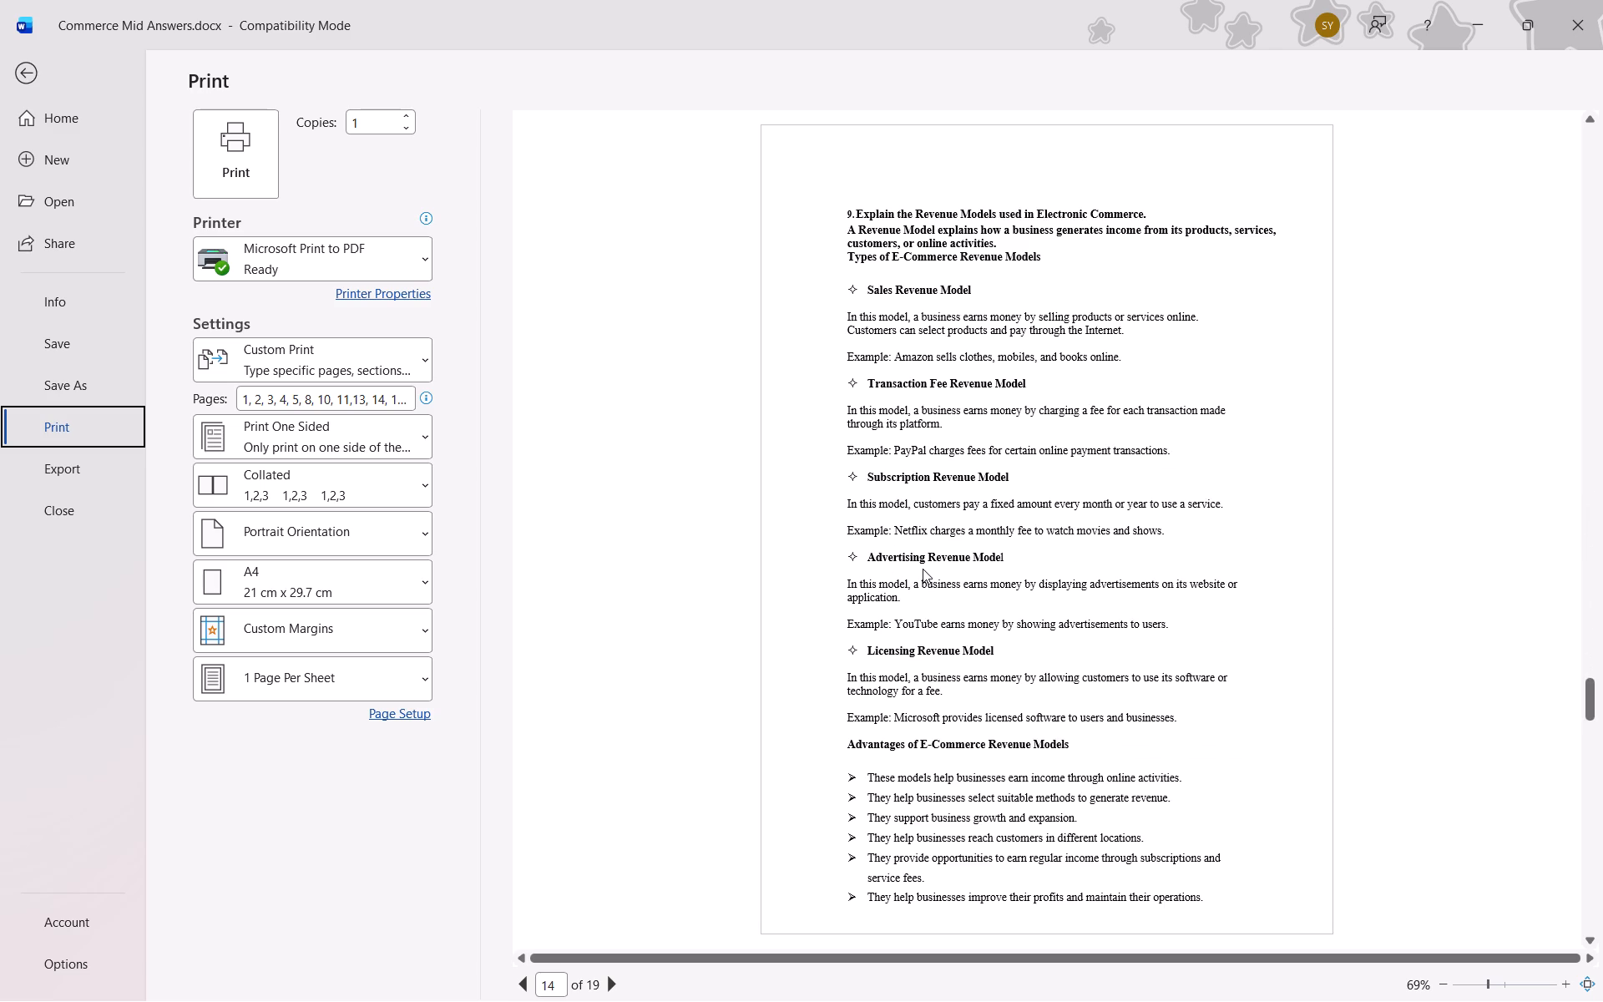
scroll(923, 569, "down", 2)
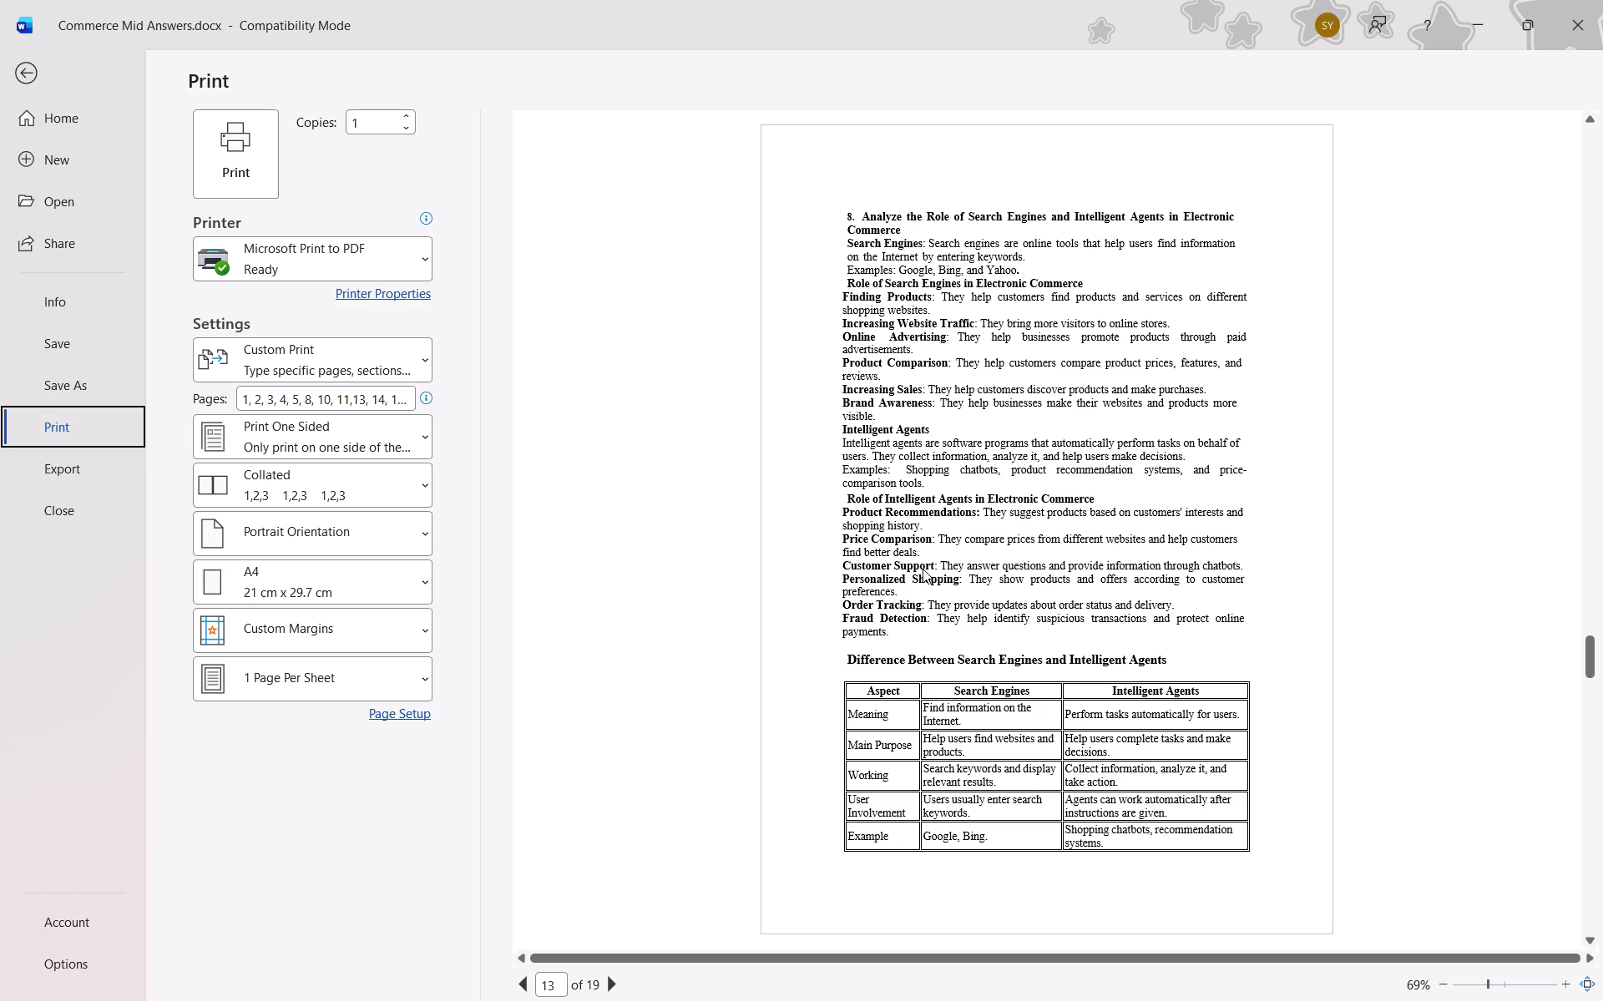
scroll(923, 569, "down", 2)
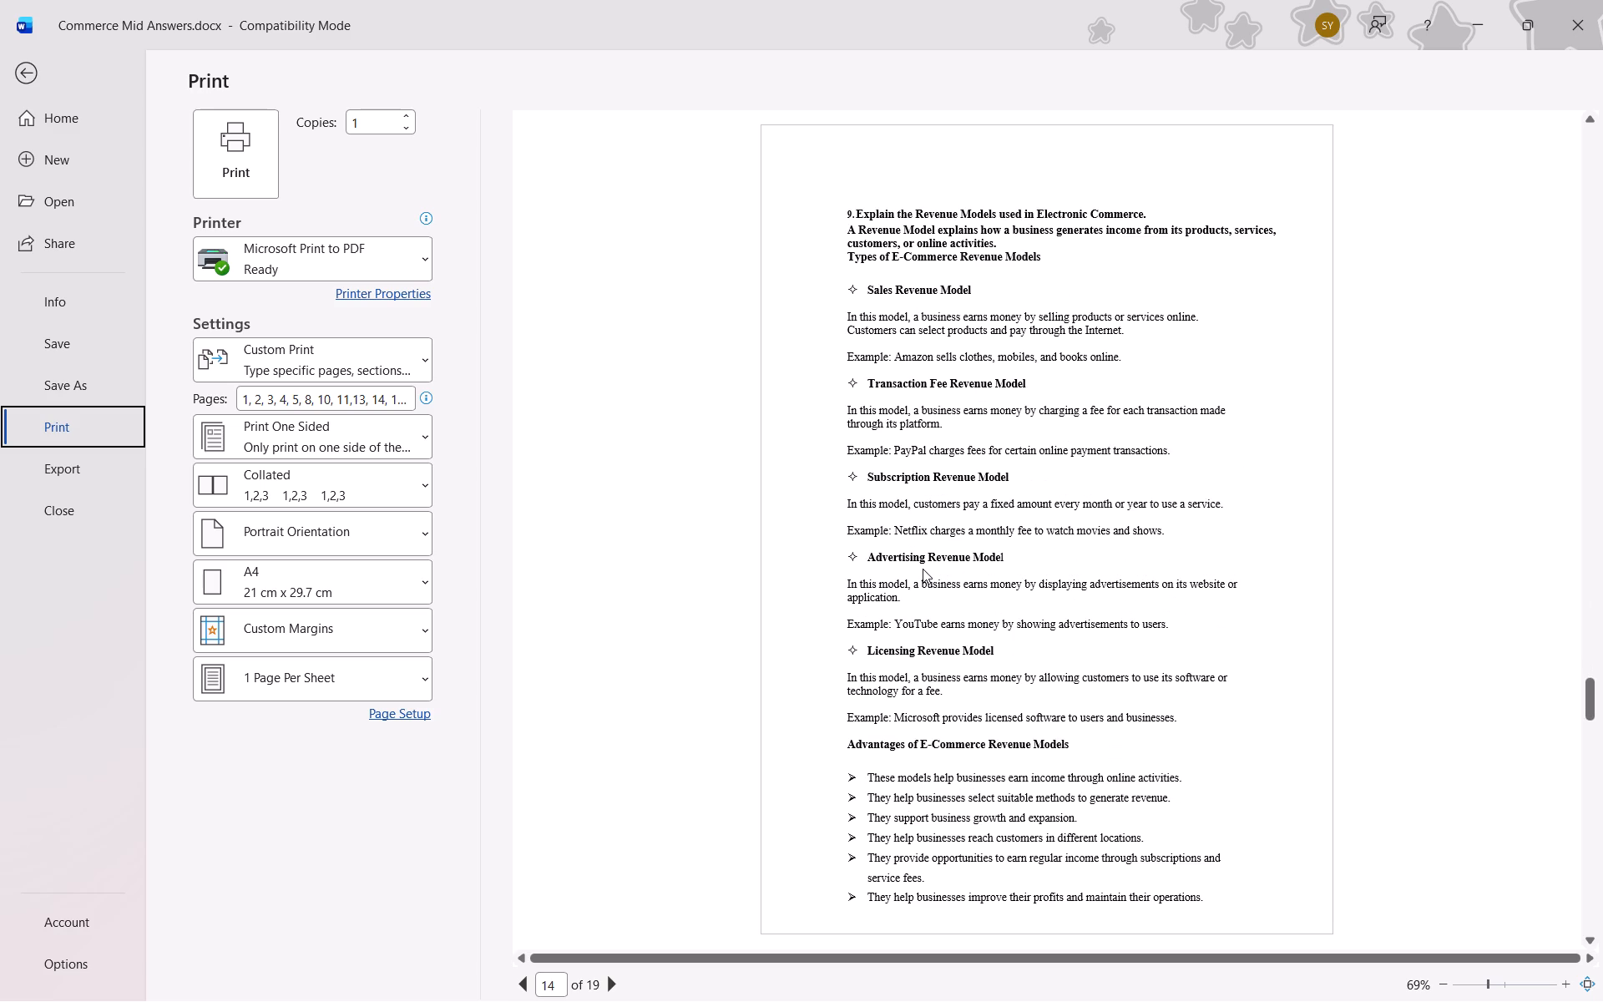
scroll(923, 569, "down", 1)
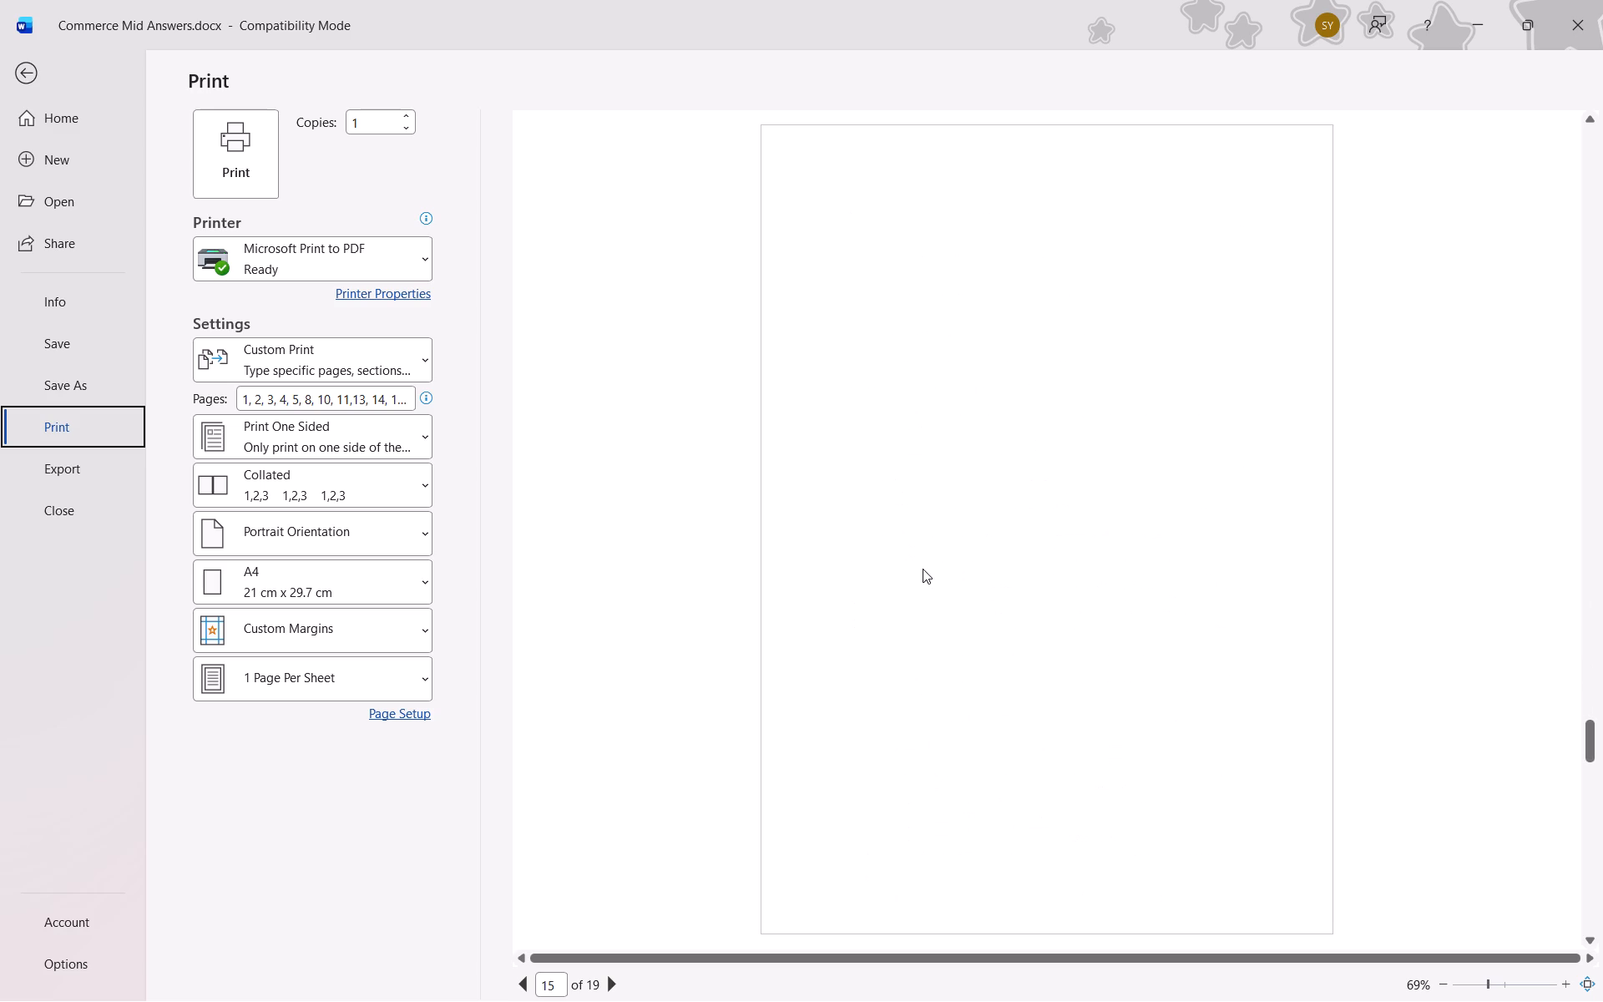
scroll(923, 569, "down", 2)
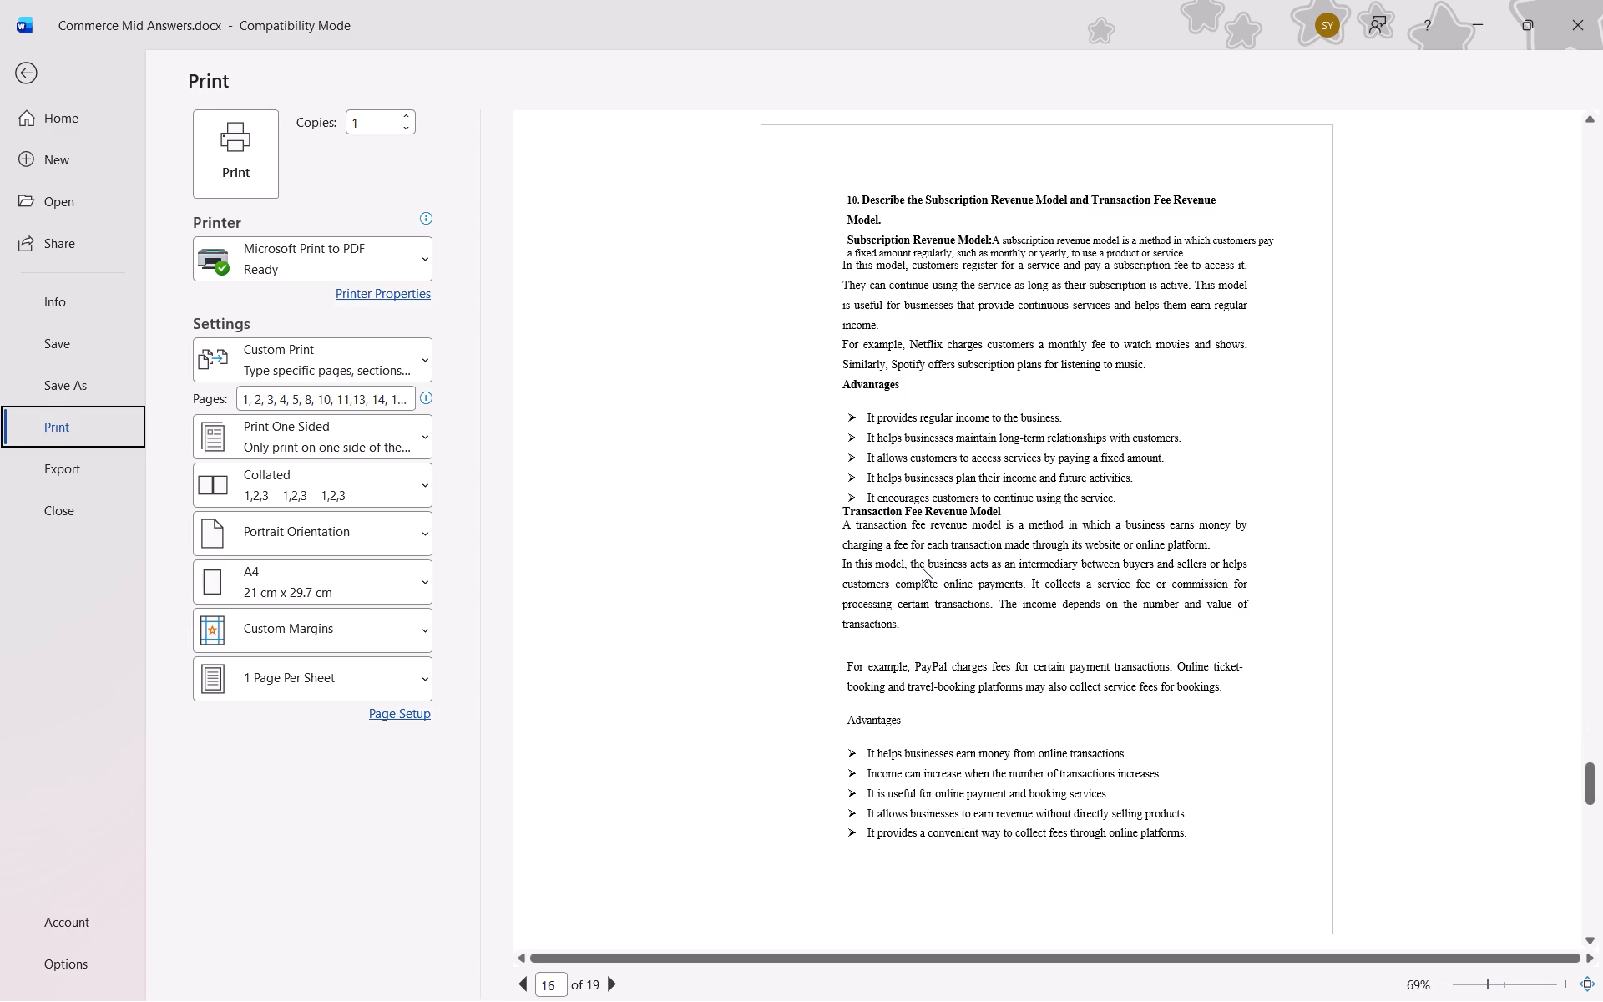
scroll(923, 569, "down", 1)
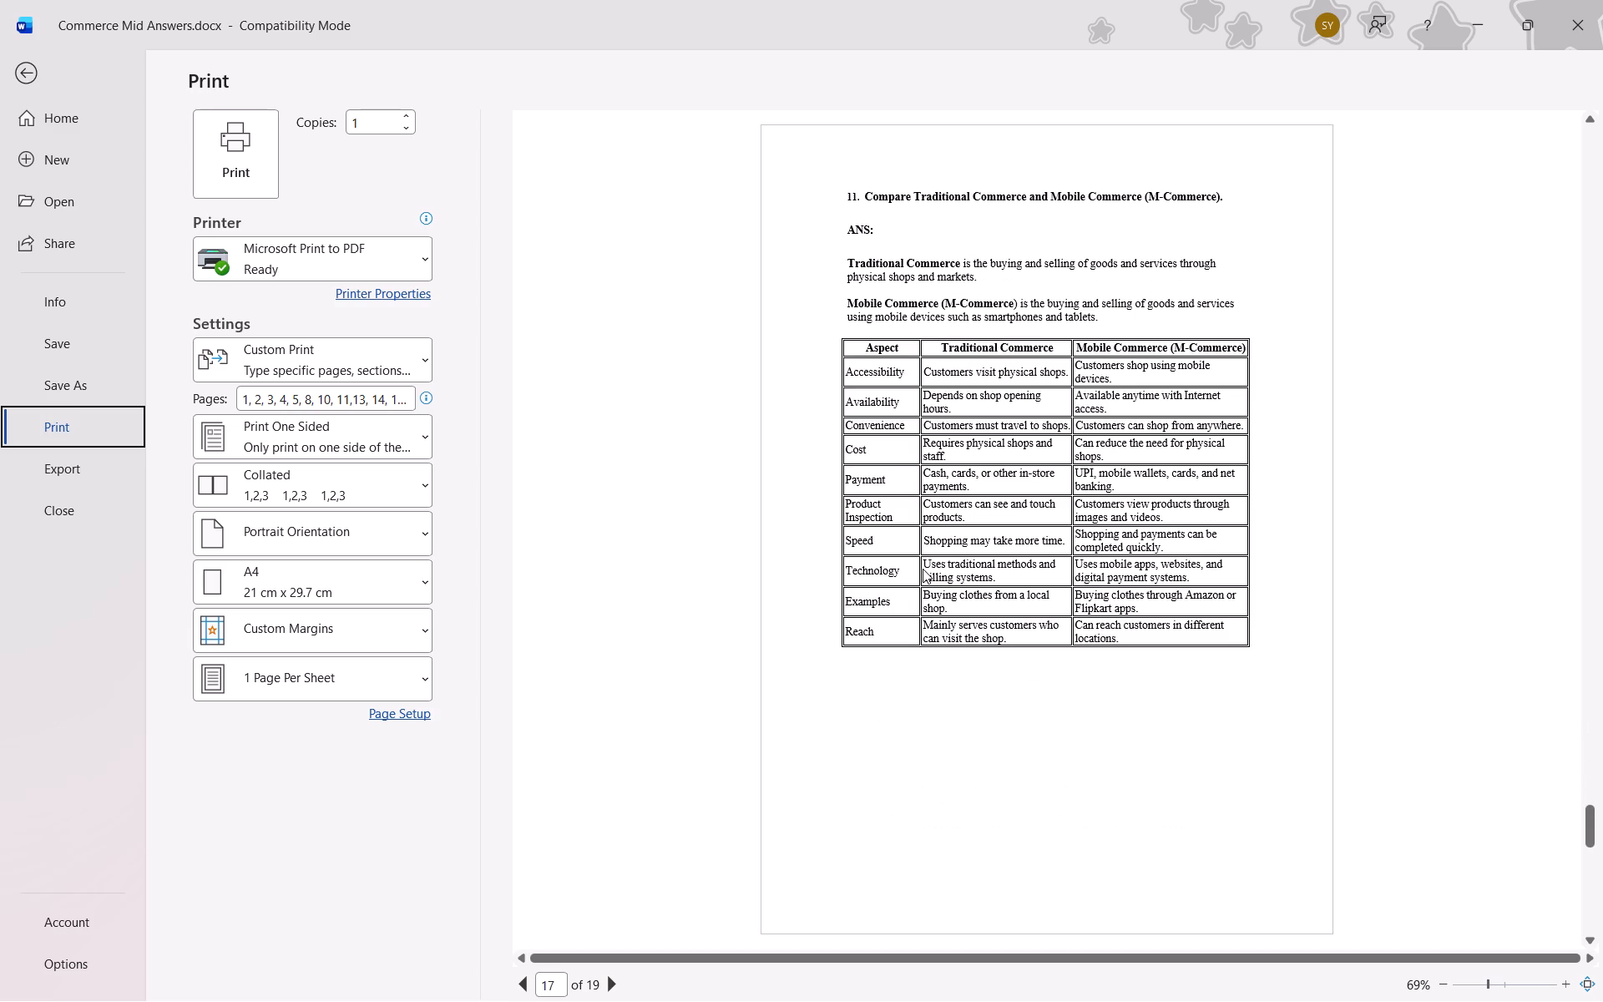
scroll(923, 569, "down", 2)
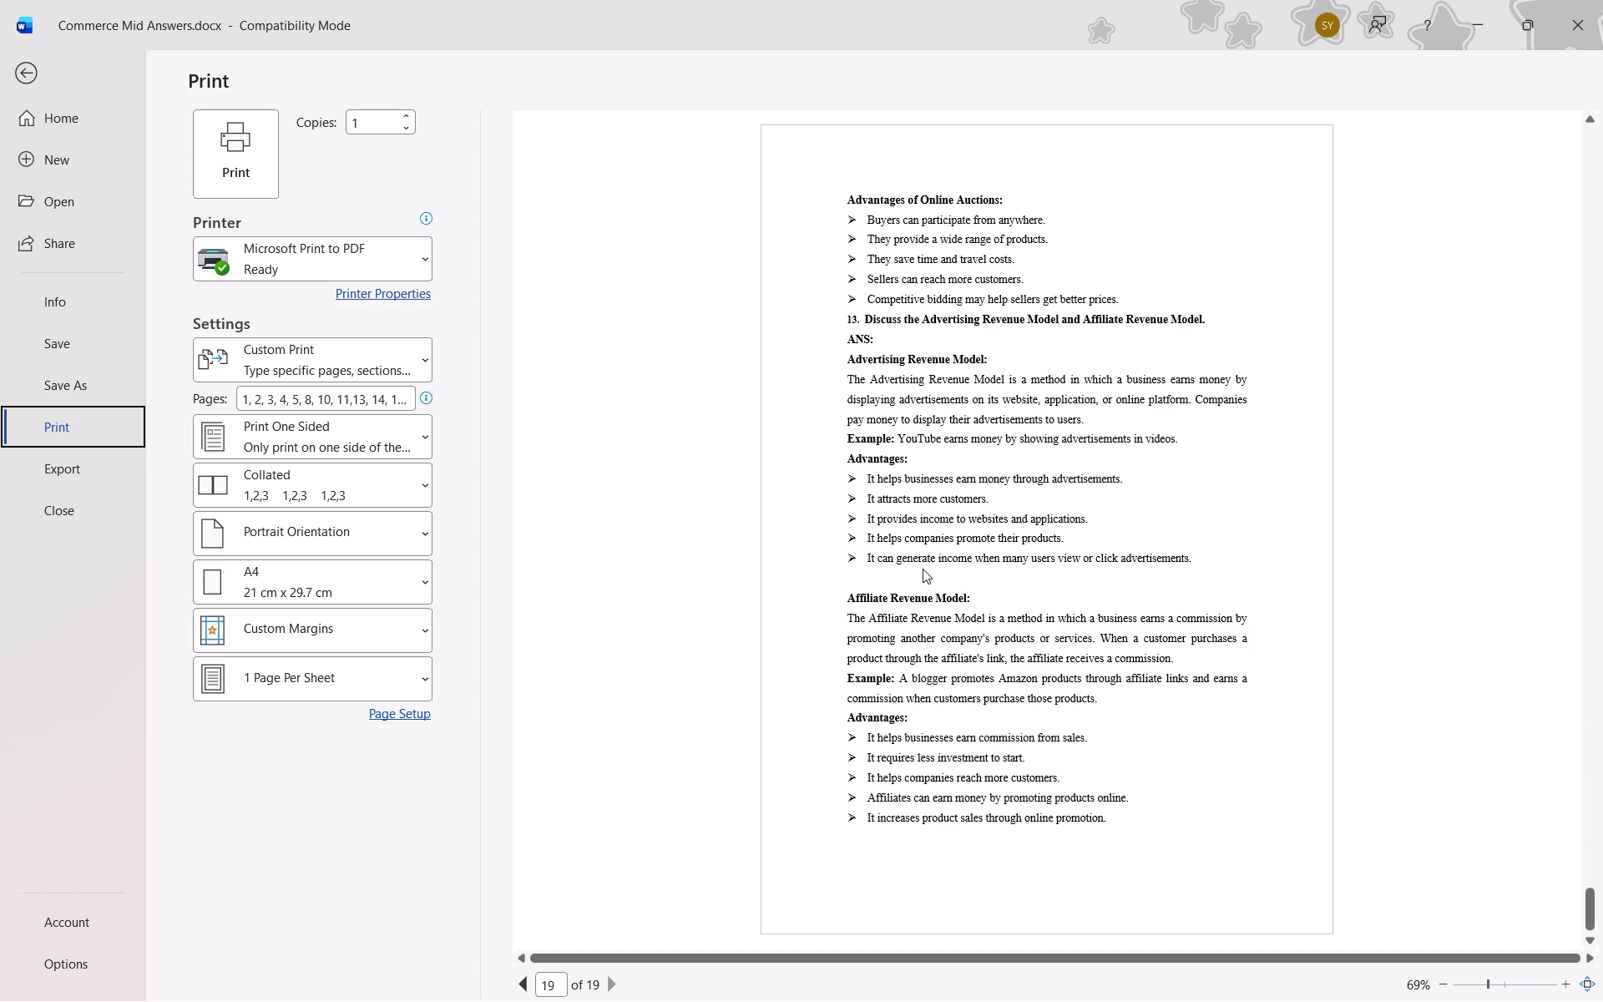
scroll(923, 569, "down", 1)
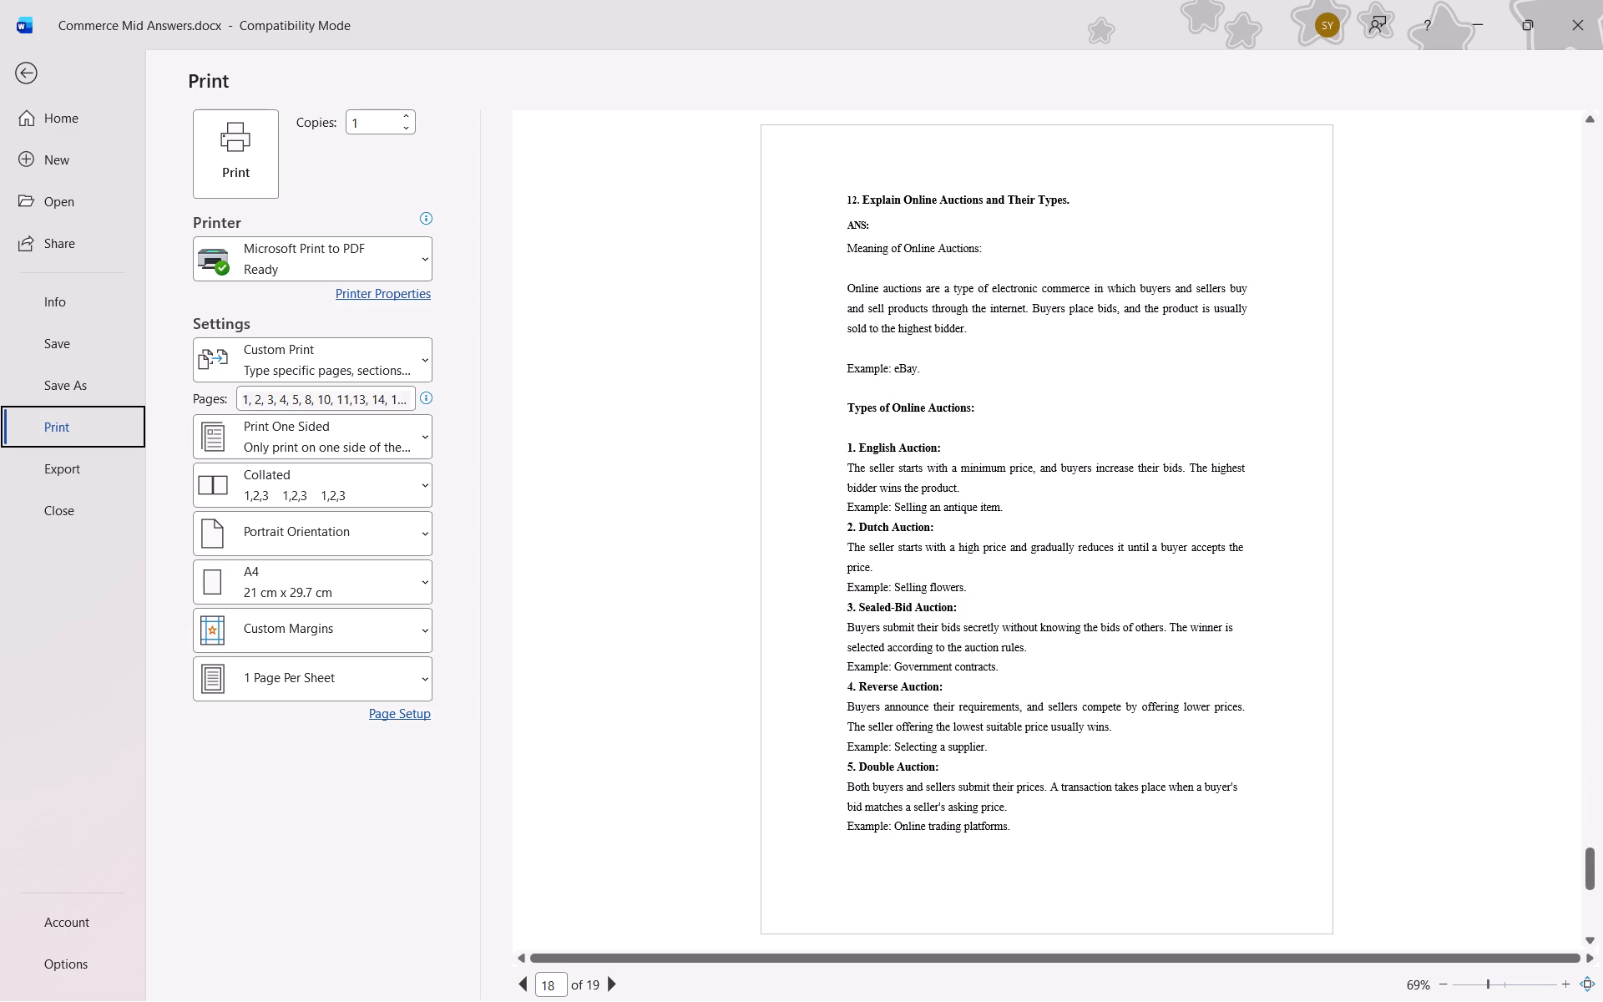
Print the listed pages with Microsoft Print to PDF and save the output on the Desktop as "ecom mid".
left_click(381, 401)
left_click(381, 401)
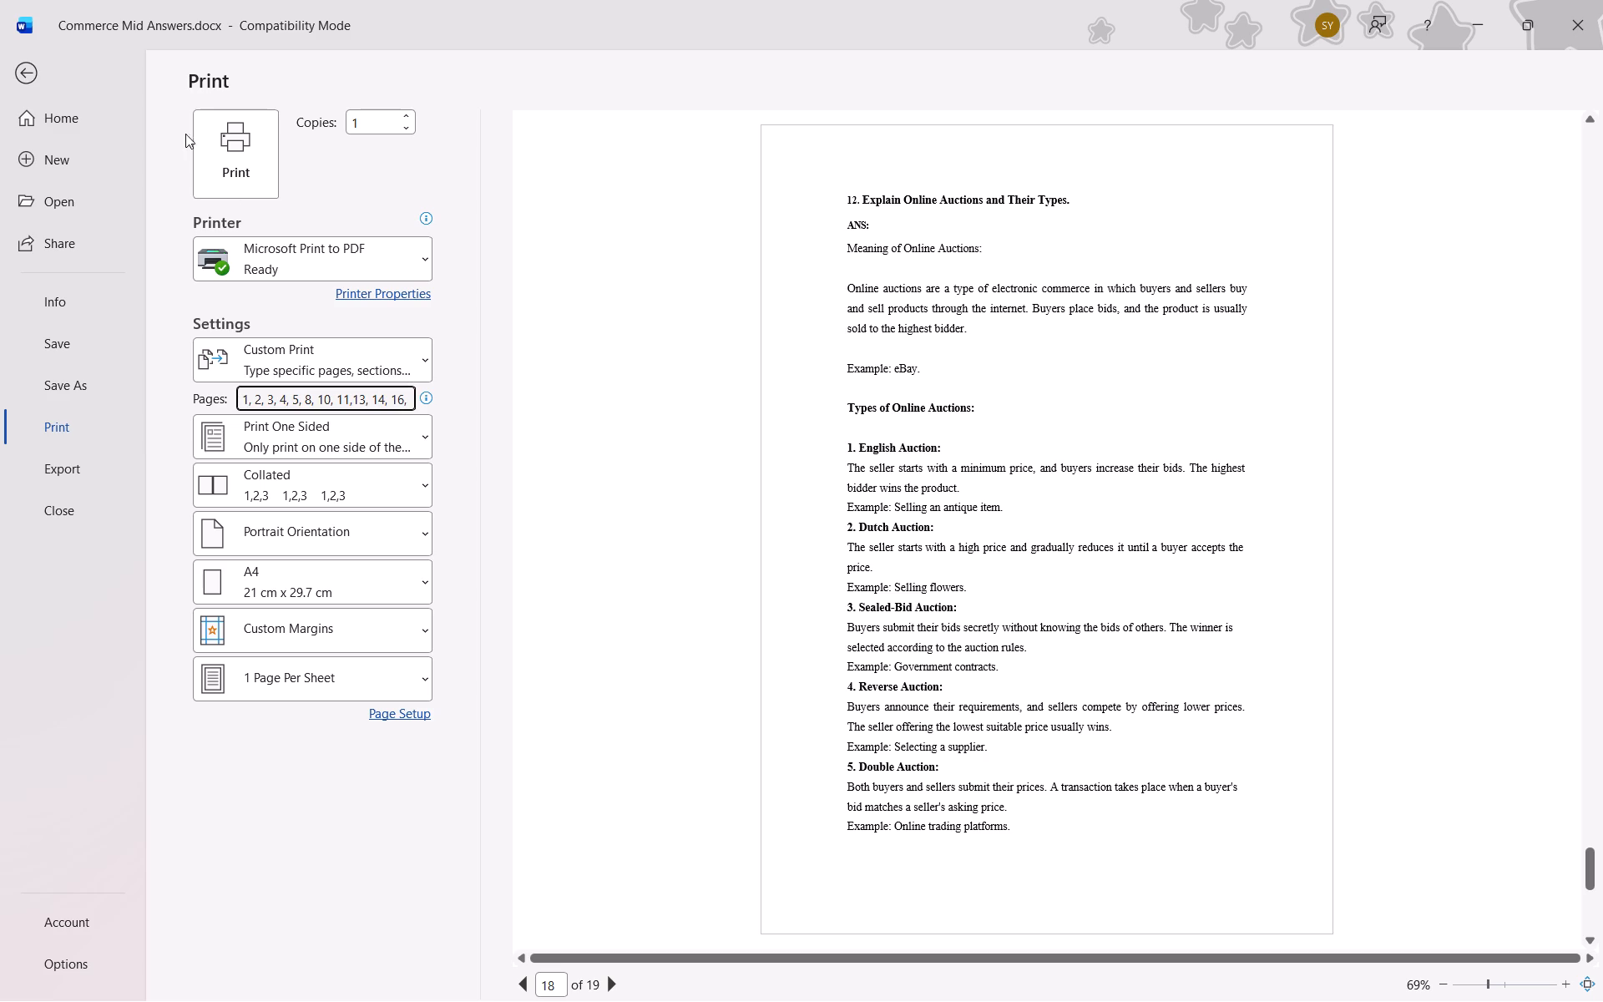
left_click(220, 153)
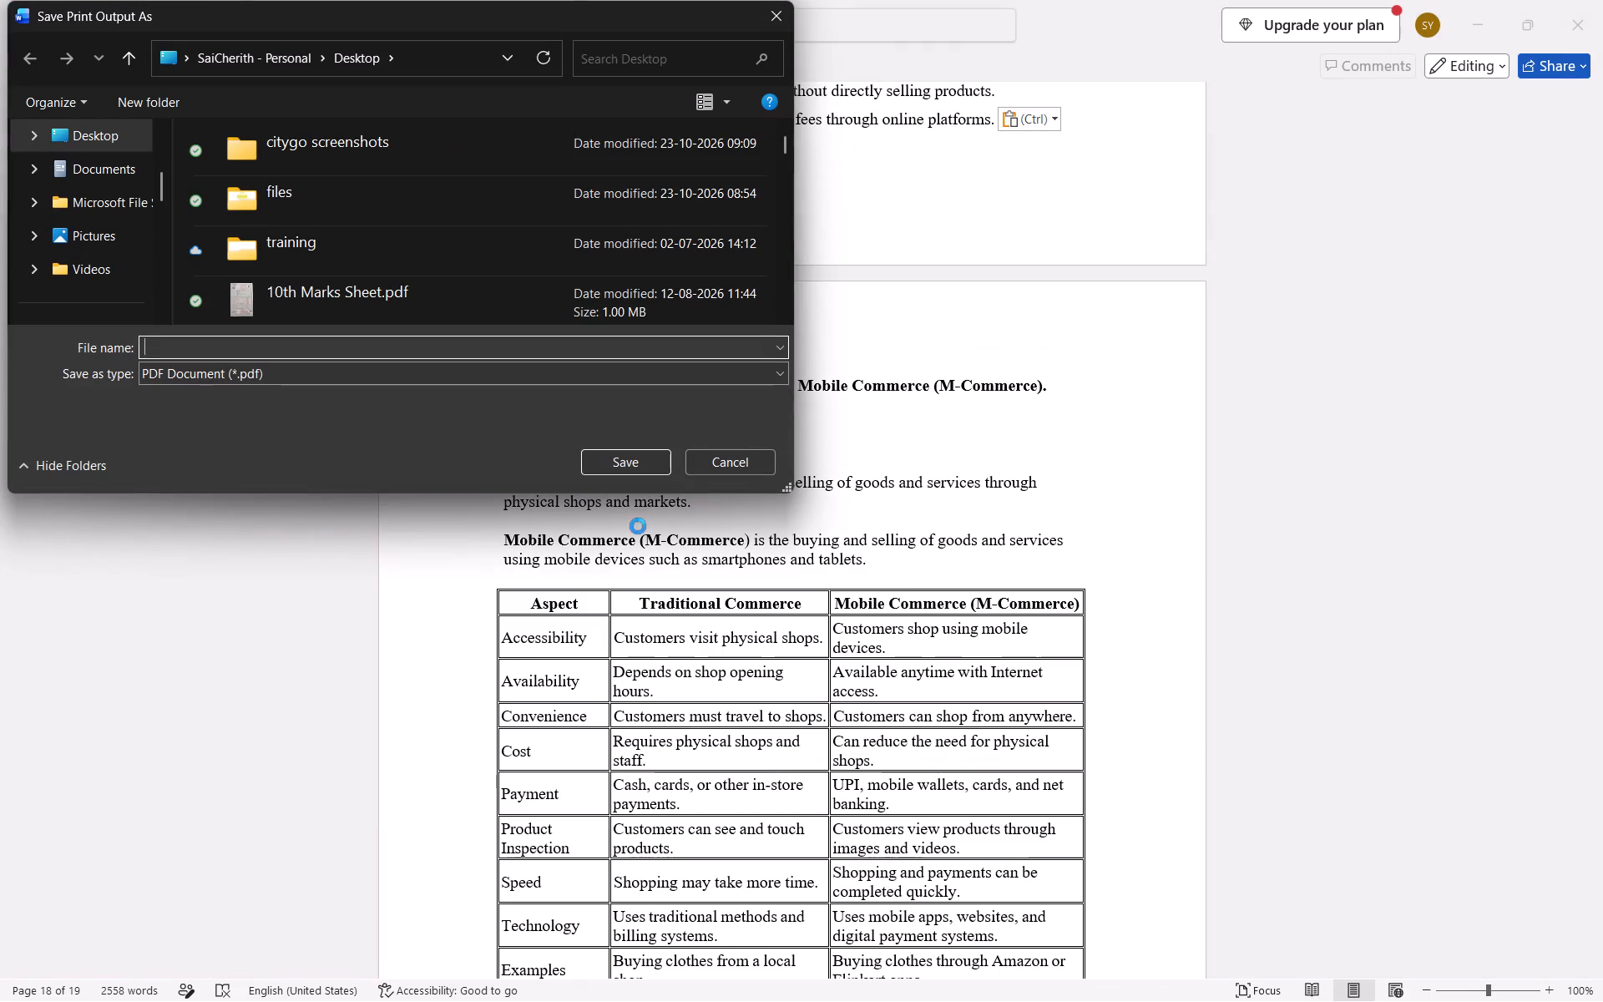
type("ecom")
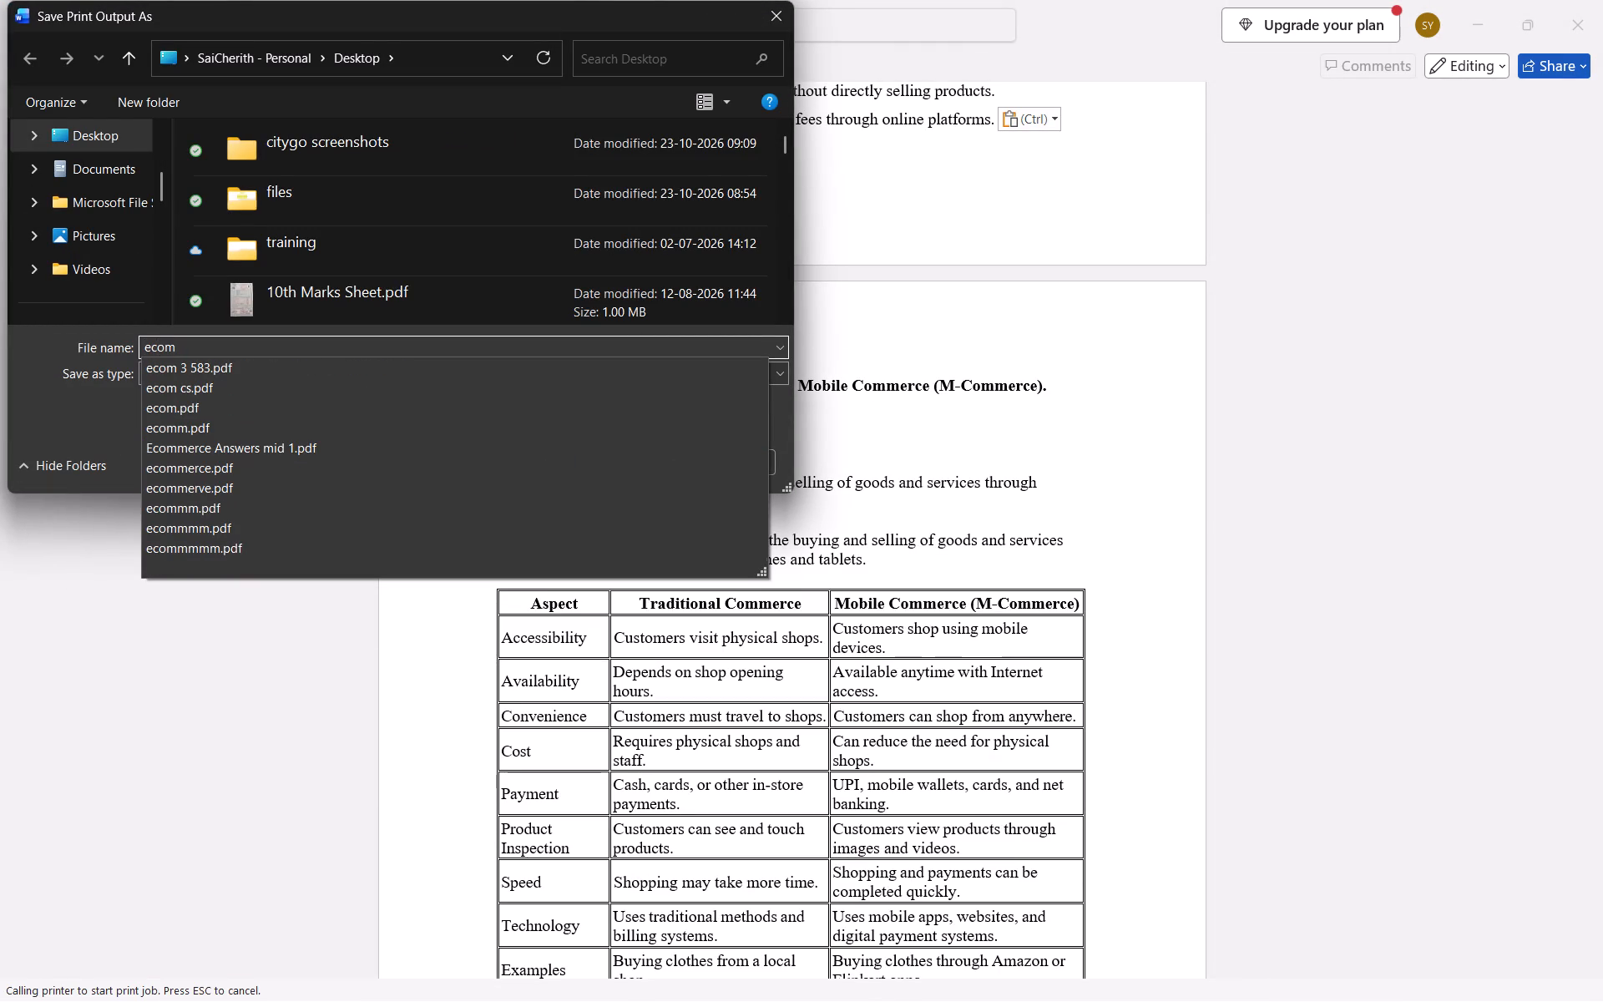
key("space")
type("mid")
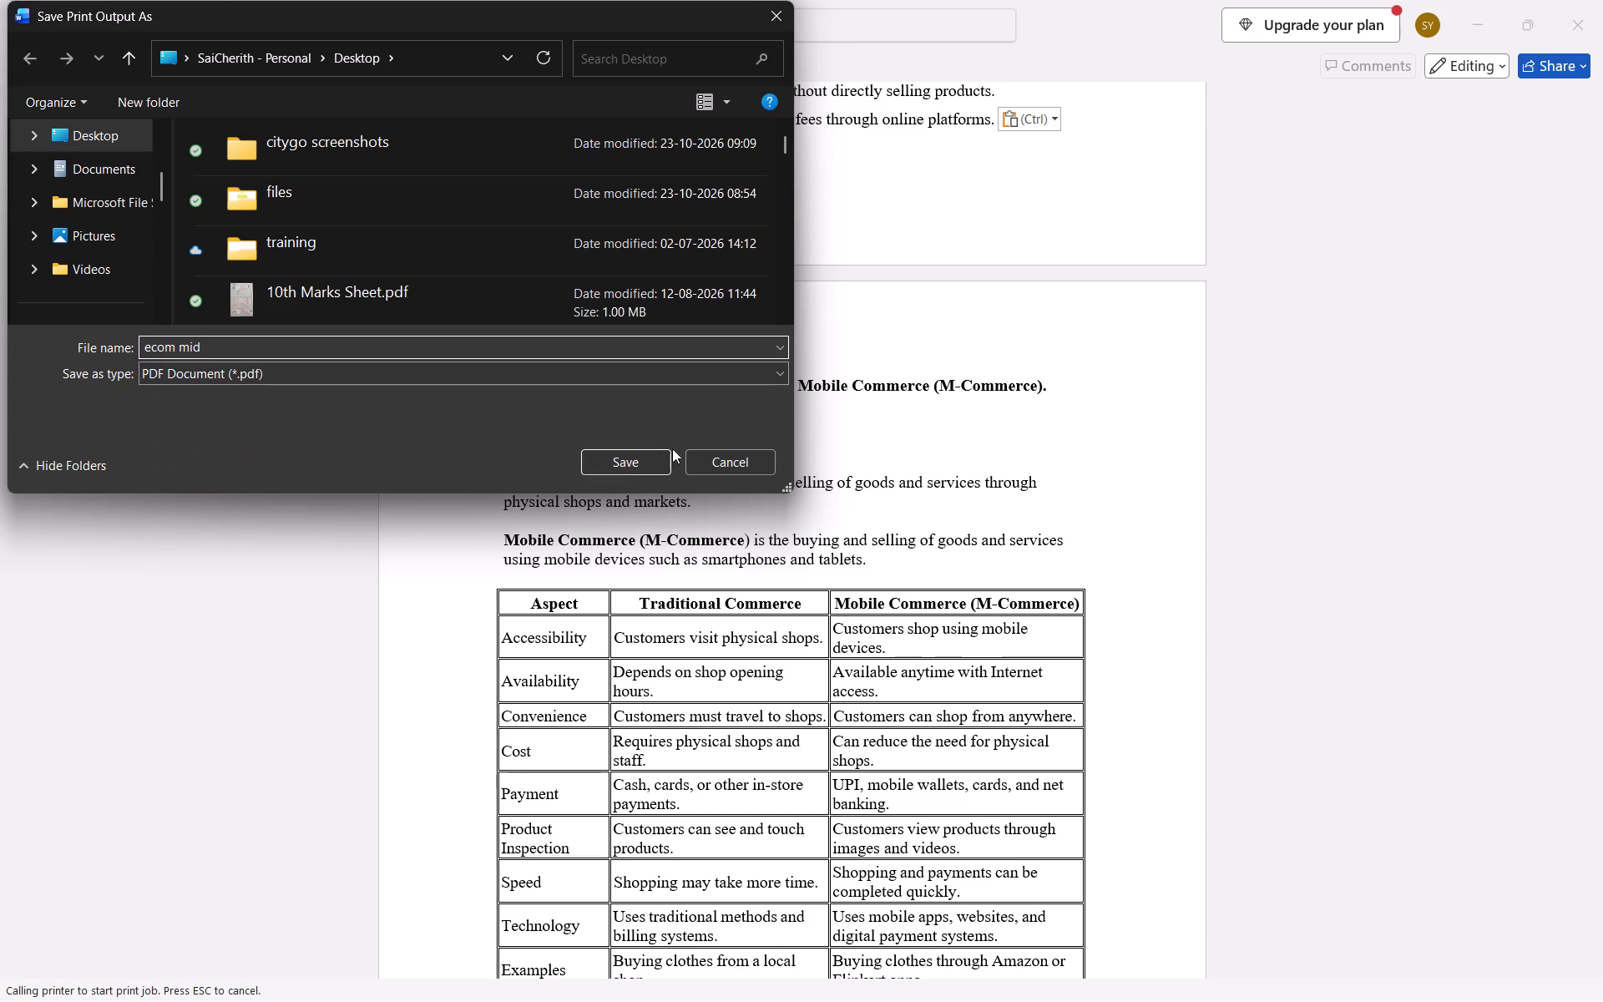
left_click(620, 458)
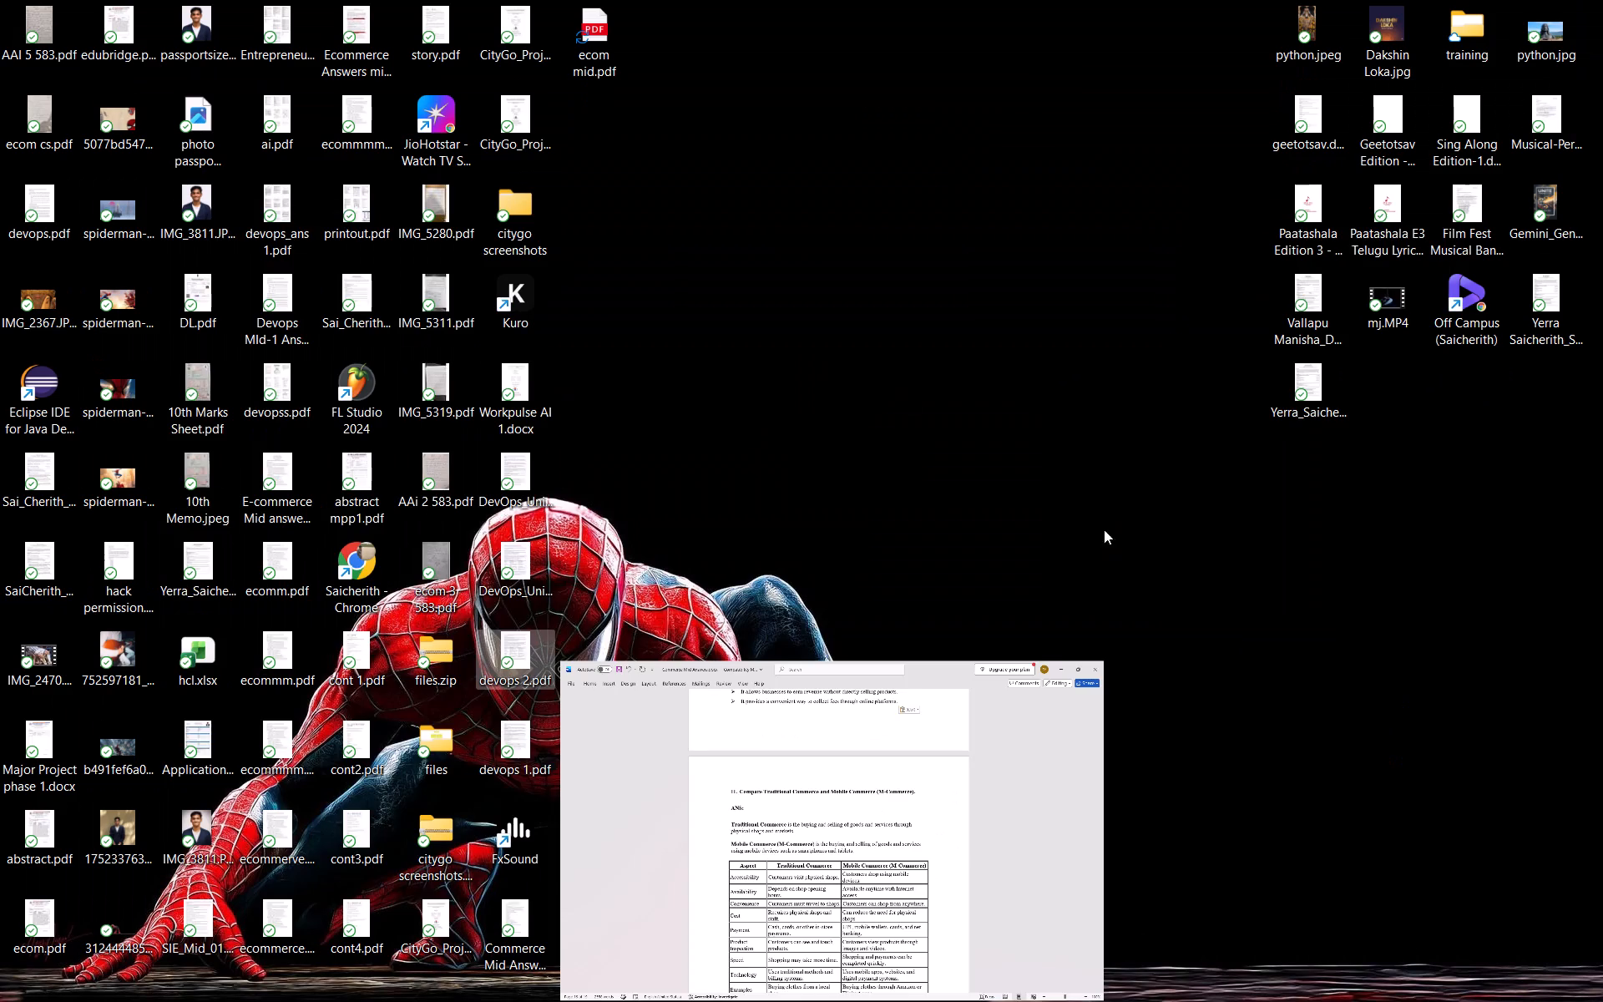
Open the new ecom mid.pdf from the desktop.
left_click(732, 680)
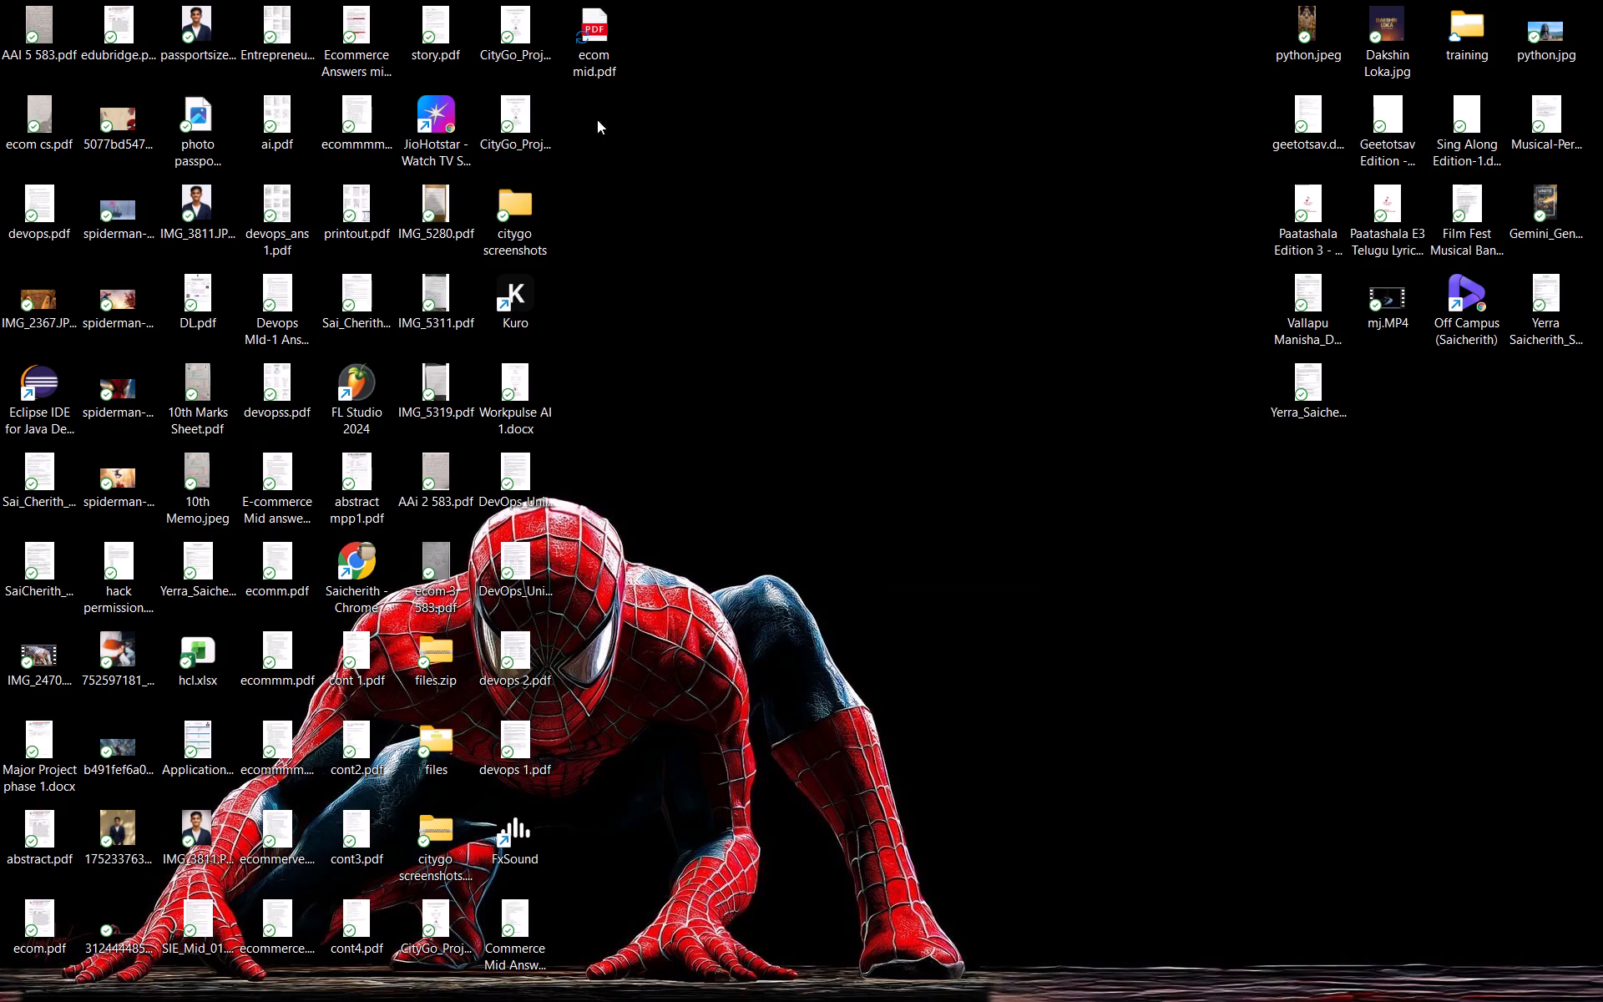
double_click(589, 55)
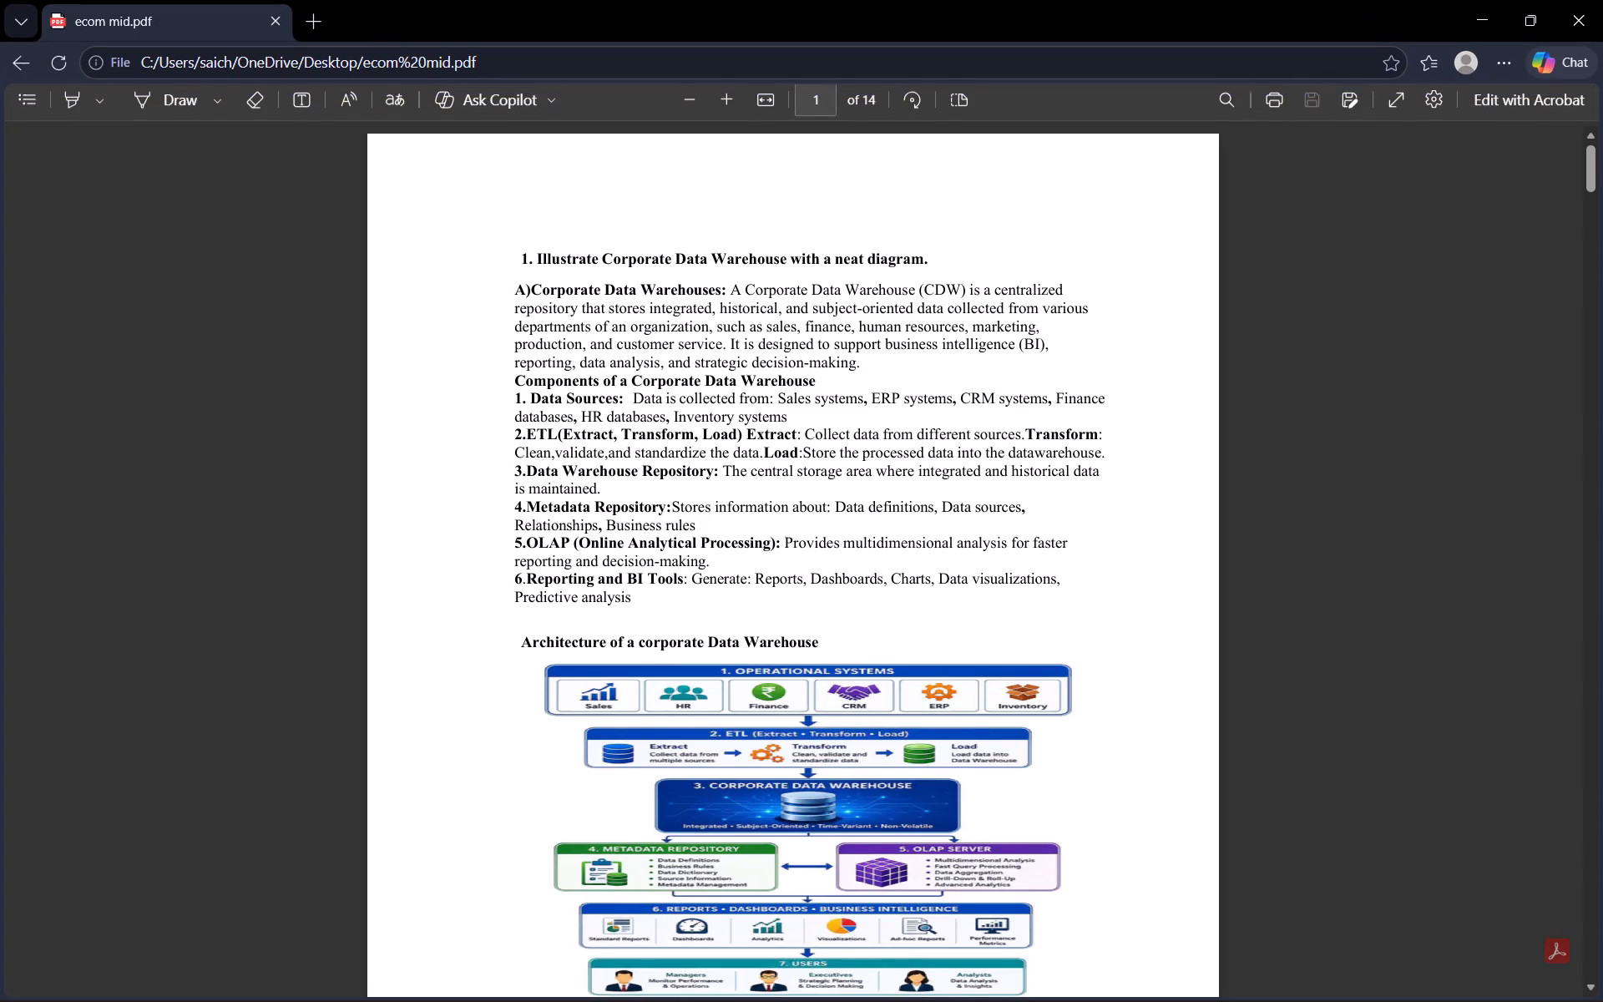
Review ecom mid.pdf from the first page to the last, checking the answers' layout and looking for blank pages.
scroll(682, 498, "down", 7)
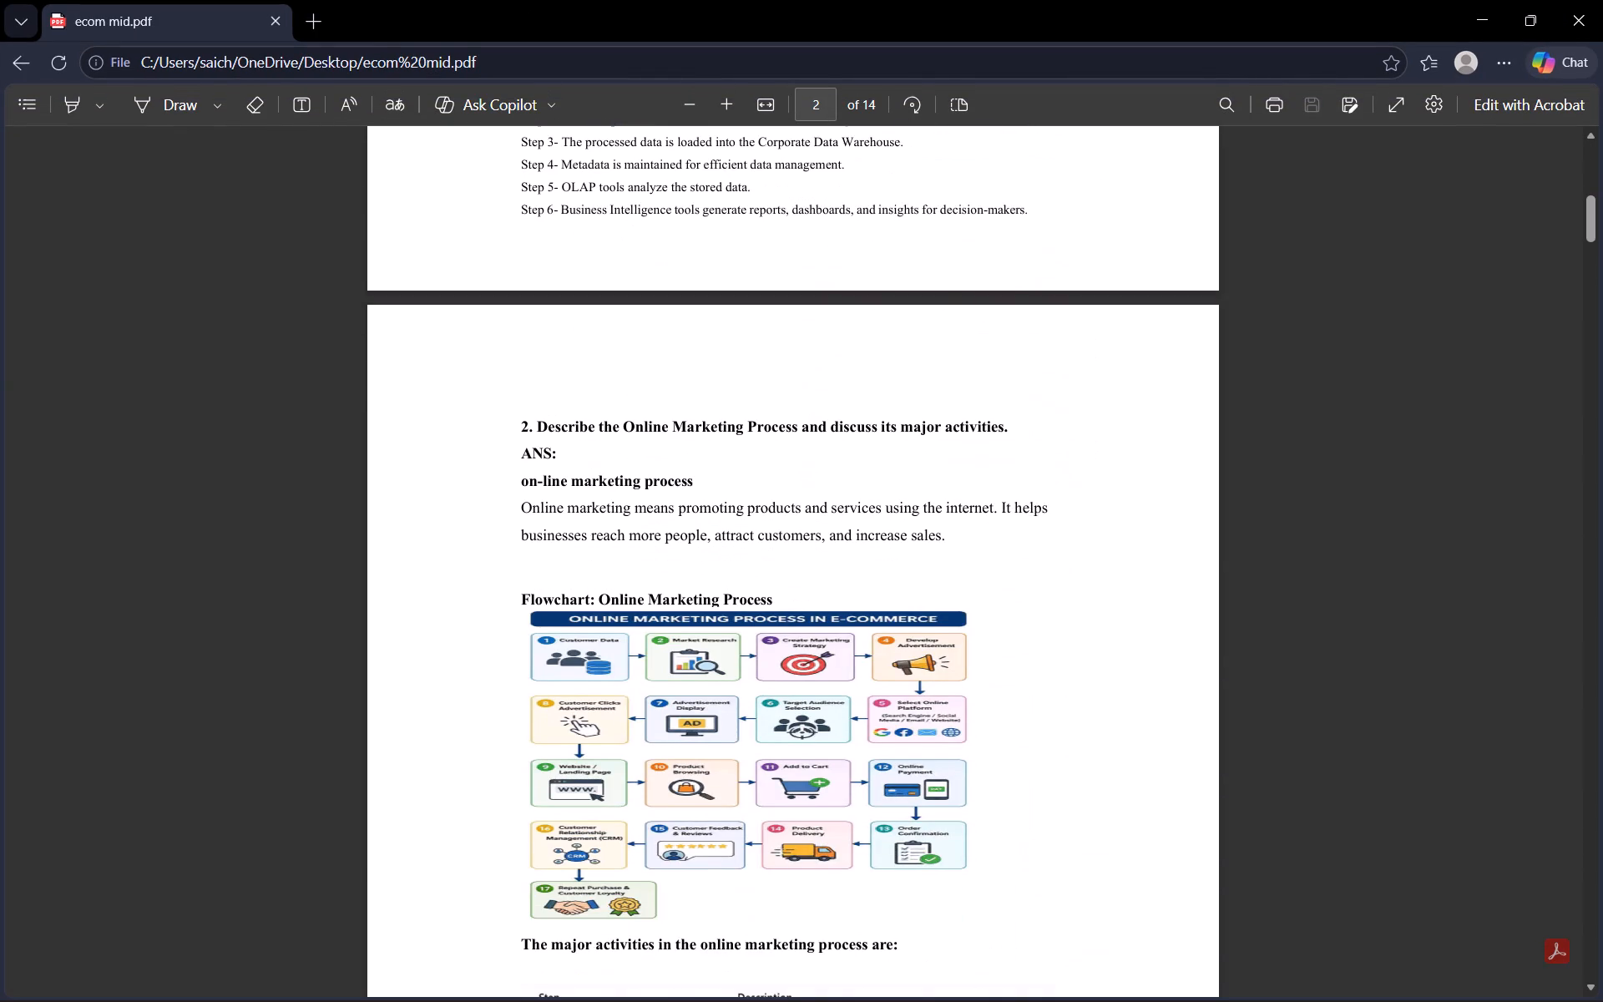
scroll(682, 498, "down", 8)
scroll(682, 498, "up", 2)
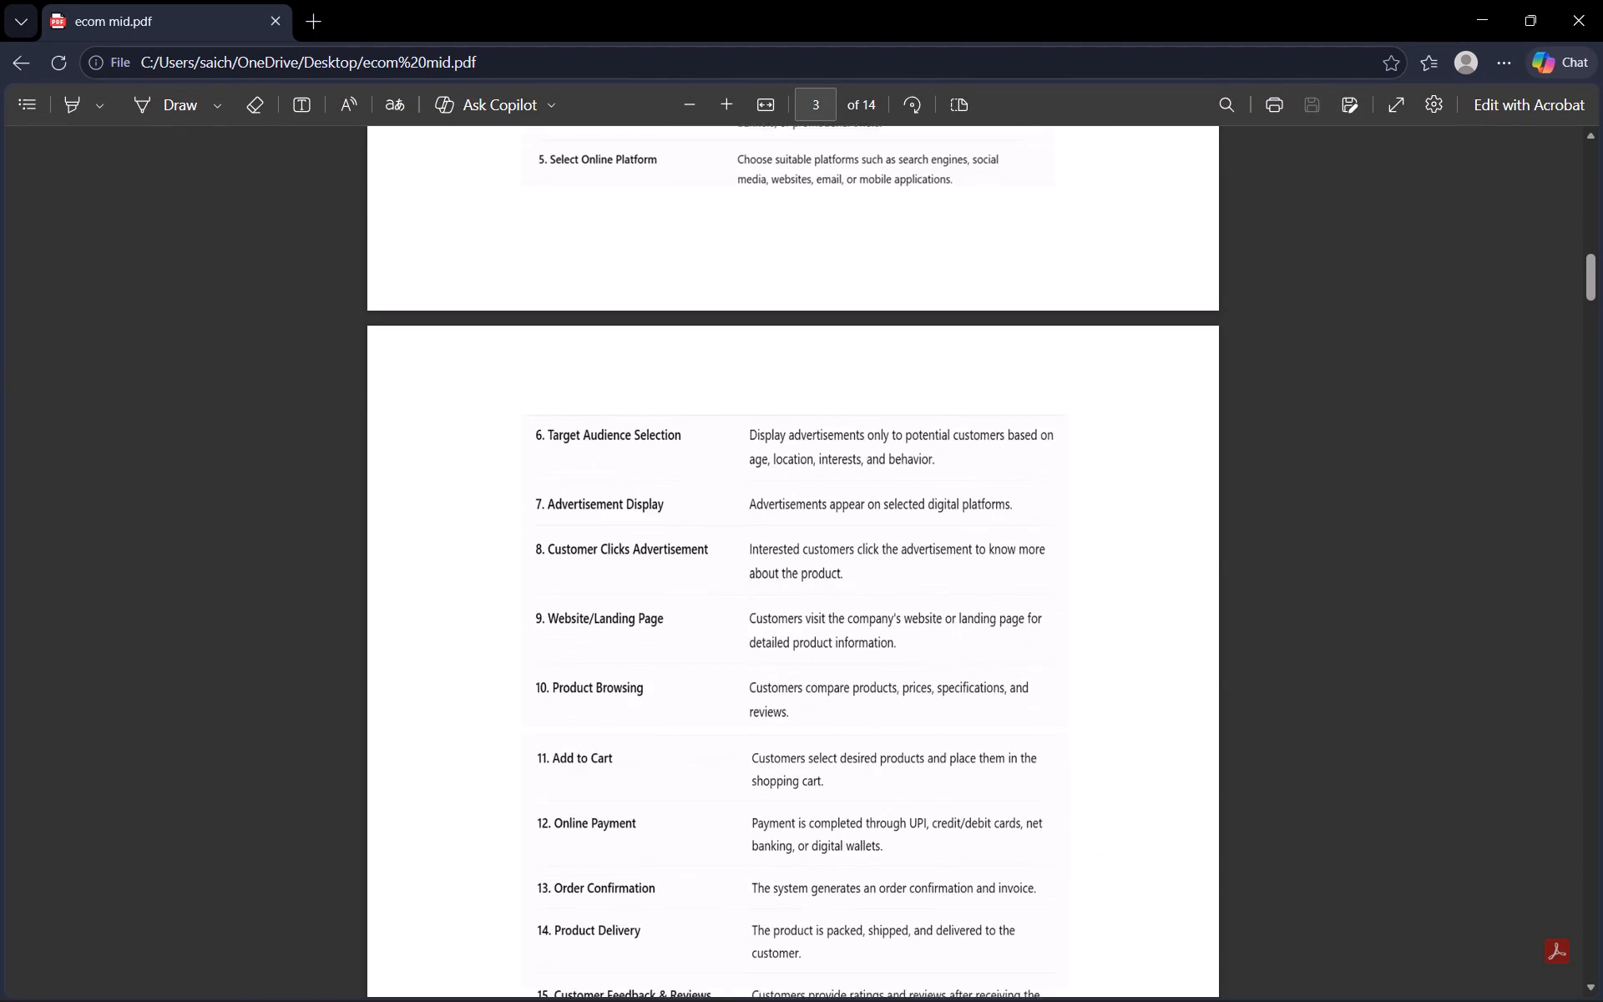
scroll(682, 498, "up", 2)
scroll(682, 498, "down", 4)
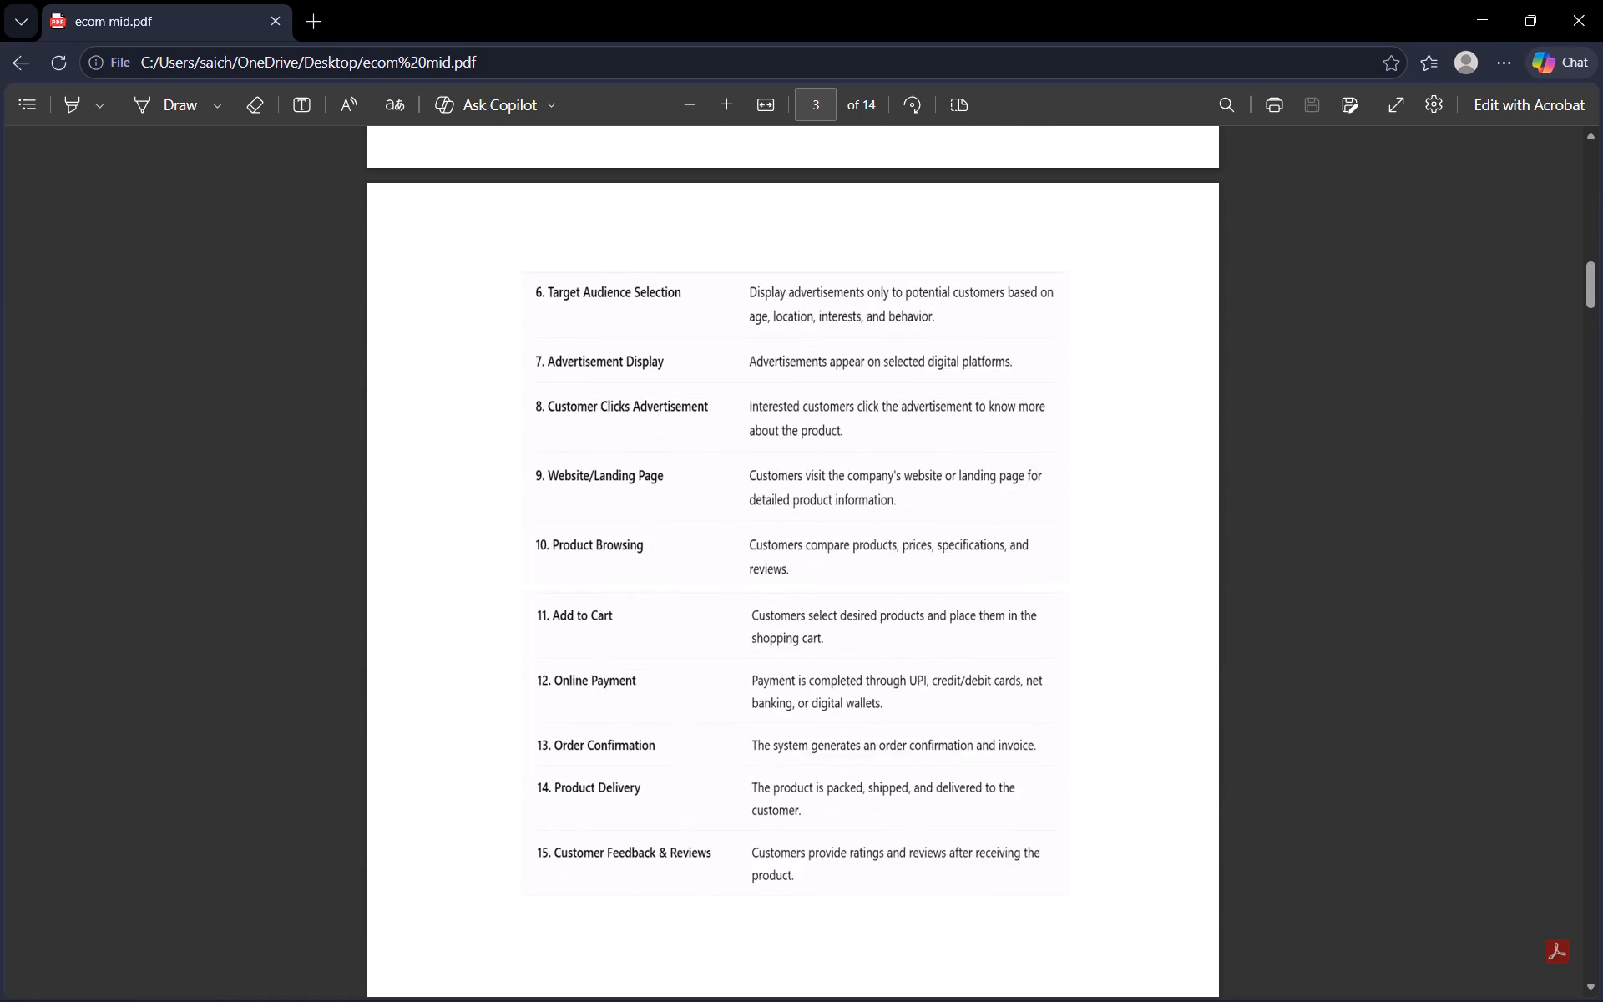
scroll(682, 498, "down", 9)
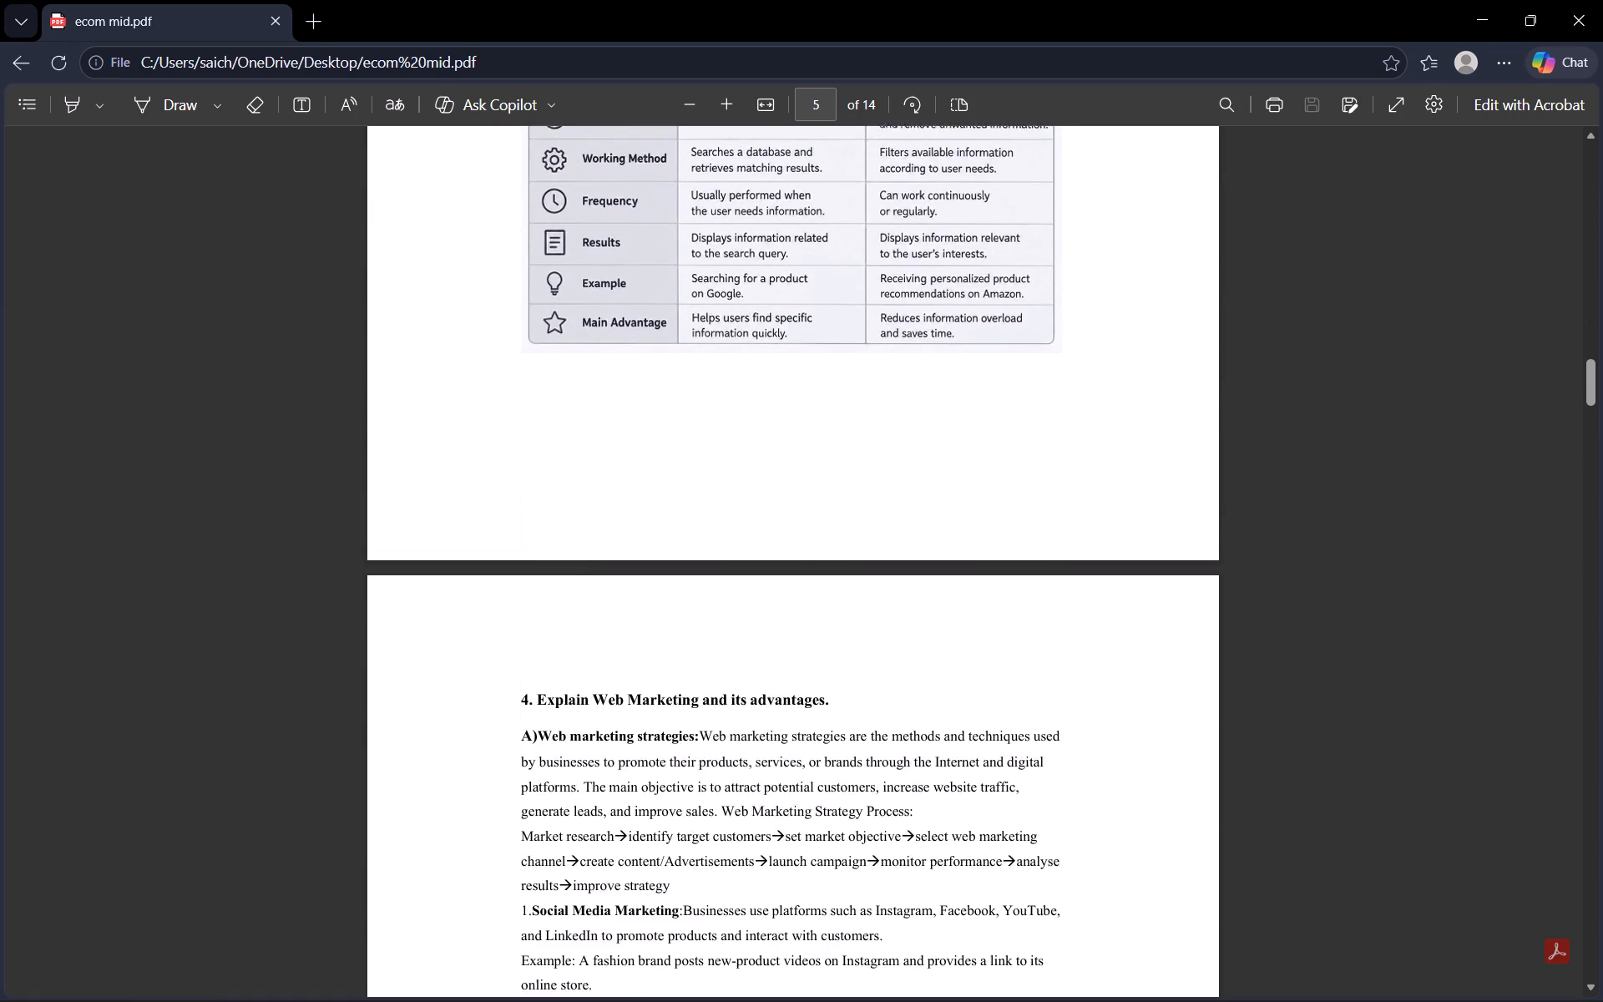
scroll(682, 498, "down", 12)
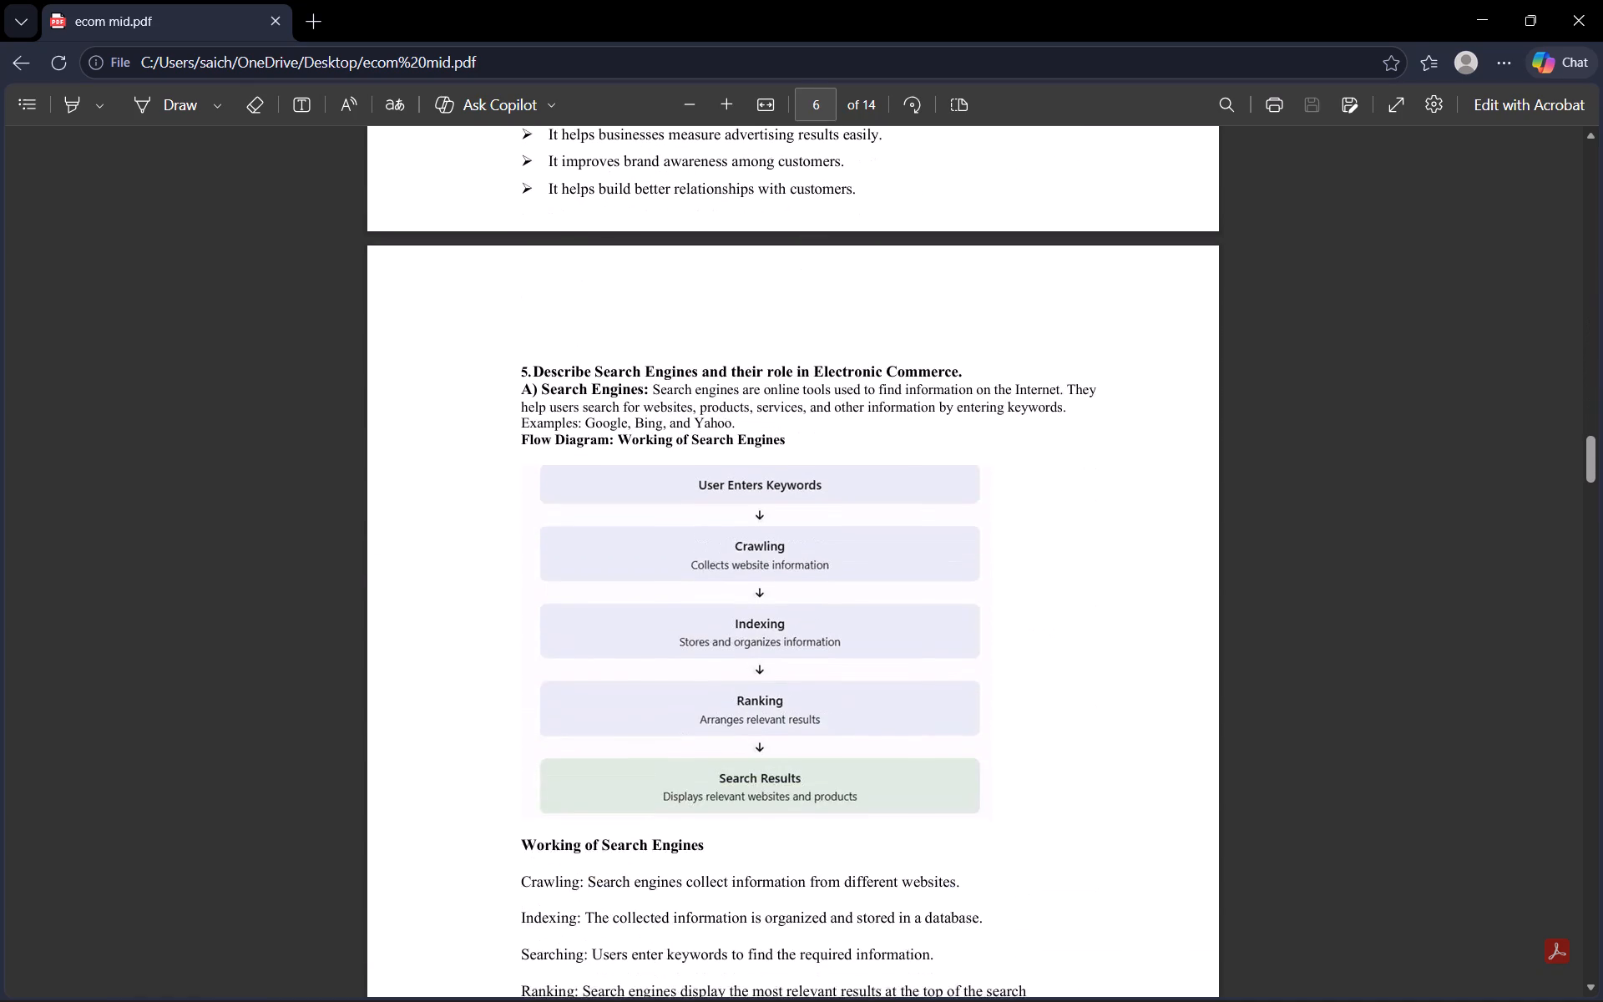
scroll(682, 498, "down", 11)
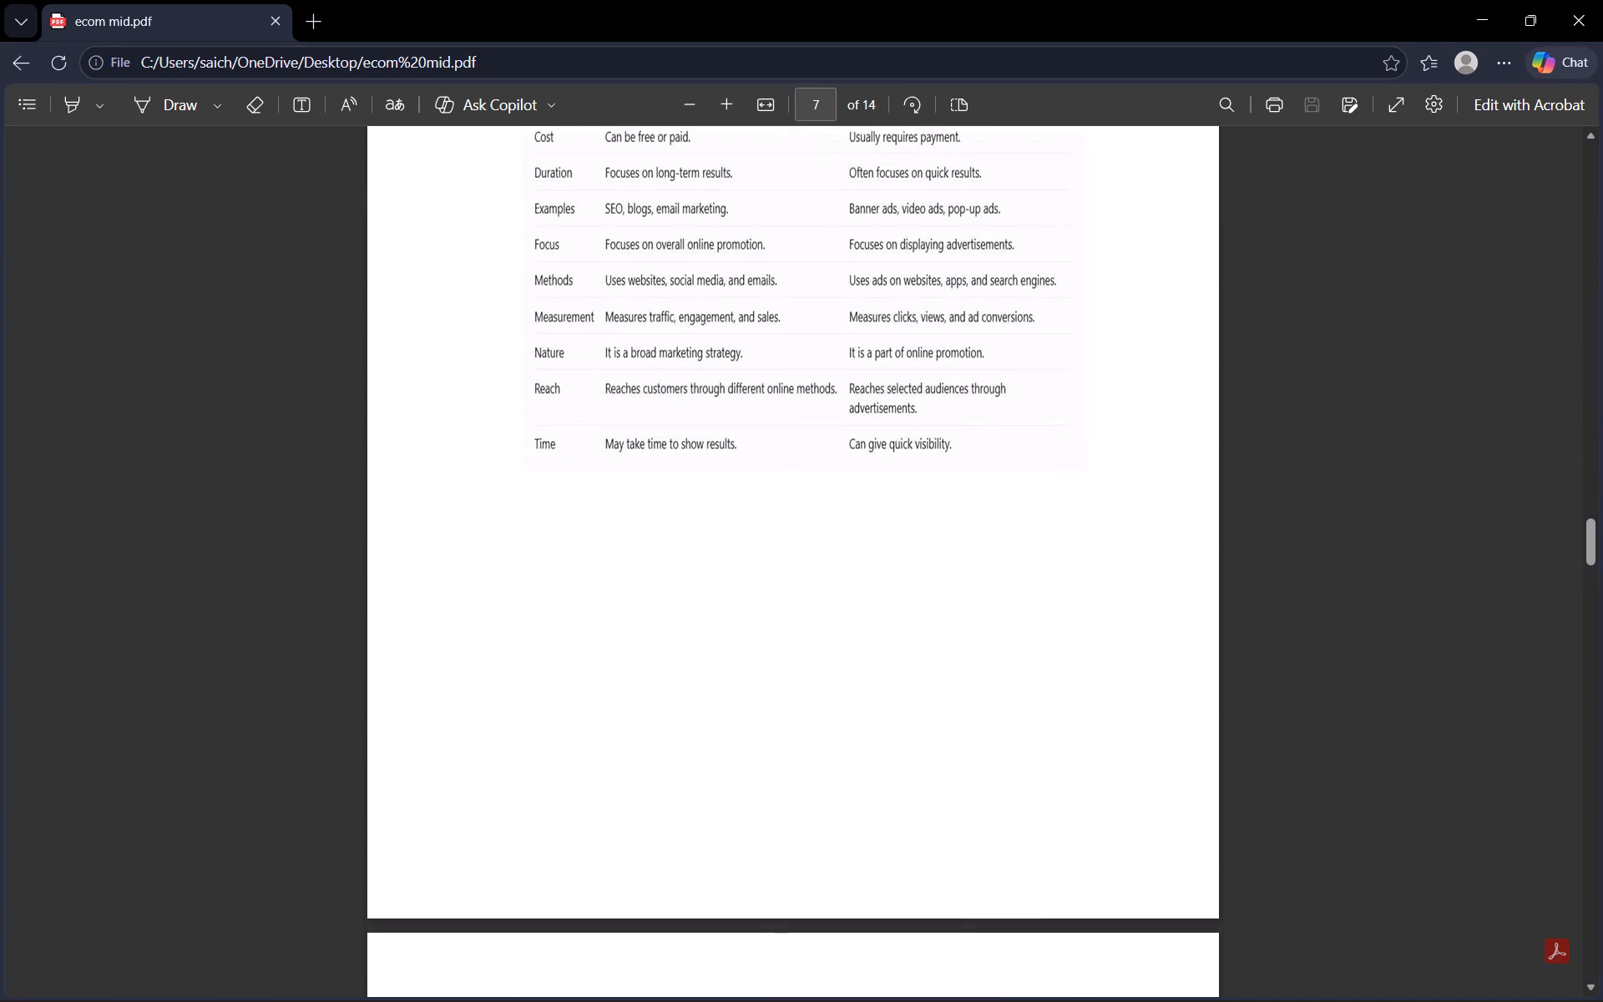
scroll(682, 498, "down", 11)
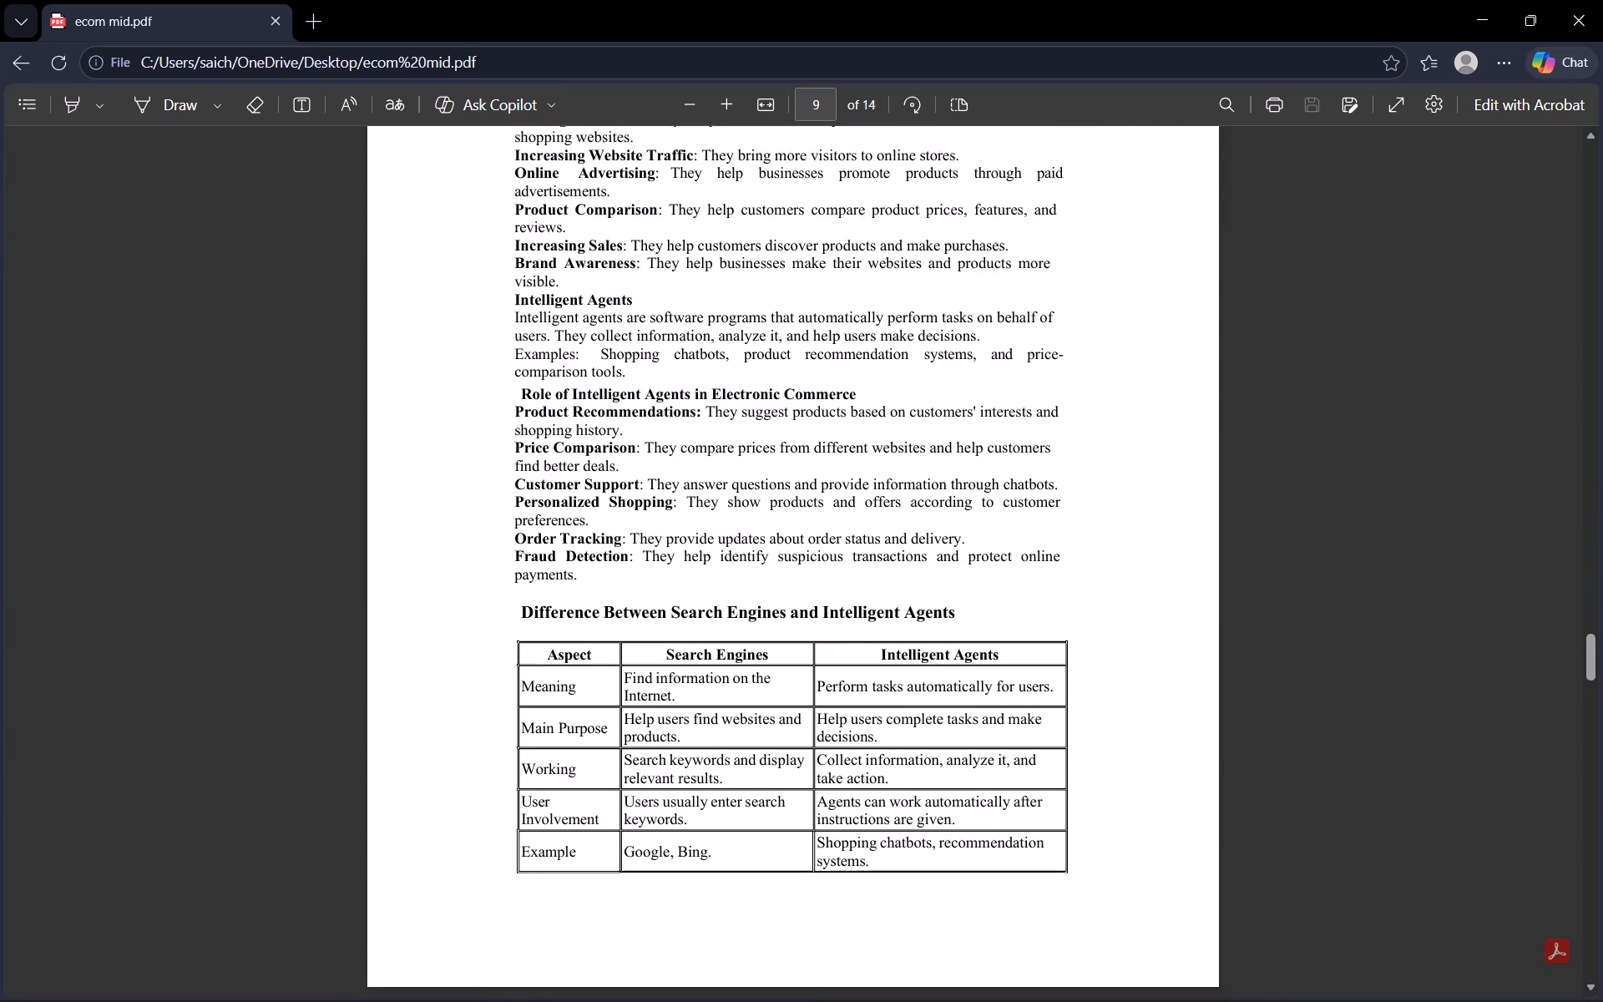
scroll(682, 498, "down", 11)
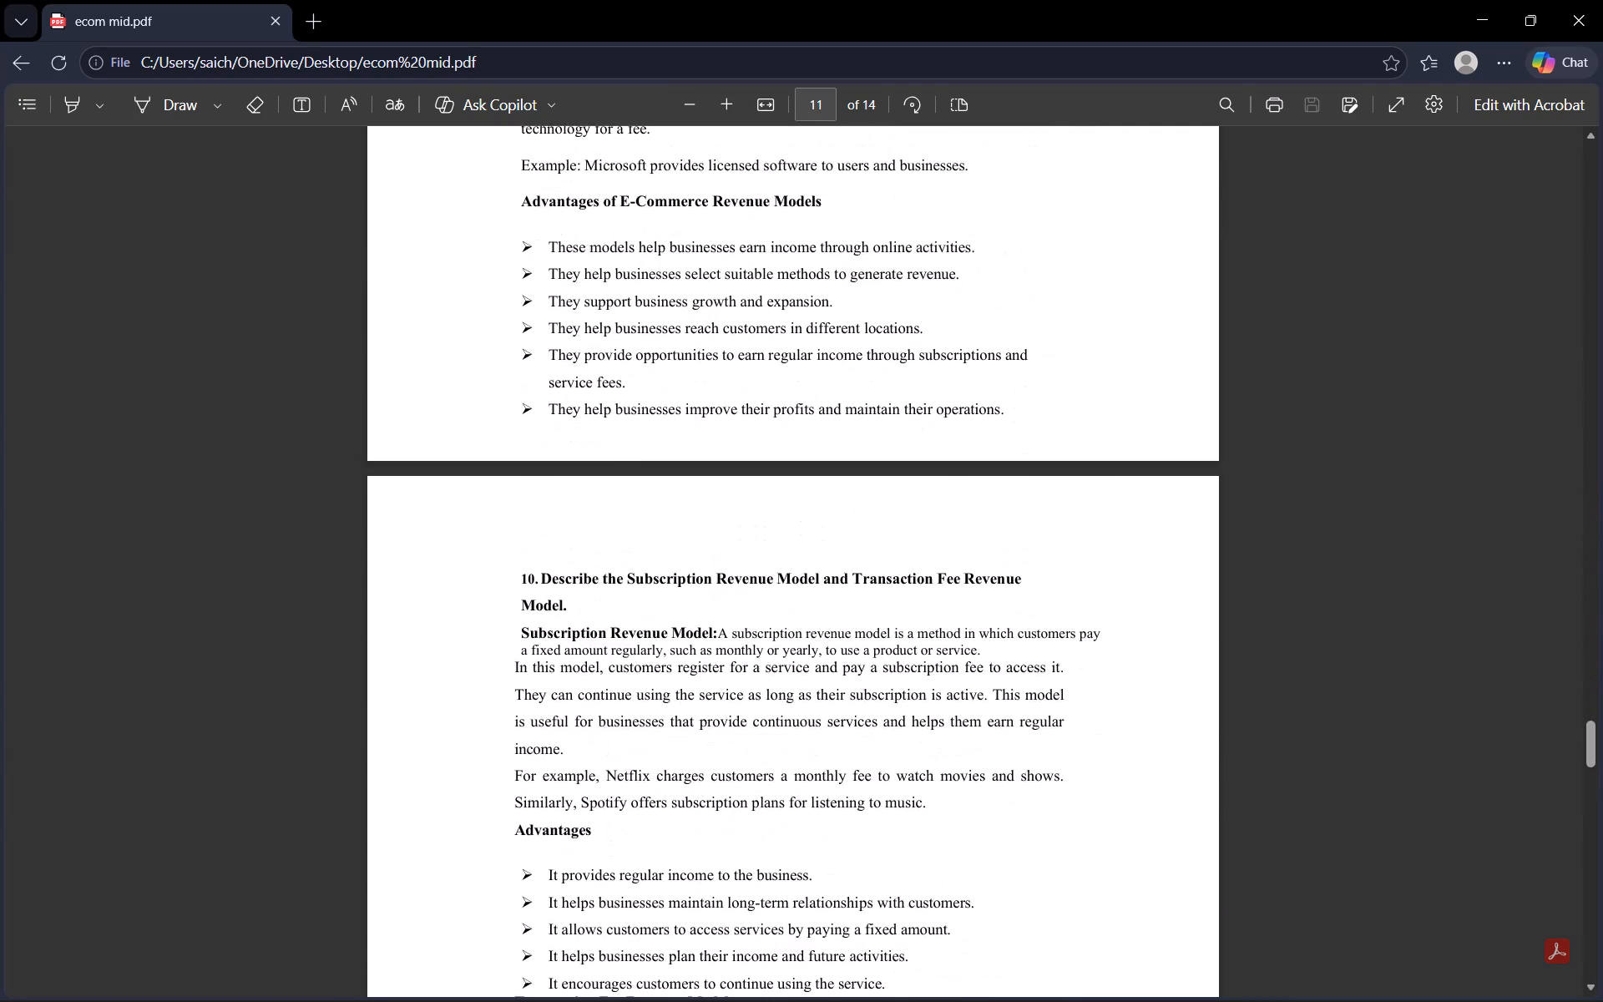
scroll(682, 498, "down", 11)
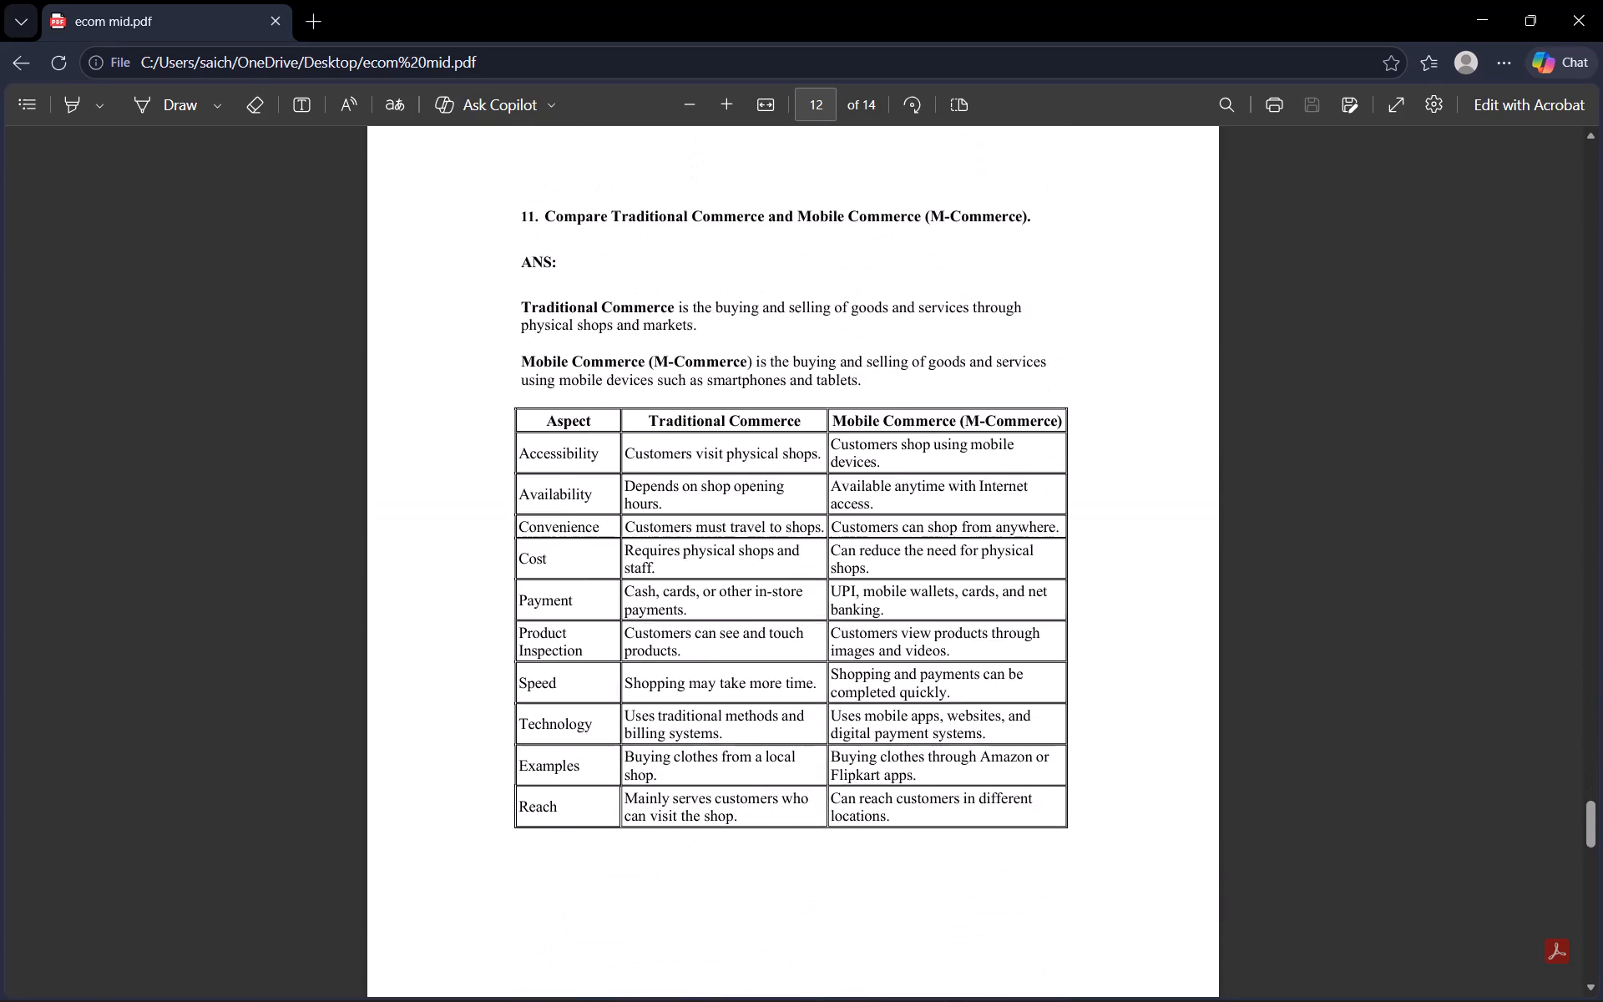
scroll(682, 498, "down", 14)
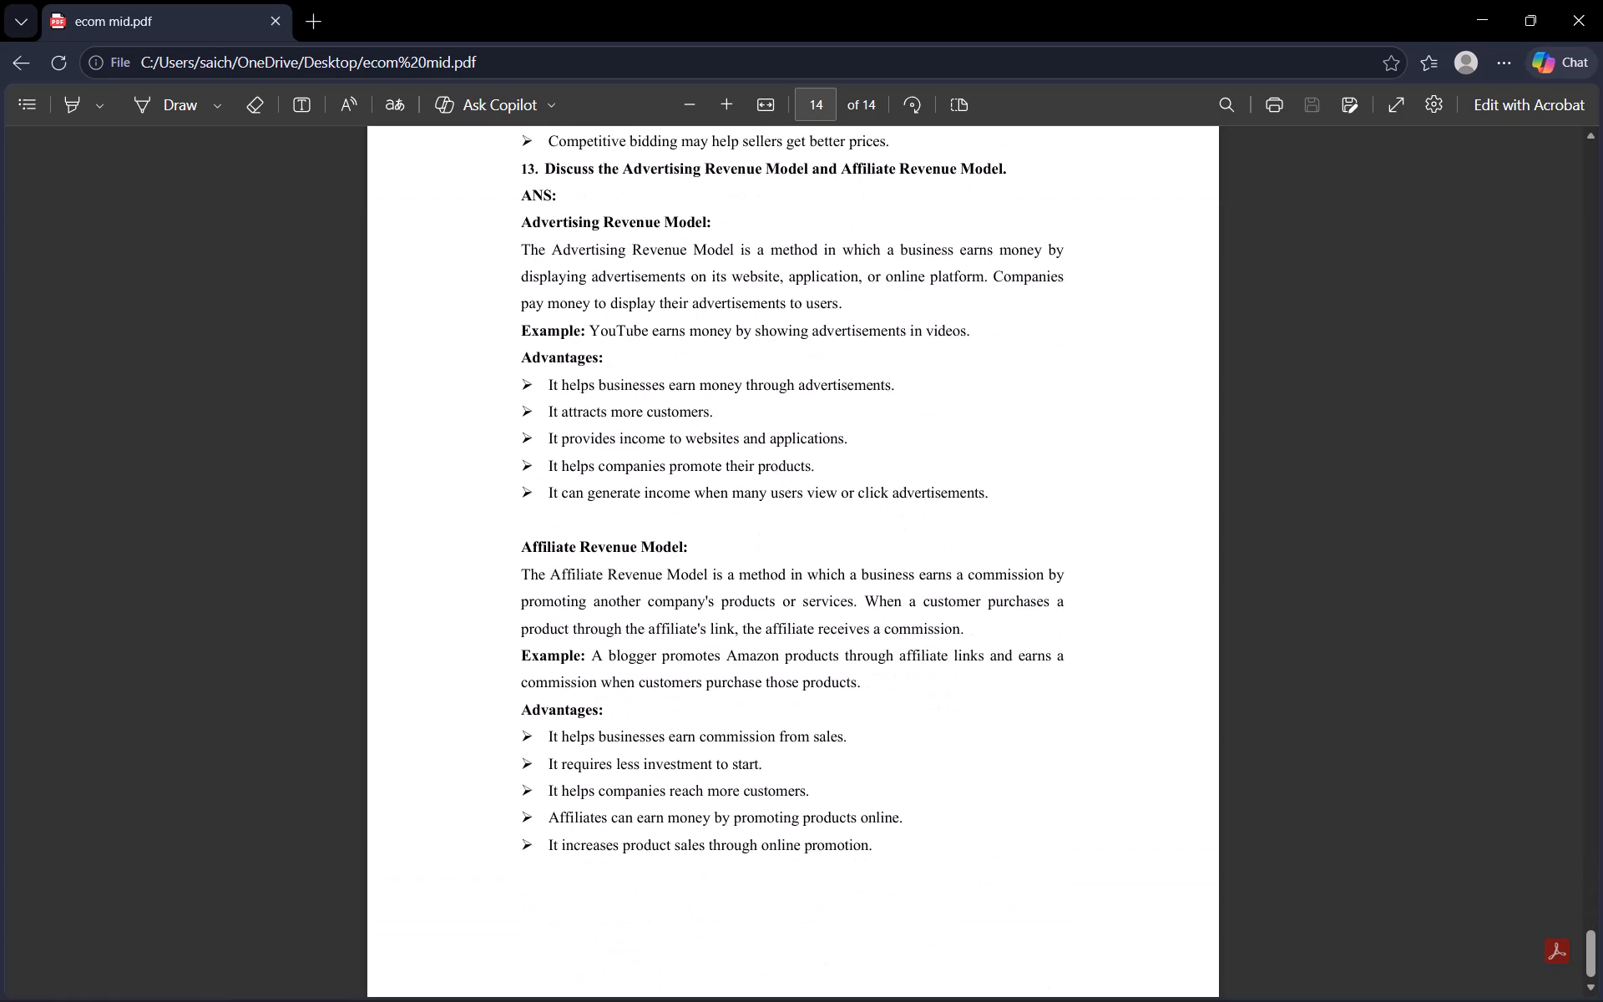
scroll(682, 498, "down", 2)
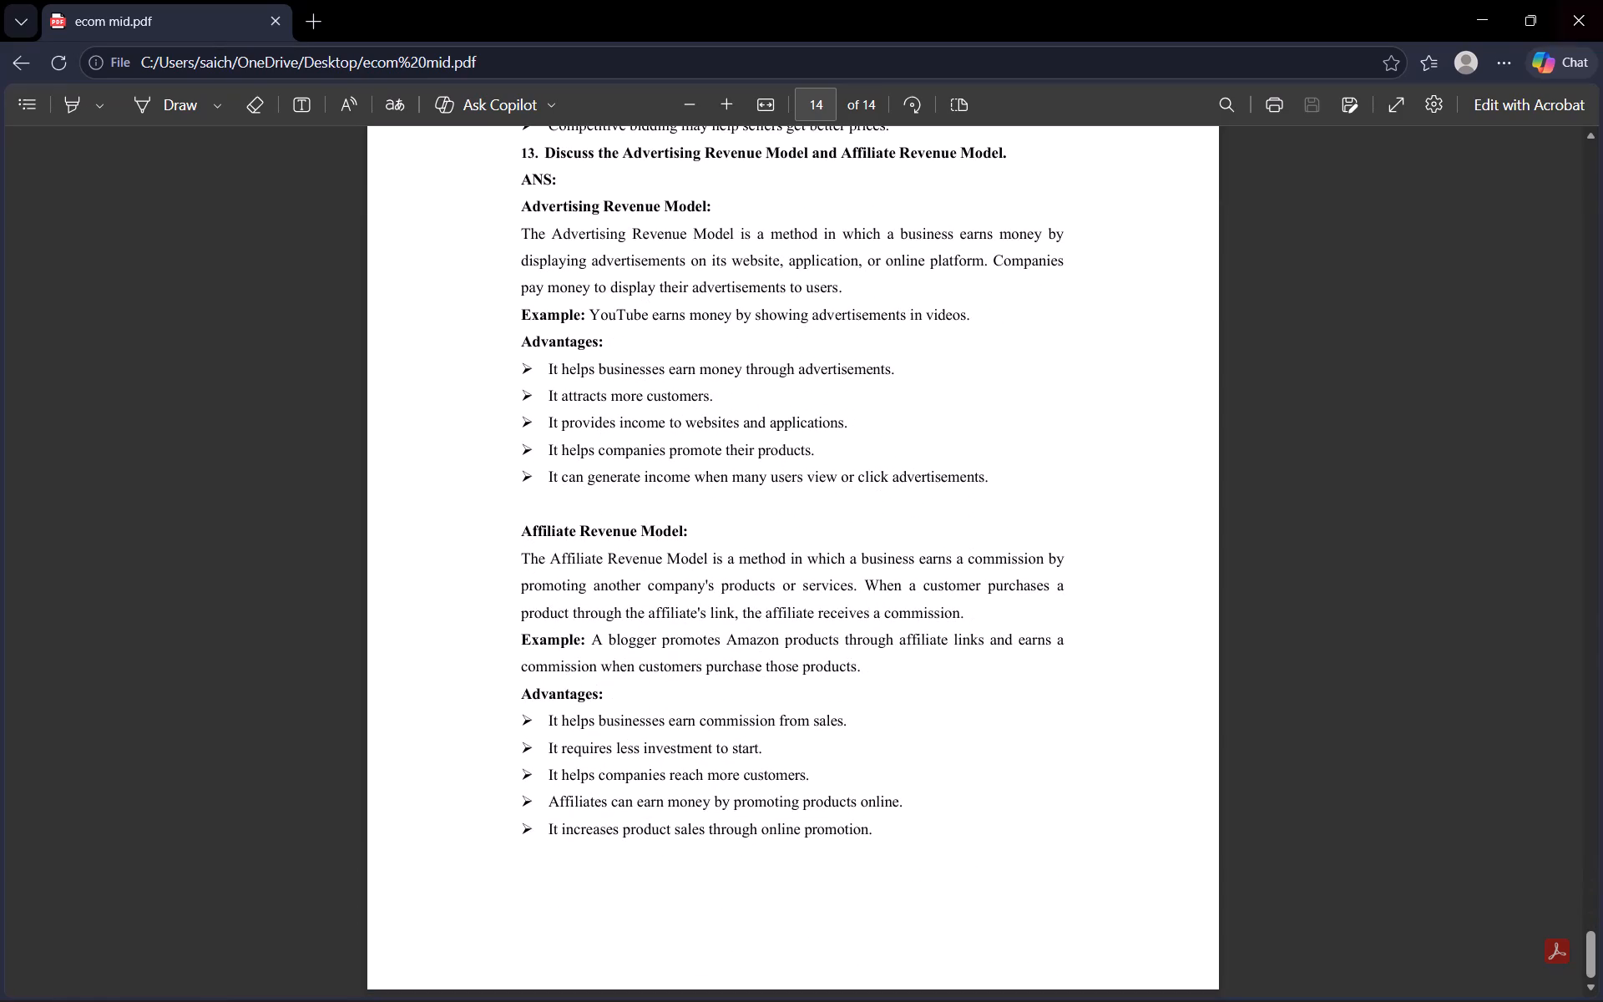
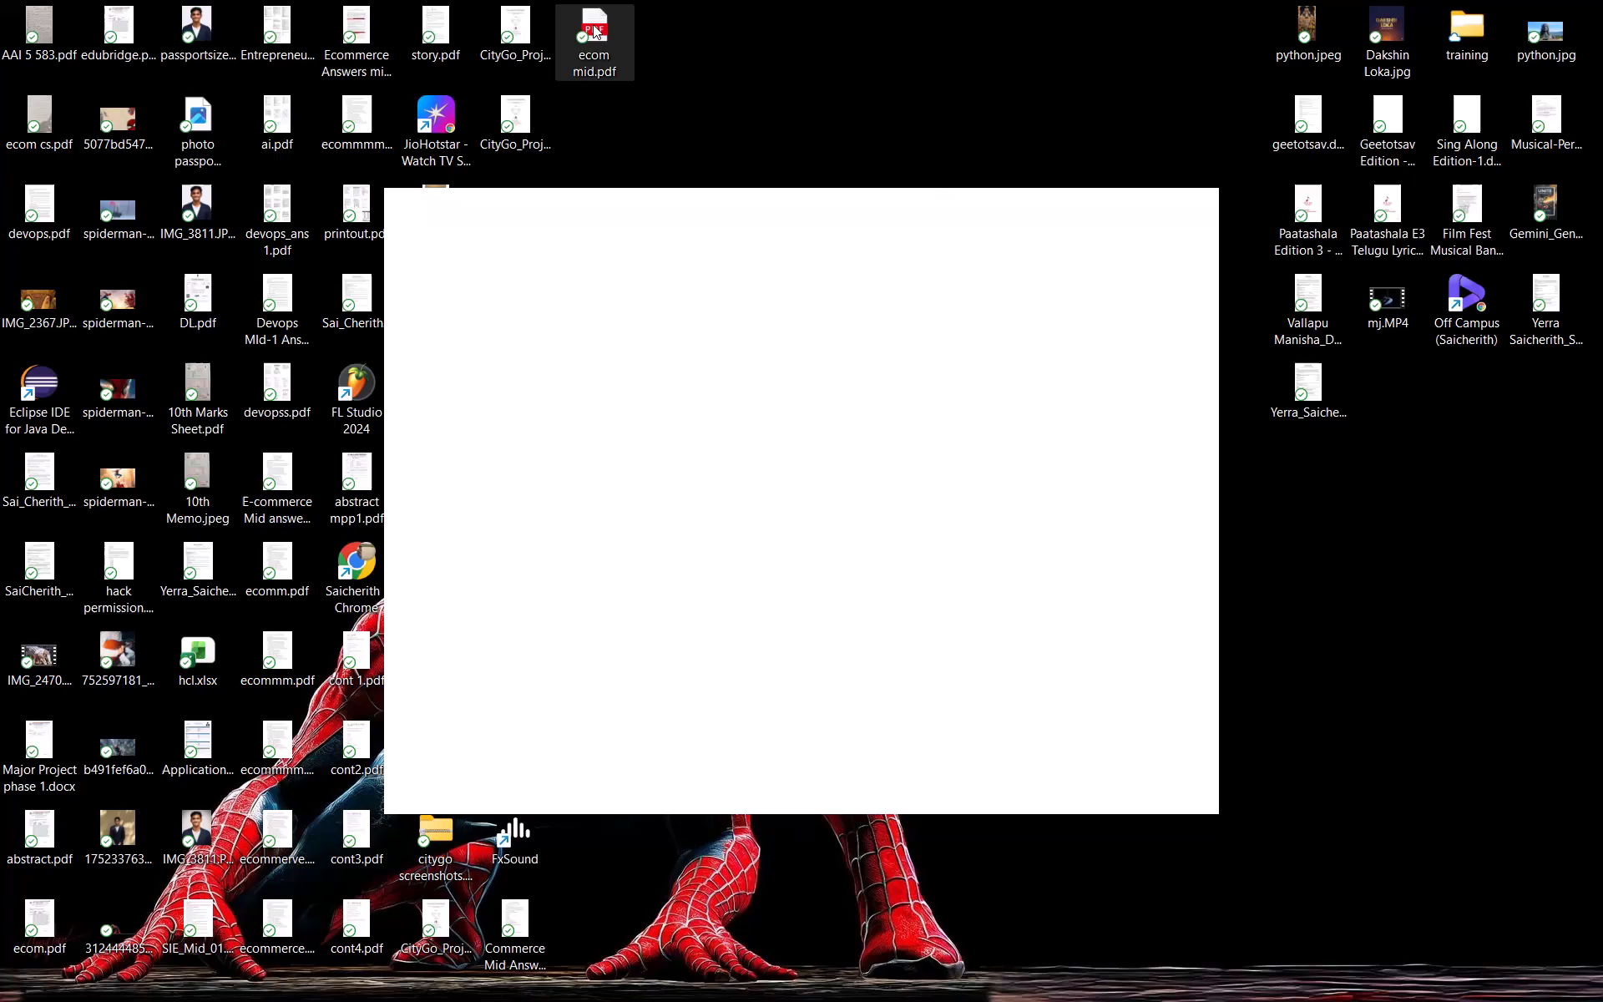
Switch to the File Explorer window showing the Downloads folder.
left_click(695, 43)
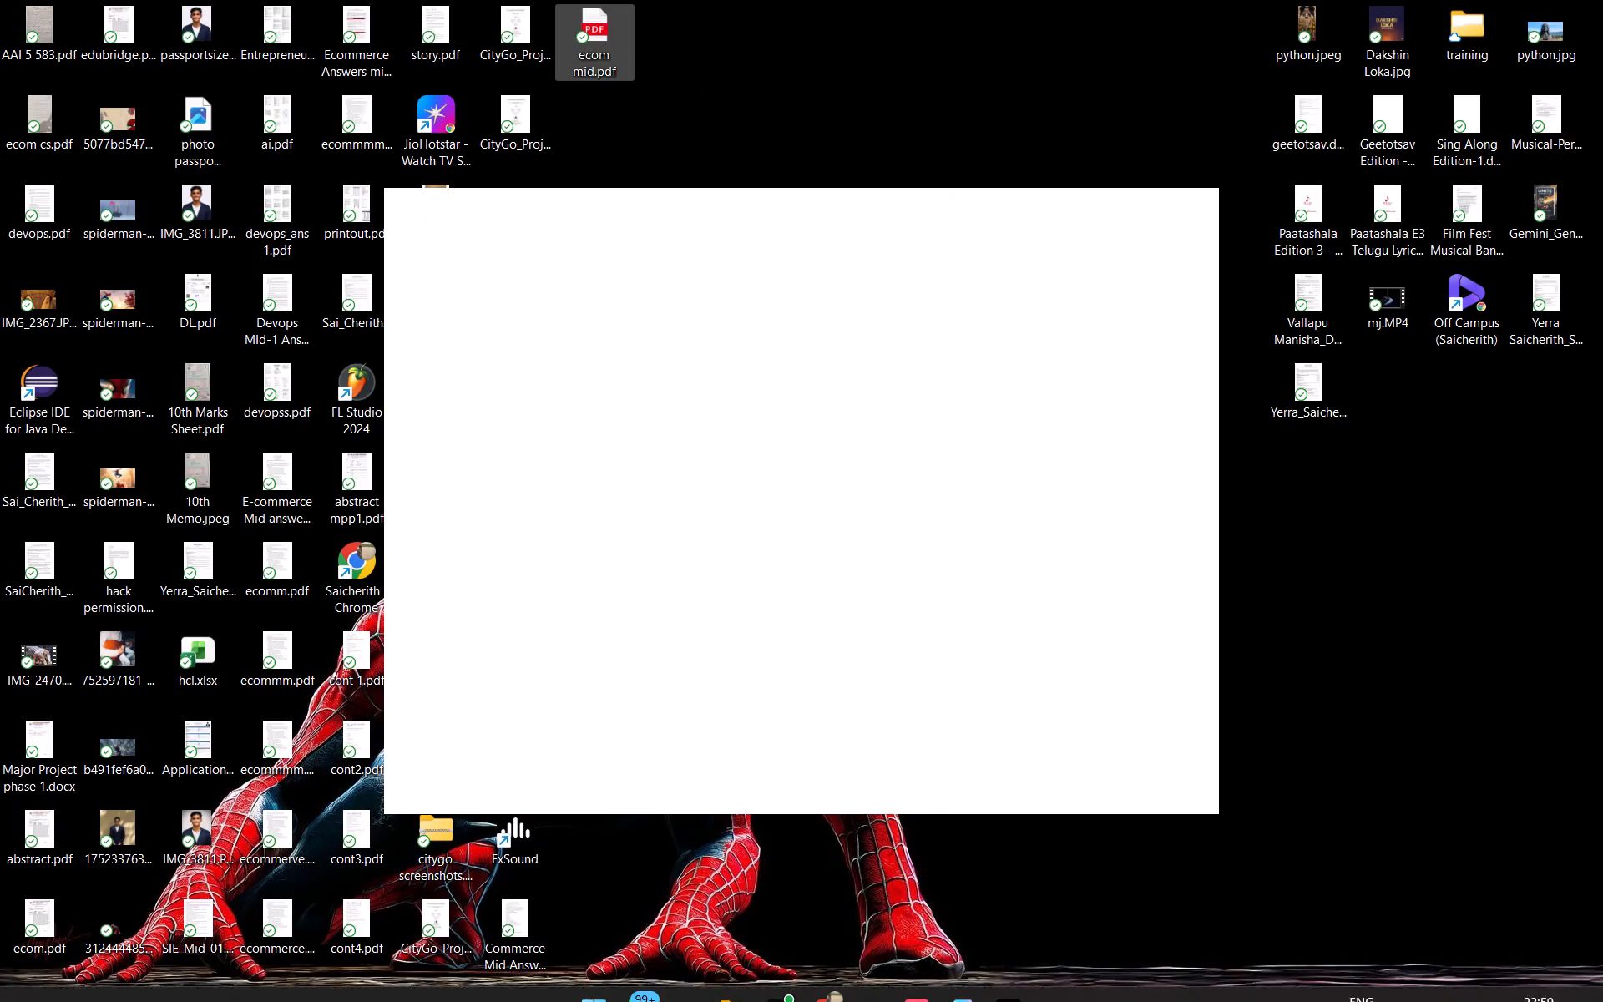
left_click(739, 975)
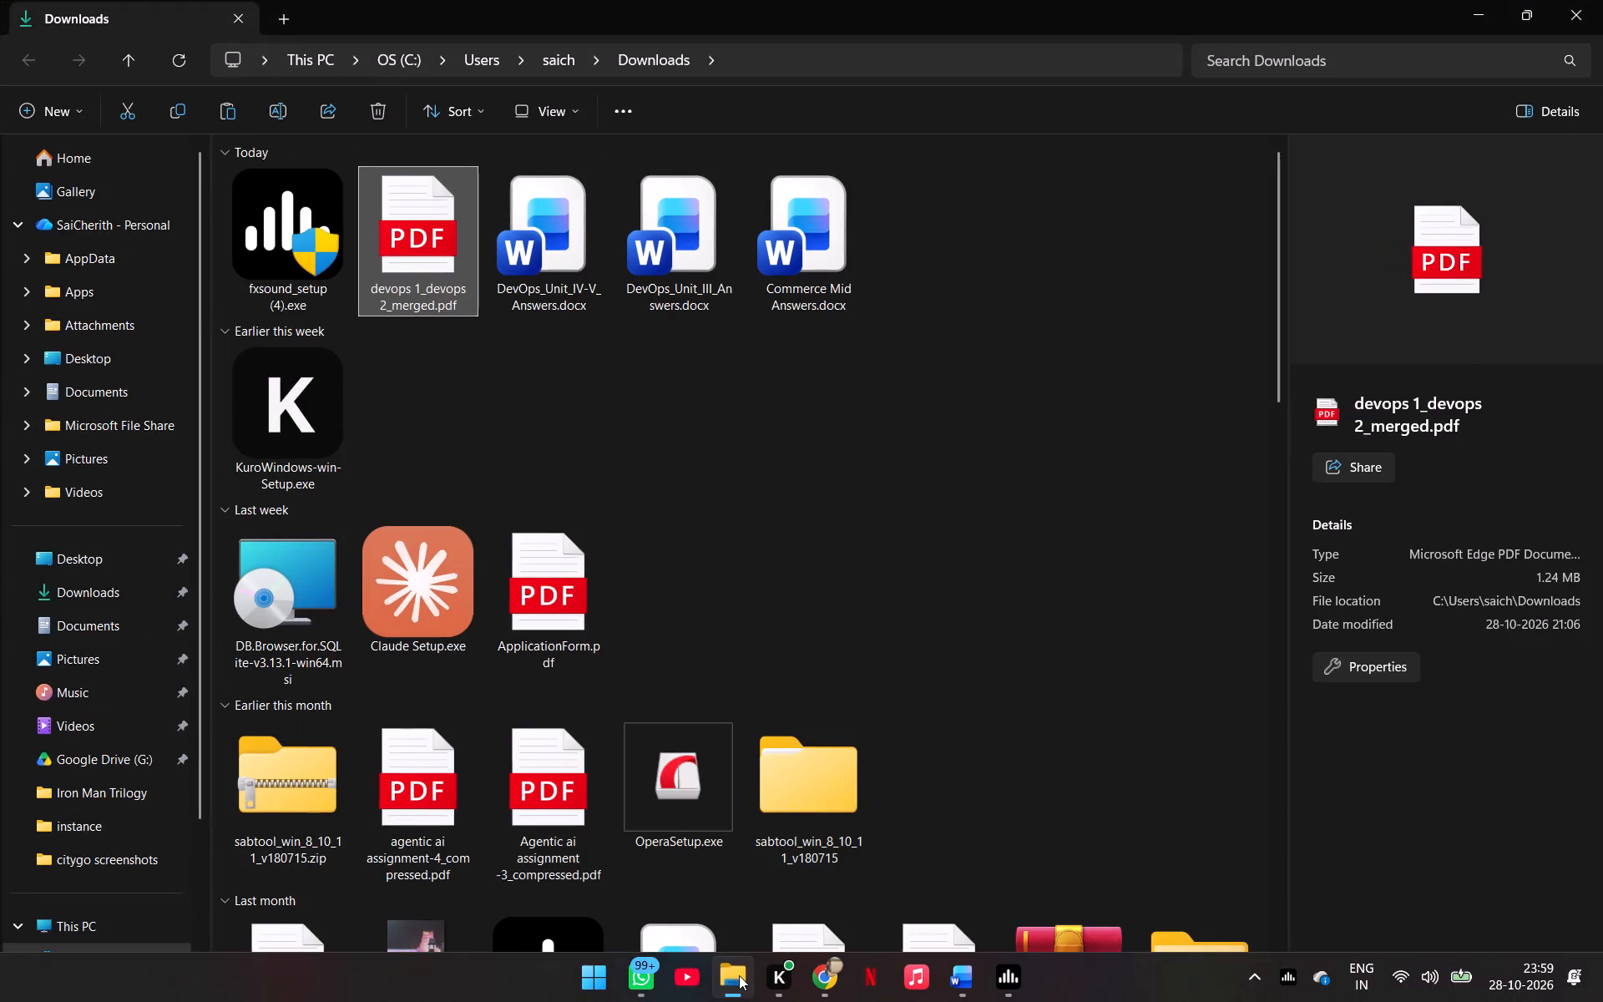
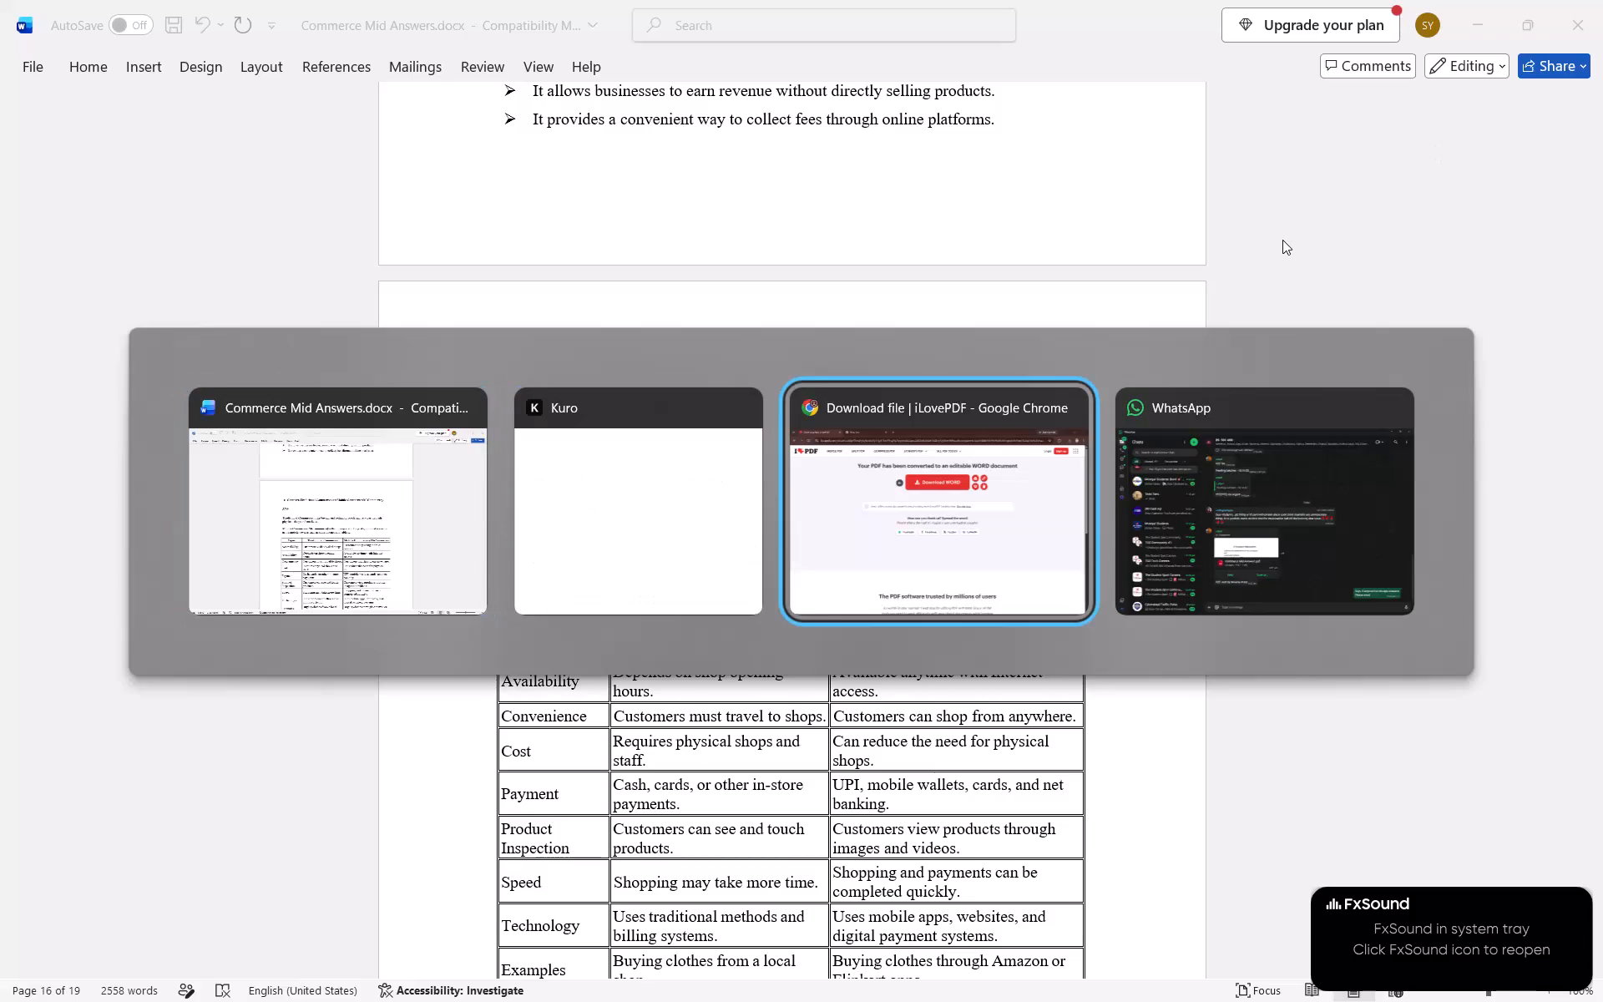
Close the browser window showing the iLovePDF download page.
left_click(1602, 0)
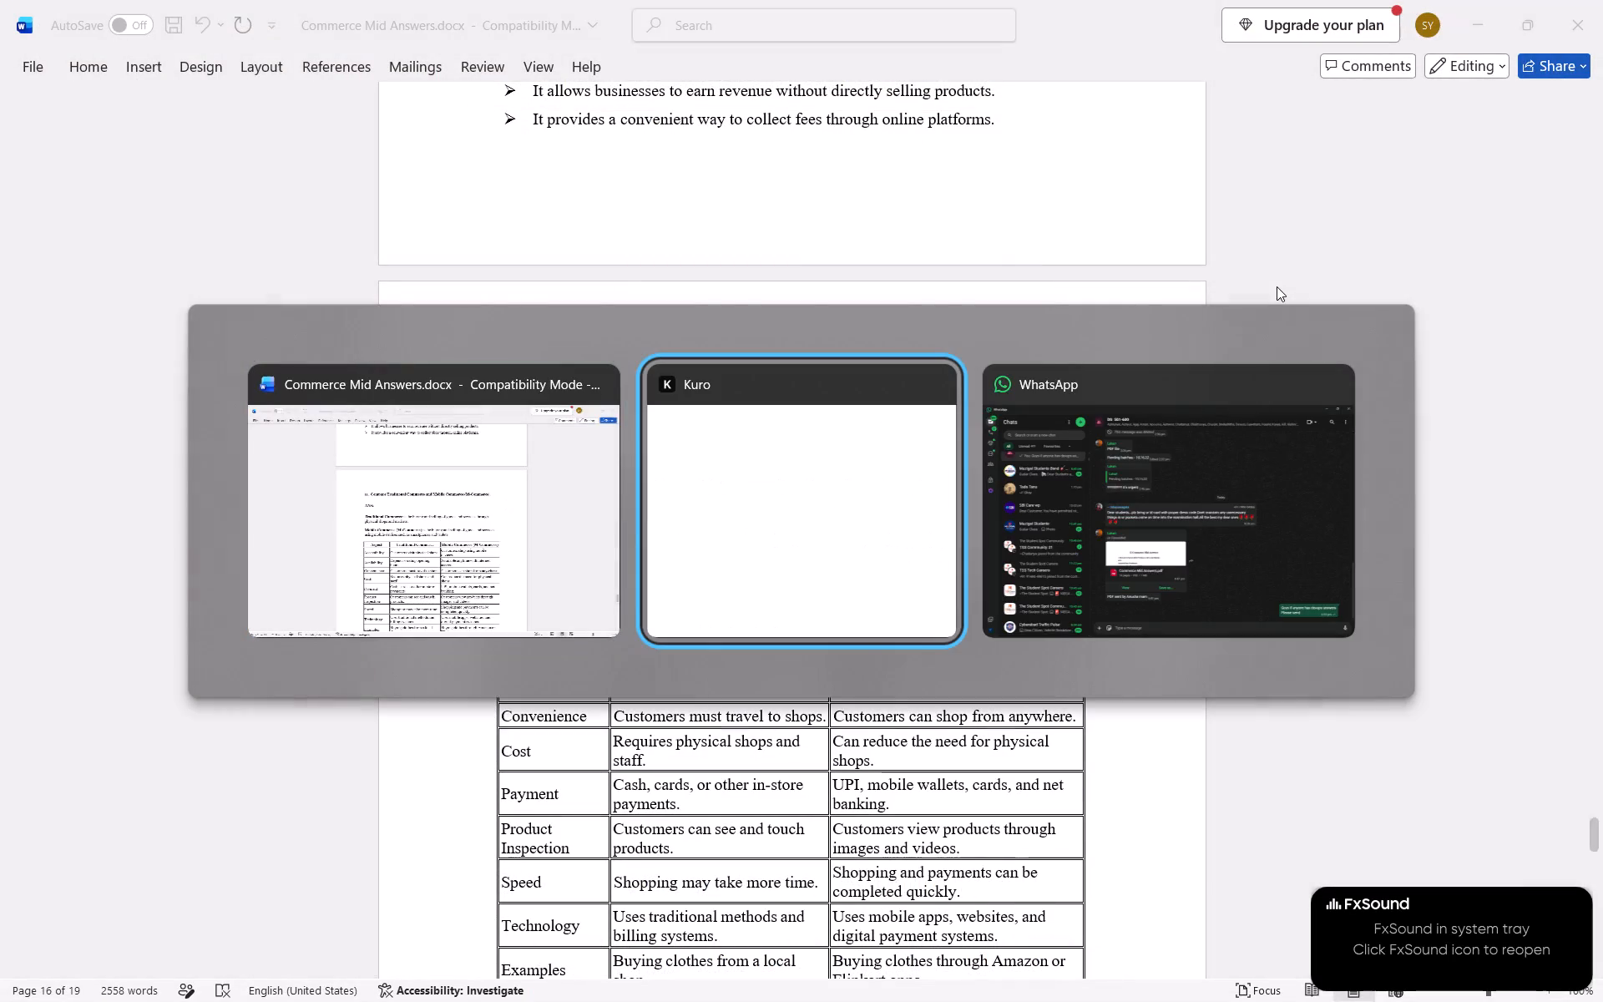
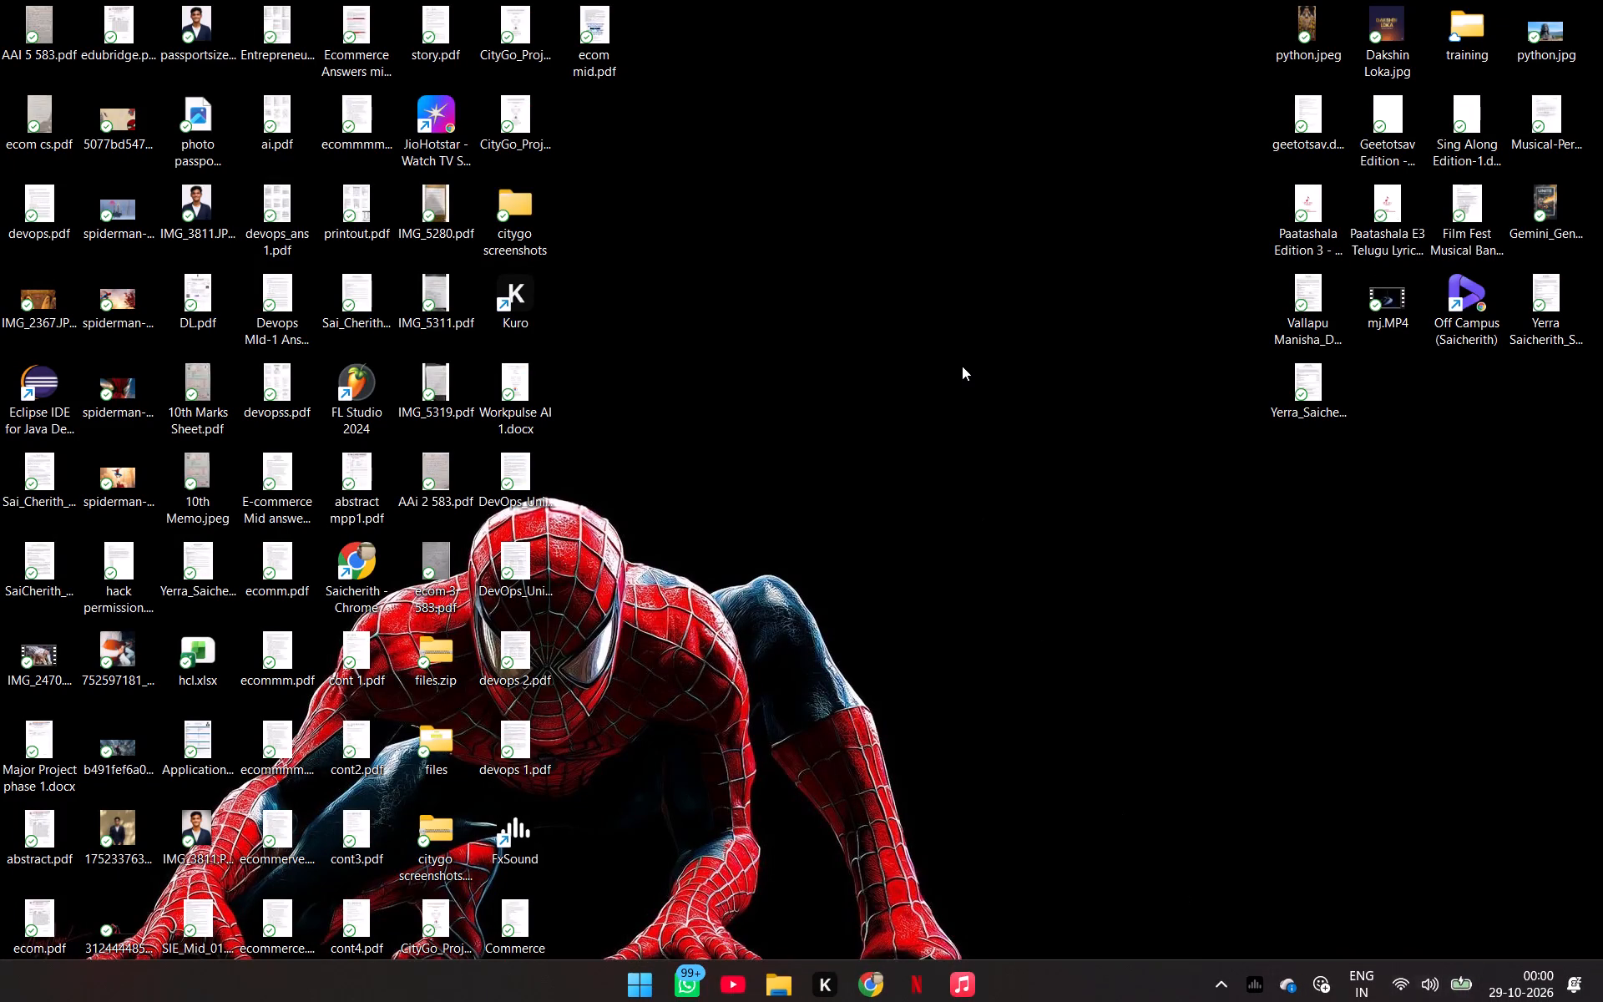
Bring up the Shut Down Windows dialog from the desktop.
key("alt+F4")
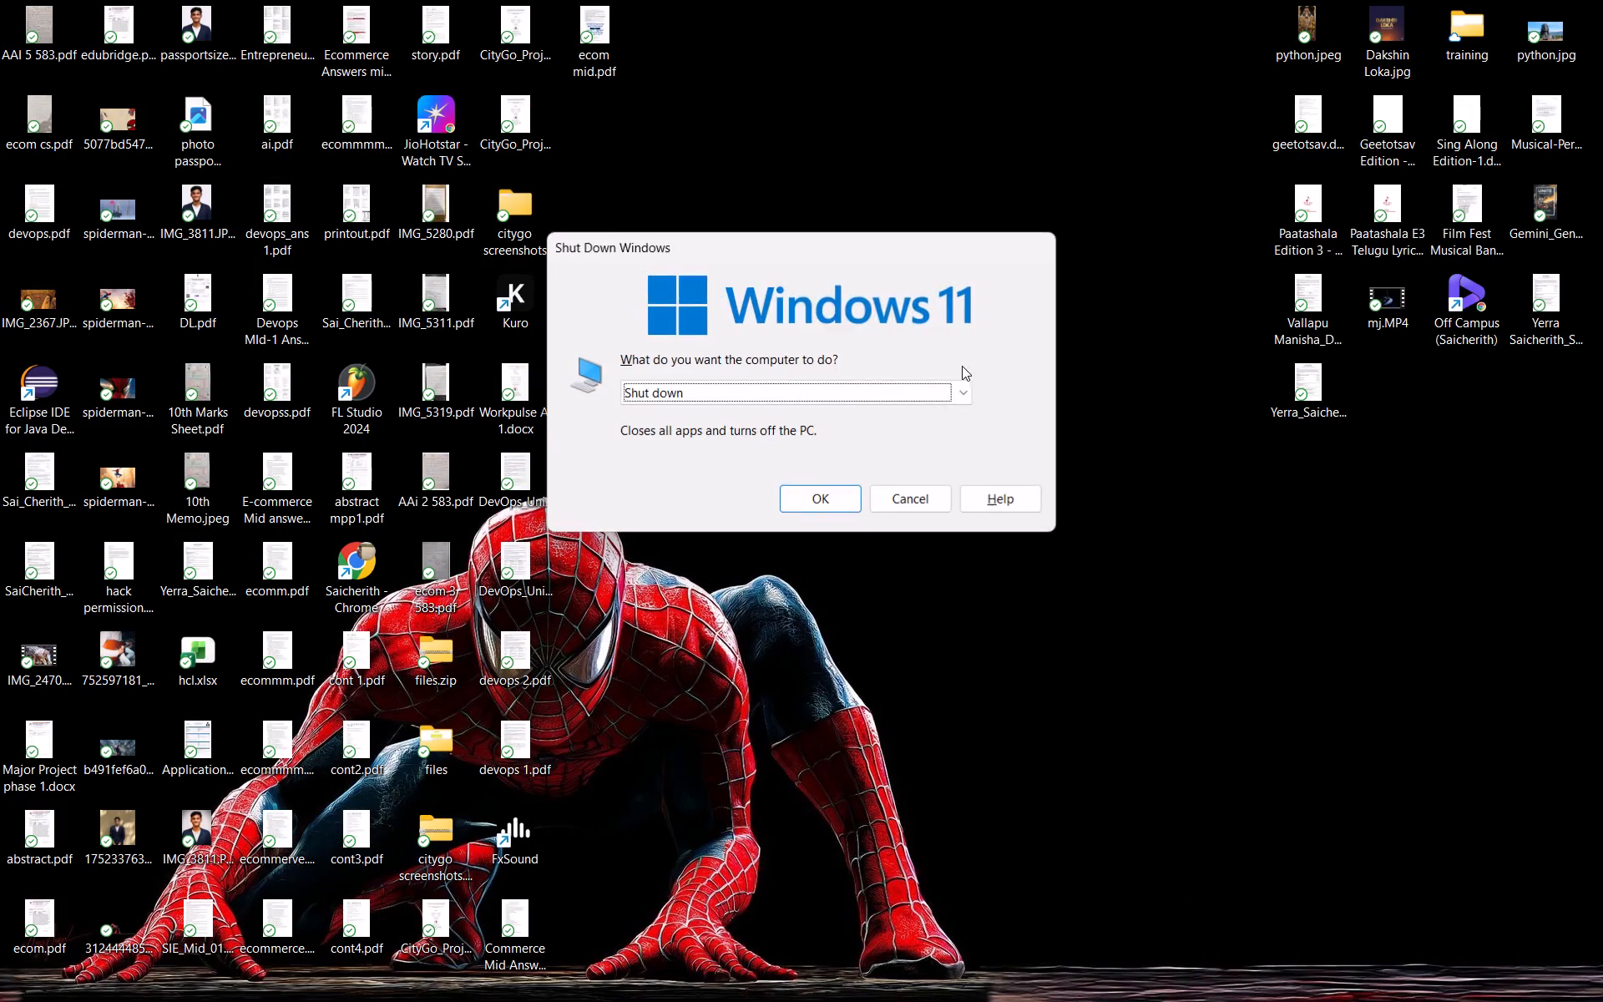